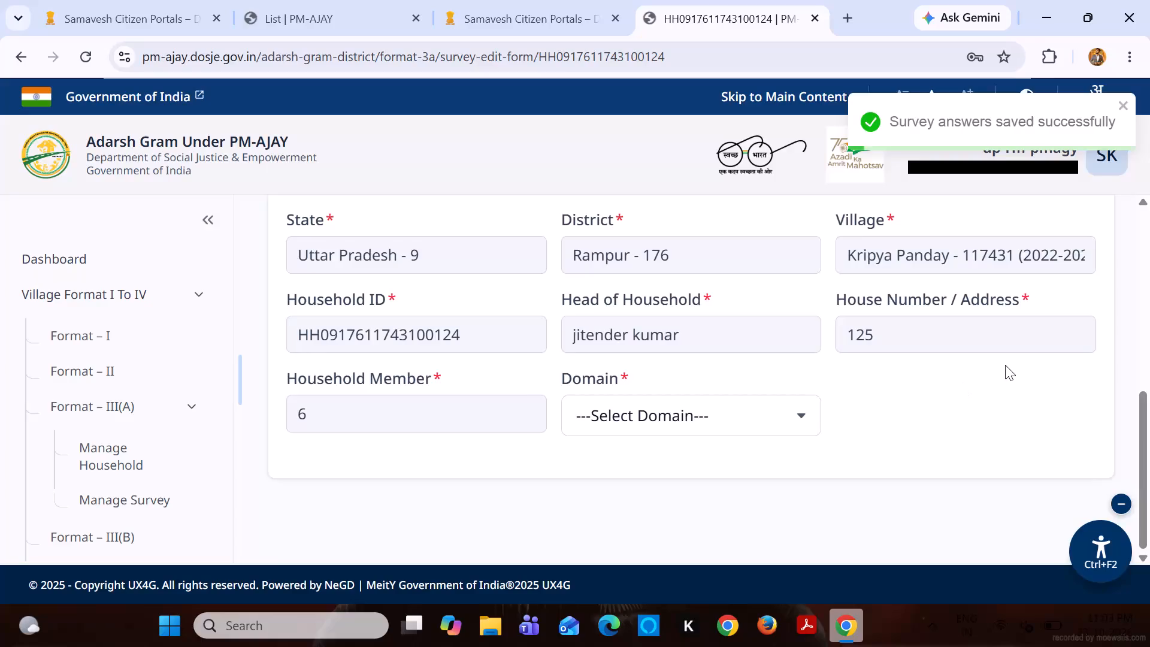
Return from the household survey edit page to the Format – III(B) list and view its pending beneficiary entries.
{"action": "scroll", "coordinate": [1005, 365], "scroll_direction": "up", "scroll_amount": 8}
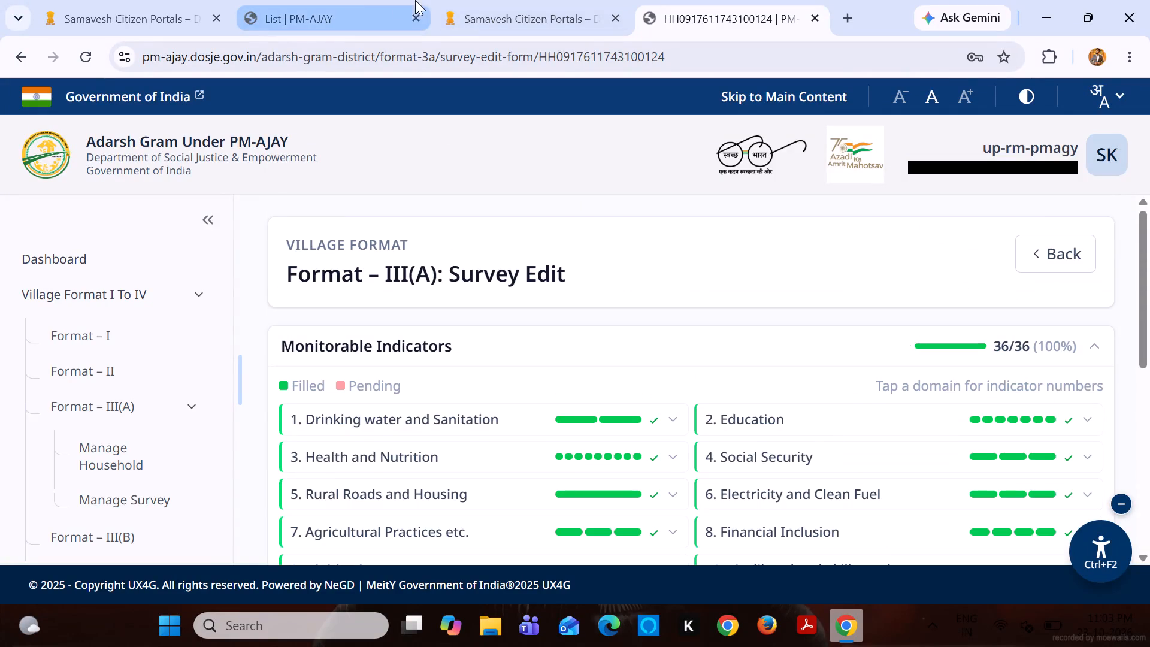
{"action": "left_click", "coordinate": [359, 2]}
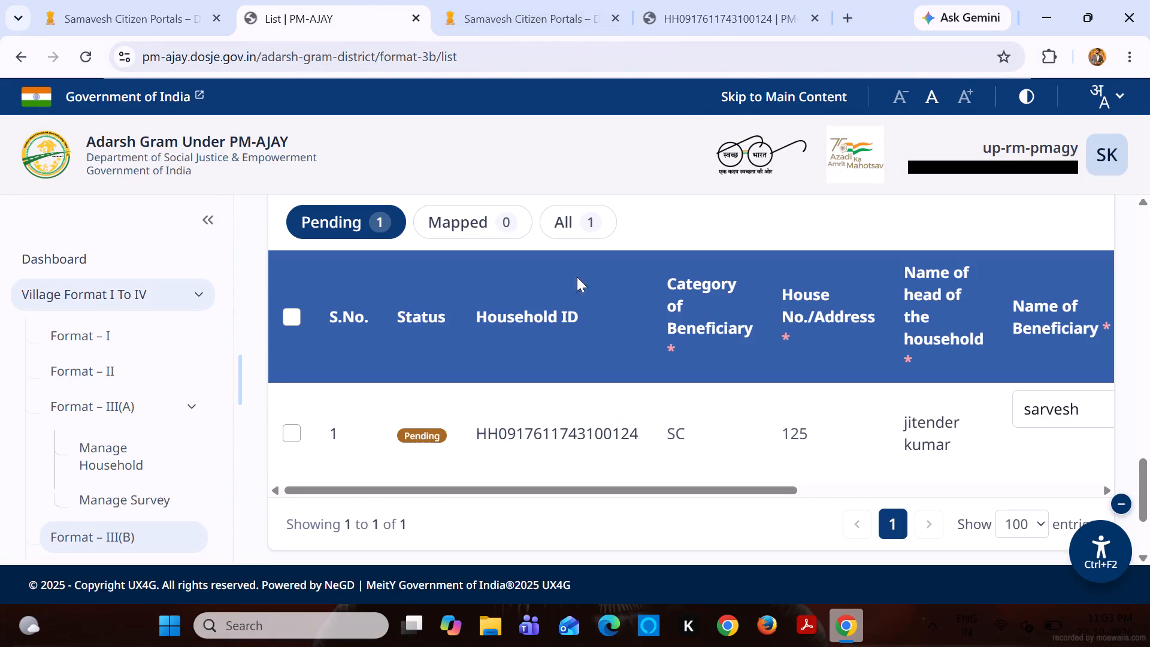
{"action": "scroll", "coordinate": [625, 340], "scroll_direction": "down", "scroll_amount": 3}
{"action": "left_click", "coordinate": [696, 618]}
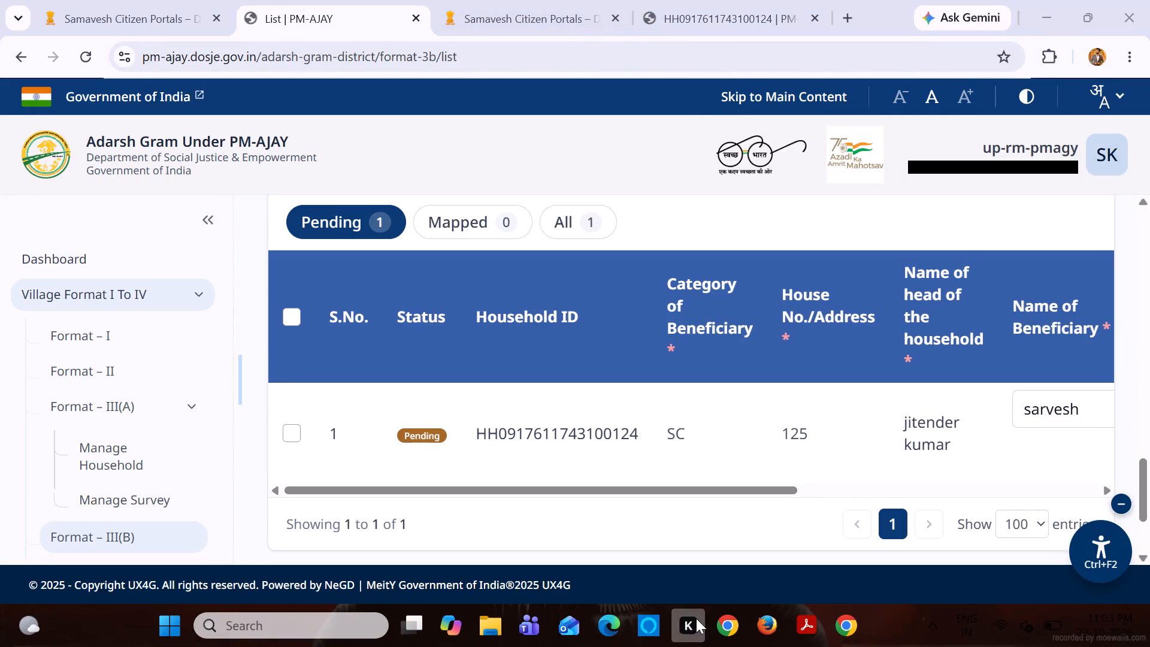
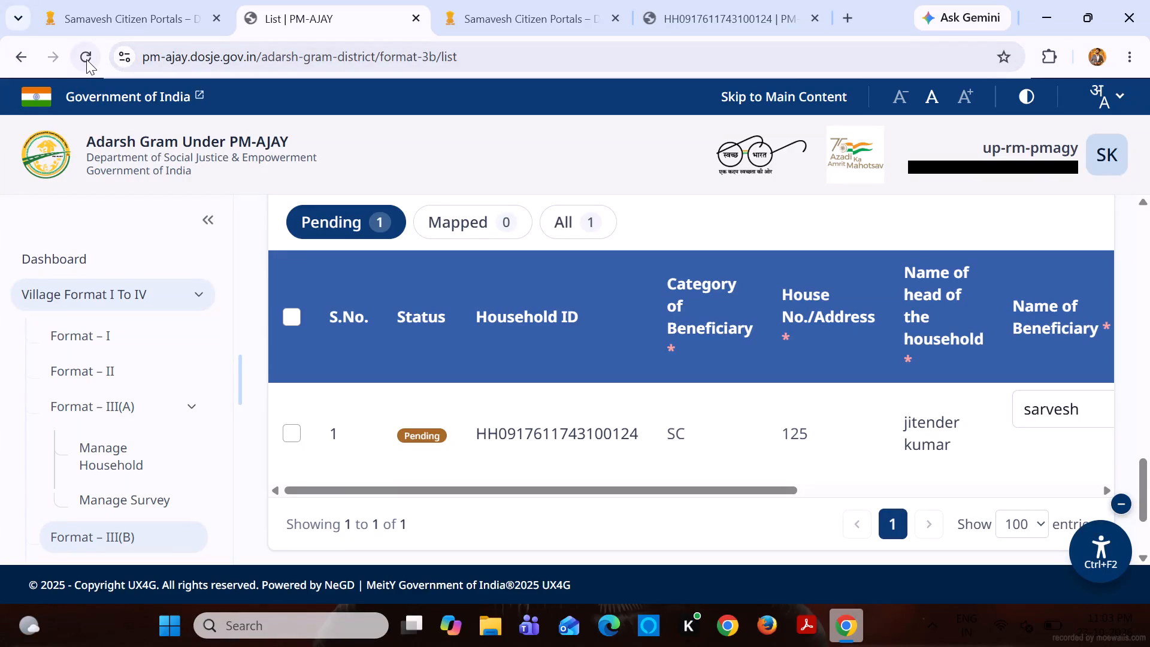
{"action": "left_click", "coordinate": [86, 59]}
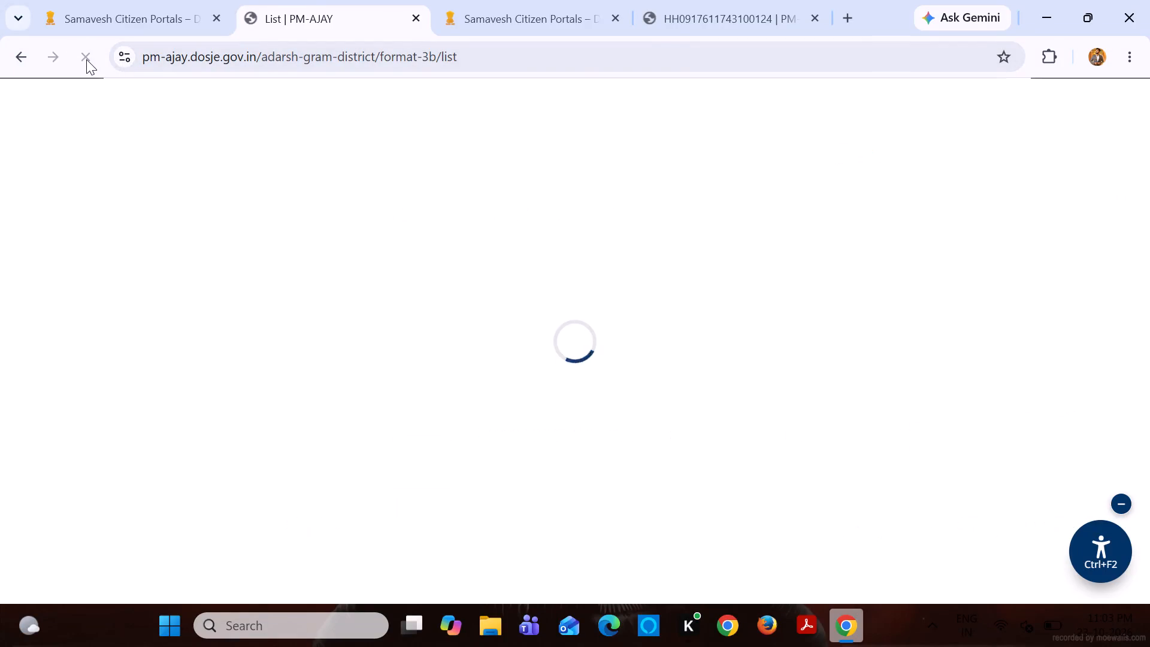
{"action": "scroll", "coordinate": [426, 275], "scroll_direction": "down", "scroll_amount": 3}
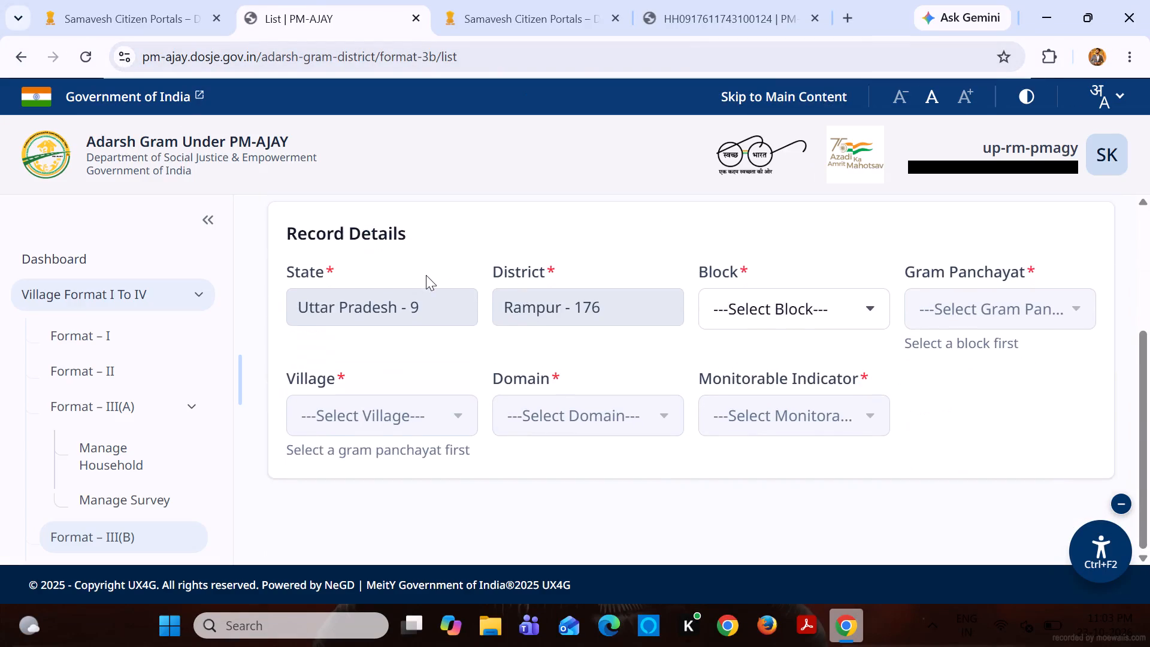
{"action": "left_click", "coordinate": [779, 308]}
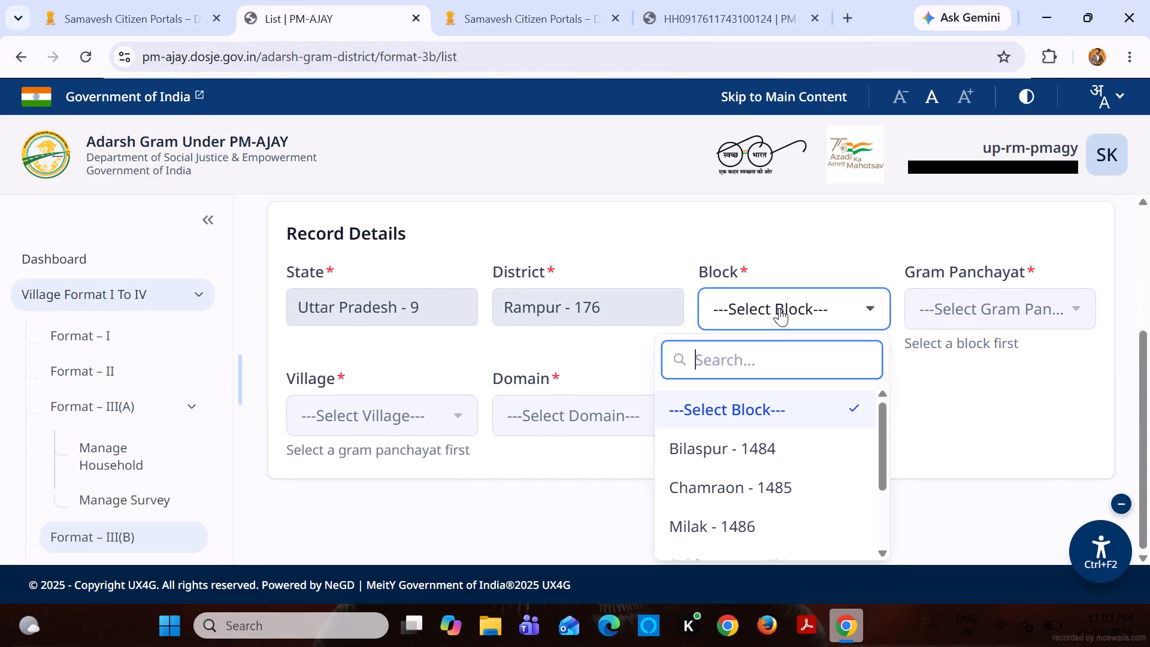
{"action": "left_click", "coordinate": [750, 533]}
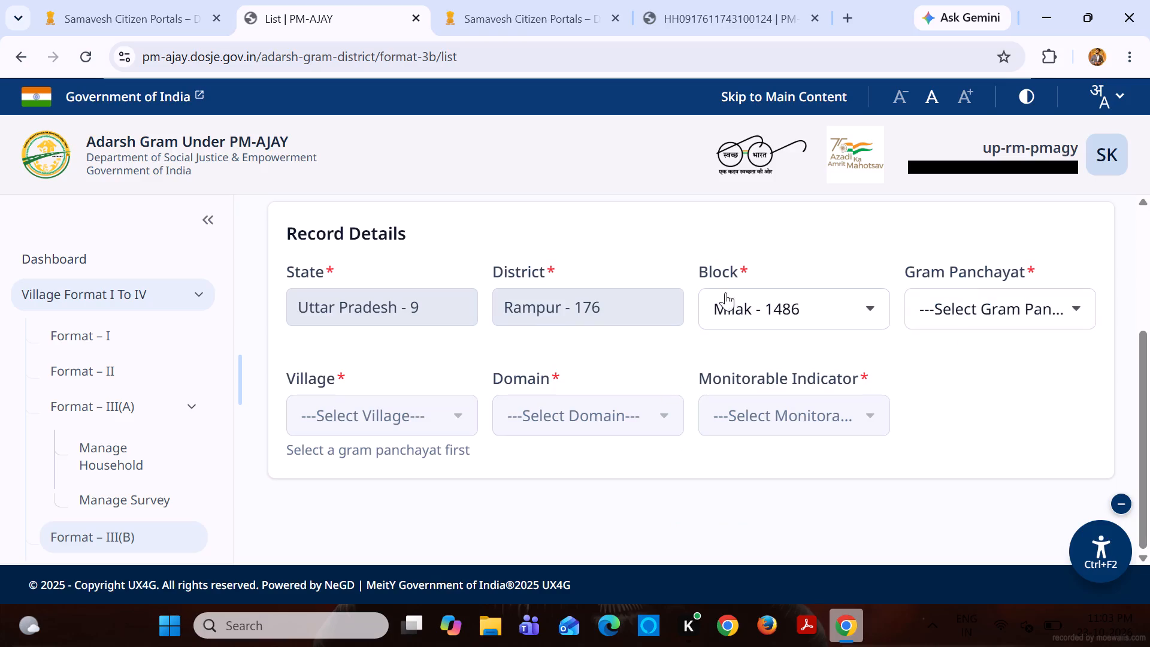
{"action": "left_click", "coordinate": [976, 298]}
{"action": "type", "text": "krip"}
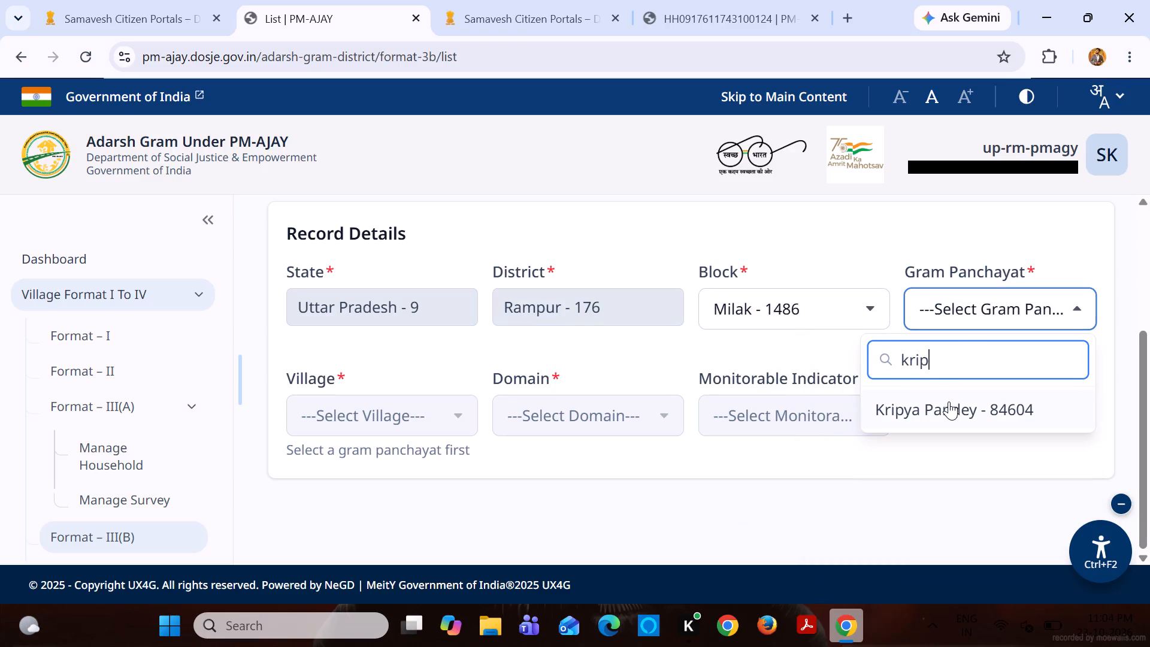
{"action": "left_click", "coordinate": [961, 424]}
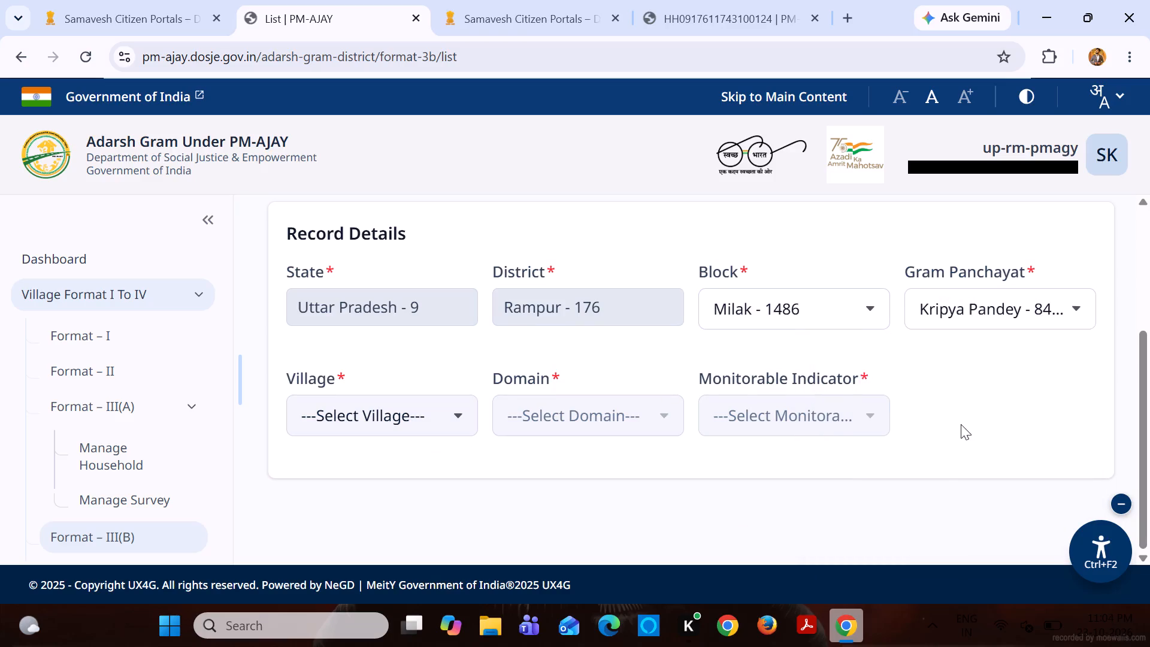
{"action": "left_click", "coordinate": [400, 408]}
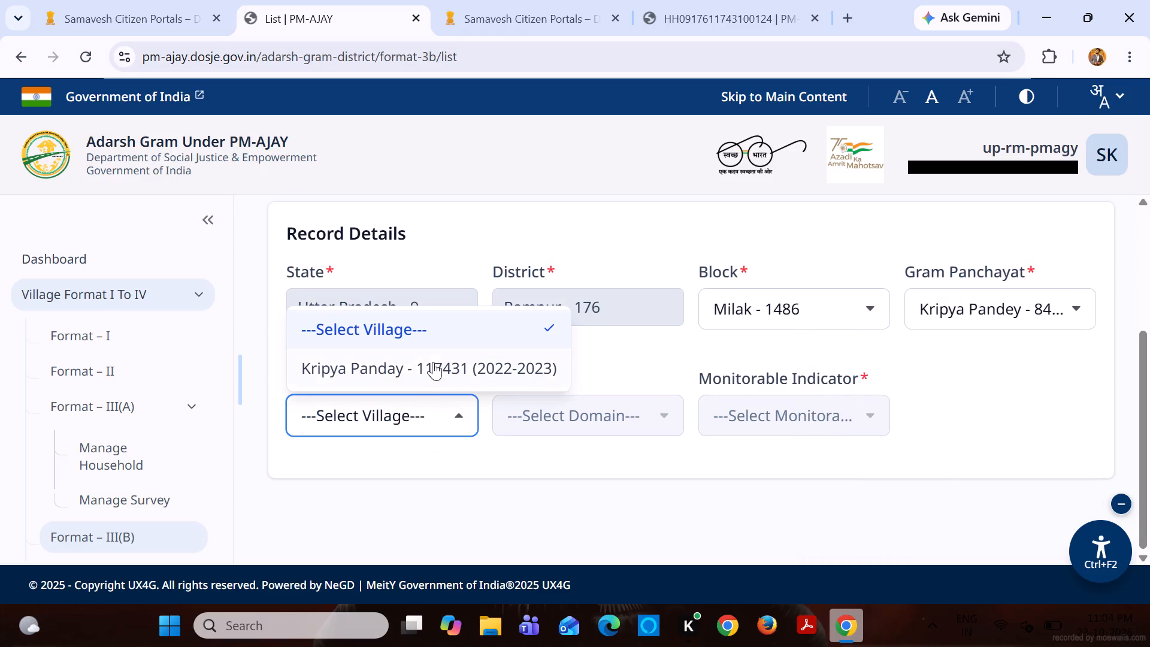
{"action": "left_click", "coordinate": [433, 362]}
Open the pending beneficiary mapping for indicator 10.1 under Livelihood and Skill Development and view its household rows.
{"action": "scroll", "coordinate": [711, 462], "scroll_direction": "down", "scroll_amount": 4}
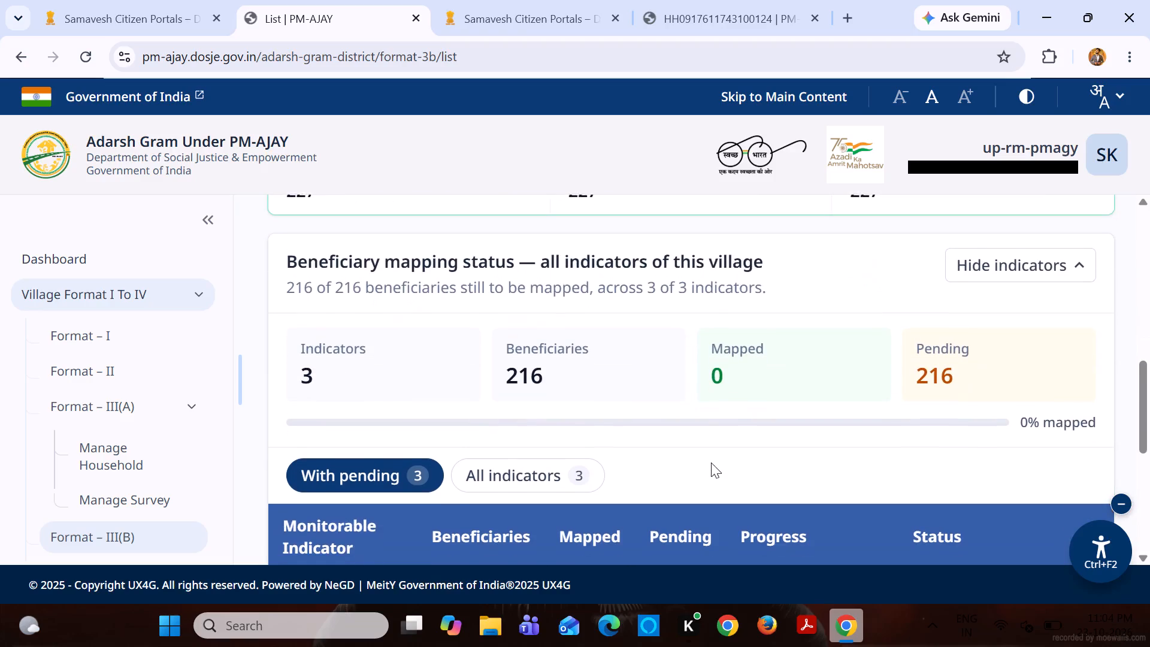
{"action": "scroll", "coordinate": [711, 462], "scroll_direction": "down", "scroll_amount": 2}
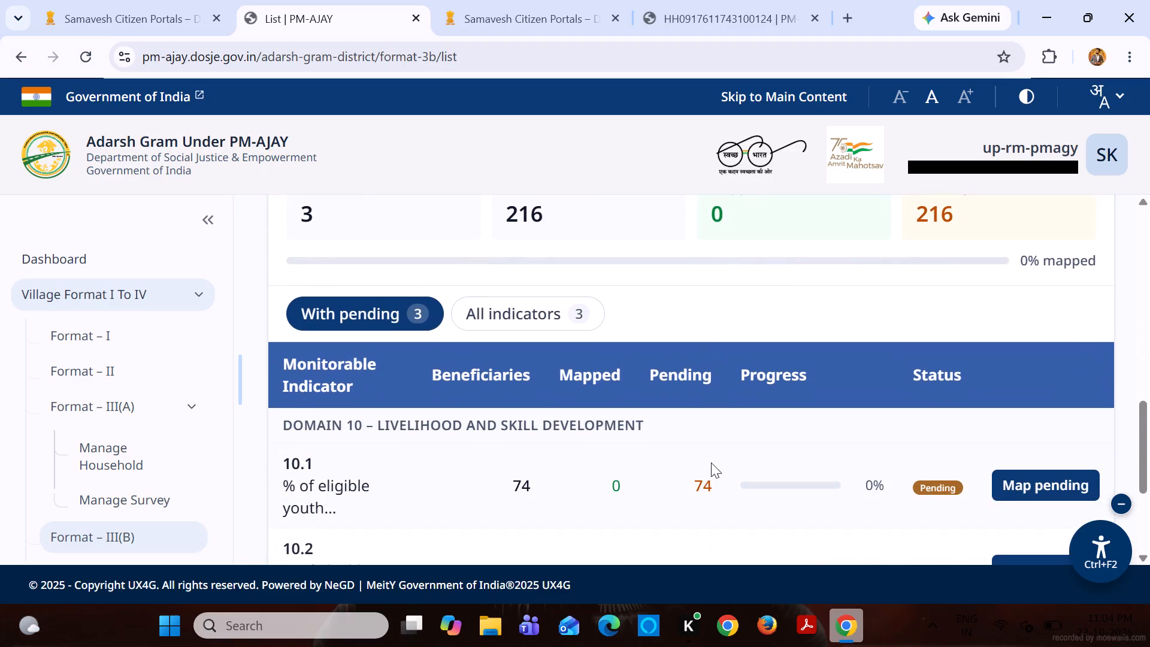
{"action": "scroll", "coordinate": [711, 462], "scroll_direction": "down", "scroll_amount": 4}
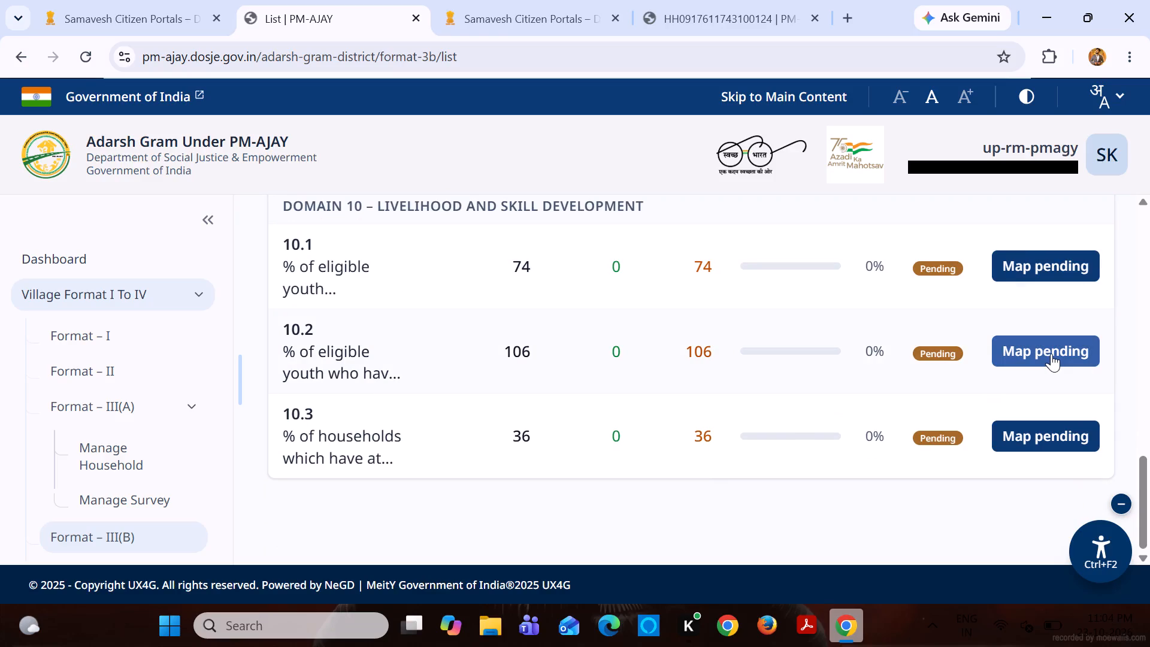
{"action": "left_click", "coordinate": [1063, 263]}
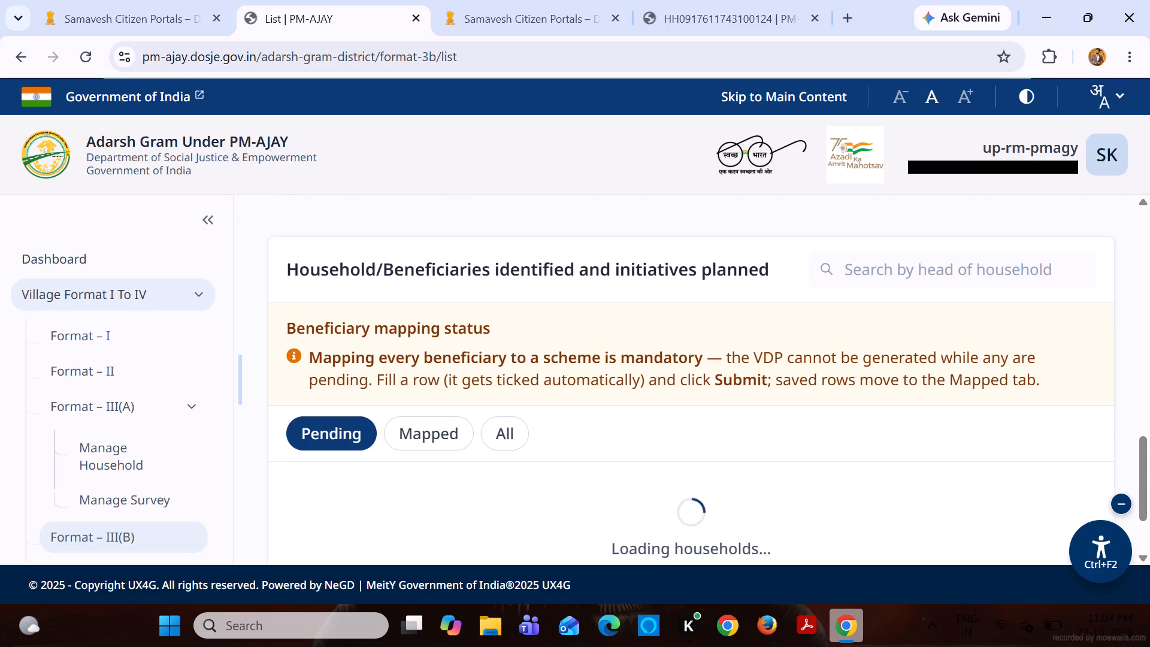
{"action": "scroll", "coordinate": [954, 361], "scroll_direction": "down", "scroll_amount": 1}
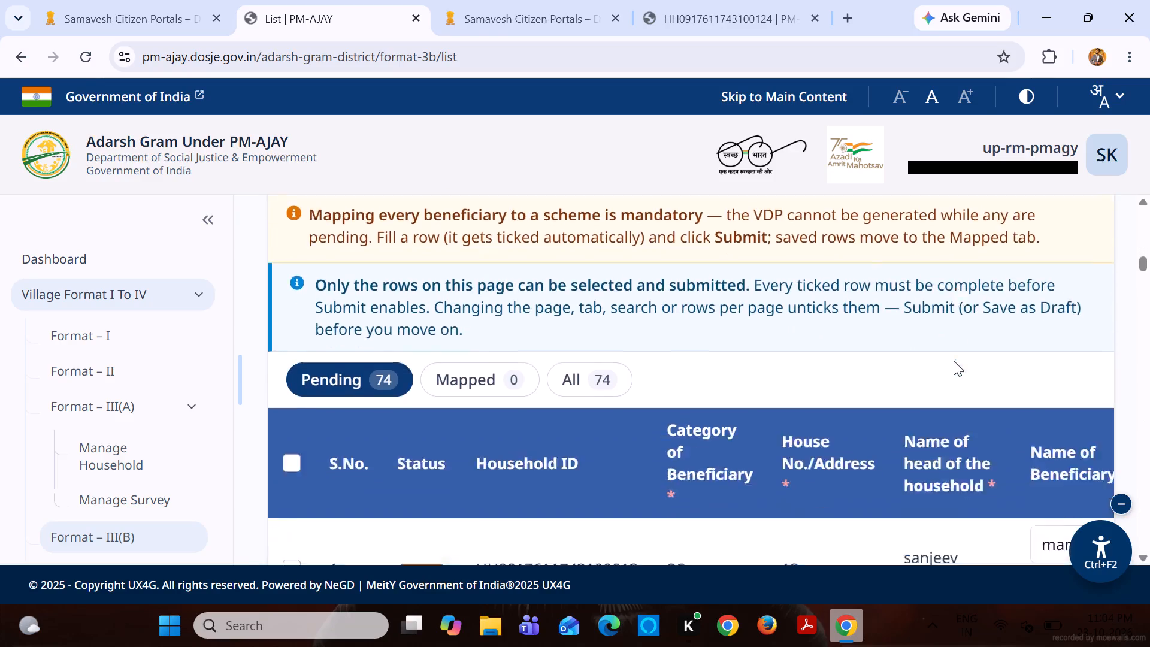
{"action": "scroll", "coordinate": [954, 361], "scroll_direction": "down", "scroll_amount": 2}
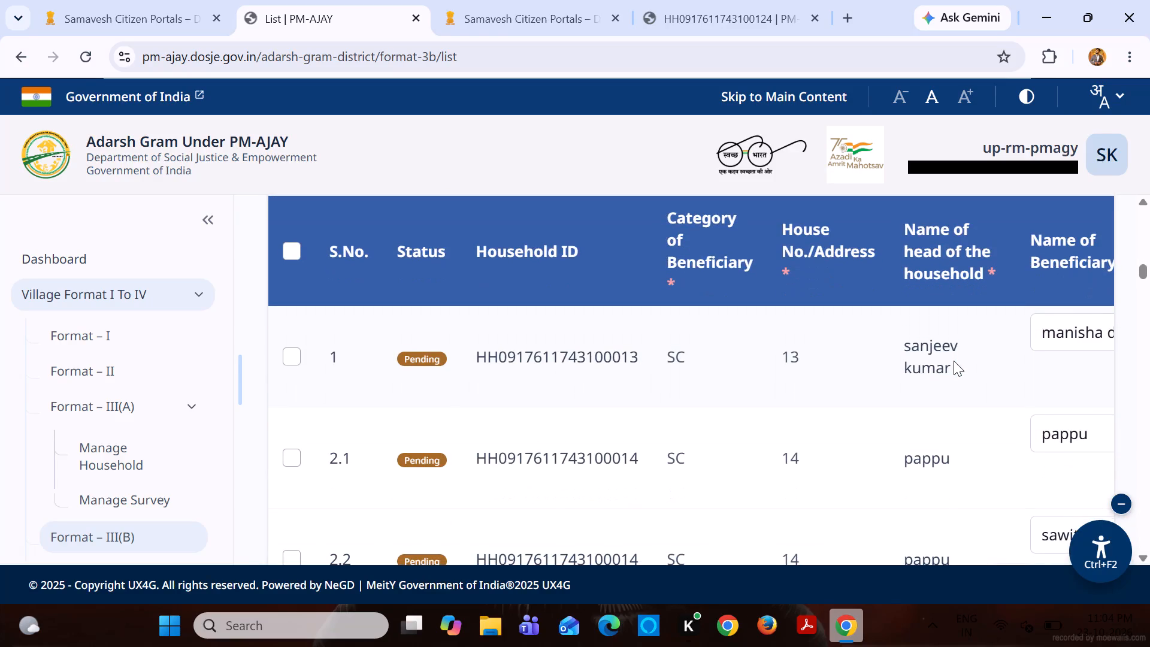
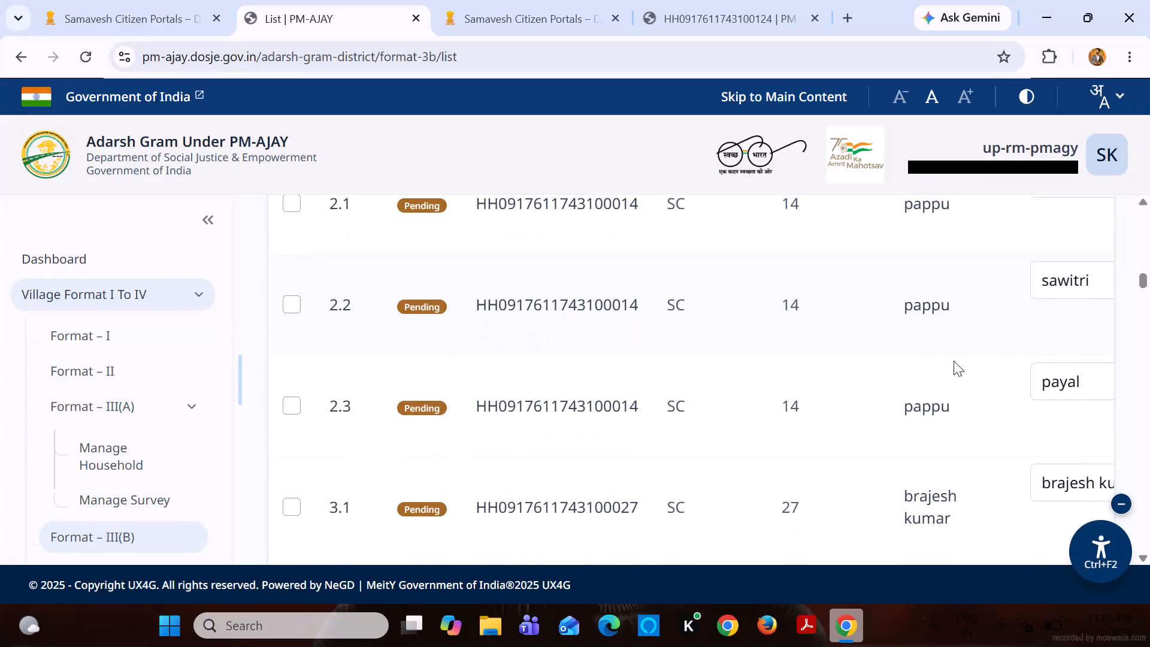
Examine the pending beneficiary rows for indicator 10.1 through the end of the list, checking household IDs, categories, household heads and member names.
{"action": "scroll", "coordinate": [954, 361], "scroll_direction": "down", "scroll_amount": 1}
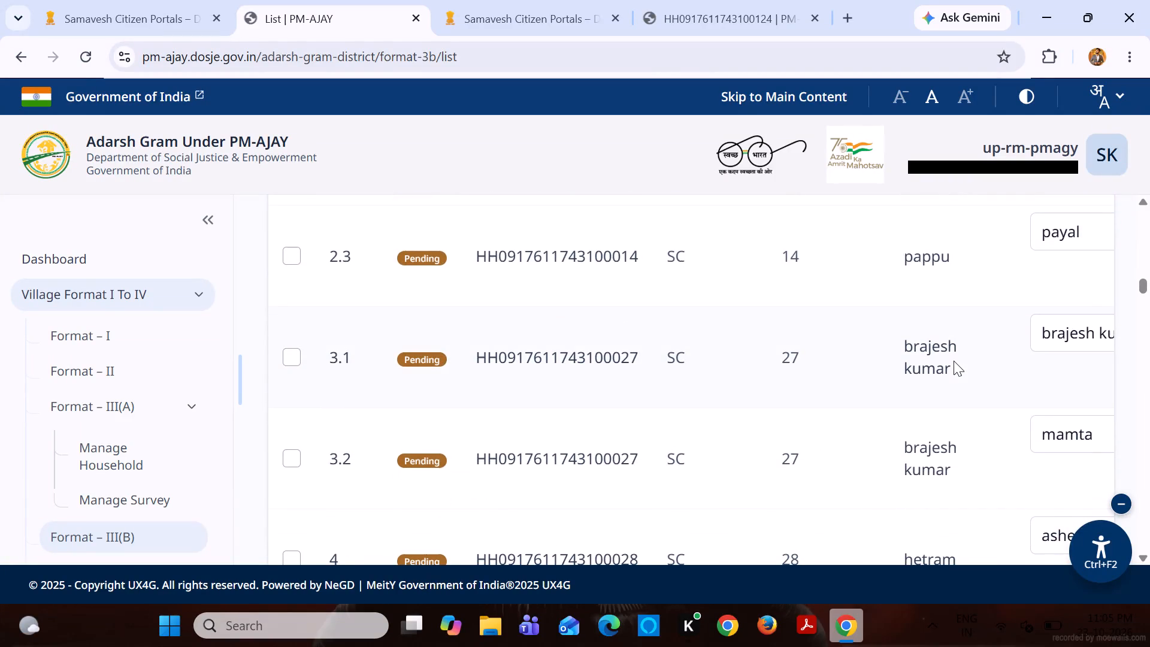
{"action": "scroll", "coordinate": [954, 361], "scroll_direction": "down", "scroll_amount": 4}
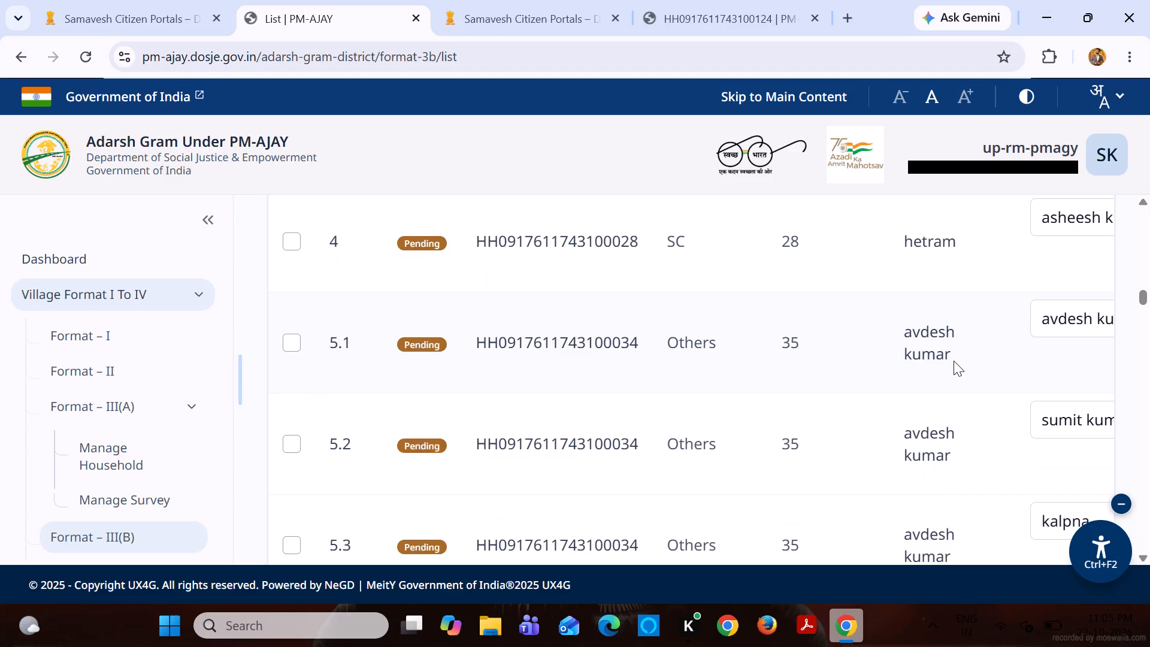
{"action": "scroll", "coordinate": [954, 361], "scroll_direction": "down", "scroll_amount": 5}
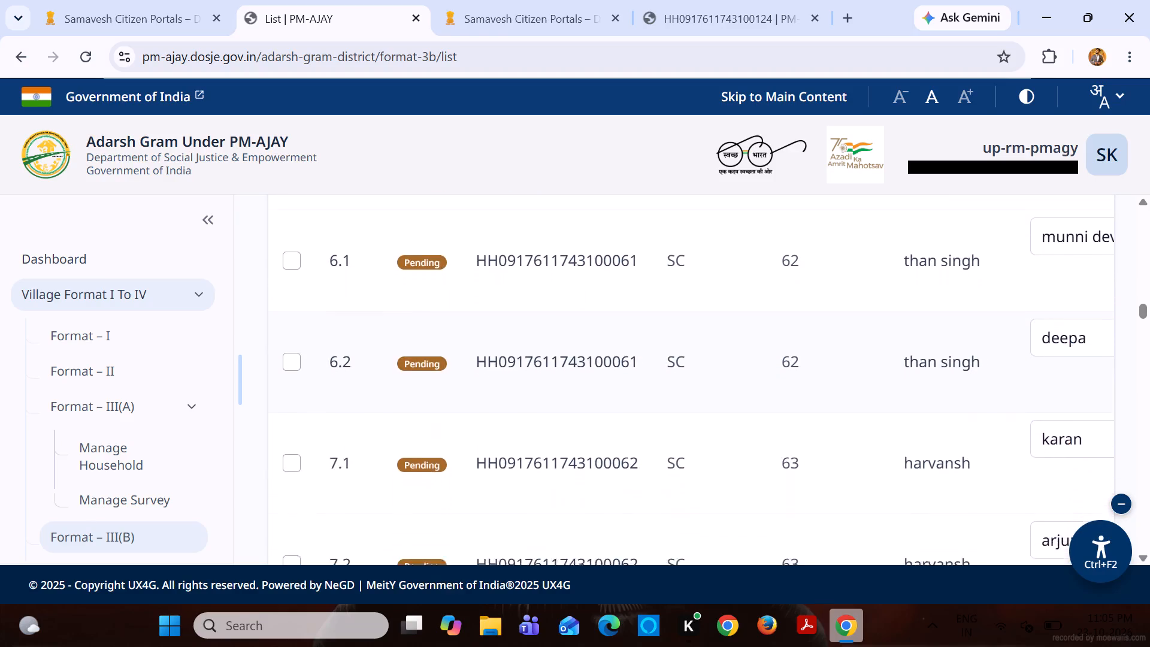
{"action": "scroll", "coordinate": [954, 361], "scroll_direction": "down", "scroll_amount": 1}
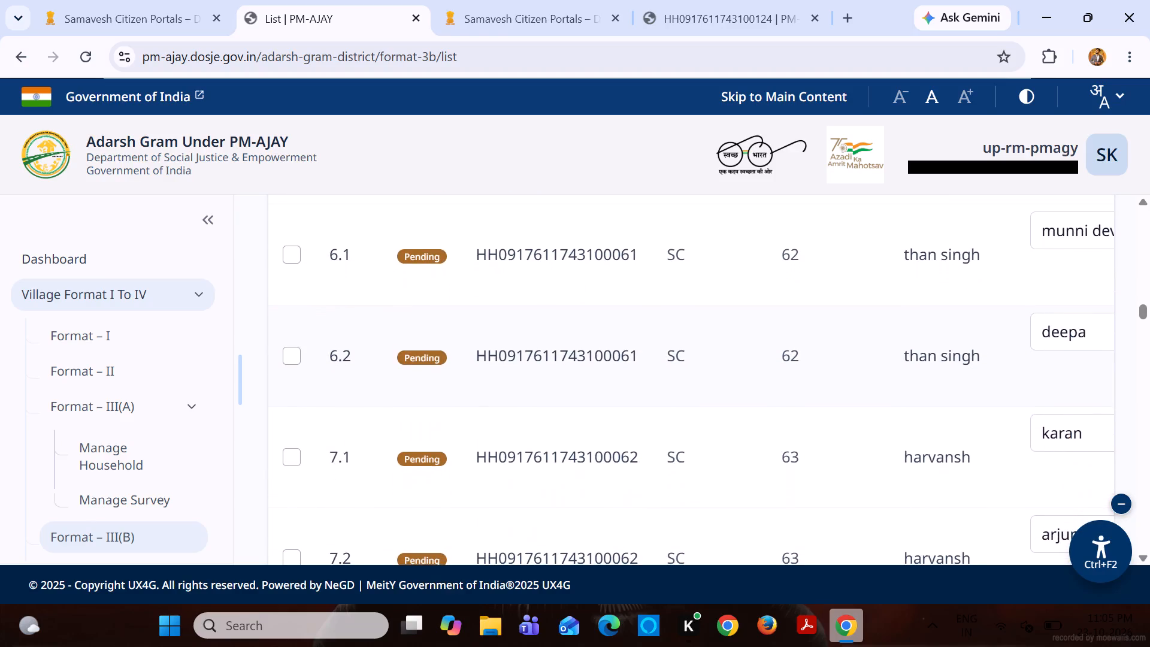
{"action": "scroll", "coordinate": [954, 361], "scroll_direction": "down", "scroll_amount": 5}
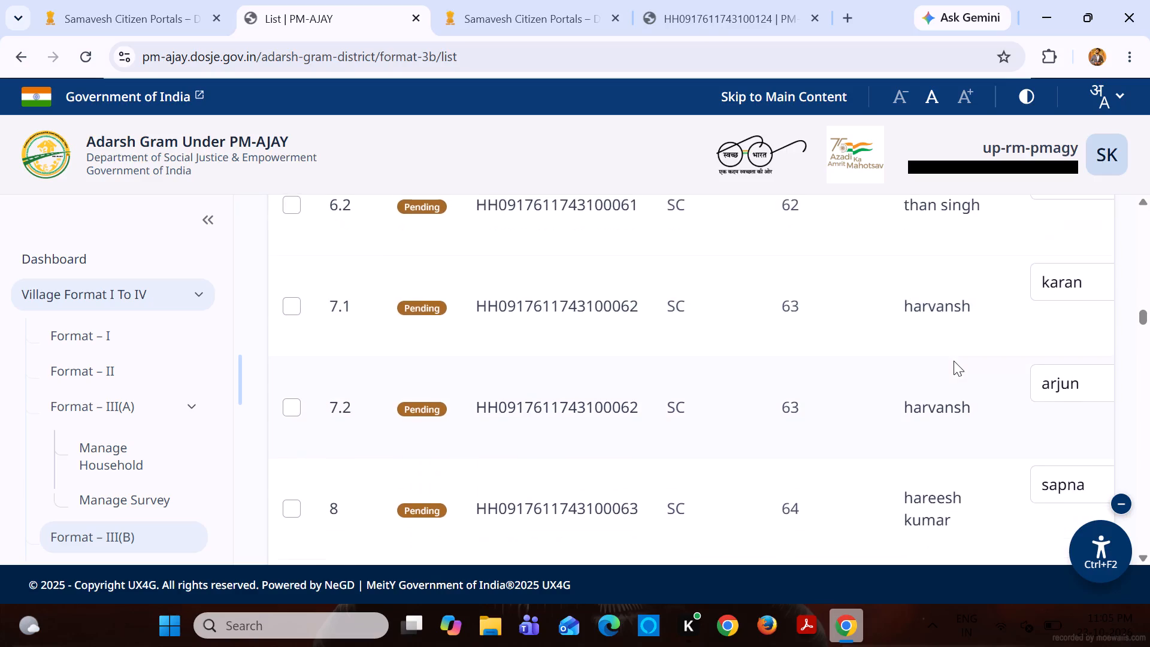
{"action": "scroll", "coordinate": [954, 361], "scroll_direction": "down", "scroll_amount": 3}
{"action": "scroll", "coordinate": [954, 361], "scroll_direction": "up", "scroll_amount": 1}
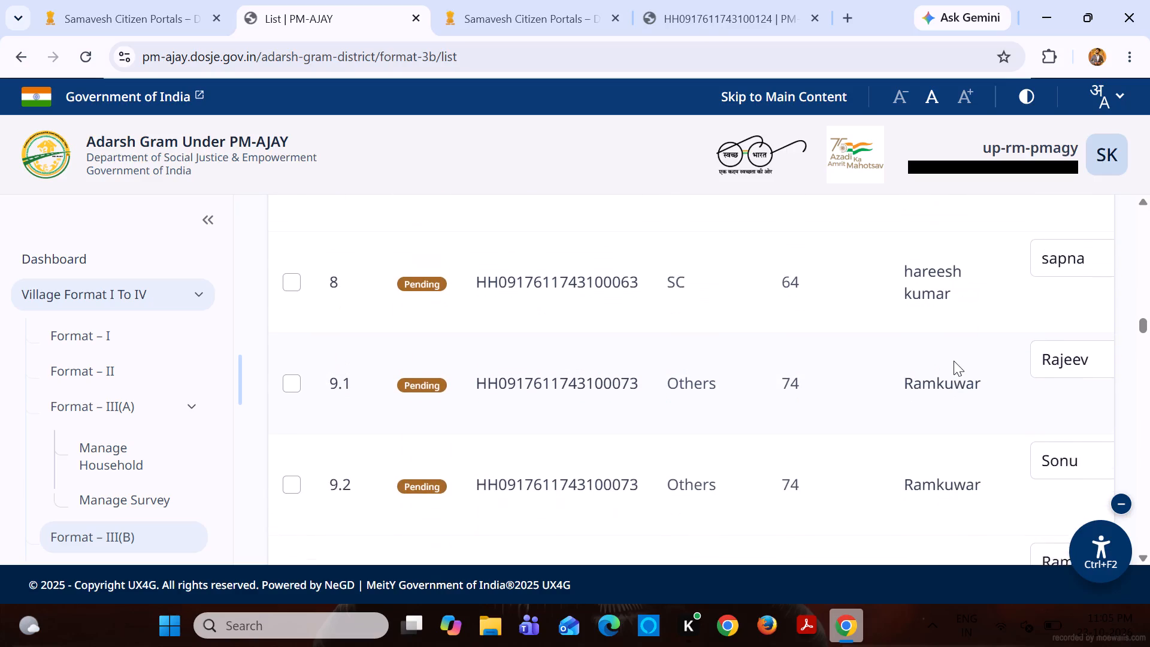
{"action": "scroll", "coordinate": [954, 361], "scroll_direction": "up", "scroll_amount": 1}
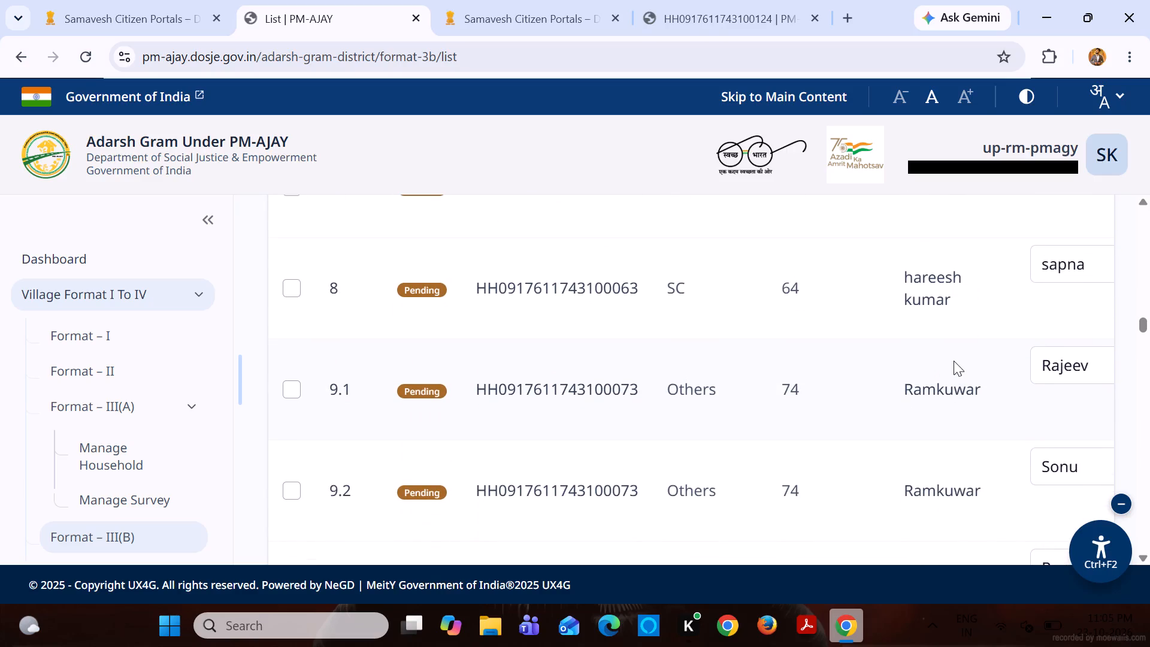
{"action": "scroll", "coordinate": [954, 361], "scroll_direction": "down", "scroll_amount": 2}
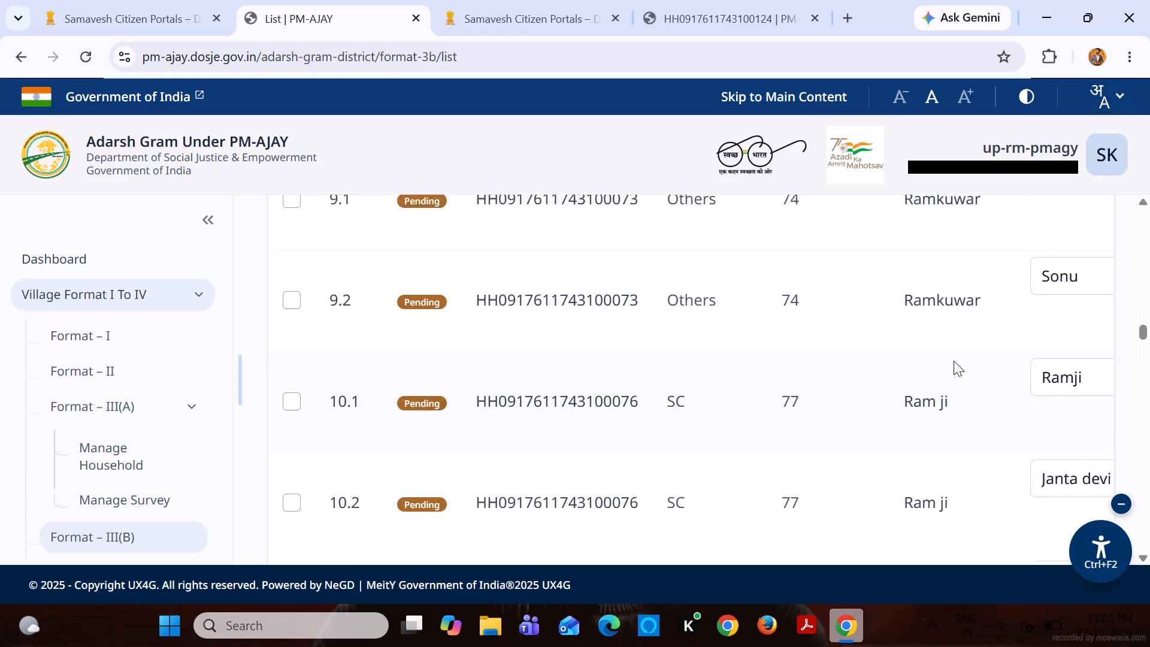
{"action": "scroll", "coordinate": [954, 361], "scroll_direction": "down", "scroll_amount": 1}
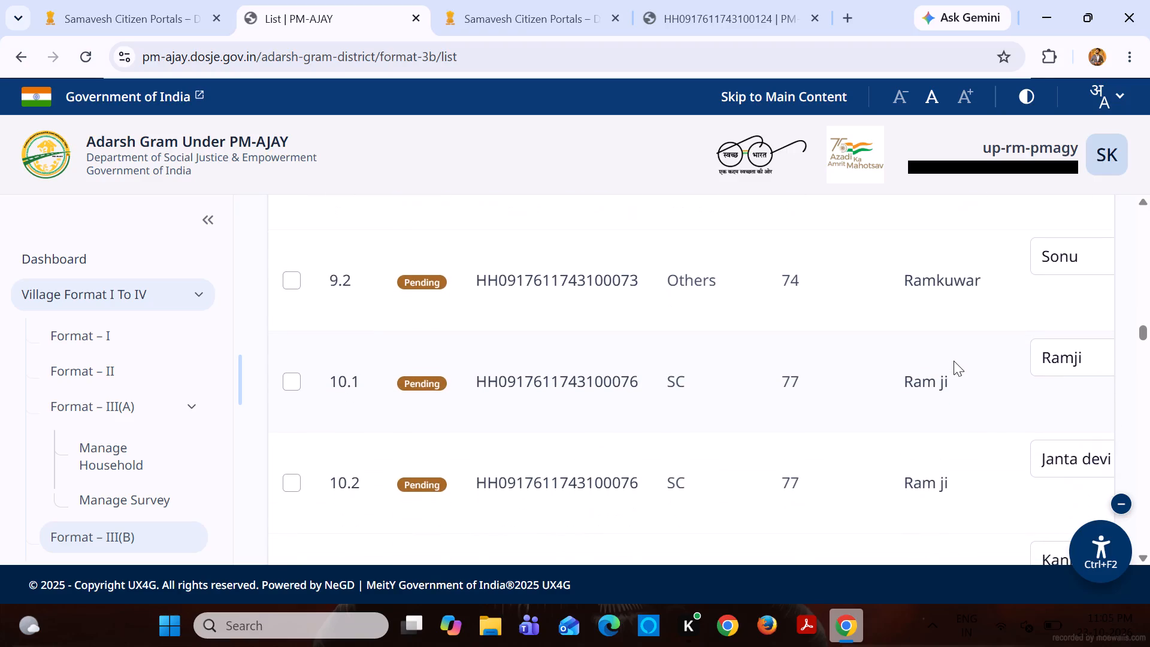
{"action": "scroll", "coordinate": [954, 361], "scroll_direction": "down", "scroll_amount": 2}
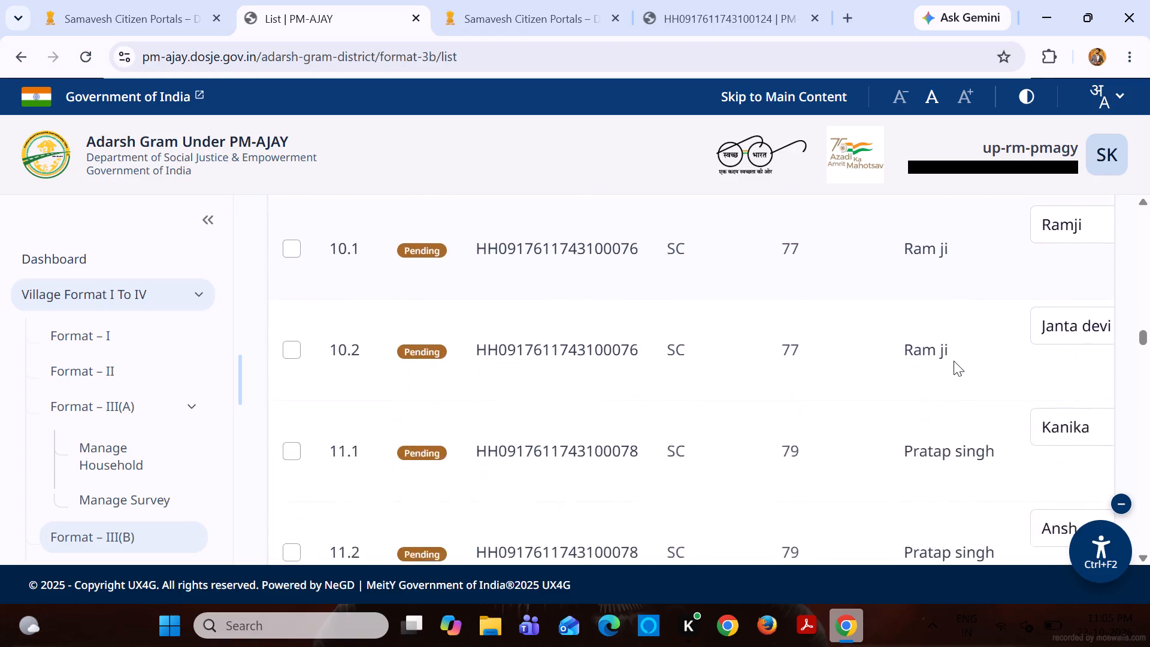
{"action": "scroll", "coordinate": [954, 361], "scroll_direction": "down", "scroll_amount": 4}
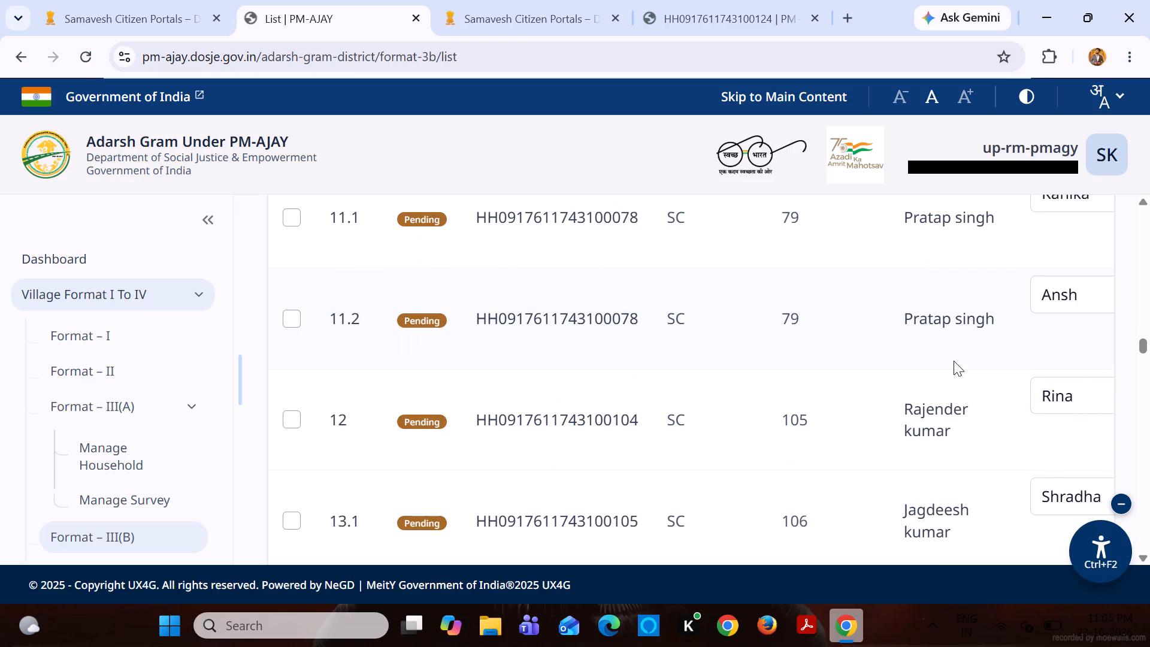
{"action": "scroll", "coordinate": [954, 361], "scroll_direction": "down", "scroll_amount": 7}
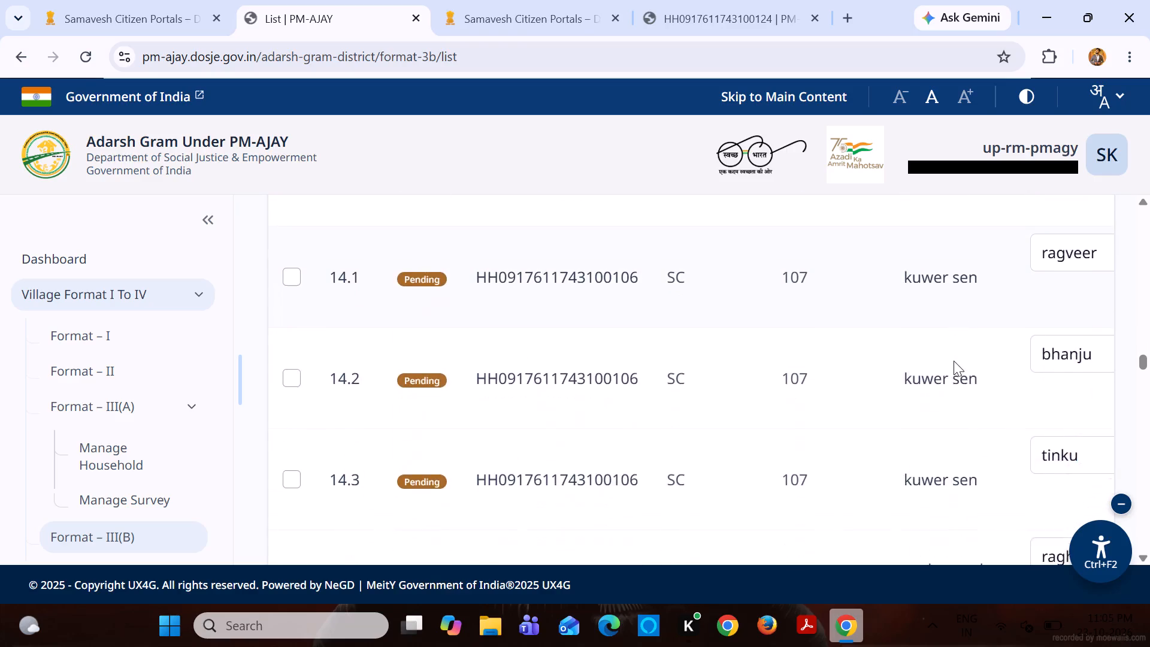
{"action": "scroll", "coordinate": [954, 361], "scroll_direction": "down", "scroll_amount": 3}
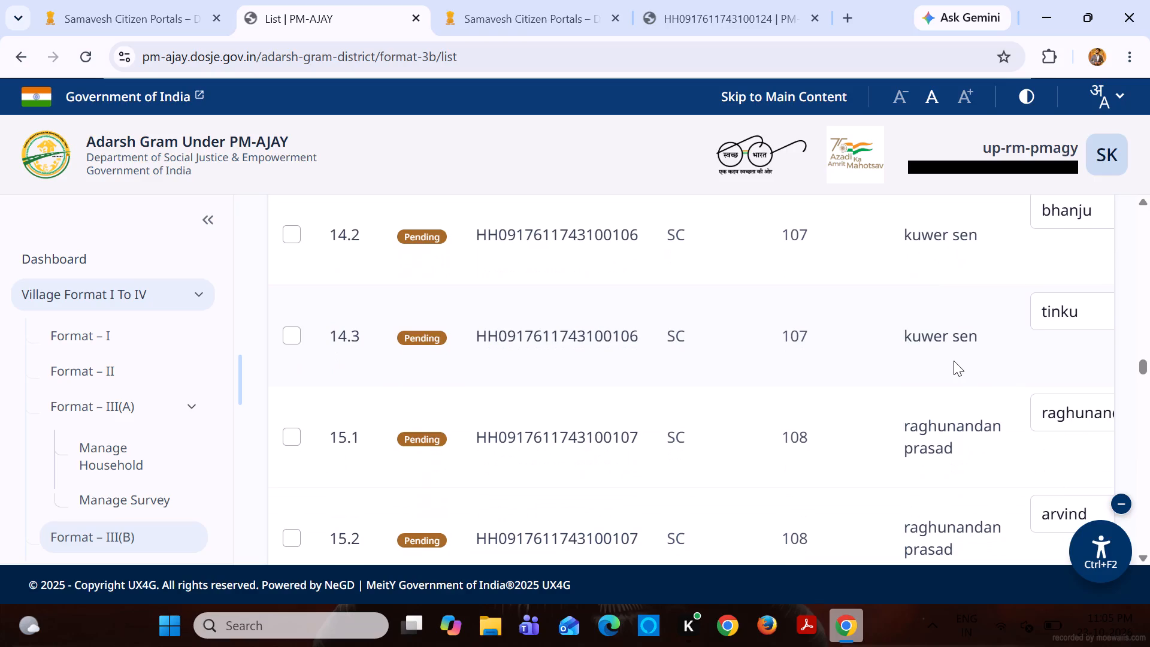
{"action": "scroll", "coordinate": [954, 361], "scroll_direction": "down", "scroll_amount": 2}
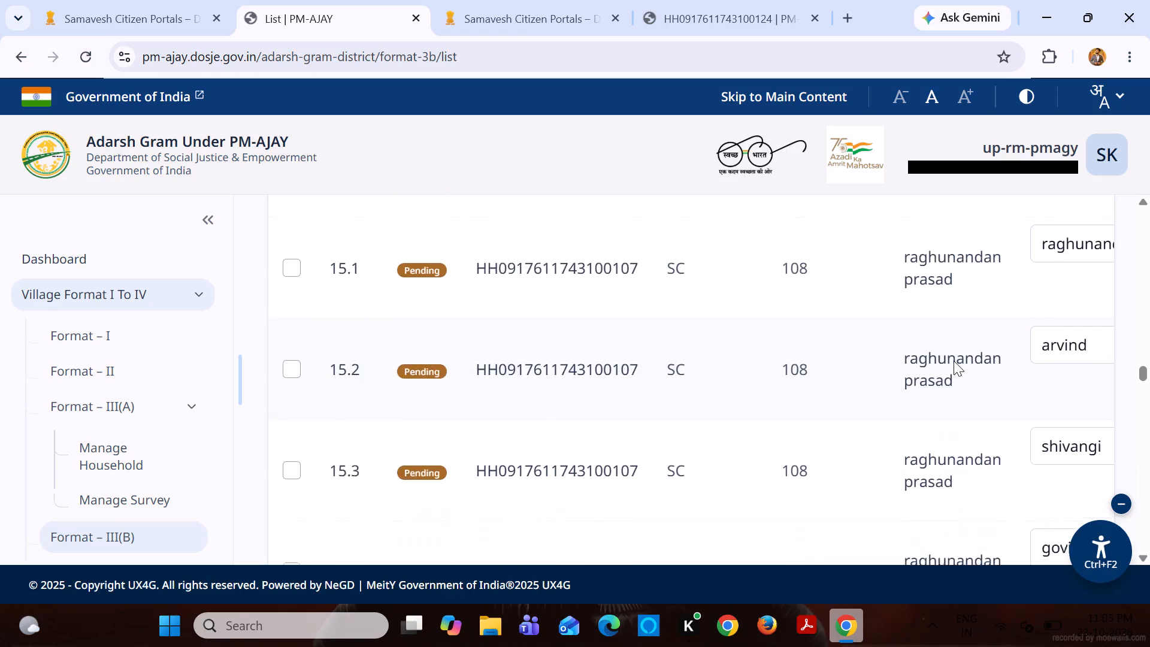
{"action": "scroll", "coordinate": [954, 361], "scroll_direction": "down", "scroll_amount": 6}
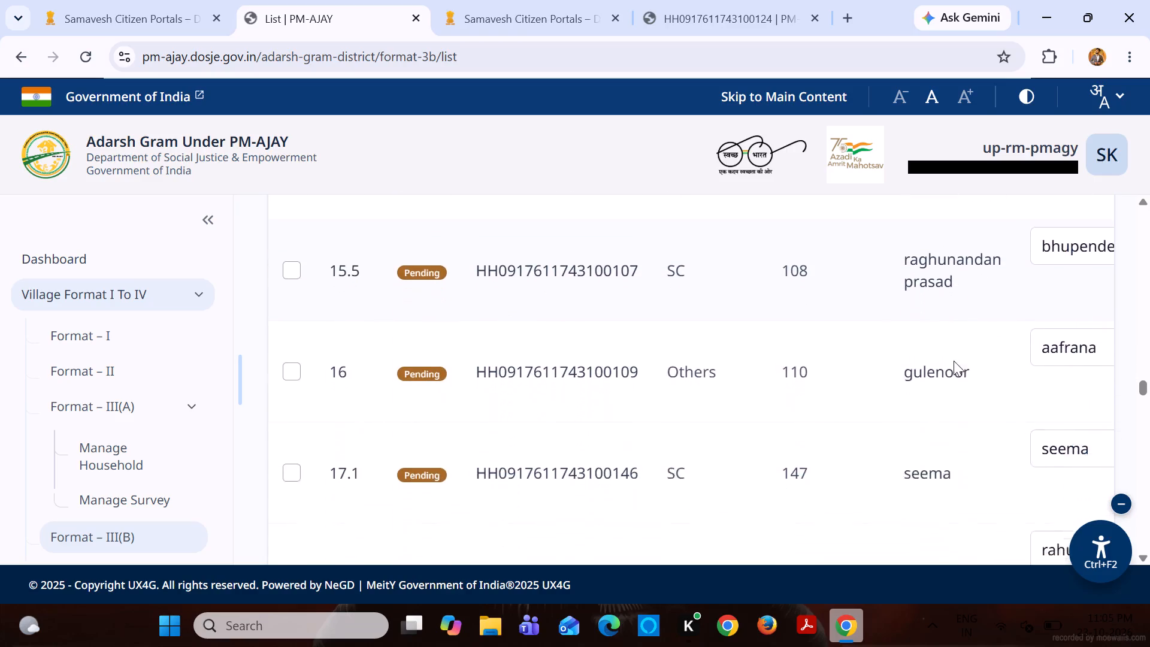
{"action": "scroll", "coordinate": [954, 361], "scroll_direction": "down", "scroll_amount": 2}
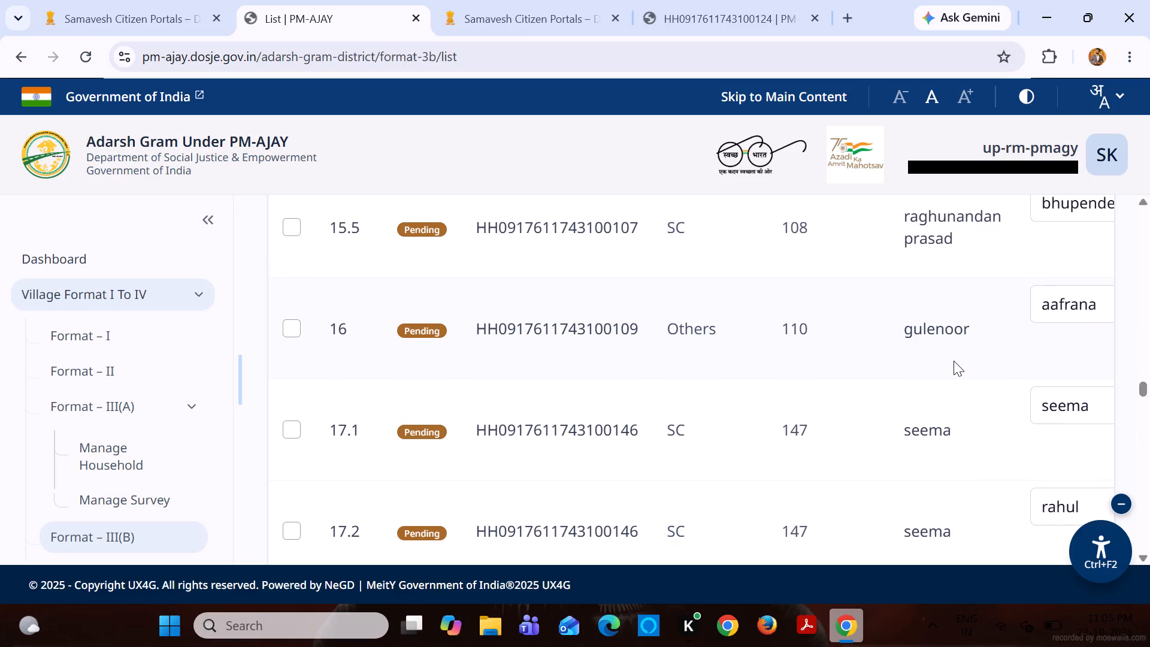
{"action": "scroll", "coordinate": [954, 361], "scroll_direction": "down", "scroll_amount": 3}
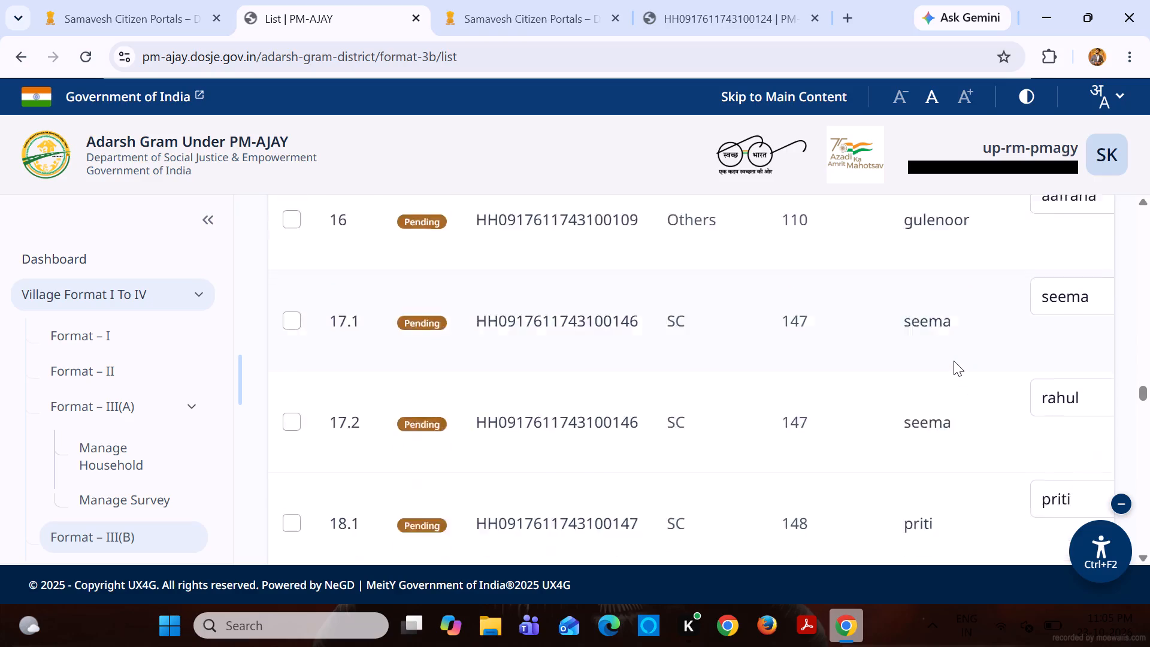
{"action": "scroll", "coordinate": [954, 361], "scroll_direction": "down", "scroll_amount": 3}
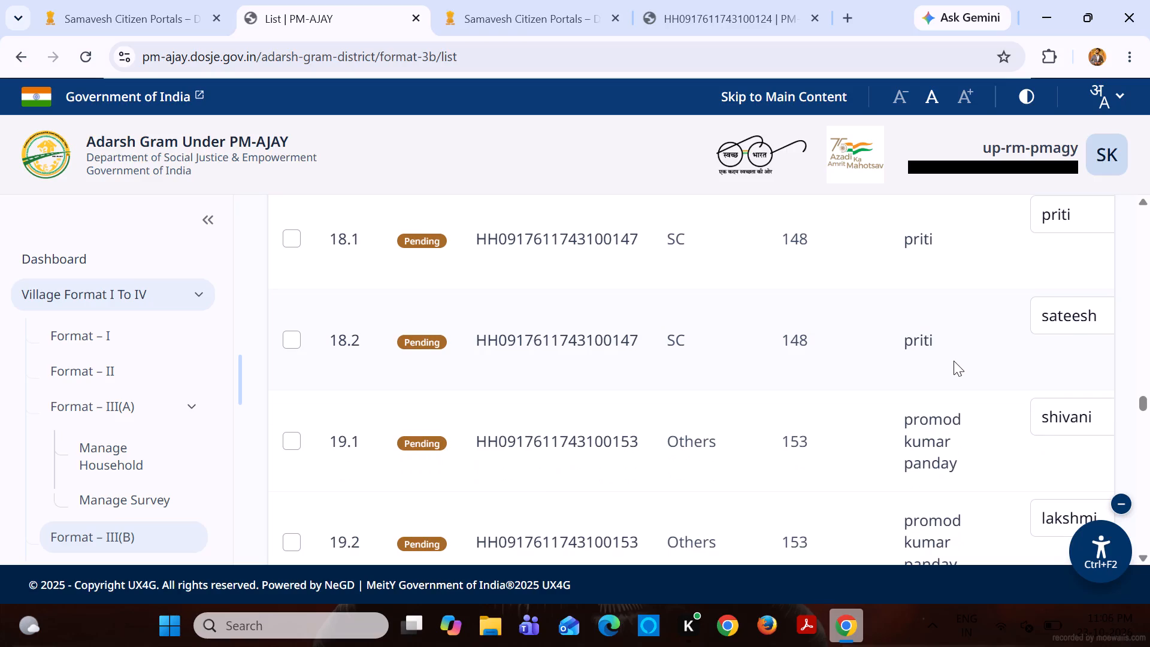
{"action": "scroll", "coordinate": [954, 361], "scroll_direction": "down", "scroll_amount": 3}
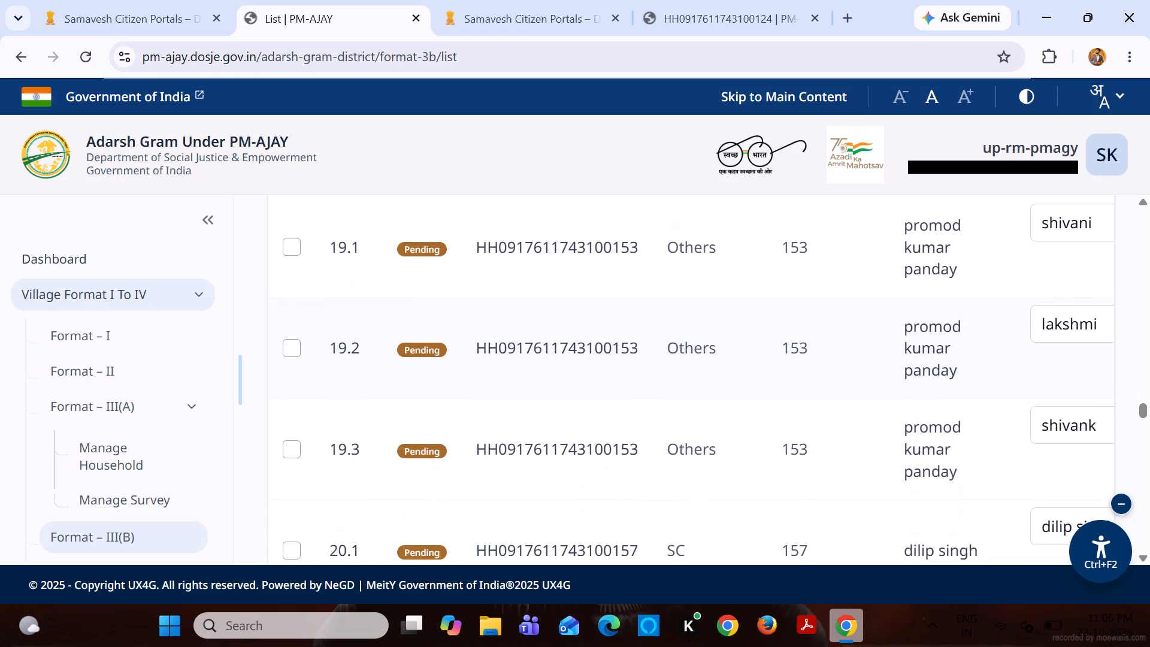
{"action": "scroll", "coordinate": [954, 361], "scroll_direction": "down", "scroll_amount": 2}
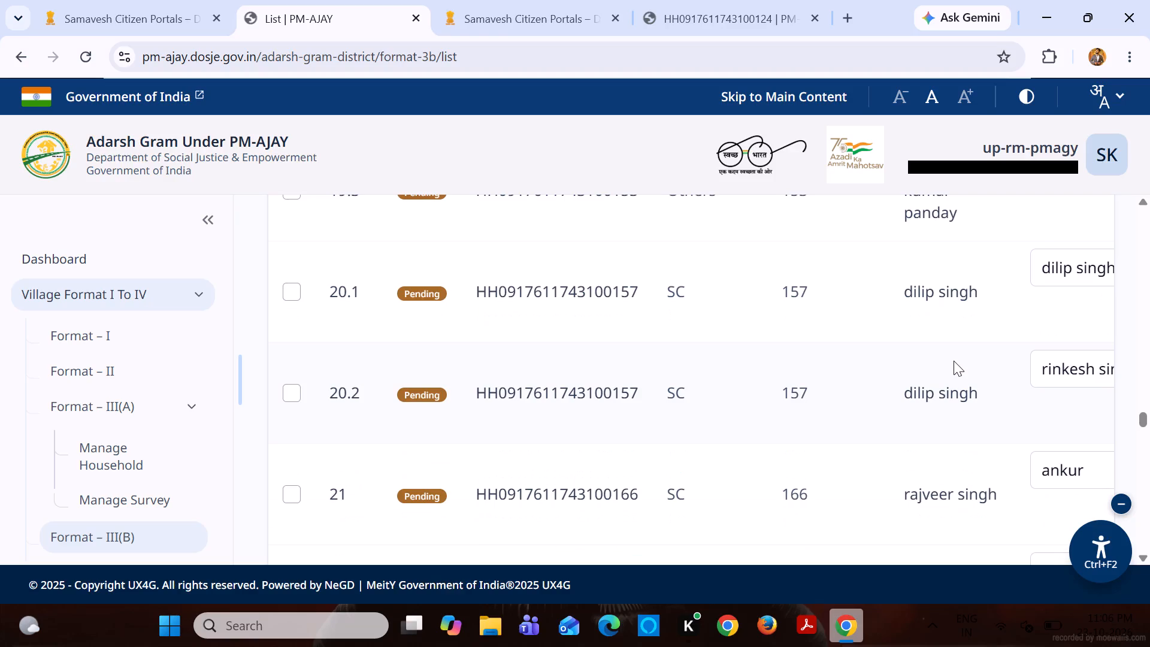
{"action": "scroll", "coordinate": [954, 361], "scroll_direction": "down", "scroll_amount": 5}
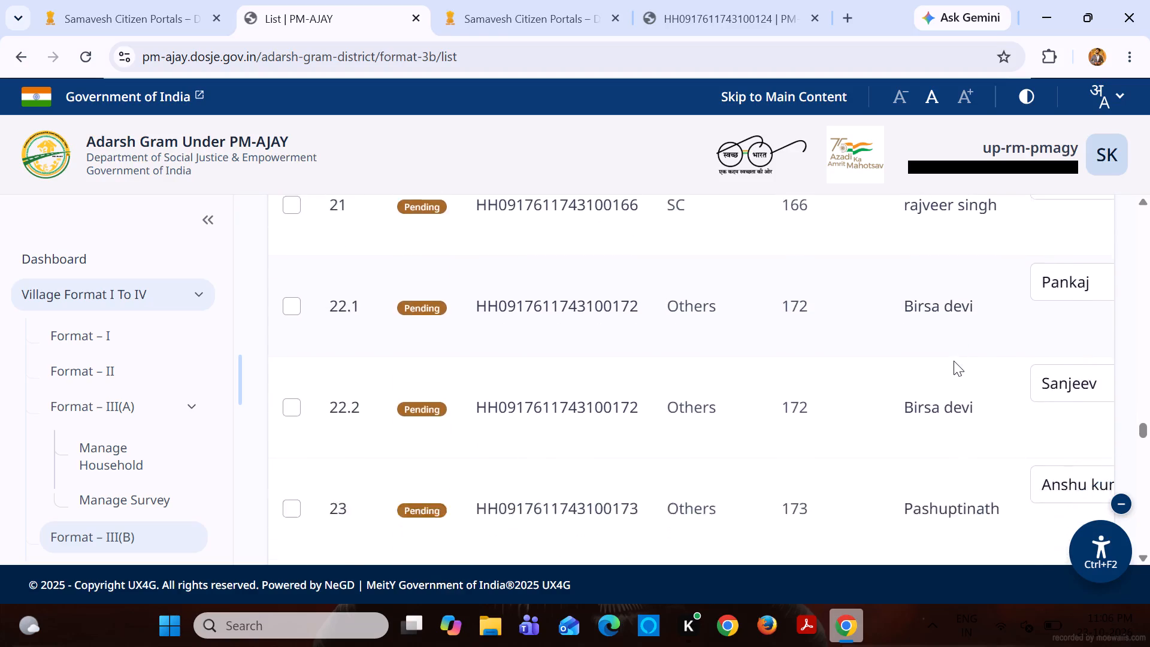
{"action": "scroll", "coordinate": [954, 361], "scroll_direction": "down", "scroll_amount": 1}
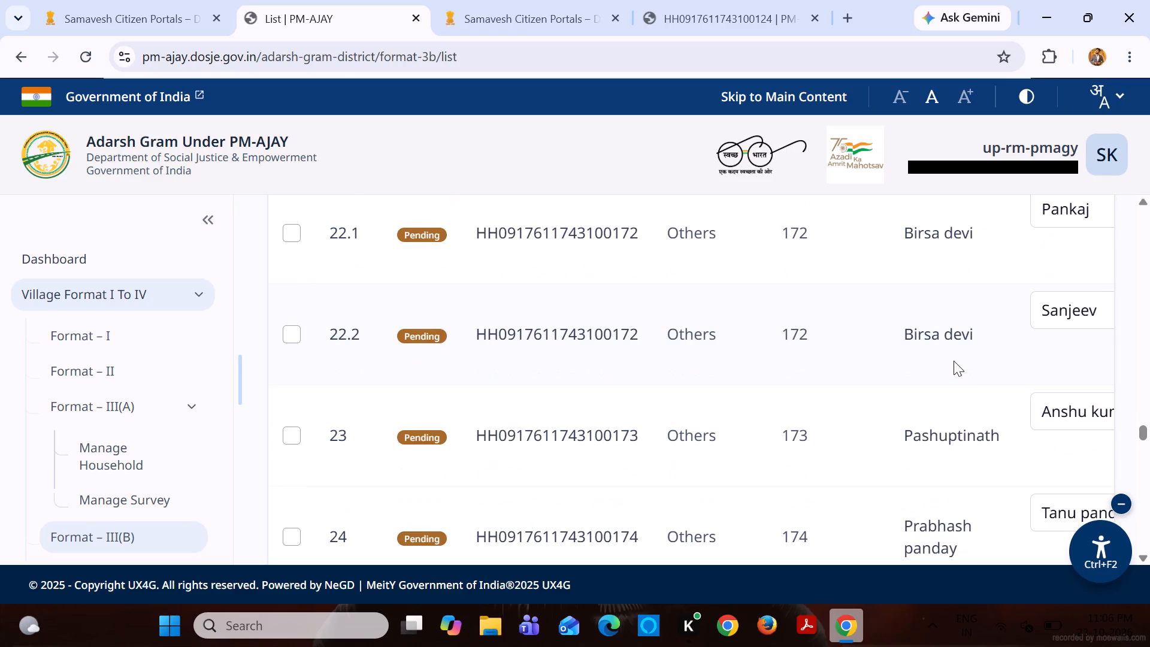
{"action": "scroll", "coordinate": [954, 361], "scroll_direction": "down", "scroll_amount": 4}
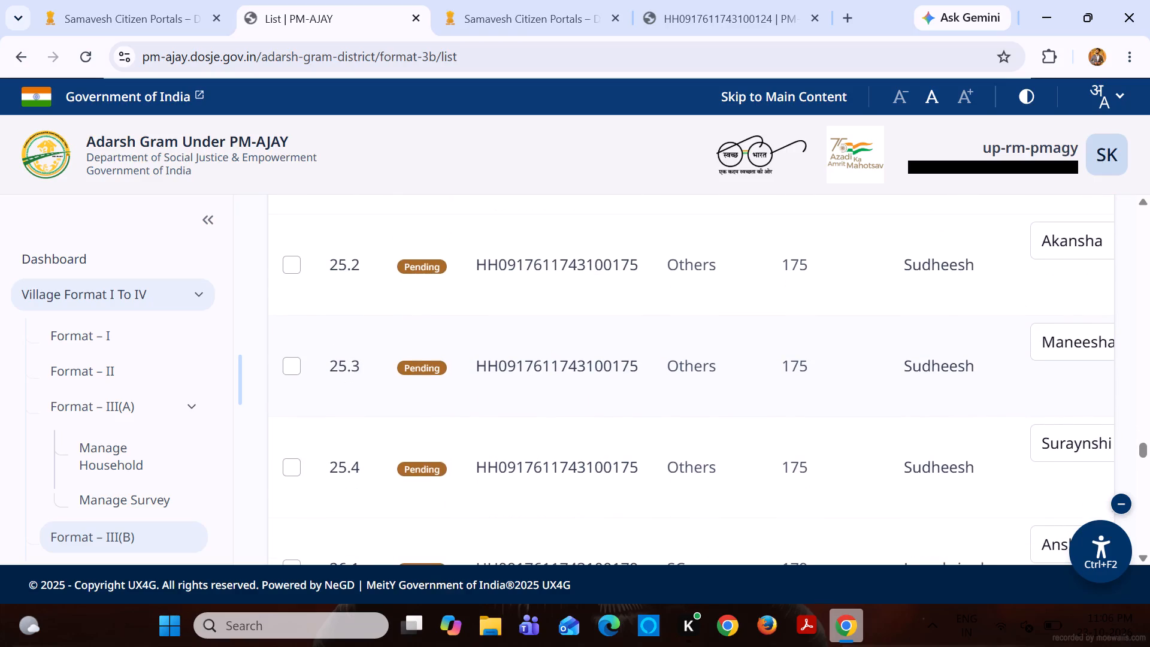
{"action": "scroll", "coordinate": [954, 361], "scroll_direction": "down", "scroll_amount": 3}
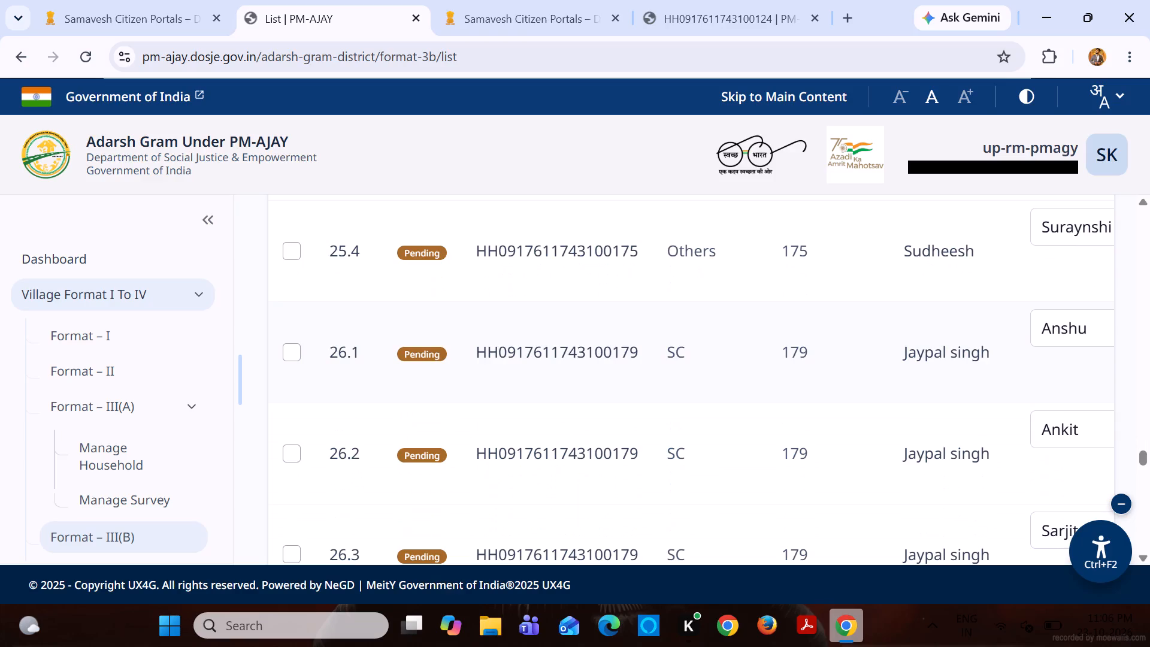
{"action": "scroll", "coordinate": [954, 361], "scroll_direction": "down", "scroll_amount": 3}
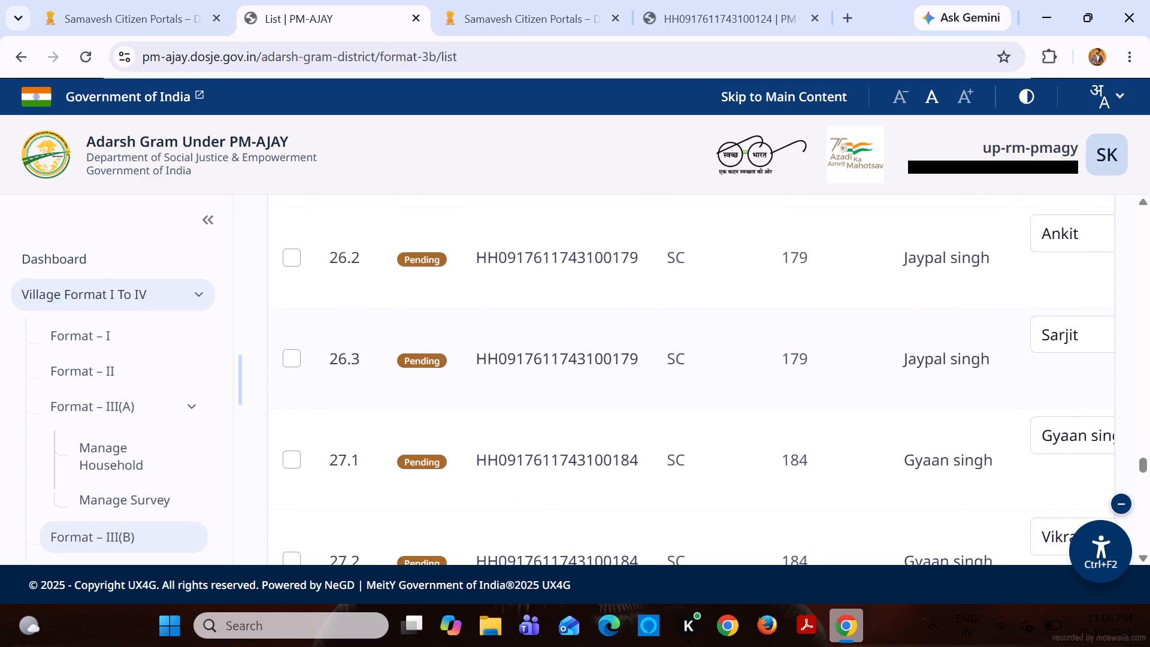
{"action": "scroll", "coordinate": [954, 361], "scroll_direction": "down", "scroll_amount": 4}
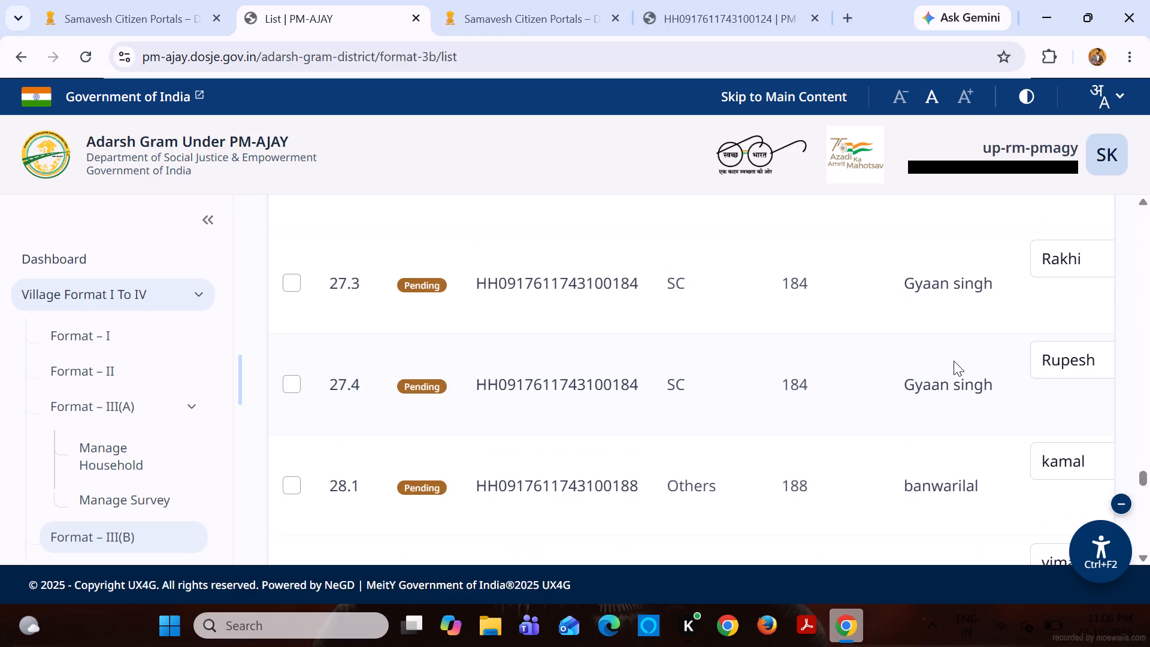
{"action": "scroll", "coordinate": [954, 361], "scroll_direction": "down", "scroll_amount": 4}
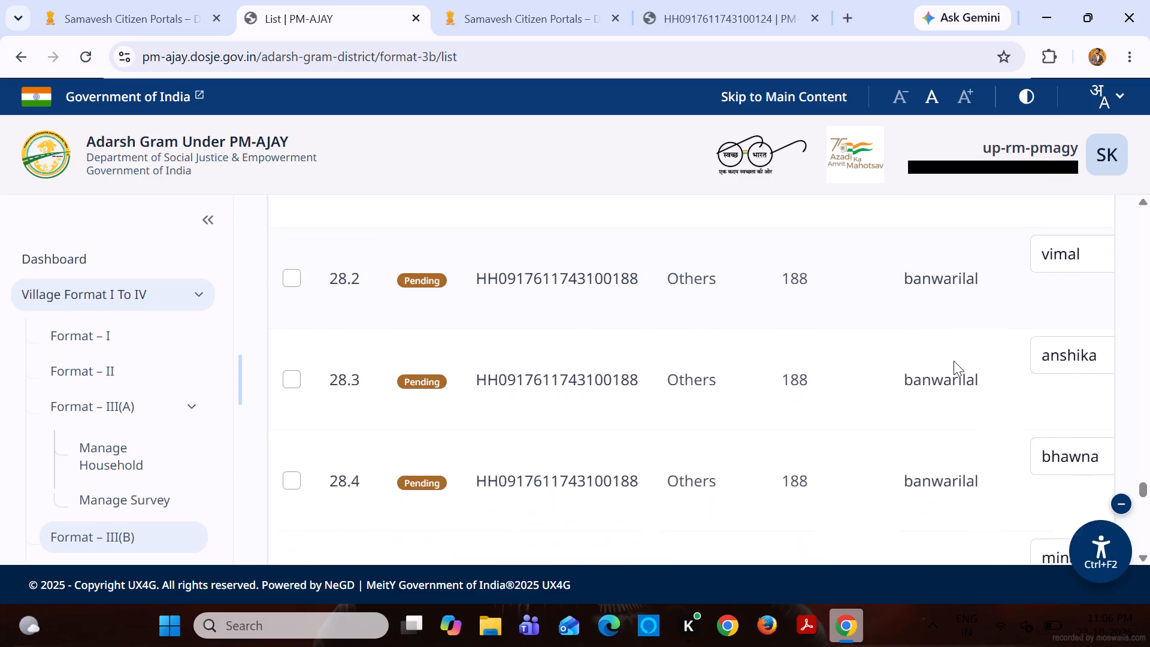
{"action": "scroll", "coordinate": [954, 361], "scroll_direction": "down", "scroll_amount": 4}
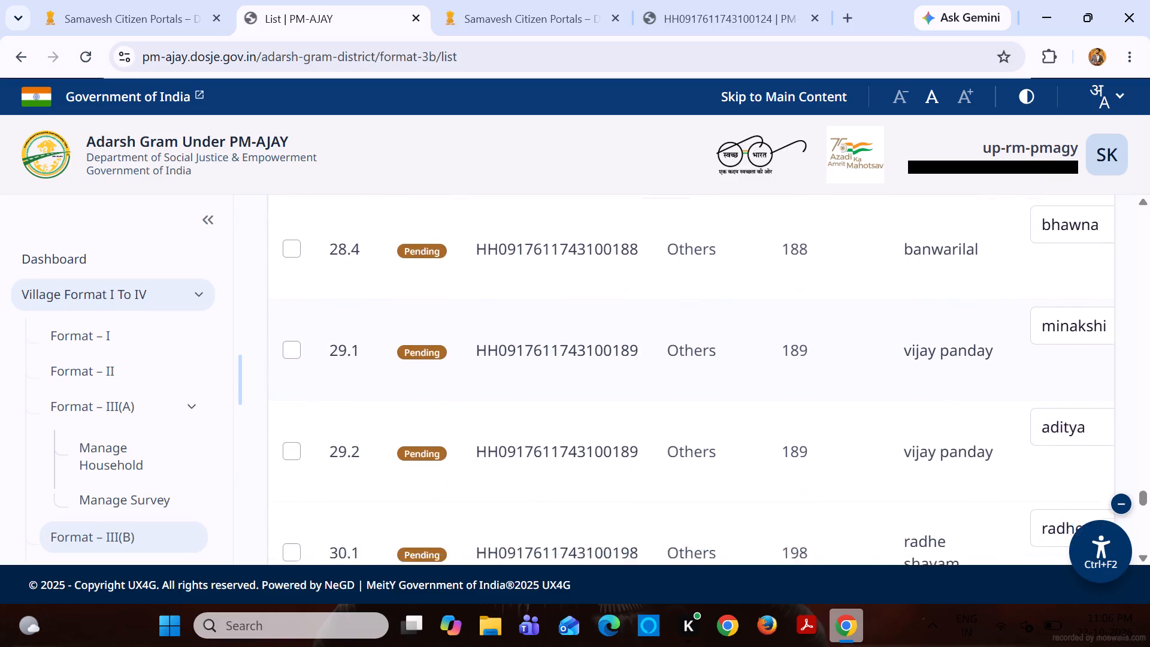
{"action": "scroll", "coordinate": [954, 361], "scroll_direction": "down", "scroll_amount": 3}
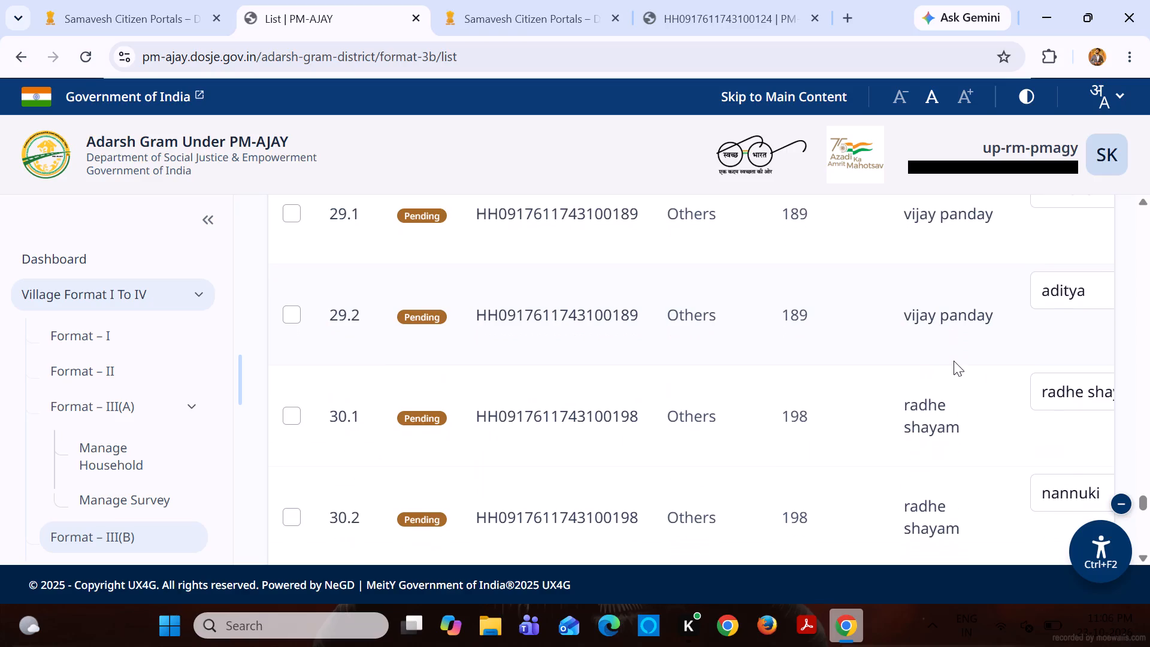
{"action": "scroll", "coordinate": [954, 361], "scroll_direction": "down", "scroll_amount": 5}
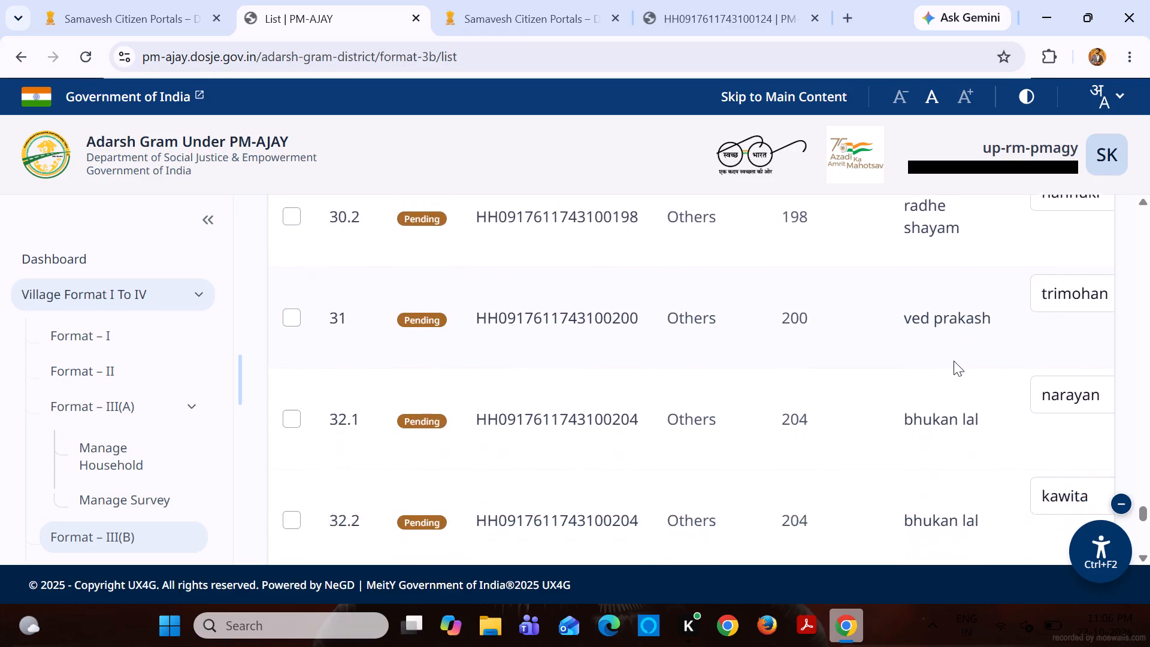
{"action": "scroll", "coordinate": [954, 361], "scroll_direction": "down", "scroll_amount": 1}
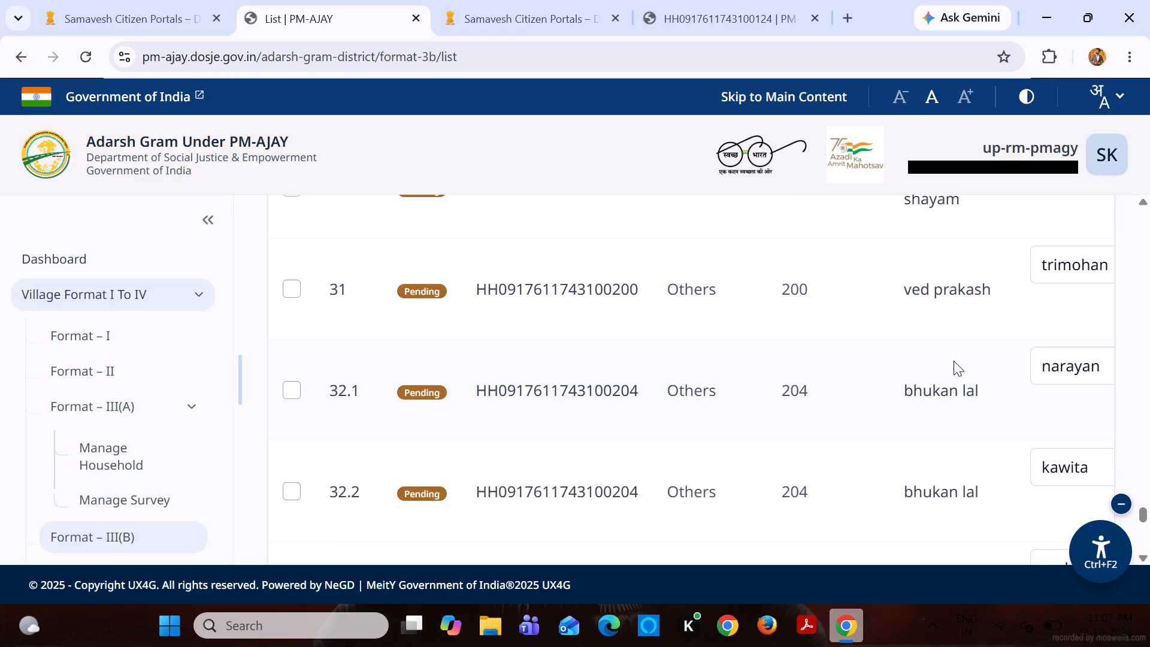
{"action": "scroll", "coordinate": [954, 361], "scroll_direction": "down", "scroll_amount": 2}
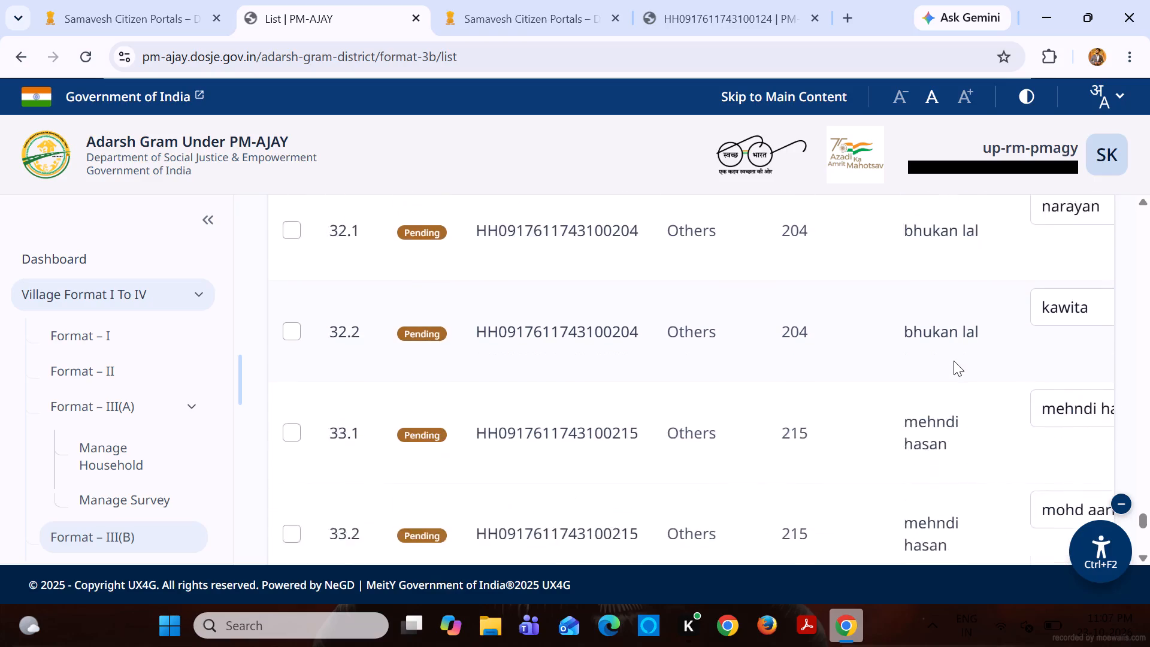
{"action": "scroll", "coordinate": [954, 361], "scroll_direction": "down", "scroll_amount": 1}
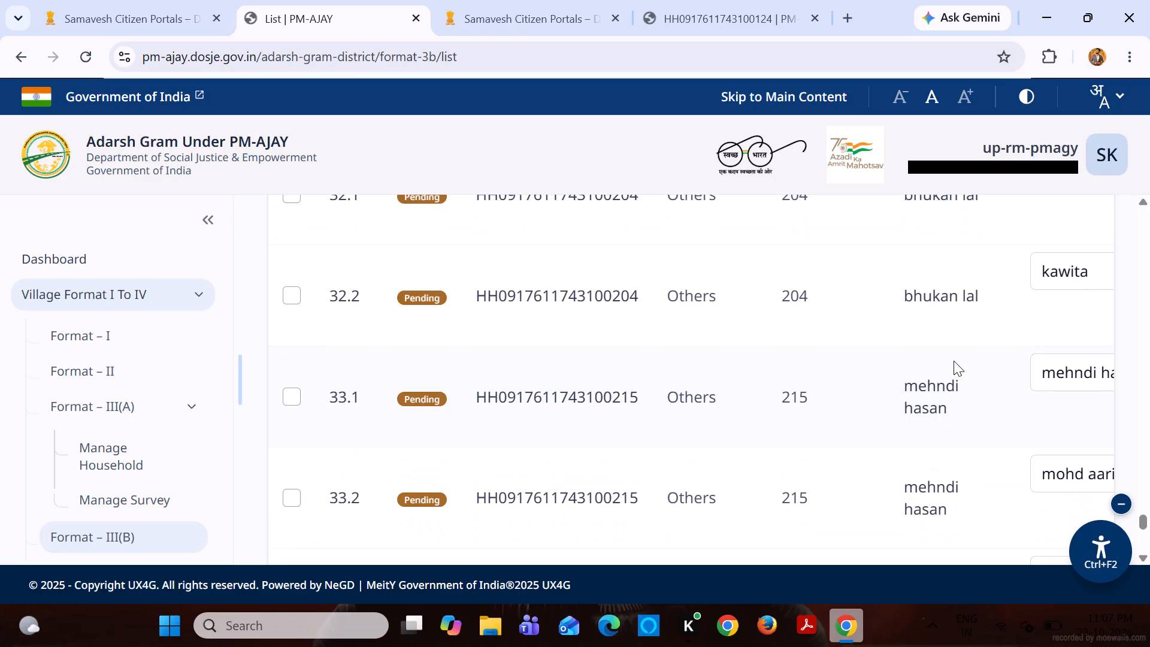
{"action": "scroll", "coordinate": [954, 361], "scroll_direction": "down", "scroll_amount": 1}
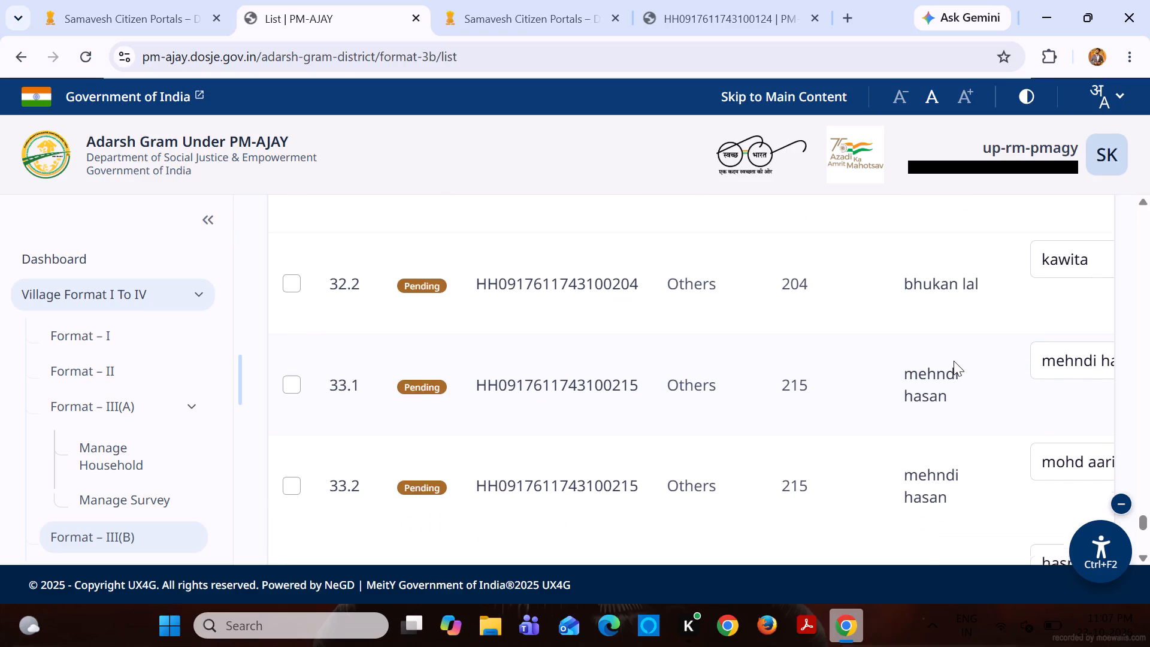
{"action": "scroll", "coordinate": [954, 361], "scroll_direction": "down", "scroll_amount": 5}
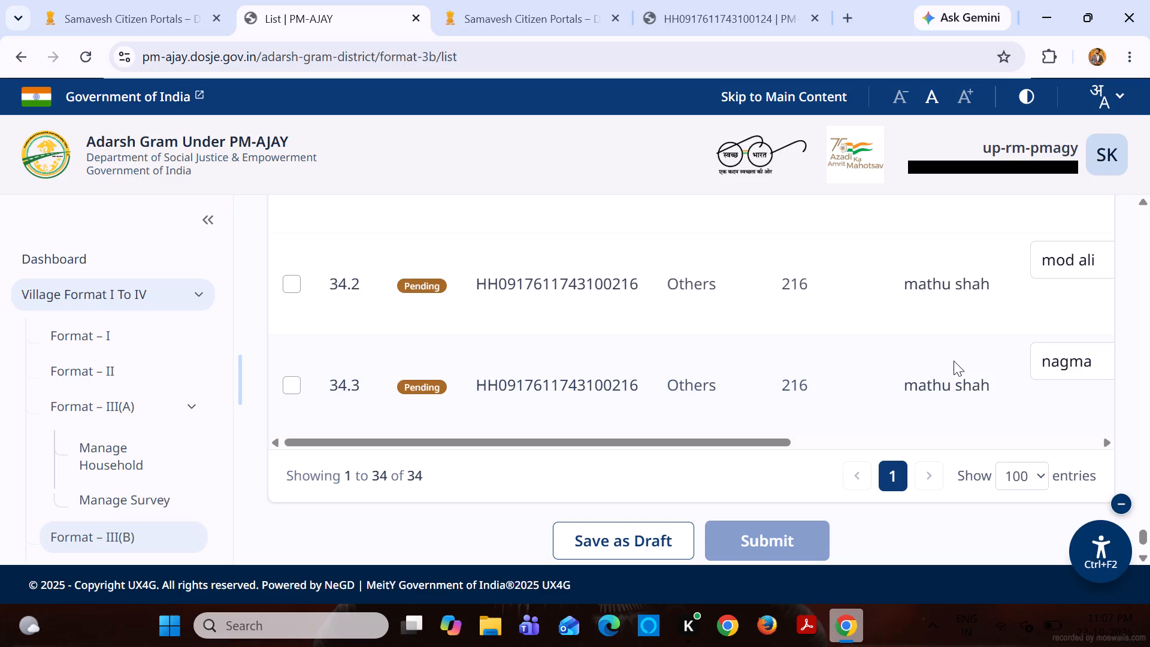
Change the monitorable indicator to 10.2 – % of eligible youth who have been able to avail bank linked loans.
{"action": "scroll", "coordinate": [954, 361], "scroll_direction": "up", "scroll_amount": 19}
{"action": "scroll", "coordinate": [954, 361], "scroll_direction": "up", "scroll_amount": 12}
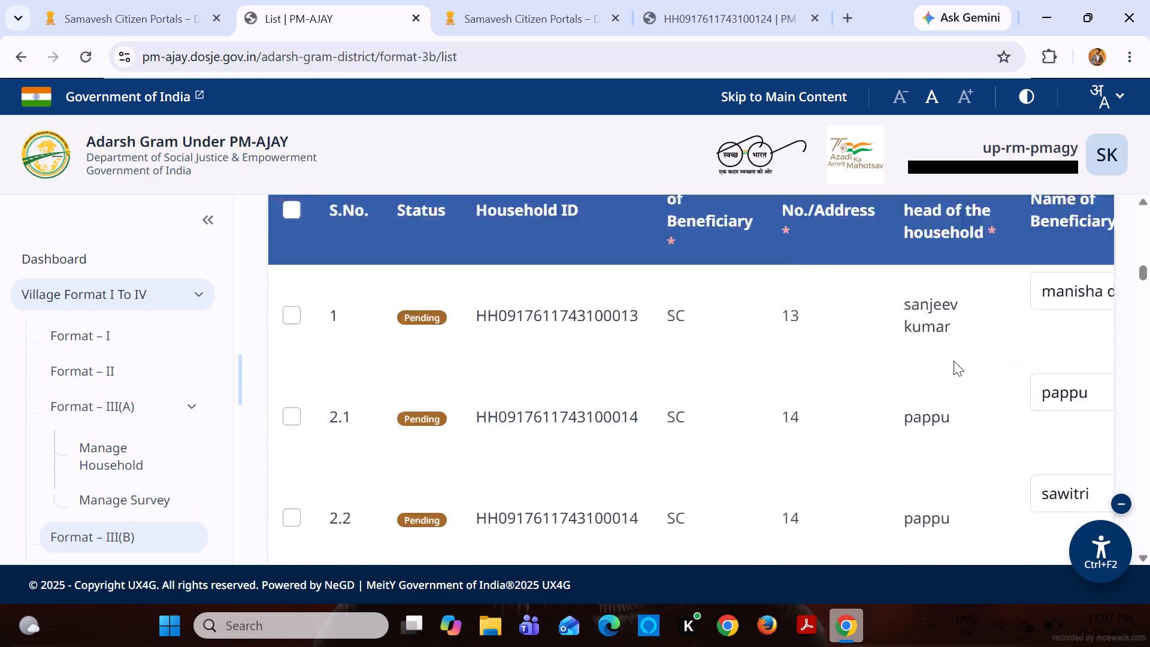
{"action": "scroll", "coordinate": [954, 361], "scroll_direction": "up", "scroll_amount": 9}
{"action": "scroll", "coordinate": [954, 361], "scroll_direction": "down", "scroll_amount": 4}
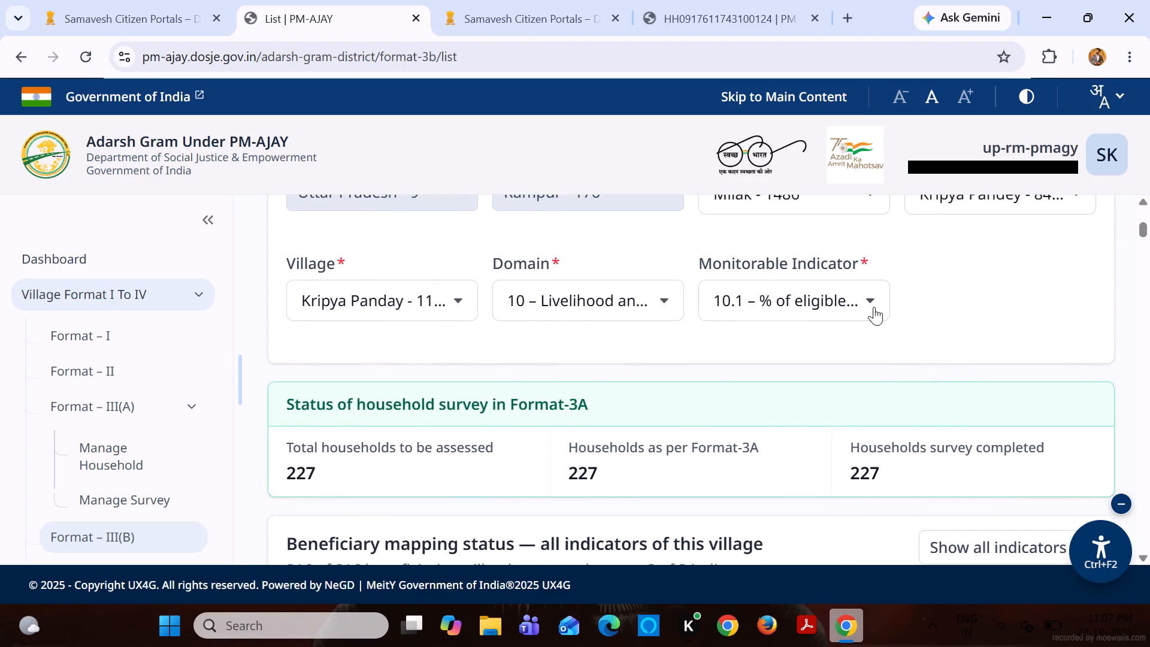
{"action": "left_click", "coordinate": [867, 301]}
{"action": "left_click", "coordinate": [565, 433]}
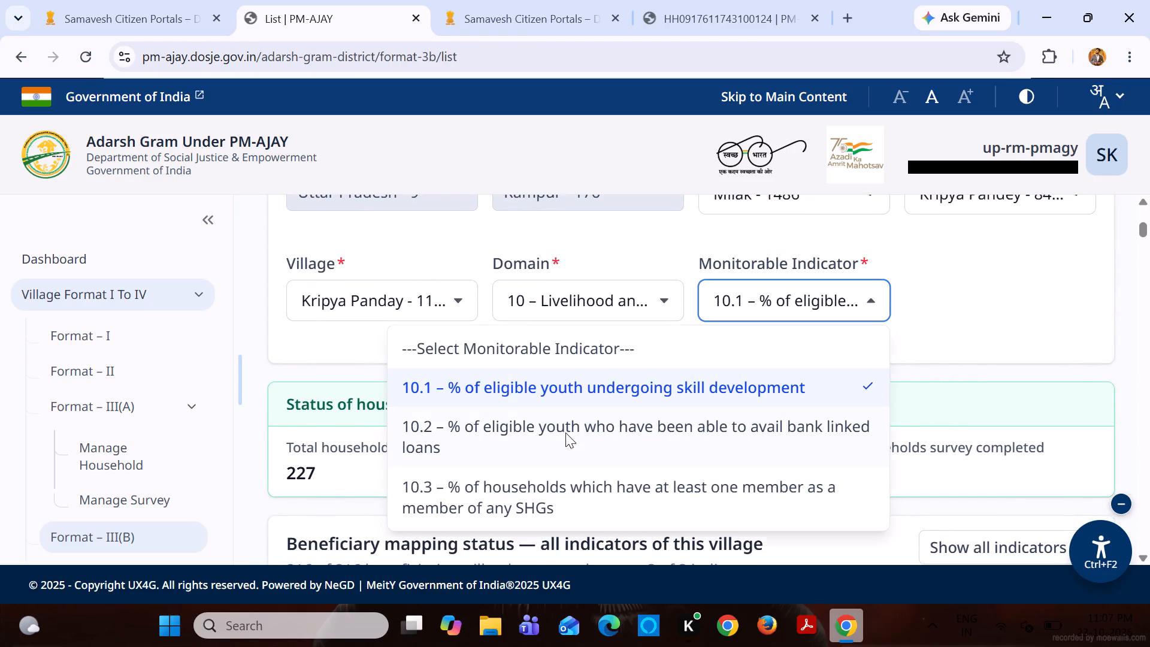
Examine the pending beneficiary rows for indicator 10.2 from serial 1 through household 18, checking household IDs, categories, household heads and beneficiary names.
{"action": "scroll", "coordinate": [712, 452], "scroll_direction": "down", "scroll_amount": 5}
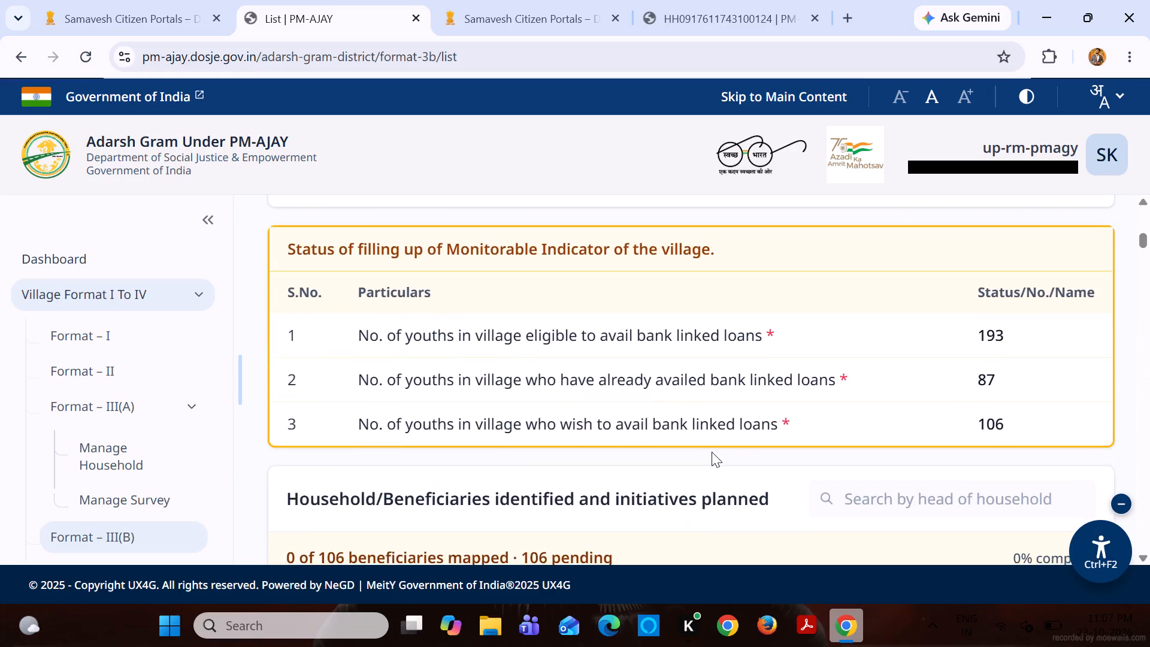
{"action": "scroll", "coordinate": [712, 452], "scroll_direction": "down", "scroll_amount": 5}
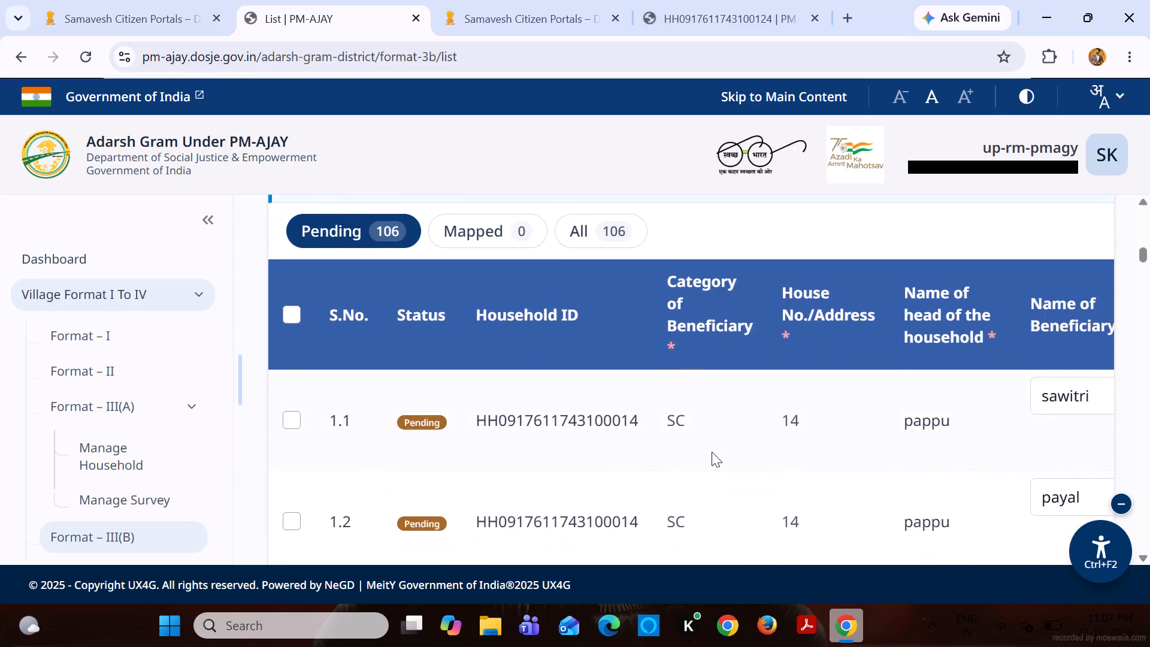
{"action": "scroll", "coordinate": [712, 452], "scroll_direction": "down", "scroll_amount": 2}
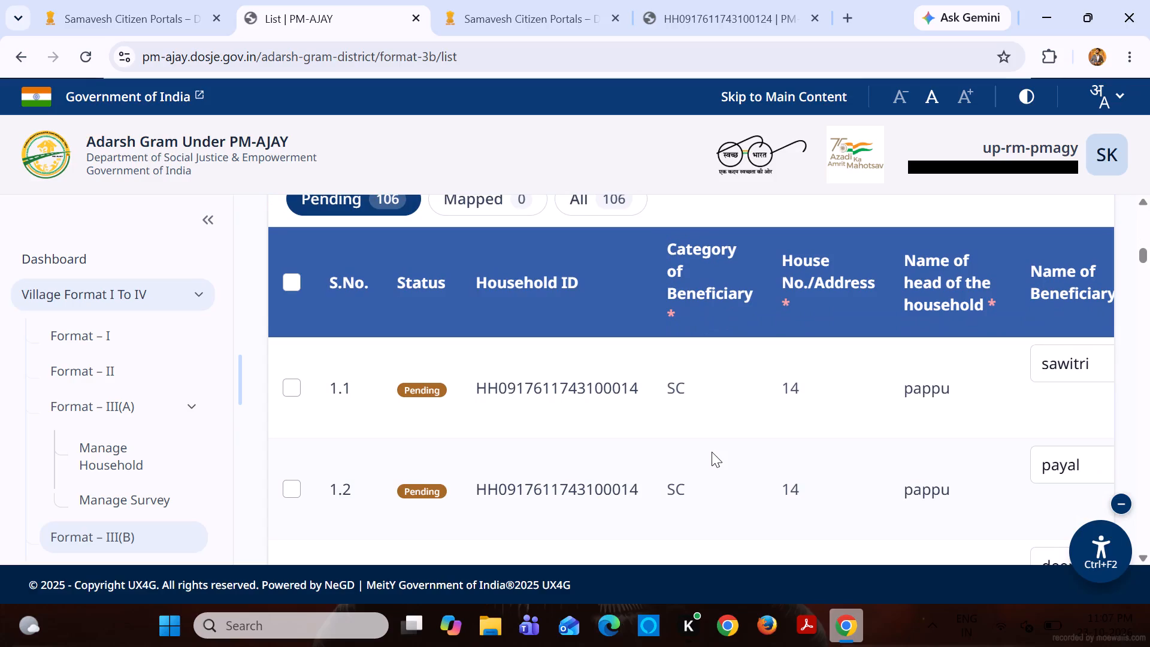
{"action": "scroll", "coordinate": [712, 452], "scroll_direction": "down", "scroll_amount": 2}
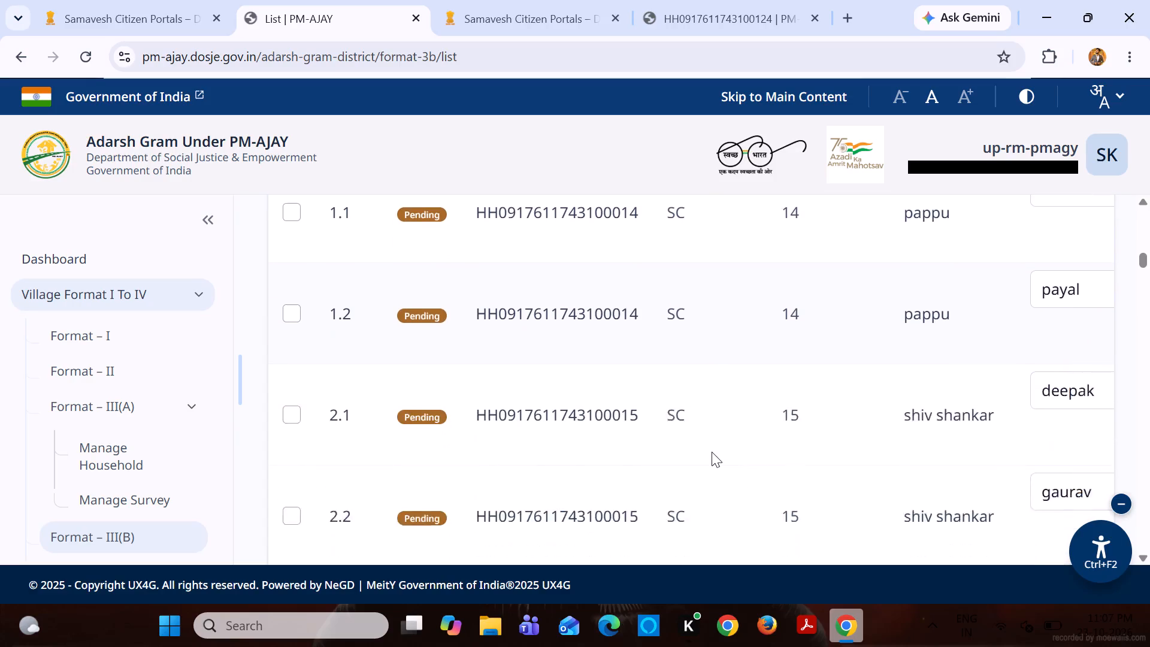
{"action": "scroll", "coordinate": [712, 452], "scroll_direction": "down", "scroll_amount": 3}
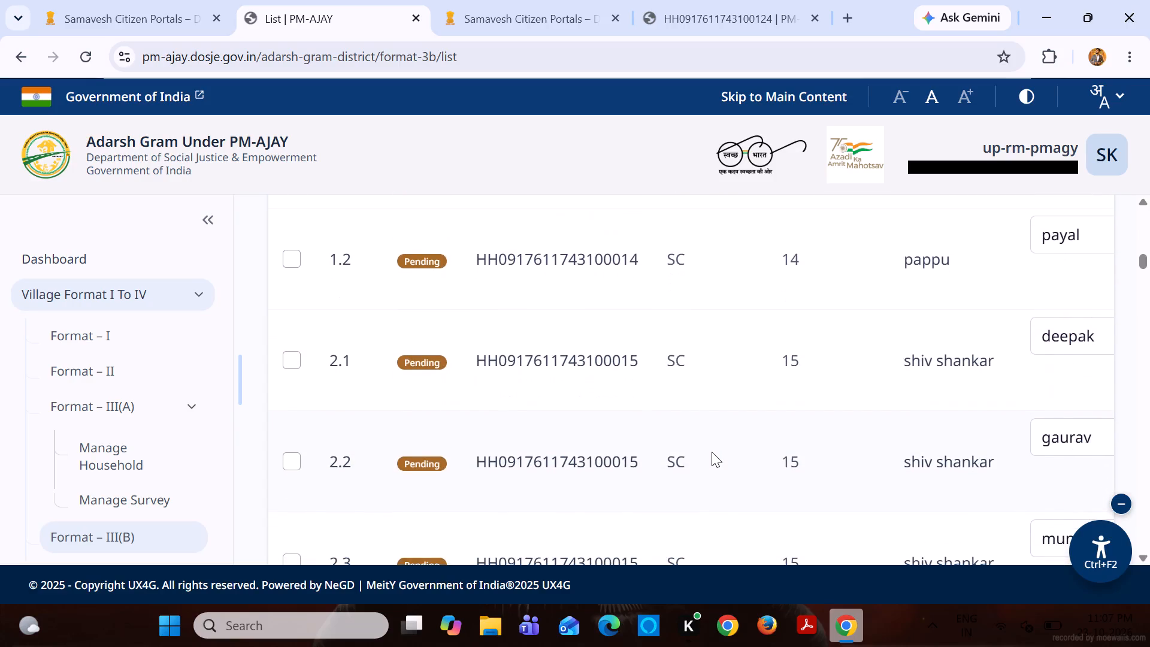
{"action": "scroll", "coordinate": [712, 452], "scroll_direction": "down", "scroll_amount": 1}
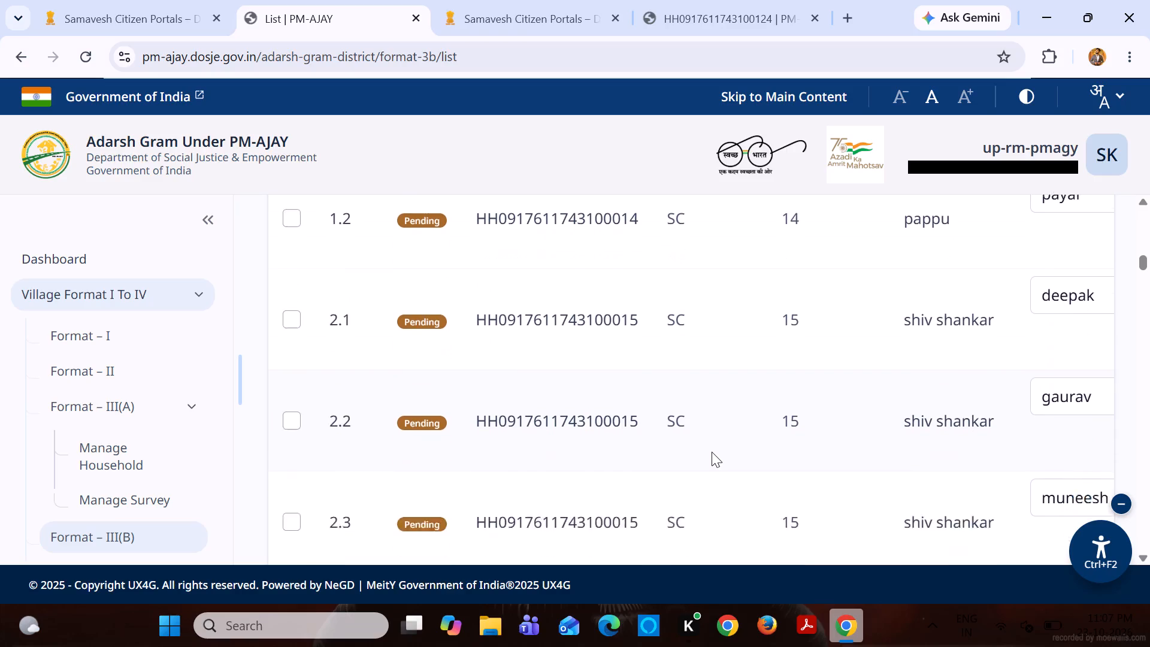
{"action": "scroll", "coordinate": [712, 452], "scroll_direction": "down", "scroll_amount": 2}
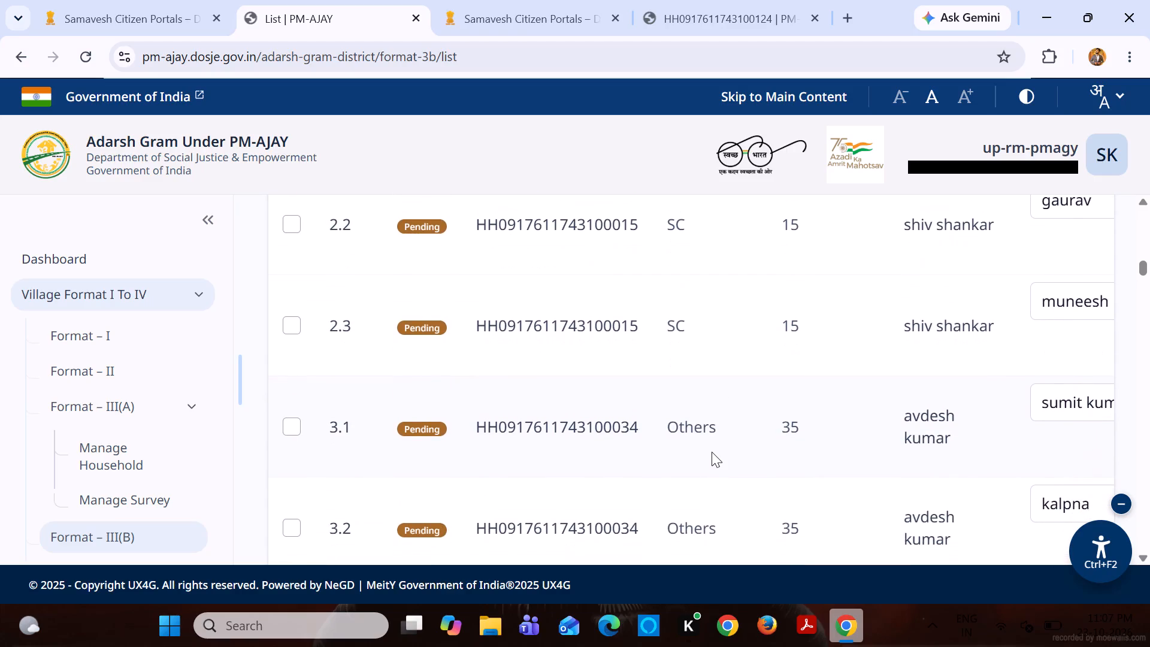
{"action": "scroll", "coordinate": [712, 452], "scroll_direction": "down", "scroll_amount": 3}
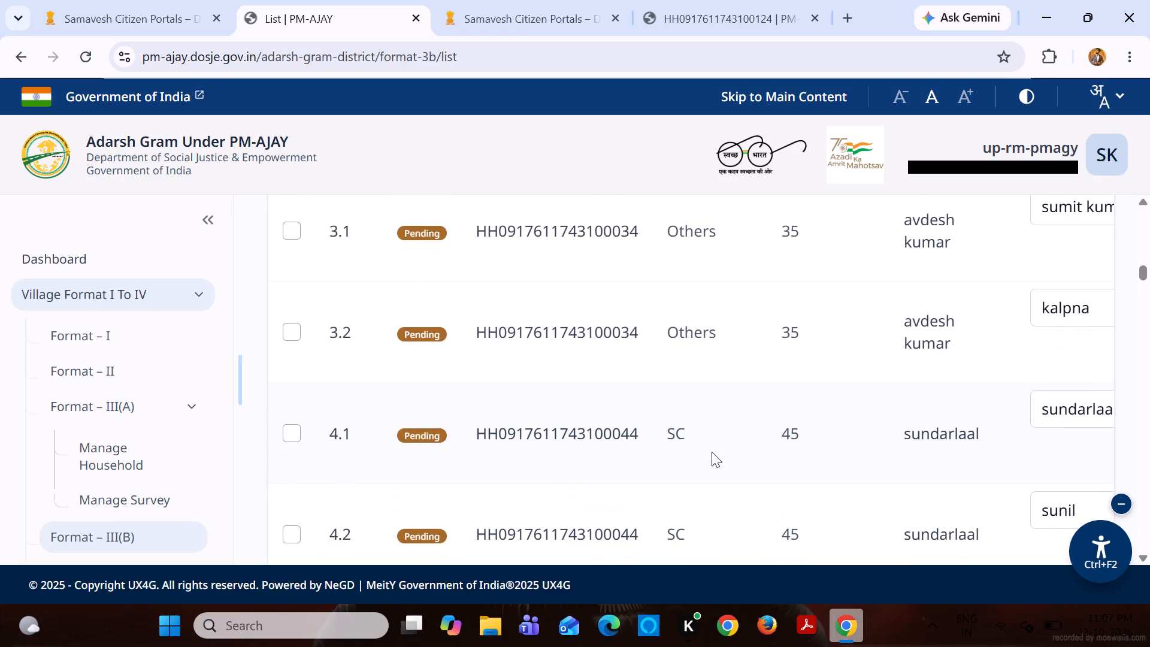
{"action": "scroll", "coordinate": [712, 452], "scroll_direction": "down", "scroll_amount": 1}
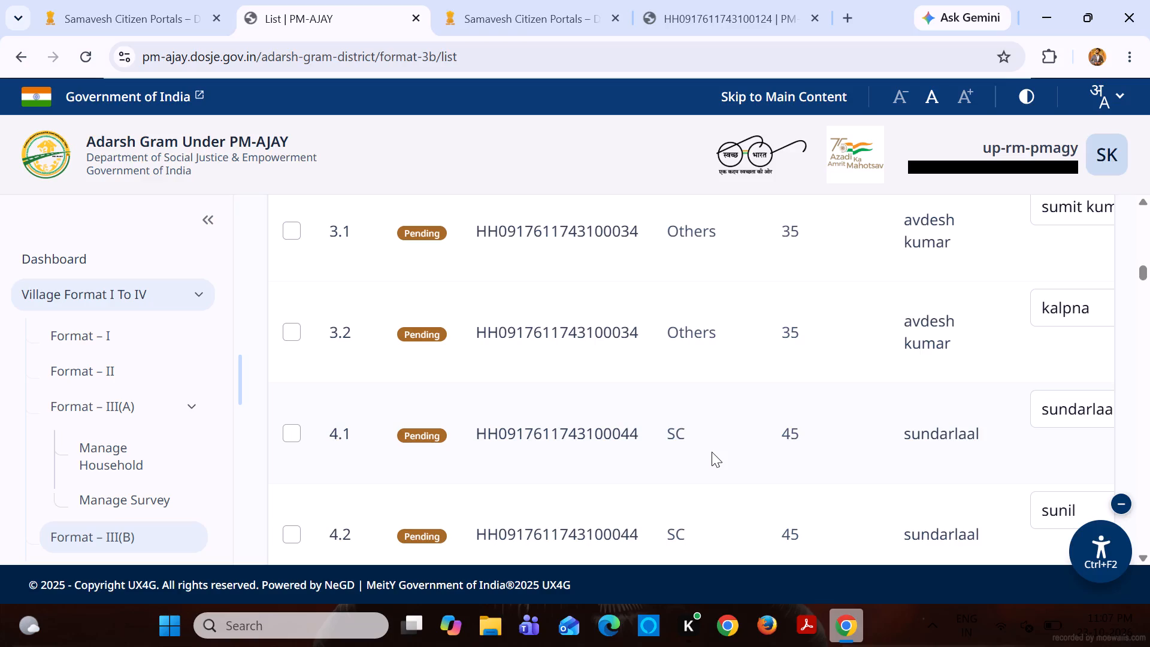
{"action": "scroll", "coordinate": [712, 452], "scroll_direction": "down", "scroll_amount": 3}
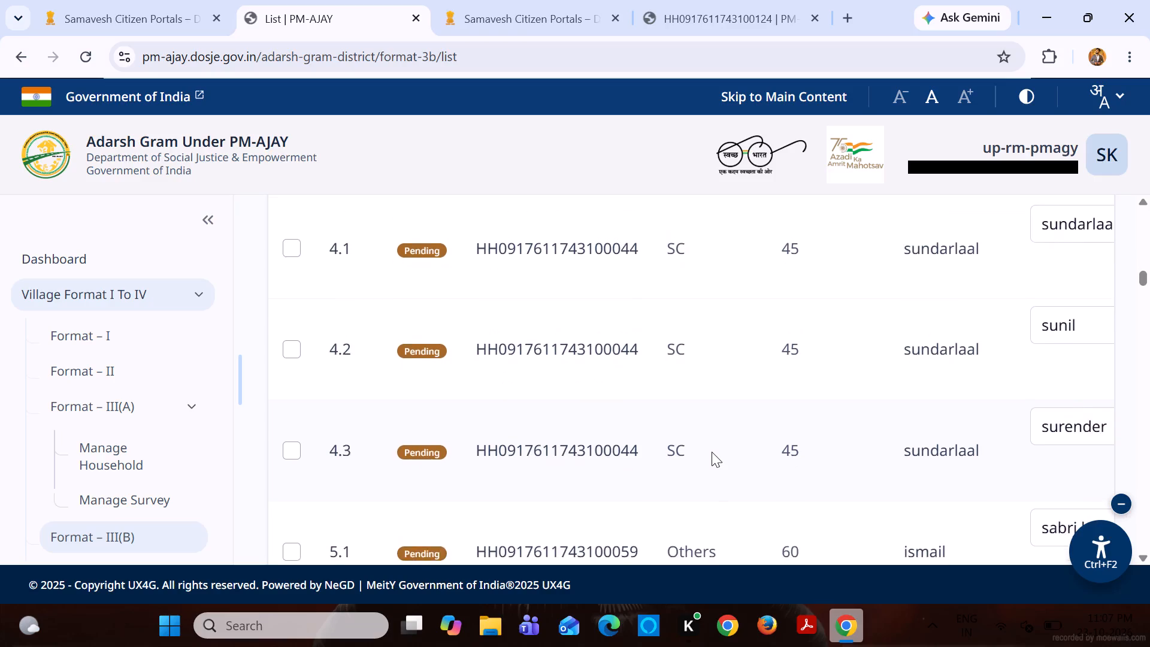
{"action": "scroll", "coordinate": [712, 452], "scroll_direction": "down", "scroll_amount": 2}
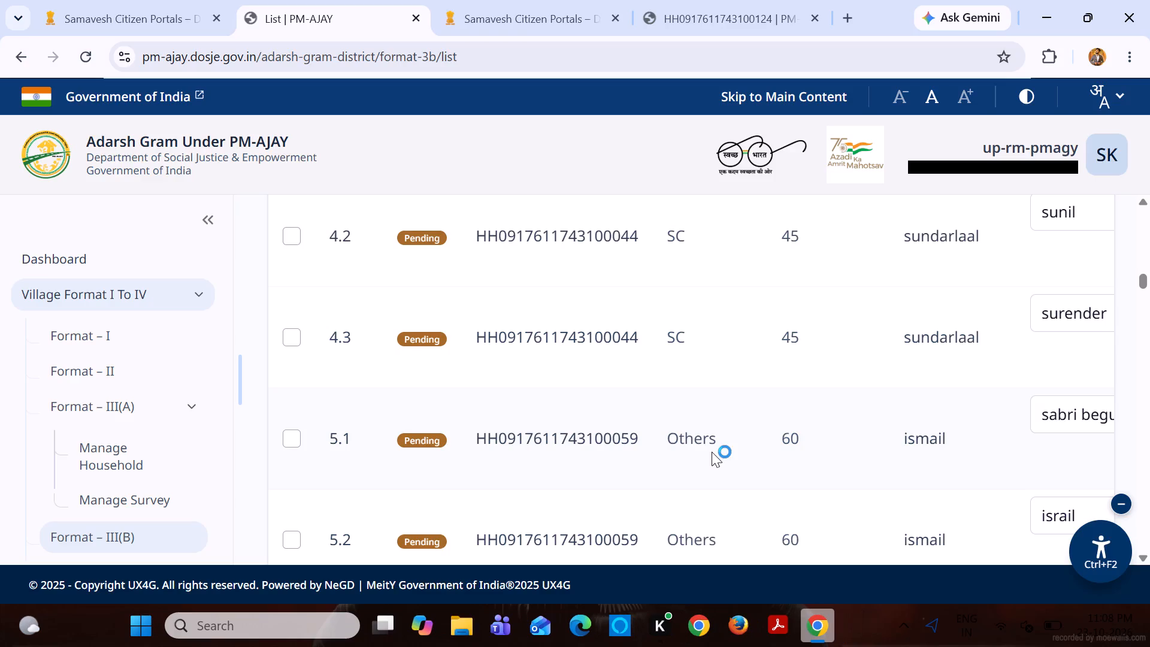
{"action": "scroll", "coordinate": [712, 452], "scroll_direction": "down", "scroll_amount": 3}
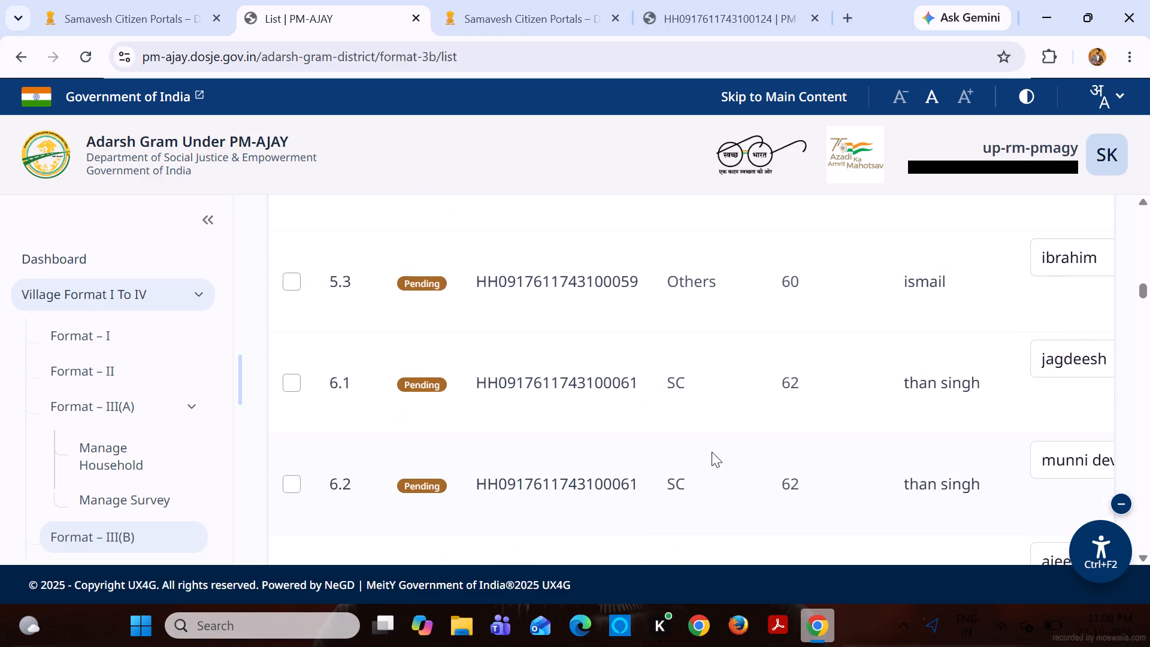
{"action": "scroll", "coordinate": [712, 452], "scroll_direction": "down", "scroll_amount": 1}
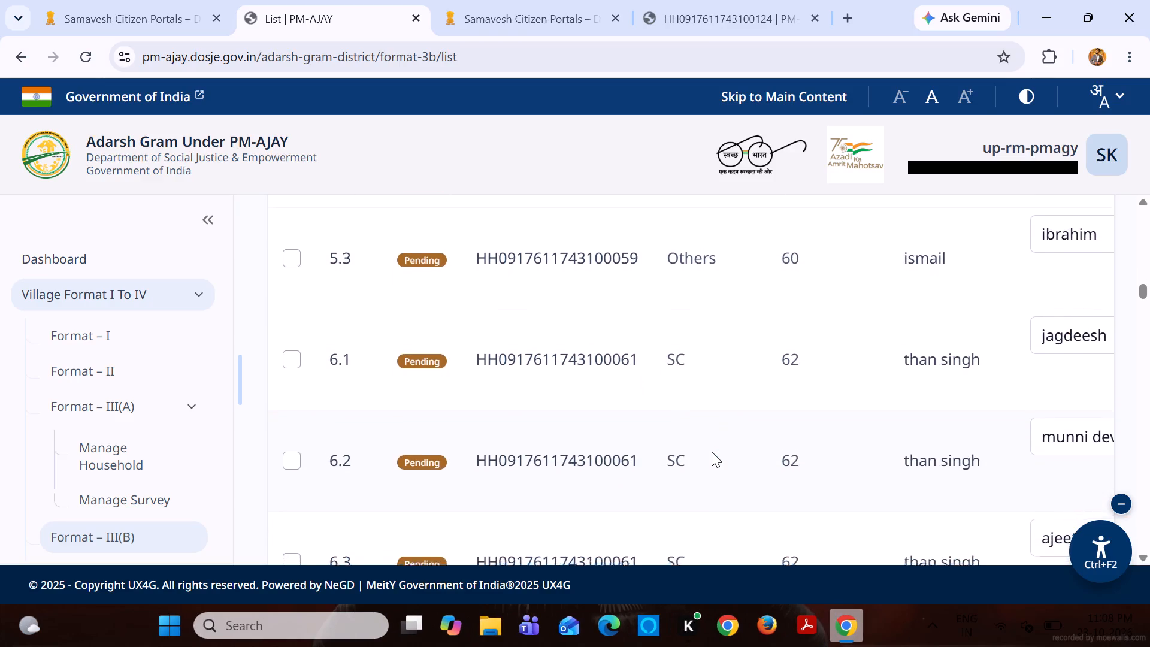
{"action": "scroll", "coordinate": [712, 452], "scroll_direction": "down", "scroll_amount": 1}
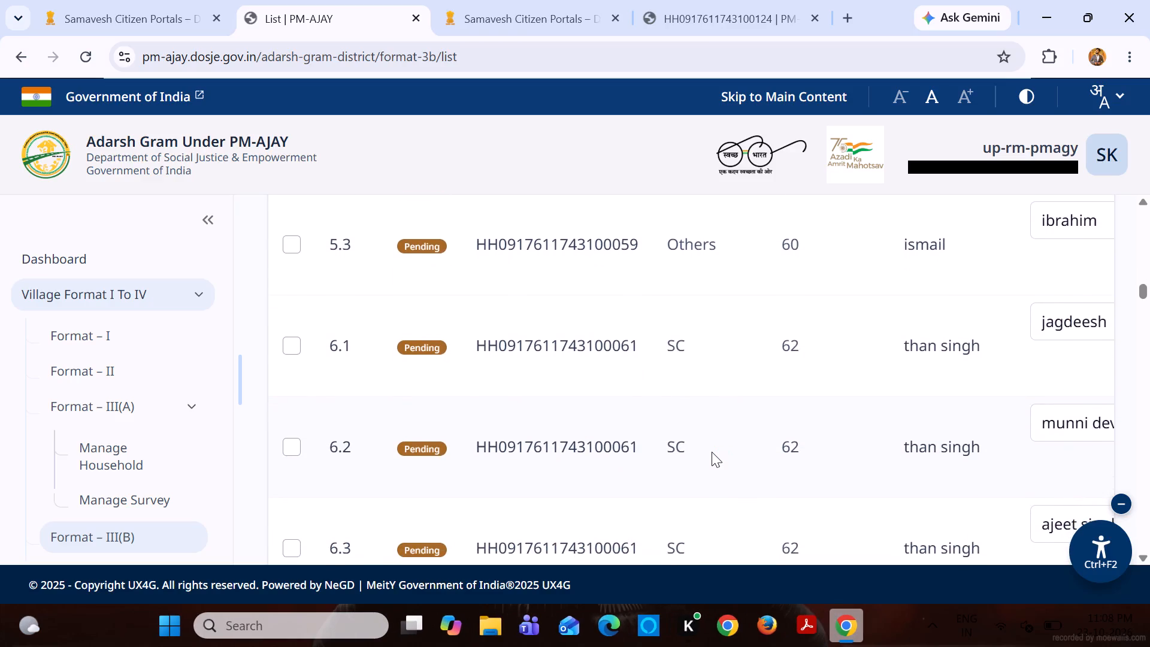
{"action": "scroll", "coordinate": [712, 452], "scroll_direction": "down", "scroll_amount": 4}
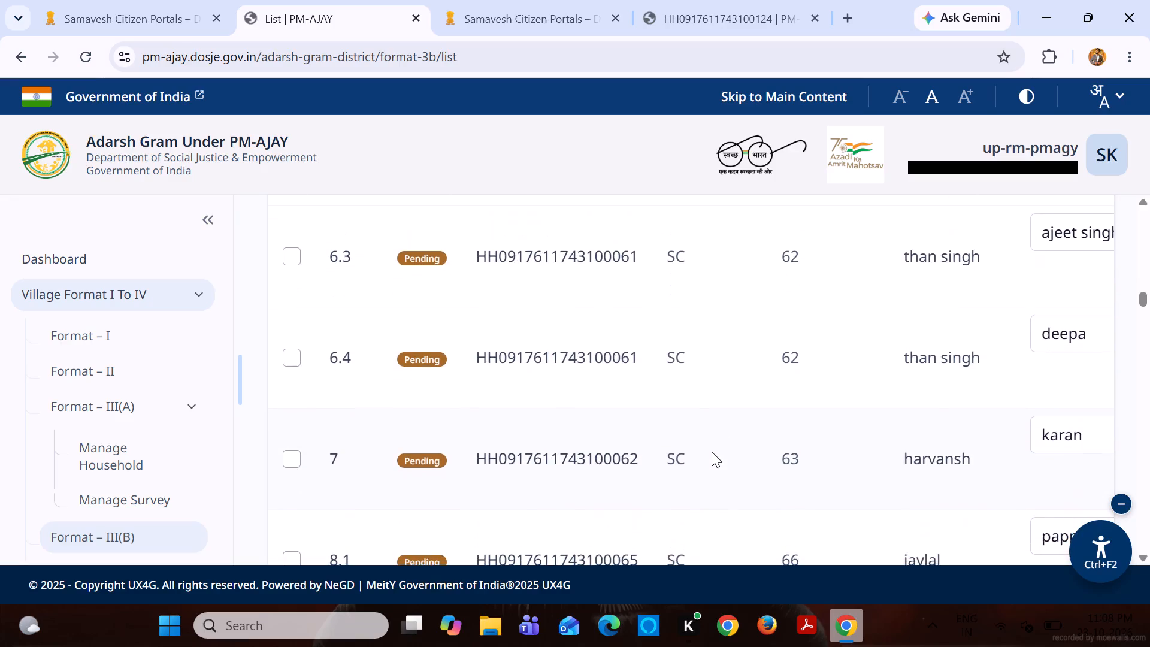
{"action": "scroll", "coordinate": [712, 452], "scroll_direction": "down", "scroll_amount": 2}
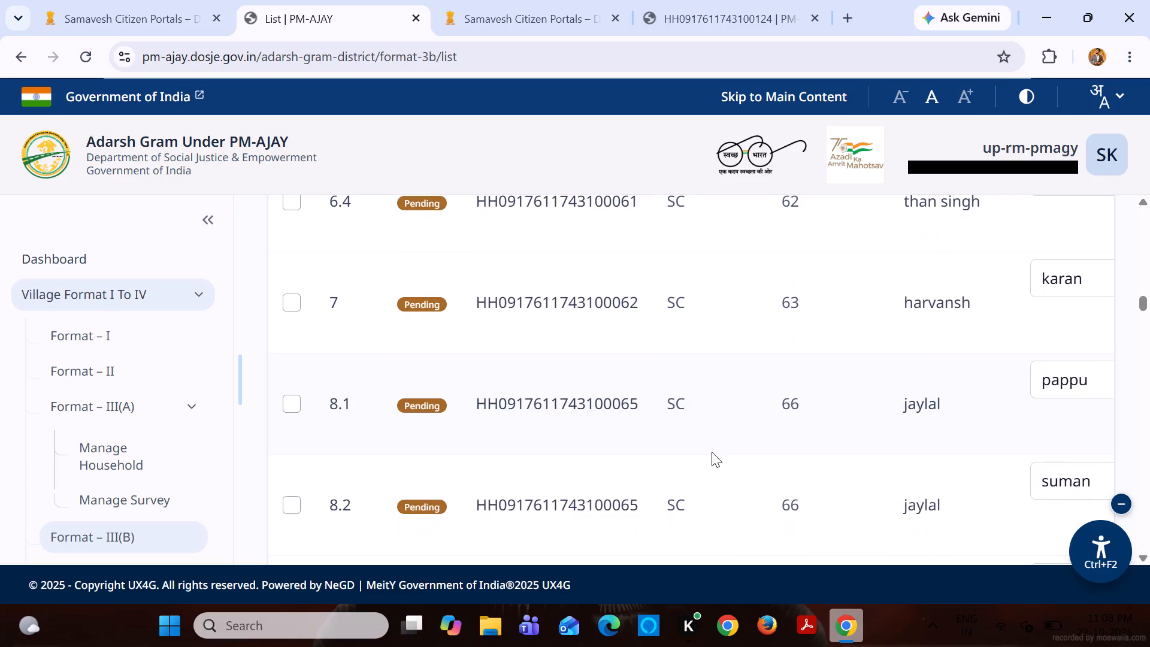
{"action": "scroll", "coordinate": [712, 452], "scroll_direction": "down", "scroll_amount": 3}
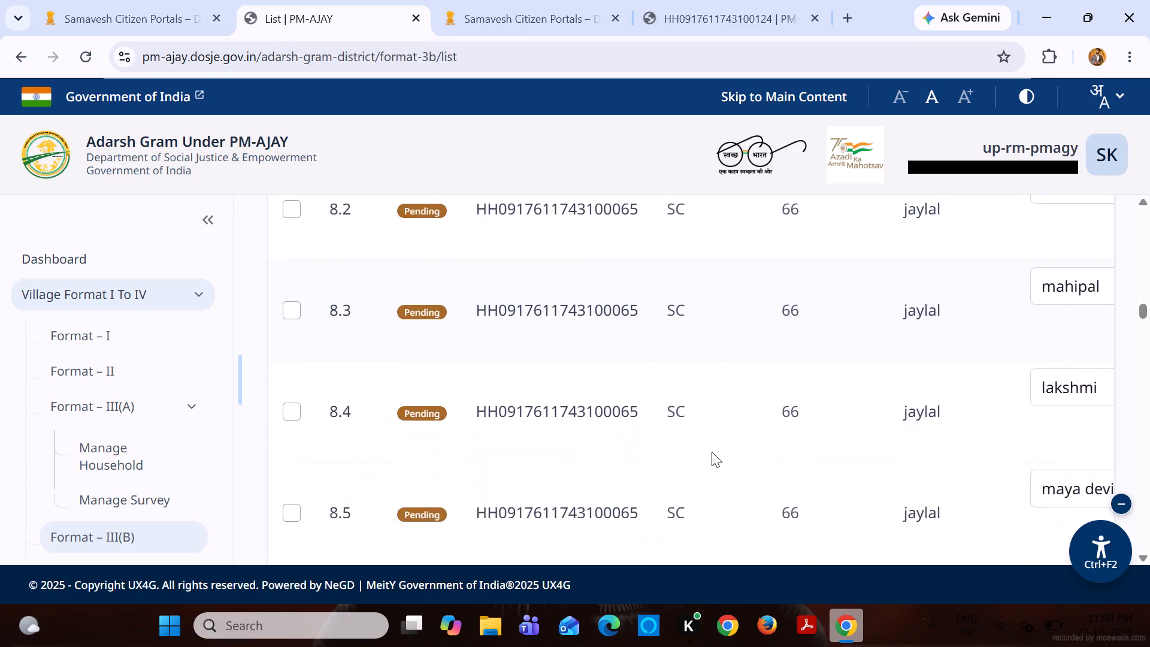
{"action": "scroll", "coordinate": [712, 452], "scroll_direction": "down", "scroll_amount": 5}
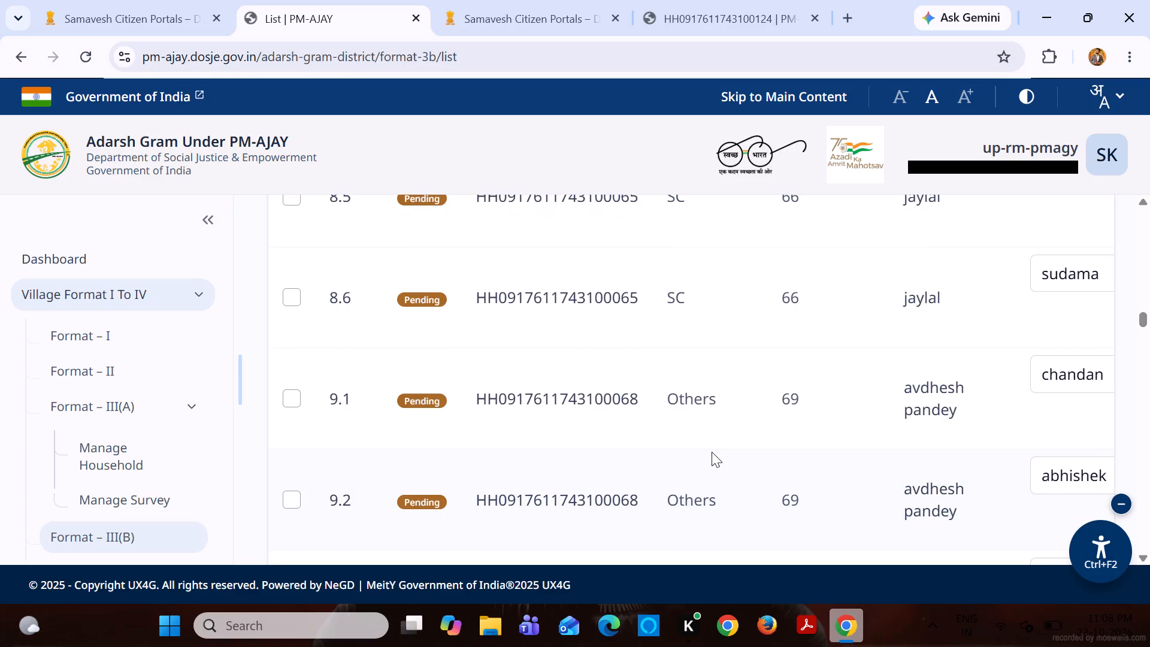
{"action": "scroll", "coordinate": [712, 452], "scroll_direction": "down", "scroll_amount": 5}
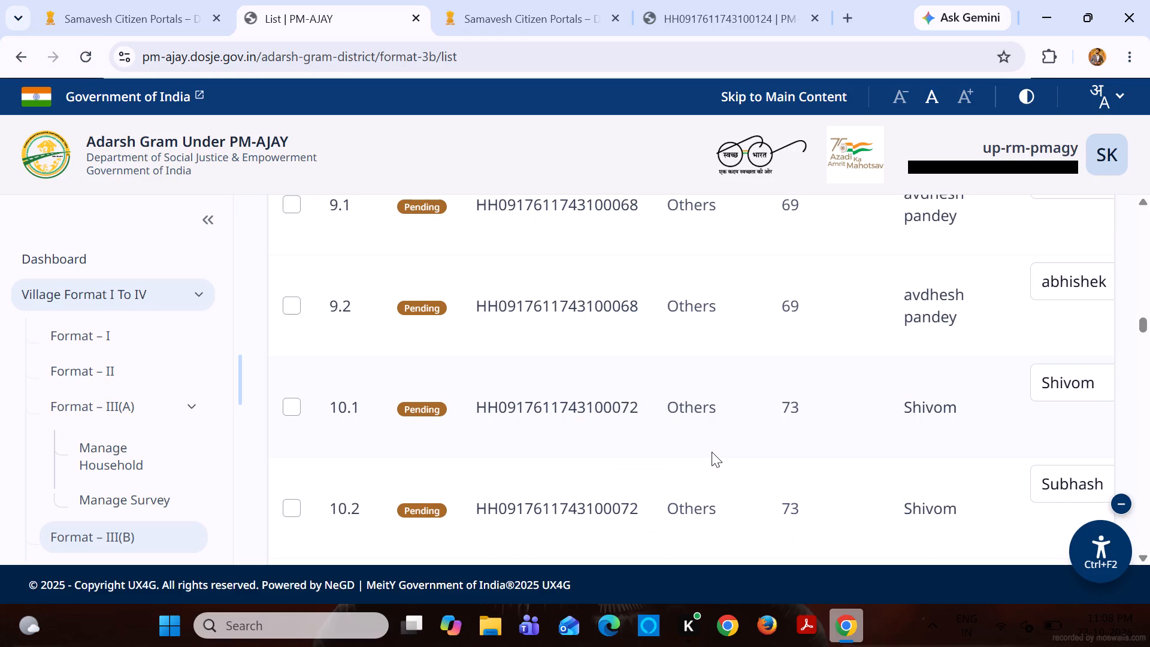
{"action": "scroll", "coordinate": [712, 452], "scroll_direction": "down", "scroll_amount": 3}
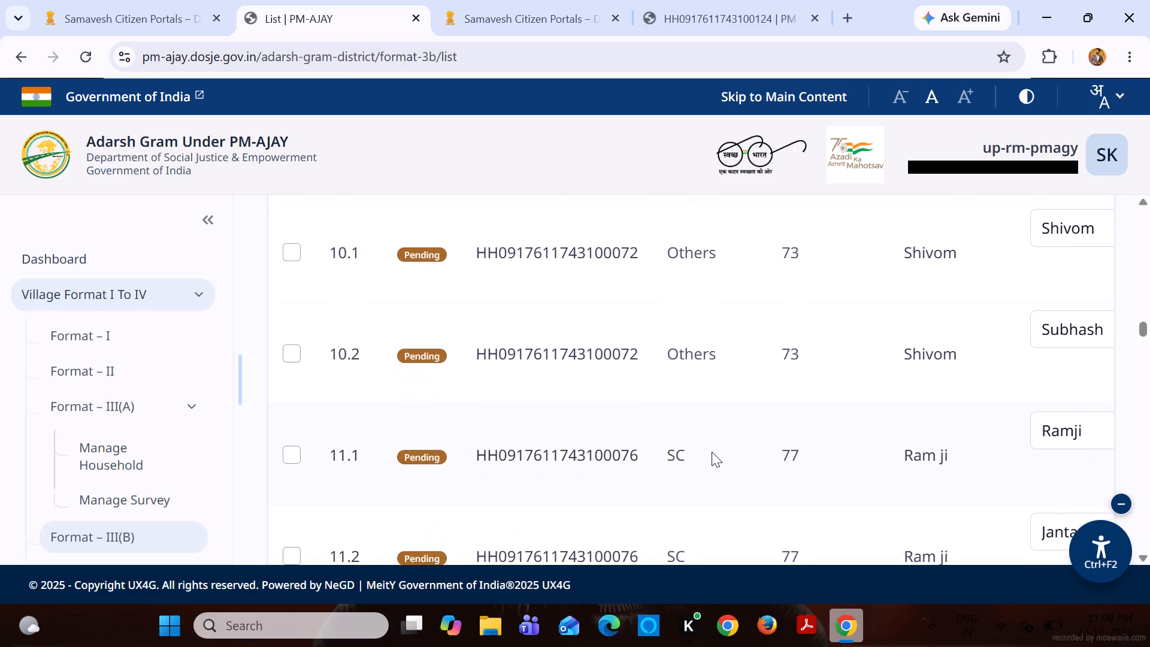
{"action": "scroll", "coordinate": [712, 452], "scroll_direction": "down", "scroll_amount": 3}
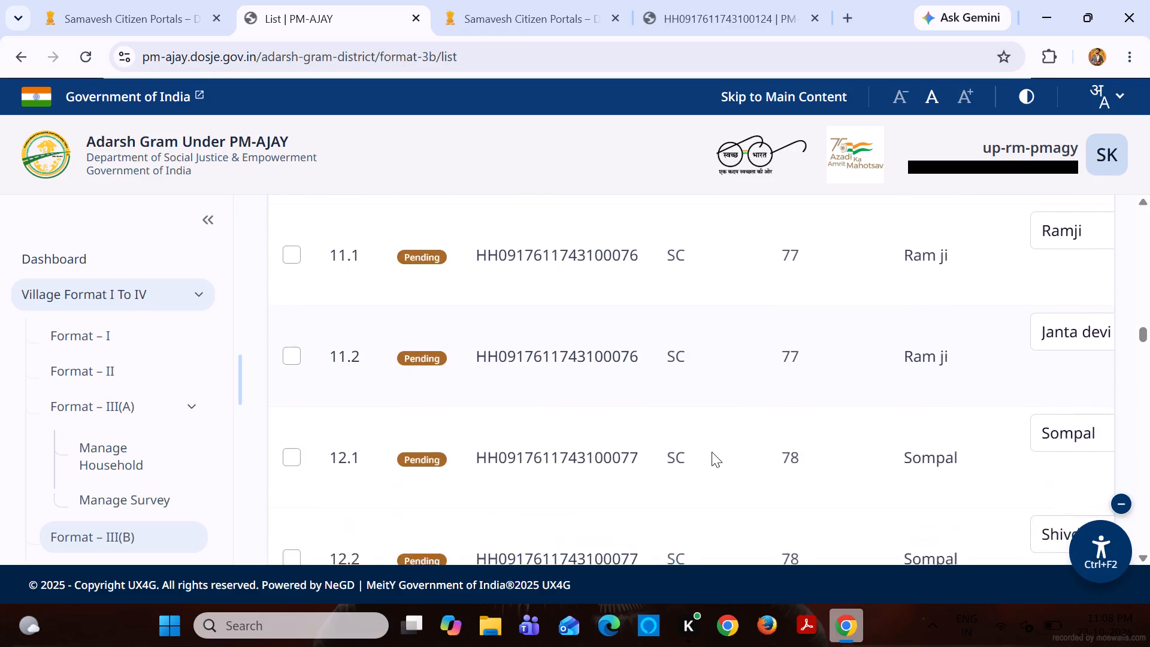
{"action": "scroll", "coordinate": [712, 452], "scroll_direction": "down", "scroll_amount": 2}
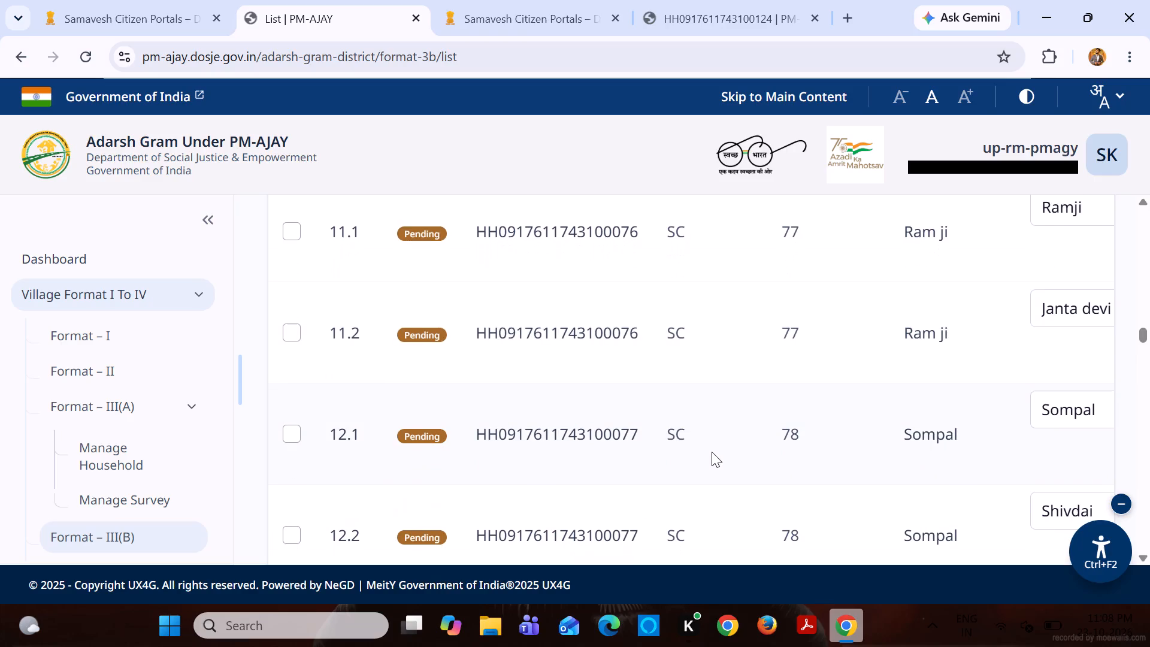
{"action": "scroll", "coordinate": [712, 452], "scroll_direction": "down", "scroll_amount": 3}
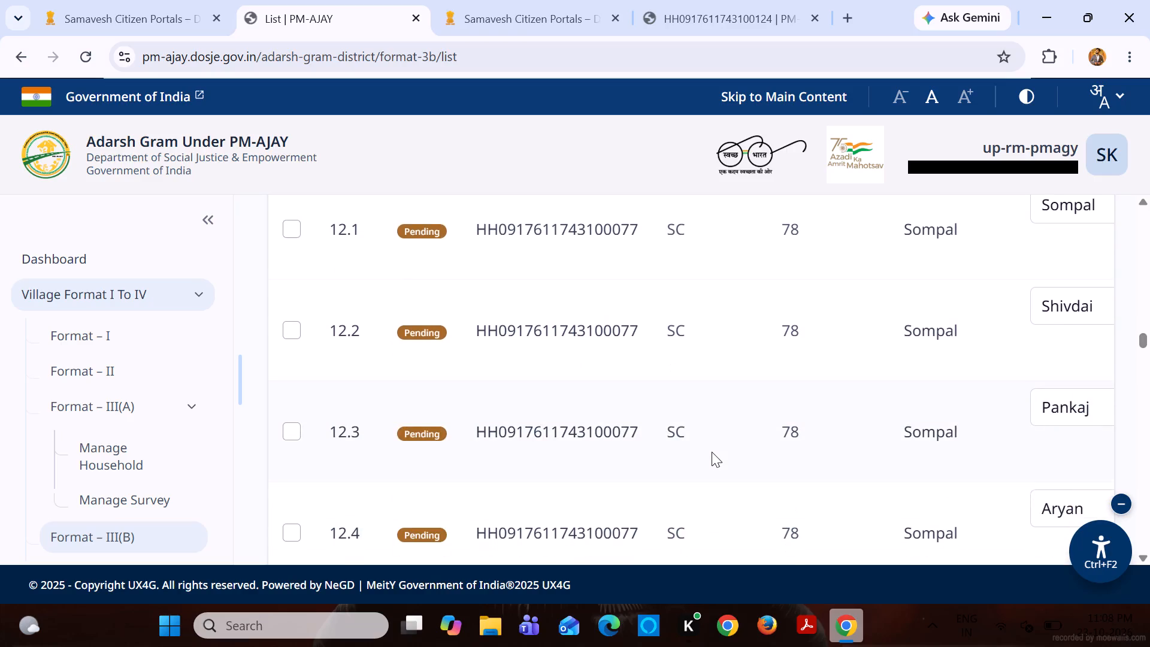
{"action": "scroll", "coordinate": [712, 452], "scroll_direction": "down", "scroll_amount": 5}
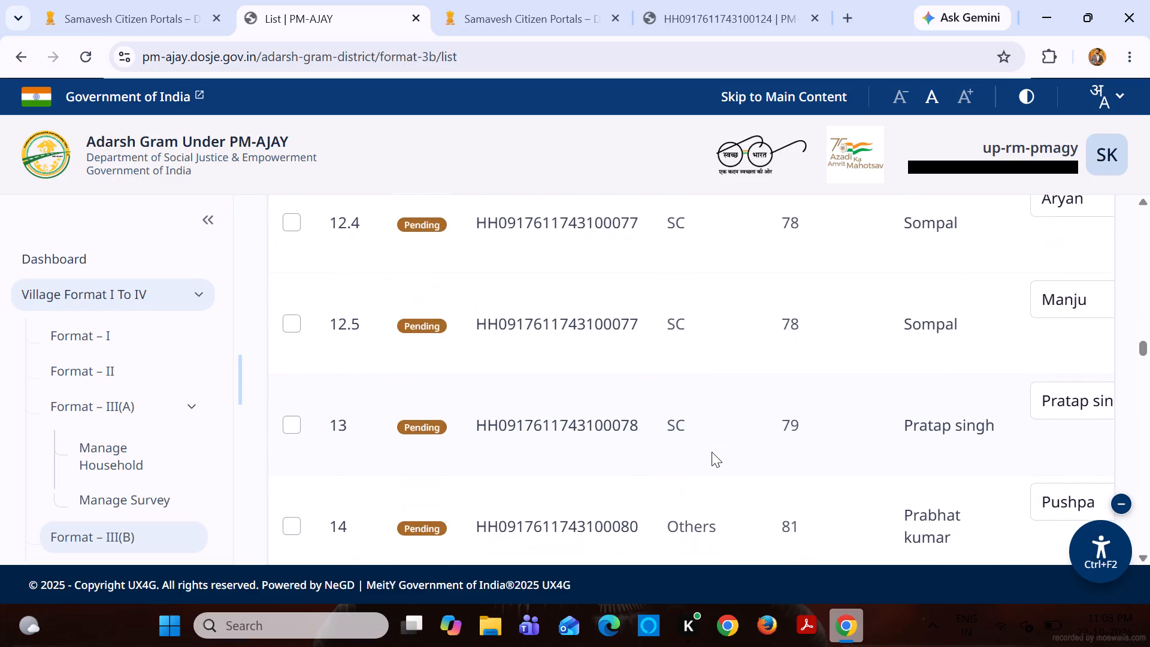
{"action": "scroll", "coordinate": [712, 452], "scroll_direction": "down", "scroll_amount": 2}
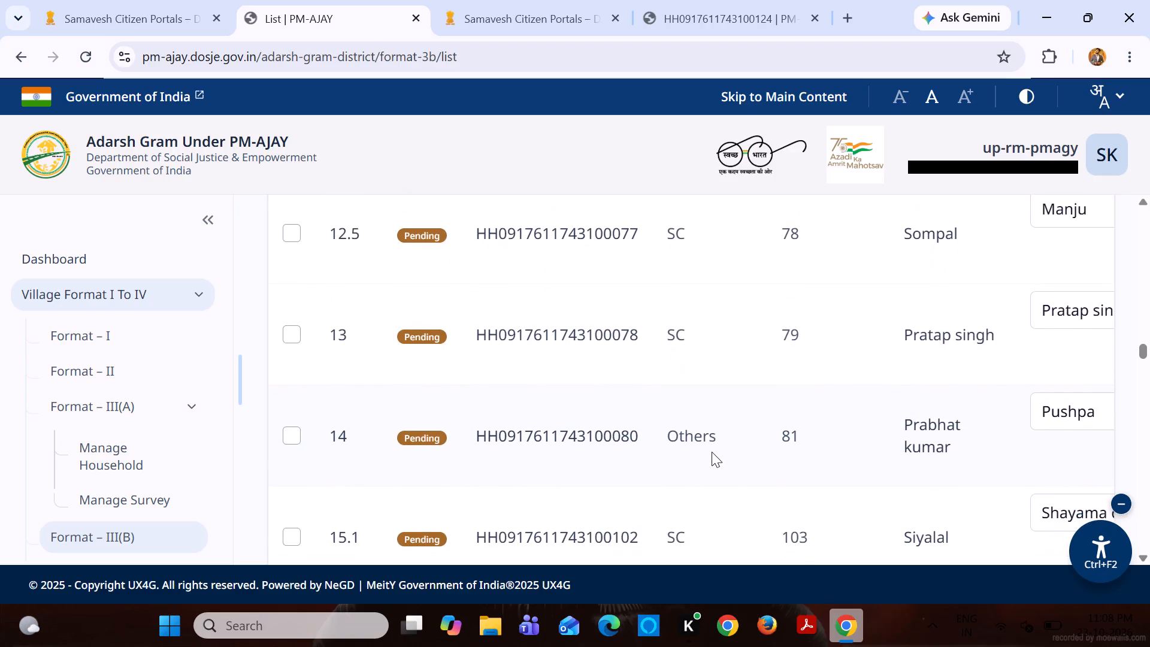
{"action": "scroll", "coordinate": [712, 452], "scroll_direction": "down", "scroll_amount": 1}
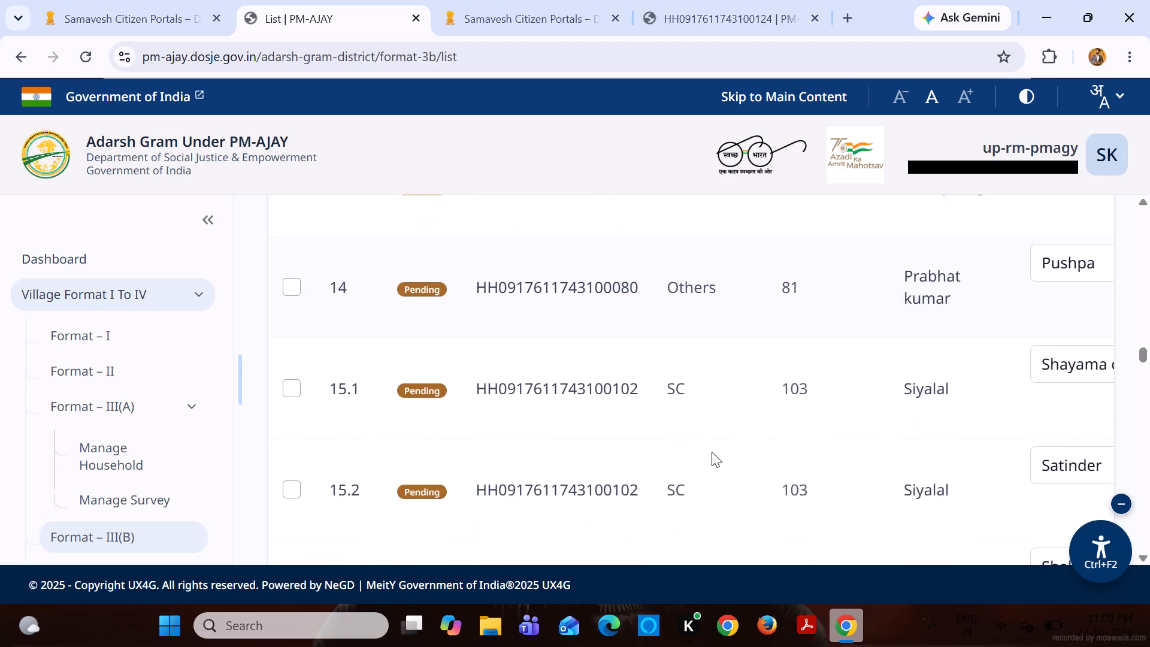
{"action": "scroll", "coordinate": [712, 452], "scroll_direction": "down", "scroll_amount": 1}
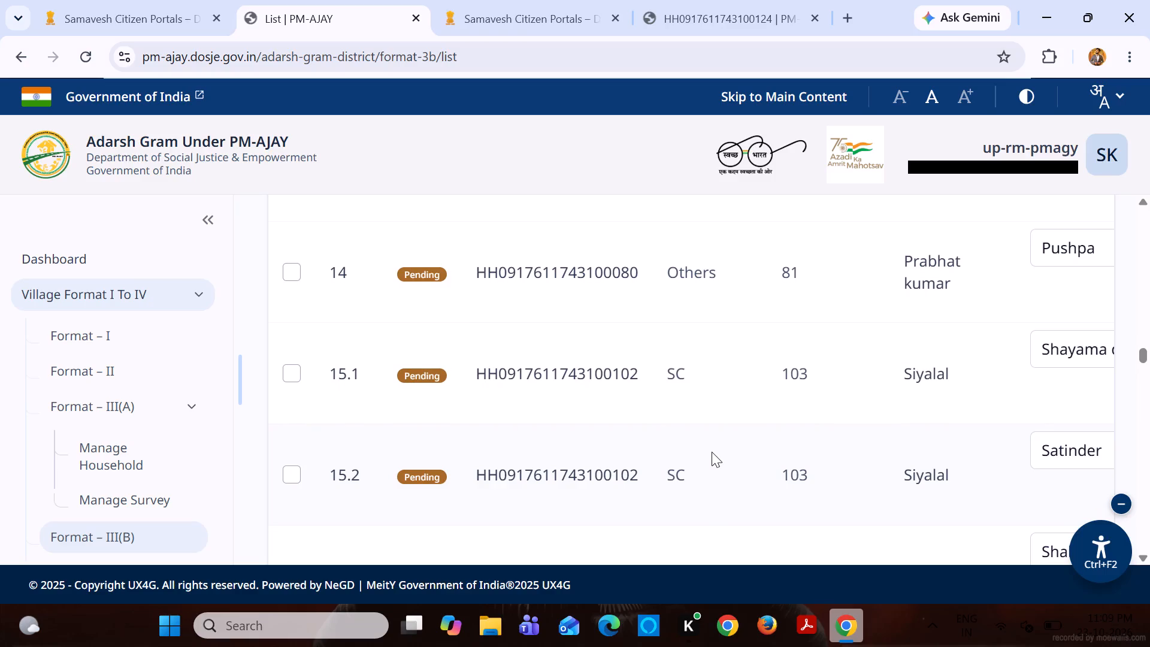
{"action": "scroll", "coordinate": [712, 452], "scroll_direction": "down", "scroll_amount": 7}
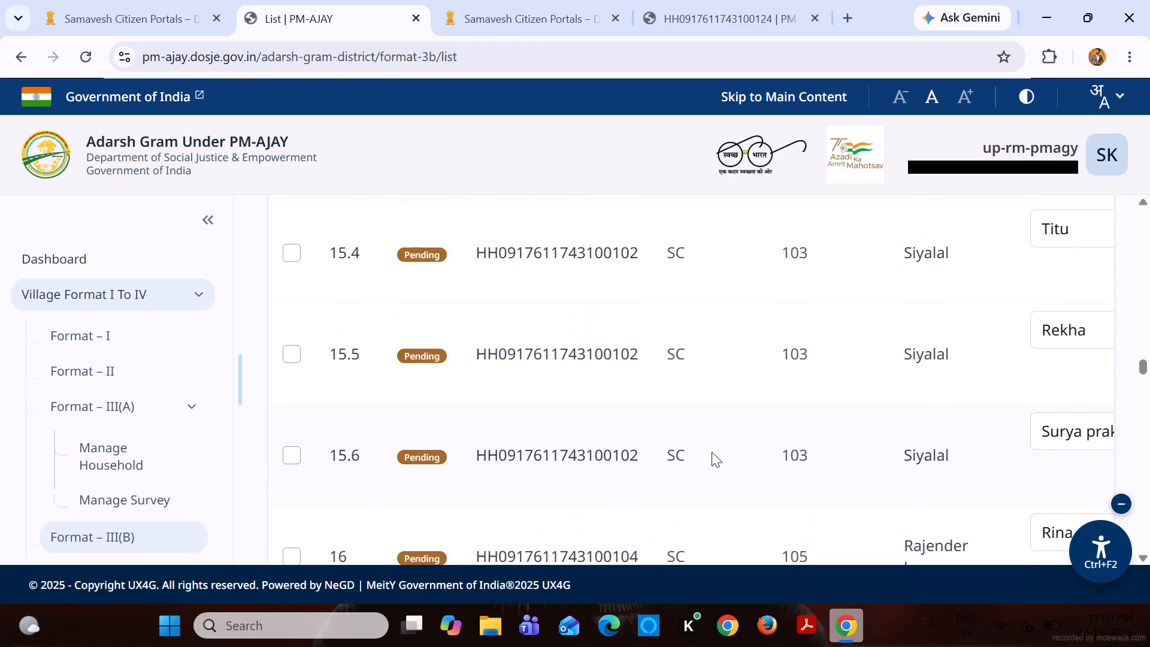
{"action": "scroll", "coordinate": [712, 452], "scroll_direction": "down", "scroll_amount": 3}
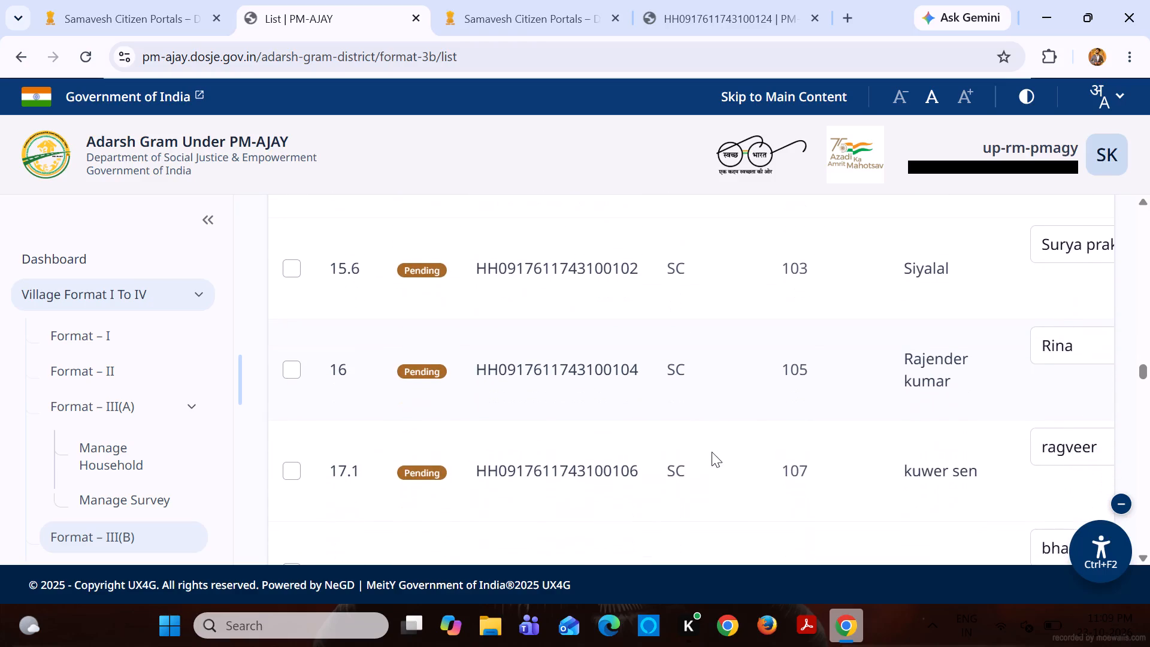
{"action": "scroll", "coordinate": [712, 452], "scroll_direction": "down", "scroll_amount": 1}
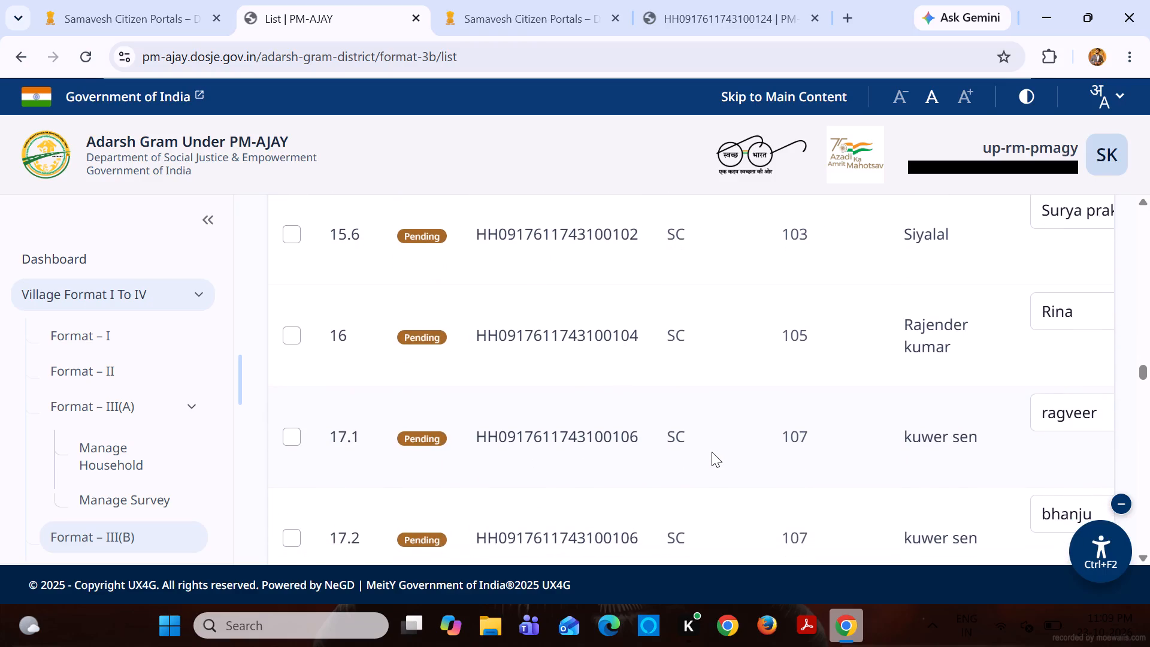
{"action": "scroll", "coordinate": [712, 452], "scroll_direction": "down", "scroll_amount": 4}
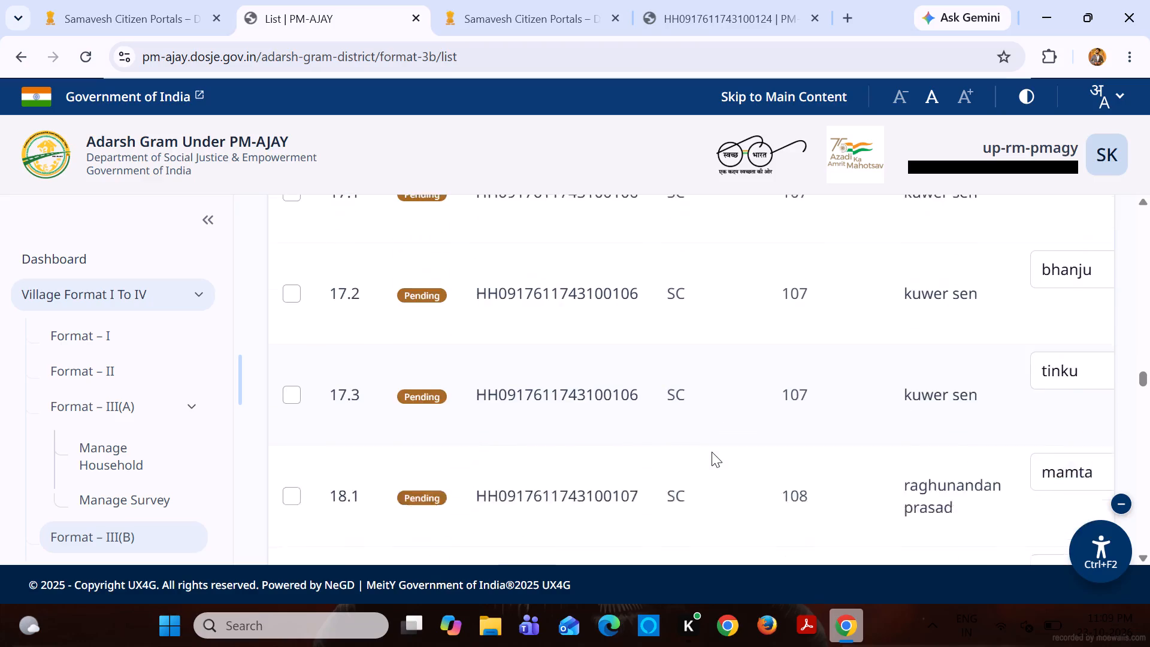
{"action": "scroll", "coordinate": [712, 452], "scroll_direction": "down", "scroll_amount": 1}
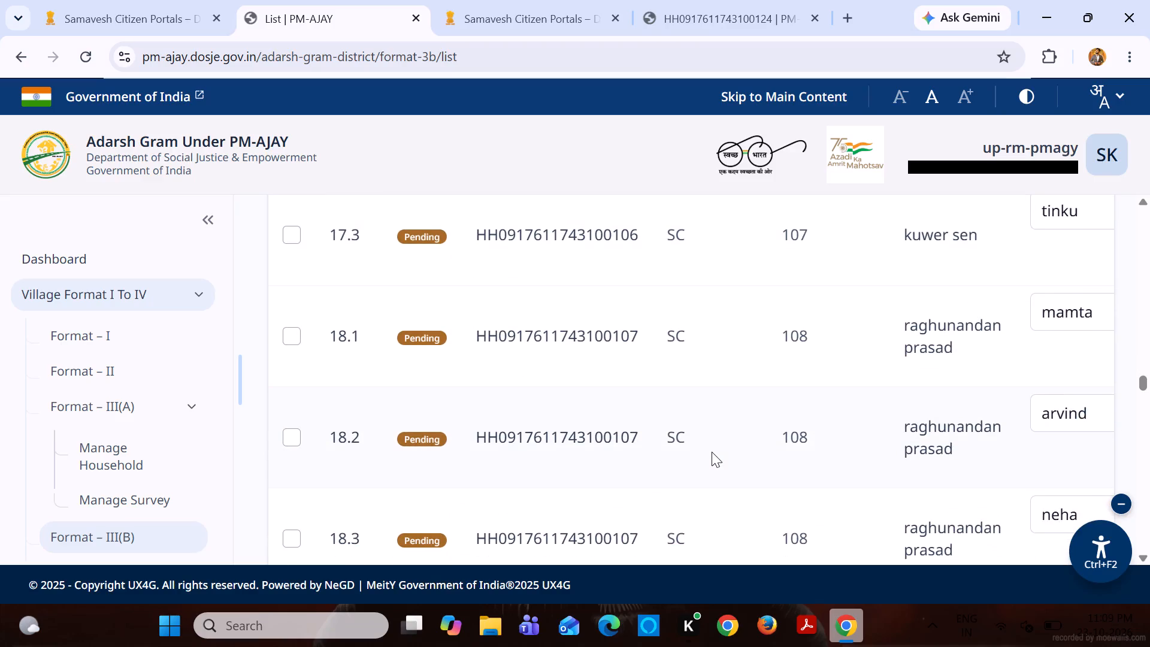
Examine the pending beneficiary rows for indicator 10.2 from serial 18.3 through serial 29.2, checking household IDs, categories, household heads and beneficiary names.
{"action": "scroll", "coordinate": [712, 452], "scroll_direction": "down", "scroll_amount": 4}
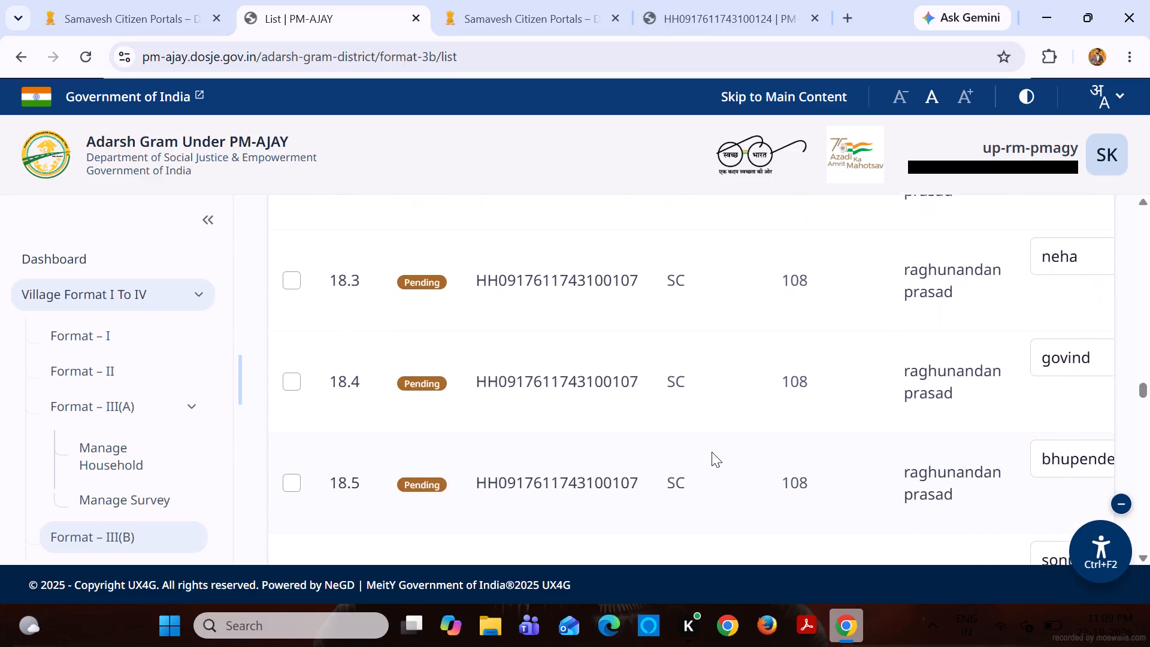
{"action": "scroll", "coordinate": [712, 452], "scroll_direction": "down", "scroll_amount": 4}
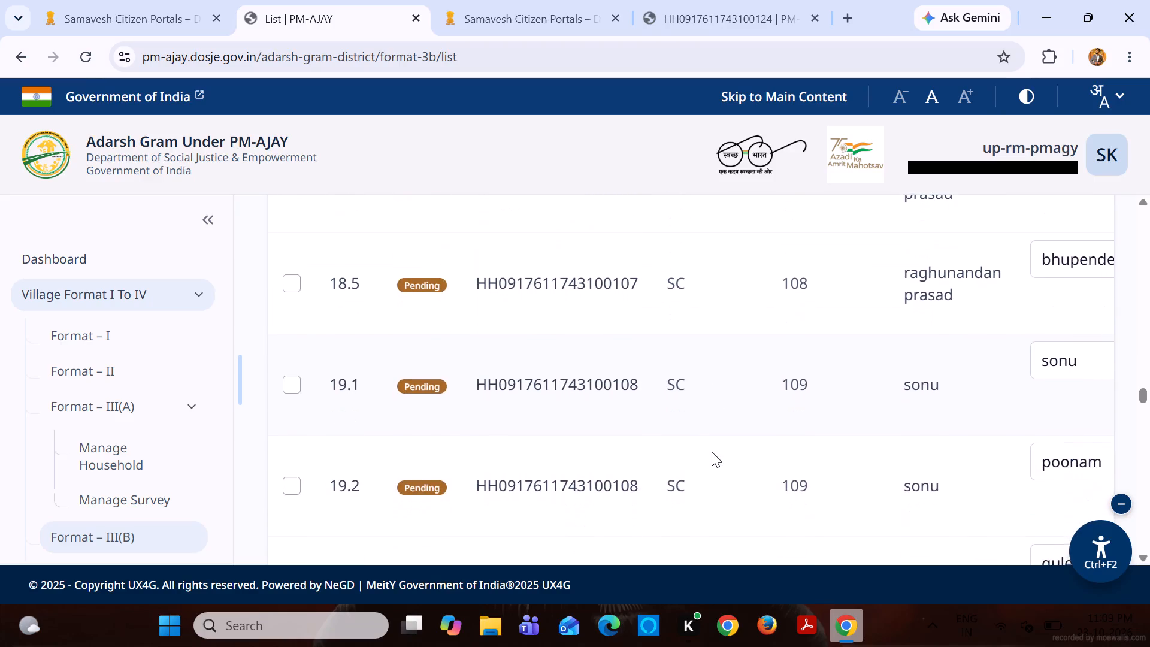
{"action": "scroll", "coordinate": [712, 452], "scroll_direction": "down", "scroll_amount": 1}
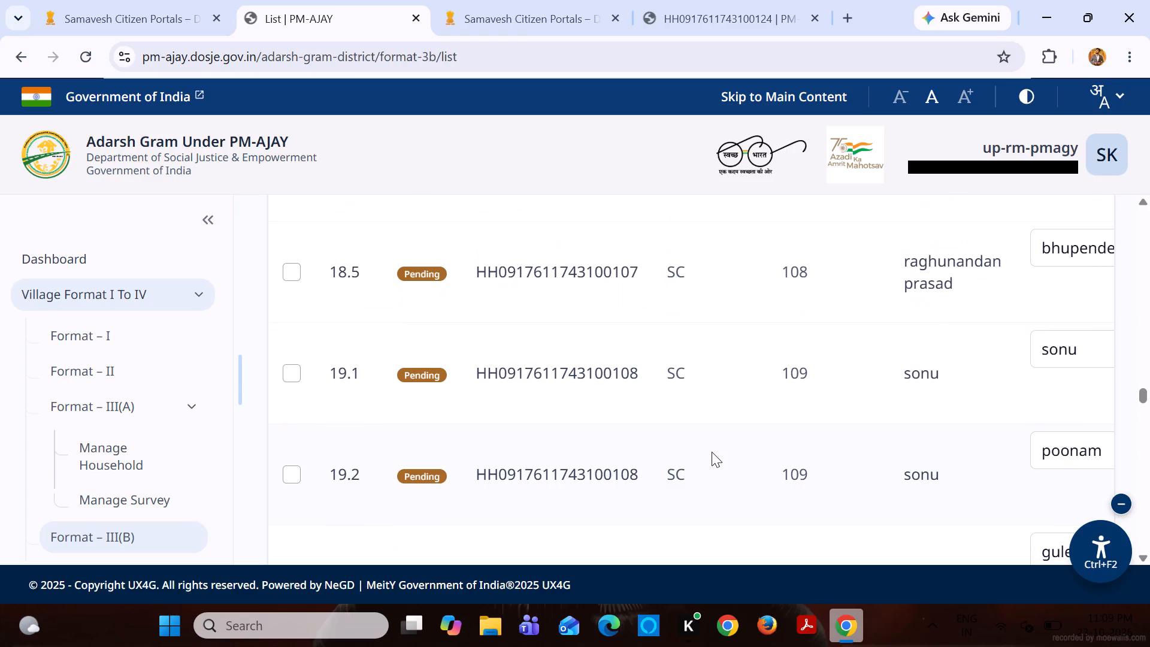
{"action": "scroll", "coordinate": [706, 458], "scroll_direction": "down", "scroll_amount": 3}
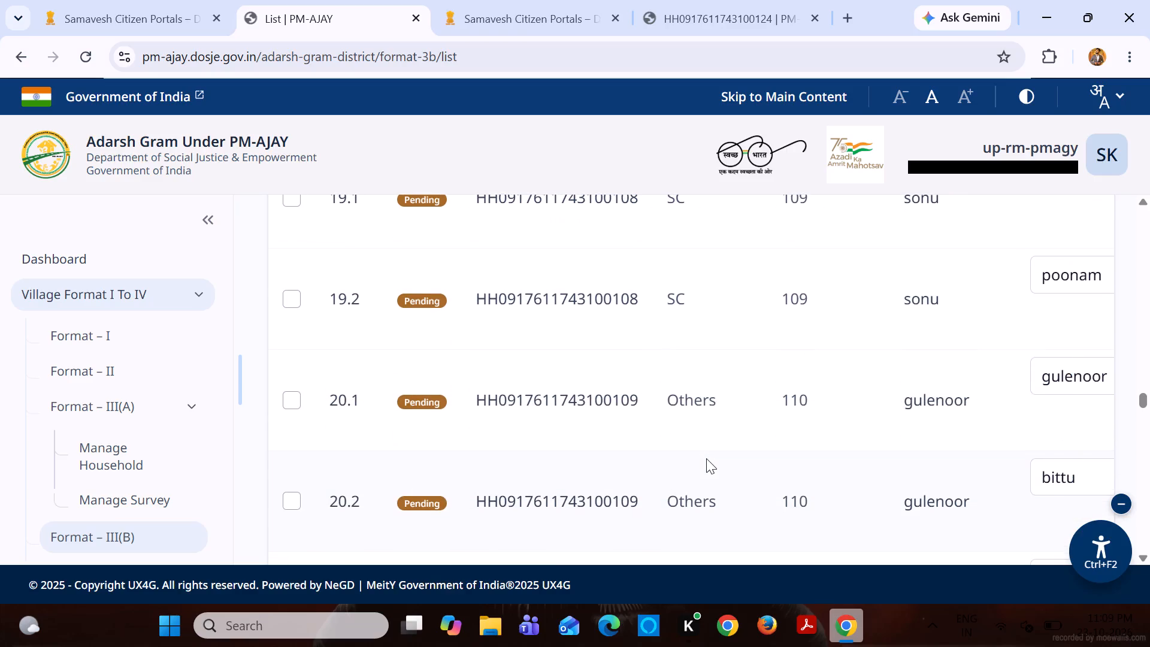
{"action": "scroll", "coordinate": [706, 458], "scroll_direction": "down", "scroll_amount": 3}
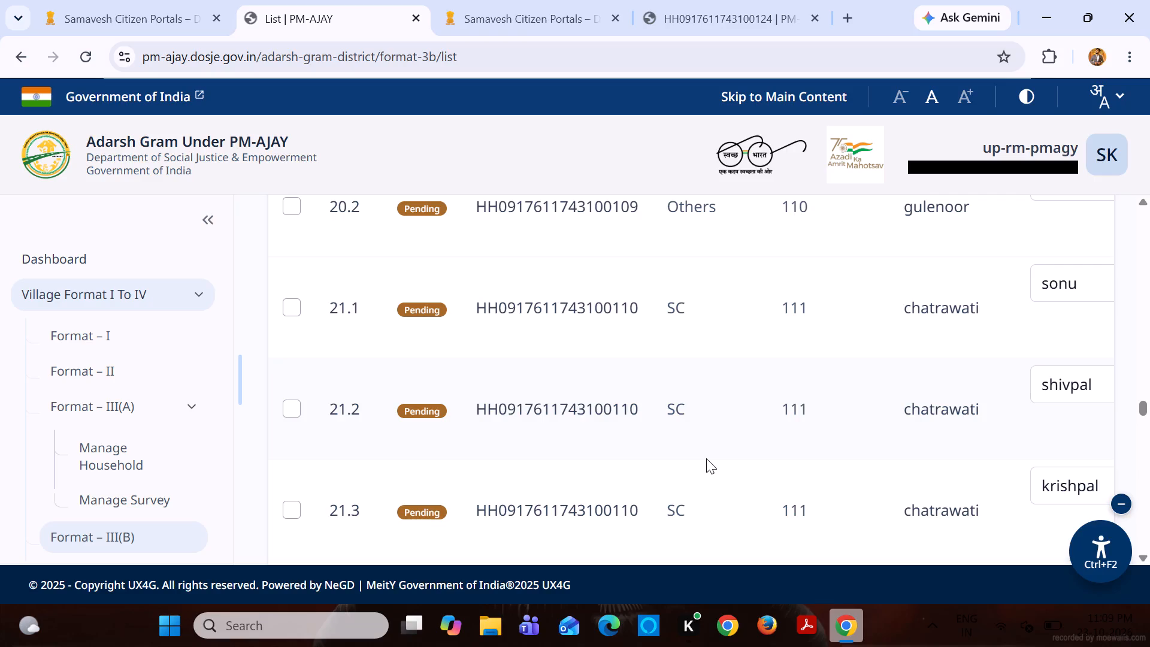
{"action": "scroll", "coordinate": [706, 458], "scroll_direction": "down", "scroll_amount": 4}
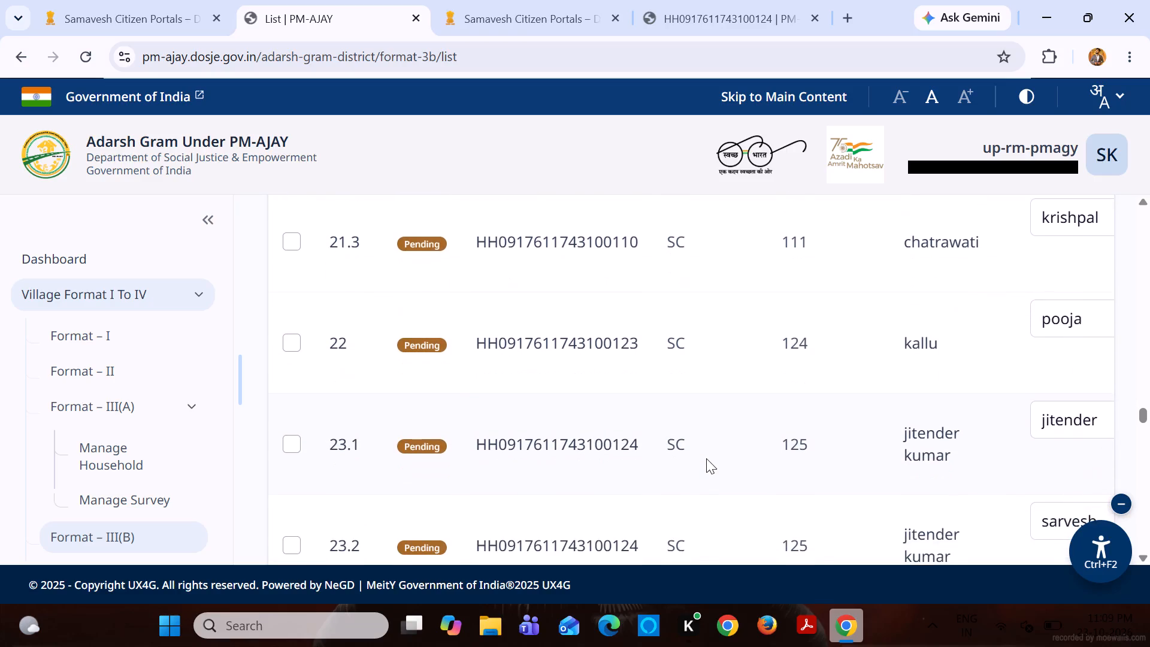
{"action": "scroll", "coordinate": [706, 458], "scroll_direction": "down", "scroll_amount": 2}
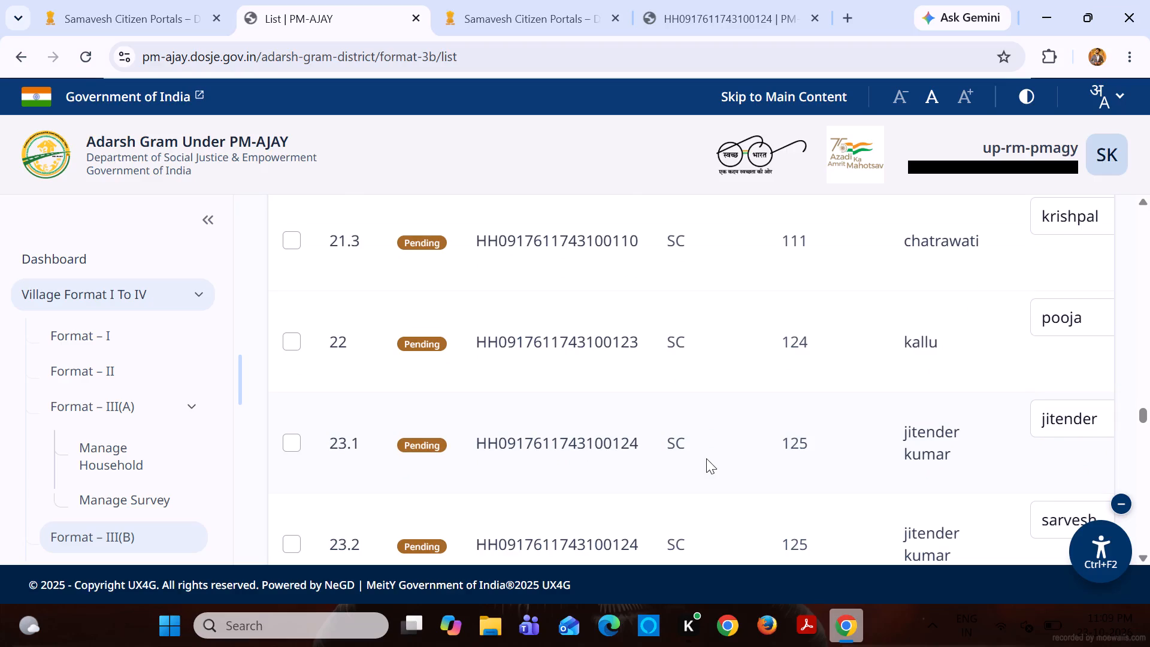
{"action": "scroll", "coordinate": [706, 458], "scroll_direction": "down", "scroll_amount": 4}
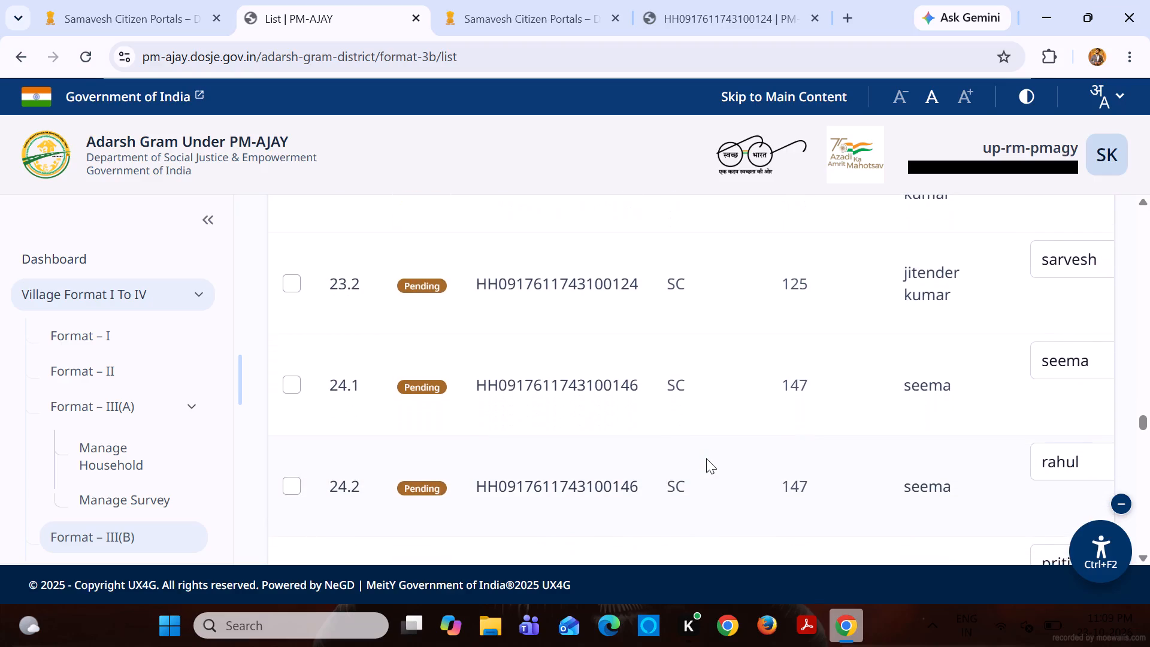
{"action": "scroll", "coordinate": [706, 458], "scroll_direction": "down", "scroll_amount": 4}
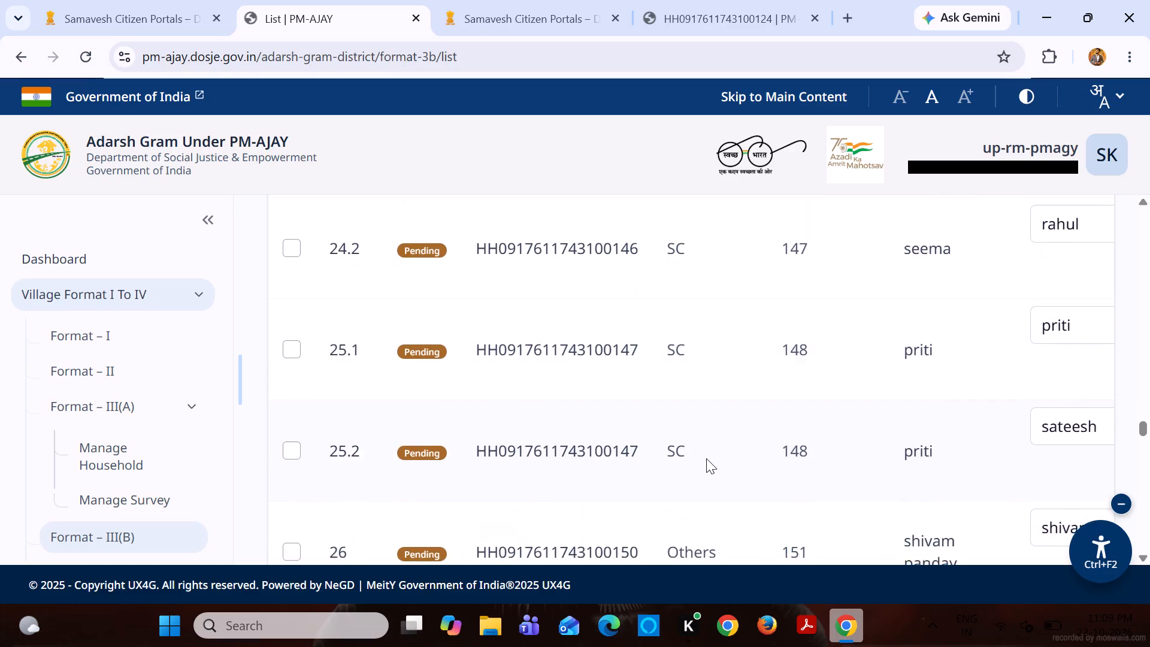
{"action": "scroll", "coordinate": [706, 458], "scroll_direction": "down", "scroll_amount": 1}
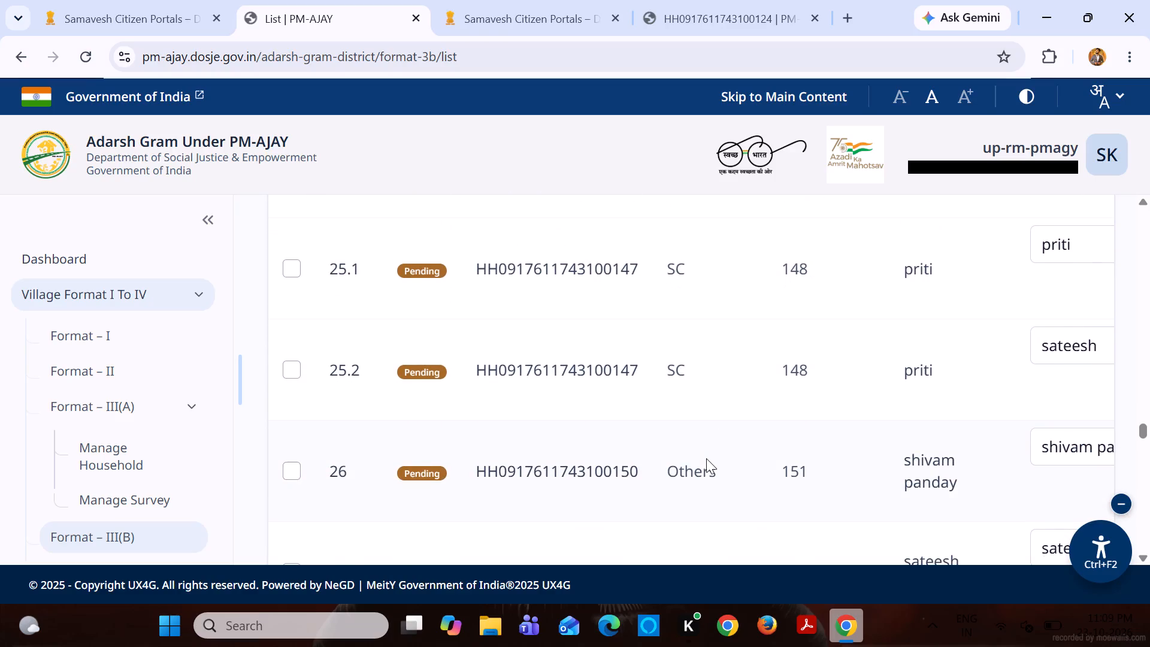
{"action": "scroll", "coordinate": [706, 458], "scroll_direction": "down", "scroll_amount": 3}
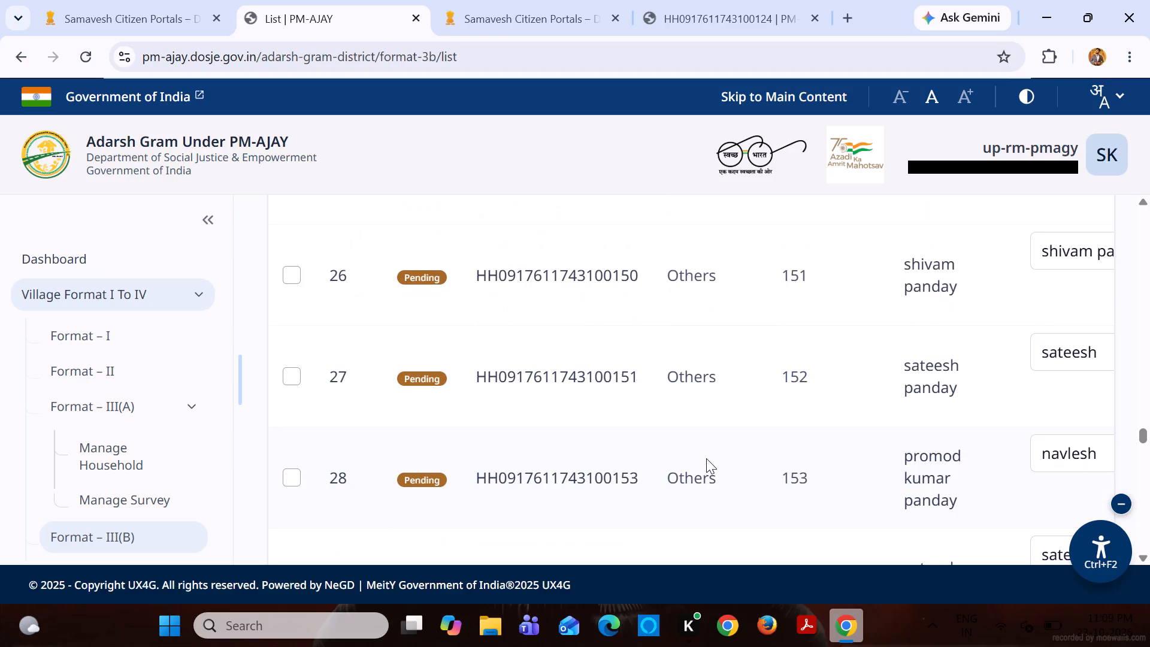
{"action": "scroll", "coordinate": [706, 458], "scroll_direction": "down", "scroll_amount": 1}
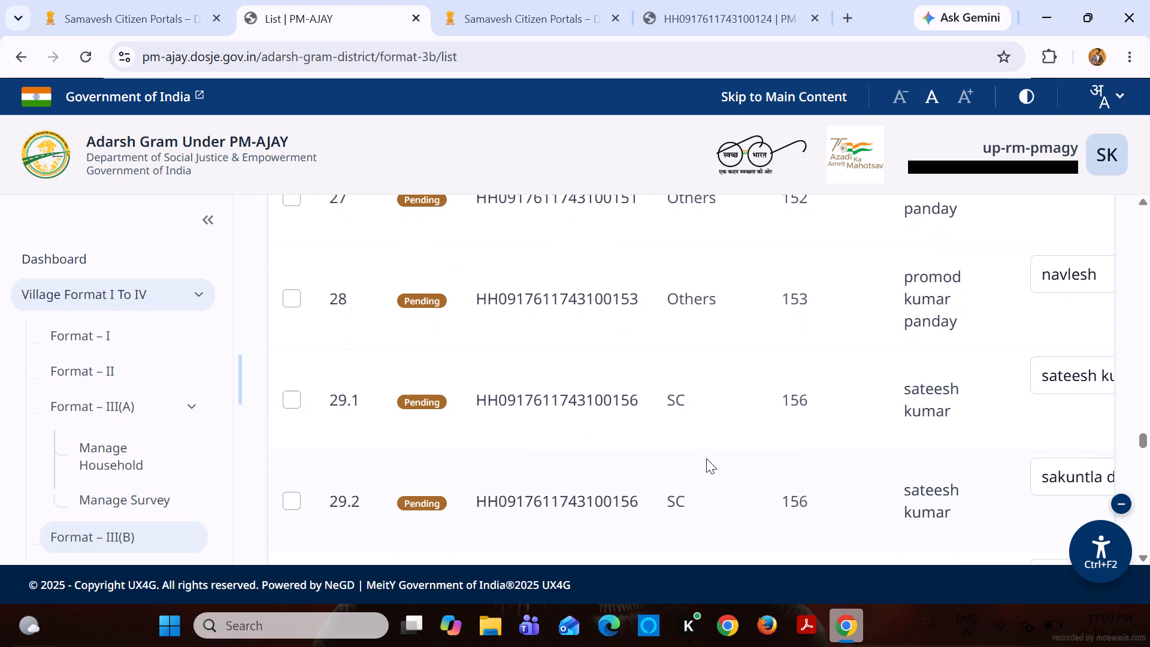
{"action": "scroll", "coordinate": [706, 458], "scroll_direction": "down", "scroll_amount": 1}
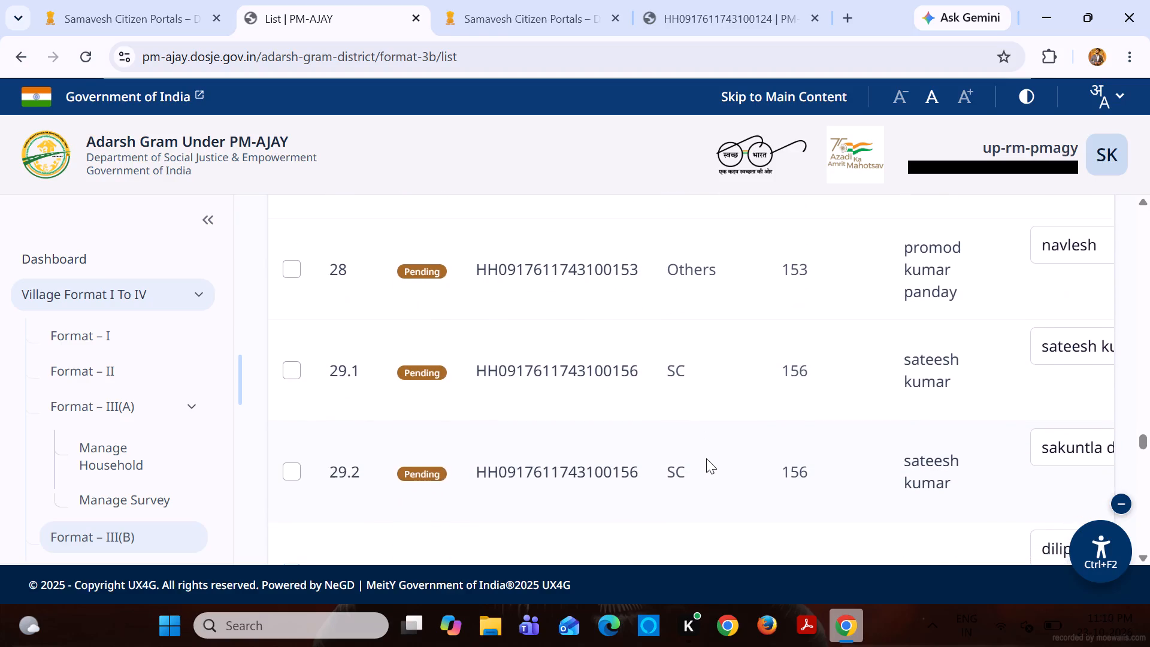
{"action": "scroll", "coordinate": [706, 458], "scroll_direction": "down", "scroll_amount": 2}
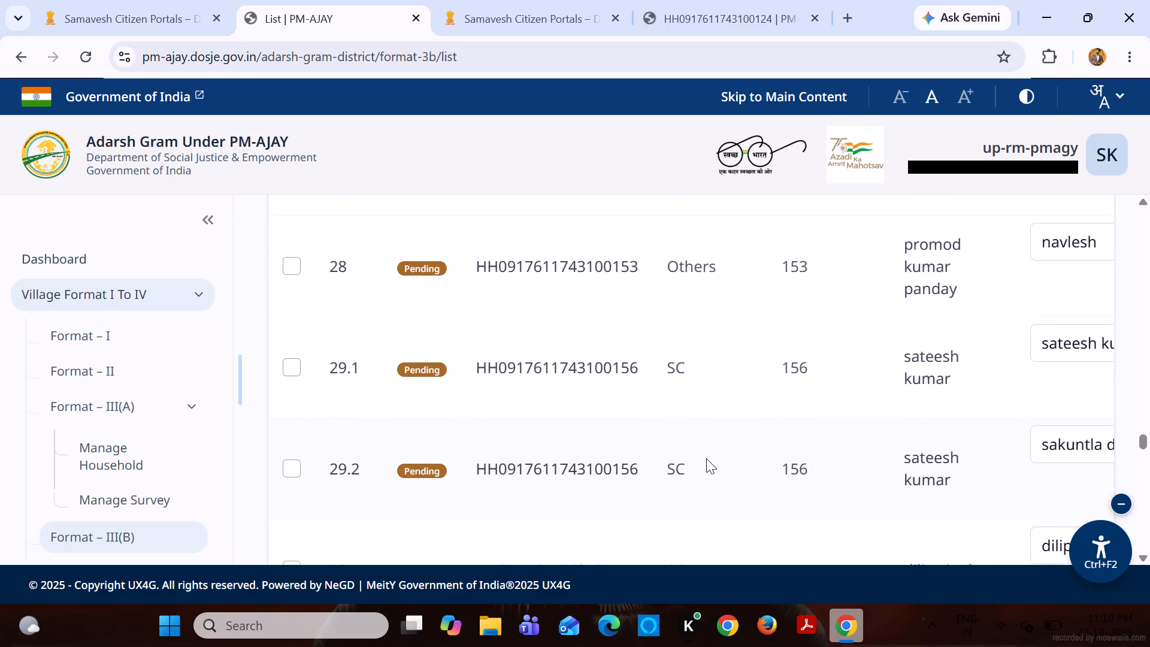
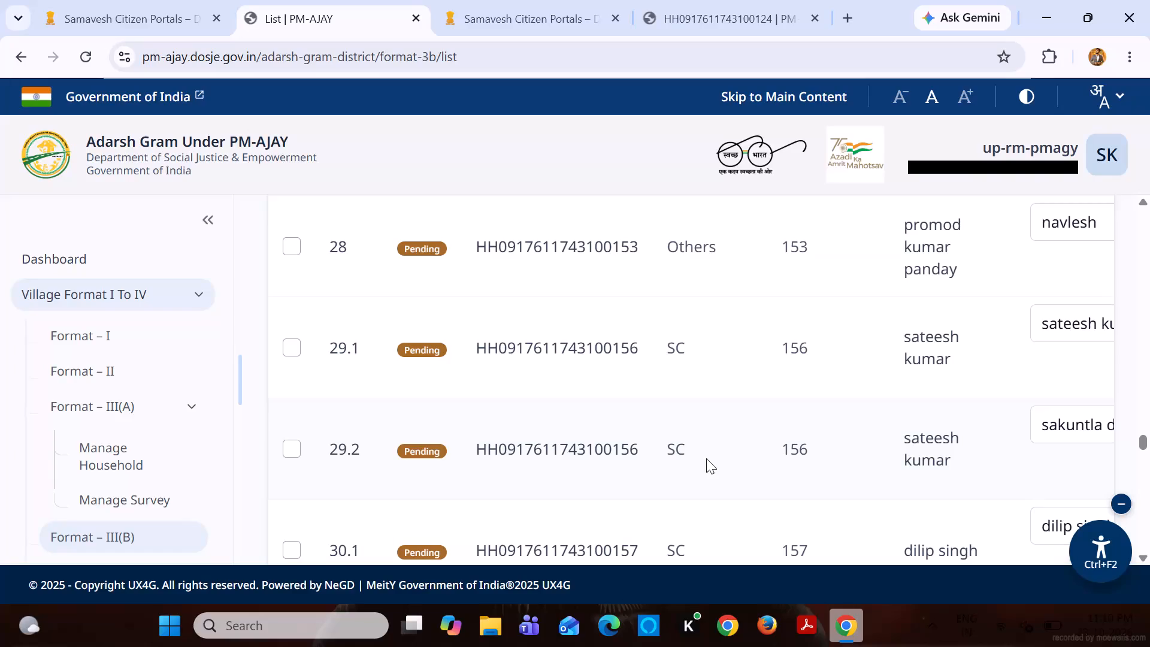
Examine the pending beneficiary rows for indicator 10.2 from serial 30.1 through serial 38, checking household IDs, categories, household heads and beneficiary names.
{"action": "scroll", "coordinate": [706, 458], "scroll_direction": "down", "scroll_amount": 2}
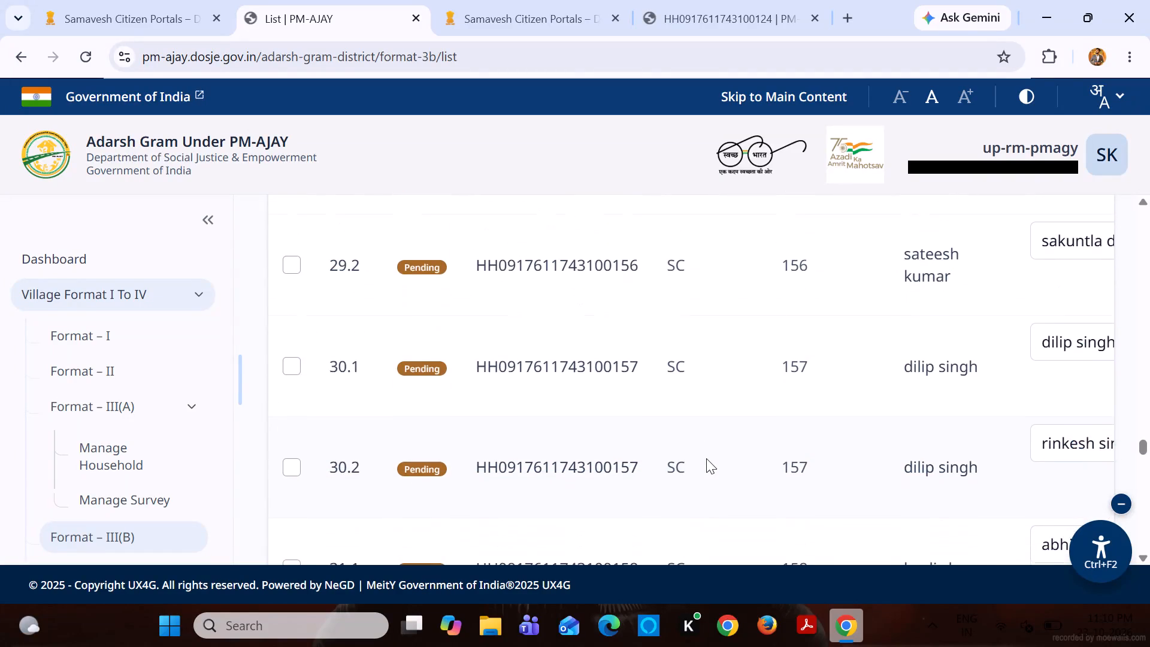
{"action": "scroll", "coordinate": [706, 458], "scroll_direction": "down", "scroll_amount": 2}
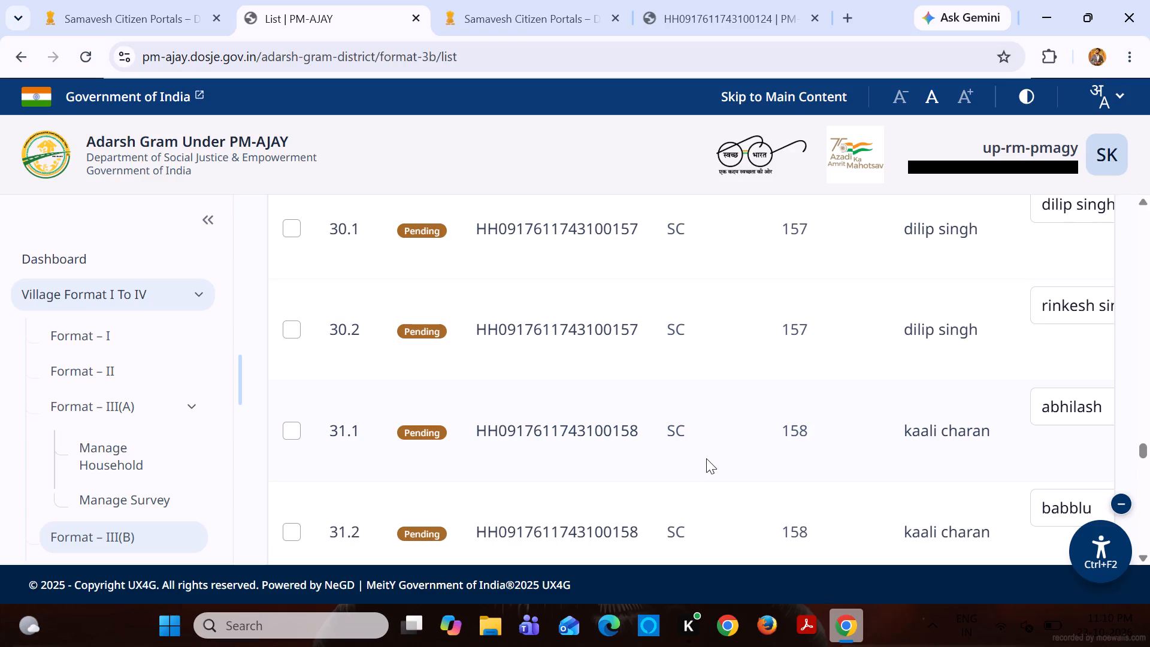
{"action": "scroll", "coordinate": [706, 458], "scroll_direction": "down", "scroll_amount": 1}
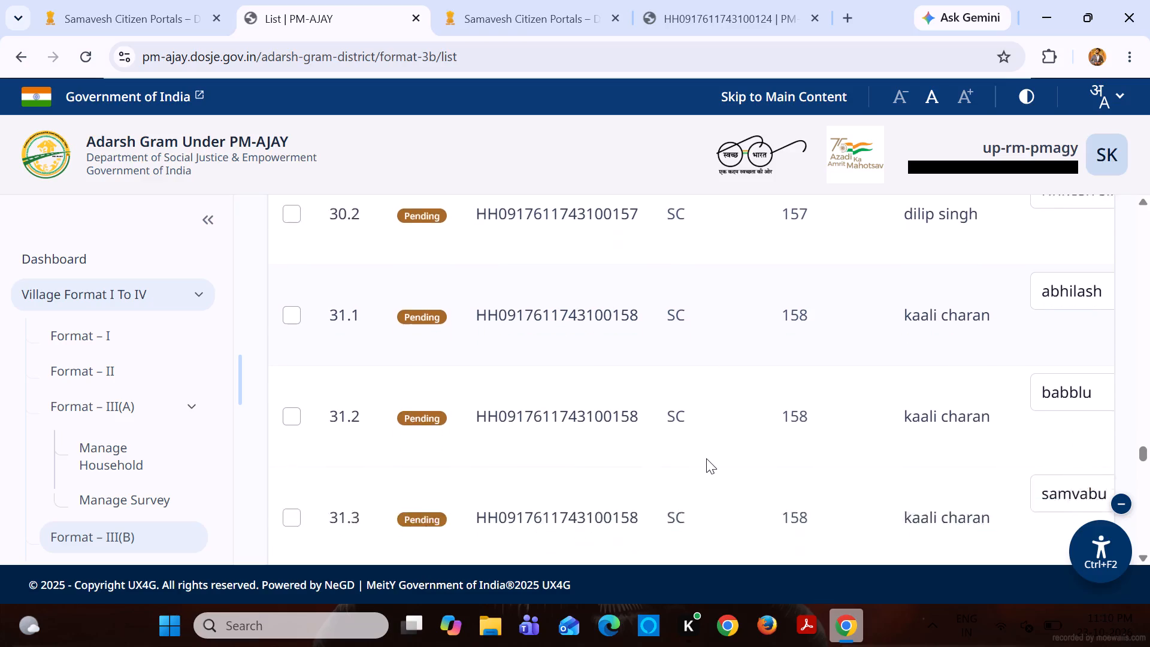
{"action": "scroll", "coordinate": [706, 458], "scroll_direction": "down", "scroll_amount": 3}
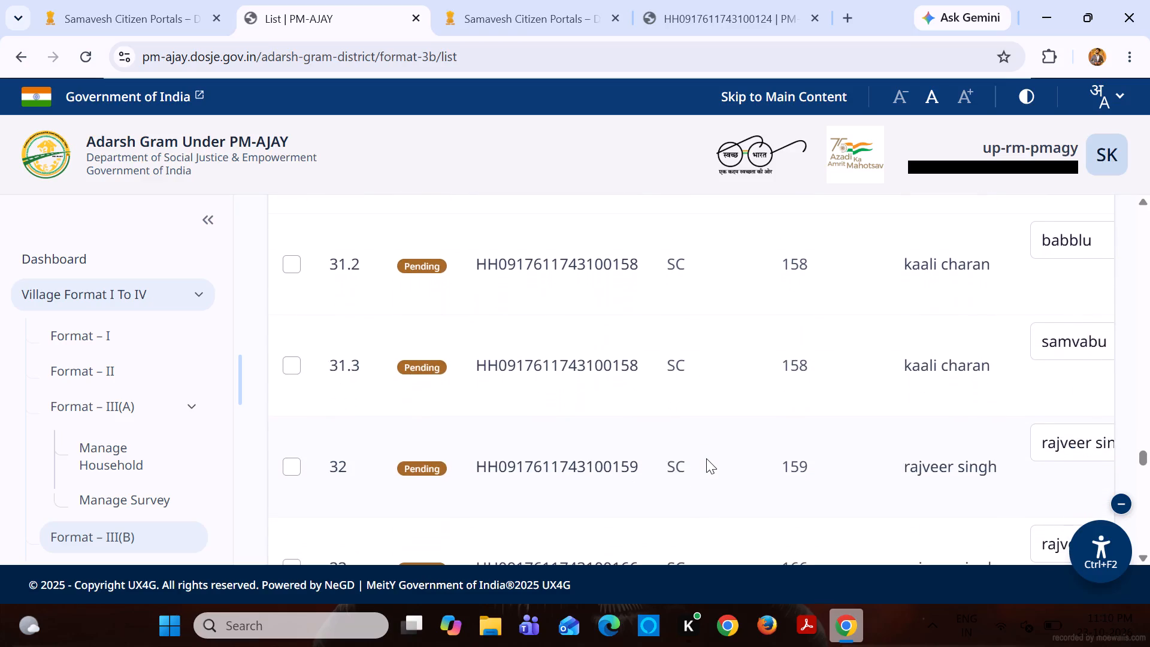
{"action": "scroll", "coordinate": [706, 458], "scroll_direction": "down", "scroll_amount": 3}
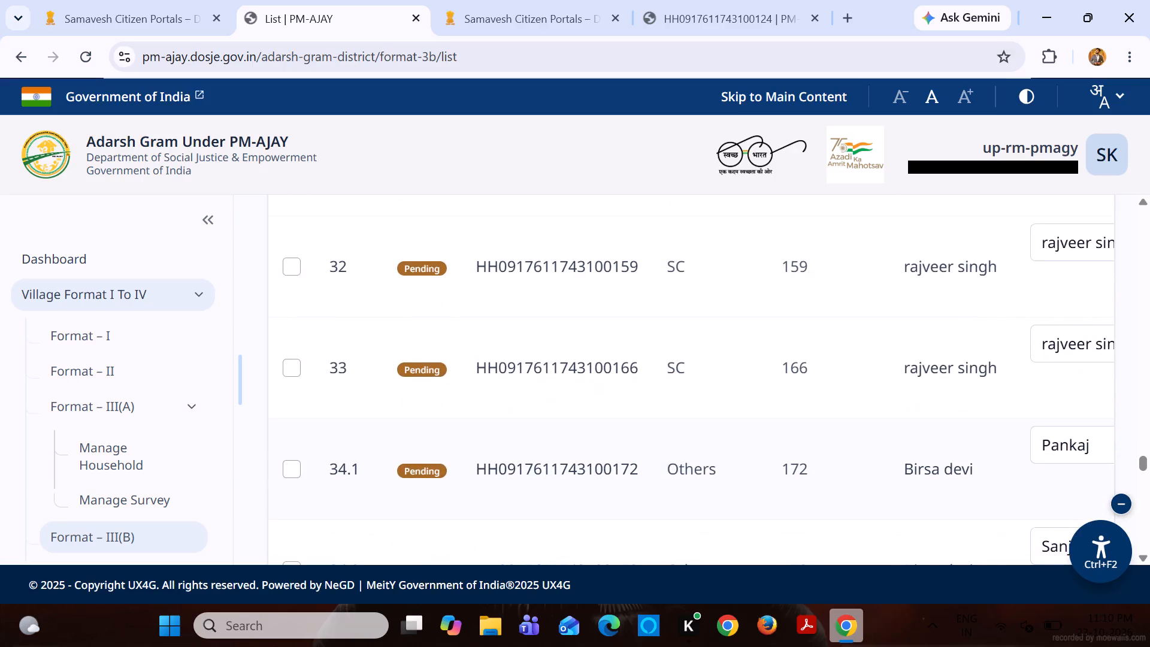
{"action": "scroll", "coordinate": [706, 458], "scroll_direction": "down", "scroll_amount": 1}
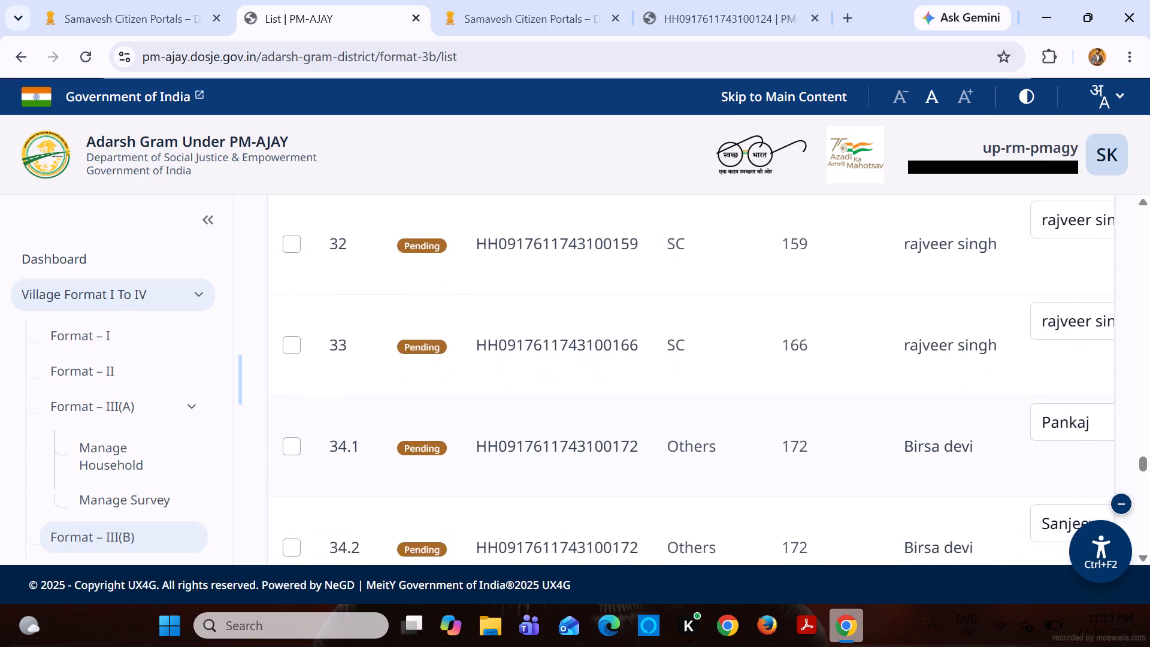
{"action": "scroll", "coordinate": [706, 458], "scroll_direction": "down", "scroll_amount": 5}
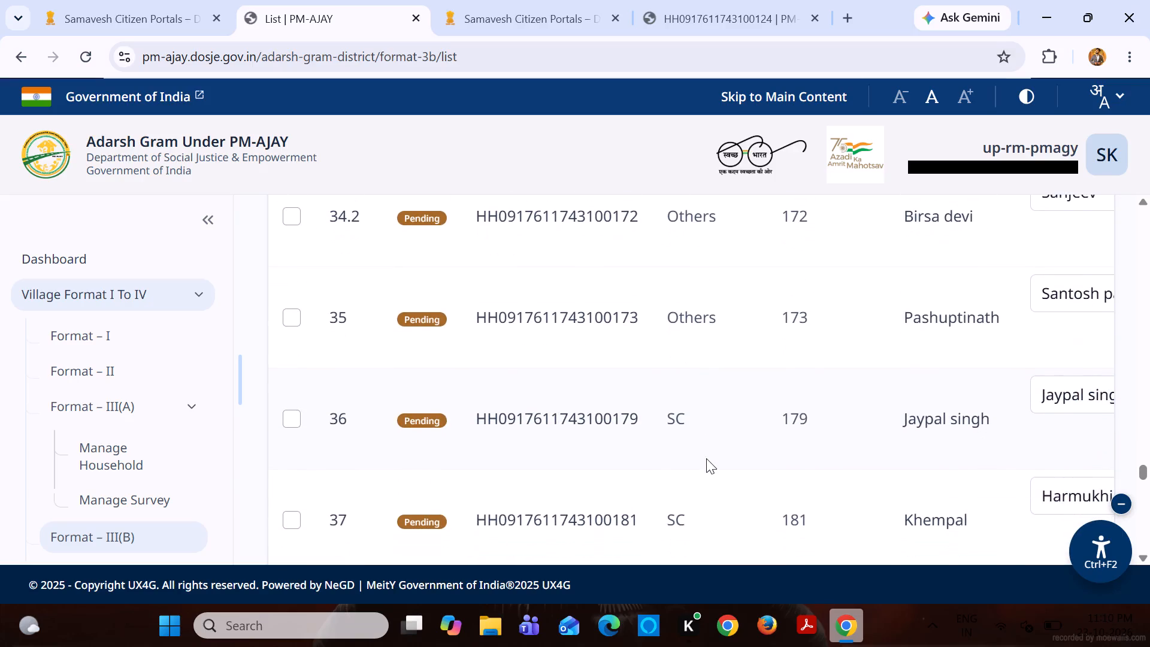
{"action": "scroll", "coordinate": [706, 458], "scroll_direction": "down", "scroll_amount": 1}
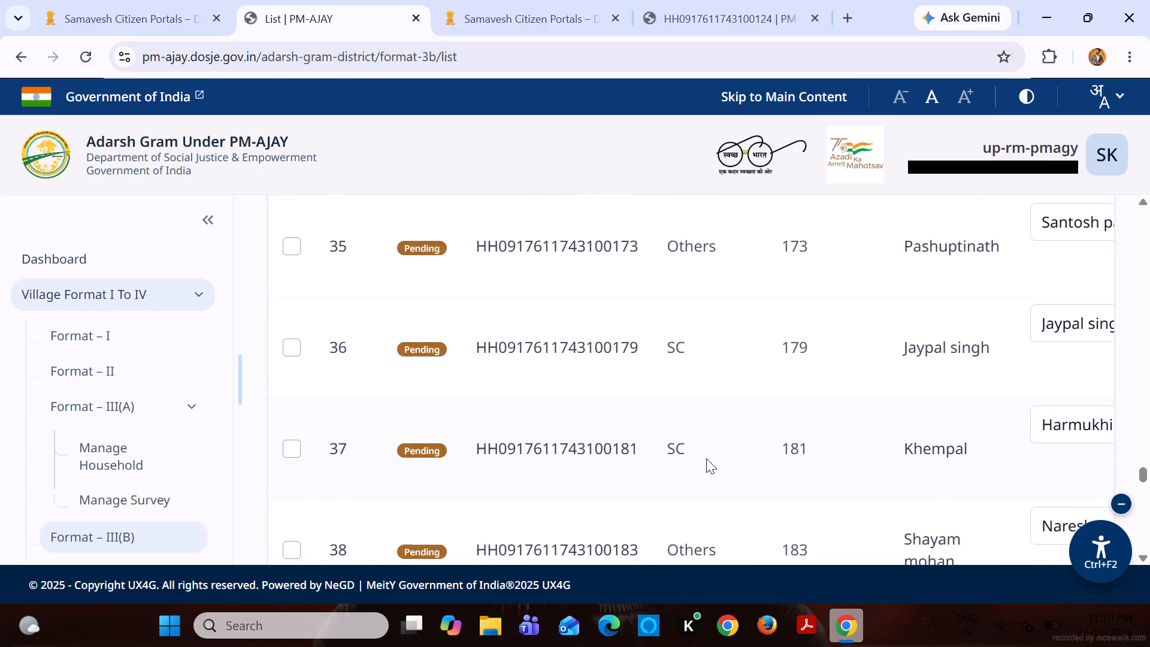
{"action": "scroll", "coordinate": [706, 458], "scroll_direction": "down", "scroll_amount": 1}
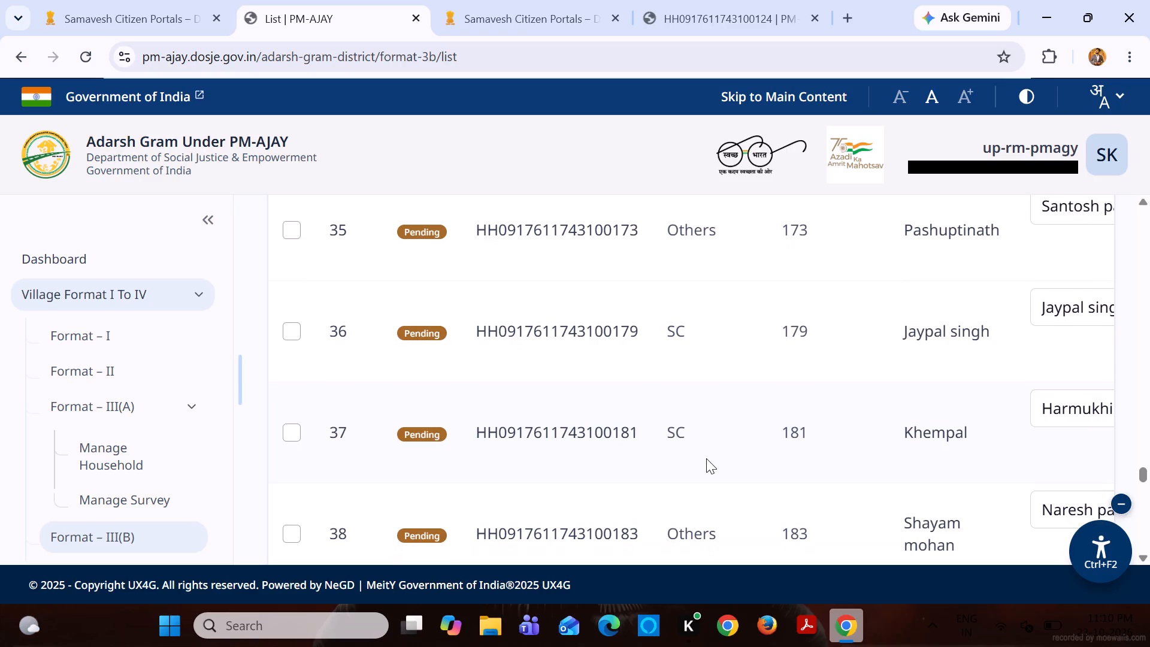
{"action": "scroll", "coordinate": [706, 458], "scroll_direction": "down", "scroll_amount": 1}
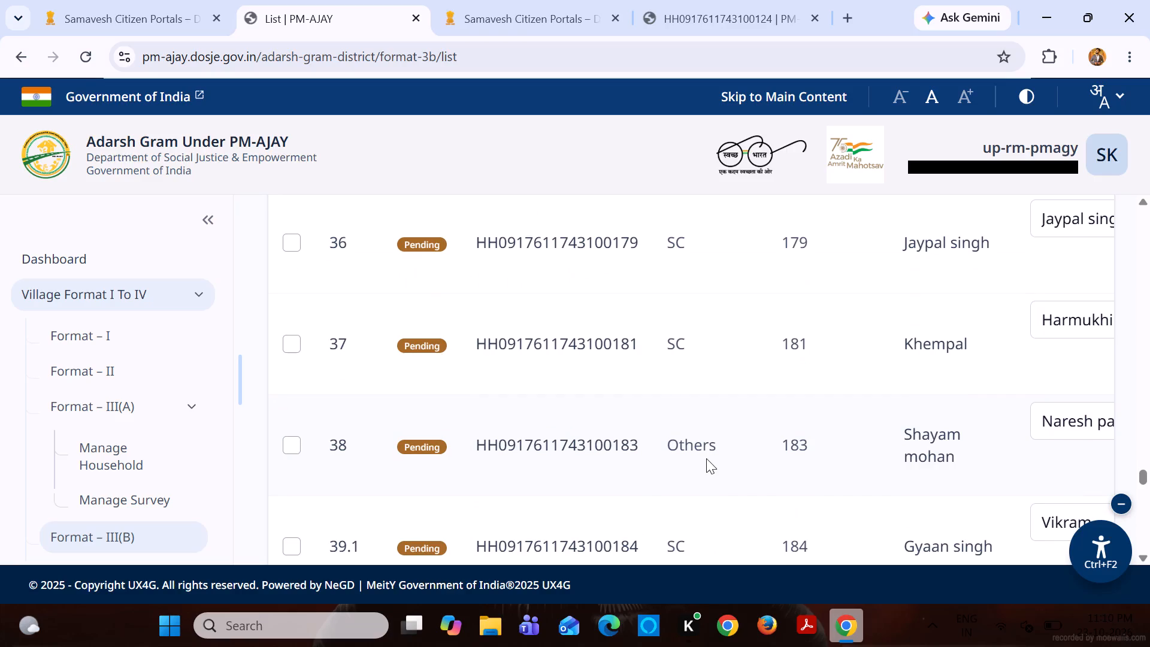
Examine the pending beneficiary rows for indicator 10.2 from serial 39.1 through serial 44.2, checking household IDs, categories, household heads and beneficiary names.
{"action": "scroll", "coordinate": [706, 458], "scroll_direction": "down", "scroll_amount": 5}
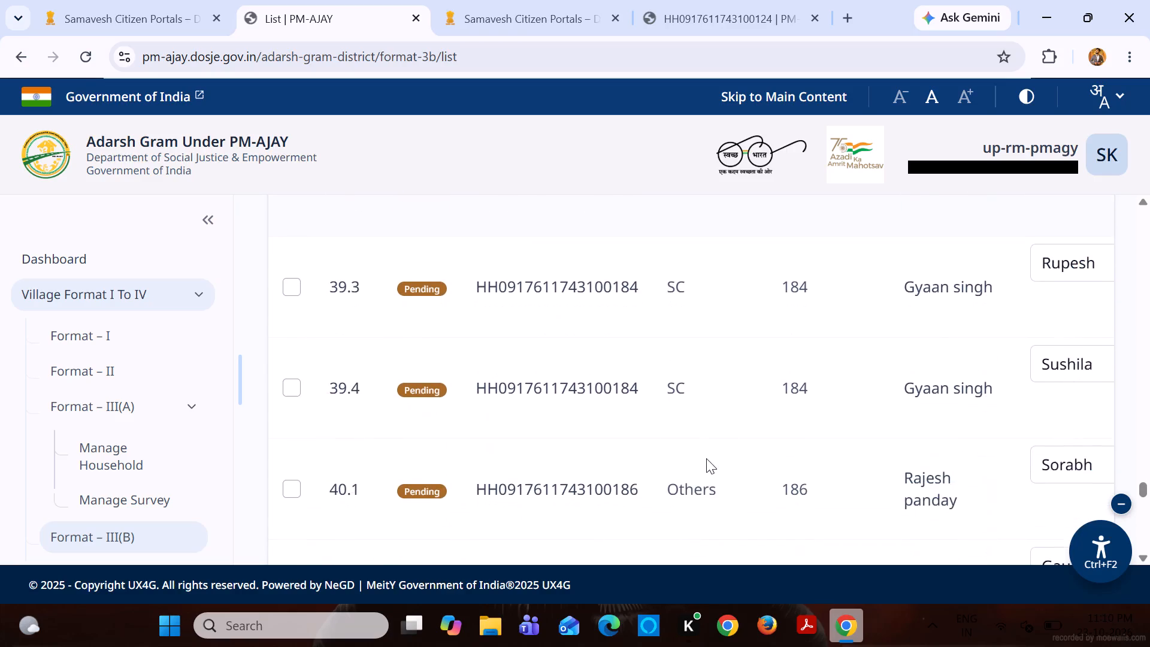
{"action": "scroll", "coordinate": [706, 458], "scroll_direction": "down", "scroll_amount": 1}
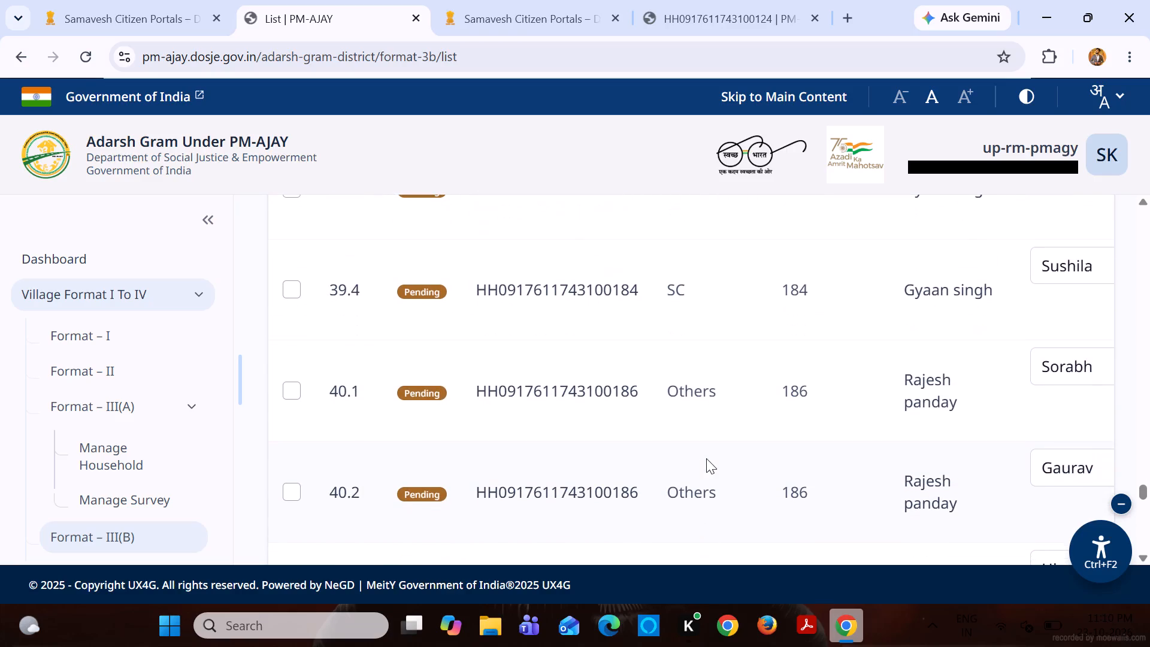
{"action": "scroll", "coordinate": [706, 458], "scroll_direction": "down", "scroll_amount": 4}
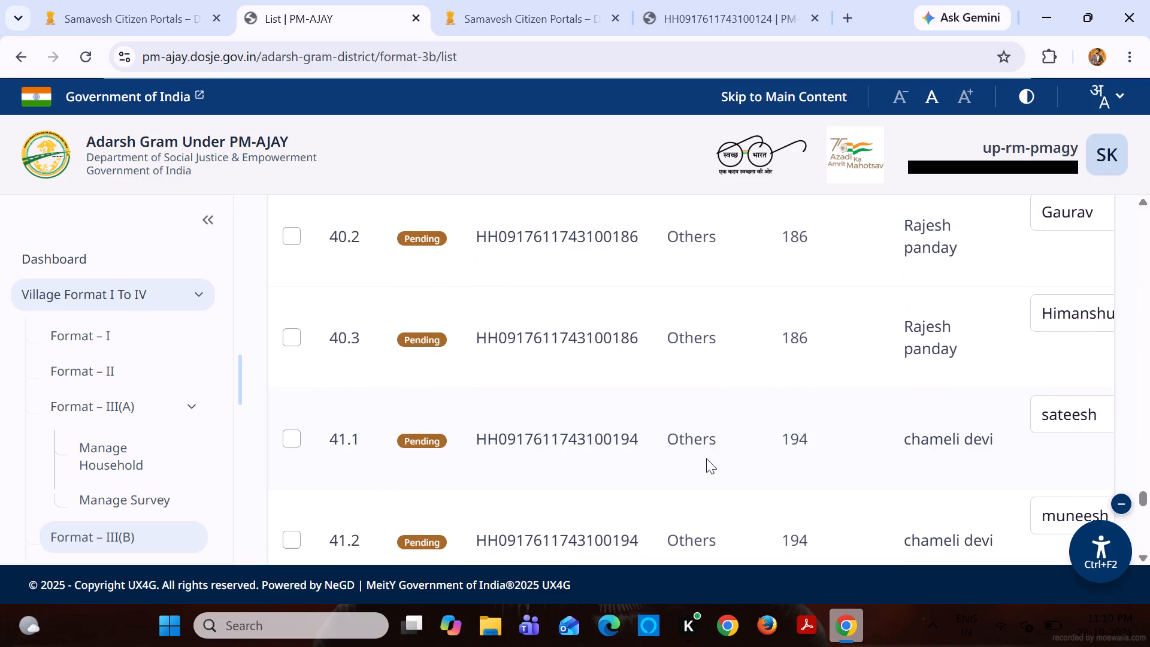
{"action": "scroll", "coordinate": [706, 458], "scroll_direction": "down", "scroll_amount": 5}
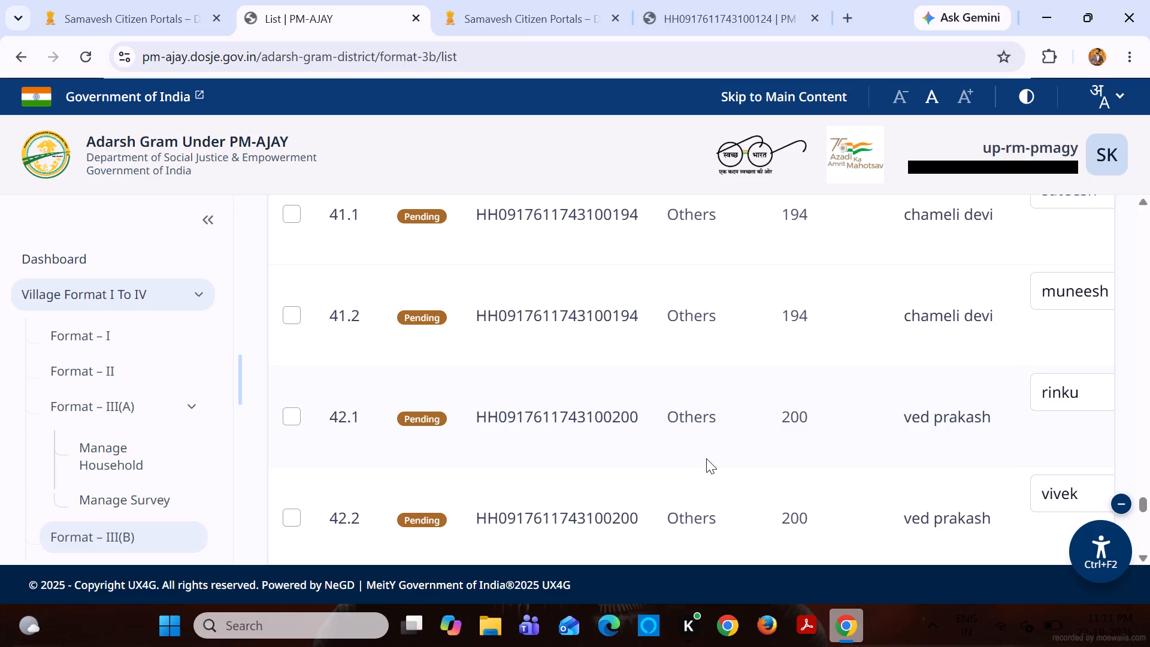
{"action": "scroll", "coordinate": [706, 458], "scroll_direction": "down", "scroll_amount": 2}
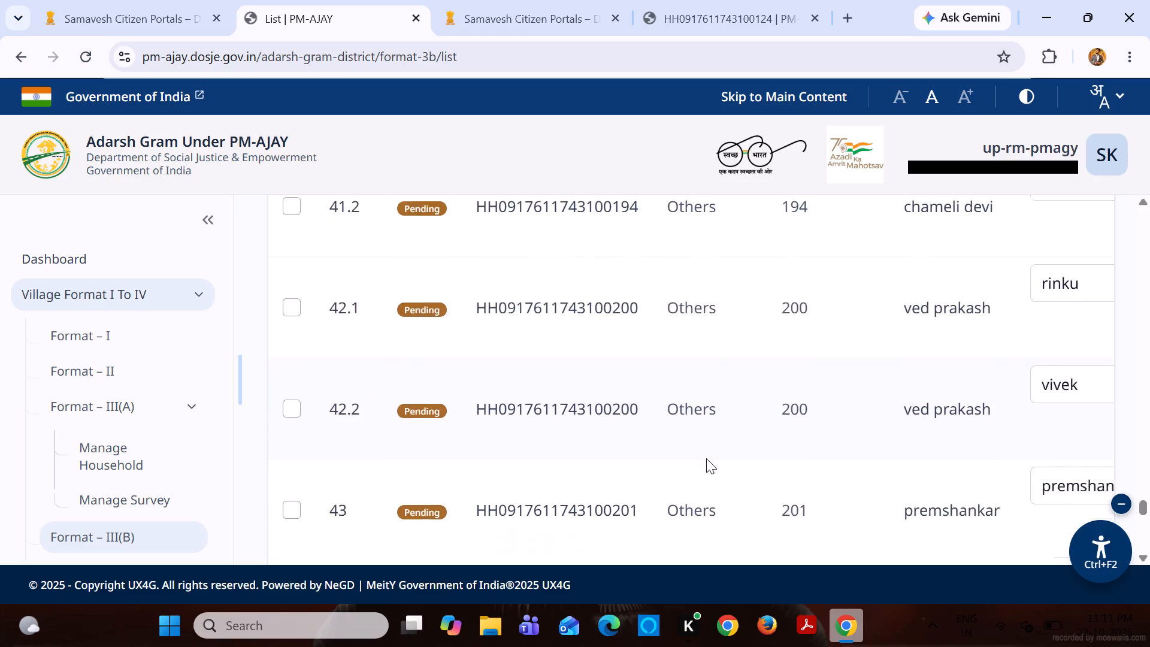
{"action": "scroll", "coordinate": [706, 458], "scroll_direction": "down", "scroll_amount": 2}
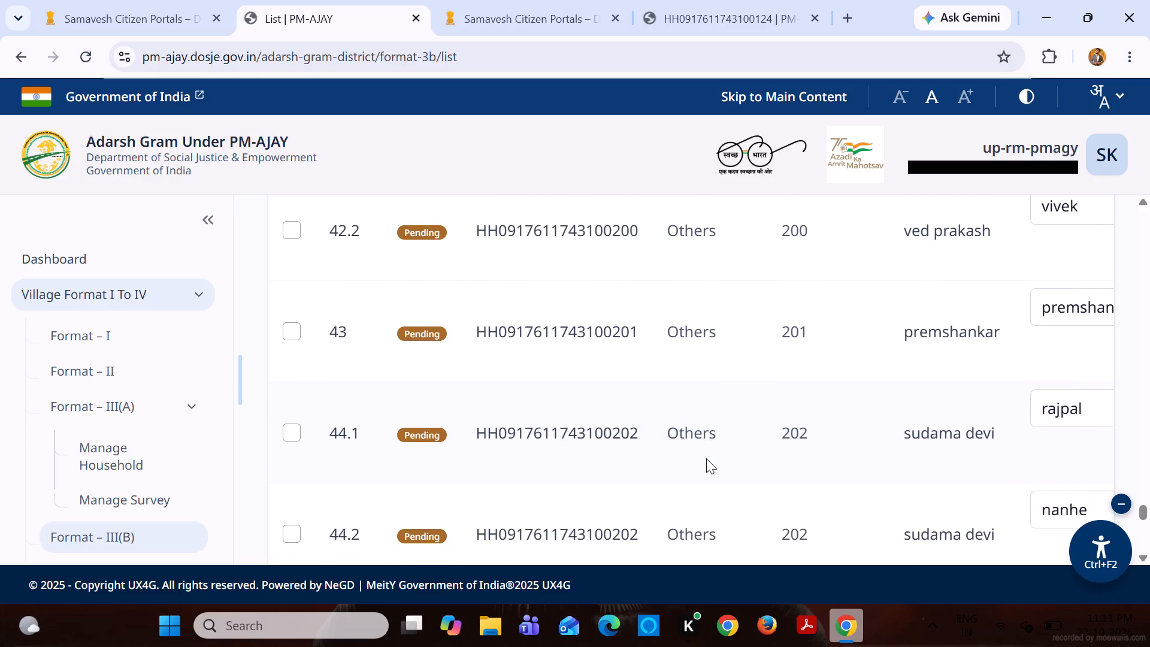
Examine the remaining pending beneficiary rows for indicator 10.2 from serial 45 through the end of the list, checking households and beneficiary names.
{"action": "scroll", "coordinate": [706, 458], "scroll_direction": "down", "scroll_amount": 1}
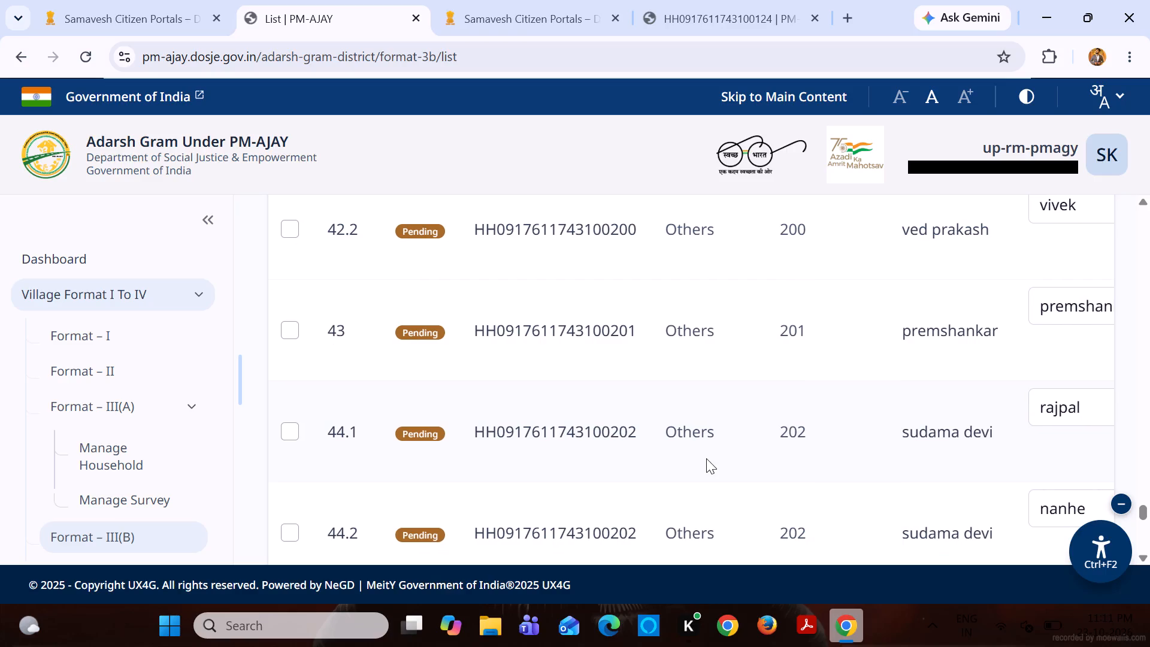
{"action": "scroll", "coordinate": [706, 458], "scroll_direction": "down", "scroll_amount": 2}
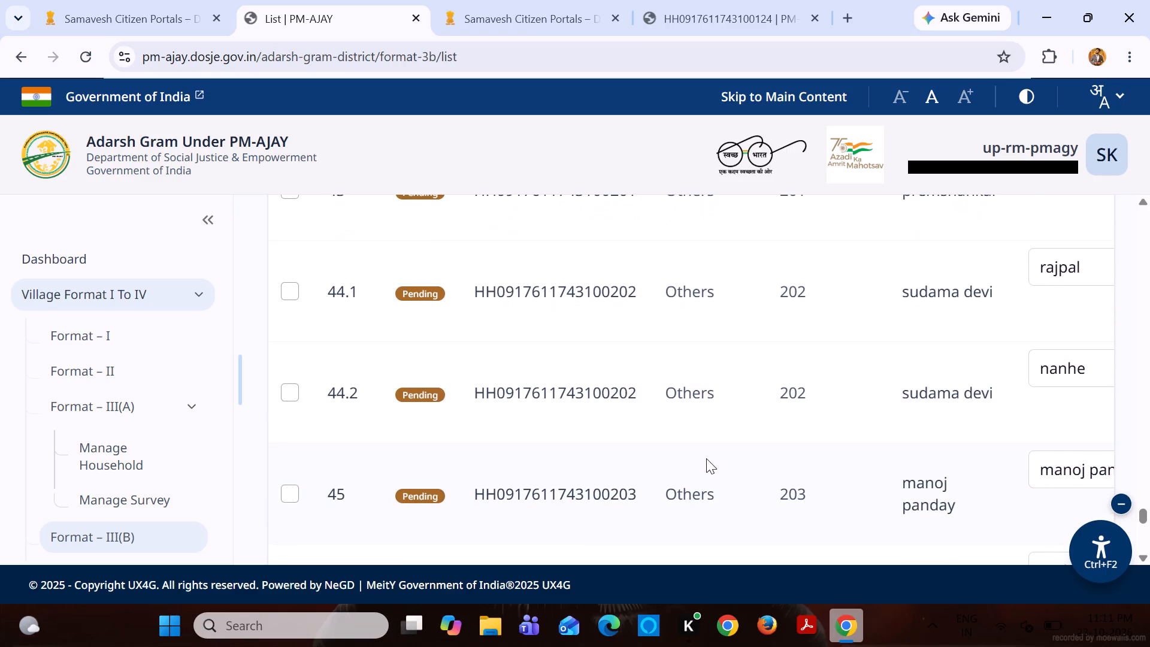
{"action": "scroll", "coordinate": [706, 458], "scroll_direction": "down", "scroll_amount": 2}
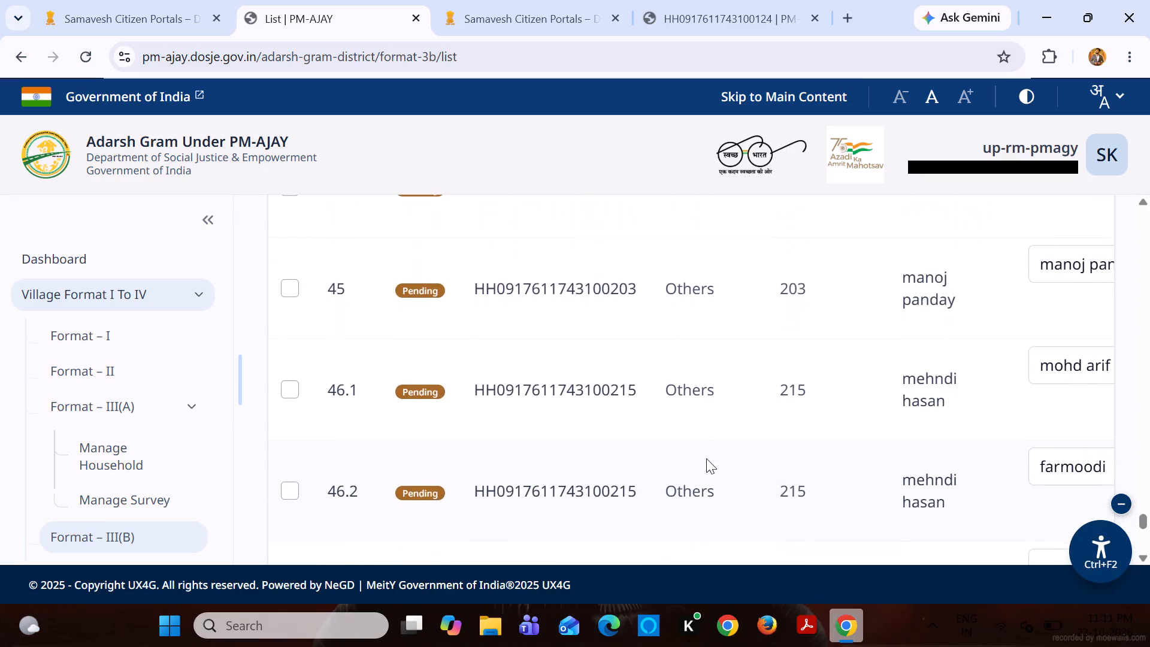
{"action": "scroll", "coordinate": [706, 458], "scroll_direction": "down", "scroll_amount": 6}
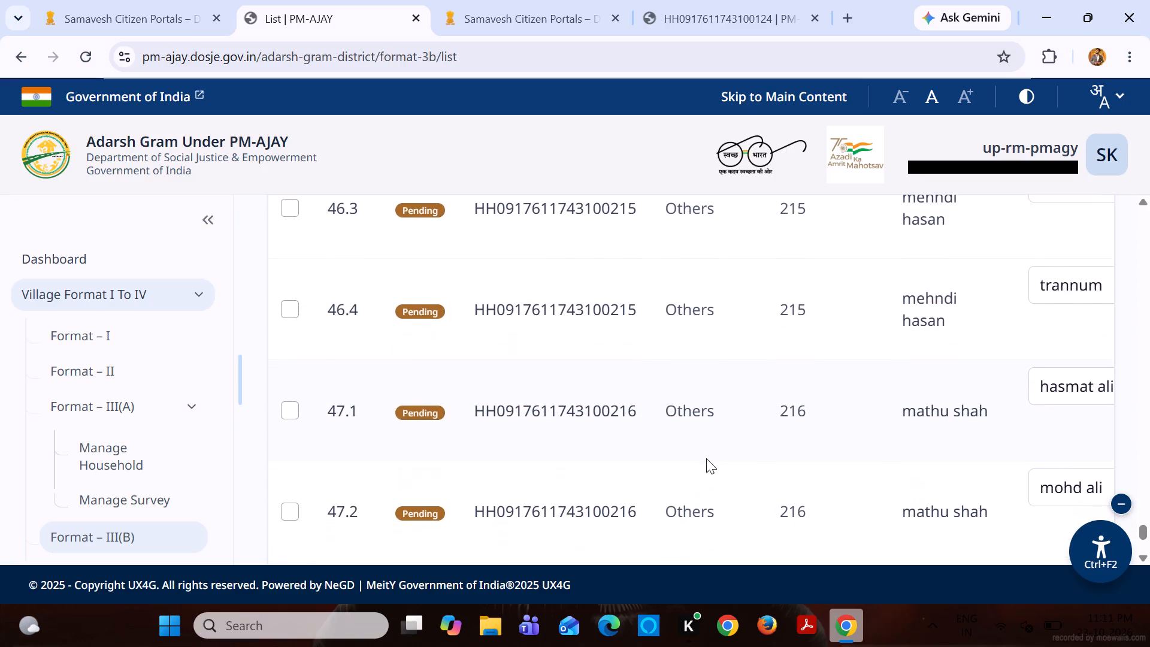
{"action": "scroll", "coordinate": [706, 458], "scroll_direction": "down", "scroll_amount": 2}
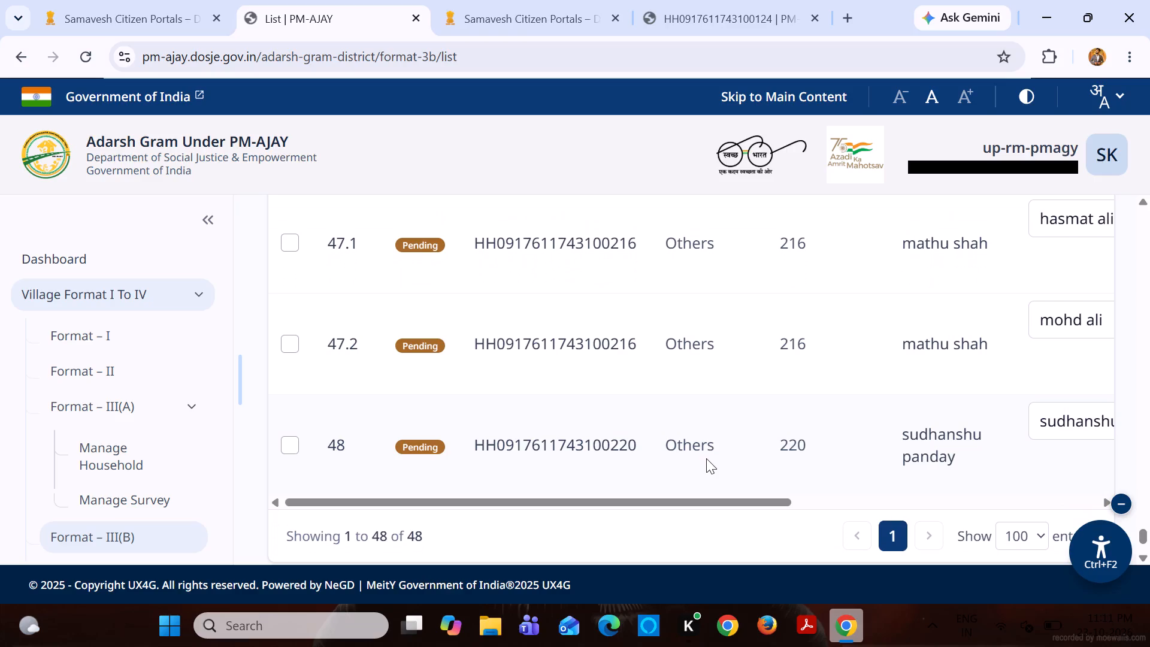
{"action": "scroll", "coordinate": [706, 458], "scroll_direction": "down", "scroll_amount": 1}
Change the monitorable indicator to 10.3 – % of households which have at least one member as a member of any SHGs.
{"action": "scroll", "coordinate": [706, 458], "scroll_direction": "up", "scroll_amount": 3}
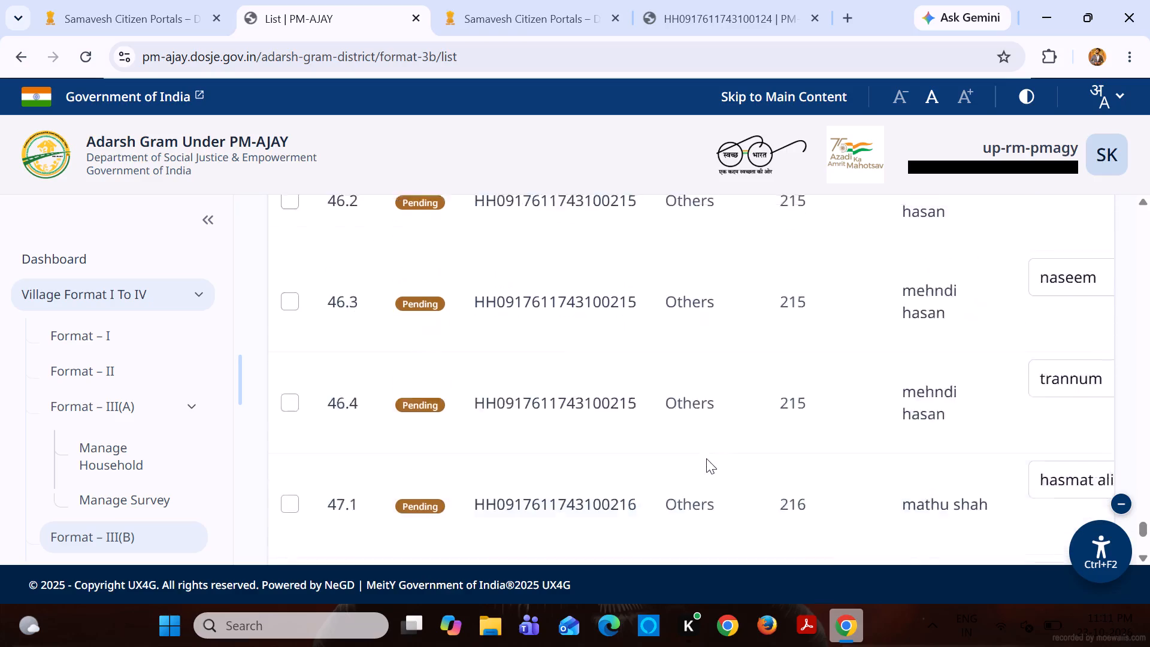
{"action": "scroll", "coordinate": [706, 458], "scroll_direction": "up", "scroll_amount": 20}
{"action": "scroll", "coordinate": [706, 458], "scroll_direction": "up", "scroll_amount": 16}
{"action": "scroll", "coordinate": [706, 458], "scroll_direction": "down", "scroll_amount": 2}
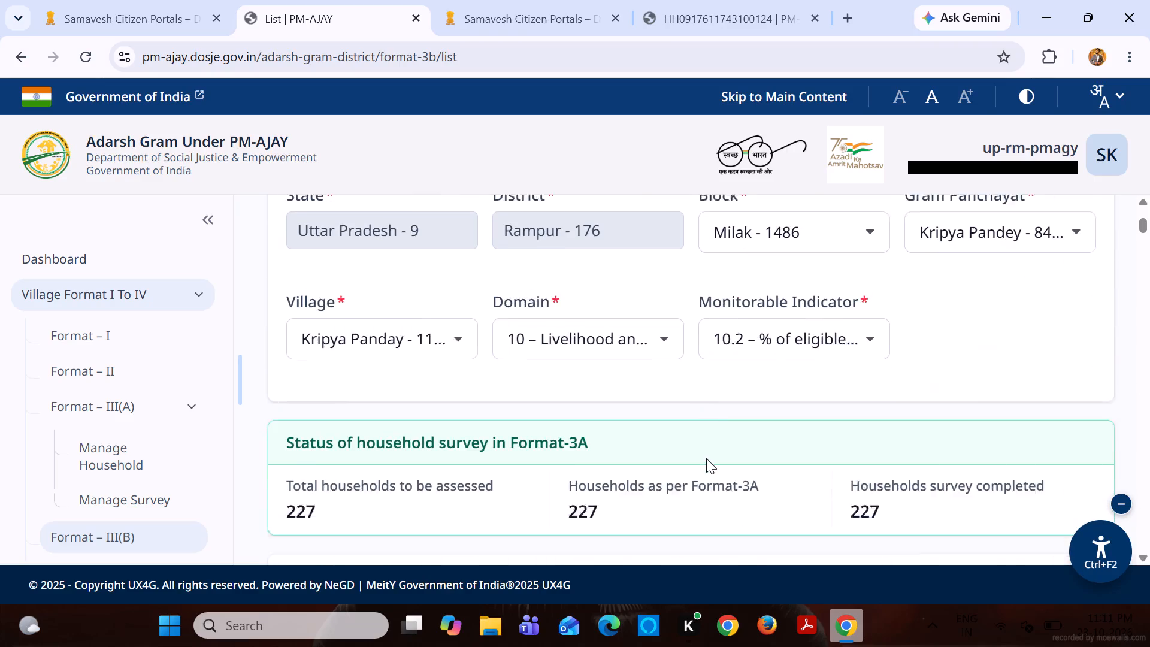
{"action": "scroll", "coordinate": [706, 458], "scroll_direction": "down", "scroll_amount": 1}
{"action": "left_click", "coordinate": [848, 328]}
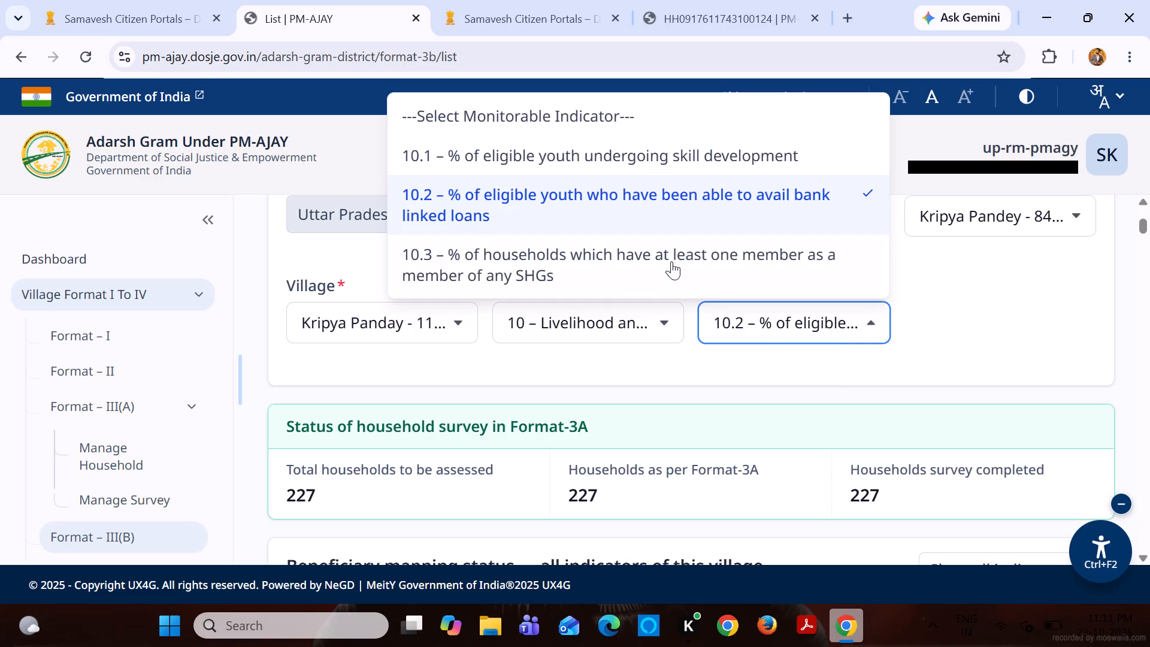
{"action": "left_click", "coordinate": [619, 253]}
Examine the village's status for indicator 10.3 and its pending beneficiary rows from serial 1.1 through serial 7.
{"action": "scroll", "coordinate": [798, 433], "scroll_direction": "down", "scroll_amount": 3}
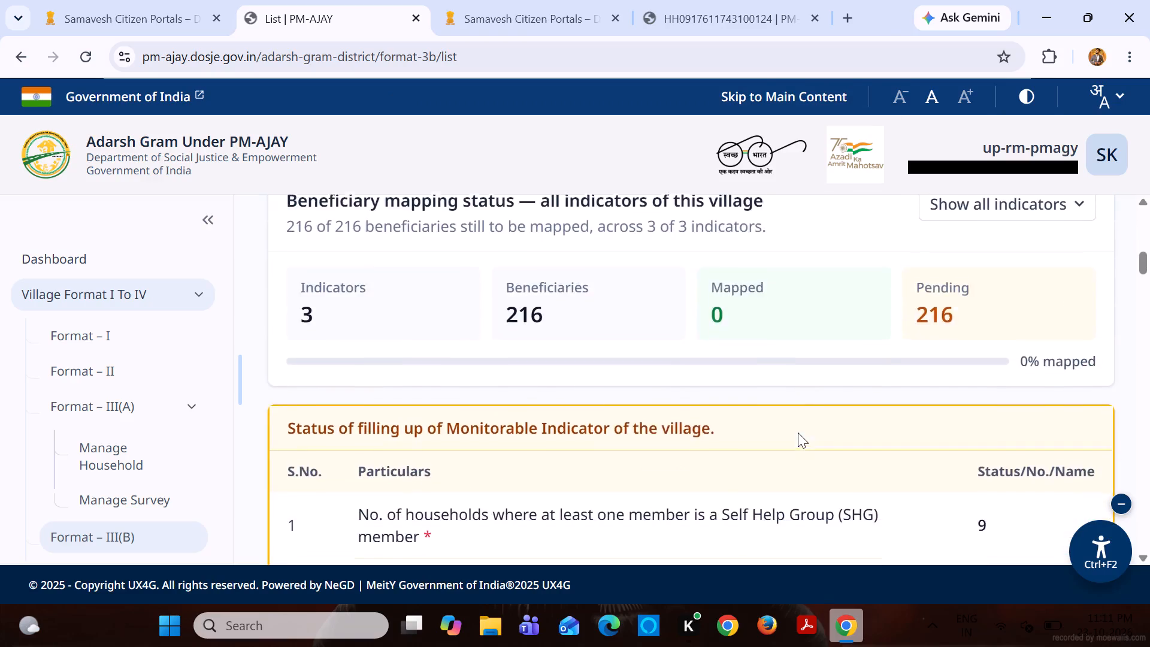
{"action": "scroll", "coordinate": [798, 433], "scroll_direction": "down", "scroll_amount": 4}
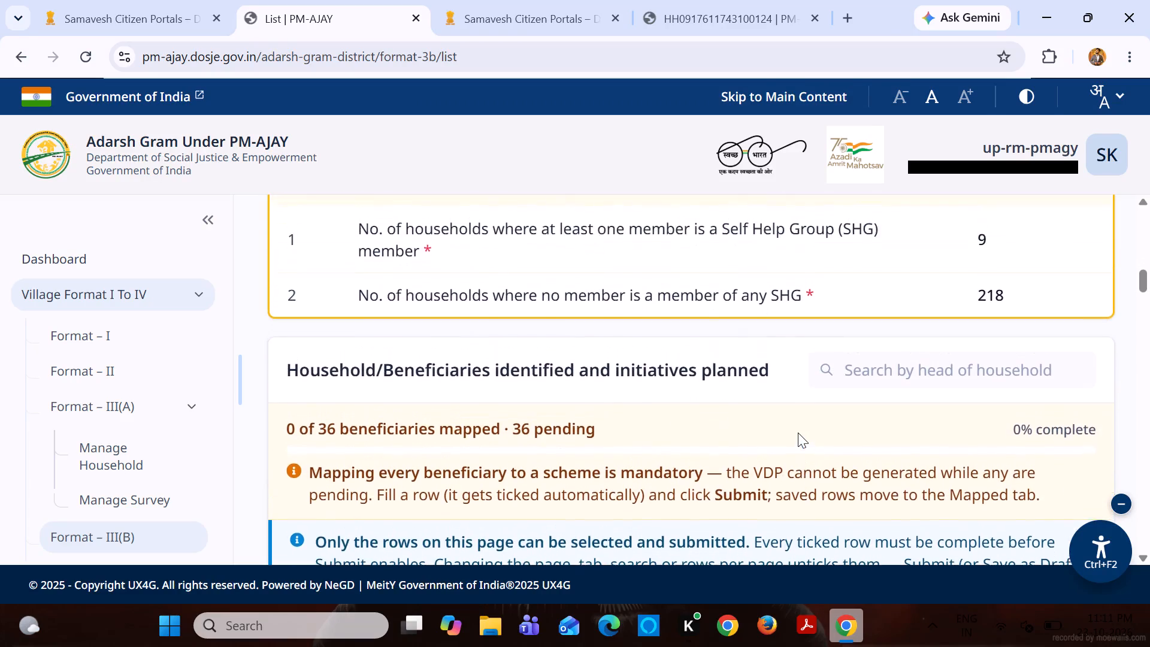
{"action": "scroll", "coordinate": [798, 433], "scroll_direction": "down", "scroll_amount": 5}
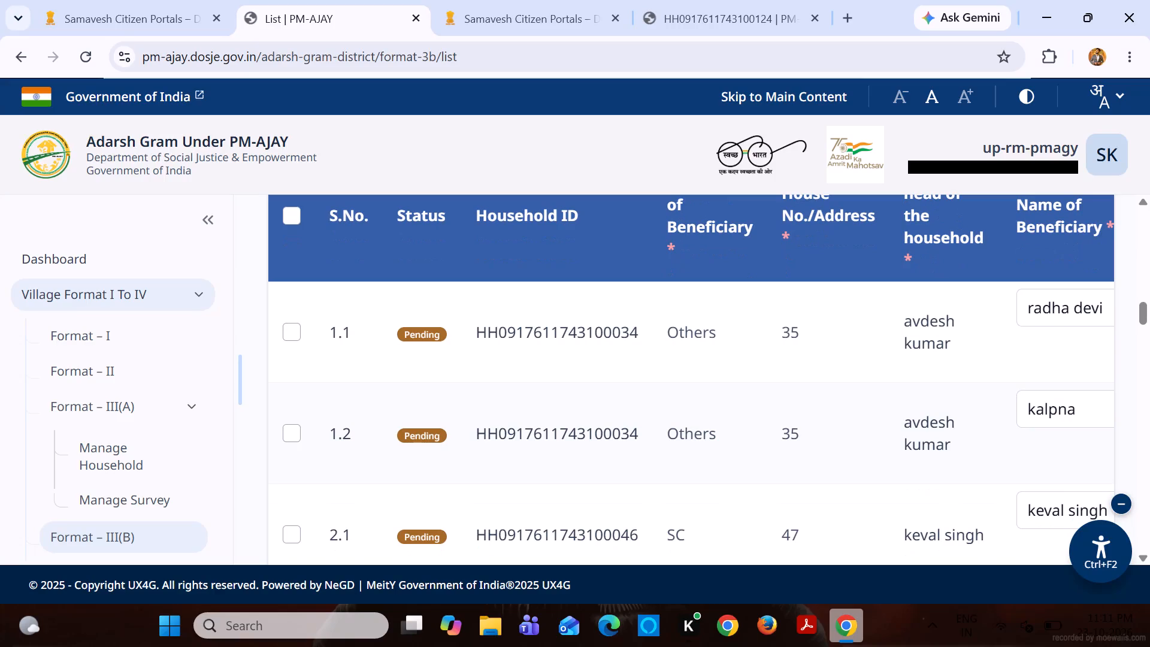
{"action": "scroll", "coordinate": [798, 433], "scroll_direction": "down", "scroll_amount": 3}
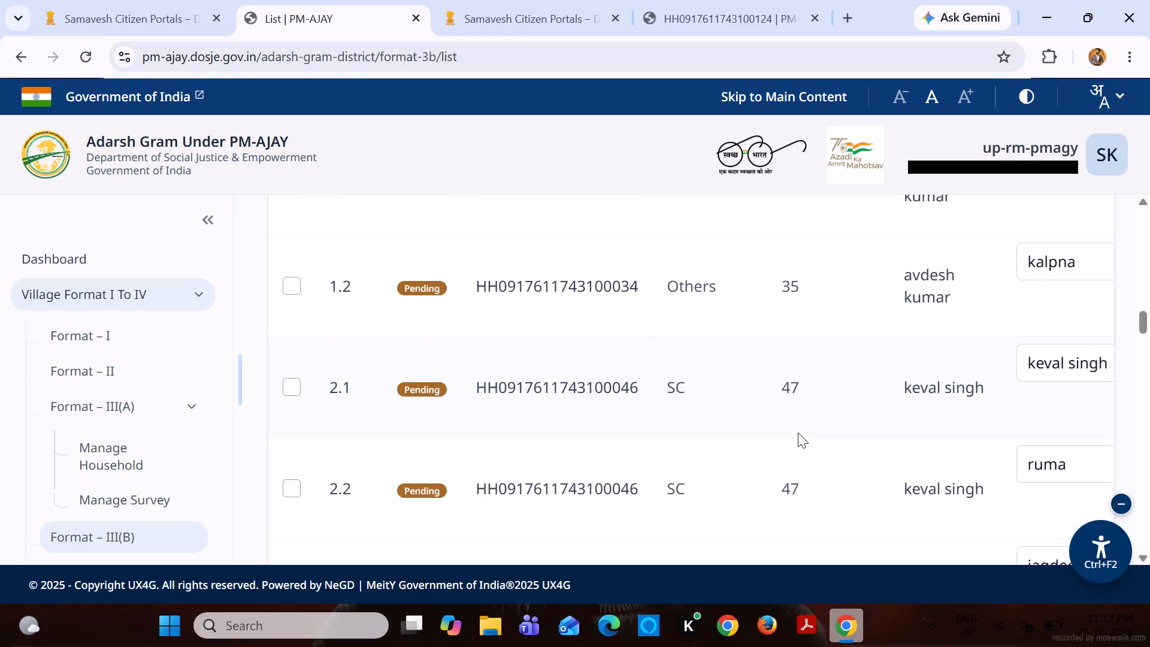
{"action": "scroll", "coordinate": [798, 433], "scroll_direction": "down", "scroll_amount": 2}
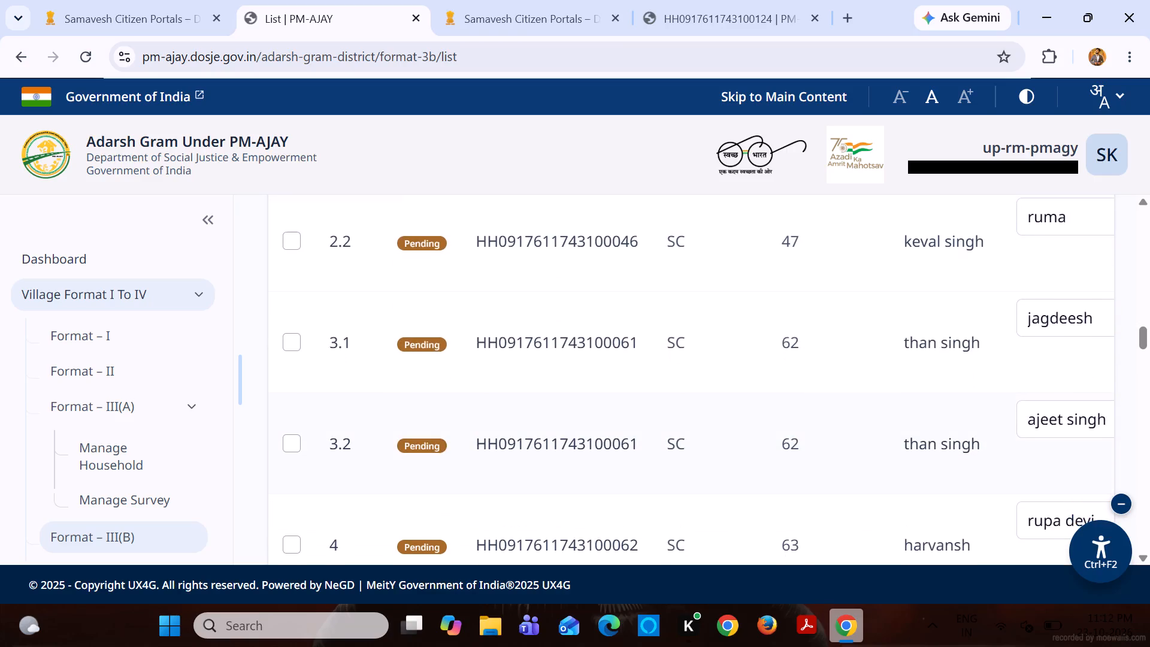
{"action": "scroll", "coordinate": [798, 433], "scroll_direction": "down", "scroll_amount": 1}
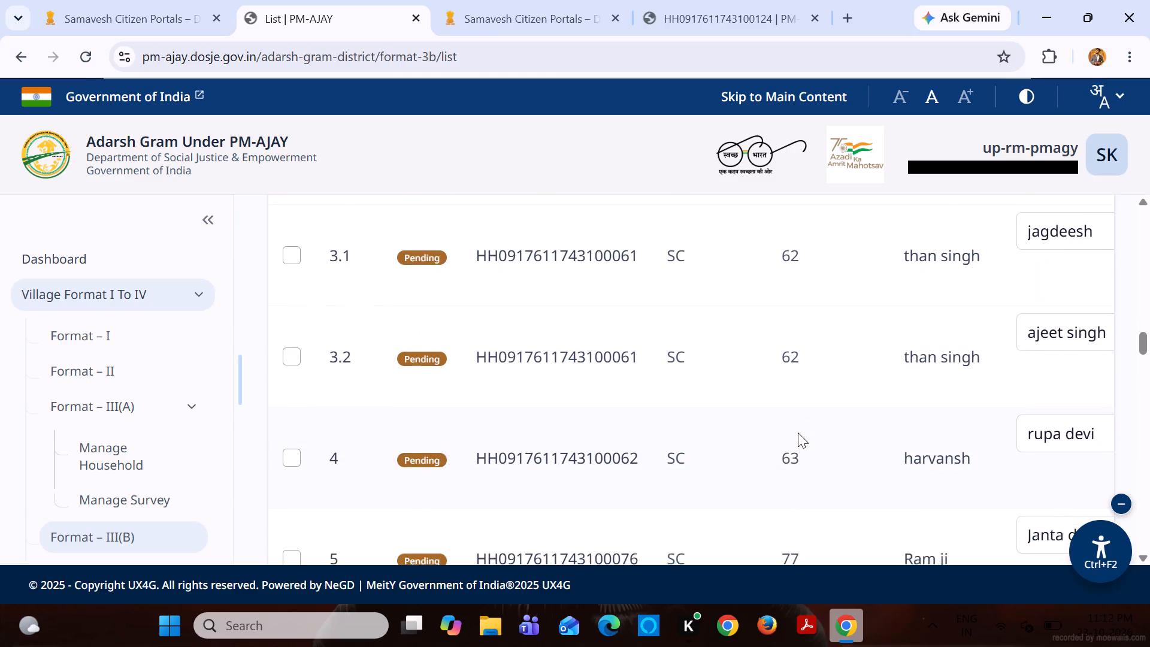
{"action": "scroll", "coordinate": [798, 433], "scroll_direction": "down", "scroll_amount": 2}
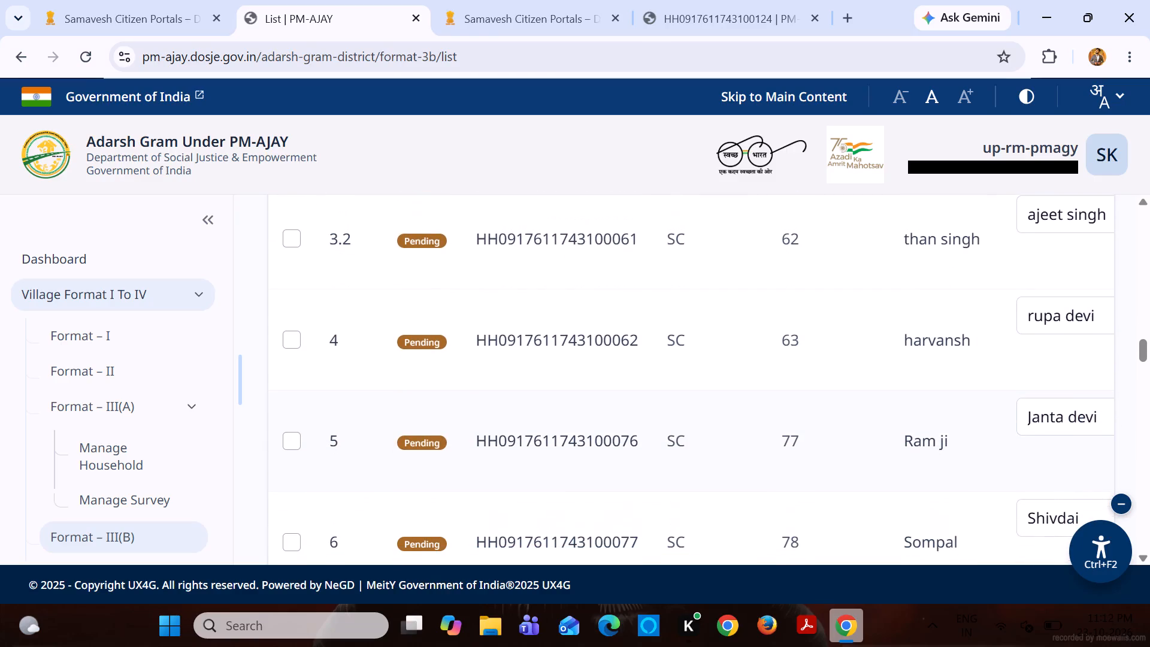
{"action": "scroll", "coordinate": [798, 433], "scroll_direction": "down", "scroll_amount": 2}
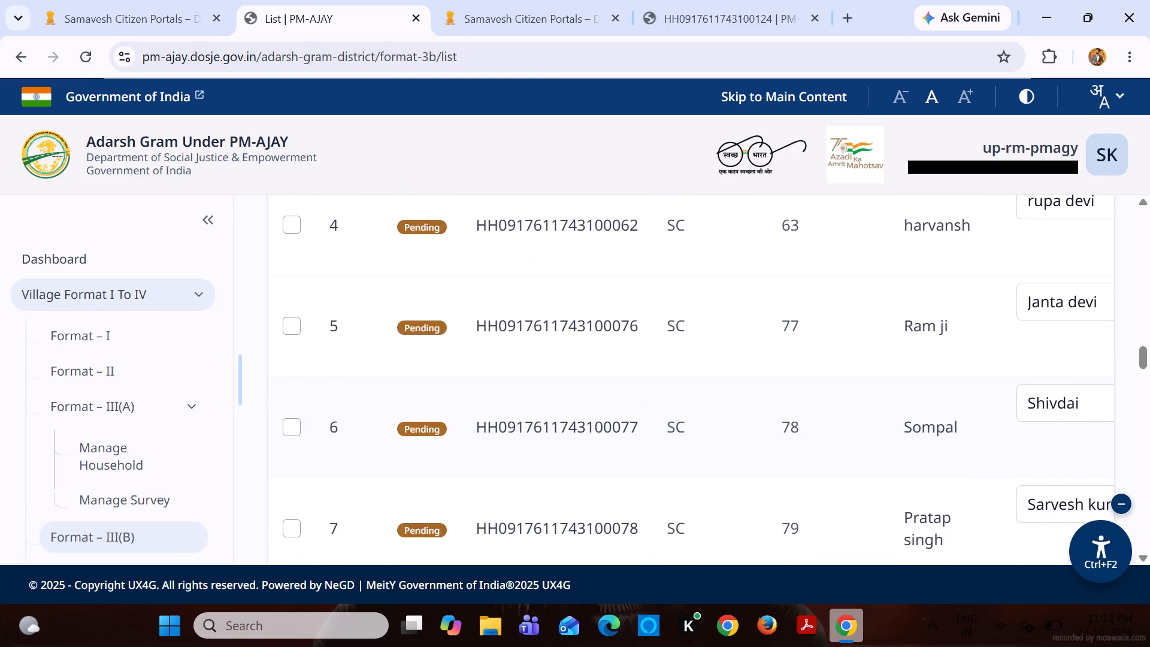
Examine the pending beneficiary rows for indicator 10.3 from serial 8 through serial 13.2, checking household IDs, categories, household heads and beneficiary names.
{"action": "scroll", "coordinate": [798, 433], "scroll_direction": "down", "scroll_amount": 3}
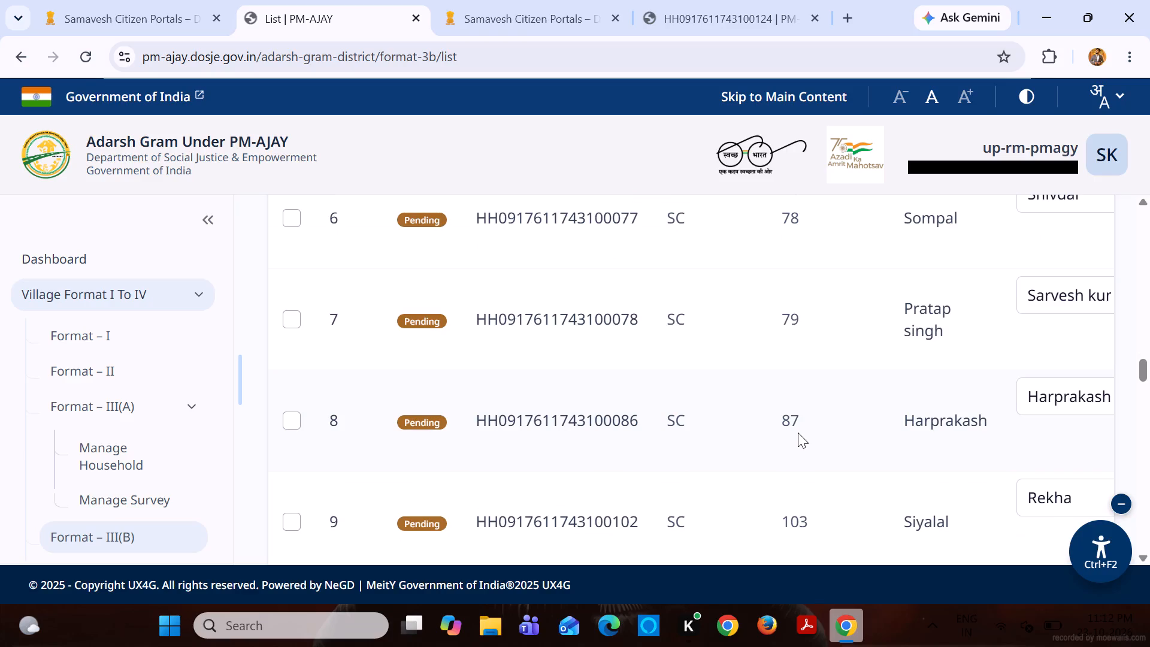
{"action": "scroll", "coordinate": [798, 433], "scroll_direction": "down", "scroll_amount": 1}
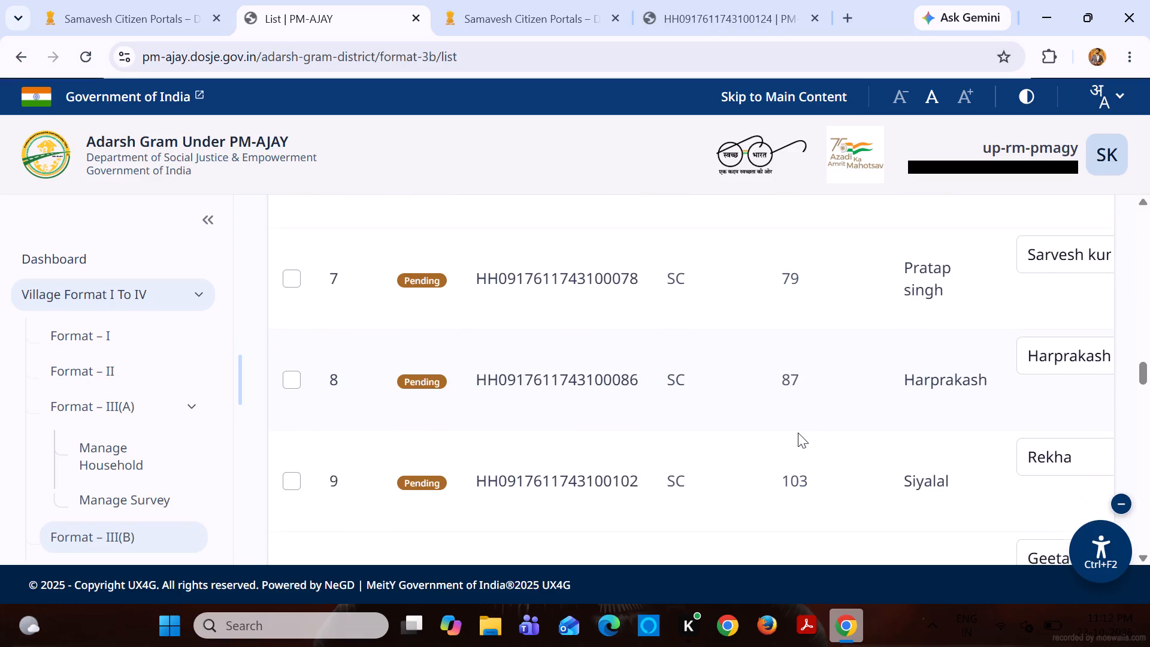
{"action": "scroll", "coordinate": [798, 433], "scroll_direction": "down", "scroll_amount": 4}
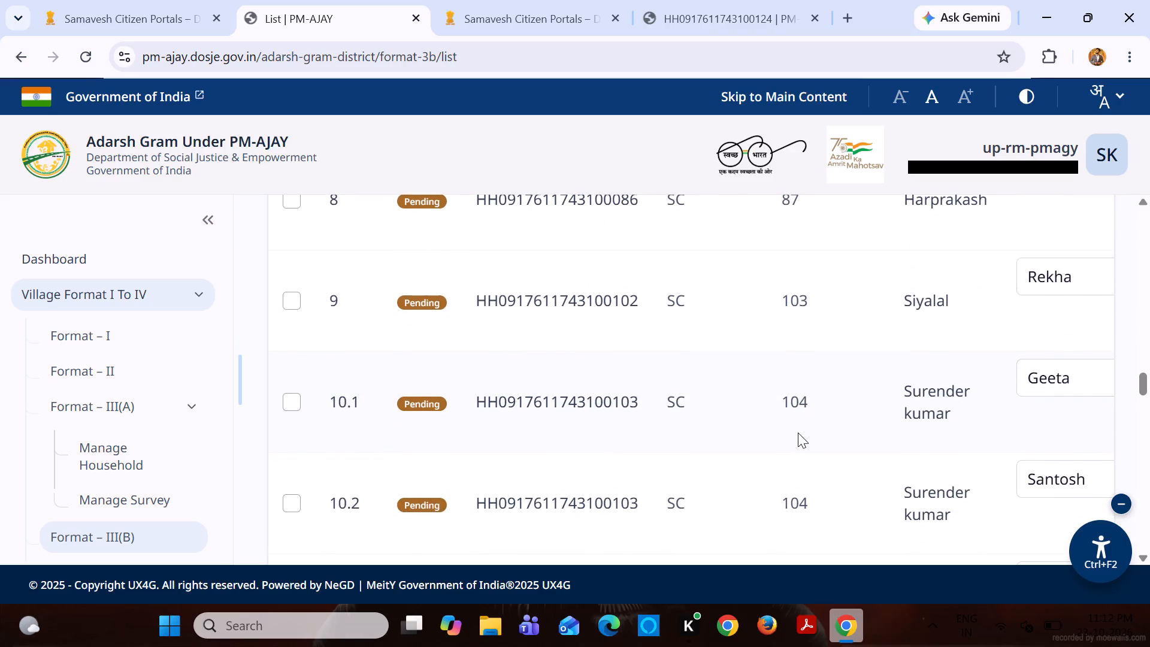
{"action": "scroll", "coordinate": [798, 433], "scroll_direction": "down", "scroll_amount": 3}
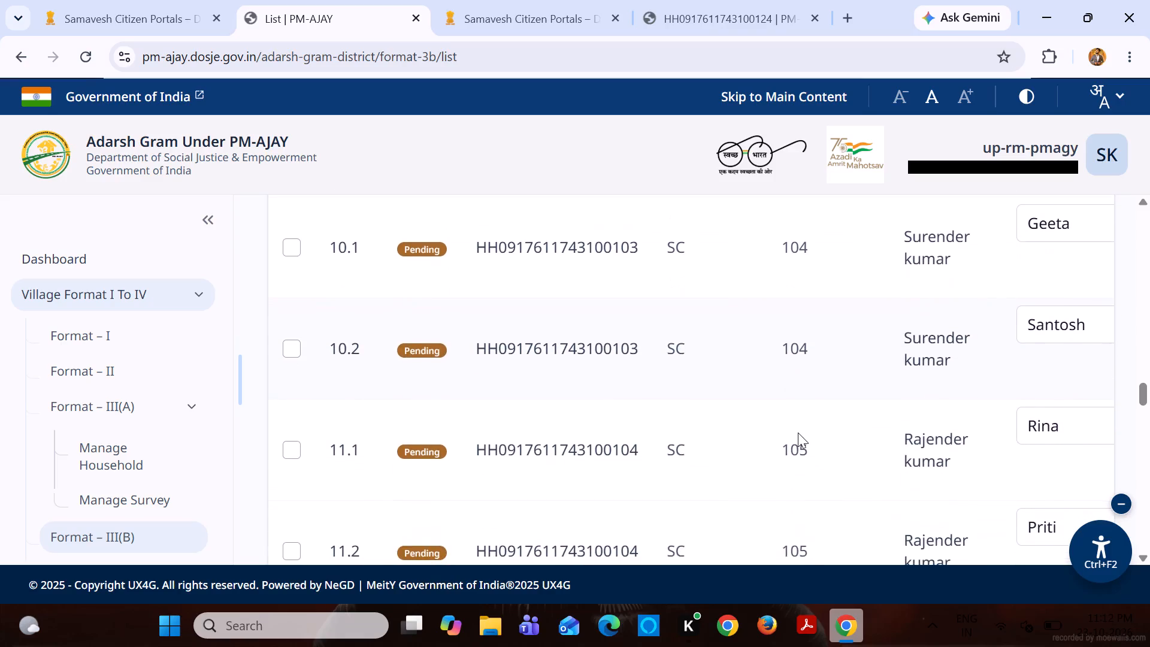
{"action": "scroll", "coordinate": [798, 433], "scroll_direction": "down", "scroll_amount": 2}
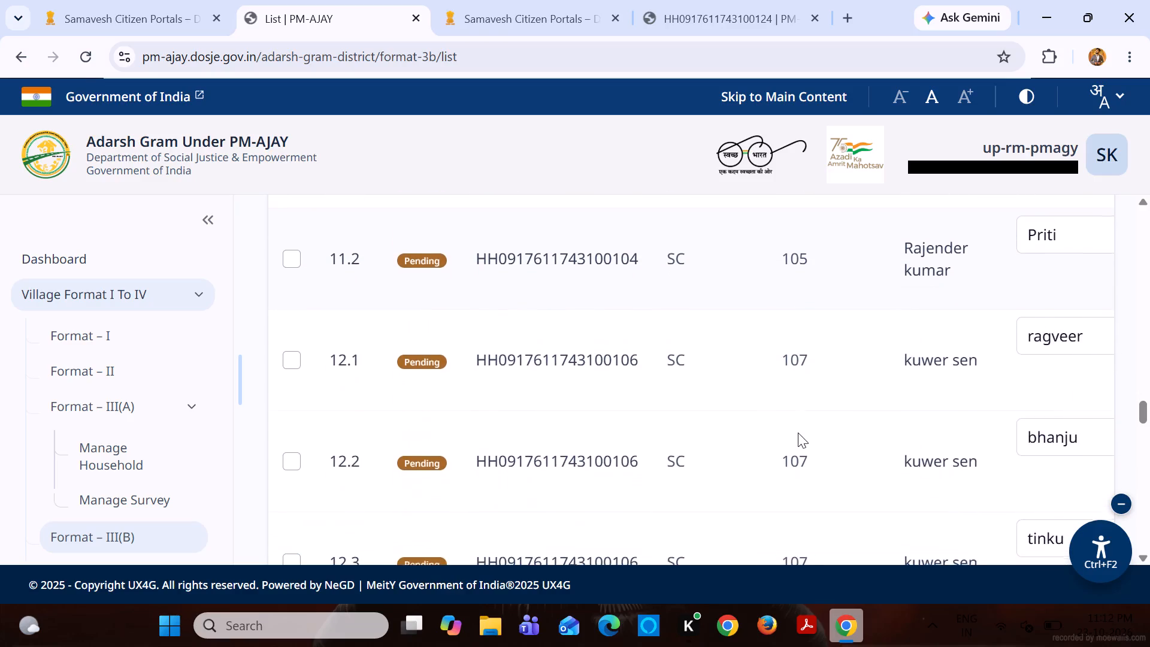
{"action": "scroll", "coordinate": [798, 433], "scroll_direction": "down", "scroll_amount": 5}
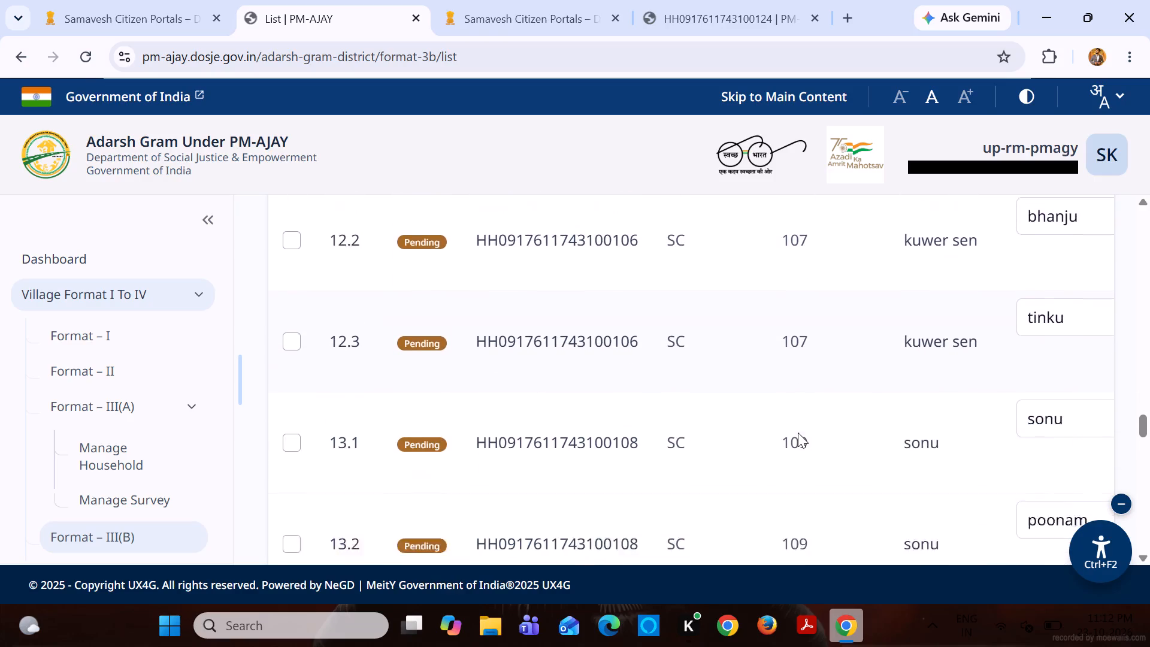
Examine the pending beneficiary rows for indicator 10.3 from serial 14 through serial 22.1, checking household IDs, categories, household heads and beneficiary names.
{"action": "scroll", "coordinate": [798, 433], "scroll_direction": "down", "scroll_amount": 1}
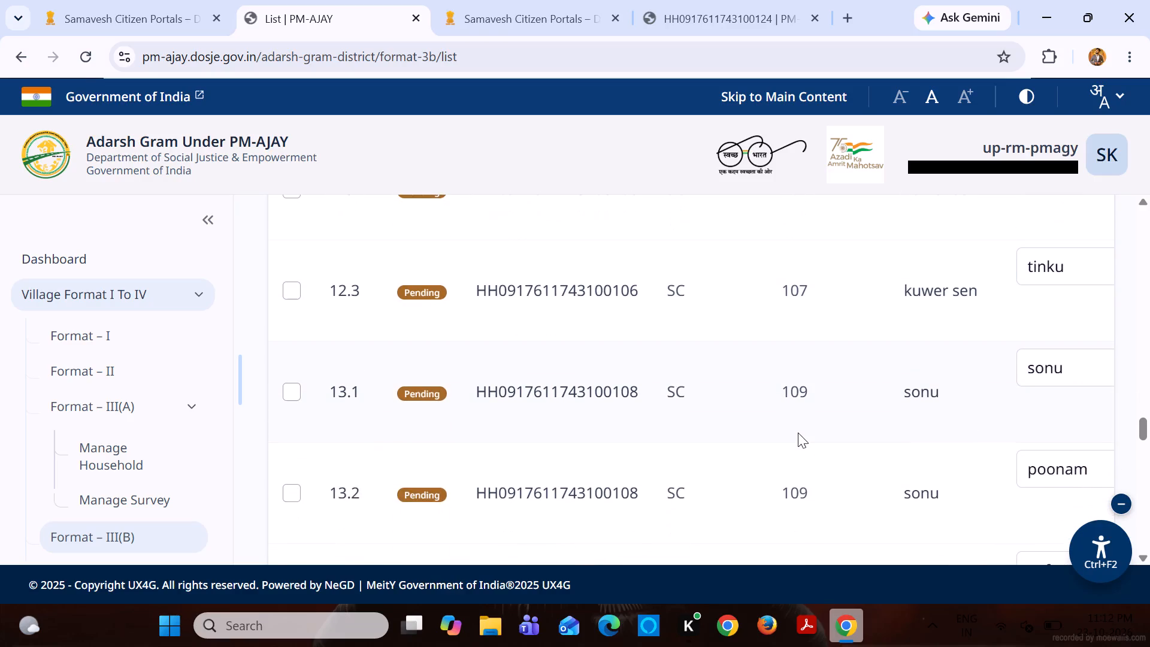
{"action": "scroll", "coordinate": [798, 433], "scroll_direction": "down", "scroll_amount": 2}
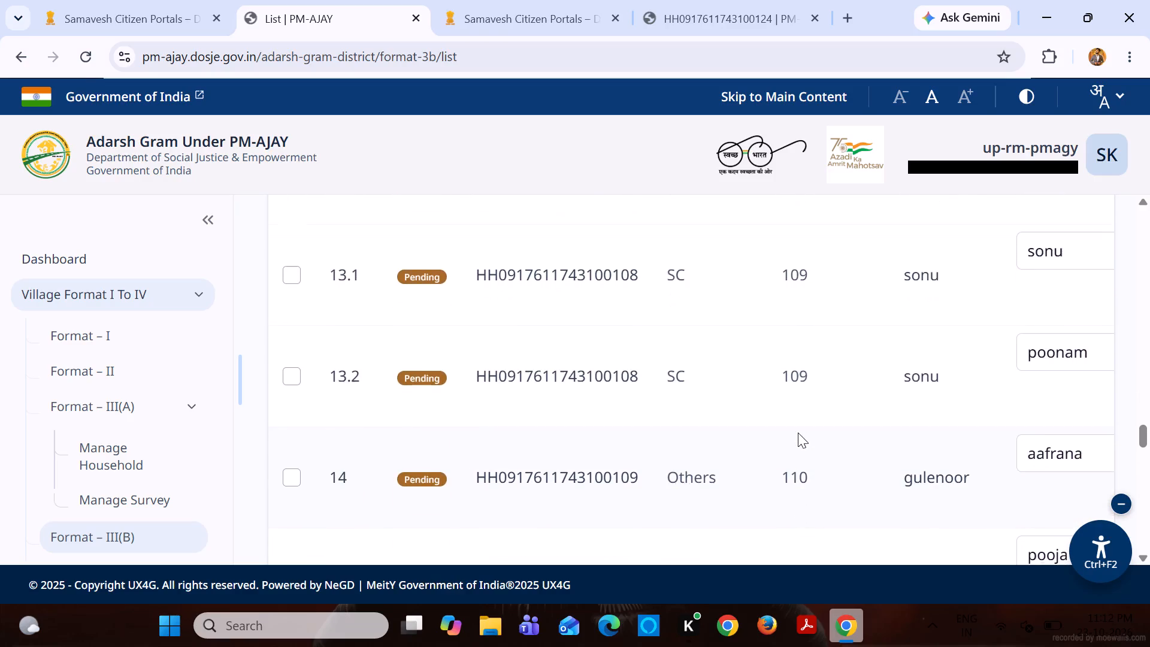
{"action": "scroll", "coordinate": [798, 433], "scroll_direction": "down", "scroll_amount": 2}
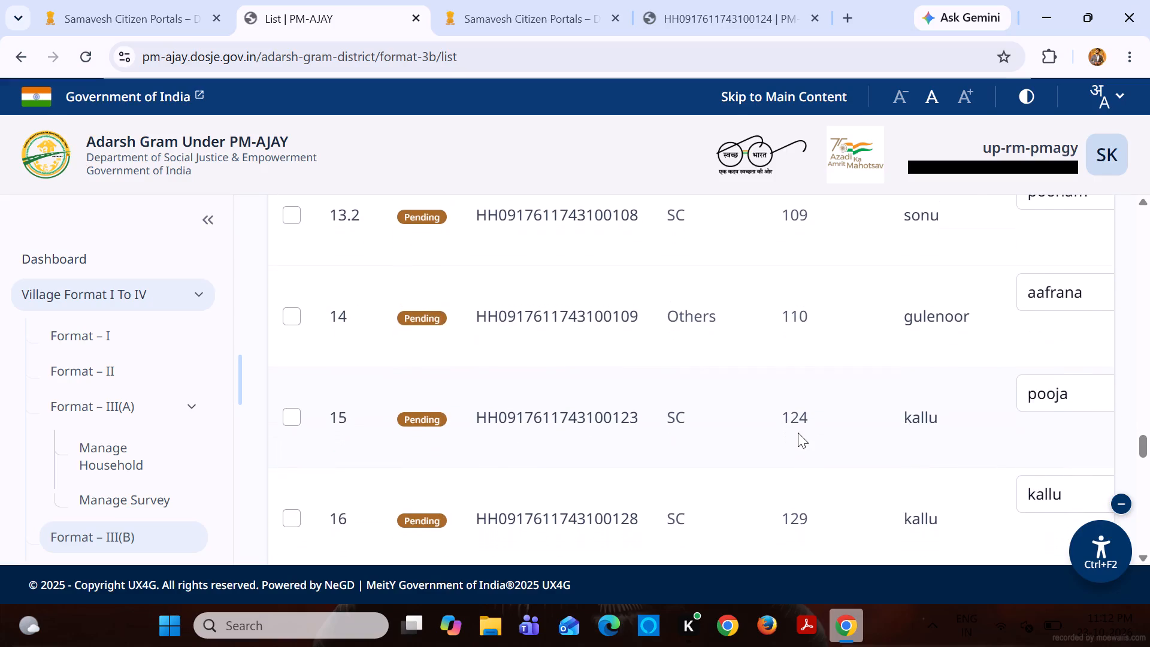
{"action": "scroll", "coordinate": [798, 433], "scroll_direction": "down", "scroll_amount": 2}
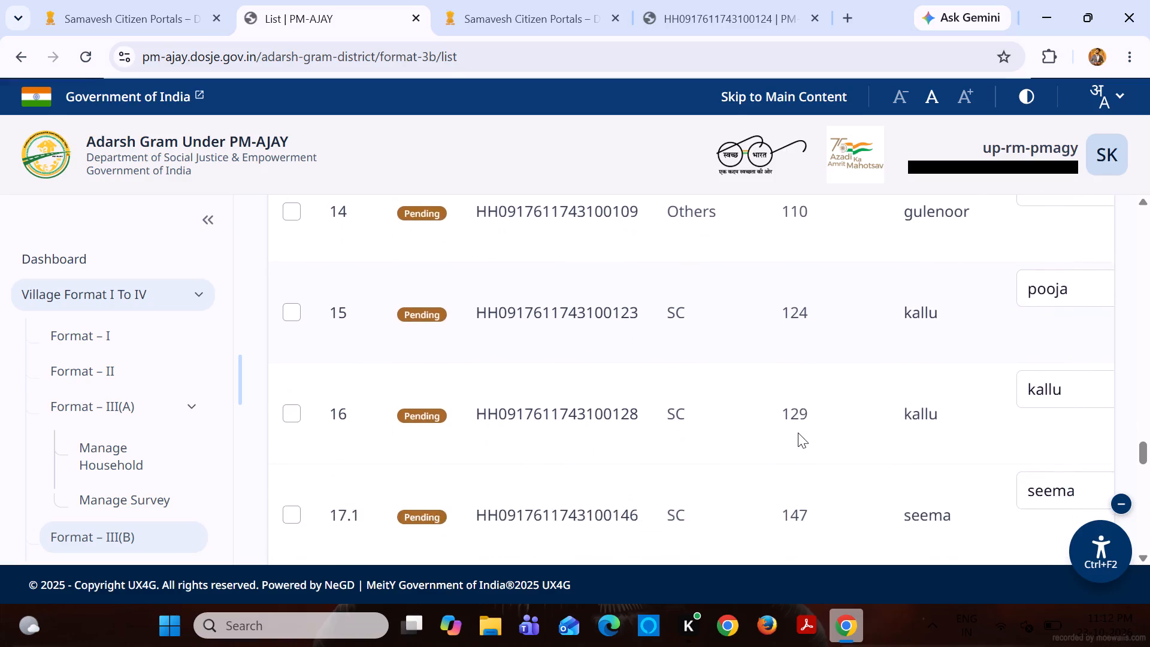
{"action": "scroll", "coordinate": [798, 433], "scroll_direction": "down", "scroll_amount": 1}
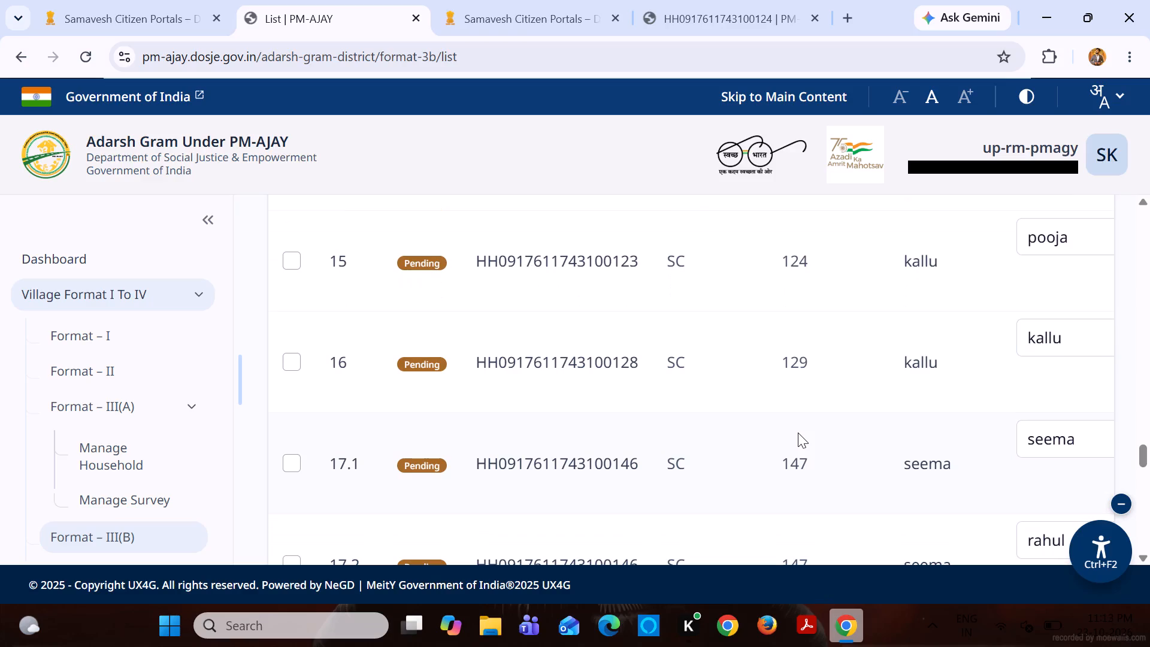
{"action": "scroll", "coordinate": [798, 433], "scroll_direction": "down", "scroll_amount": 2}
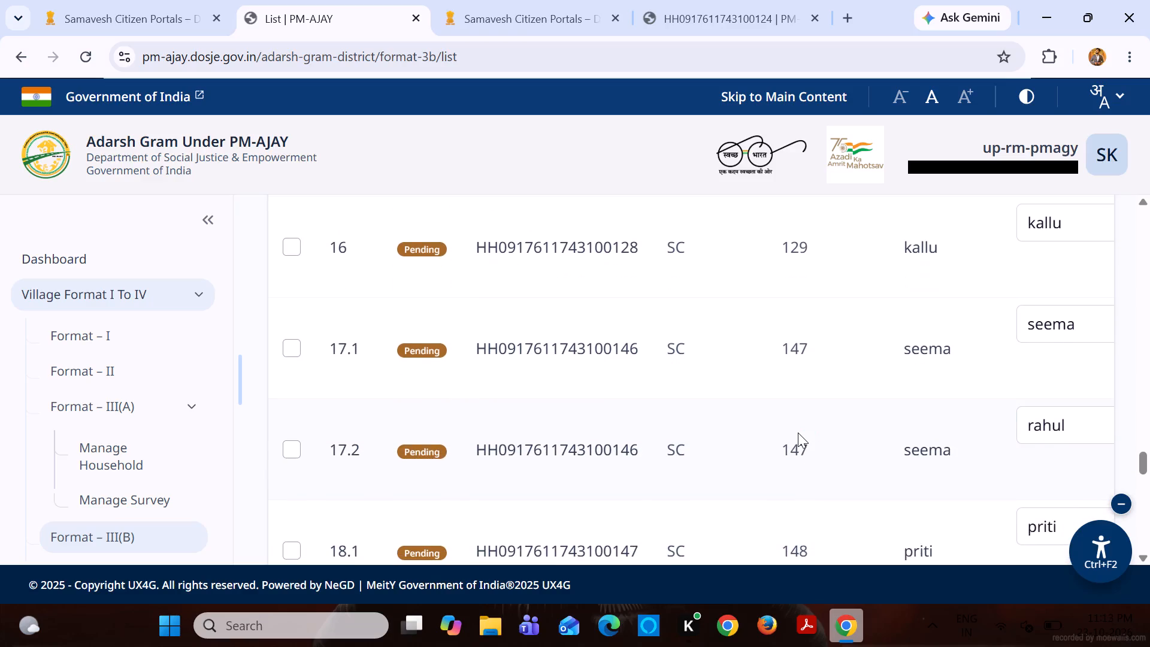
{"action": "scroll", "coordinate": [798, 433], "scroll_direction": "down", "scroll_amount": 3}
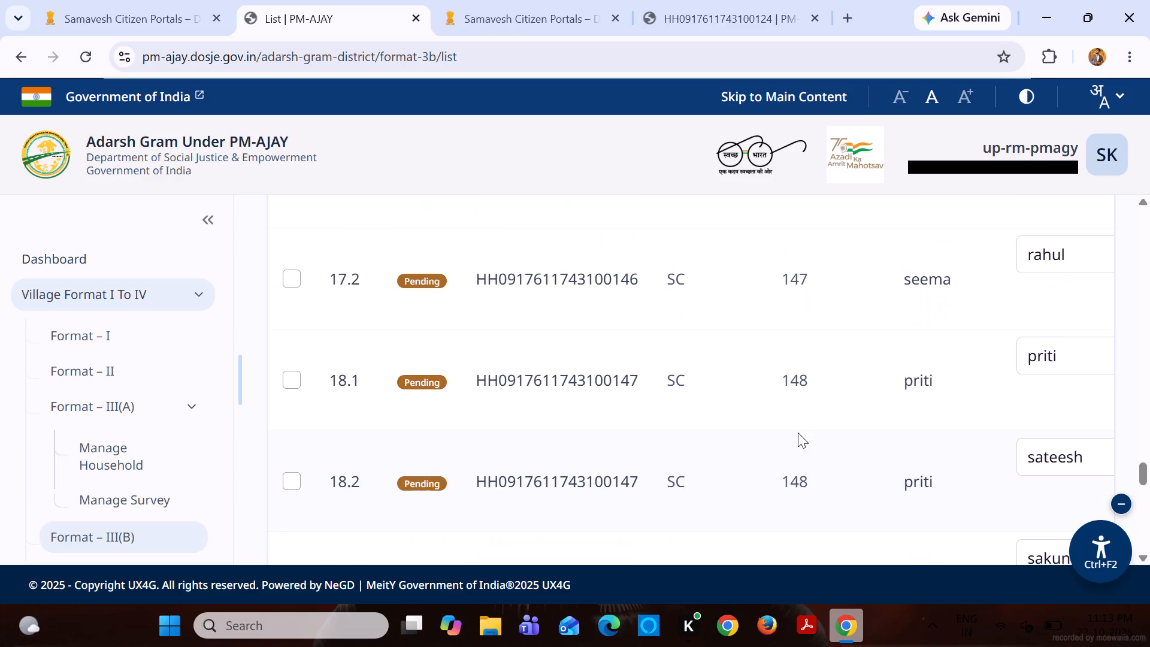
{"action": "scroll", "coordinate": [798, 433], "scroll_direction": "down", "scroll_amount": 3}
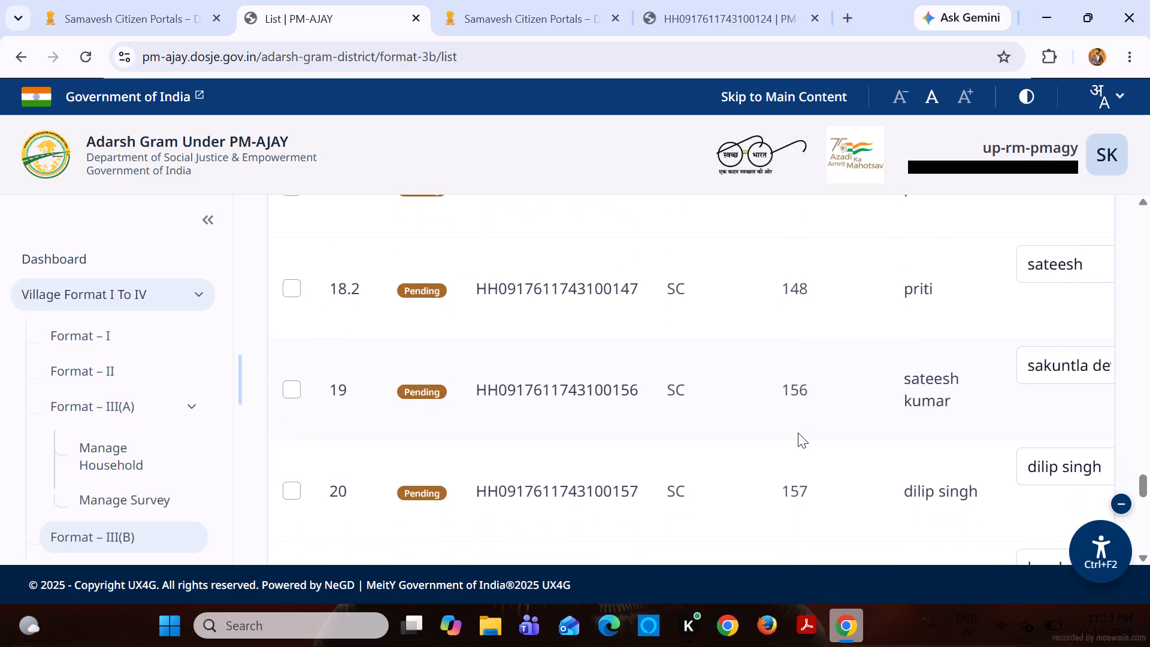
{"action": "scroll", "coordinate": [798, 433], "scroll_direction": "down", "scroll_amount": 1}
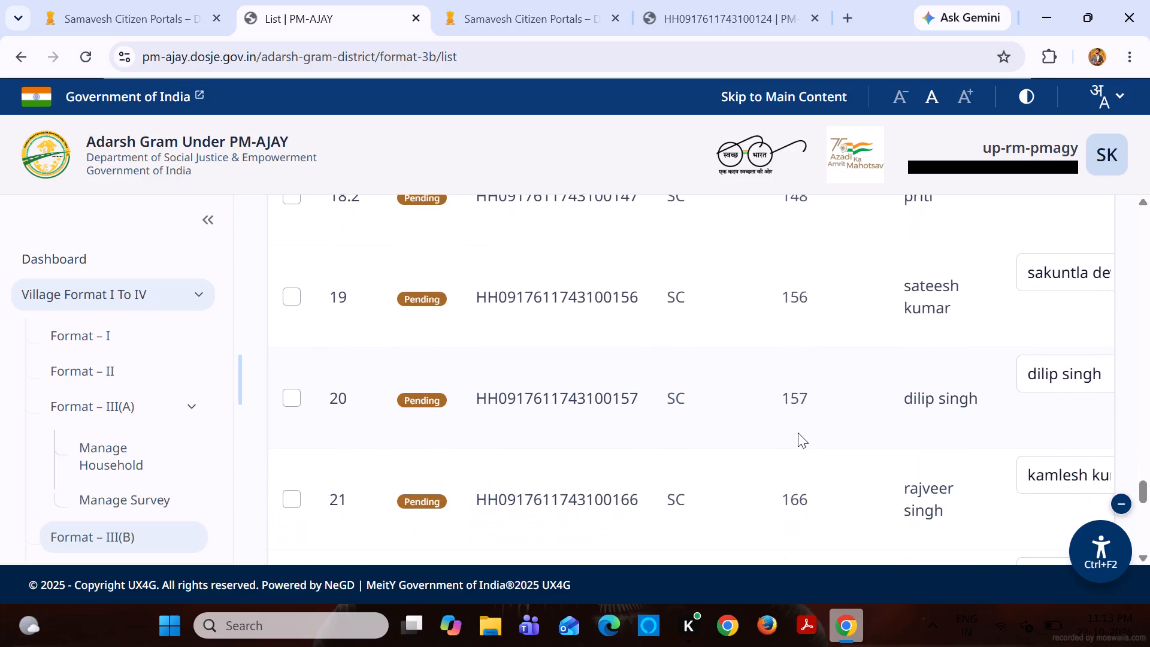
{"action": "scroll", "coordinate": [798, 433], "scroll_direction": "down", "scroll_amount": 1}
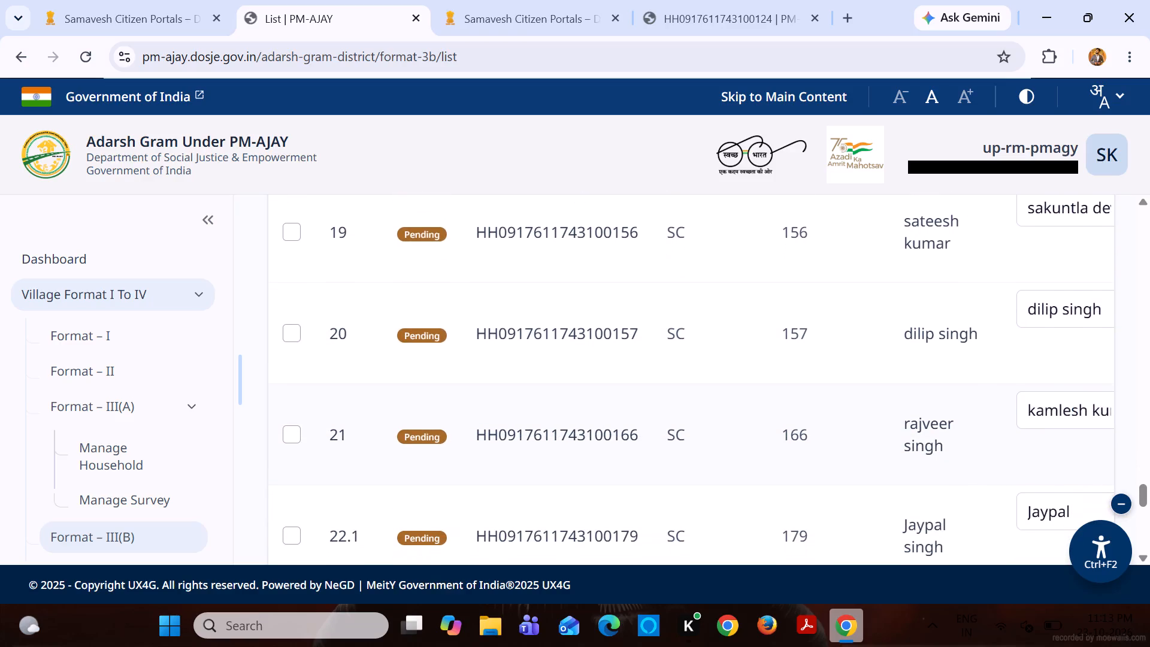
Examine the remaining pending beneficiary rows for indicator 10.3 from serial 22.2 through the end of the list.
{"action": "scroll", "coordinate": [798, 433], "scroll_direction": "down", "scroll_amount": 3}
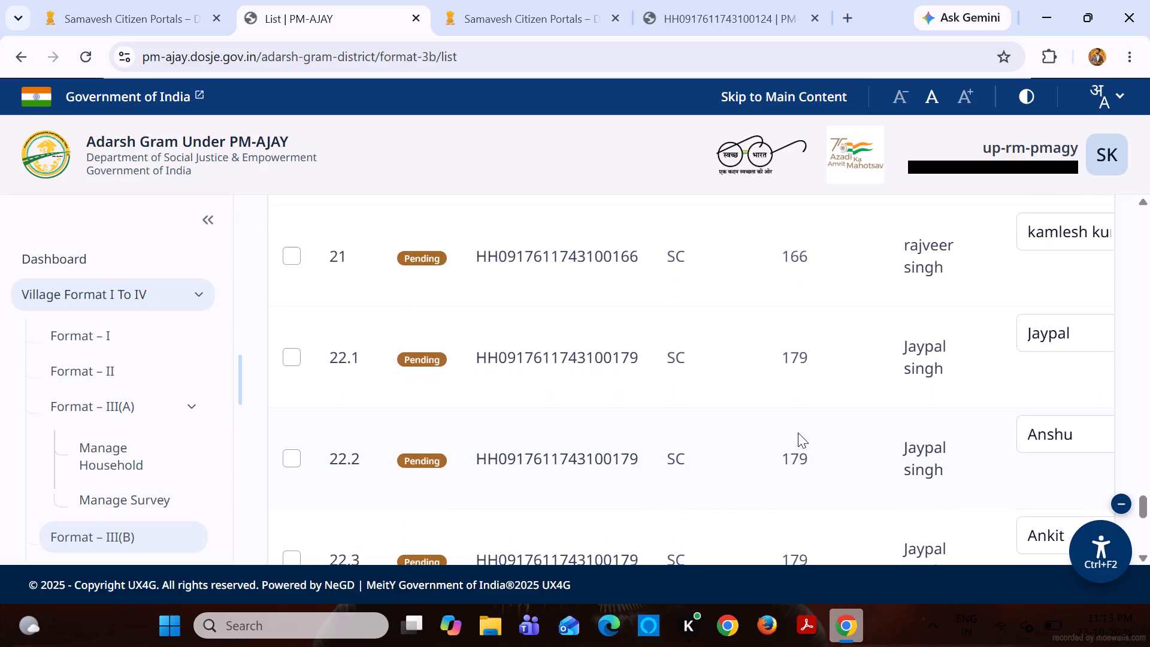
{"action": "scroll", "coordinate": [798, 433], "scroll_direction": "down", "scroll_amount": 2}
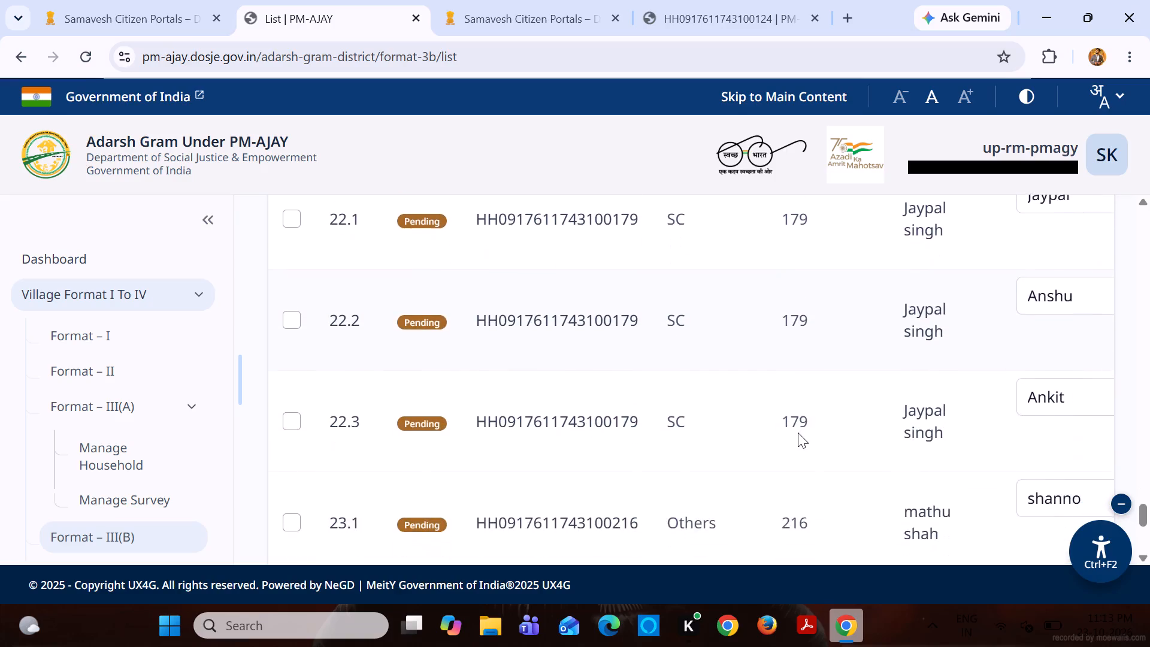
{"action": "scroll", "coordinate": [798, 433], "scroll_direction": "down", "scroll_amount": 2}
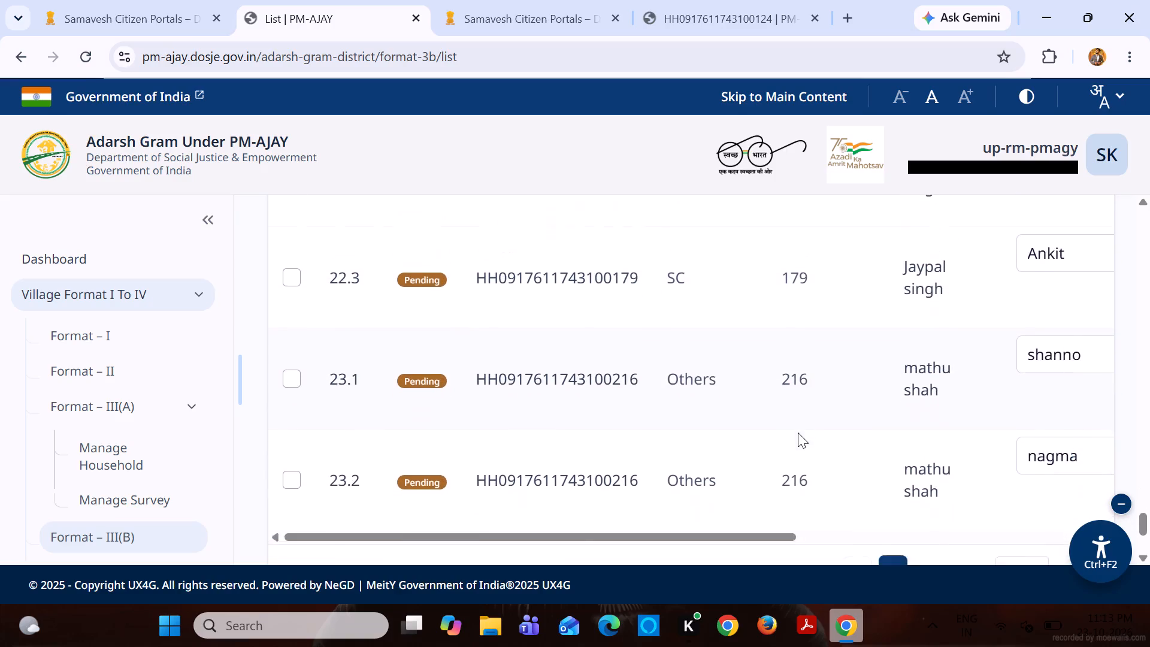
{"action": "scroll", "coordinate": [798, 433], "scroll_direction": "down", "scroll_amount": 1}
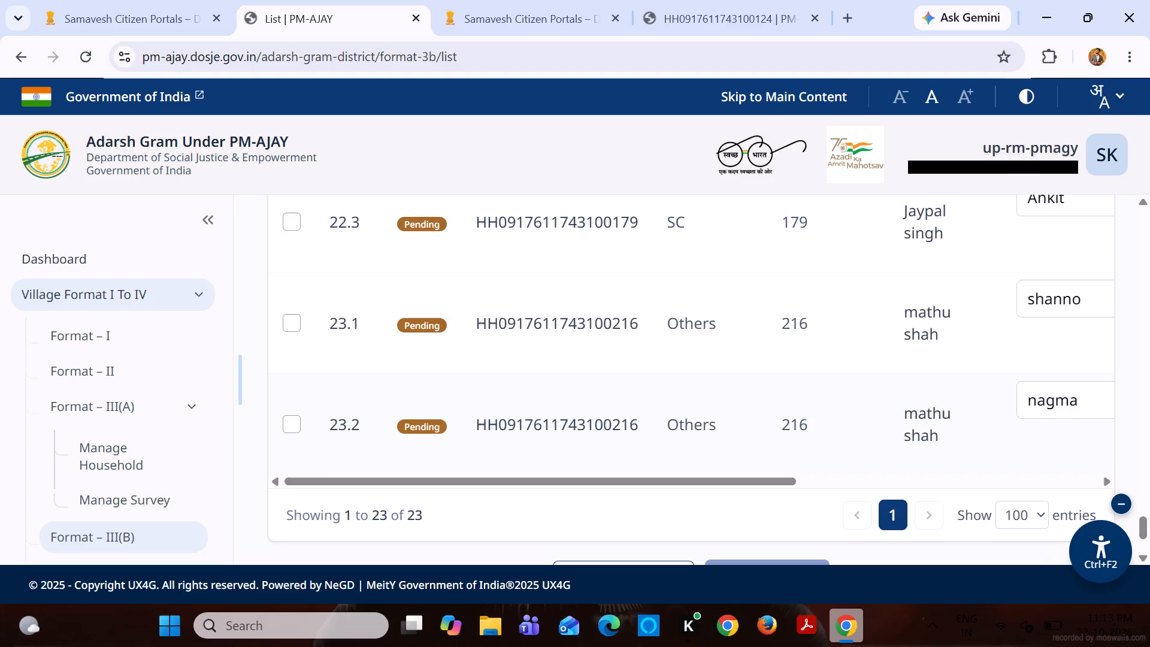
{"action": "scroll", "coordinate": [798, 433], "scroll_direction": "down", "scroll_amount": 3}
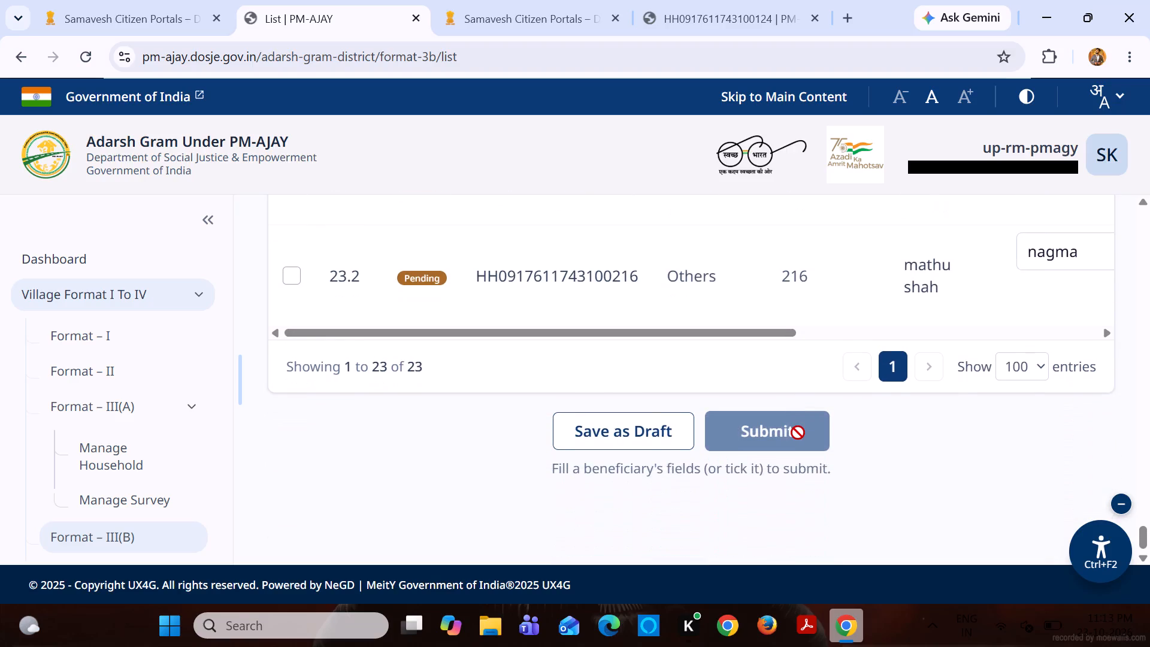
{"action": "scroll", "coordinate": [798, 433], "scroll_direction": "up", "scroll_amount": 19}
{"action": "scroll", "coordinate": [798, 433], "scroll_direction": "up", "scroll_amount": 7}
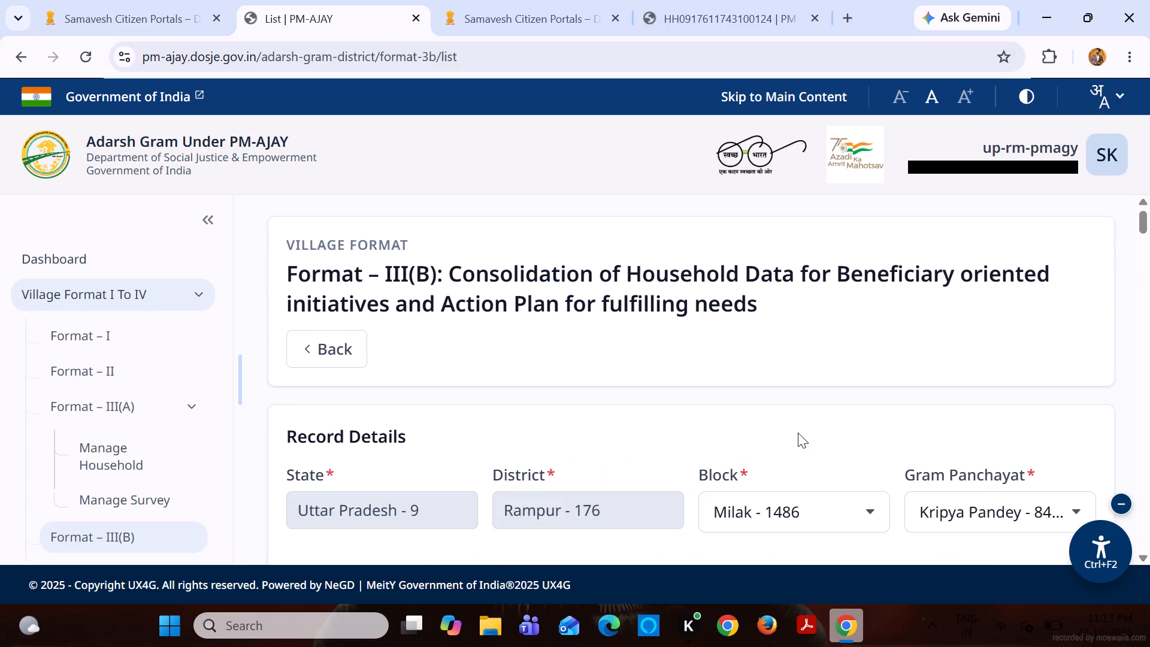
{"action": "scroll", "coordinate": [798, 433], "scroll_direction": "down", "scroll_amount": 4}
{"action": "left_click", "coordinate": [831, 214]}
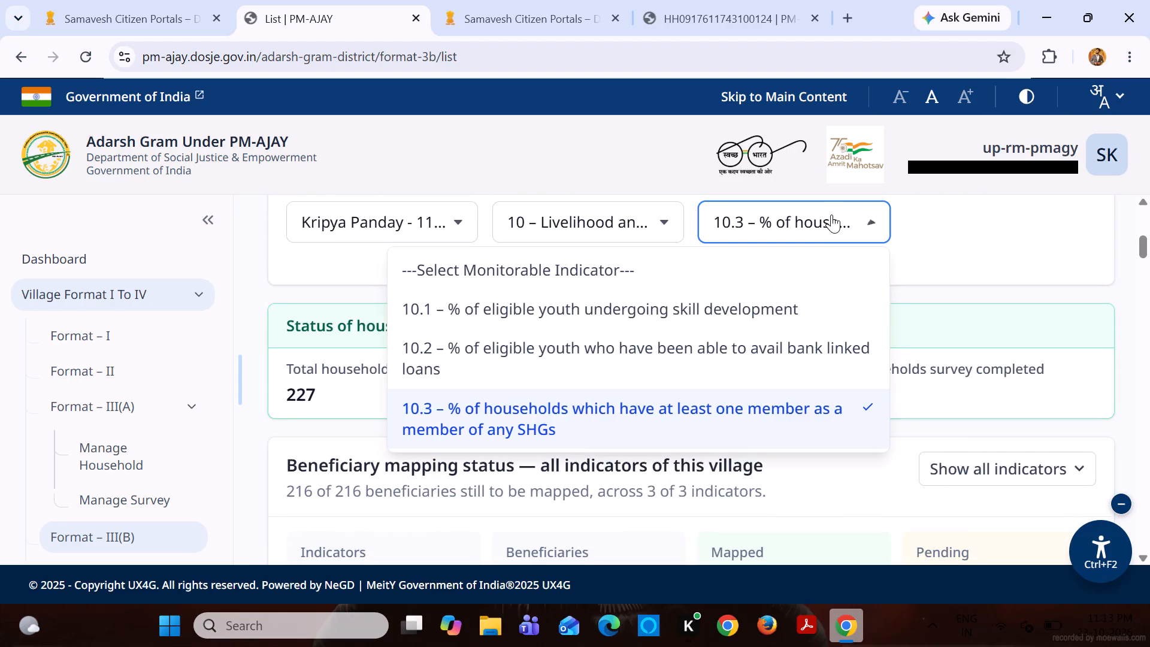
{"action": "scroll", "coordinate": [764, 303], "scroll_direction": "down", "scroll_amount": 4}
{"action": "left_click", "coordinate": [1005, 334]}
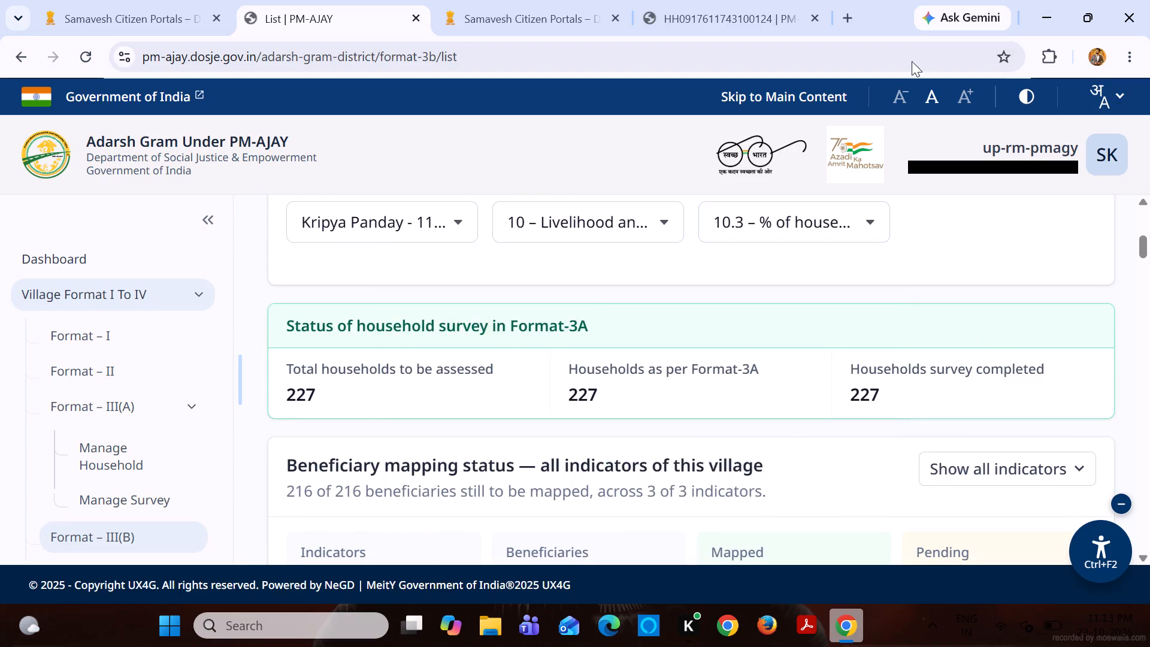
Switch to the already open Format – III(A) Survey Edit page for the household.
{"action": "left_click", "coordinate": [768, 3]}
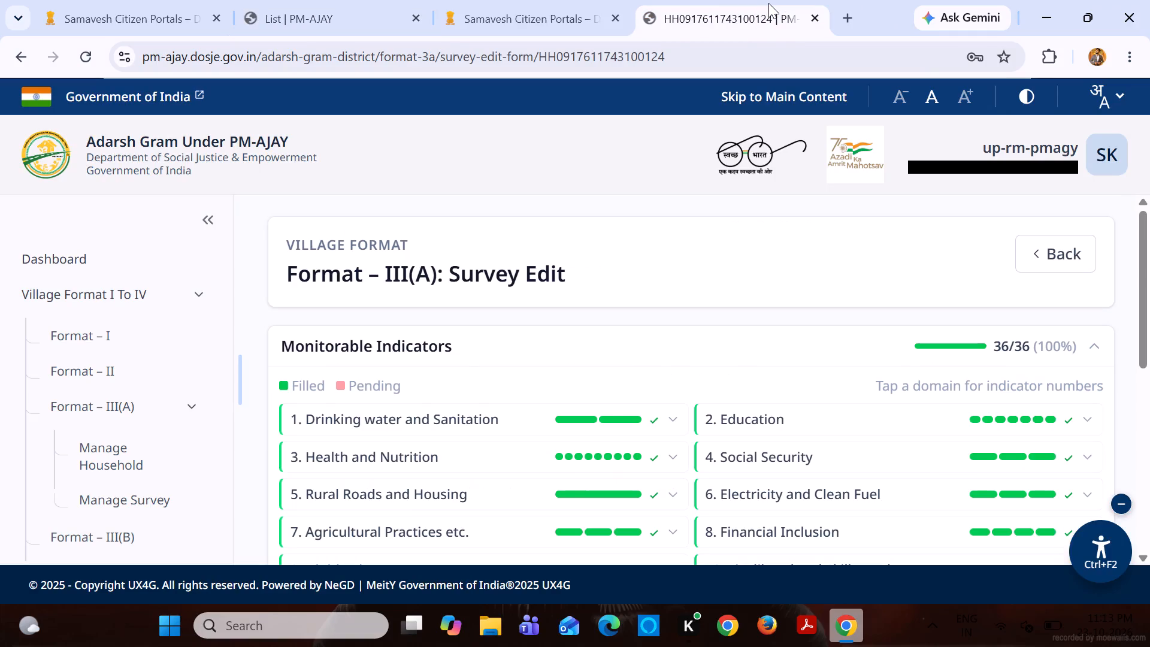
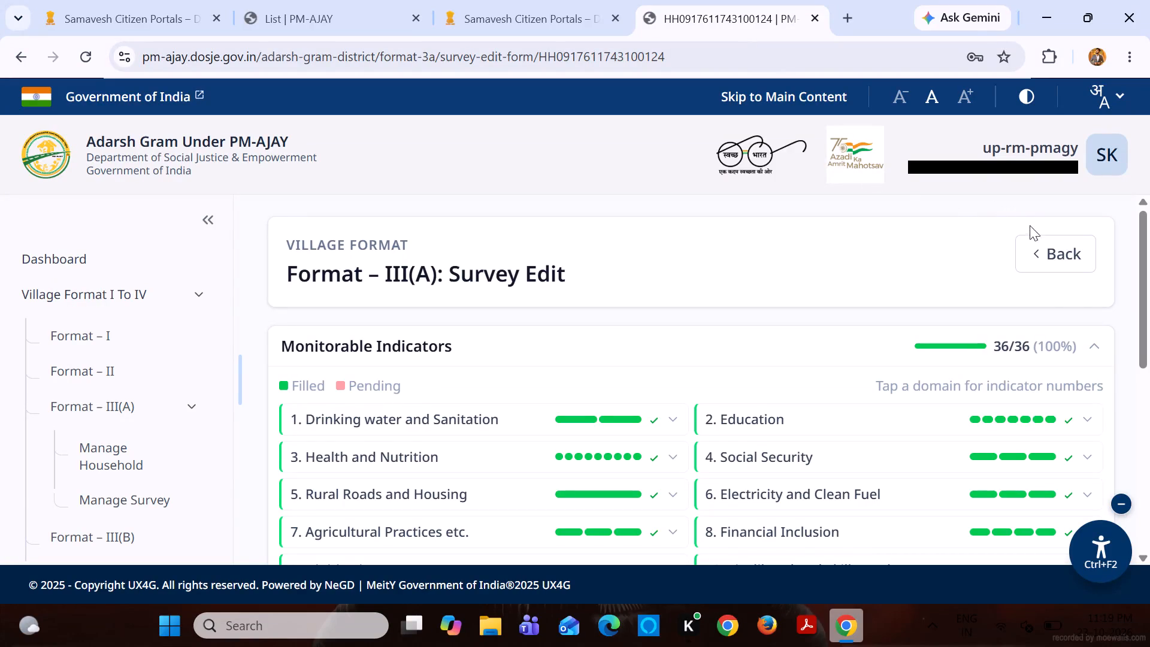
Return to the Manage Survey household list and open house 220's survey at domain 10 – Livelihood and Skill Development.
{"action": "left_click", "coordinate": [1048, 247]}
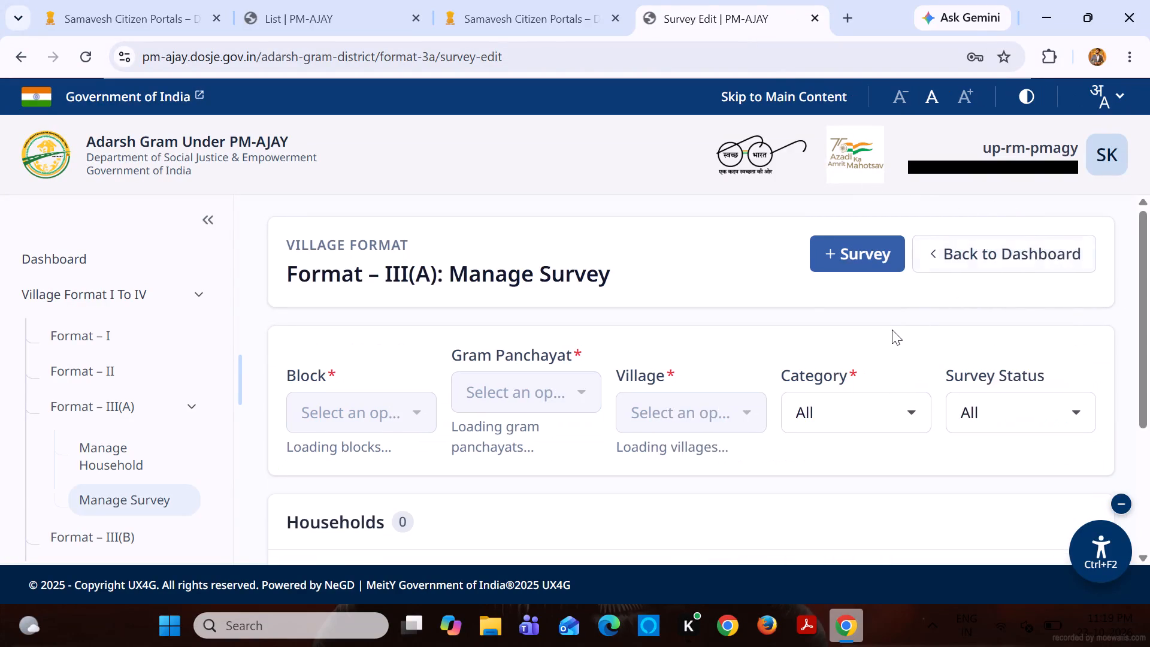
{"action": "scroll", "coordinate": [892, 329], "scroll_direction": "down", "scroll_amount": 4}
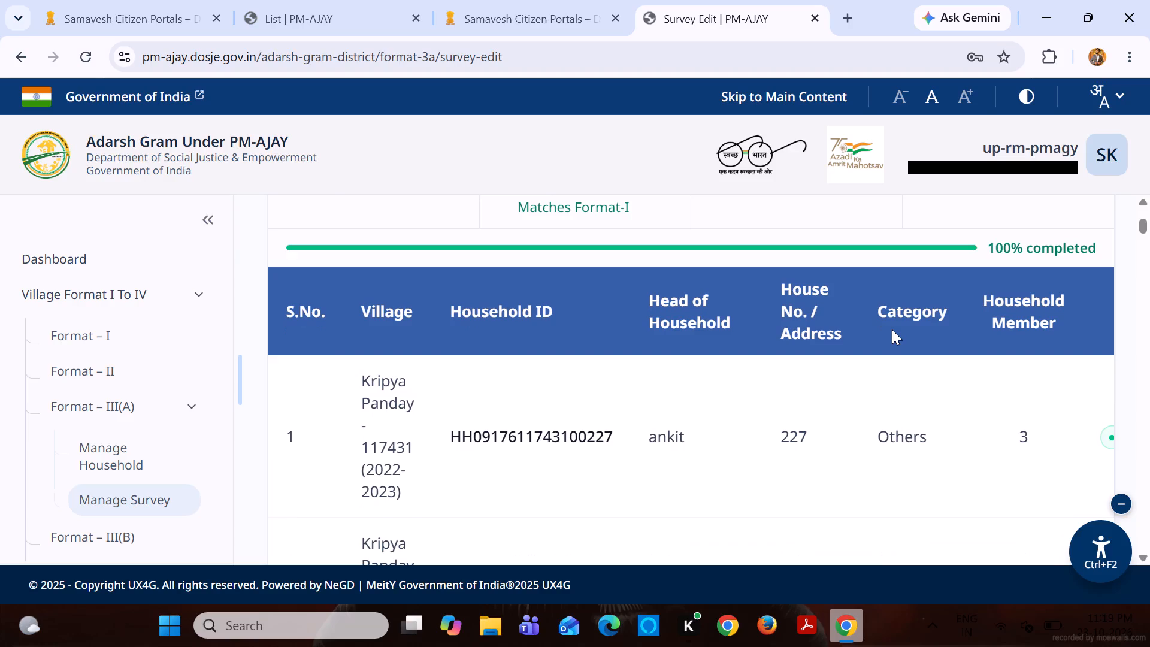
{"action": "scroll", "coordinate": [892, 329], "scroll_direction": "down", "scroll_amount": 8}
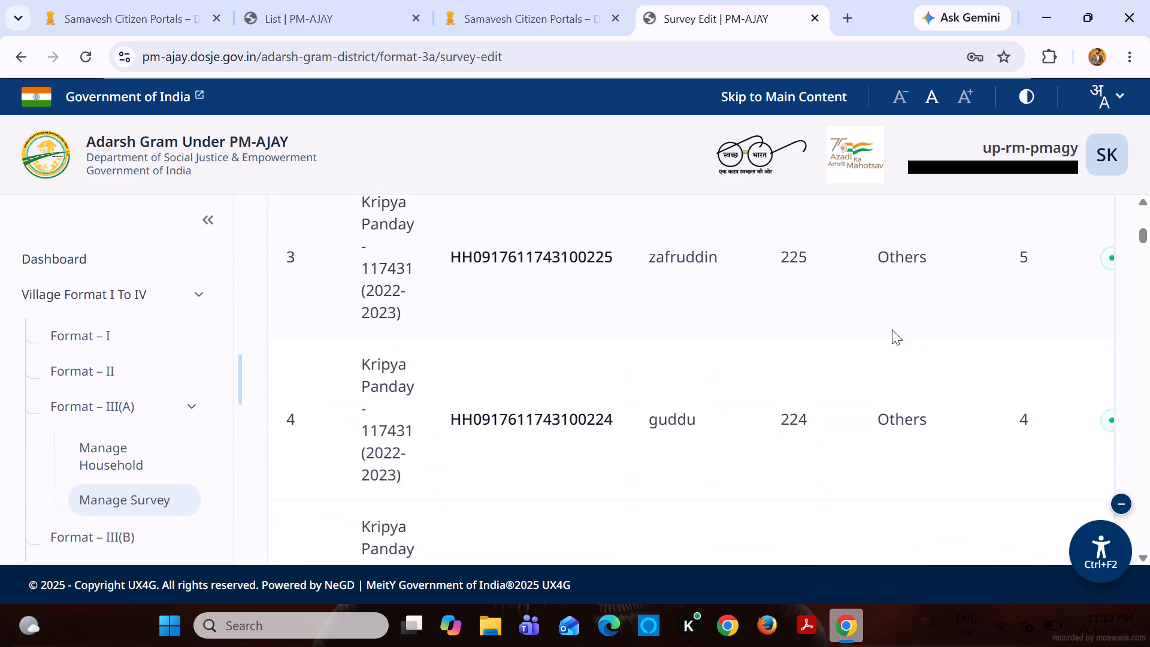
{"action": "scroll", "coordinate": [892, 329], "scroll_direction": "down", "scroll_amount": 3}
{"action": "scroll", "coordinate": [892, 329], "scroll_direction": "left", "scroll_amount": 3}
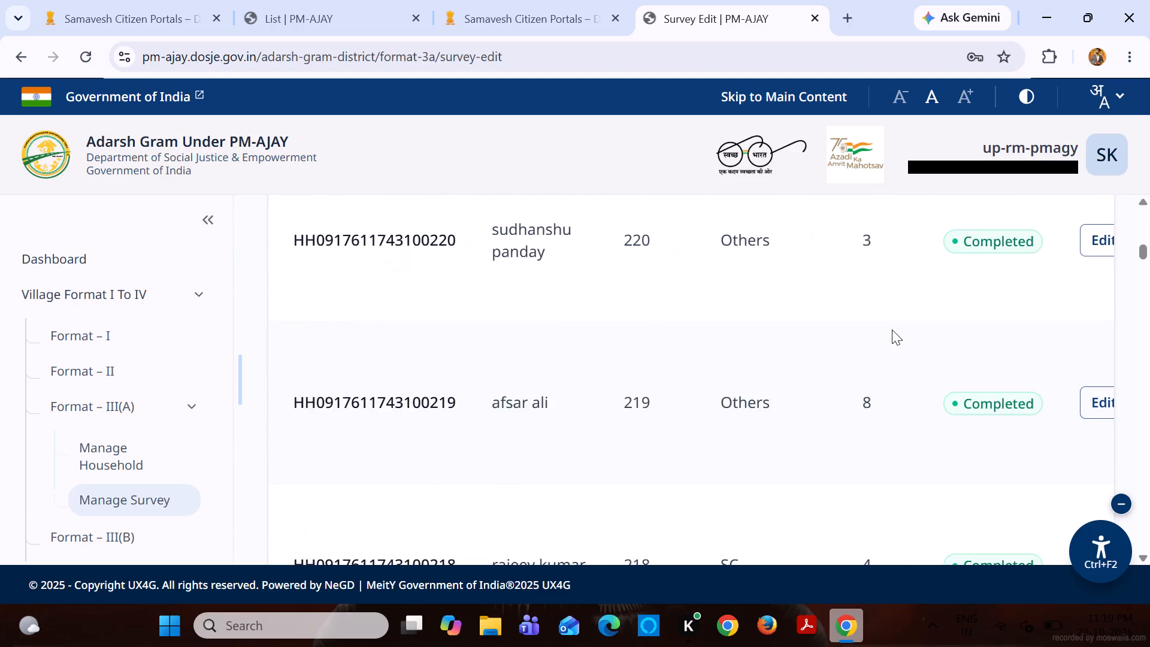
{"action": "left_click", "coordinate": [1065, 240]}
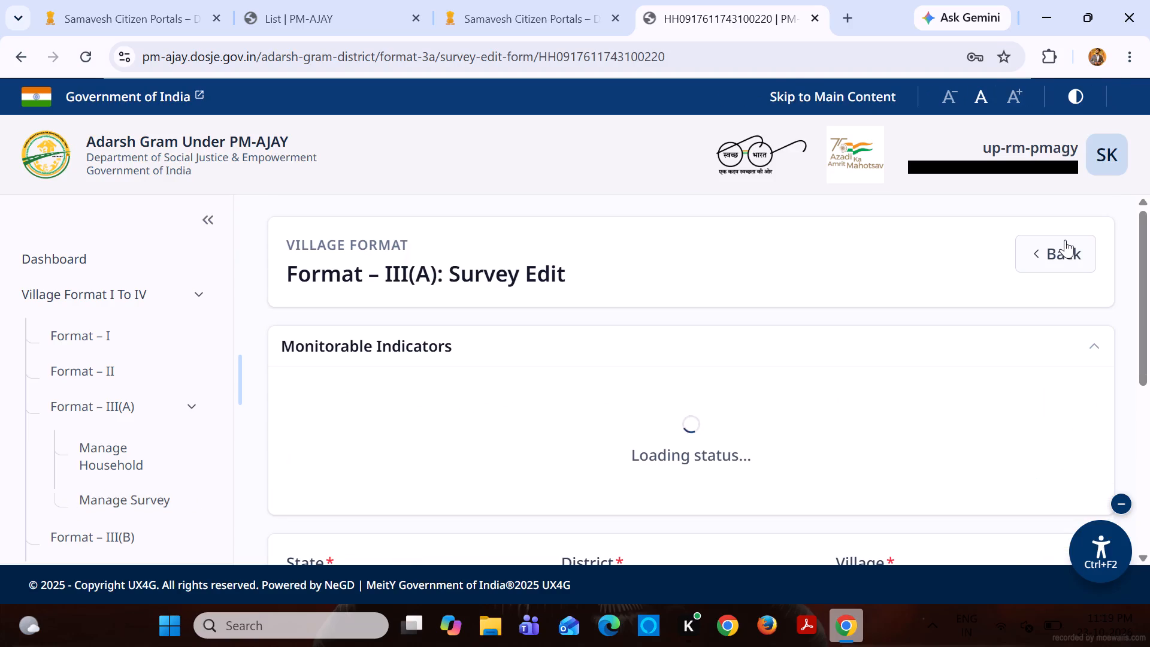
{"action": "scroll", "coordinate": [950, 344], "scroll_direction": "down", "scroll_amount": 8}
{"action": "left_click", "coordinate": [787, 404]}
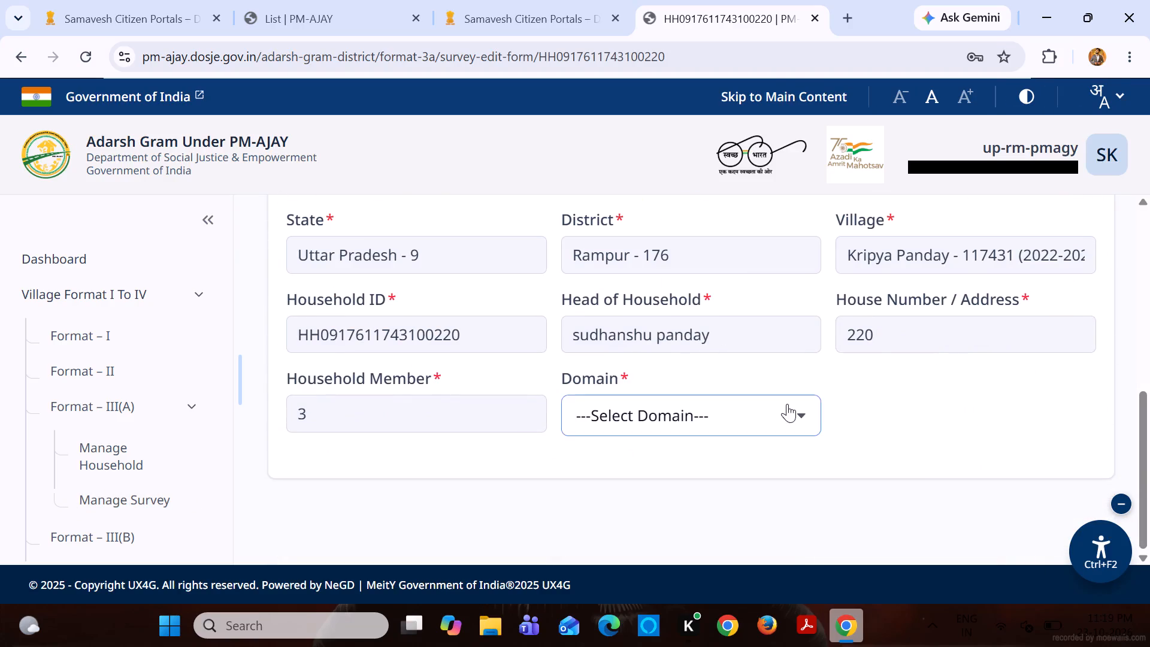
{"action": "scroll", "coordinate": [782, 190], "scroll_direction": "down", "scroll_amount": 9}
{"action": "left_click", "coordinate": [687, 364]}
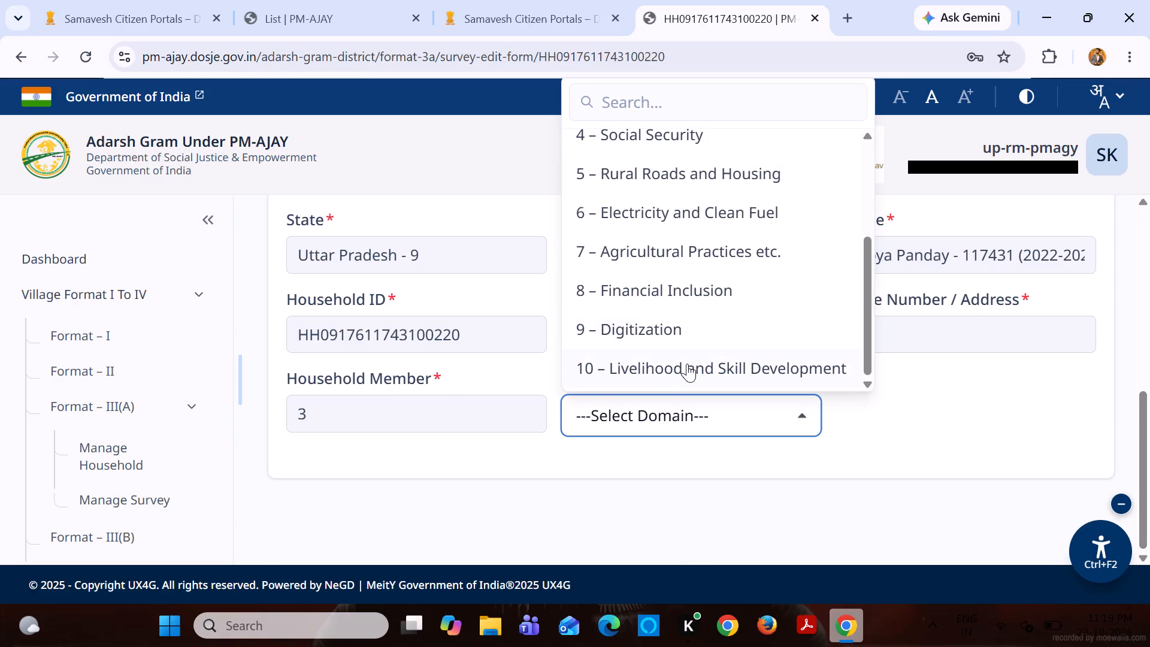
Set indicator 10.2's number of youth eligible for availing bank linked loans to 0 and save the survey answers.
{"action": "scroll", "coordinate": [759, 403], "scroll_direction": "down", "scroll_amount": 3}
{"action": "scroll", "coordinate": [956, 358], "scroll_direction": "down", "scroll_amount": 1}
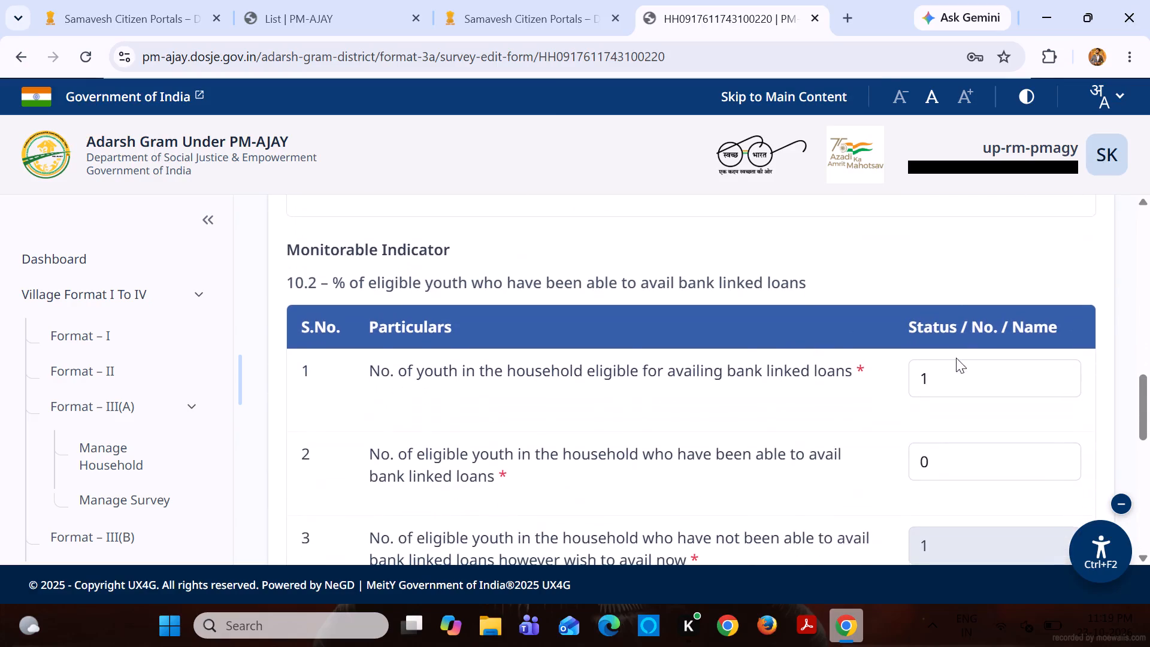
{"action": "left_click", "coordinate": [966, 368]}
{"action": "key", "text": "BackSpace"}
{"action": "key", "text": "0"}
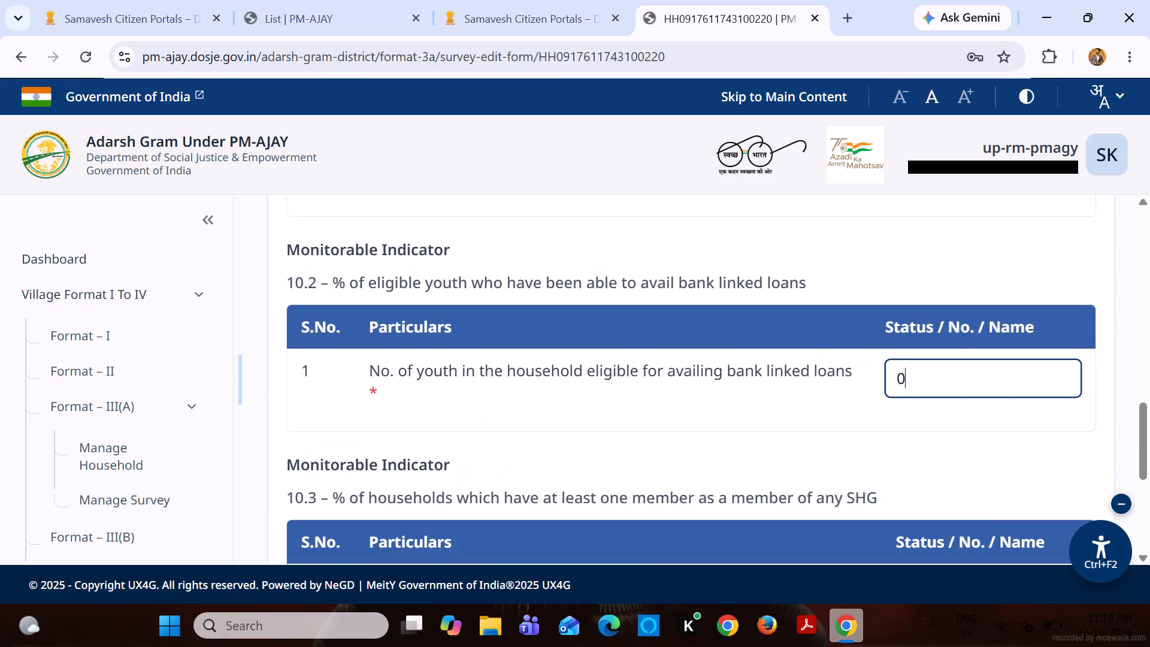
{"action": "scroll", "coordinate": [966, 368], "scroll_direction": "down", "scroll_amount": 3}
{"action": "left_click", "coordinate": [1039, 444]}
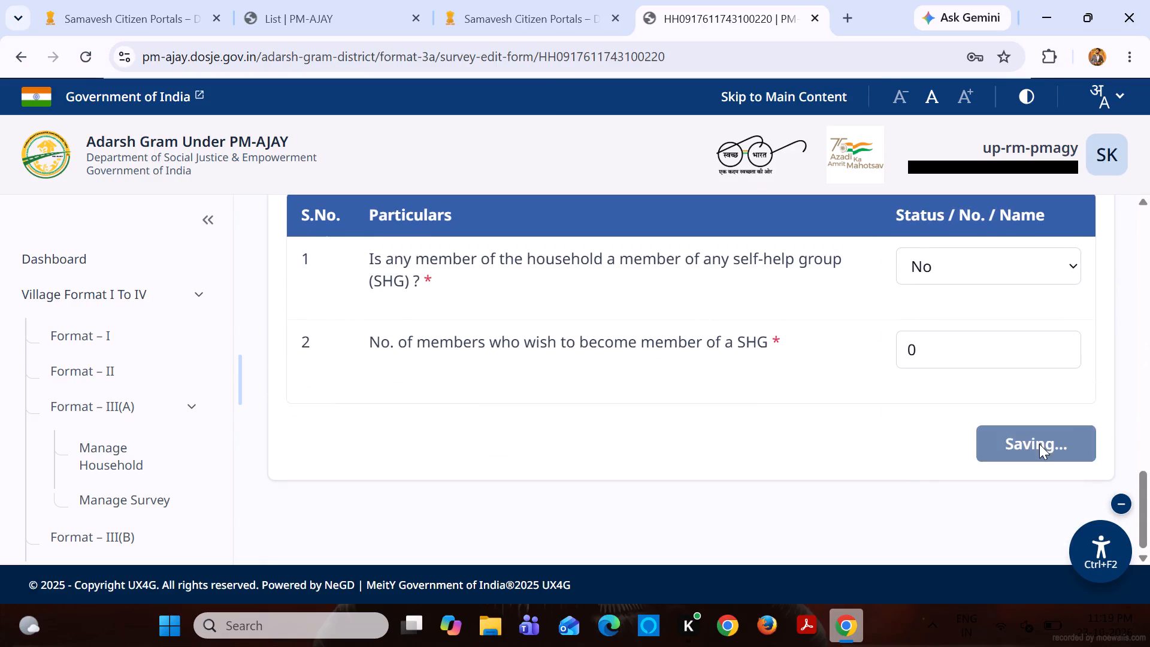
Return to the household list and open house 216's survey at domain 10 – Livelihood and Skill Development.
{"action": "scroll", "coordinate": [978, 380], "scroll_direction": "up", "scroll_amount": 6}
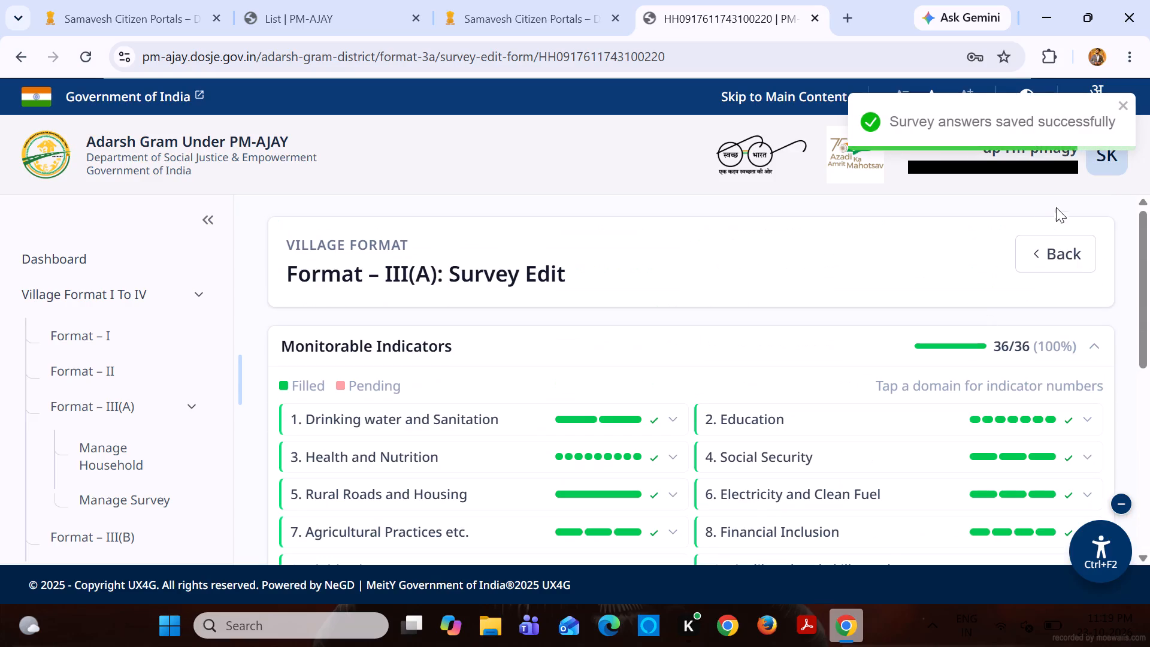
{"action": "left_click", "coordinate": [1067, 270]}
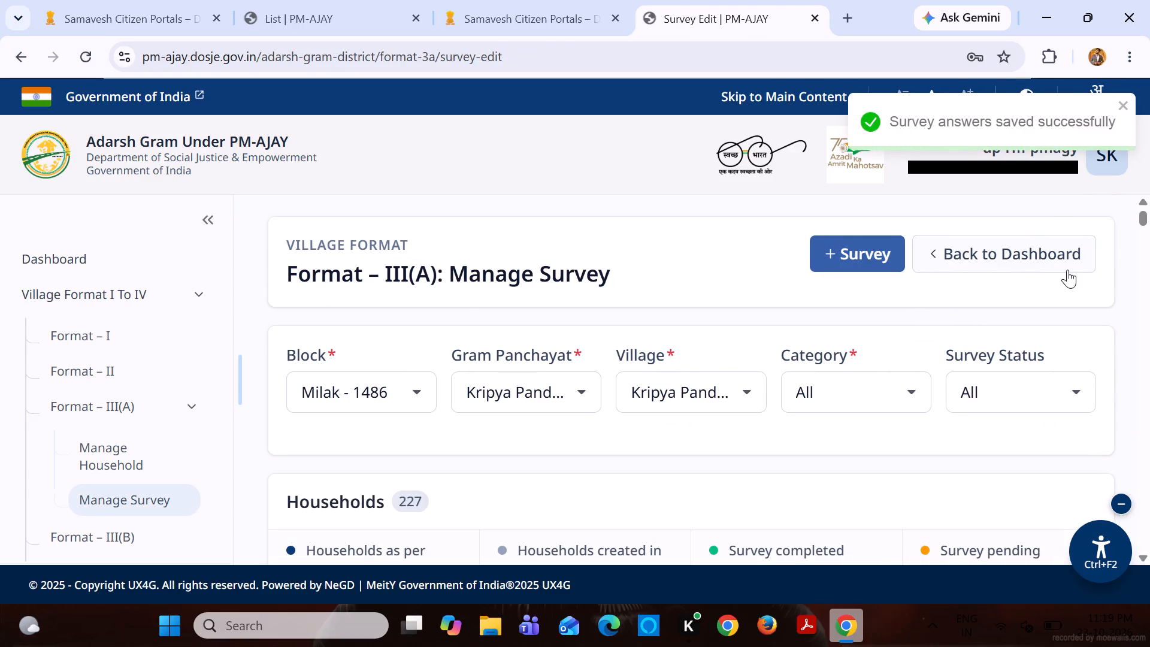
{"action": "scroll", "coordinate": [960, 240], "scroll_direction": "down", "scroll_amount": 2}
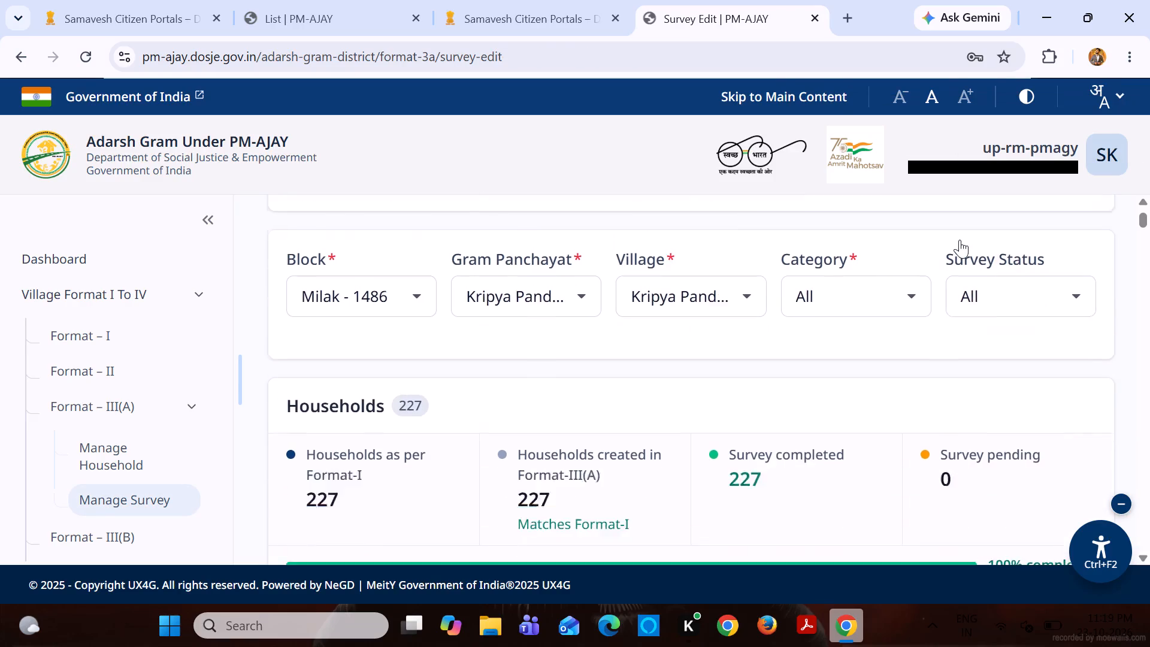
{"action": "scroll", "coordinate": [960, 240], "scroll_direction": "down", "scroll_amount": 11}
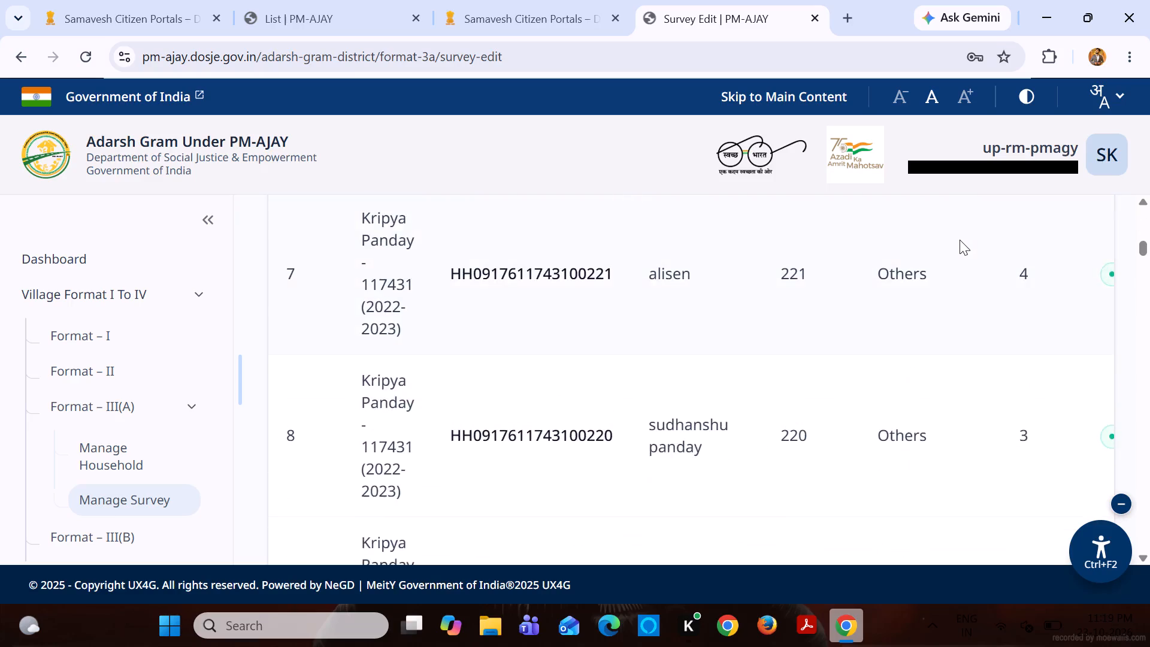
{"action": "scroll", "coordinate": [960, 240], "scroll_direction": "down", "scroll_amount": 9}
{"action": "scroll", "coordinate": [960, 240], "scroll_direction": "left", "scroll_amount": 3}
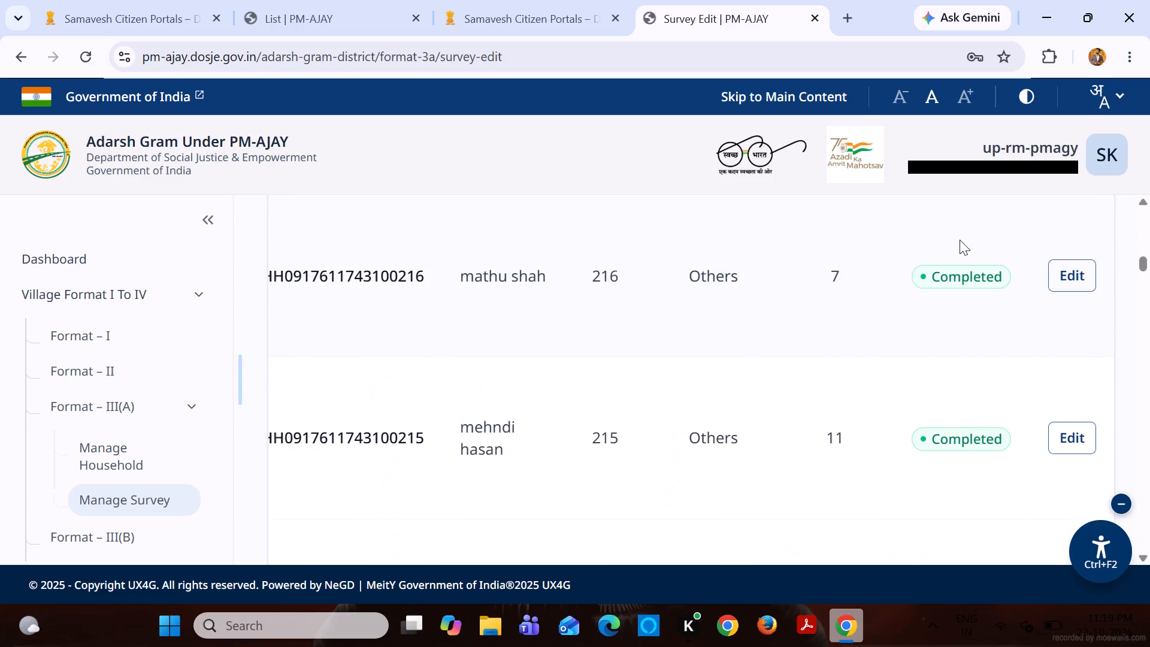
{"action": "scroll", "coordinate": [960, 240], "scroll_direction": "left", "scroll_amount": 1}
{"action": "left_click", "coordinate": [1065, 267]}
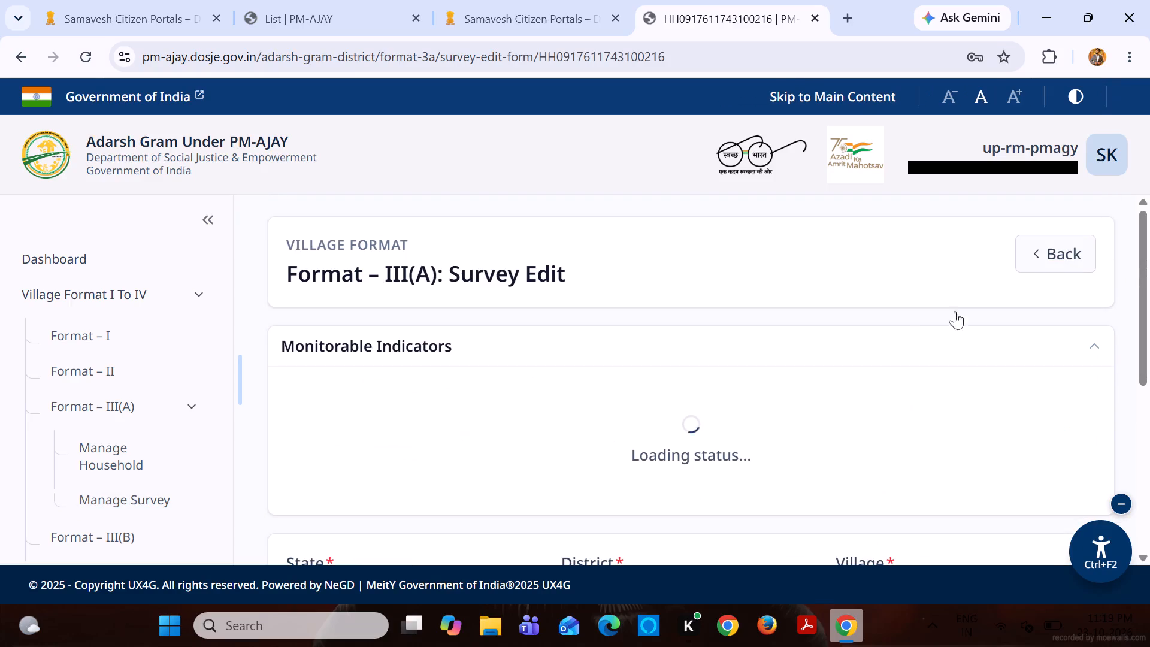
{"action": "scroll", "coordinate": [895, 354], "scroll_direction": "down", "scroll_amount": 8}
{"action": "left_click", "coordinate": [800, 409]}
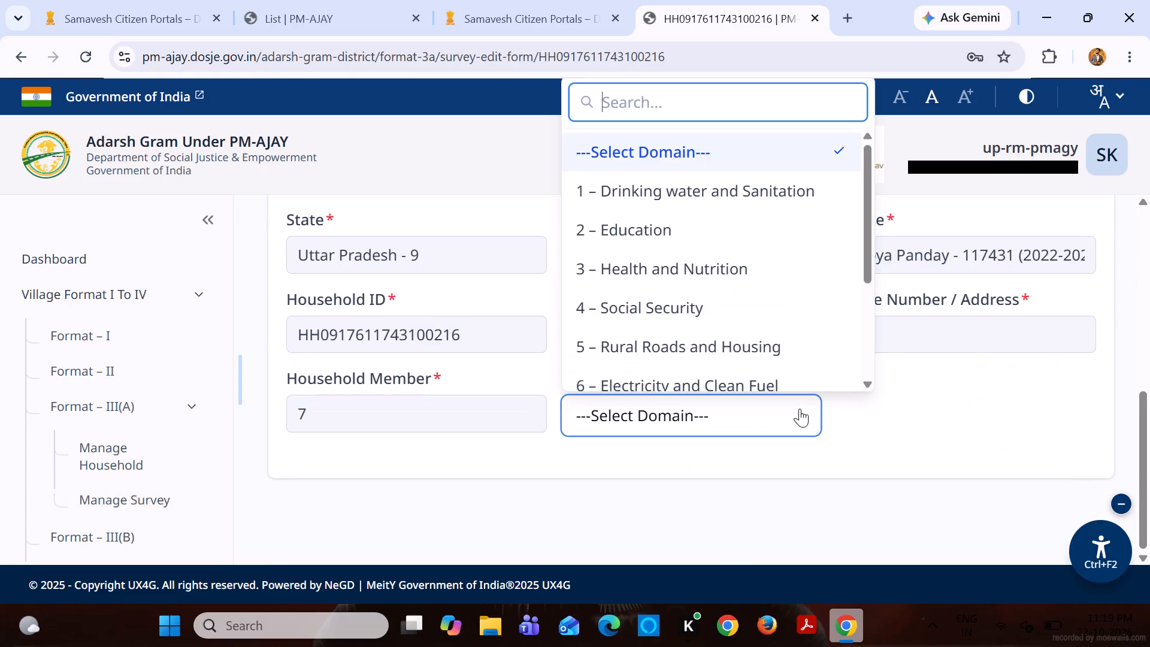
{"action": "scroll", "coordinate": [782, 318], "scroll_direction": "down", "scroll_amount": 5}
{"action": "left_click", "coordinate": [716, 357]}
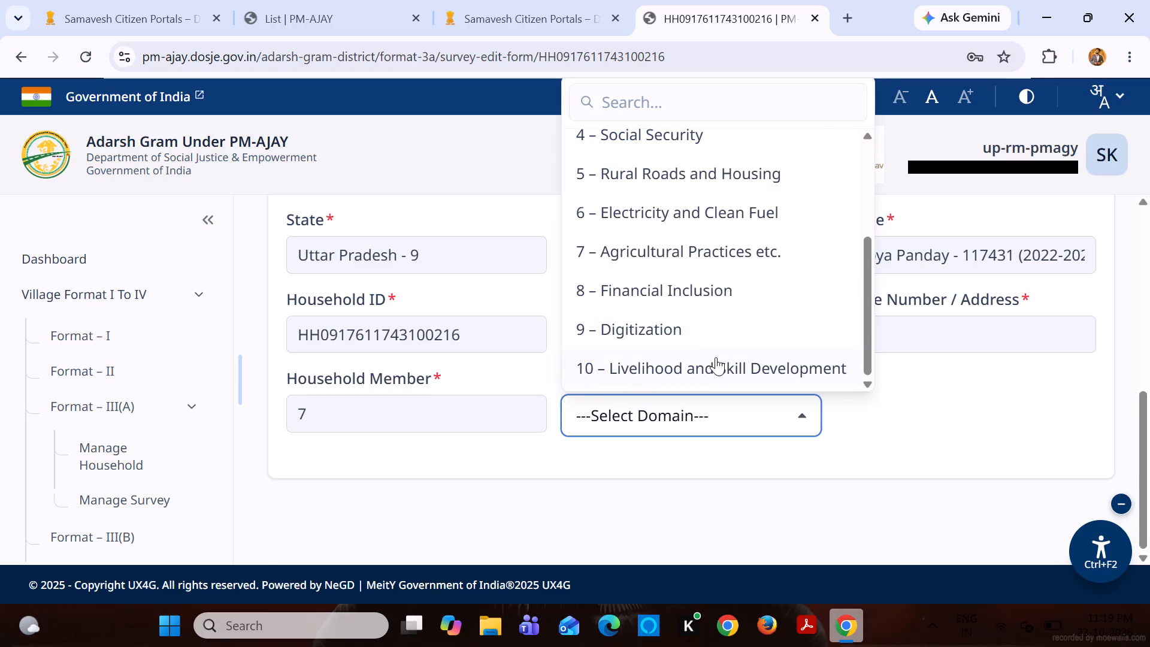
Set the number of eligible youth to 0 for both 10.1 skill development training and 10.2 bank linked loans.
{"action": "scroll", "coordinate": [766, 416], "scroll_direction": "down", "scroll_amount": 3}
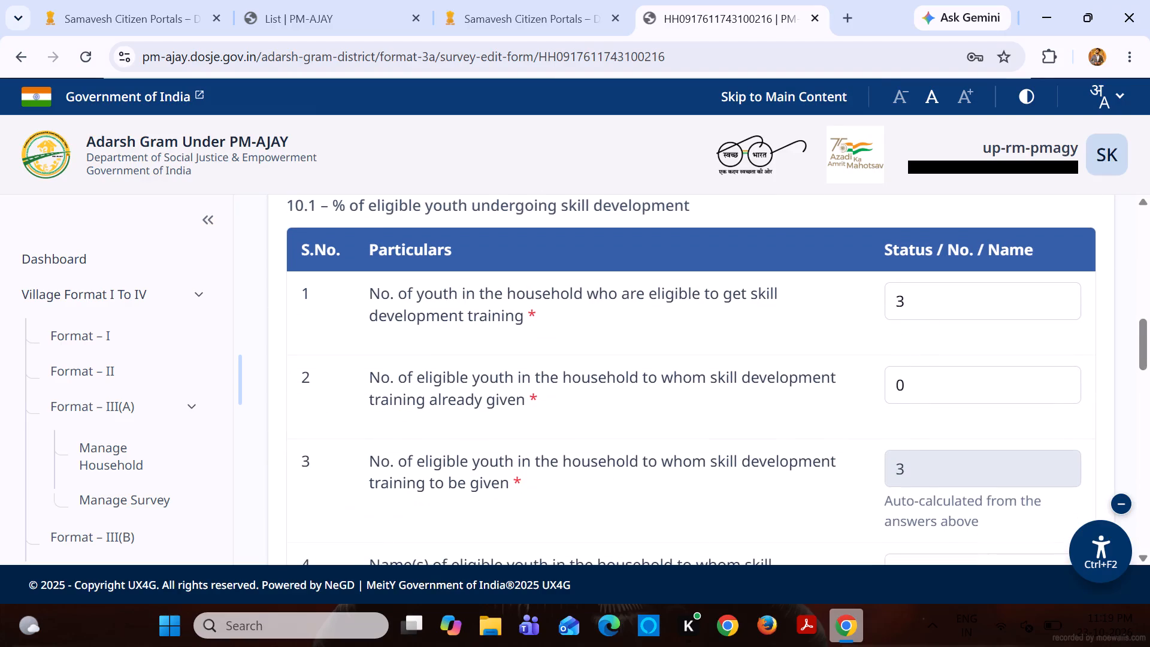
{"action": "left_click", "coordinate": [940, 301]}
{"action": "key", "text": "BackSpace"}
{"action": "key", "text": "minus"}
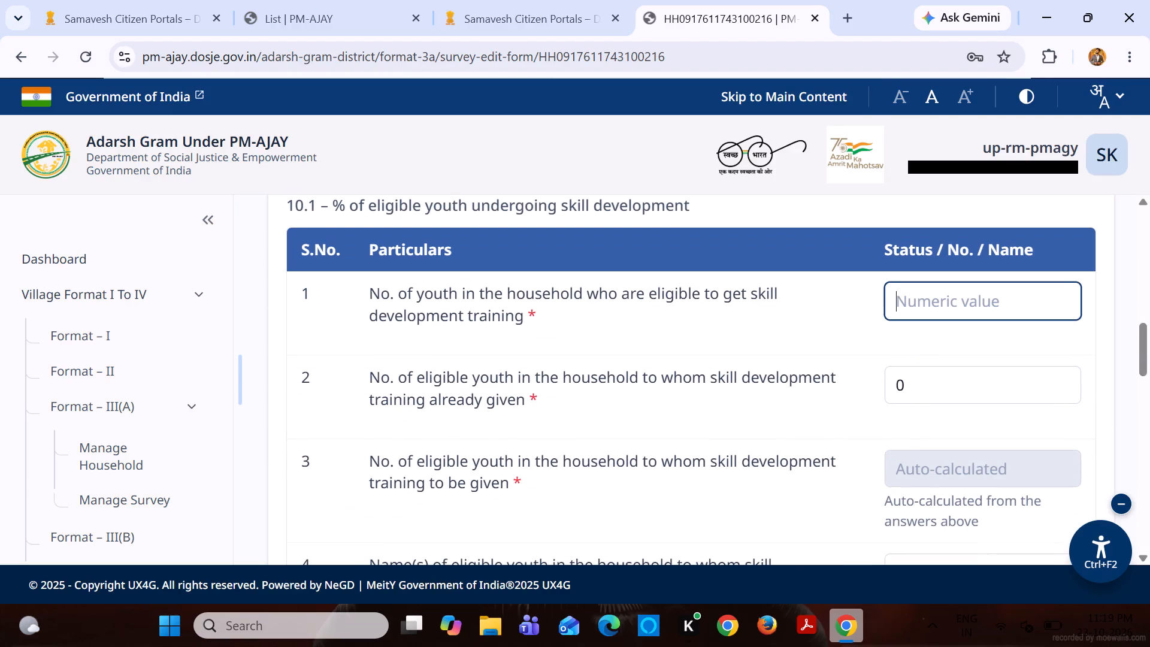
{"action": "key", "text": "BackSpace"}
{"action": "key", "text": "0"}
{"action": "scroll", "coordinate": [940, 301], "scroll_direction": "down", "scroll_amount": 3}
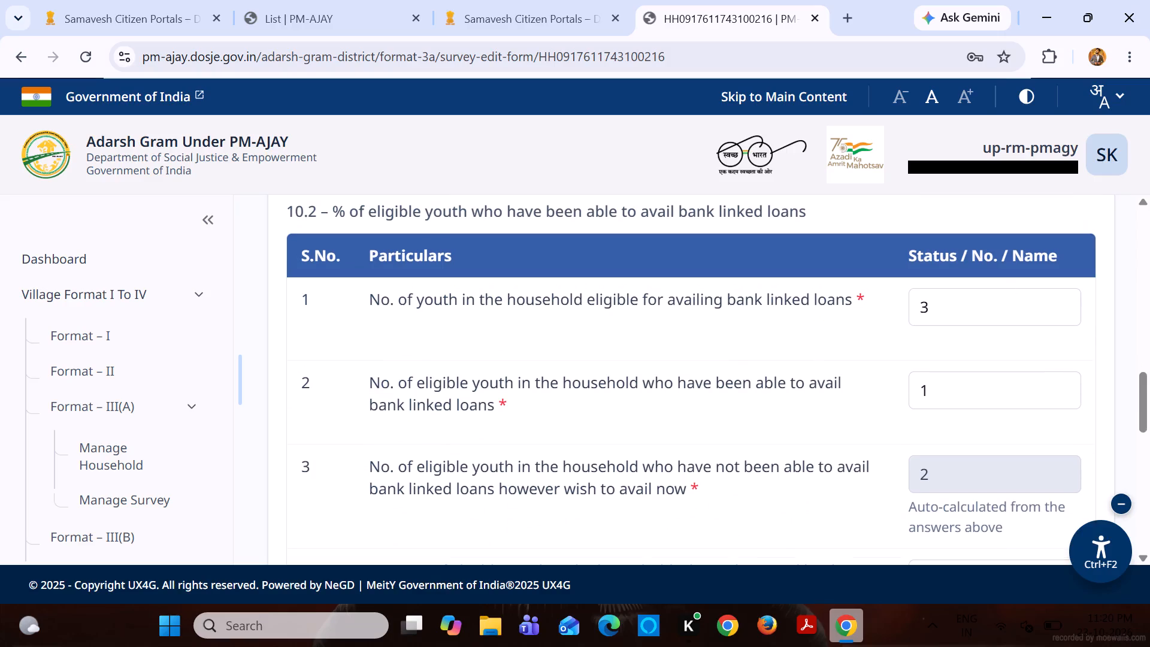
{"action": "left_click", "coordinate": [997, 296]}
{"action": "key", "text": "BackSpace"}
{"action": "key", "text": "0"}
Set indicator 10.3's number of members who wish to become member of a SHG to 0 and save the survey answers.
{"action": "scroll", "coordinate": [997, 296], "scroll_direction": "down", "scroll_amount": 4}
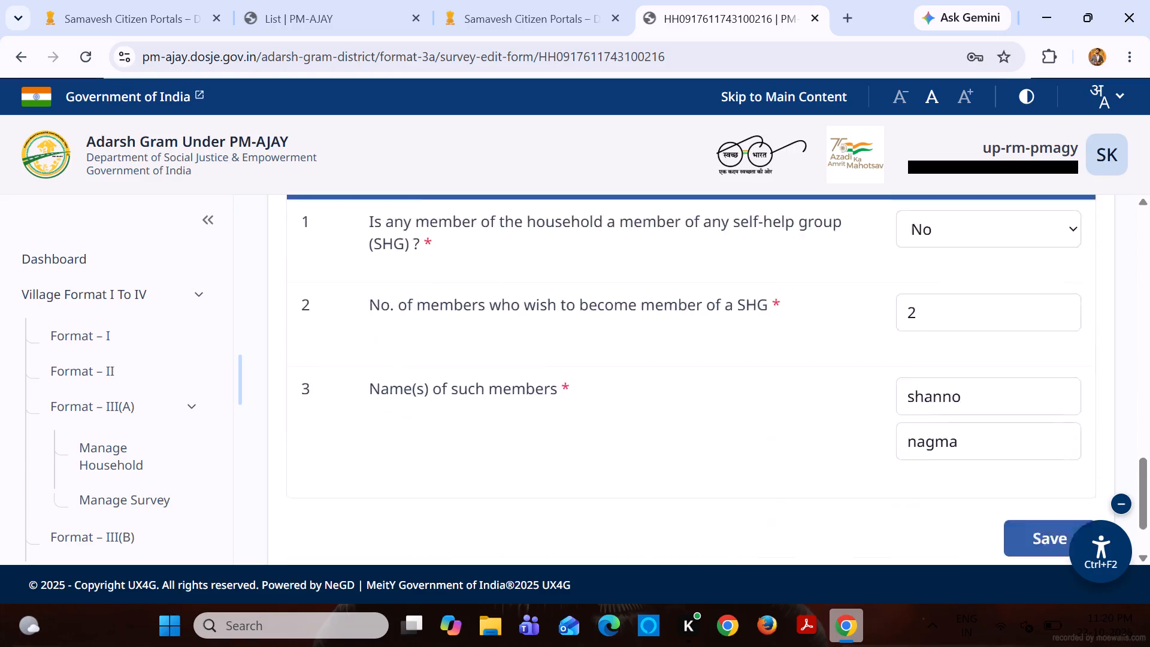
{"action": "scroll", "coordinate": [997, 296], "scroll_direction": "down", "scroll_amount": 1}
{"action": "left_click", "coordinate": [1006, 264]}
{"action": "key", "text": "BackSpace"}
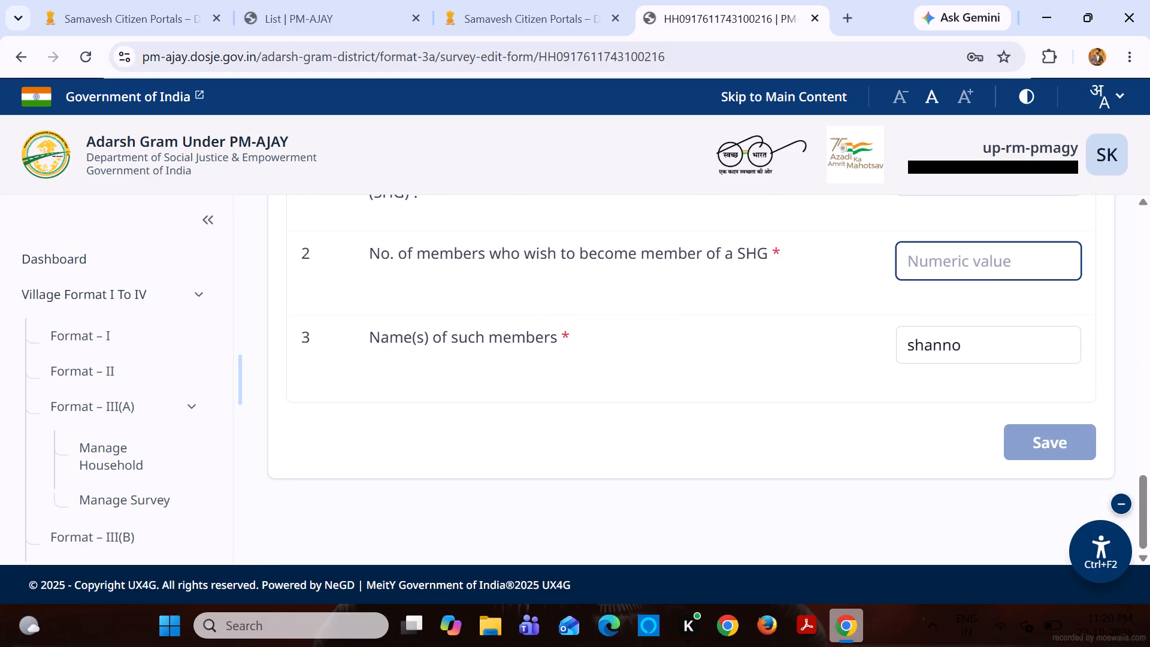
{"action": "scroll", "coordinate": [1006, 264], "scroll_direction": "up", "scroll_amount": 1}
{"action": "left_click", "coordinate": [975, 346]}
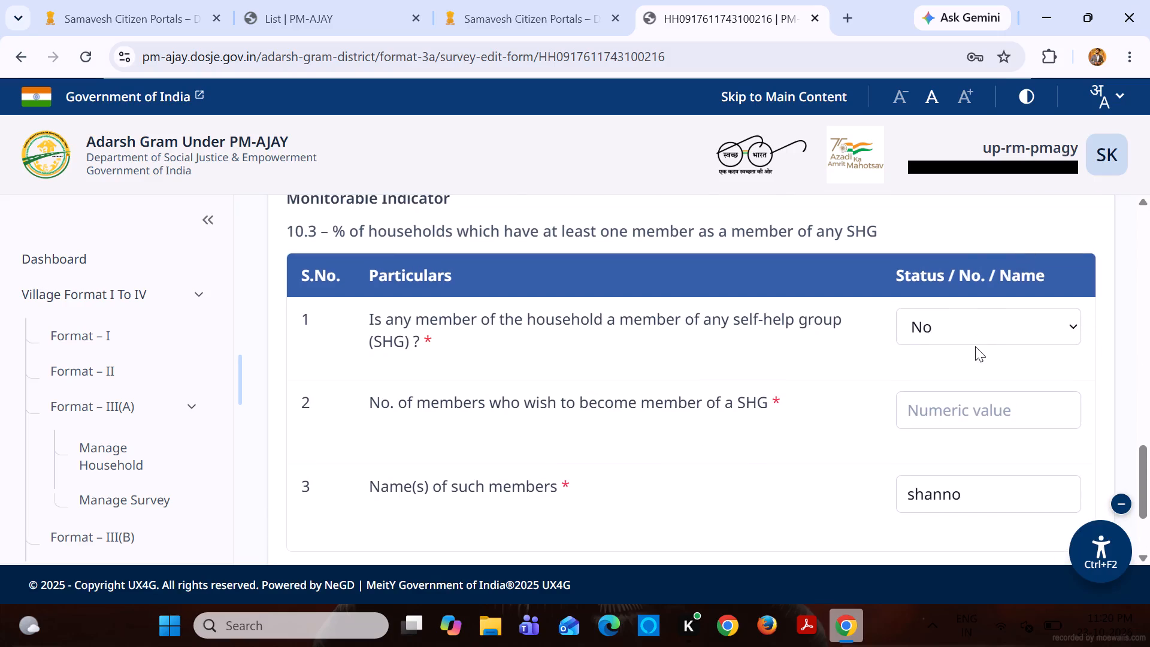
{"action": "left_click", "coordinate": [949, 409]}
{"action": "key", "text": "0"}
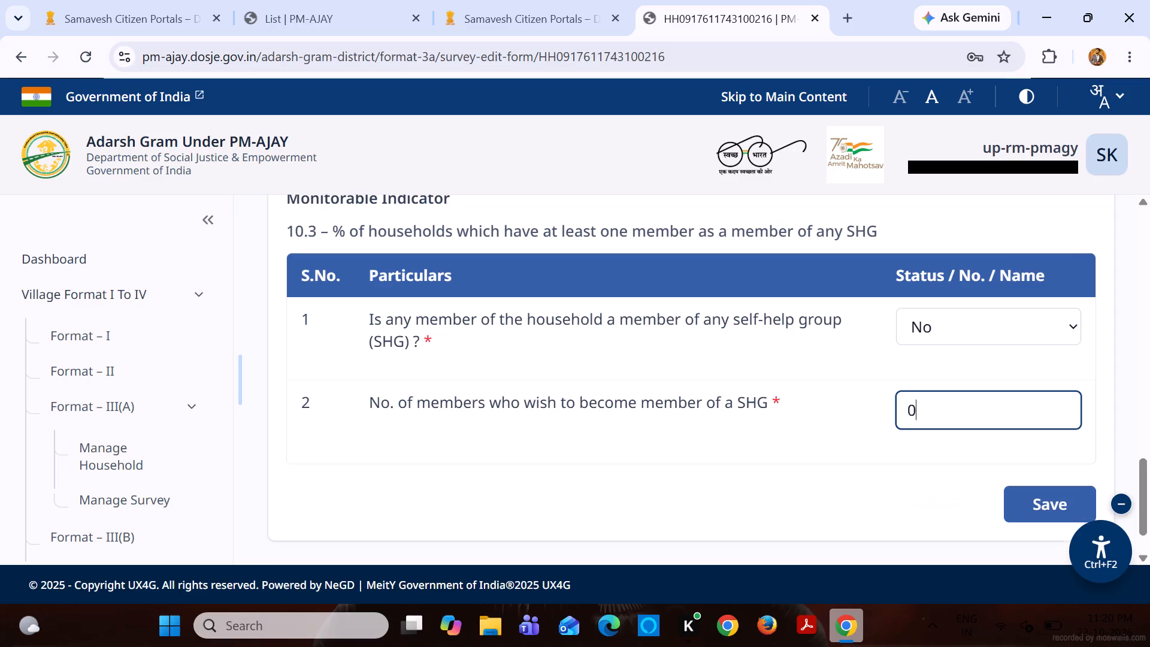
{"action": "left_click", "coordinate": [1013, 495]}
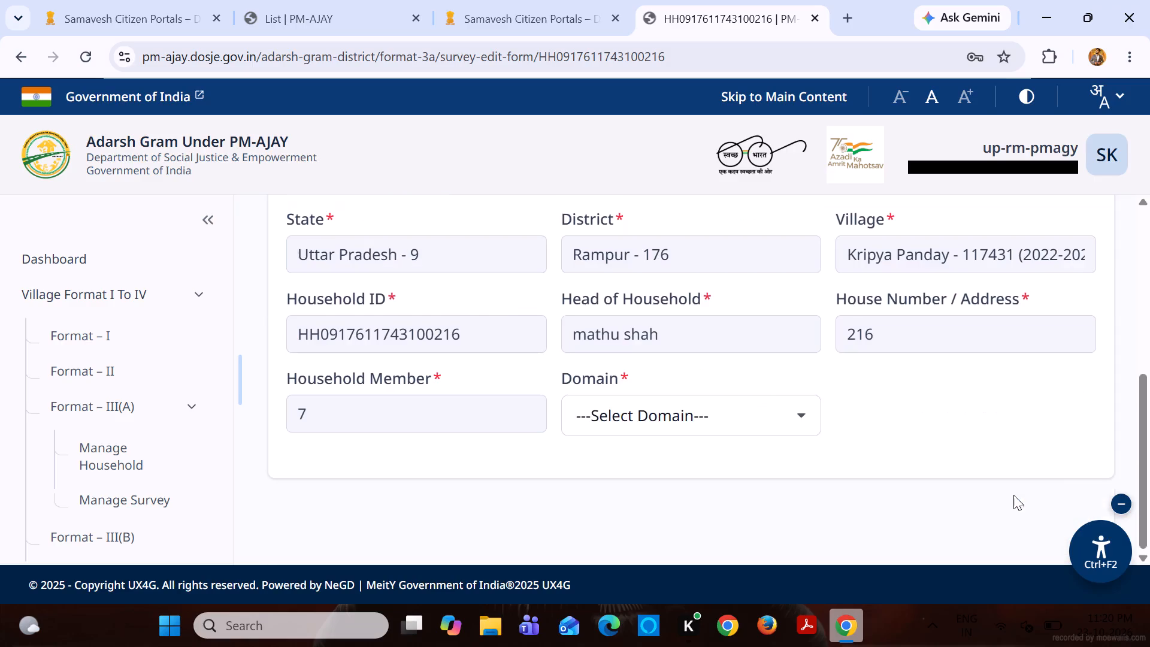
Return to the household list and open house 215's survey at domain 10 – Livelihood and Skill Development.
{"action": "scroll", "coordinate": [918, 384], "scroll_direction": "up", "scroll_amount": 7}
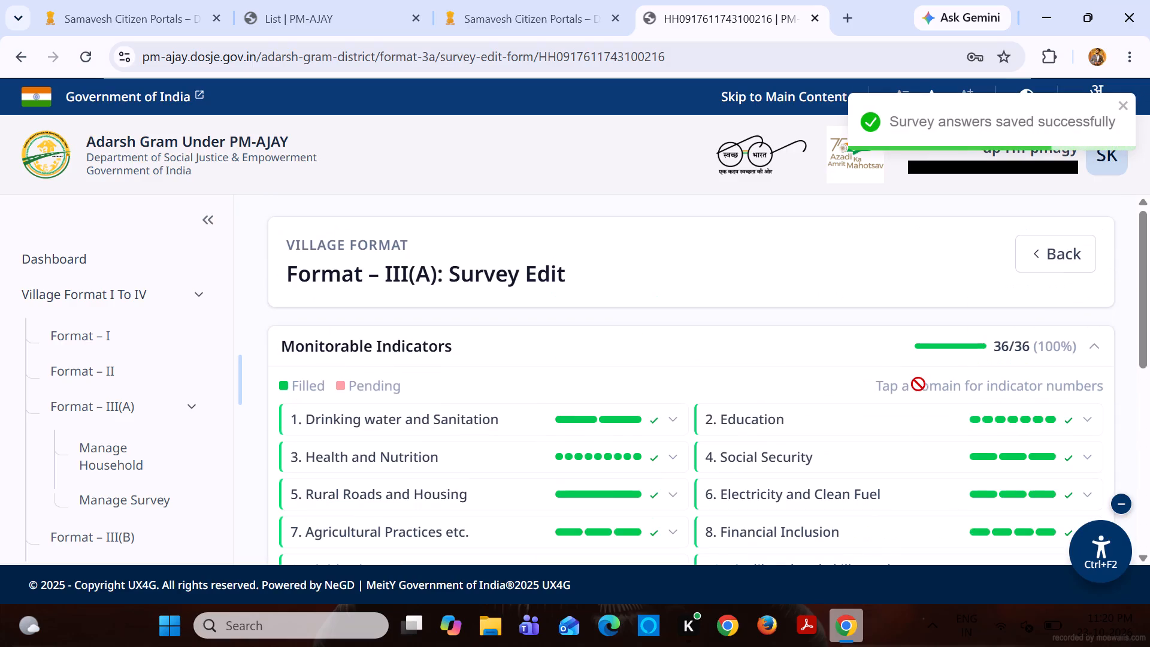
{"action": "left_click", "coordinate": [1063, 258]}
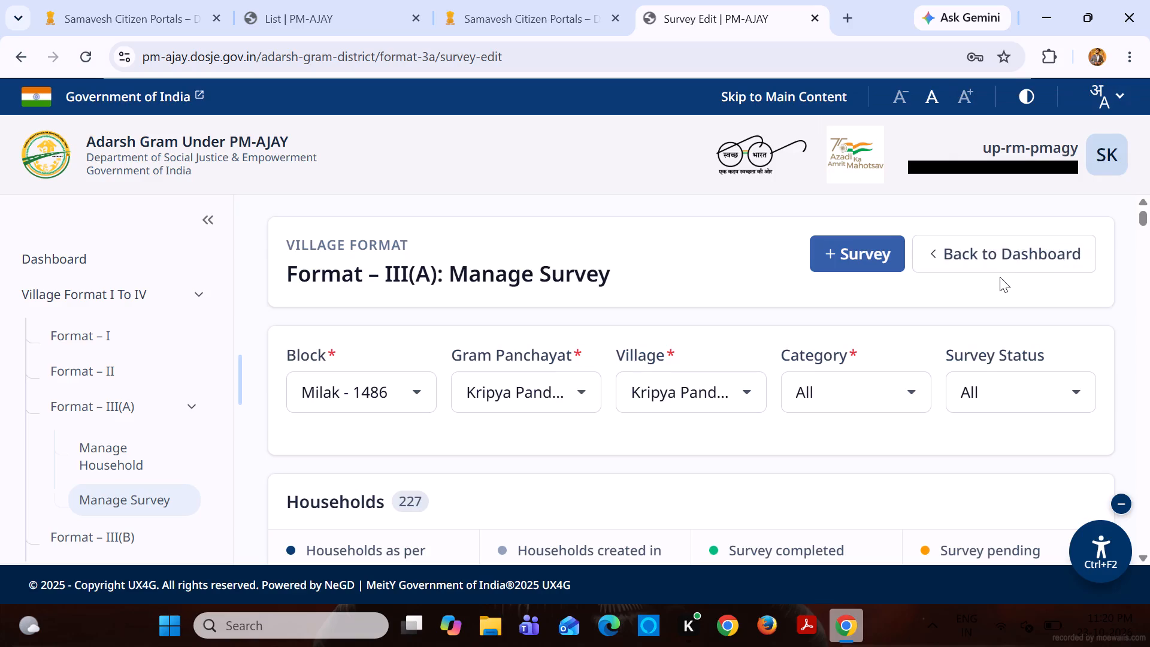
{"action": "scroll", "coordinate": [1000, 277], "scroll_direction": "down", "scroll_amount": 11}
{"action": "scroll", "coordinate": [1000, 277], "scroll_direction": "left", "scroll_amount": 4}
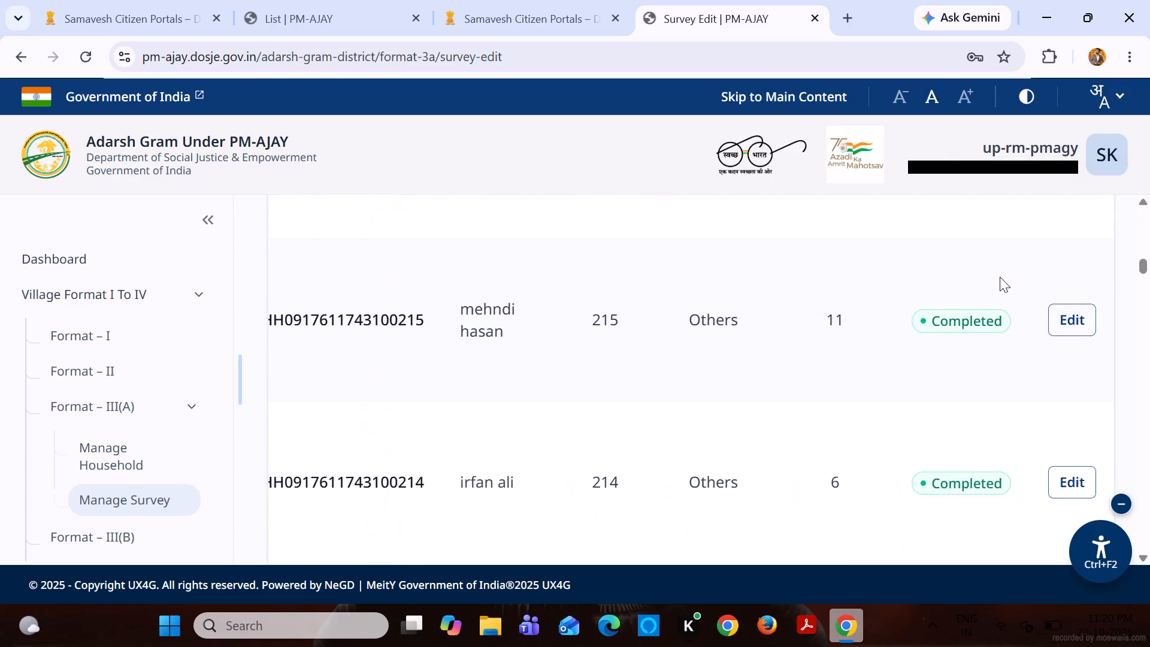
{"action": "left_click", "coordinate": [1075, 309]}
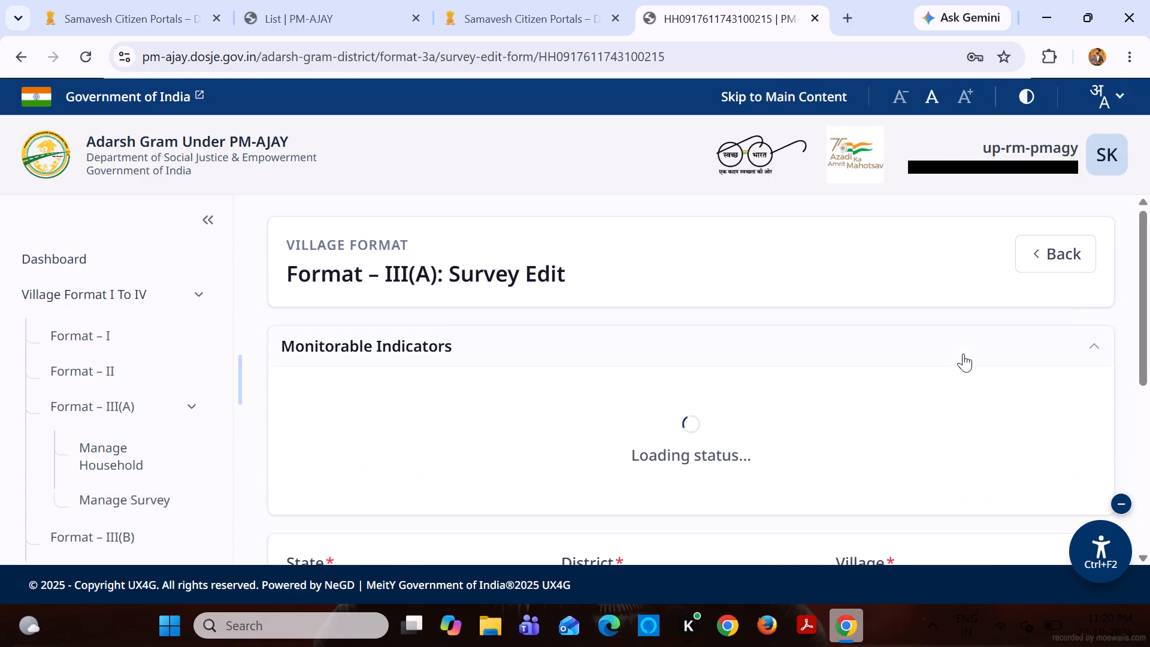
{"action": "scroll", "coordinate": [963, 353], "scroll_direction": "down", "scroll_amount": 7}
{"action": "left_click", "coordinate": [798, 415]}
{"action": "scroll", "coordinate": [720, 228], "scroll_direction": "down", "scroll_amount": 4}
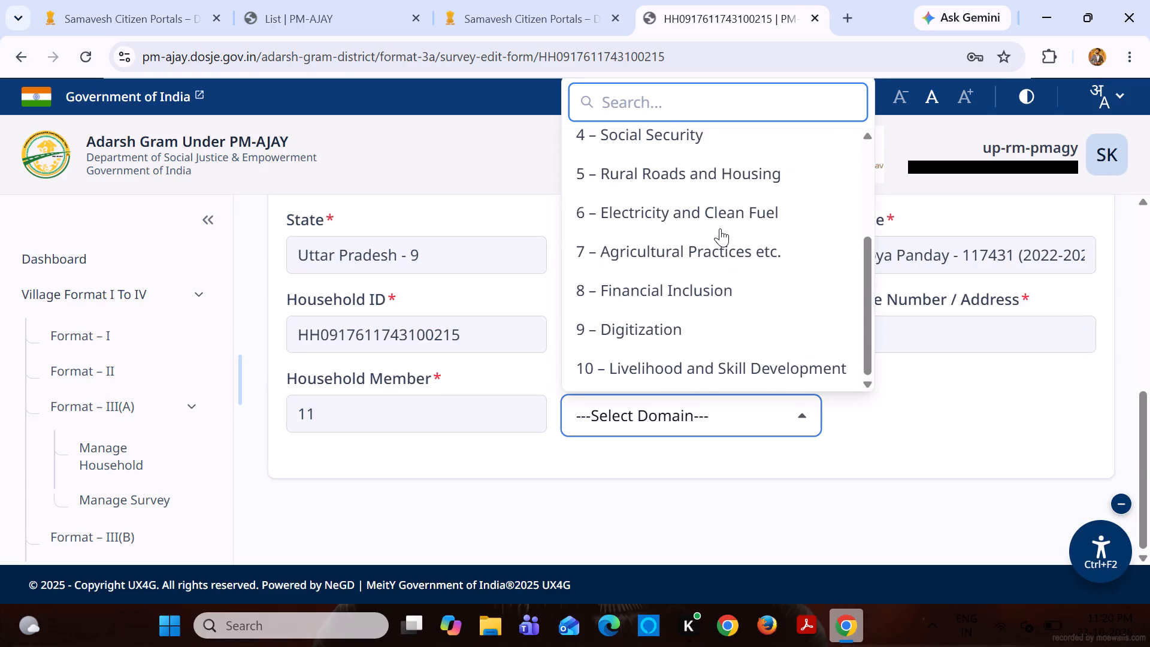
{"action": "scroll", "coordinate": [720, 228], "scroll_direction": "down", "scroll_amount": 3}
{"action": "left_click", "coordinate": [660, 361]}
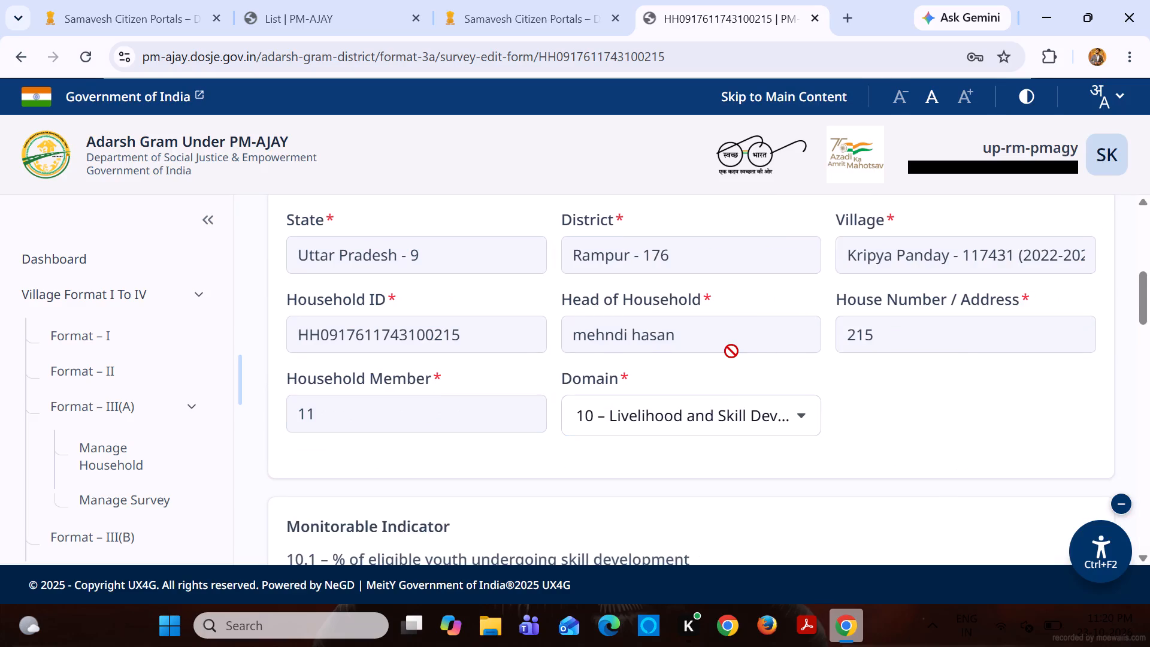
Set the number of eligible youth to 0 for both 10.1 skill development training and 10.2 bank linked loans, and save the survey answers.
{"action": "scroll", "coordinate": [731, 351], "scroll_direction": "down", "scroll_amount": 3}
{"action": "left_click", "coordinate": [909, 306]}
{"action": "key", "text": "BackSpace"}
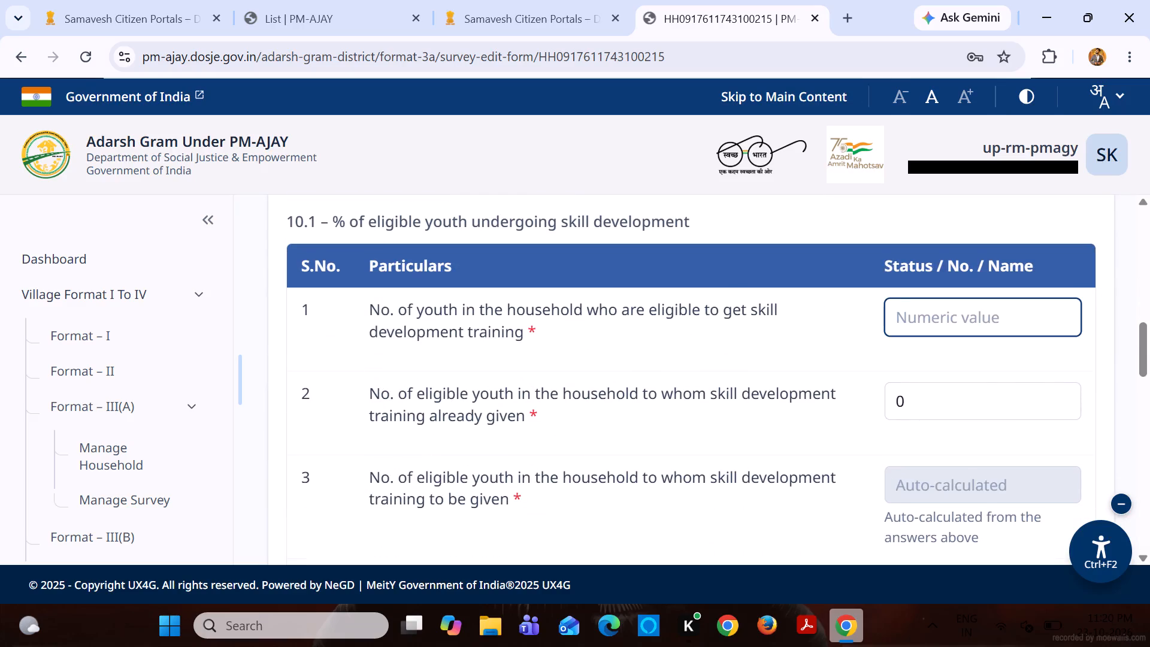
{"action": "key", "text": "0"}
{"action": "scroll", "coordinate": [909, 306], "scroll_direction": "down", "scroll_amount": 3}
{"action": "left_click", "coordinate": [959, 298]}
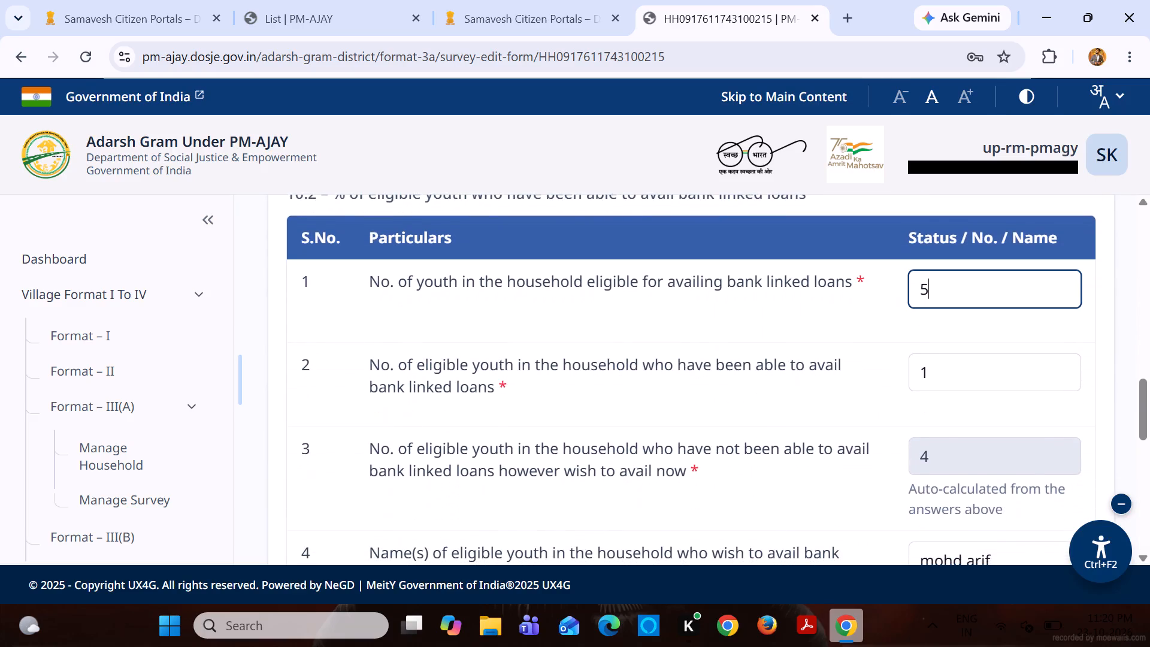
{"action": "key", "text": "BackSpace"}
{"action": "key", "text": "0"}
{"action": "scroll", "coordinate": [959, 298], "scroll_direction": "down", "scroll_amount": 6}
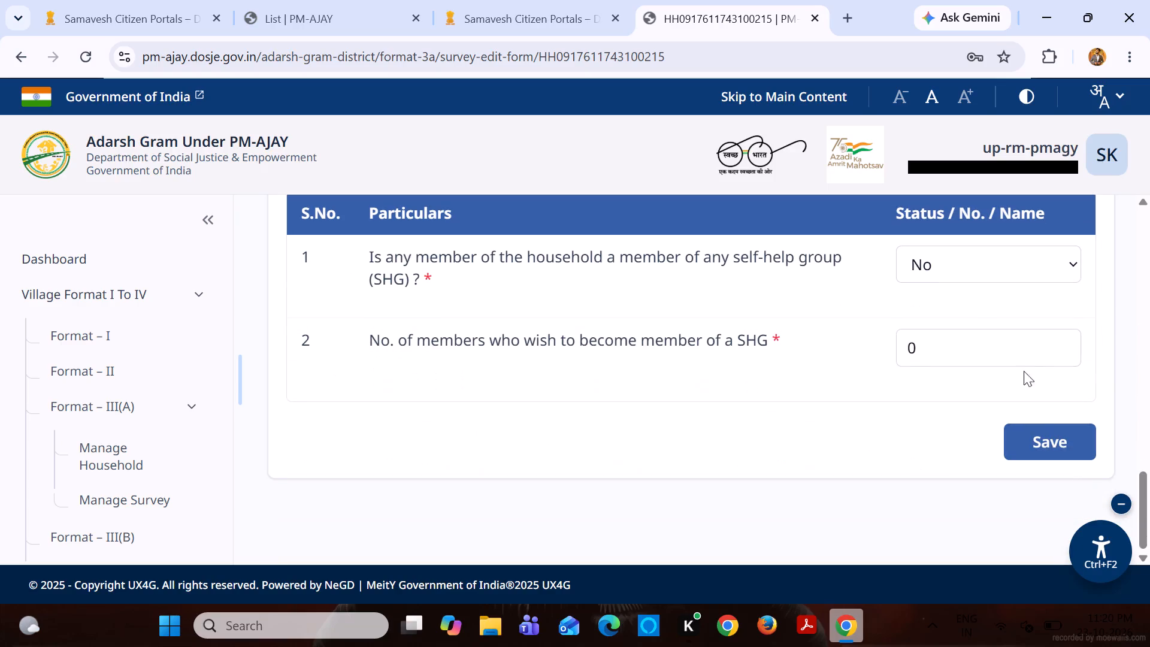
{"action": "left_click", "coordinate": [1039, 442]}
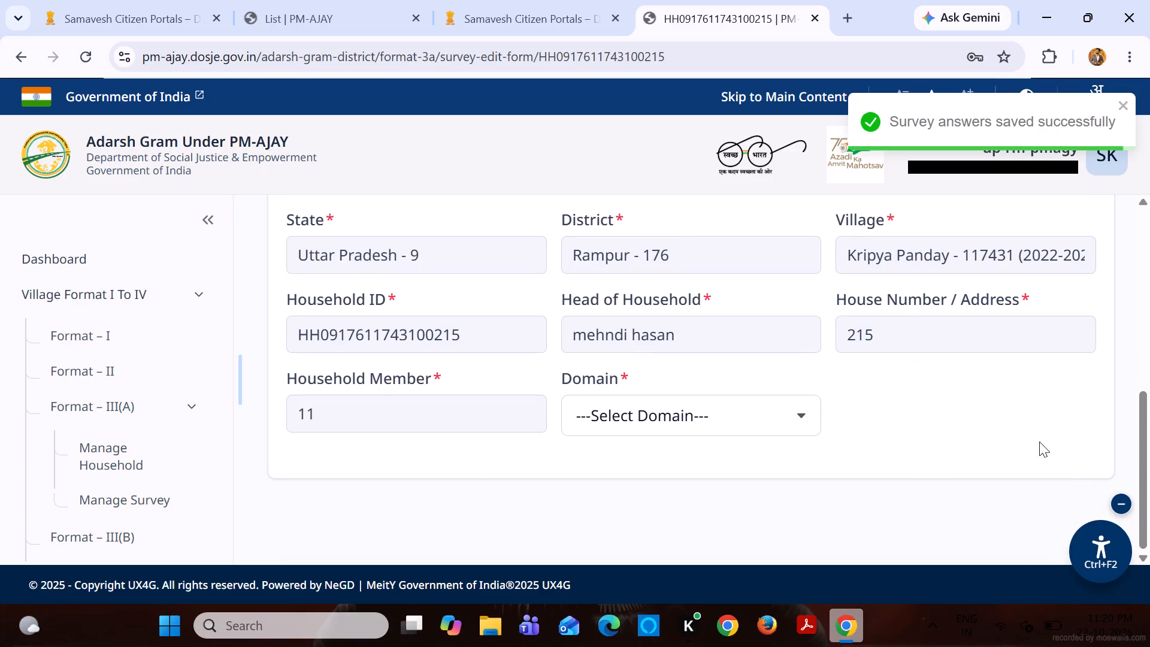
Return to the household list and open house 204's survey at domain 10 – Livelihood and Skill Development.
{"action": "scroll", "coordinate": [976, 319], "scroll_direction": "up", "scroll_amount": 9}
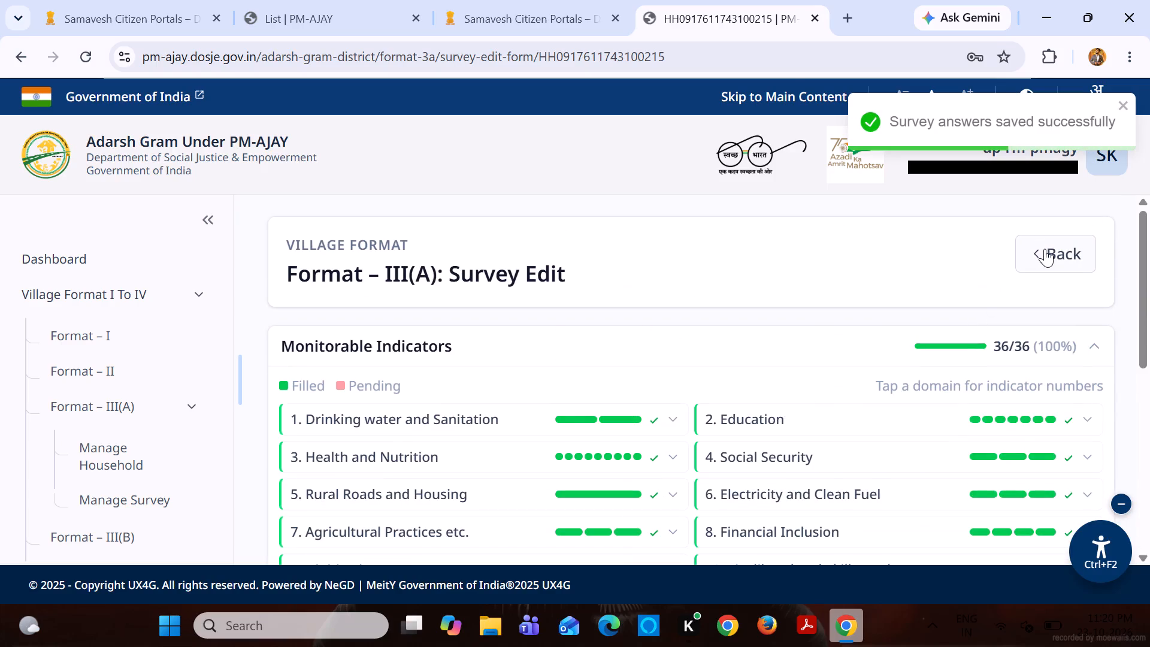
{"action": "left_click", "coordinate": [1045, 249]}
{"action": "scroll", "coordinate": [967, 356], "scroll_direction": "down", "scroll_amount": 14}
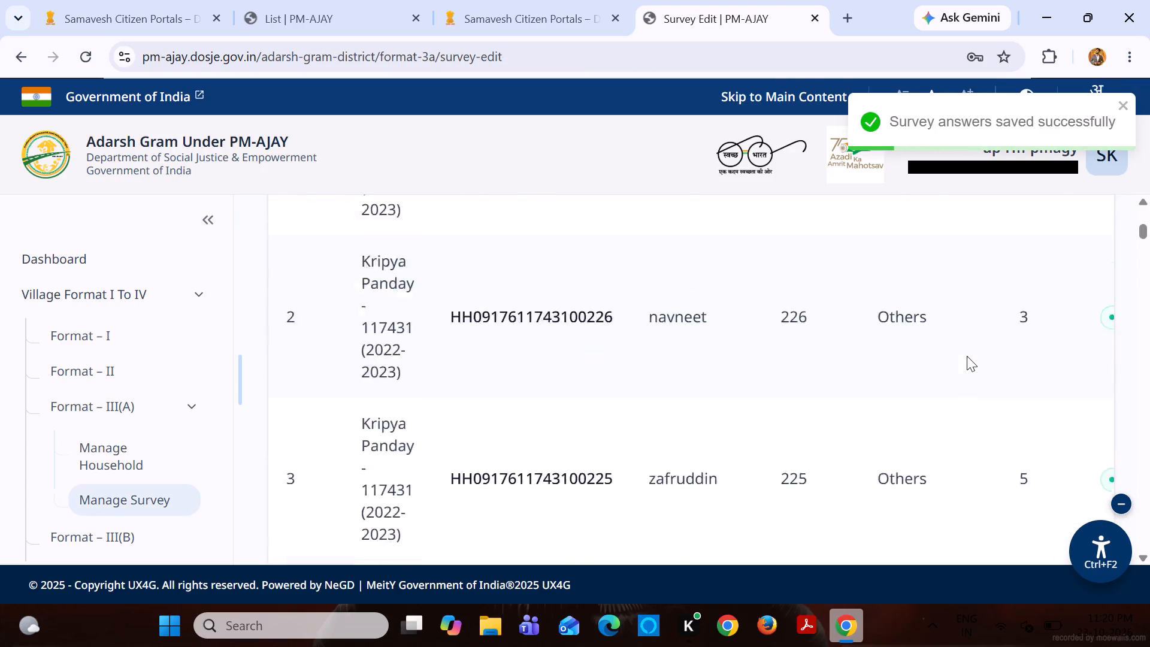
{"action": "scroll", "coordinate": [967, 356], "scroll_direction": "down", "scroll_amount": 6}
{"action": "scroll", "coordinate": [967, 356], "scroll_direction": "left", "scroll_amount": 3}
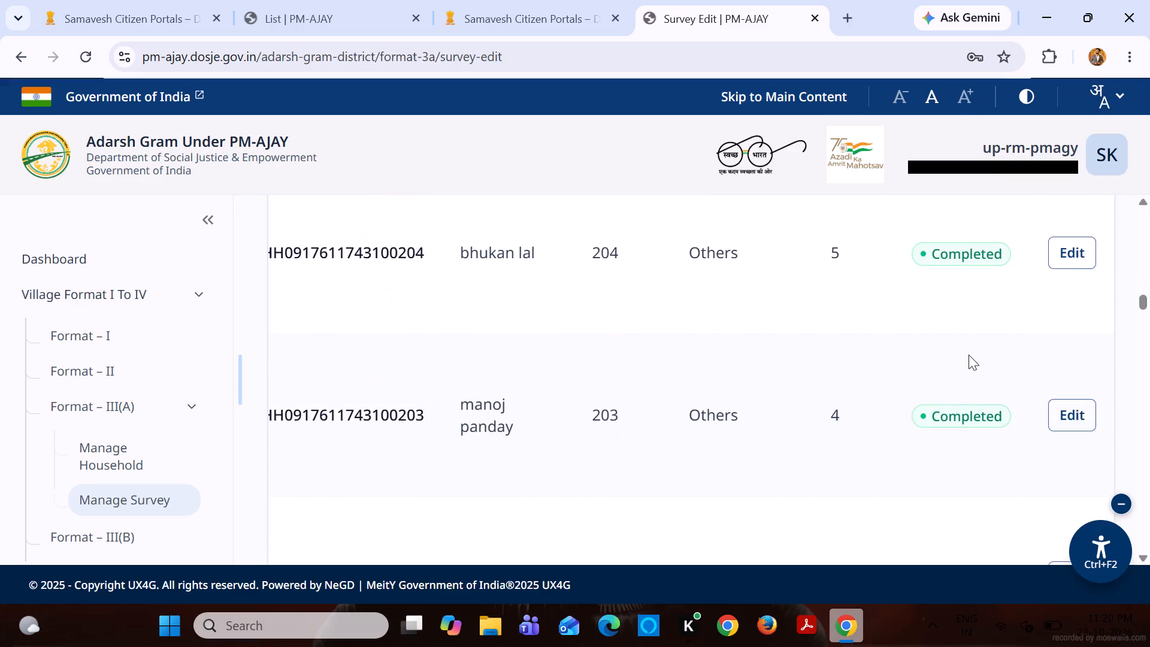
{"action": "left_click", "coordinate": [1095, 256]}
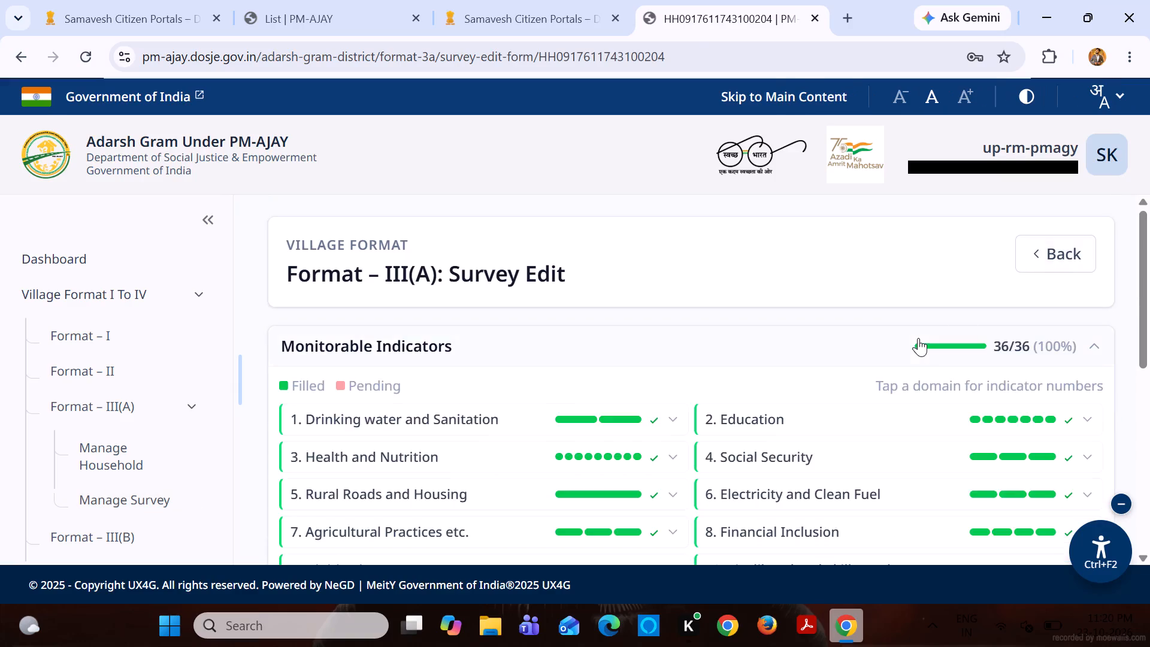
{"action": "scroll", "coordinate": [918, 338], "scroll_direction": "down", "scroll_amount": 7}
{"action": "left_click", "coordinate": [759, 406]}
{"action": "scroll", "coordinate": [715, 195], "scroll_direction": "down", "scroll_amount": 3}
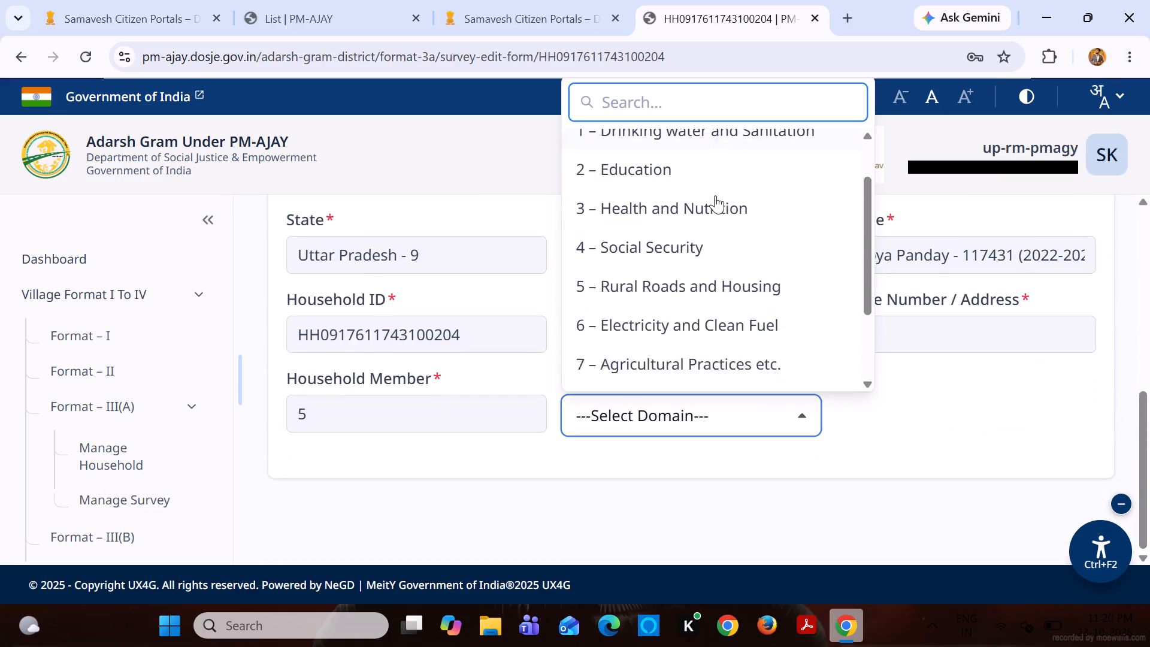
{"action": "scroll", "coordinate": [715, 195], "scroll_direction": "down", "scroll_amount": 5}
{"action": "left_click", "coordinate": [628, 358]}
Set house 204's number of eligible youth to 0 for both 10.1 skill training and 10.2 bank linked loans, and save the survey answers.
{"action": "scroll", "coordinate": [712, 393], "scroll_direction": "down", "scroll_amount": 2}
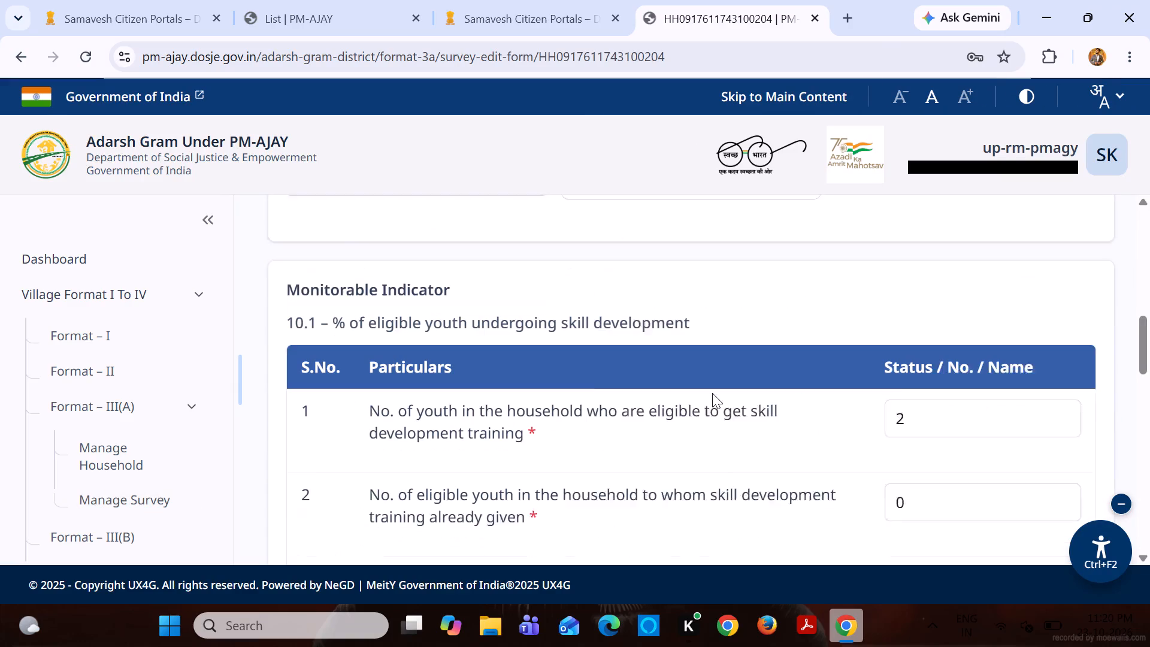
{"action": "scroll", "coordinate": [712, 393], "scroll_direction": "down", "scroll_amount": 1}
{"action": "left_click", "coordinate": [939, 373]}
{"action": "key", "text": "BackSpace"}
{"action": "key", "text": "0"}
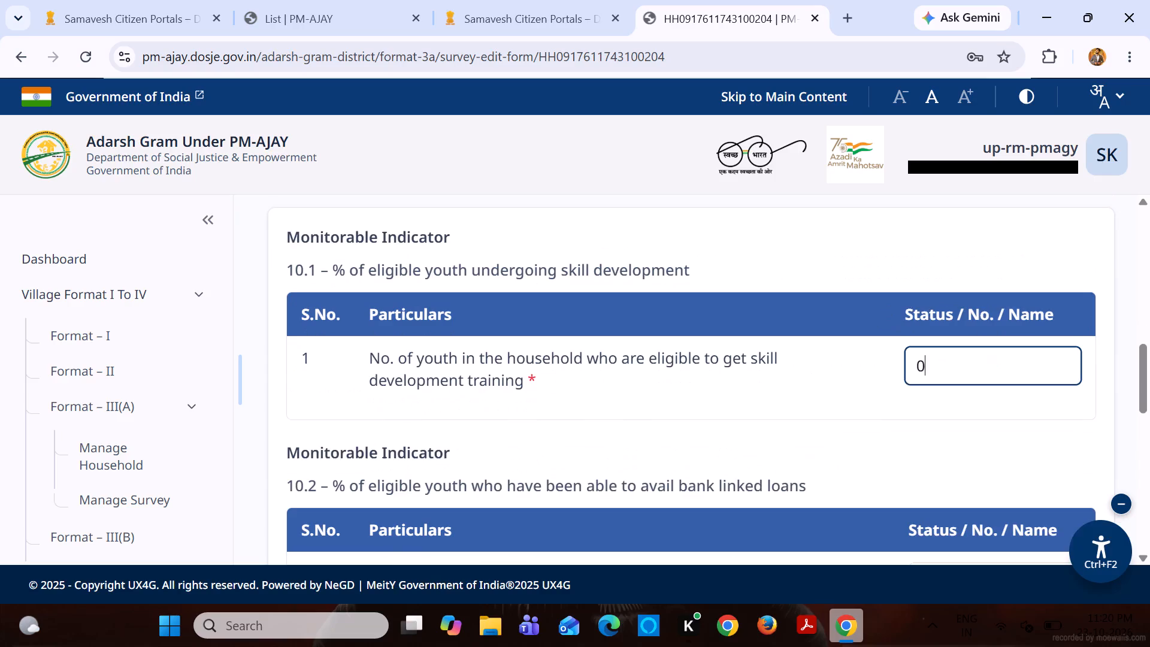
{"action": "scroll", "coordinate": [939, 373], "scroll_direction": "down", "scroll_amount": 4}
{"action": "left_click", "coordinate": [1022, 282]}
{"action": "key", "text": "BackSpace"}
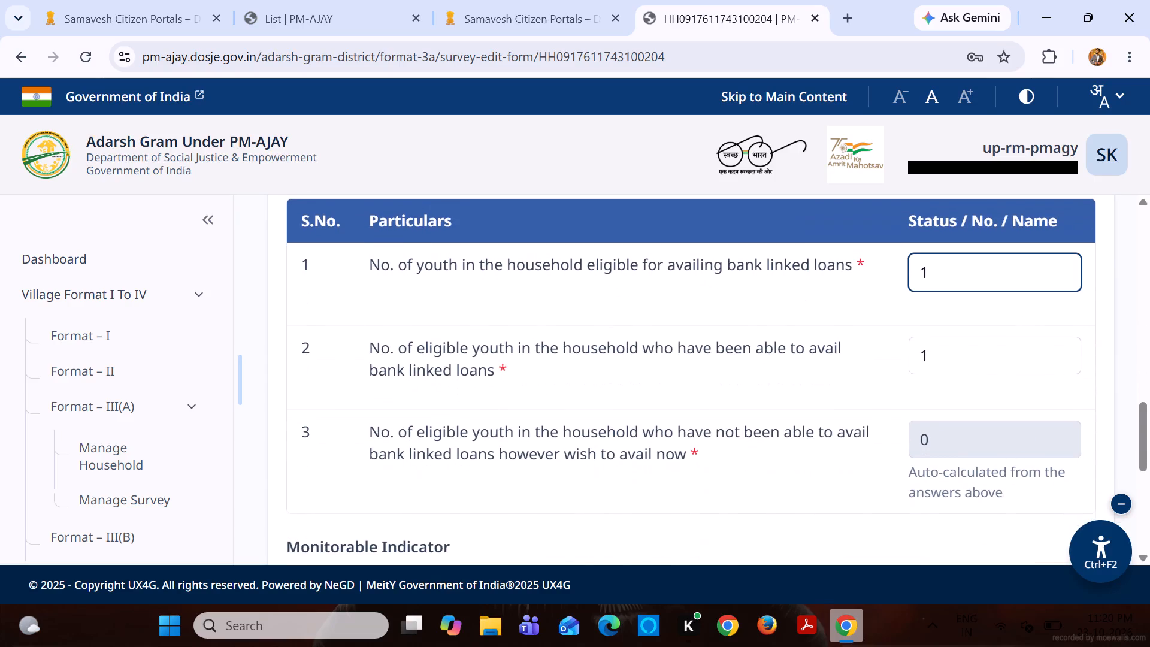
{"action": "key", "text": "0"}
{"action": "scroll", "coordinate": [1022, 282], "scroll_direction": "down", "scroll_amount": 2}
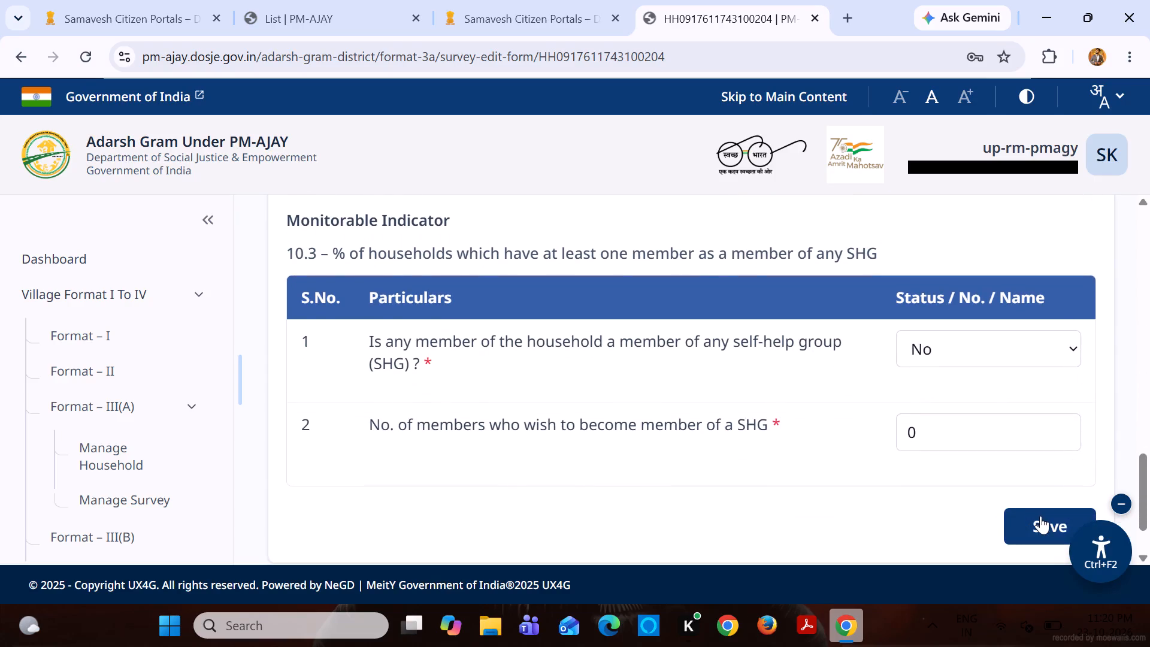
{"action": "left_click", "coordinate": [1040, 516]}
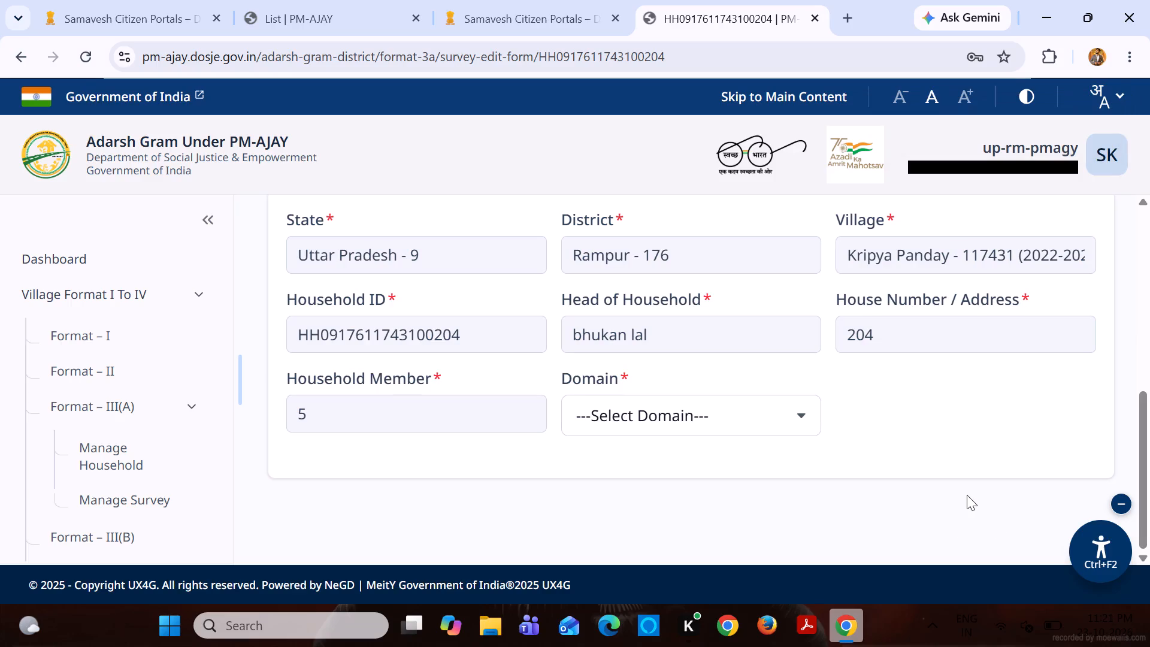
Return to the household list and open house 203's survey at domain 10 – Livelihood and Skill Development.
{"action": "scroll", "coordinate": [967, 495], "scroll_direction": "down", "scroll_amount": 1}
{"action": "scroll", "coordinate": [967, 495], "scroll_direction": "up", "scroll_amount": 7}
{"action": "left_click", "coordinate": [1041, 255]}
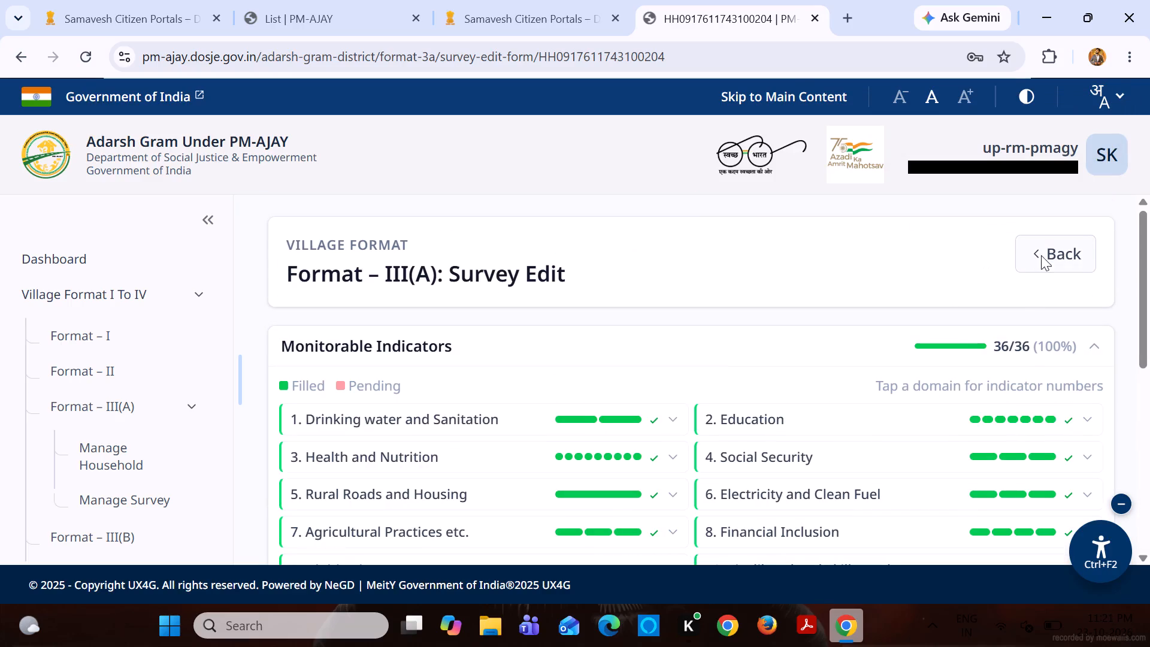
{"action": "scroll", "coordinate": [971, 292], "scroll_direction": "down", "scroll_amount": 9}
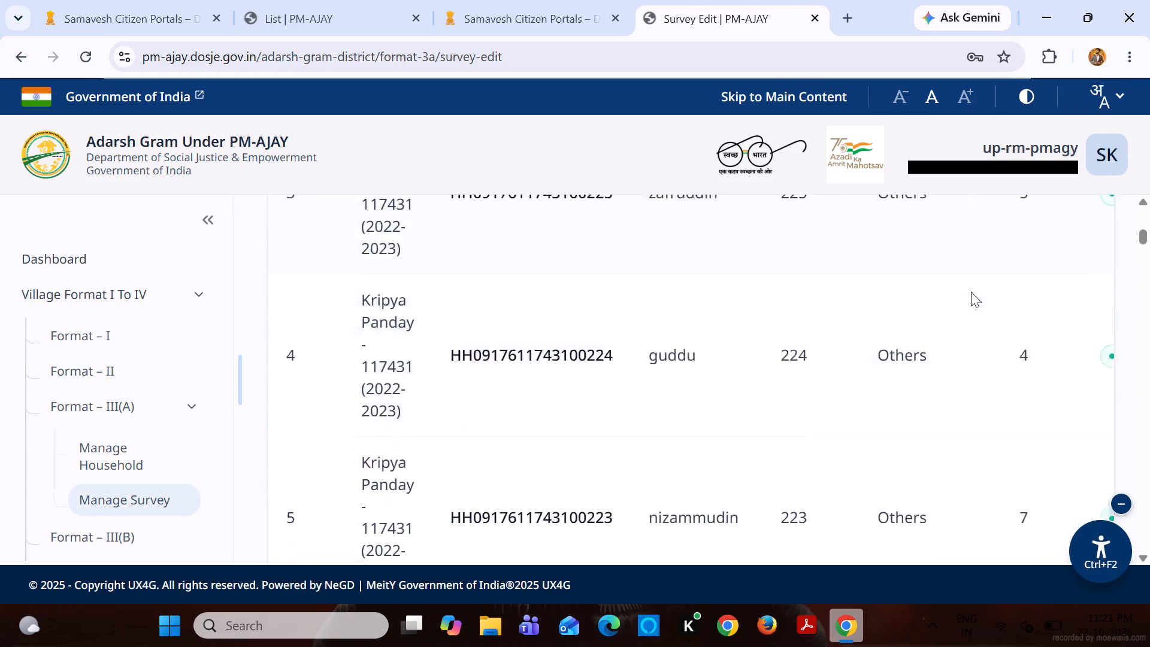
{"action": "scroll", "coordinate": [971, 292], "scroll_direction": "down", "scroll_amount": 7}
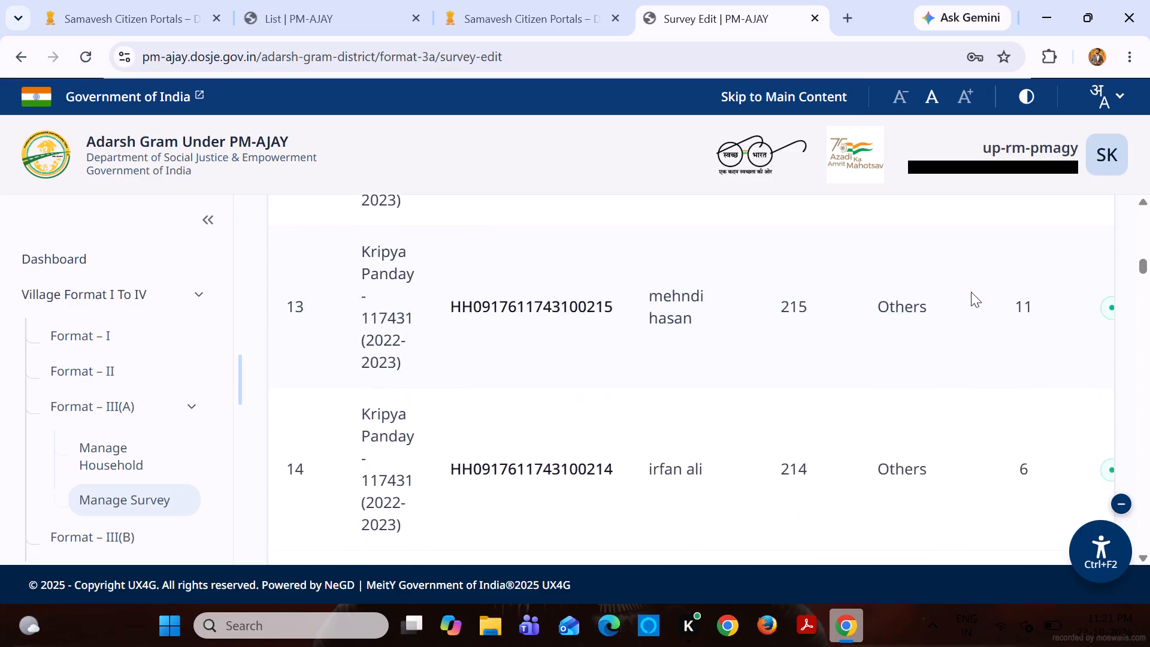
{"action": "scroll", "coordinate": [971, 292], "scroll_direction": "down", "scroll_amount": 7}
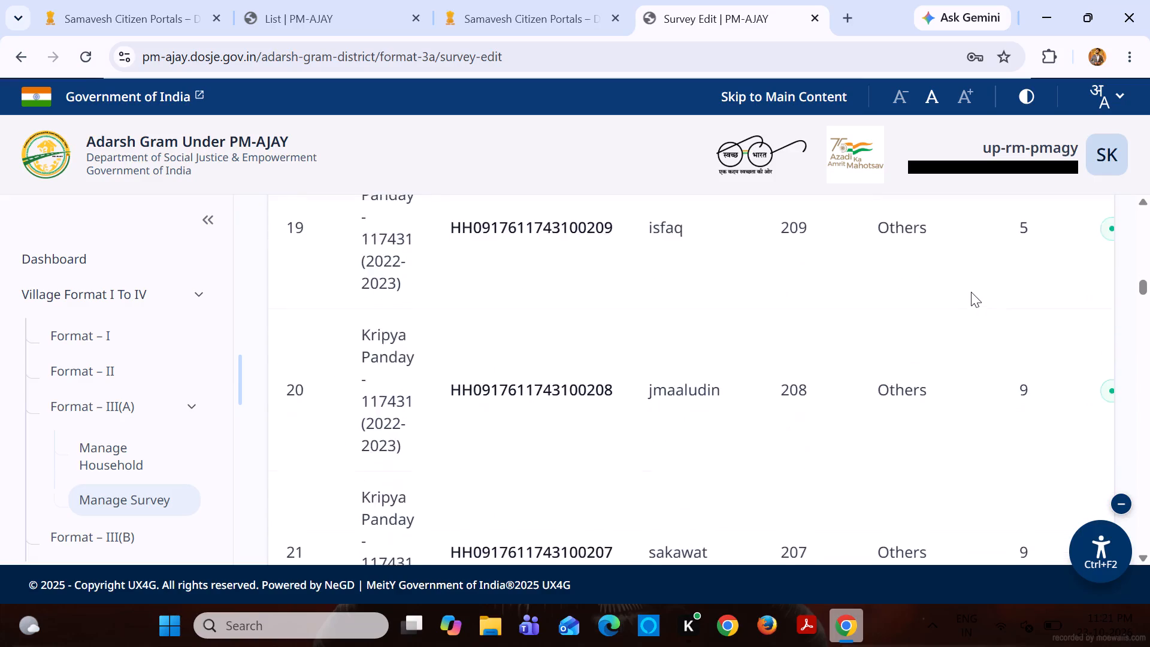
{"action": "scroll", "coordinate": [971, 292], "scroll_direction": "down", "scroll_amount": 7}
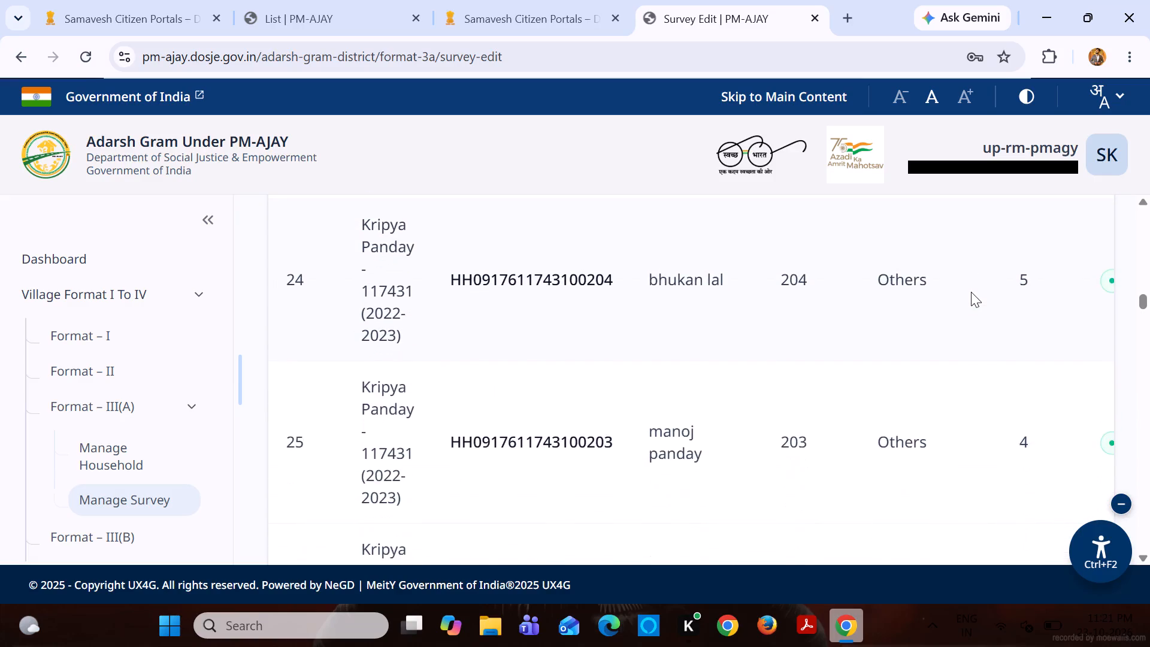
{"action": "scroll", "coordinate": [971, 292], "scroll_direction": "down", "scroll_amount": 1}
{"action": "scroll", "coordinate": [971, 292], "scroll_direction": "left", "scroll_amount": 6}
{"action": "left_click", "coordinate": [1063, 319]}
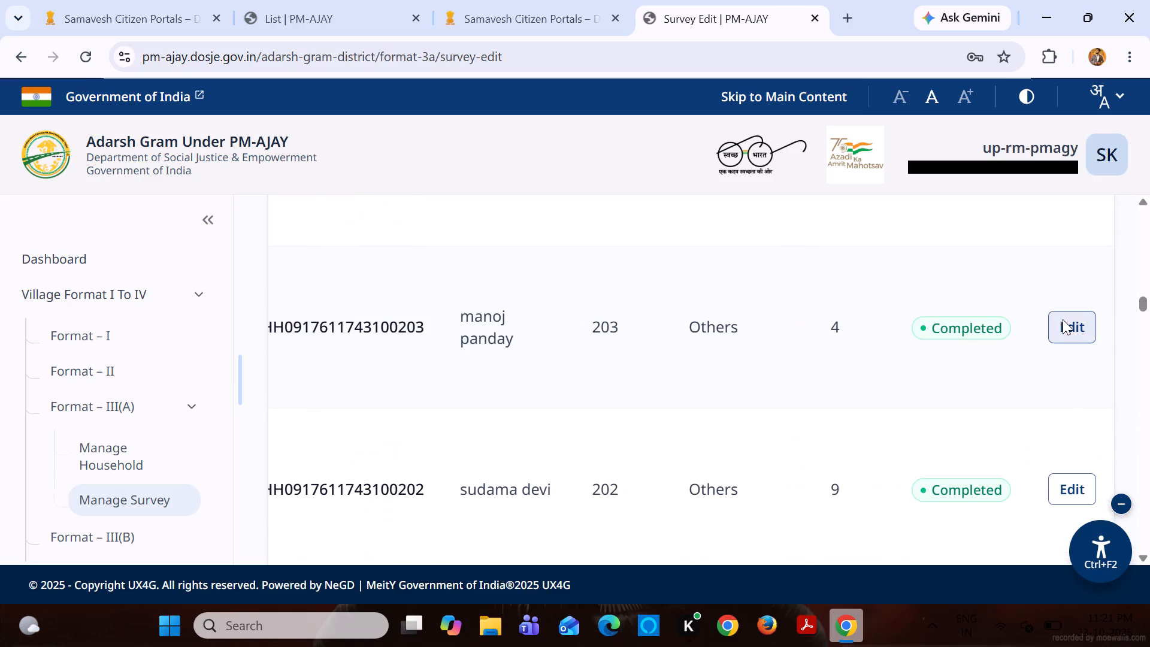
{"action": "scroll", "coordinate": [934, 388], "scroll_direction": "down", "scroll_amount": 7}
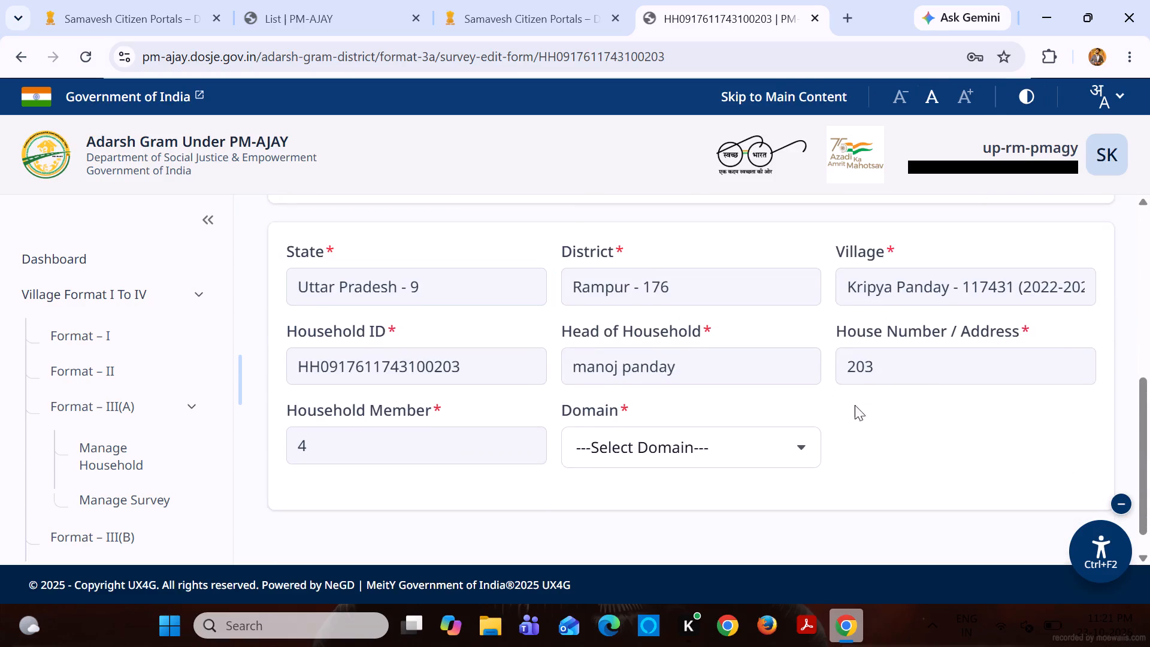
{"action": "left_click", "coordinate": [803, 415]}
{"action": "scroll", "coordinate": [747, 271], "scroll_direction": "down", "scroll_amount": 7}
{"action": "left_click", "coordinate": [691, 370]}
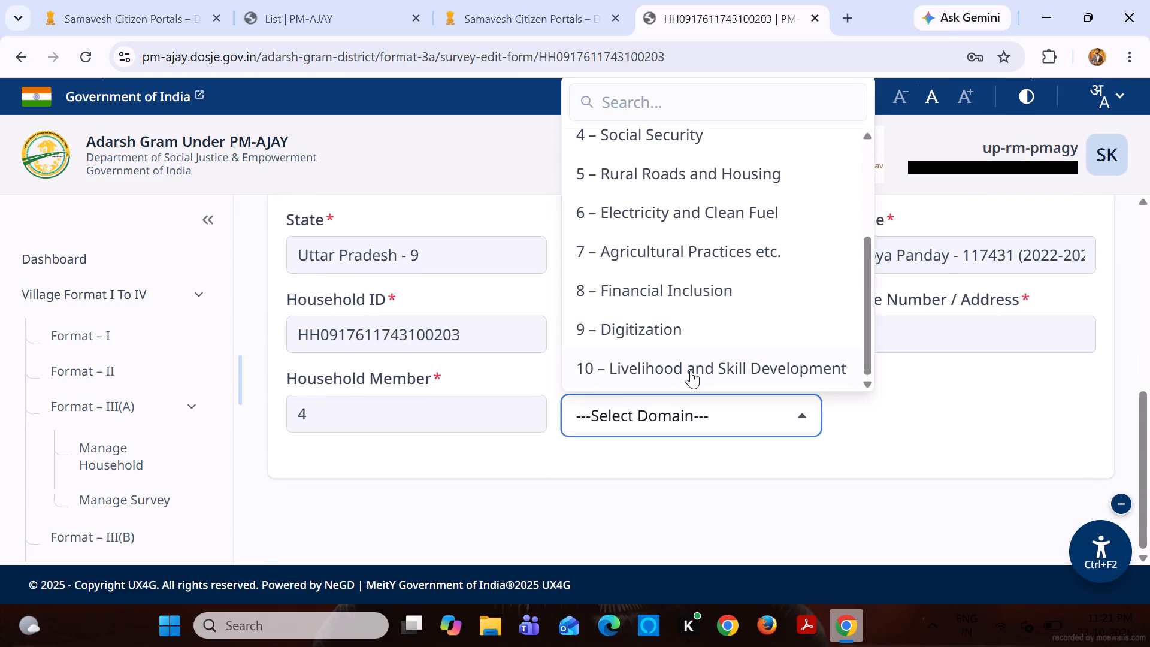
Set indicator 10.2's number of youth eligible for availing bank linked loans to 0 and save house 203's survey answers.
{"action": "scroll", "coordinate": [778, 374], "scroll_direction": "down", "scroll_amount": 4}
{"action": "scroll", "coordinate": [974, 336], "scroll_direction": "down", "scroll_amount": 1}
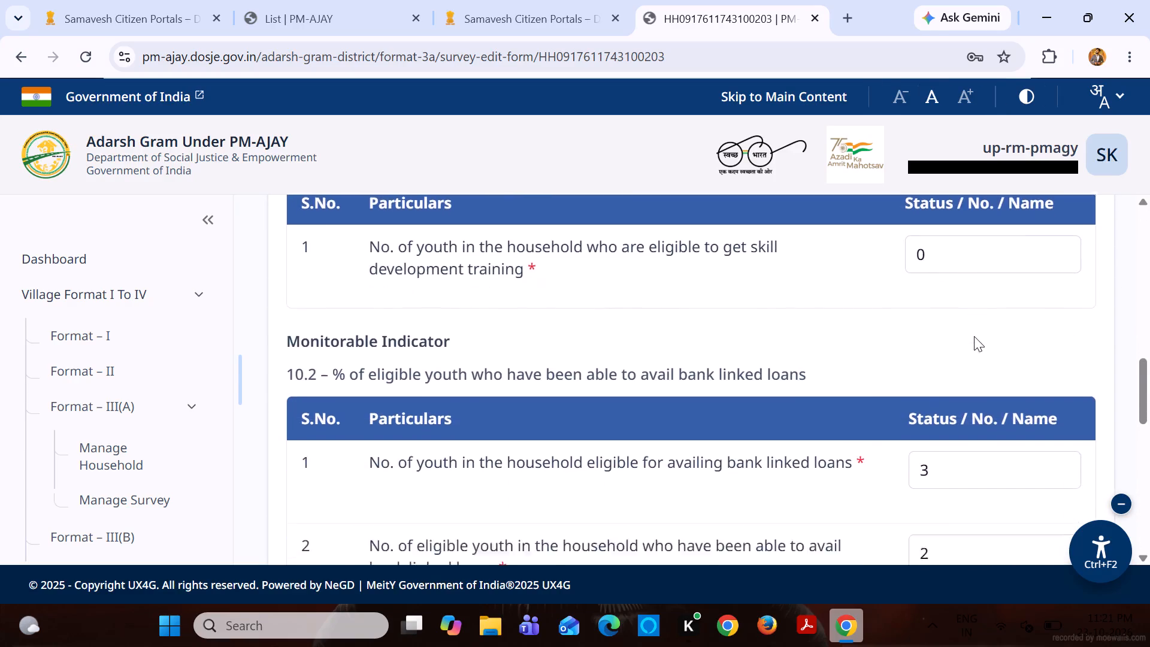
{"action": "scroll", "coordinate": [974, 336], "scroll_direction": "down", "scroll_amount": 1}
{"action": "left_click", "coordinate": [963, 386]}
{"action": "key", "text": "BackSpace"}
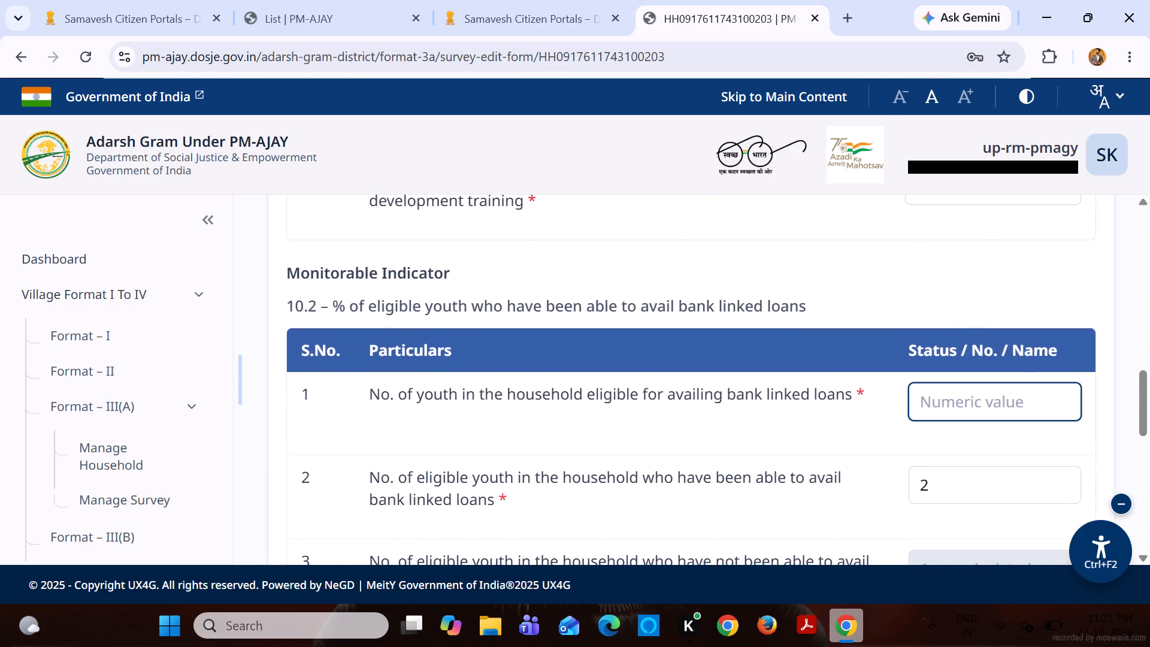
{"action": "key", "text": "0"}
{"action": "scroll", "coordinate": [963, 386], "scroll_direction": "down", "scroll_amount": 5}
{"action": "left_click", "coordinate": [1052, 448]}
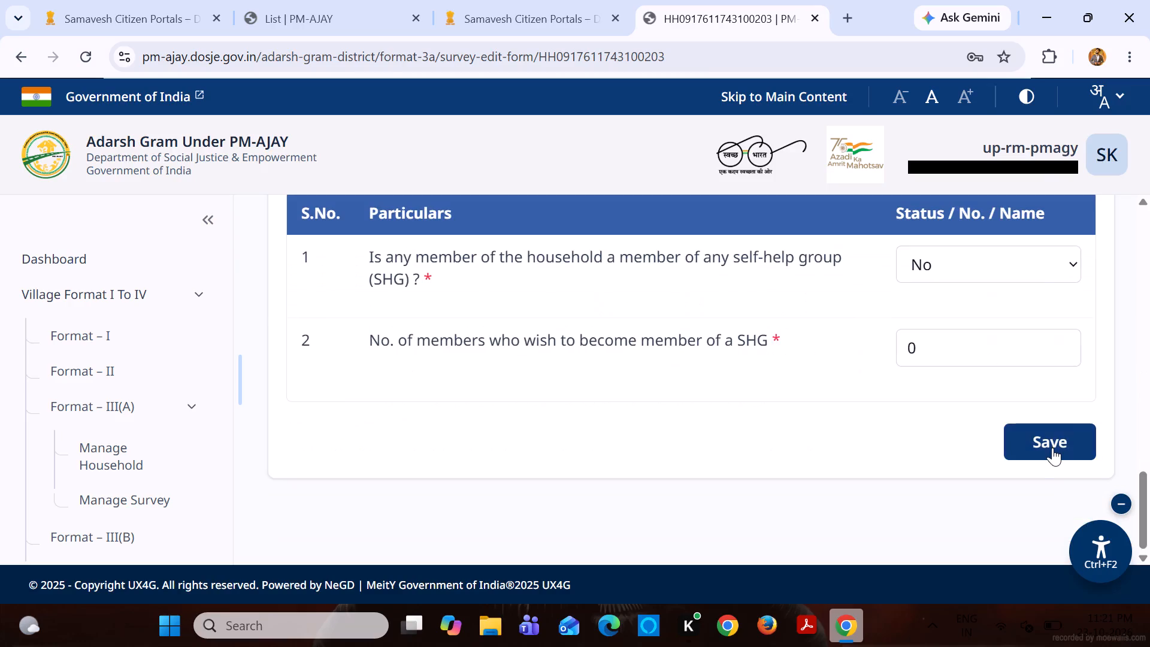
Return to the household list and open house 202's survey at domain 10 – Livelihood and Skill Development.
{"action": "scroll", "coordinate": [943, 281], "scroll_direction": "up", "scroll_amount": 12}
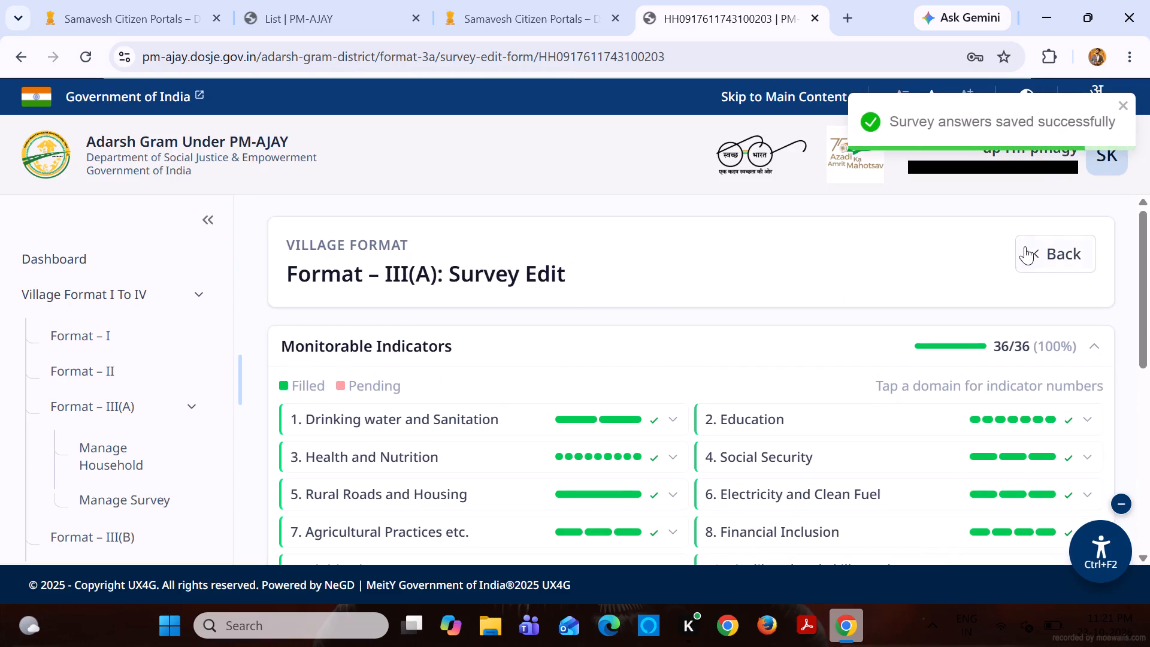
{"action": "left_click", "coordinate": [1028, 253]}
{"action": "scroll", "coordinate": [972, 326], "scroll_direction": "down", "scroll_amount": 5}
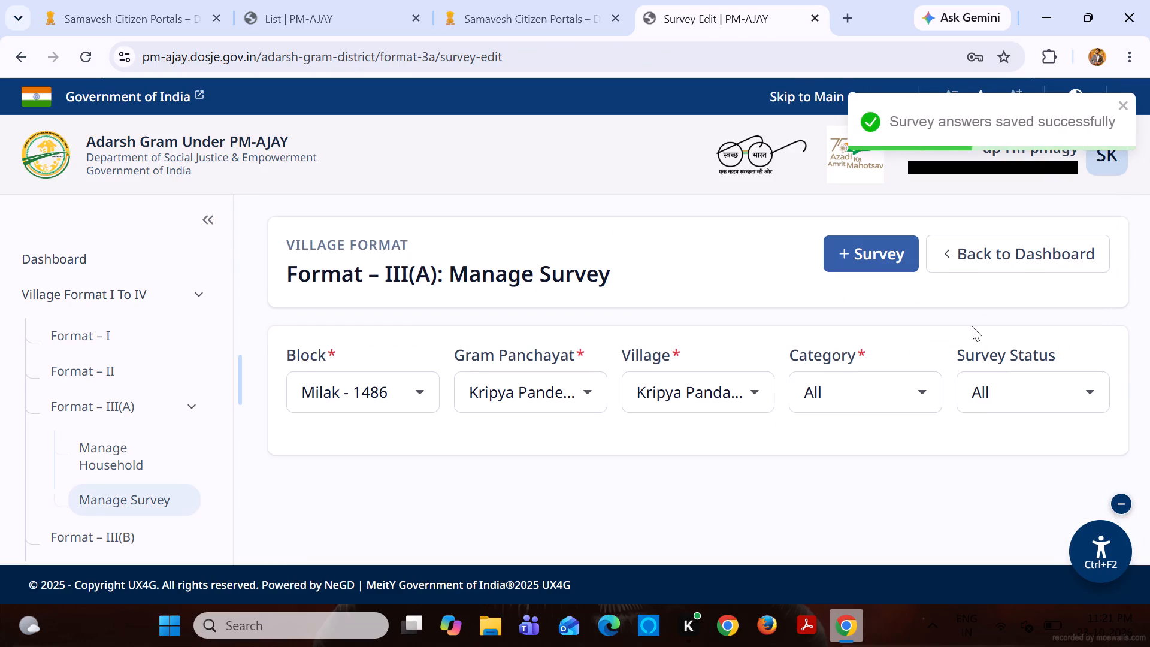
{"action": "scroll", "coordinate": [972, 326], "scroll_direction": "down", "scroll_amount": 13}
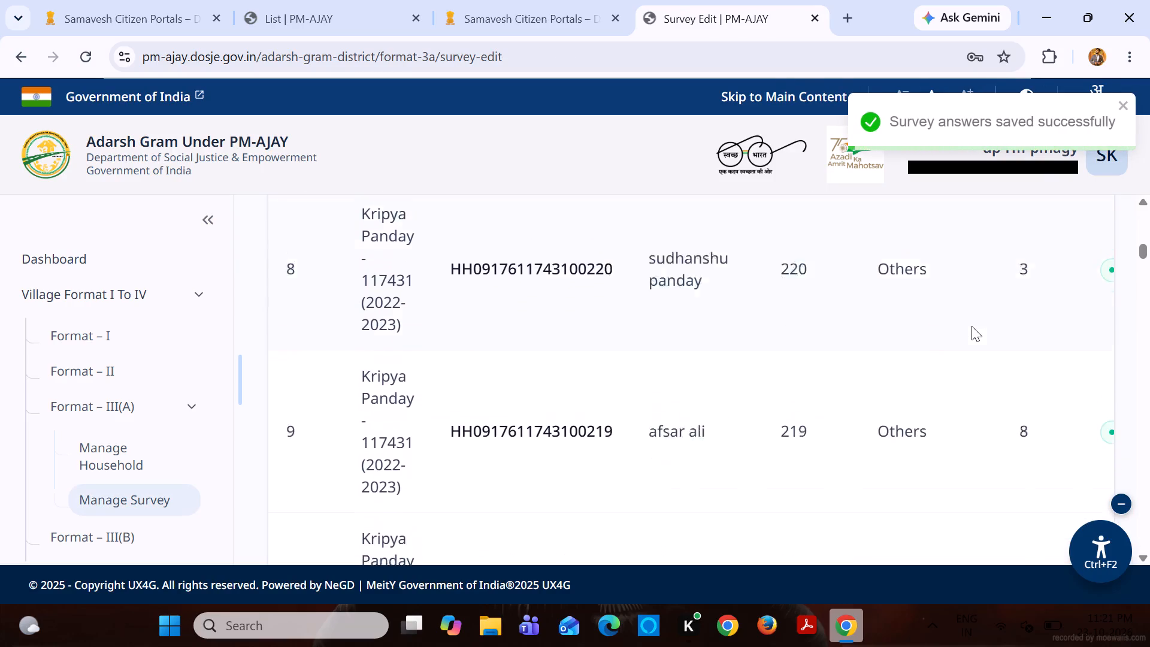
{"action": "scroll", "coordinate": [972, 326], "scroll_direction": "down", "scroll_amount": 7}
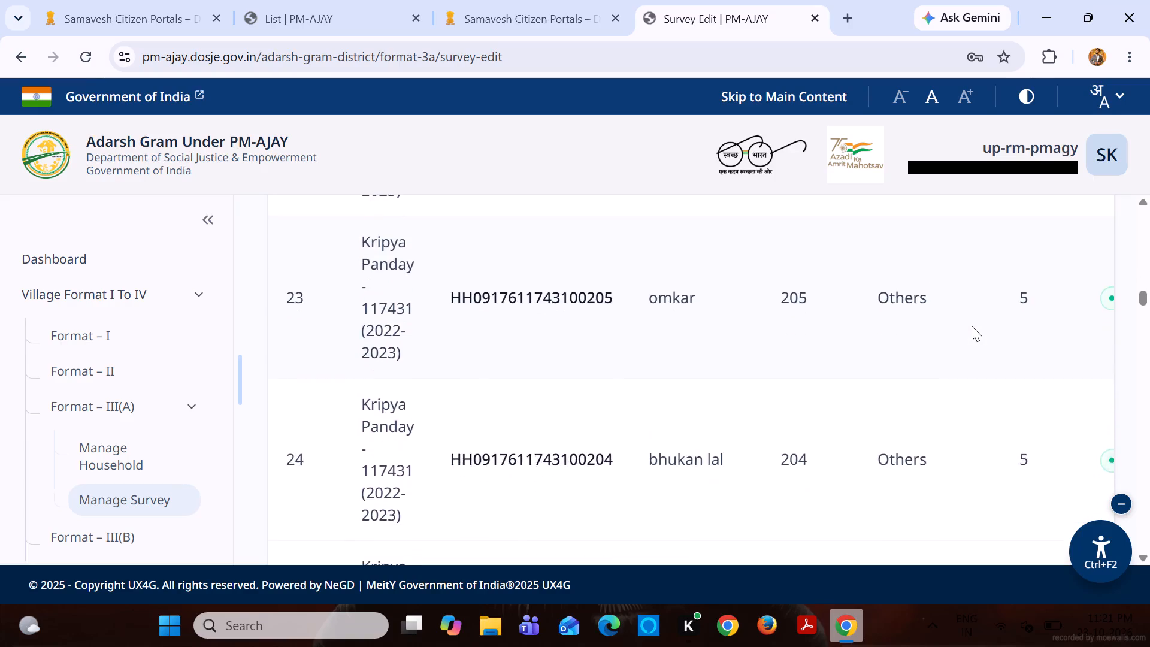
{"action": "scroll", "coordinate": [972, 326], "scroll_direction": "down", "scroll_amount": 2}
{"action": "scroll", "coordinate": [972, 326], "scroll_direction": "left", "scroll_amount": 5}
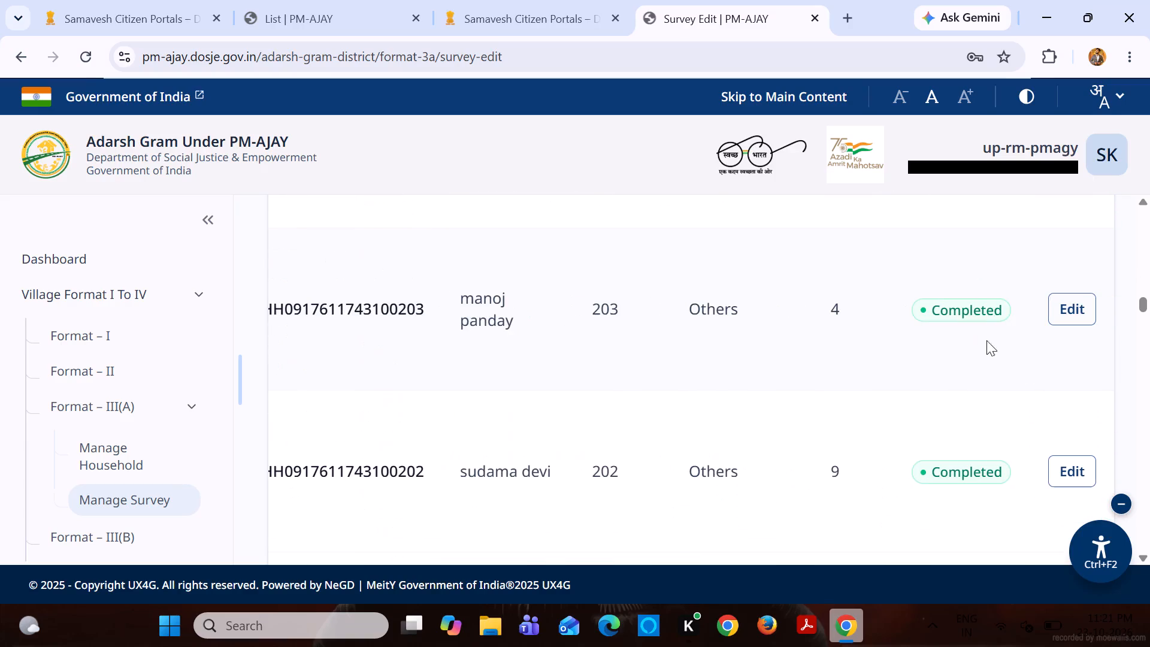
{"action": "left_click", "coordinate": [1073, 467]}
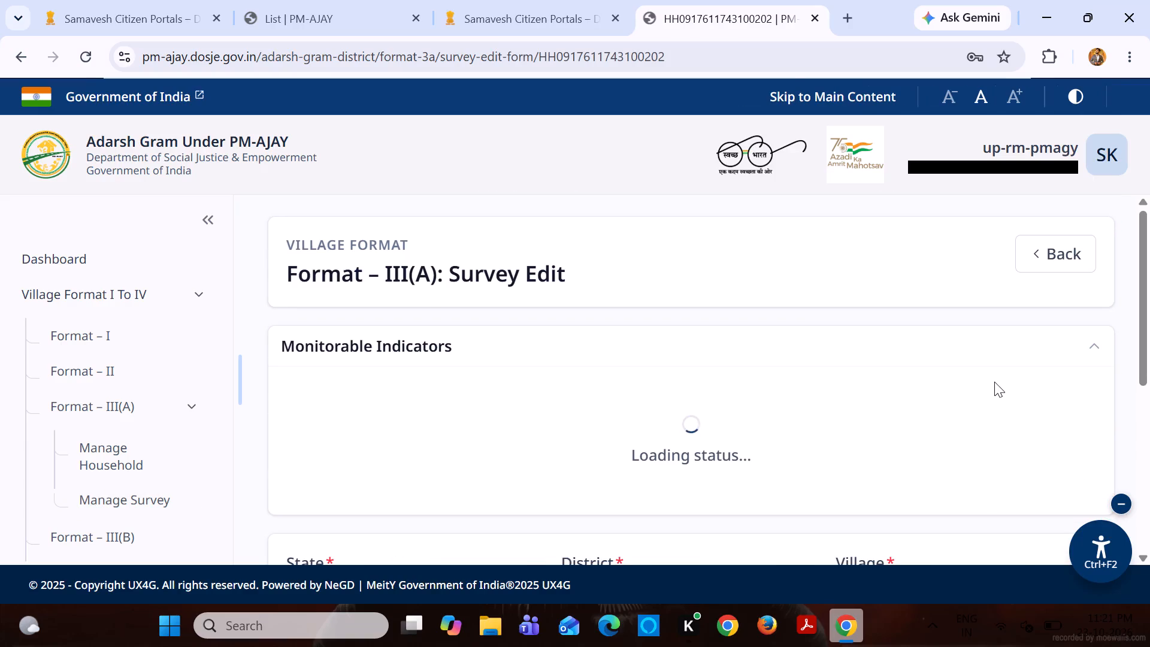
{"action": "scroll", "coordinate": [994, 382], "scroll_direction": "down", "scroll_amount": 7}
{"action": "left_click", "coordinate": [797, 409]}
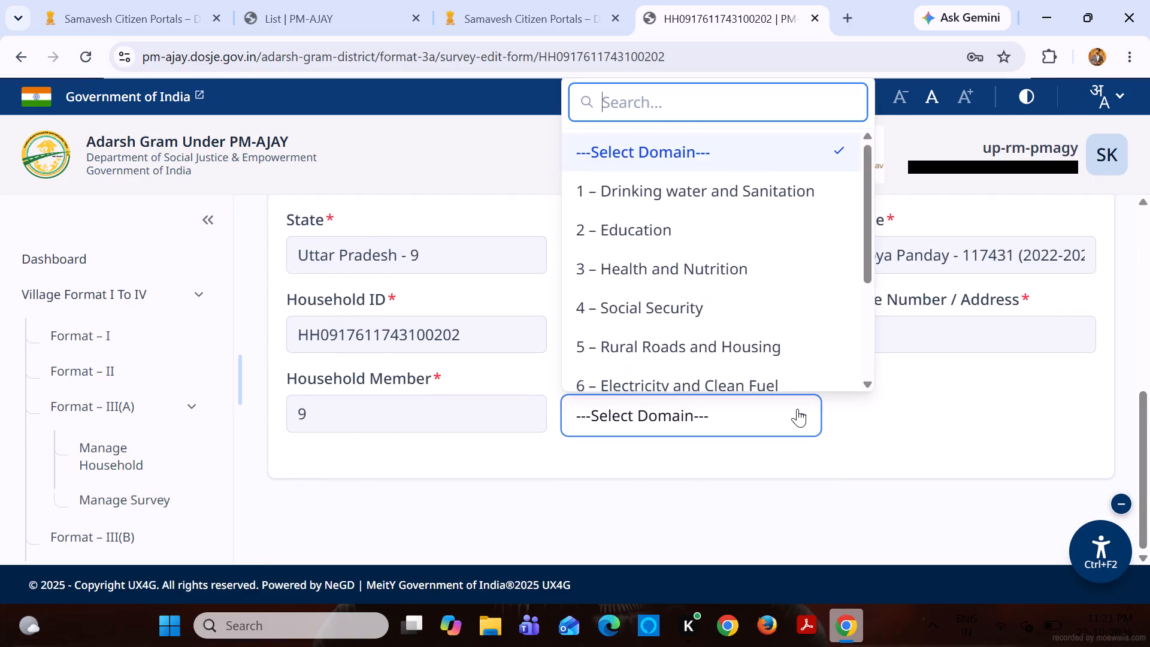
{"action": "scroll", "coordinate": [773, 159], "scroll_direction": "down", "scroll_amount": 7}
{"action": "left_click", "coordinate": [676, 358]}
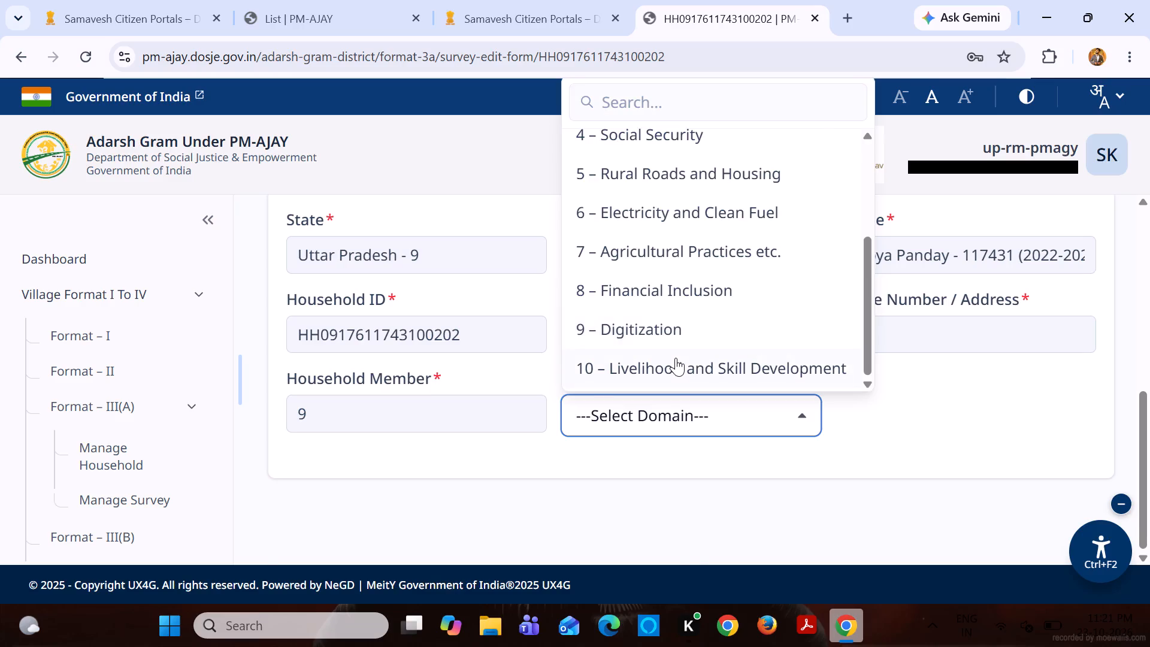
Set indicator 10.2's number of youth eligible for availing bank linked loans to 0 and save house 202's survey answers.
{"action": "scroll", "coordinate": [776, 370], "scroll_direction": "down", "scroll_amount": 4}
{"action": "scroll", "coordinate": [867, 361], "scroll_direction": "down", "scroll_amount": 2}
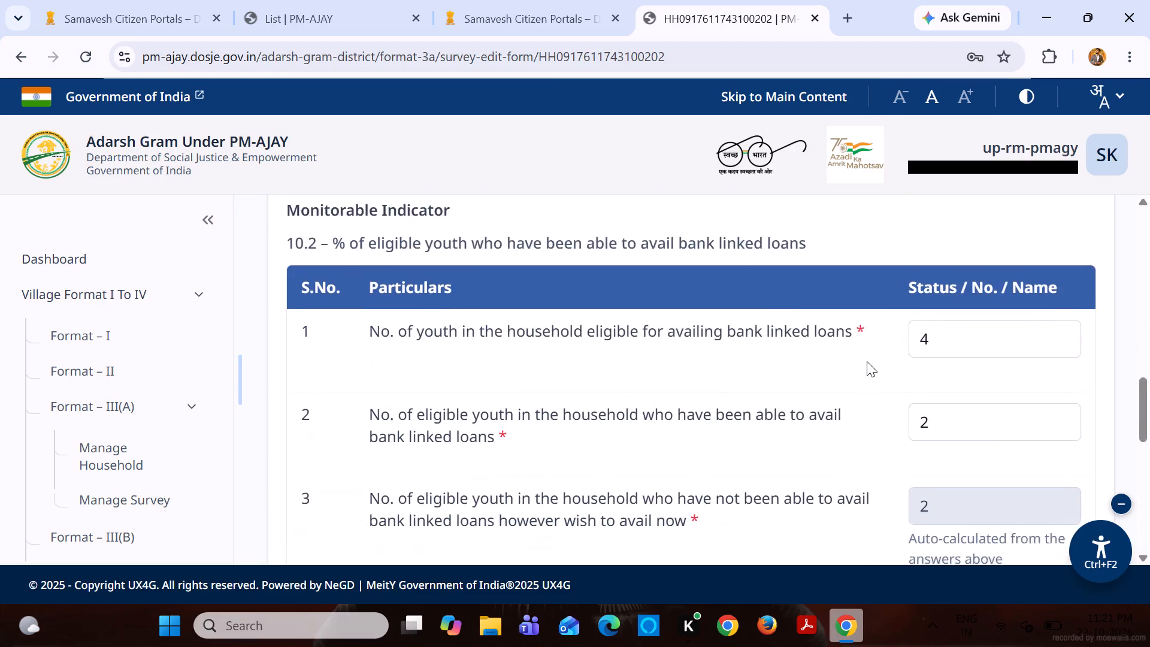
{"action": "scroll", "coordinate": [867, 361], "scroll_direction": "down", "scroll_amount": 1}
{"action": "left_click", "coordinate": [962, 327]}
{"action": "key", "text": "BackSpace"}
{"action": "key", "text": "0"}
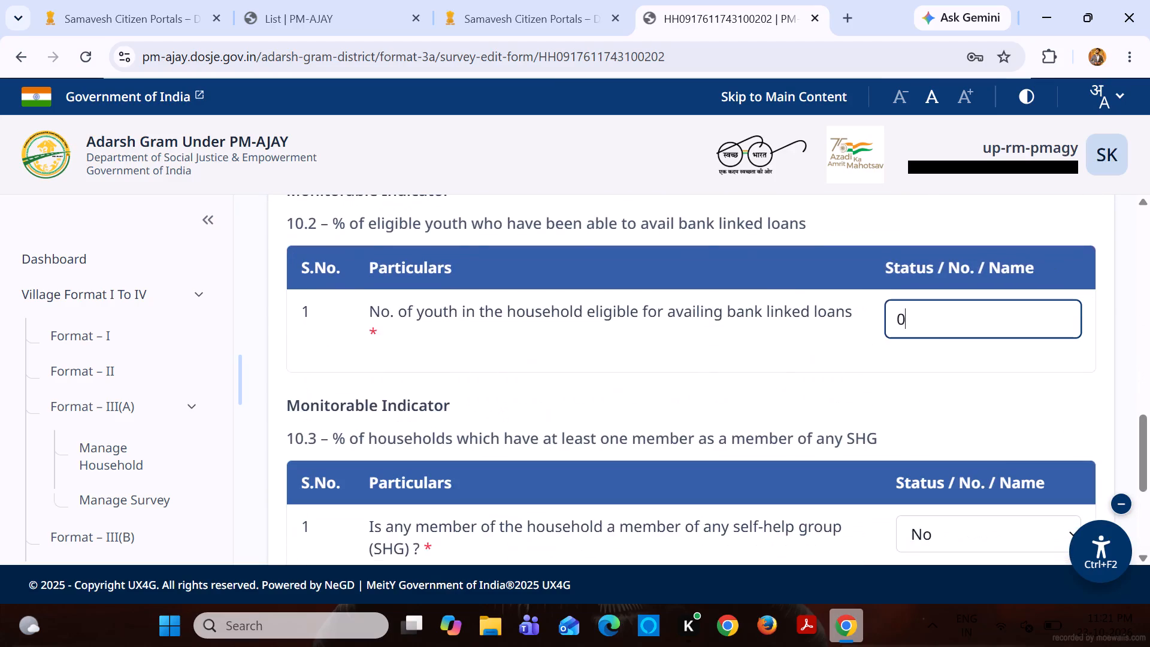
{"action": "scroll", "coordinate": [962, 327], "scroll_direction": "down", "scroll_amount": 7}
{"action": "left_click", "coordinate": [1036, 436]}
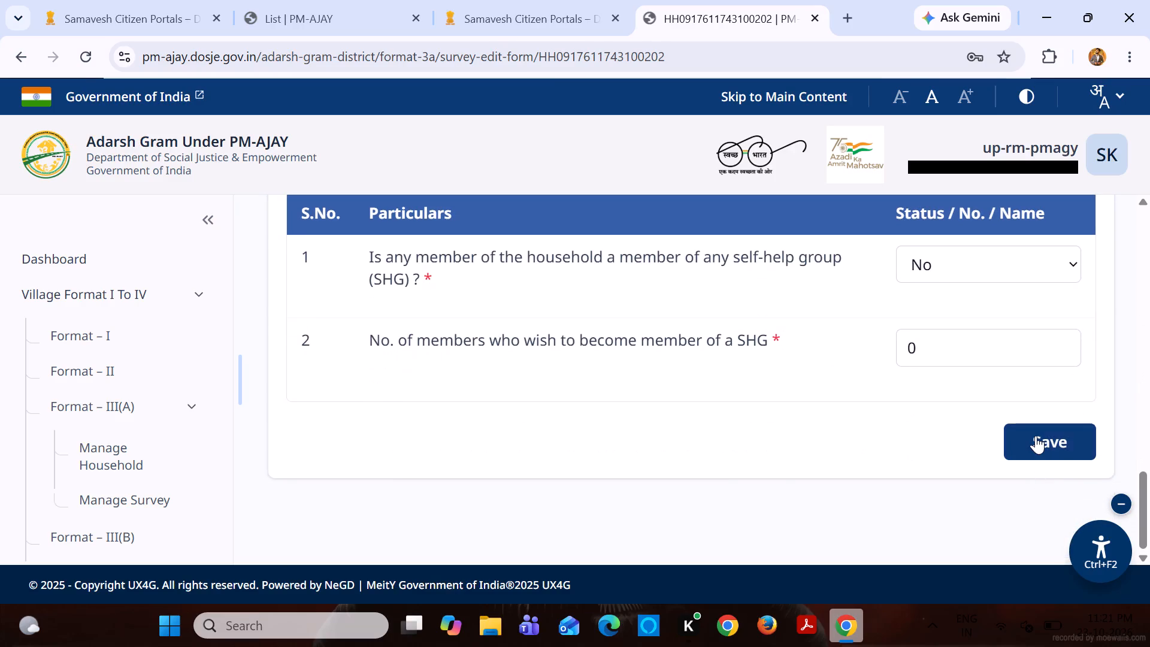
Return to the household list and open house 201's survey at domain 10 – Livelihood and Skill Development.
{"action": "scroll", "coordinate": [934, 362], "scroll_direction": "up", "scroll_amount": 8}
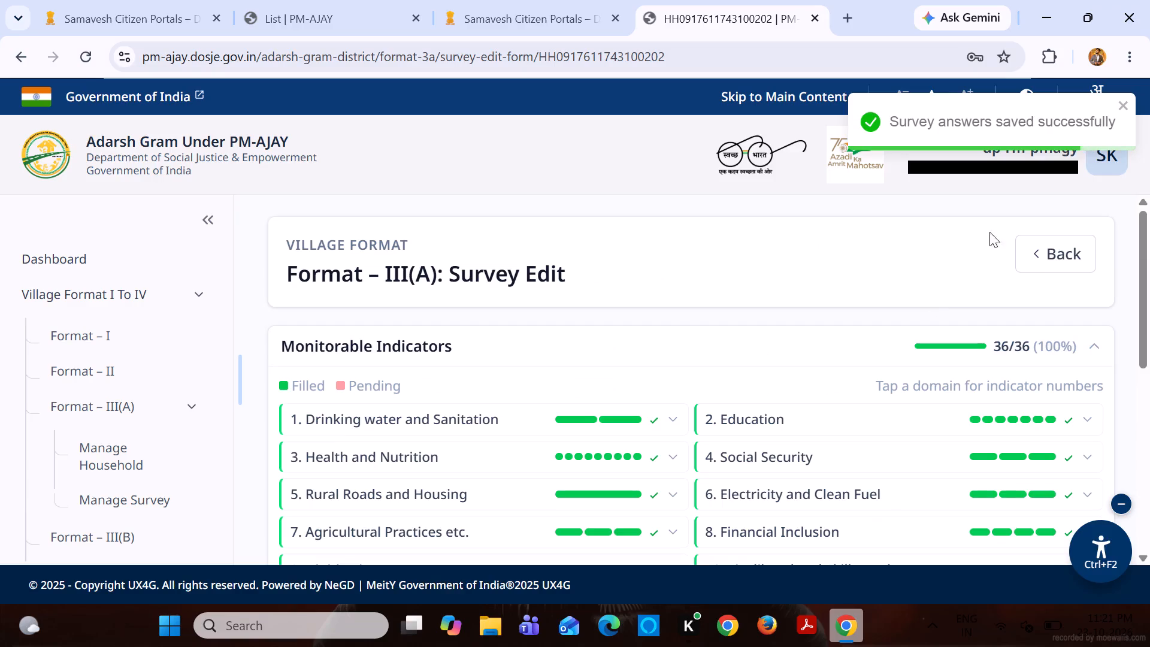
{"action": "left_click", "coordinate": [1054, 248]}
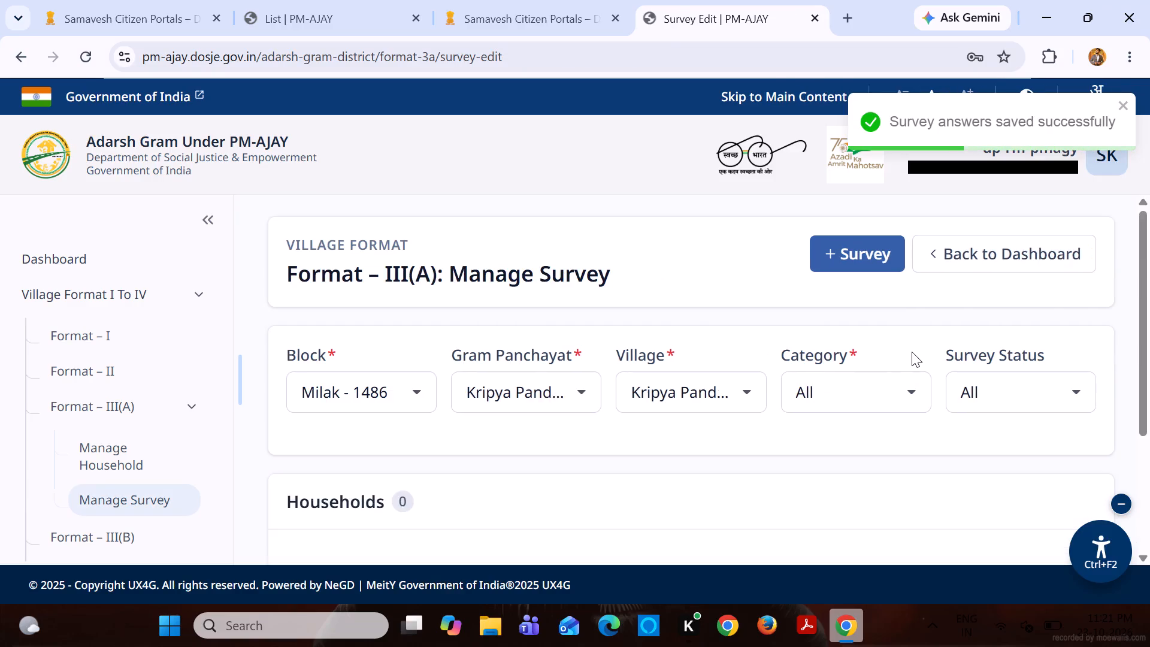
{"action": "scroll", "coordinate": [912, 352], "scroll_direction": "down", "scroll_amount": 13}
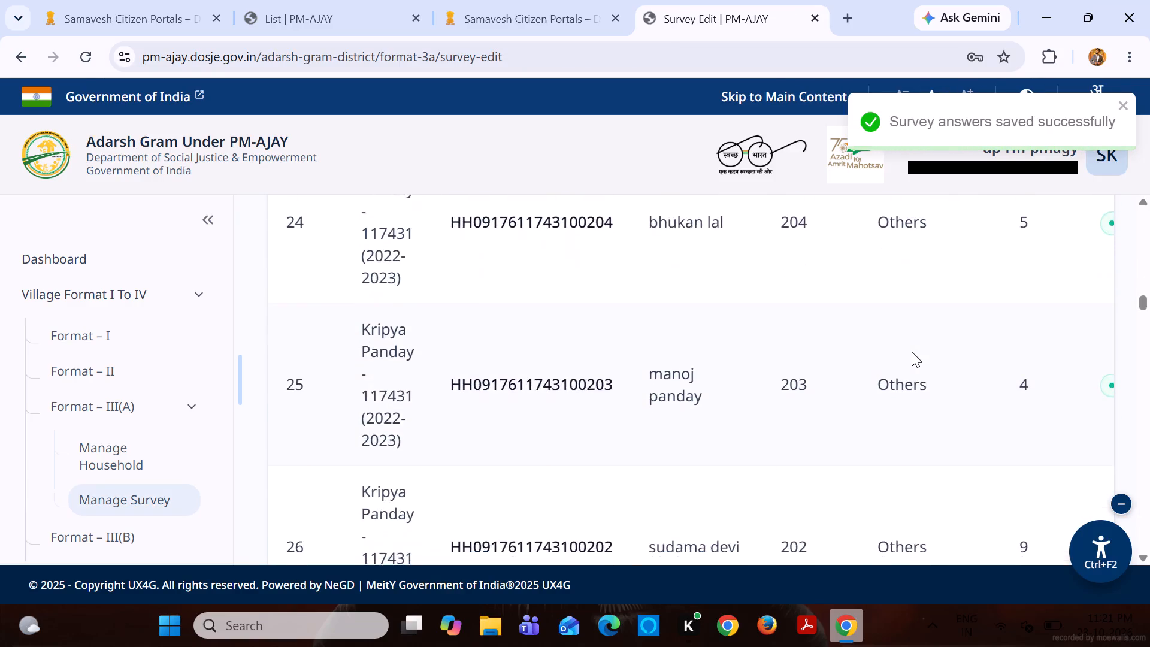
{"action": "scroll", "coordinate": [912, 352], "scroll_direction": "down", "scroll_amount": 5}
{"action": "scroll", "coordinate": [912, 352], "scroll_direction": "left", "scroll_amount": 9}
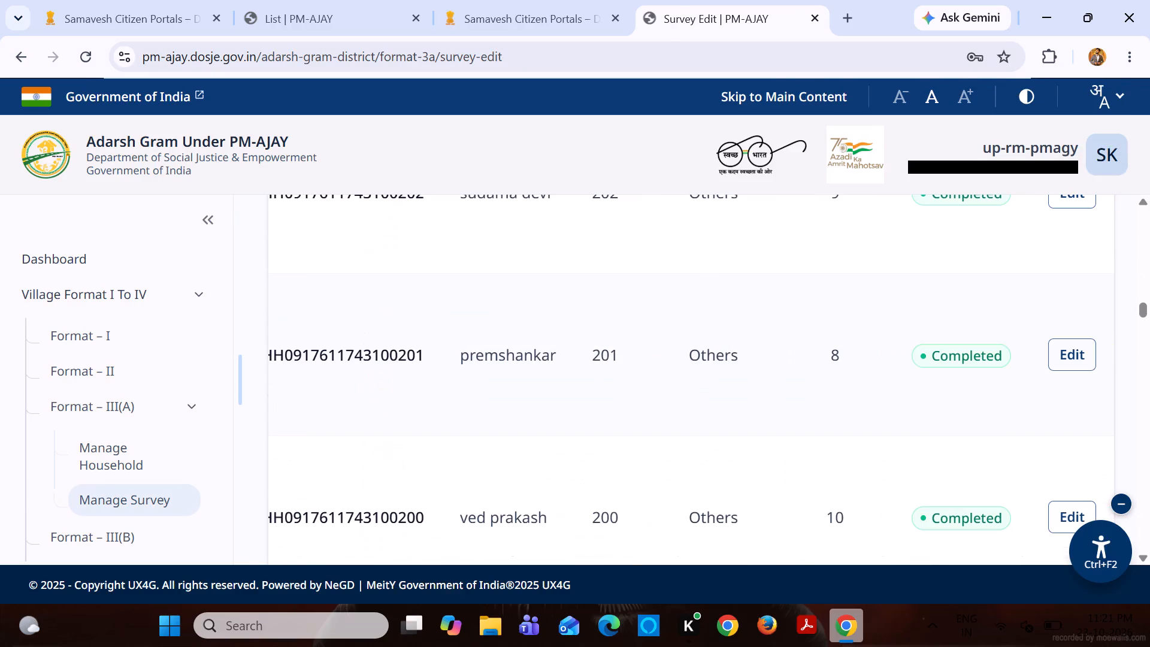
{"action": "left_click", "coordinate": [1073, 366]}
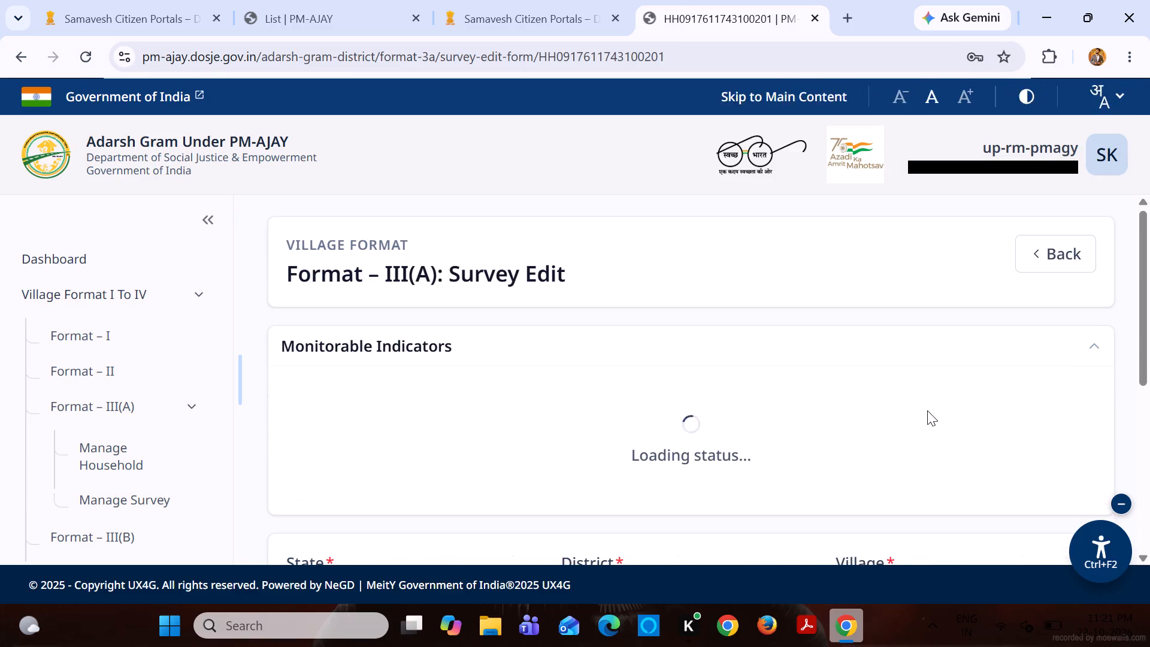
{"action": "scroll", "coordinate": [927, 410], "scroll_direction": "down", "scroll_amount": 9}
{"action": "left_click", "coordinate": [800, 412]}
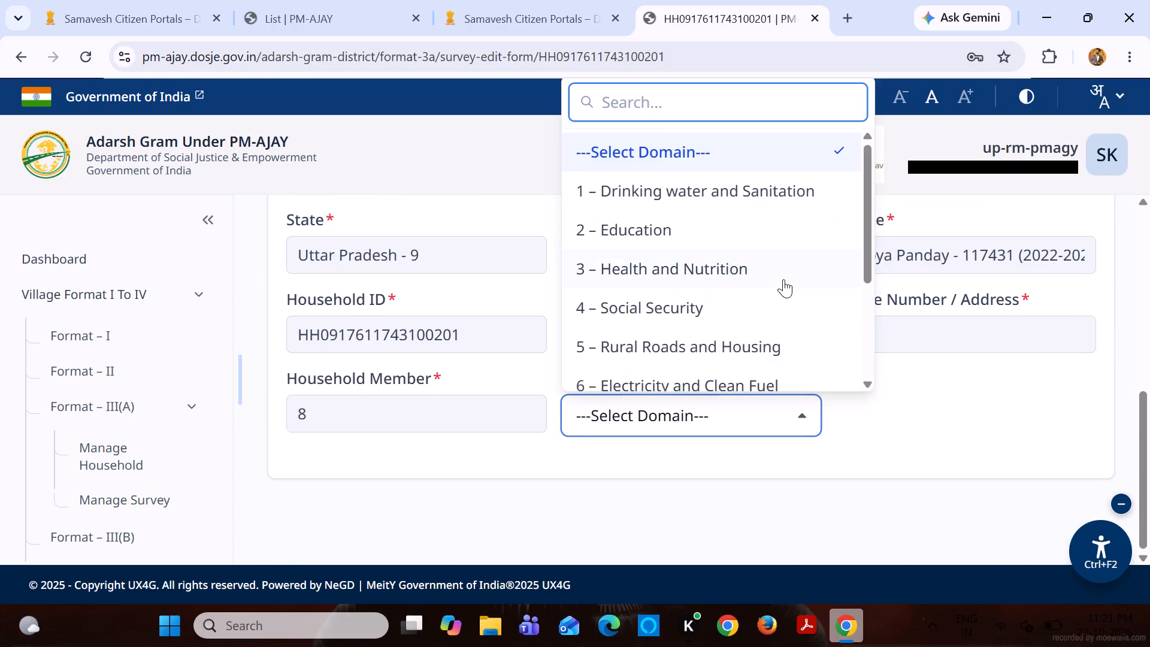
{"action": "scroll", "coordinate": [783, 279], "scroll_direction": "down", "scroll_amount": 7}
{"action": "left_click", "coordinate": [674, 362]}
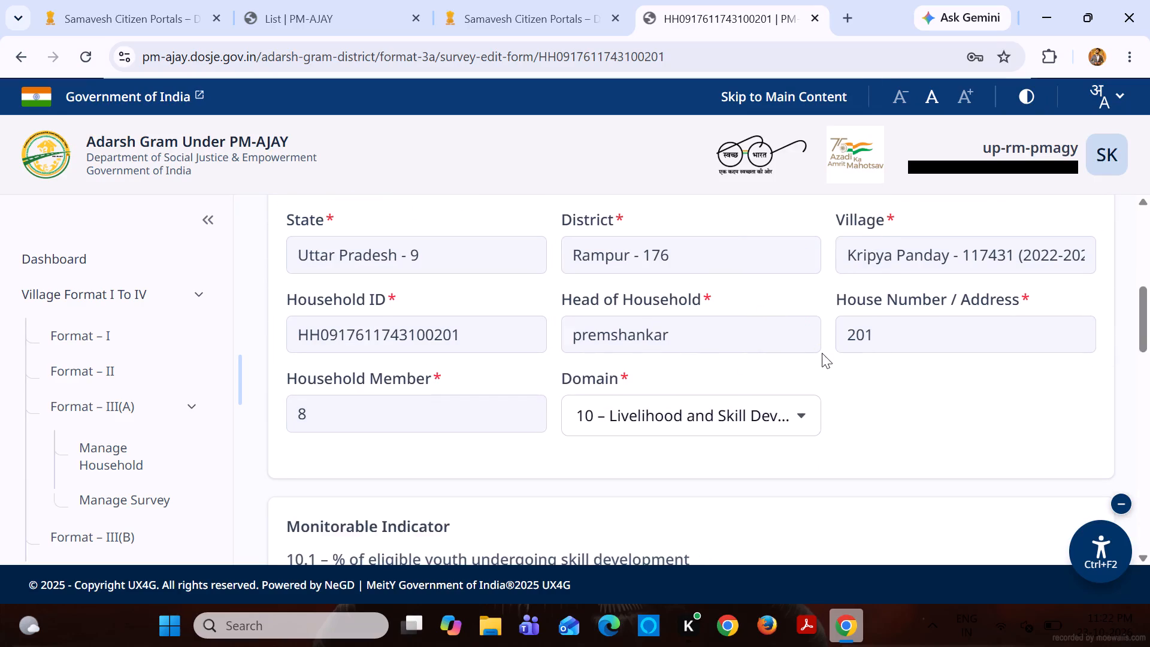
Set indicator 10.2's number of youth eligible for availing bank linked loans to 0 and save house 201's survey answers.
{"action": "scroll", "coordinate": [822, 353], "scroll_direction": "down", "scroll_amount": 3}
{"action": "scroll", "coordinate": [922, 374], "scroll_direction": "down", "scroll_amount": 2}
{"action": "left_click", "coordinate": [975, 340]}
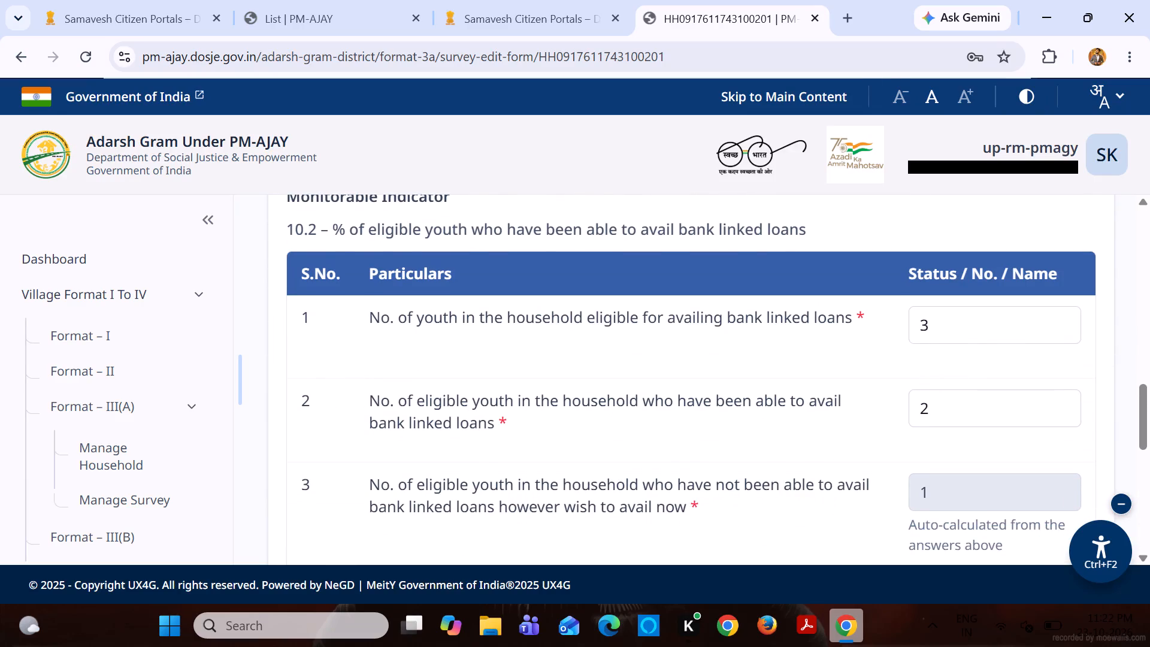
{"action": "key", "text": "BackSpace"}
{"action": "key", "text": "0"}
{"action": "scroll", "coordinate": [975, 340], "scroll_direction": "down", "scroll_amount": 2}
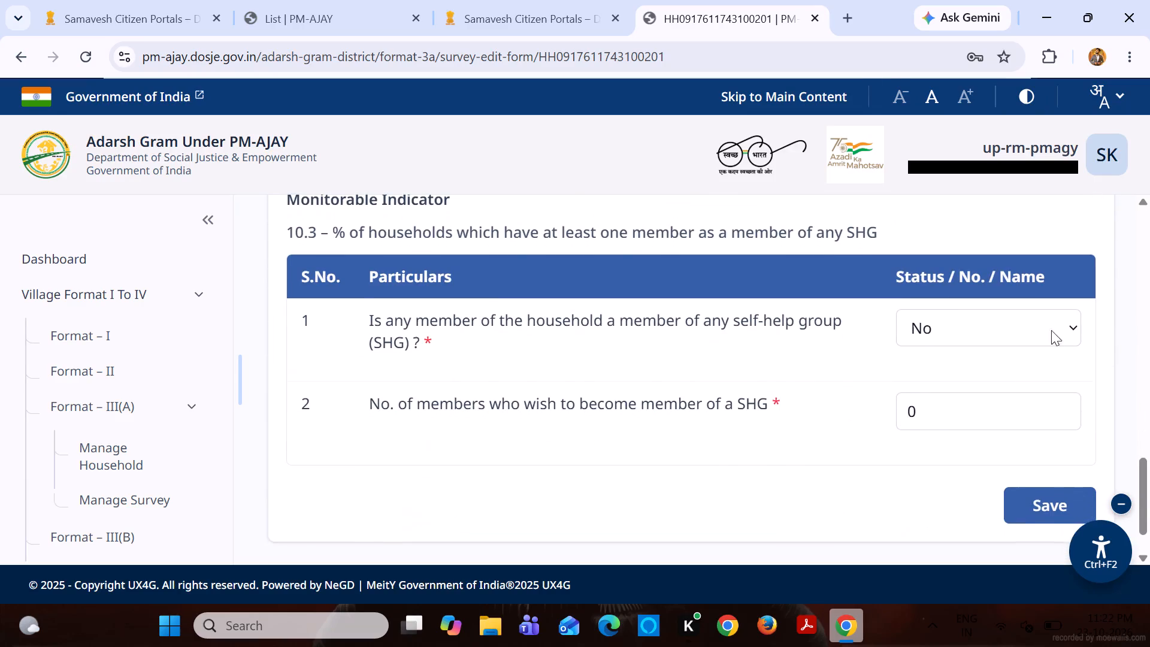
{"action": "left_click", "coordinate": [1034, 489]}
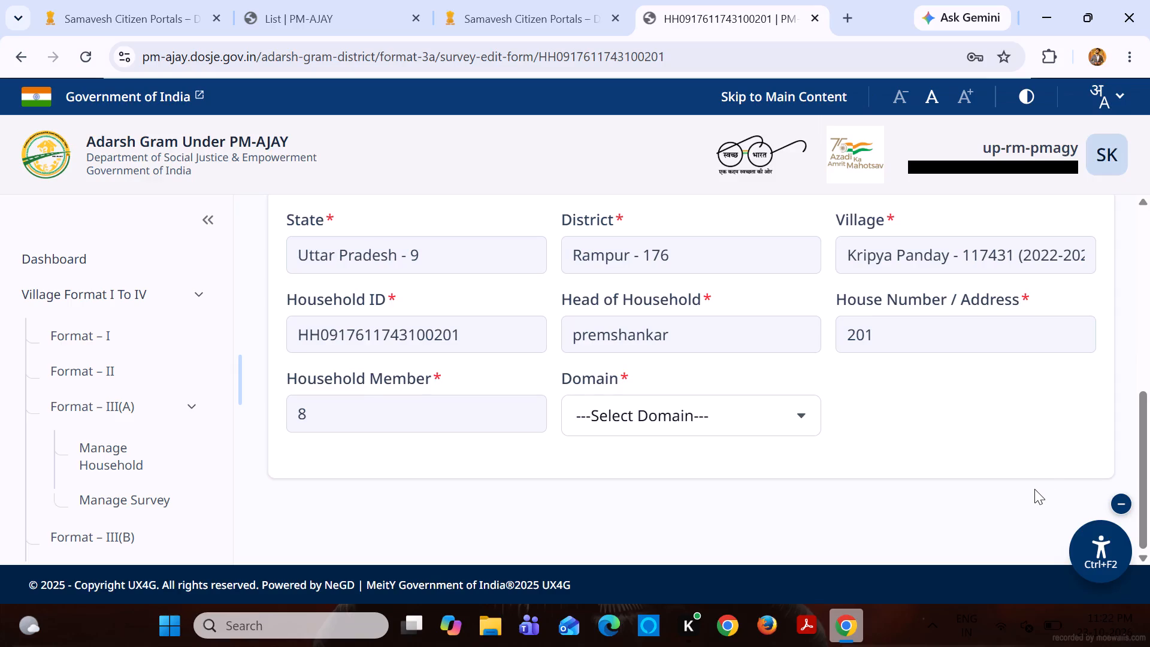
Return to the household list and open house 200's survey at domain 10 – Livelihood and Skill Development.
{"action": "scroll", "coordinate": [1037, 449], "scroll_direction": "up", "scroll_amount": 10}
{"action": "left_click", "coordinate": [1090, 258]}
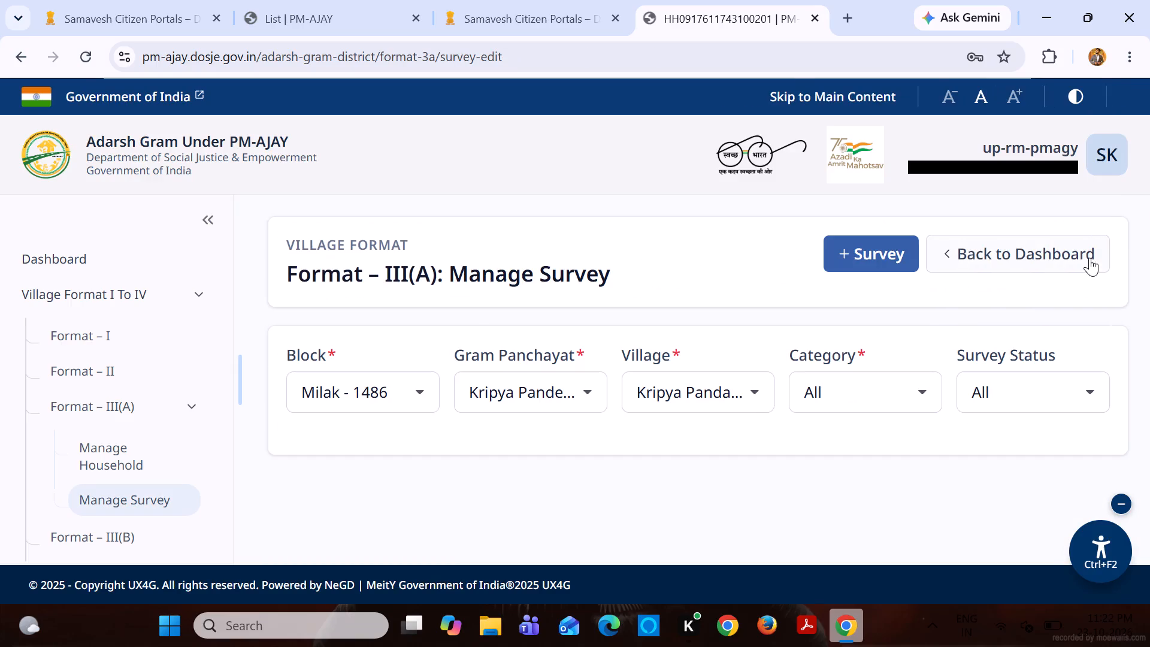
{"action": "scroll", "coordinate": [988, 326], "scroll_direction": "down", "scroll_amount": 14}
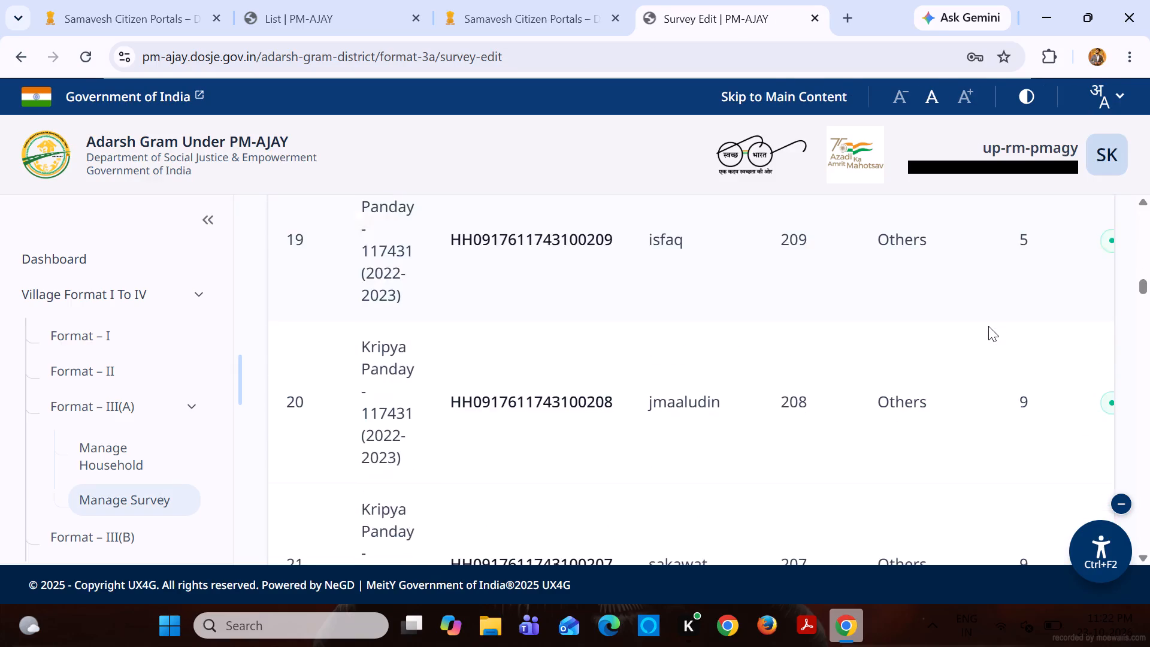
{"action": "scroll", "coordinate": [988, 326], "scroll_direction": "down", "scroll_amount": 5}
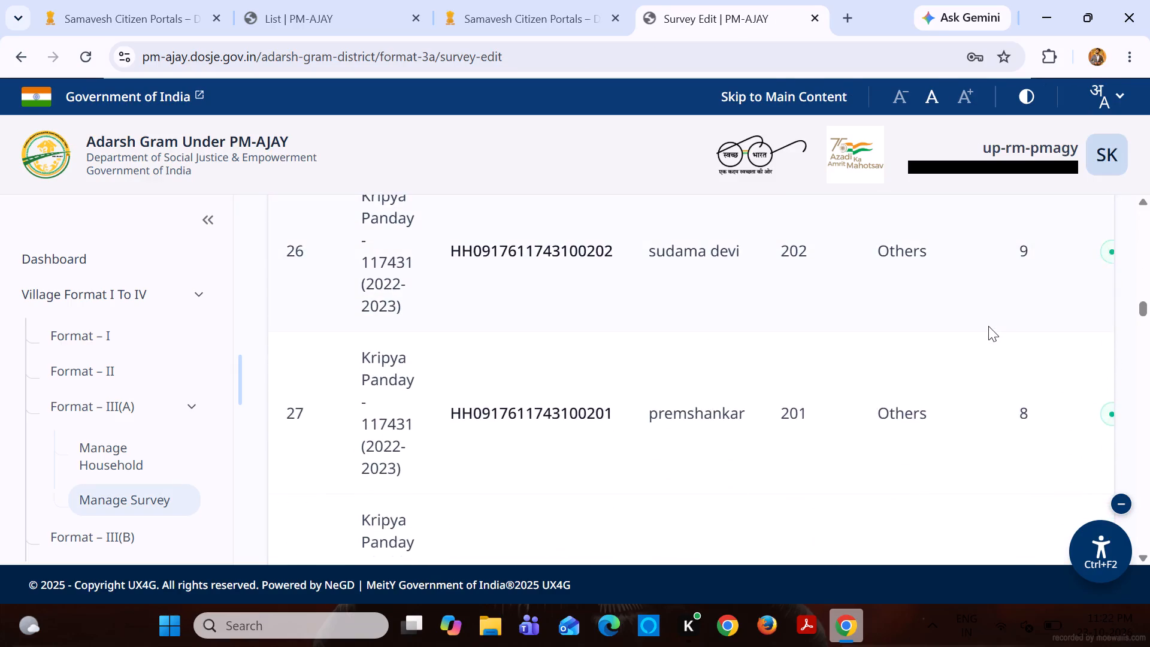
{"action": "scroll", "coordinate": [988, 326], "scroll_direction": "down", "scroll_amount": 1}
{"action": "scroll", "coordinate": [988, 326], "scroll_direction": "left", "scroll_amount": 7}
{"action": "left_click", "coordinate": [1072, 449]}
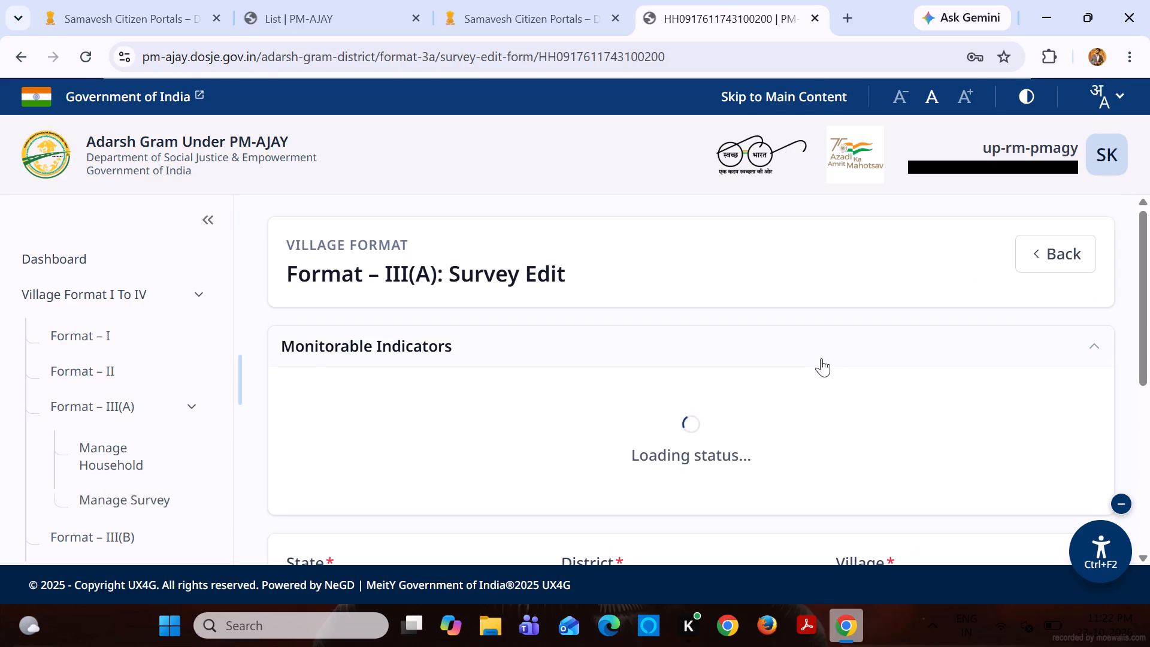
{"action": "scroll", "coordinate": [753, 362], "scroll_direction": "down", "scroll_amount": 8}
{"action": "left_click", "coordinate": [723, 418]}
{"action": "scroll", "coordinate": [723, 418], "scroll_direction": "down", "scroll_amount": 2}
{"action": "scroll", "coordinate": [726, 332], "scroll_direction": "down", "scroll_amount": 8}
{"action": "left_click", "coordinate": [695, 365]}
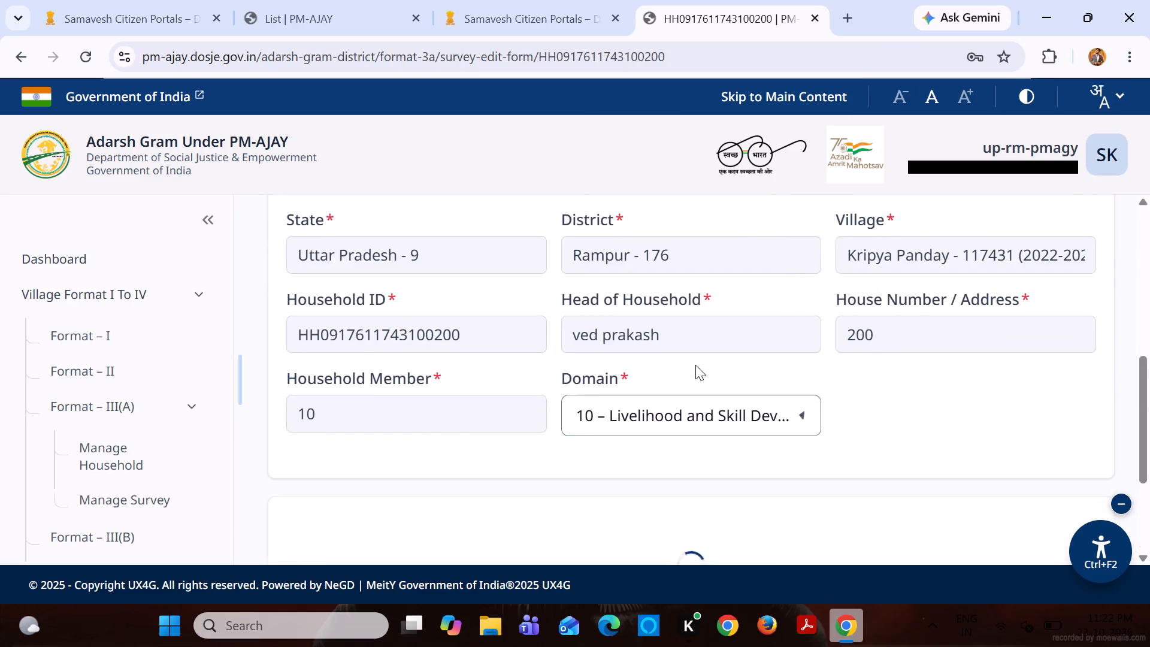
Set house 200's number of eligible youth to 0 for both 10.1 skill training and 10.2 bank linked loans, and save the survey answers.
{"action": "scroll", "coordinate": [788, 413], "scroll_direction": "down", "scroll_amount": 3}
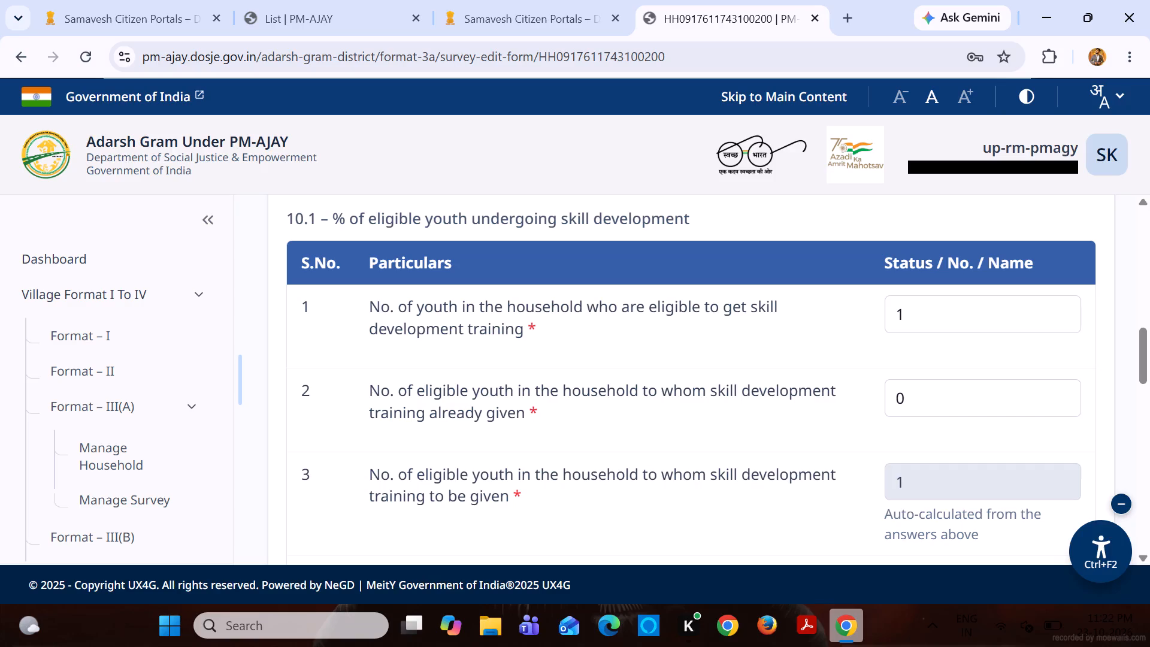
{"action": "left_click", "coordinate": [961, 316]}
{"action": "key", "text": "BackSpace"}
{"action": "key", "text": "0"}
{"action": "scroll", "coordinate": [961, 316], "scroll_direction": "down", "scroll_amount": 3}
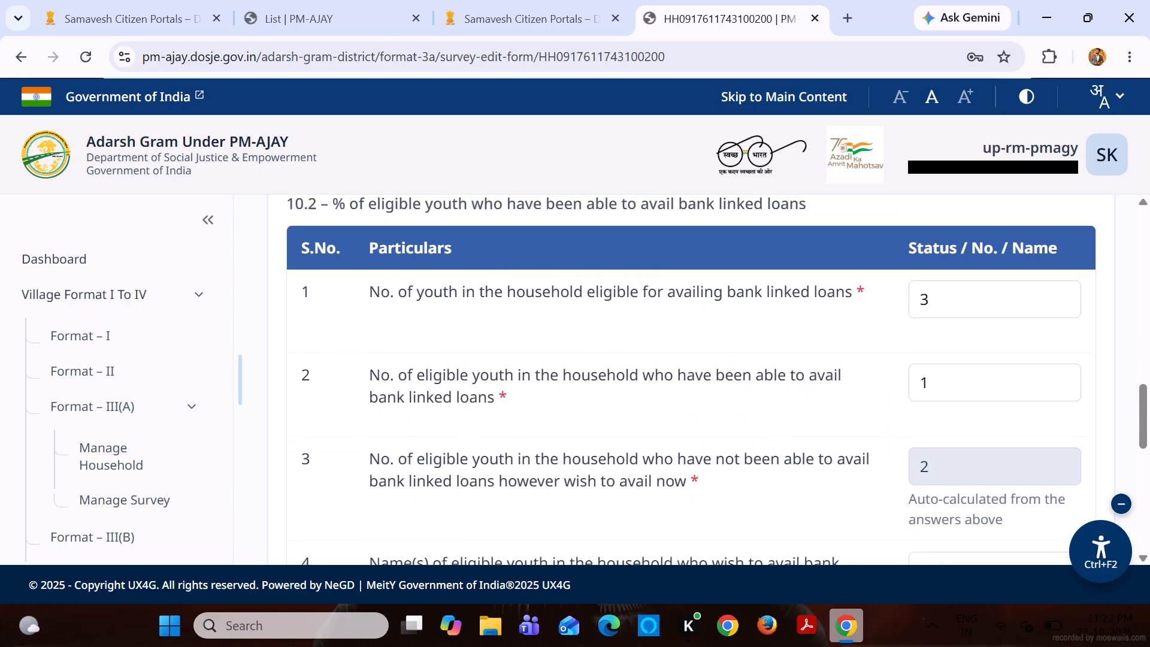
{"action": "left_click", "coordinate": [993, 307]}
{"action": "key", "text": "BackSpace"}
{"action": "key", "text": "0"}
{"action": "scroll", "coordinate": [993, 307], "scroll_direction": "down", "scroll_amount": 2}
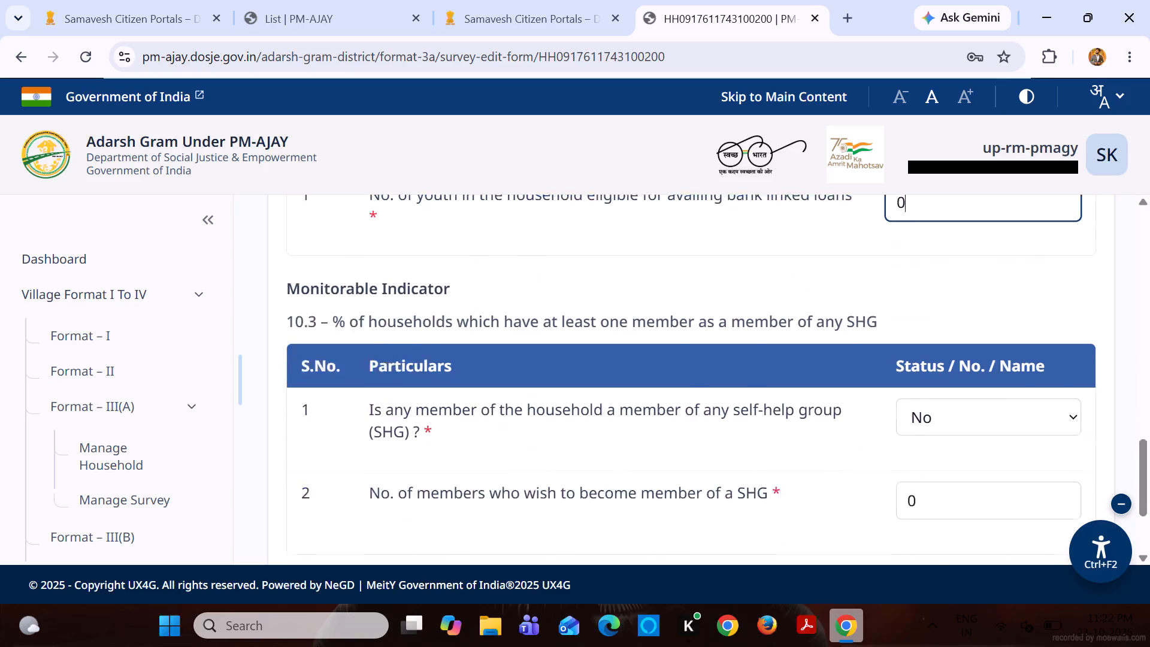
{"action": "scroll", "coordinate": [993, 307], "scroll_direction": "down", "scroll_amount": 2}
{"action": "left_click", "coordinate": [1050, 434]}
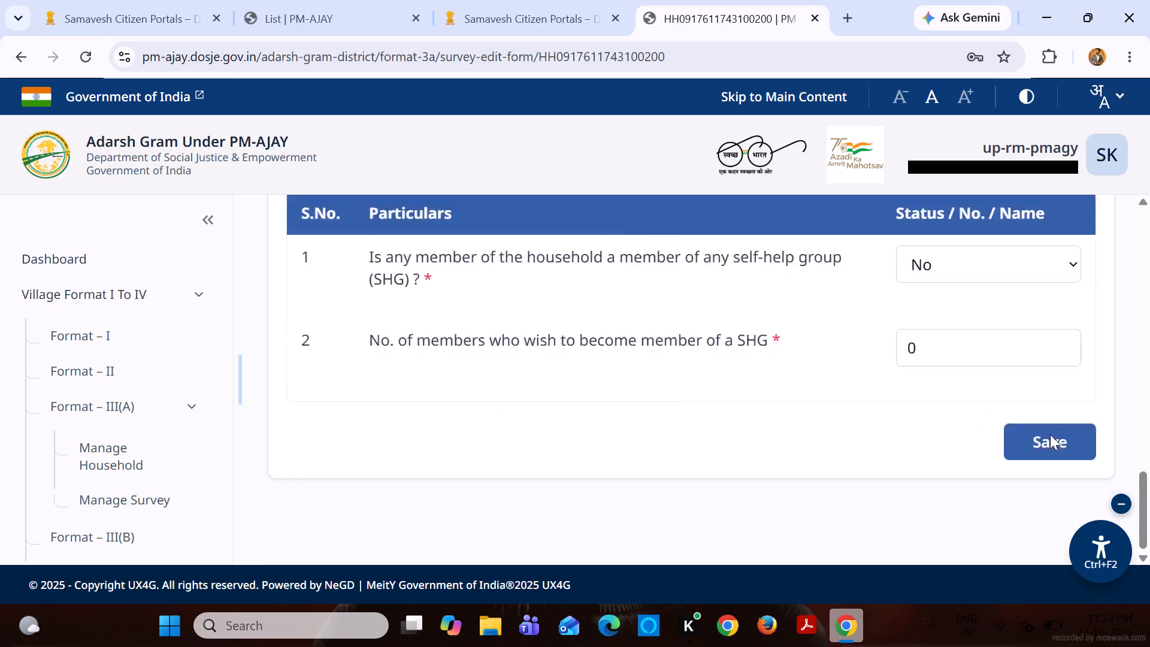
Return to the household list and open house 198's survey at domain 10 – Livelihood and Skill Development.
{"action": "scroll", "coordinate": [980, 358], "scroll_direction": "up", "scroll_amount": 7}
{"action": "left_click", "coordinate": [1052, 247]}
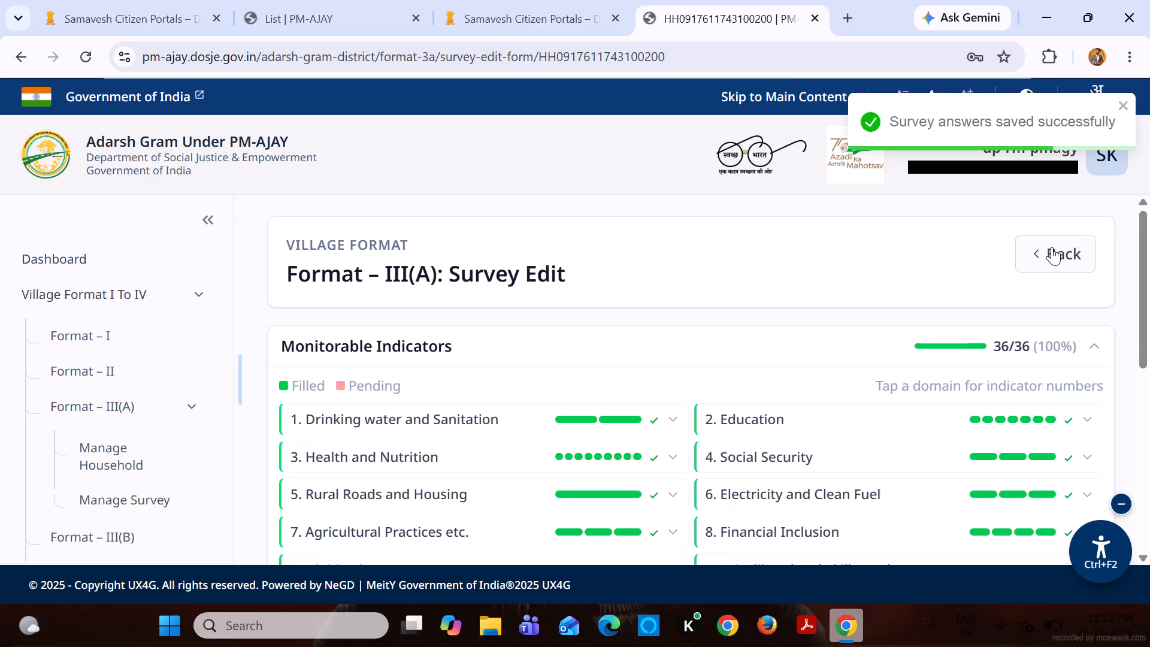
{"action": "scroll", "coordinate": [934, 321], "scroll_direction": "down", "scroll_amount": 3}
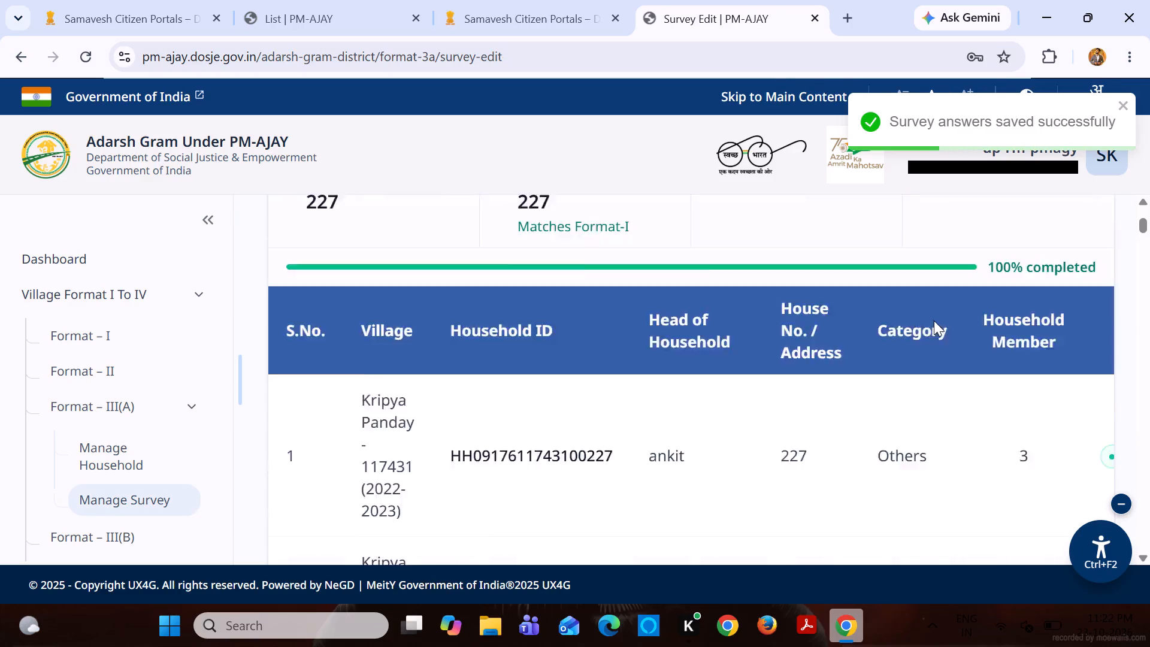
{"action": "scroll", "coordinate": [934, 321], "scroll_direction": "down", "scroll_amount": 14}
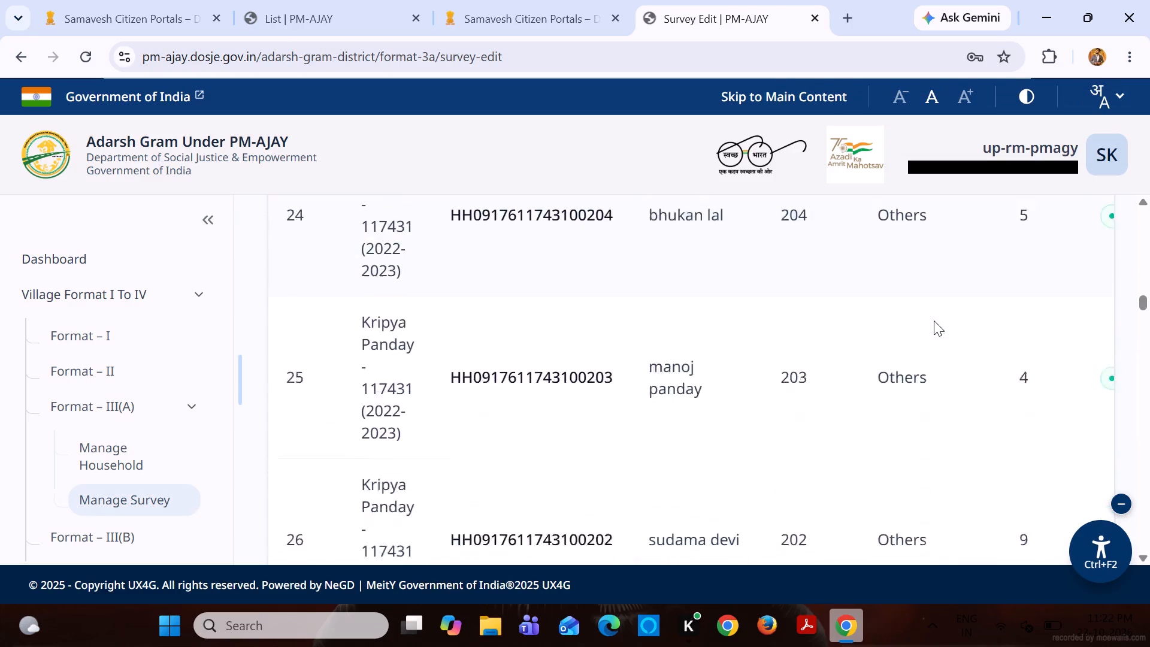
{"action": "scroll", "coordinate": [934, 321], "scroll_direction": "down", "scroll_amount": 2}
{"action": "scroll", "coordinate": [934, 321], "scroll_direction": "left", "scroll_amount": 4}
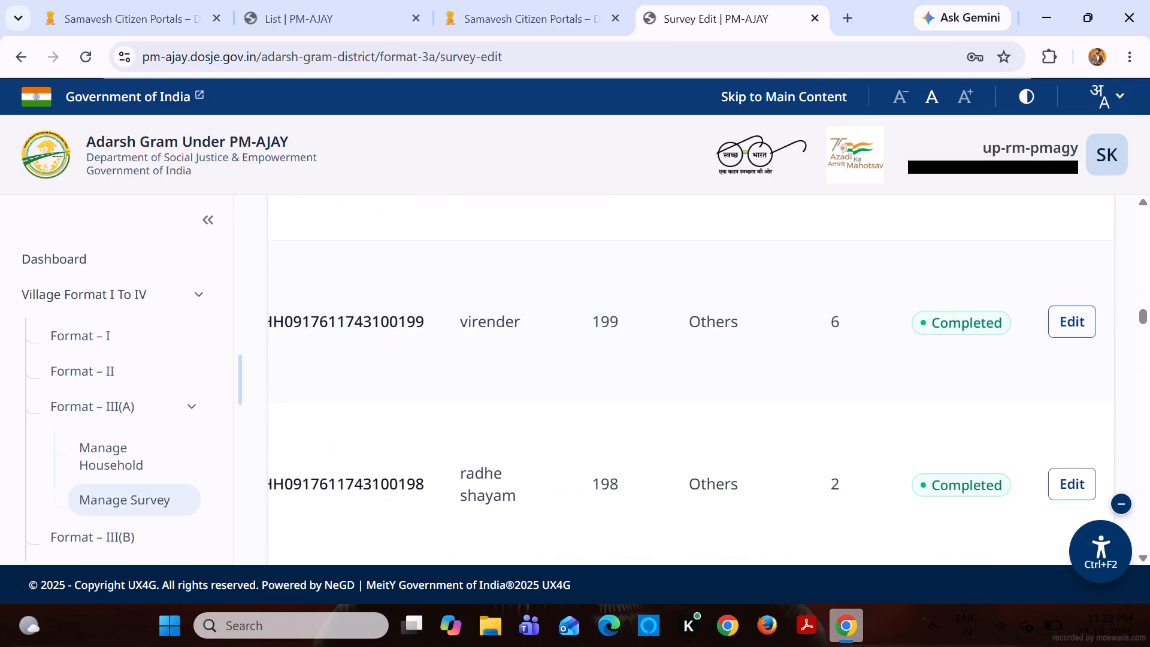
{"action": "left_click", "coordinate": [1073, 482]}
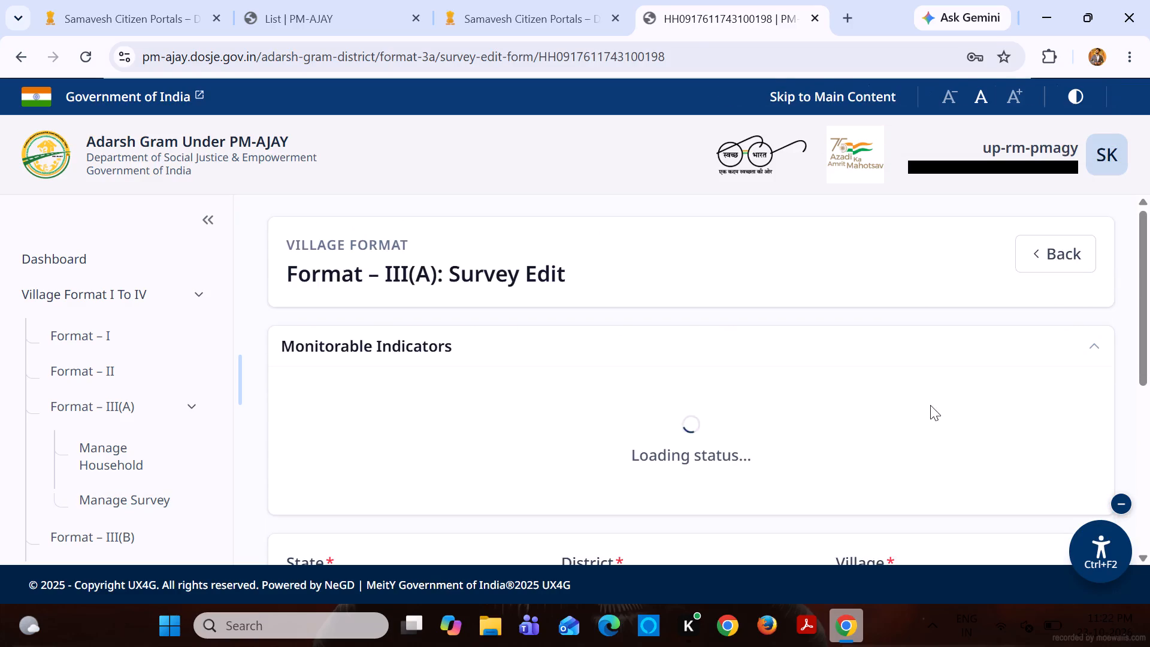
{"action": "scroll", "coordinate": [930, 405], "scroll_direction": "down", "scroll_amount": 7}
{"action": "left_click", "coordinate": [794, 411]}
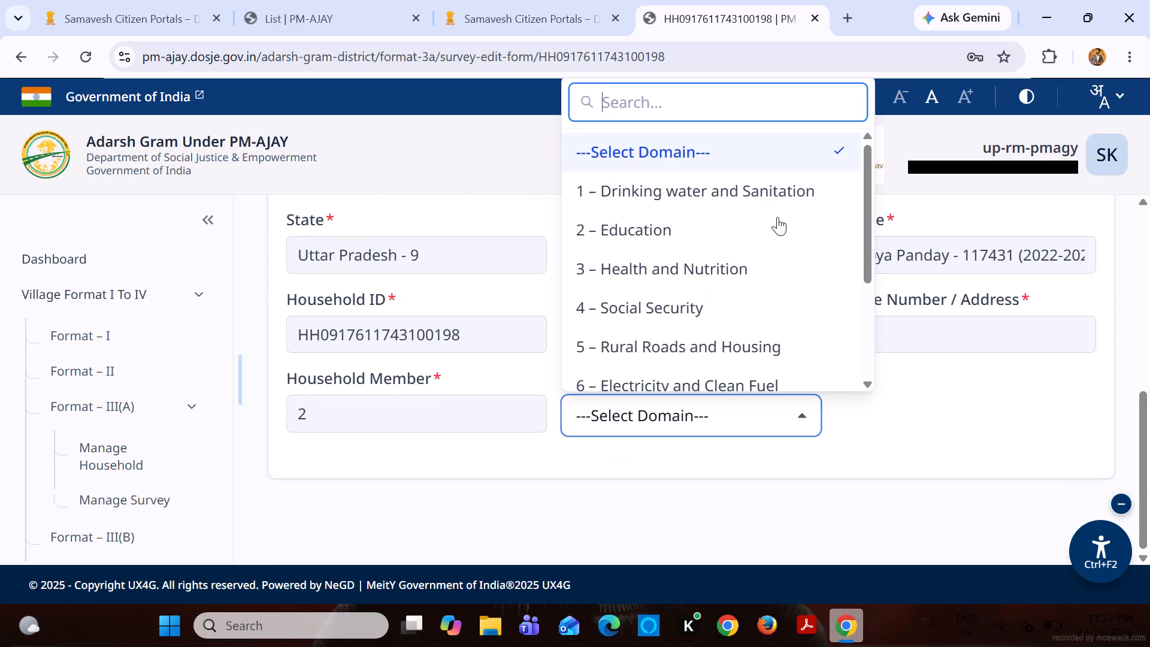
{"action": "scroll", "coordinate": [777, 217], "scroll_direction": "down", "scroll_amount": 6}
{"action": "left_click", "coordinate": [644, 363]}
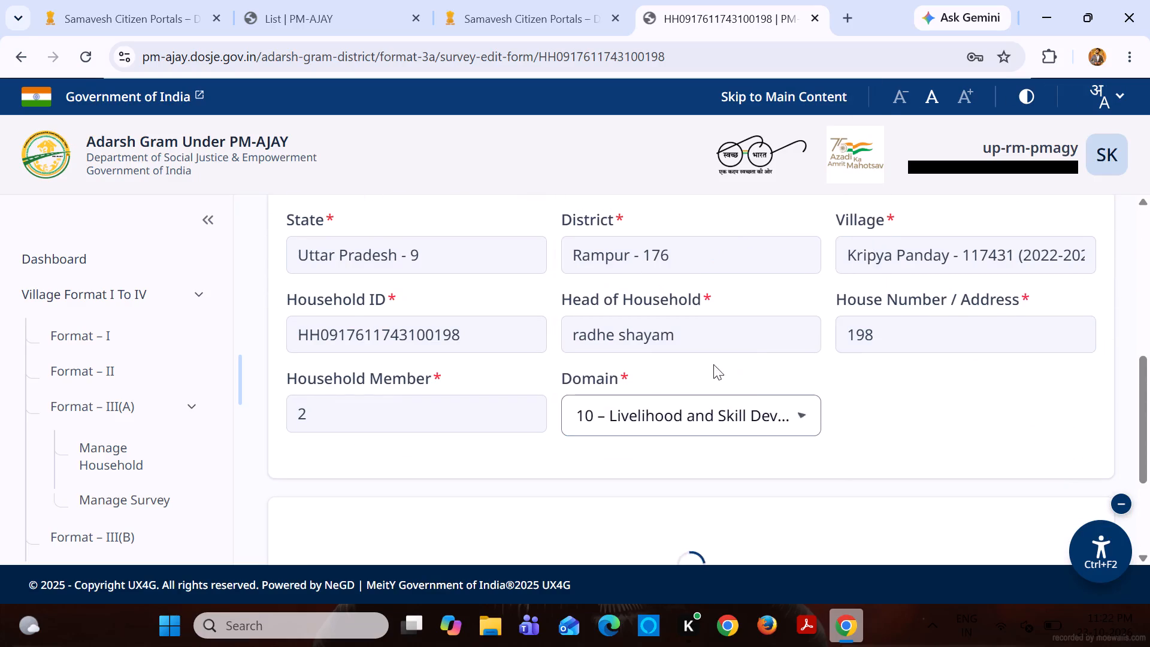
Set house 198's number of eligible youth to 0 for both 10.1 skill training and 10.2 bank linked loans, and save the survey answers.
{"action": "scroll", "coordinate": [759, 383], "scroll_direction": "down", "scroll_amount": 3}
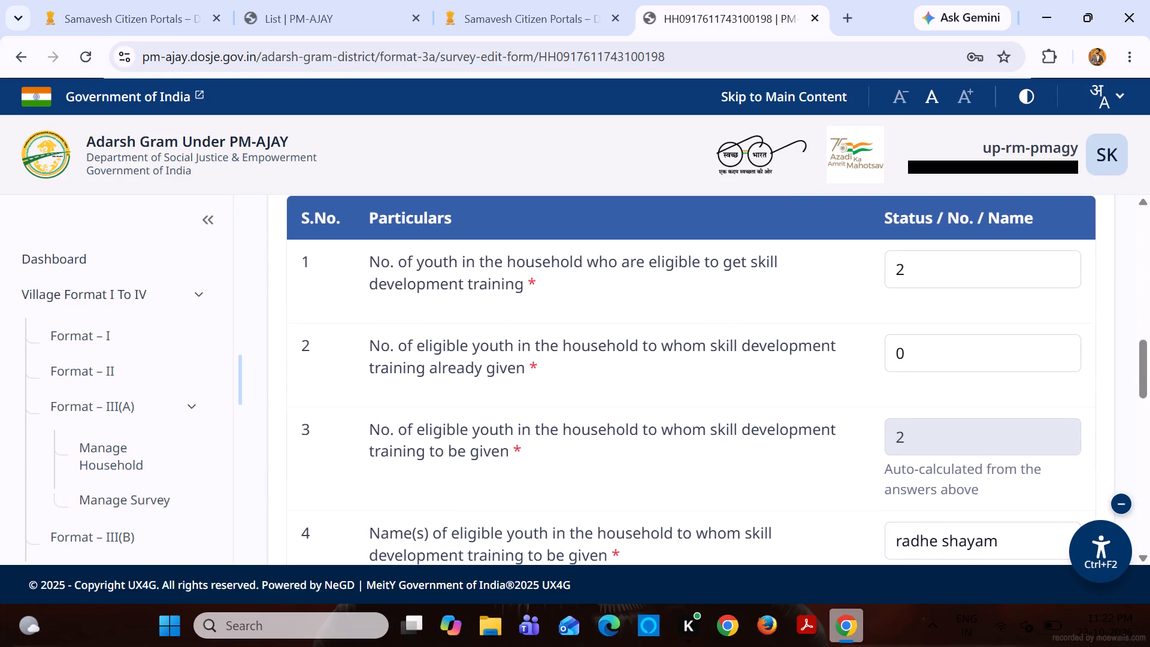
{"action": "left_click", "coordinate": [944, 273]}
{"action": "key", "text": "BackSpace"}
{"action": "key", "text": "0"}
{"action": "scroll", "coordinate": [944, 273], "scroll_direction": "down", "scroll_amount": 2}
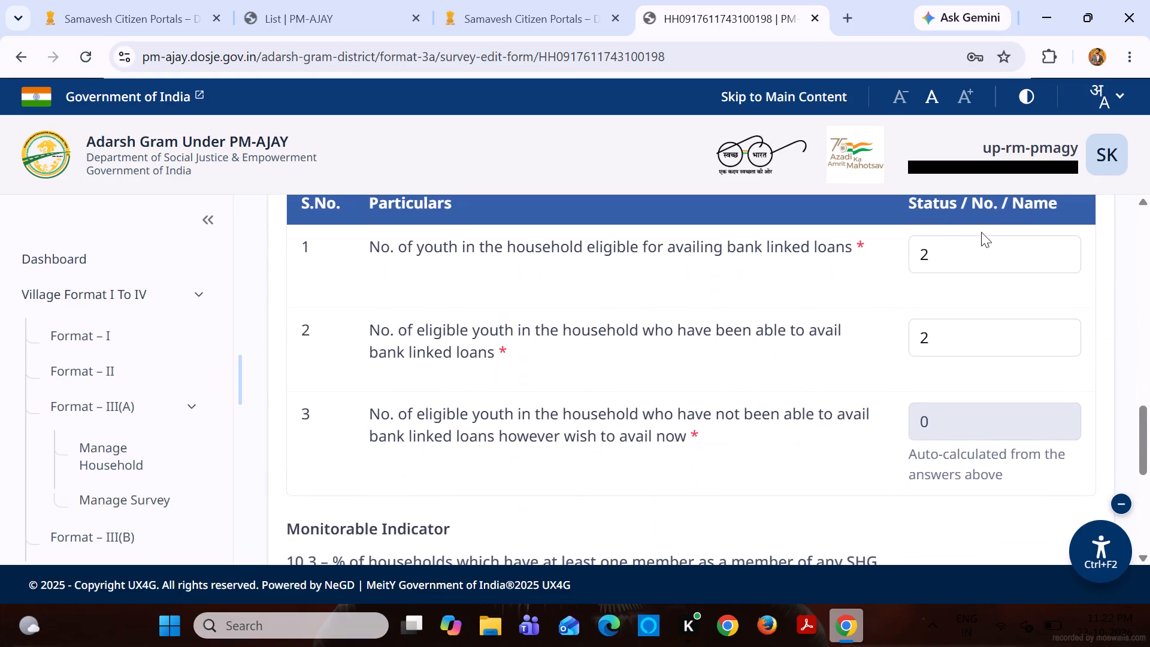
{"action": "left_click", "coordinate": [972, 243]}
{"action": "key", "text": "BackSpace"}
{"action": "key", "text": "0"}
{"action": "scroll", "coordinate": [972, 243], "scroll_direction": "down", "scroll_amount": 2}
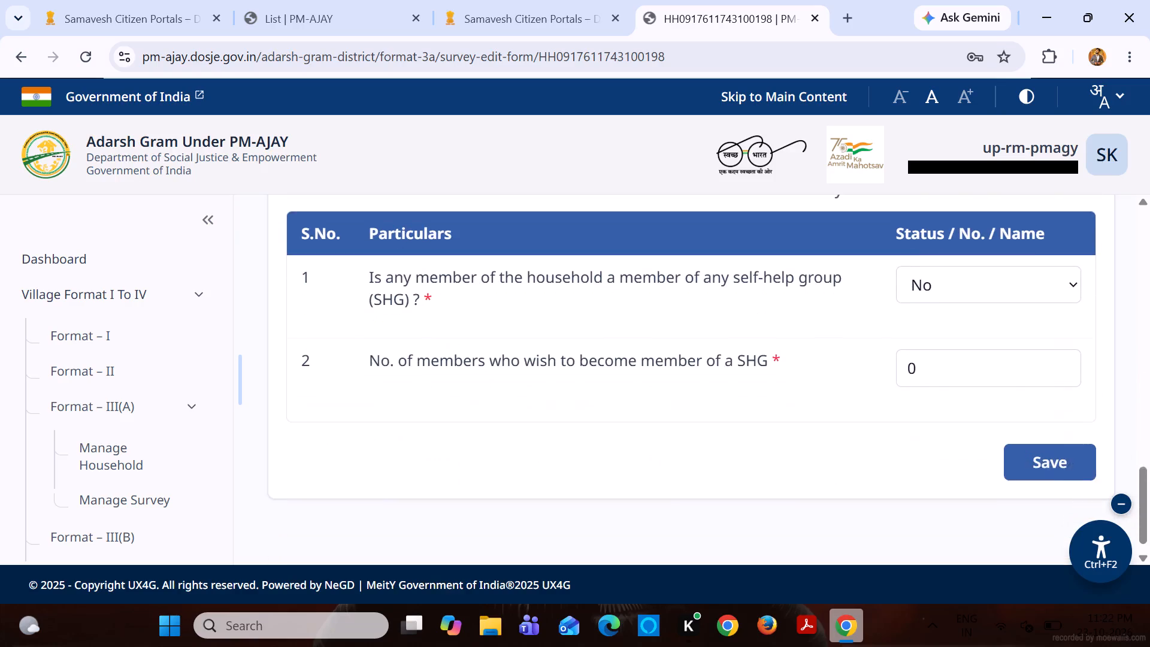
{"action": "scroll", "coordinate": [972, 243], "scroll_direction": "down", "scroll_amount": 2}
{"action": "left_click", "coordinate": [1030, 434]}
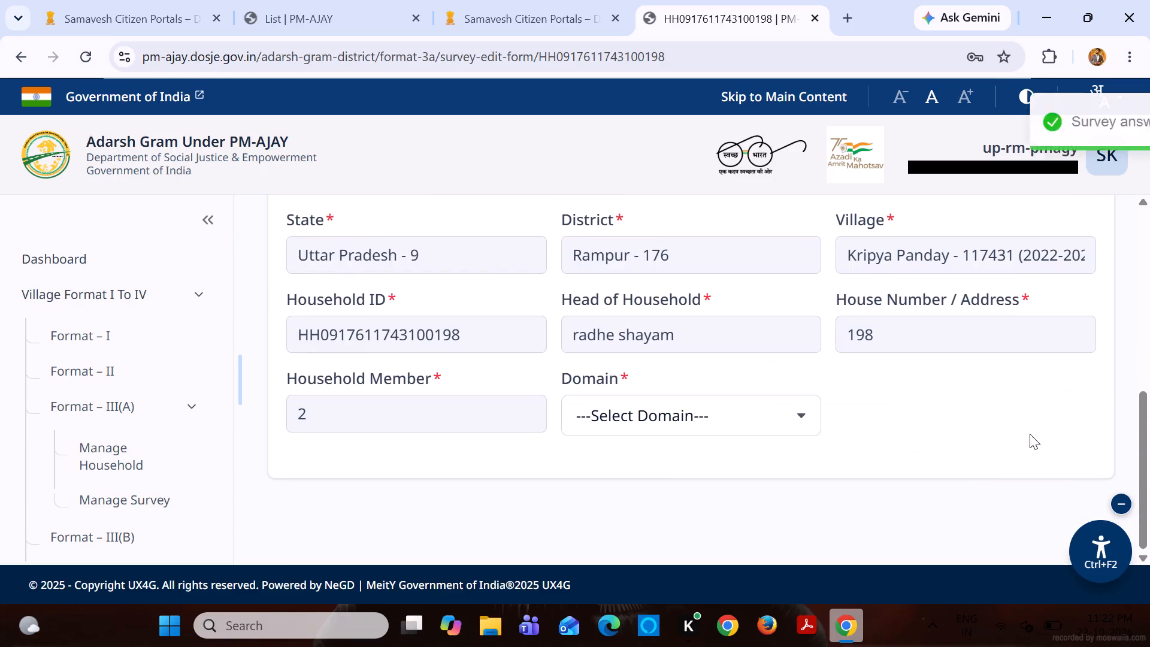
Return to the household list and open house 194's survey at domain 10 – Livelihood and Skill Development.
{"action": "scroll", "coordinate": [1000, 318], "scroll_direction": "up", "scroll_amount": 7}
{"action": "left_click", "coordinate": [1061, 236]}
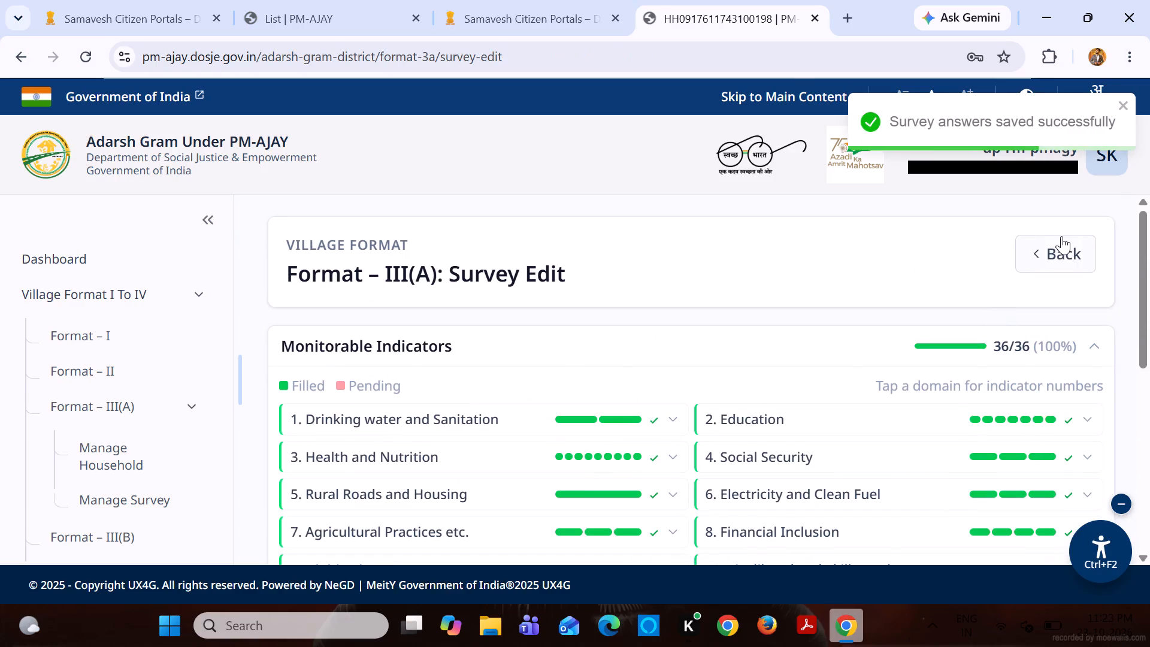
{"action": "scroll", "coordinate": [961, 314], "scroll_direction": "down", "scroll_amount": 13}
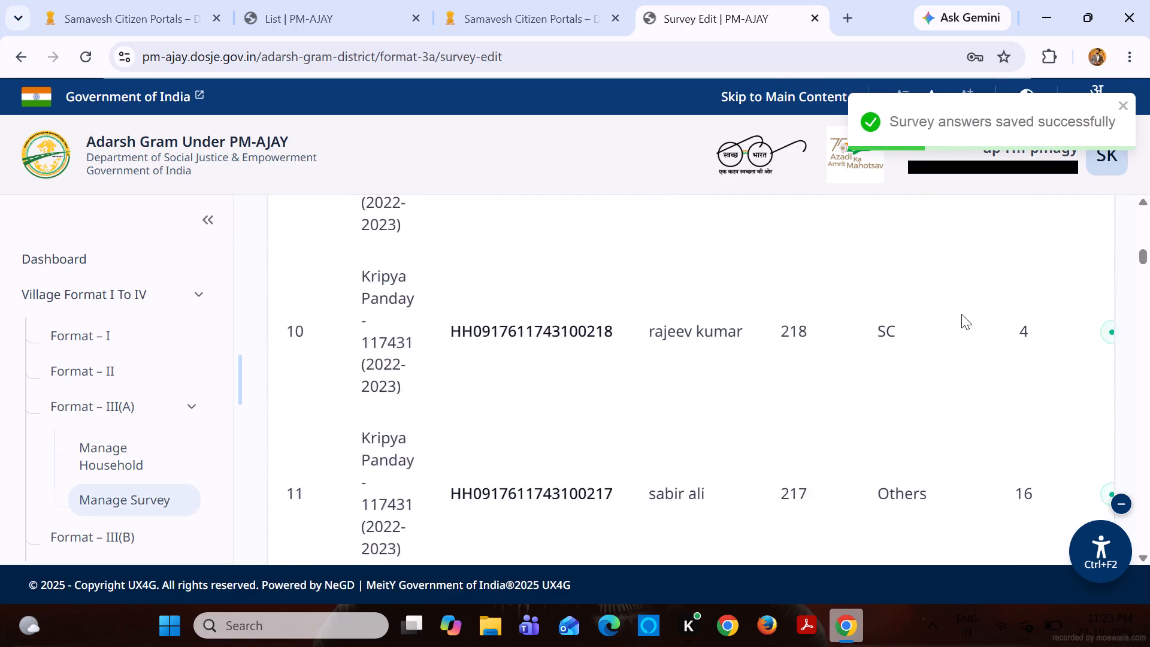
{"action": "scroll", "coordinate": [961, 314], "scroll_direction": "down", "scroll_amount": 8}
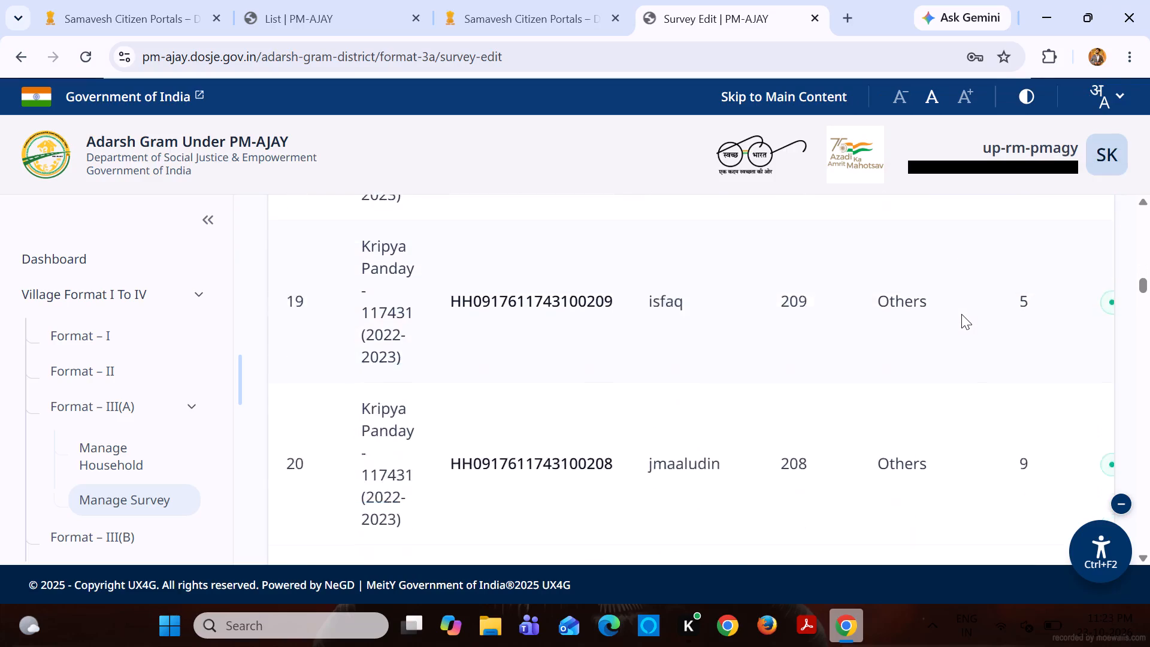
{"action": "scroll", "coordinate": [961, 314], "scroll_direction": "down", "scroll_amount": 9}
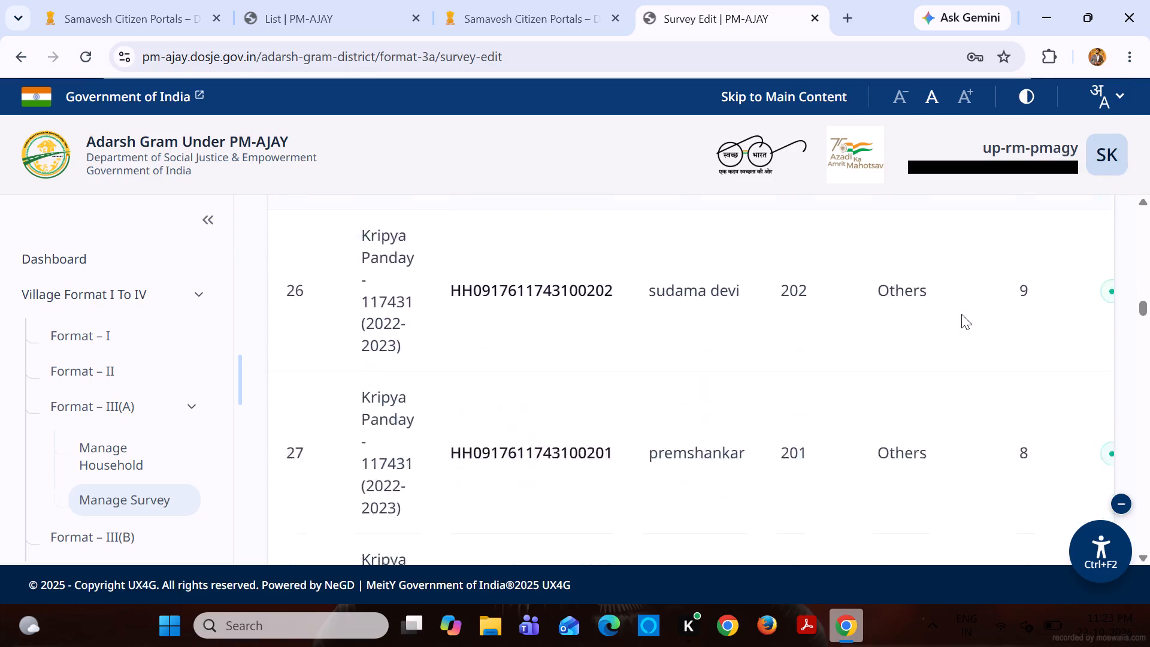
{"action": "scroll", "coordinate": [961, 314], "scroll_direction": "down", "scroll_amount": 6}
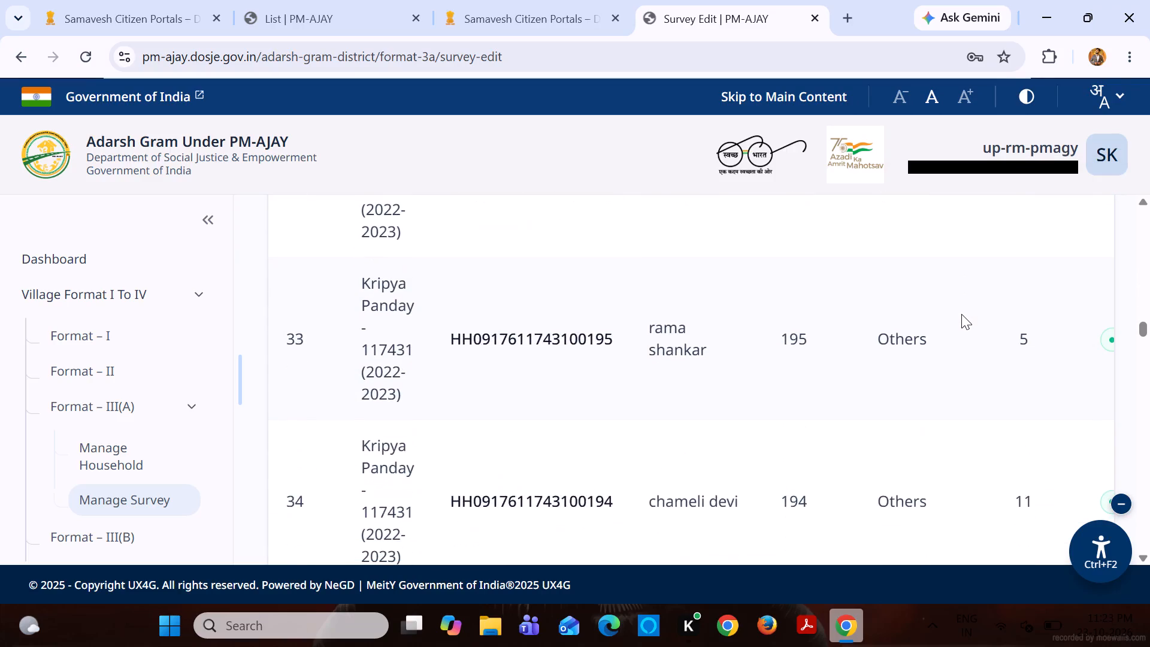
{"action": "scroll", "coordinate": [961, 314], "scroll_direction": "down", "scroll_amount": 1}
{"action": "scroll", "coordinate": [961, 314], "scroll_direction": "left", "scroll_amount": 7}
{"action": "left_click", "coordinate": [1064, 407]}
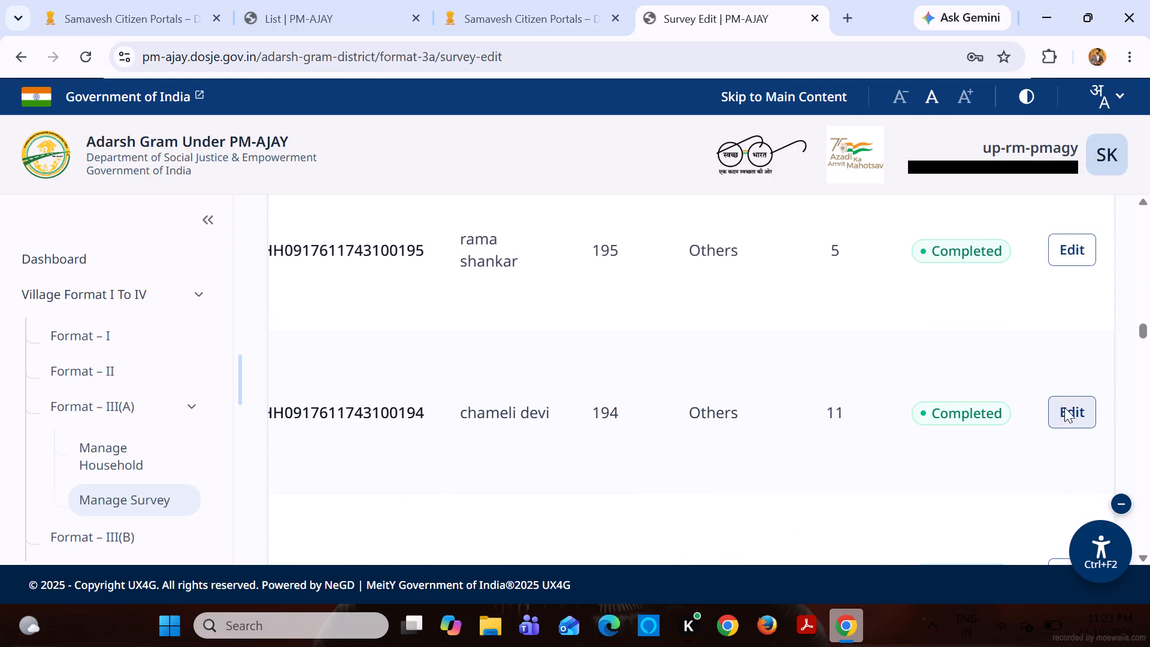
{"action": "scroll", "coordinate": [975, 340], "scroll_direction": "down", "scroll_amount": 7}
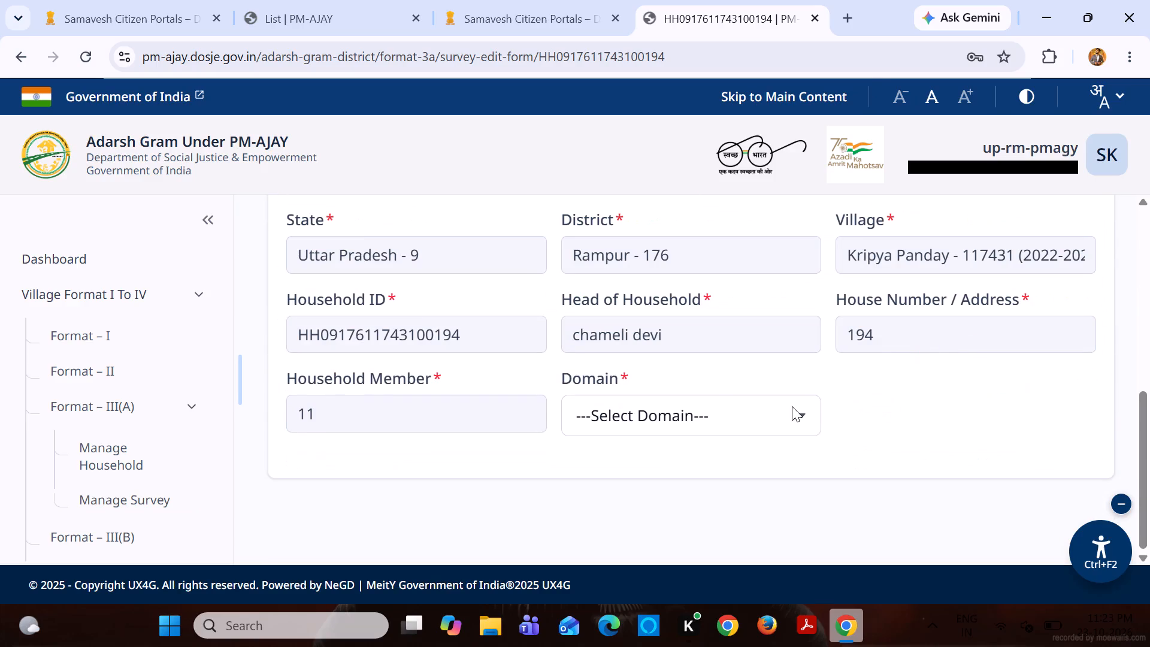
{"action": "left_click", "coordinate": [785, 410]}
{"action": "scroll", "coordinate": [759, 252], "scroll_direction": "down", "scroll_amount": 8}
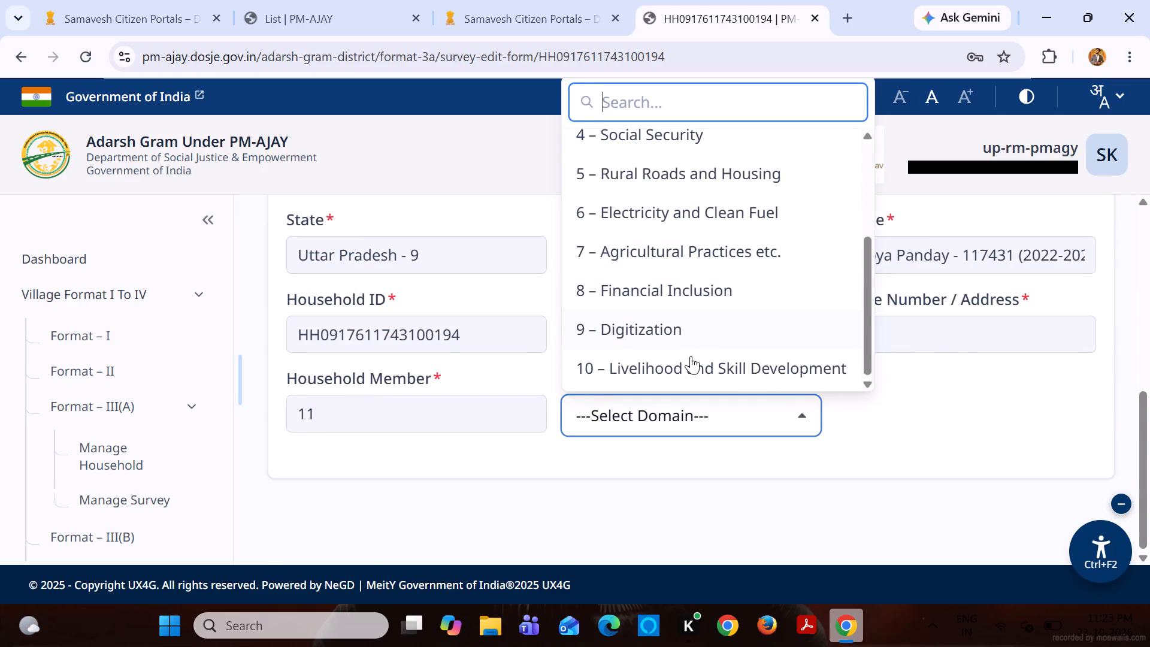
{"action": "left_click", "coordinate": [691, 356]}
Set house 194's number of youth eligible for 10.2 bank linked loans to 0 and save the survey answers.
{"action": "scroll", "coordinate": [763, 290], "scroll_direction": "down", "scroll_amount": 4}
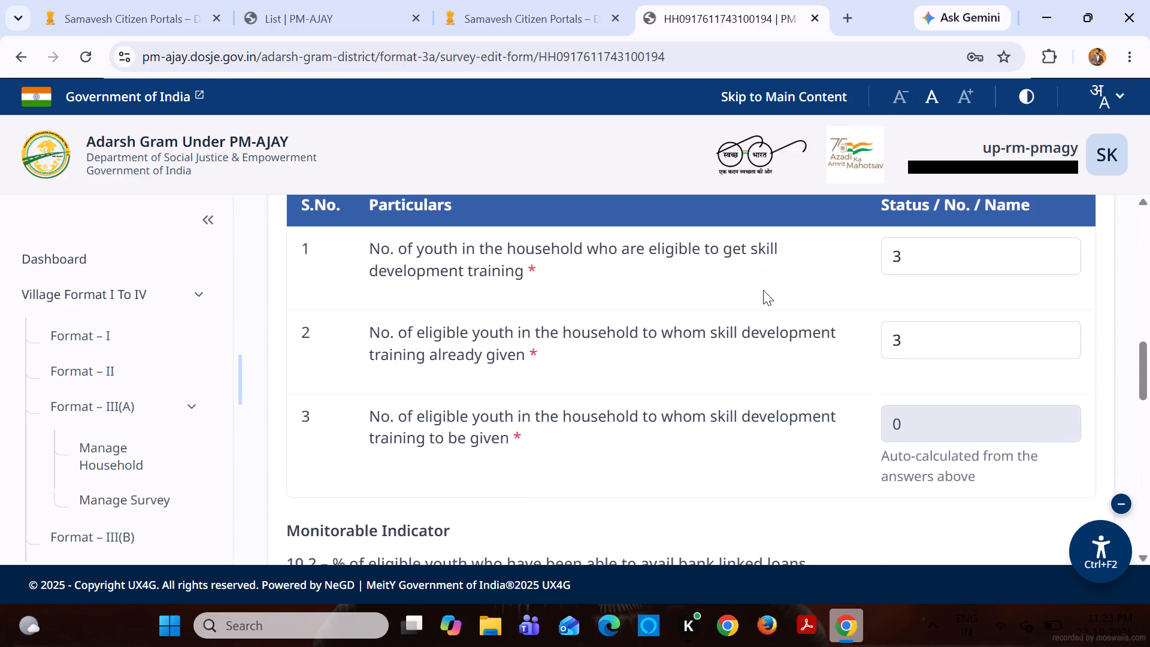
{"action": "scroll", "coordinate": [922, 269], "scroll_direction": "down", "scroll_amount": 3}
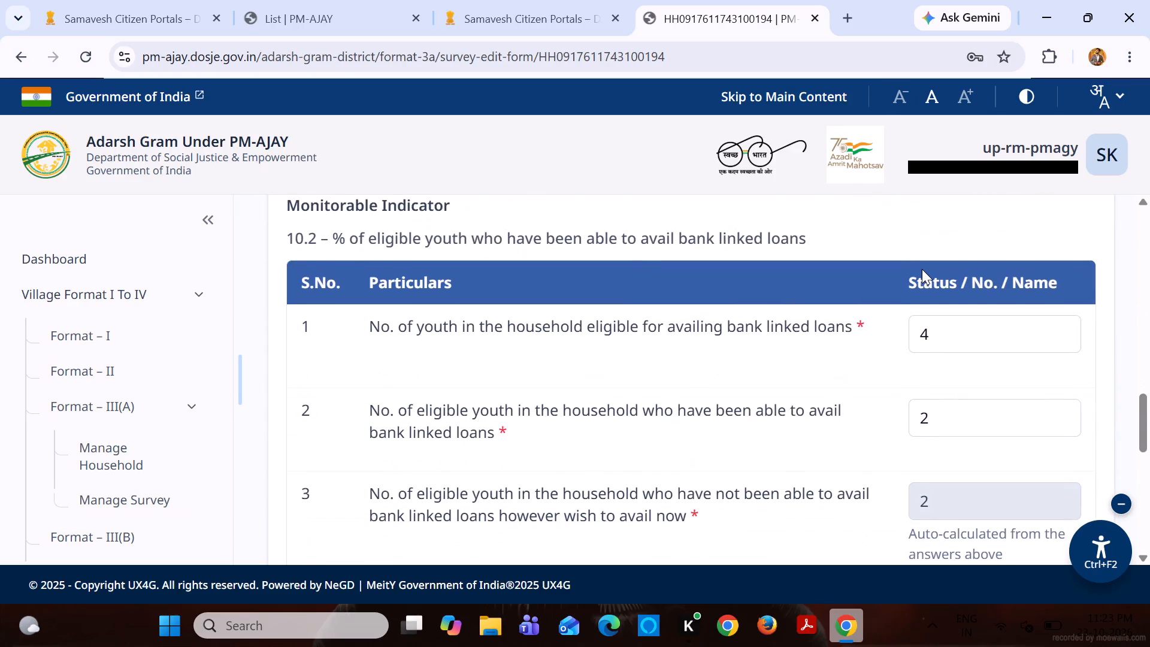
{"action": "left_click", "coordinate": [969, 328]}
{"action": "key", "text": "BackSpace"}
{"action": "key", "text": "0"}
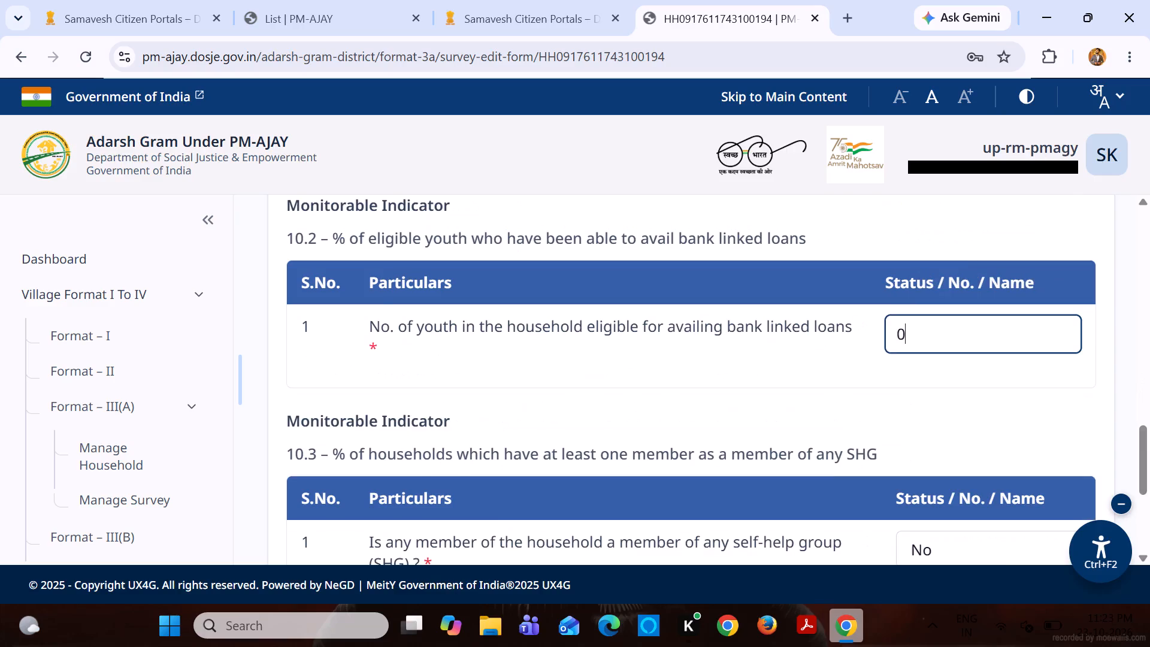
{"action": "scroll", "coordinate": [969, 328], "scroll_direction": "down", "scroll_amount": 4}
{"action": "left_click", "coordinate": [1046, 436]}
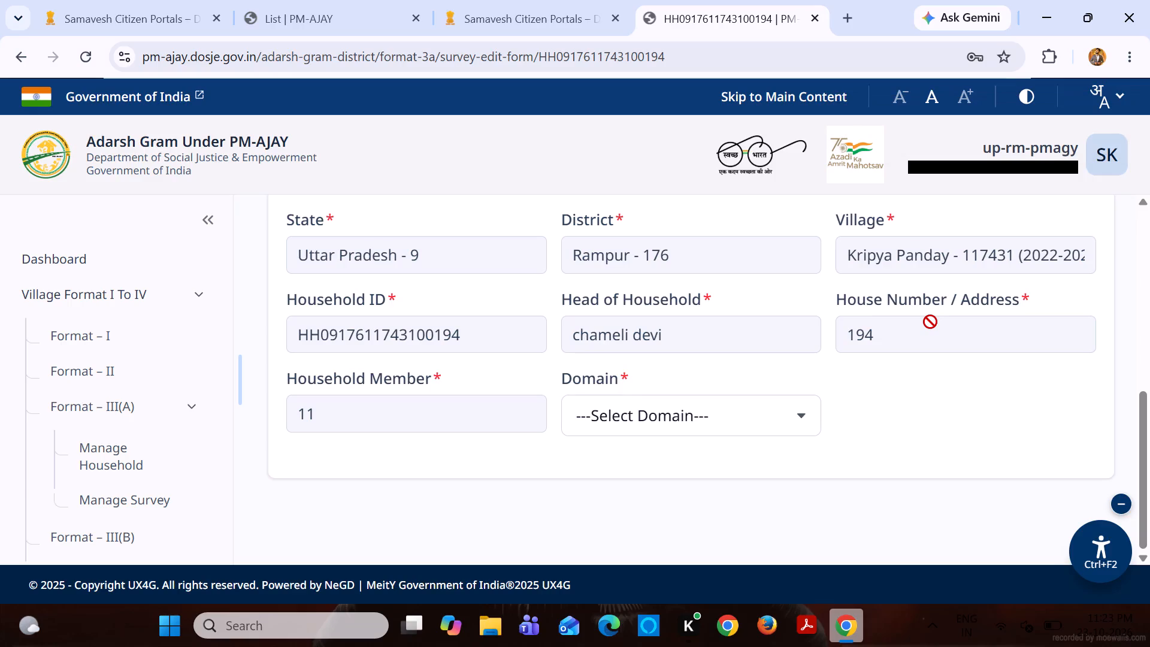
Return to the household list and open house 189's survey at domain 10 – Livelihood and Skill Development.
{"action": "scroll", "coordinate": [930, 321], "scroll_direction": "up", "scroll_amount": 10}
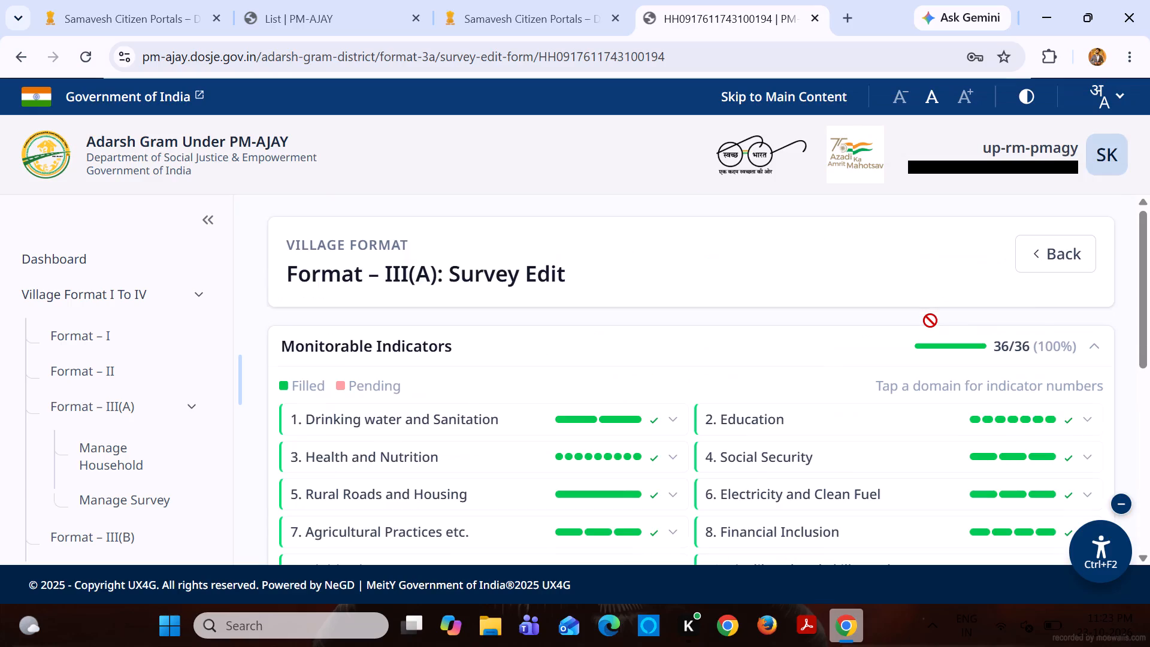
{"action": "left_click", "coordinate": [1063, 255]}
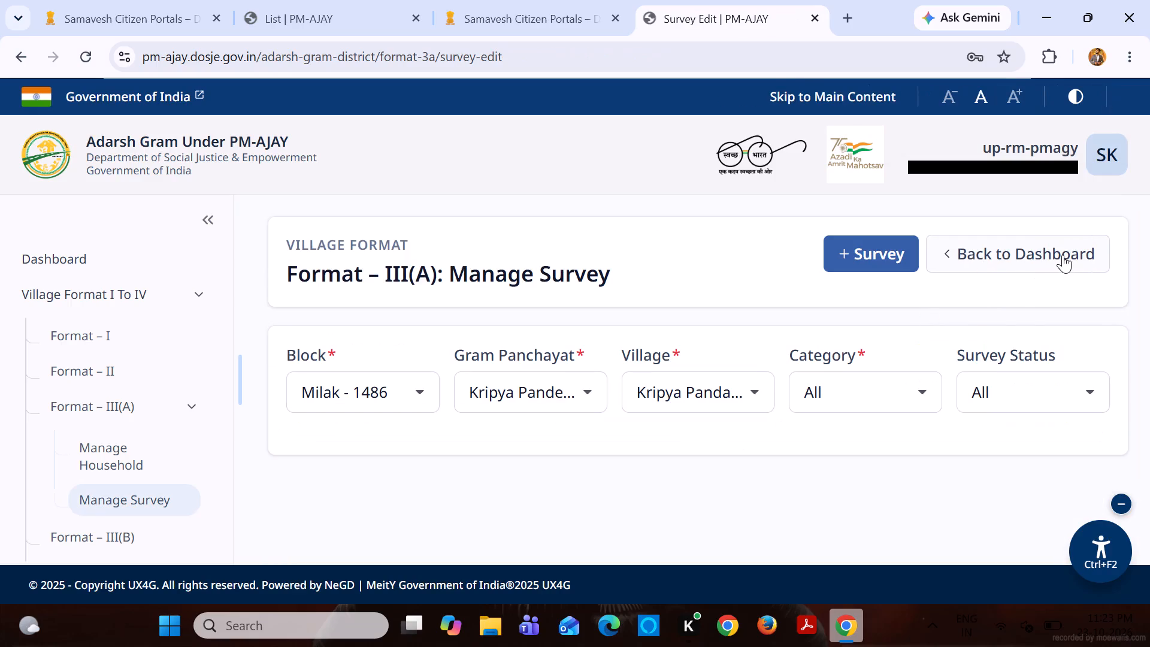
{"action": "scroll", "coordinate": [968, 348], "scroll_direction": "down", "scroll_amount": 12}
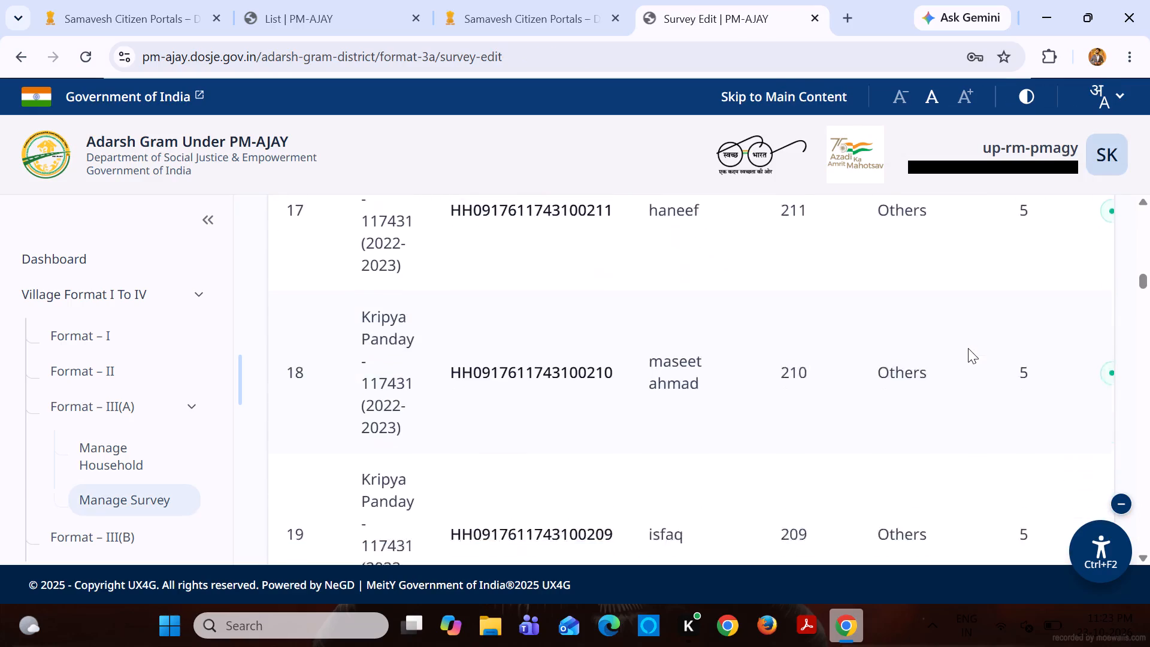
{"action": "scroll", "coordinate": [968, 348], "scroll_direction": "down", "scroll_amount": 8}
{"action": "scroll", "coordinate": [968, 348], "scroll_direction": "up", "scroll_amount": 1}
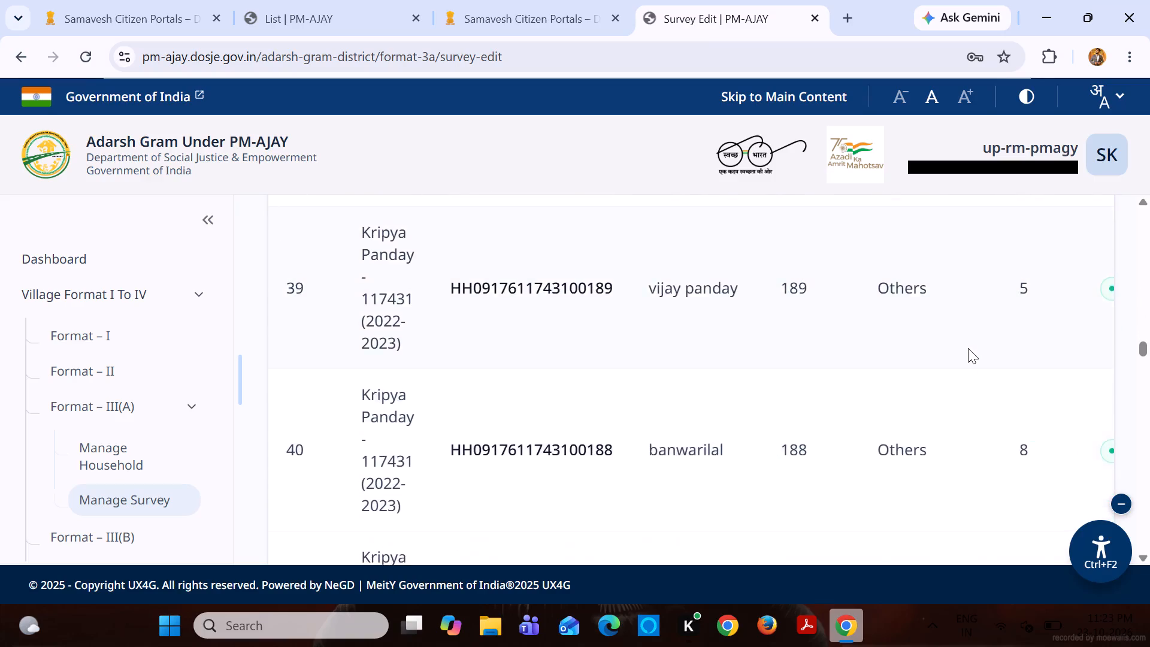
{"action": "scroll", "coordinate": [968, 348], "scroll_direction": "up", "scroll_amount": 1}
{"action": "left_click", "coordinate": [1059, 301]}
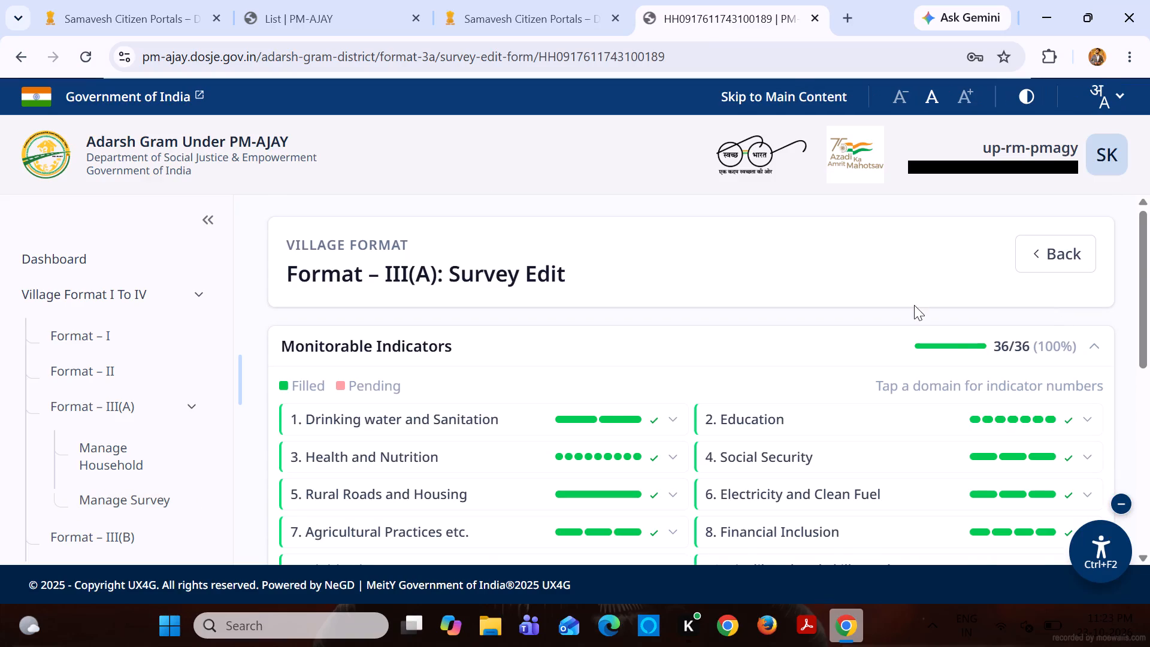
{"action": "scroll", "coordinate": [914, 305], "scroll_direction": "down", "scroll_amount": 7}
{"action": "left_click", "coordinate": [787, 407]}
{"action": "scroll", "coordinate": [760, 220], "scroll_direction": "down", "scroll_amount": 6}
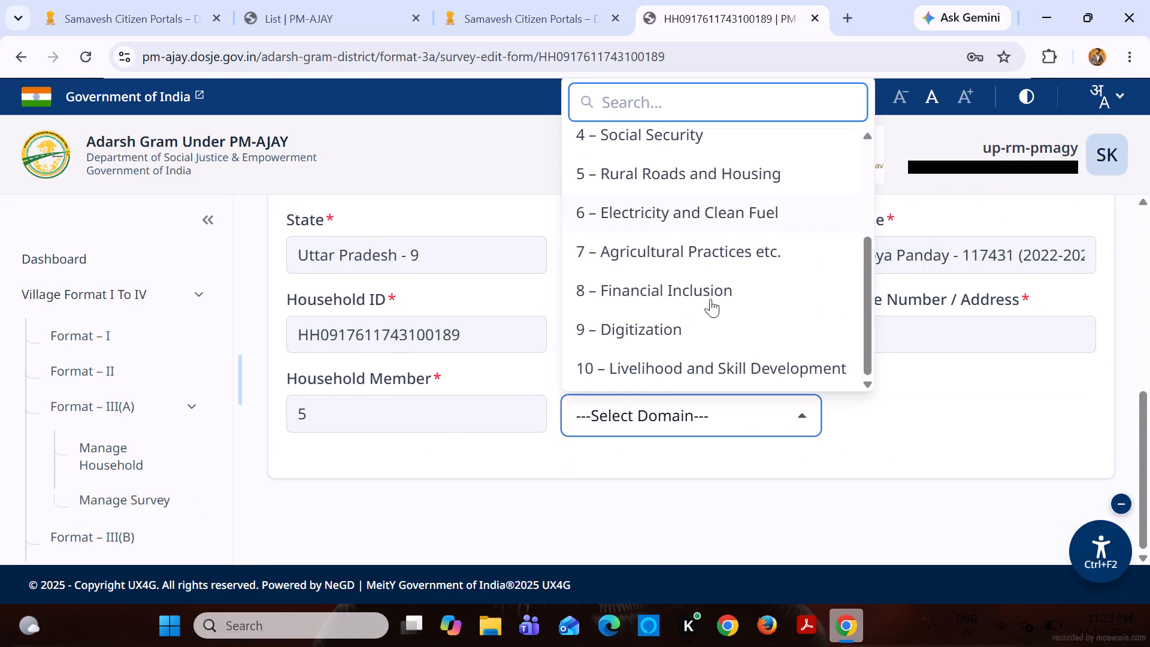
{"action": "left_click", "coordinate": [679, 375]}
Set house 189's number of youth eligible for 10.1 skill development training to 0 and save the survey answers.
{"action": "scroll", "coordinate": [798, 400], "scroll_direction": "down", "scroll_amount": 4}
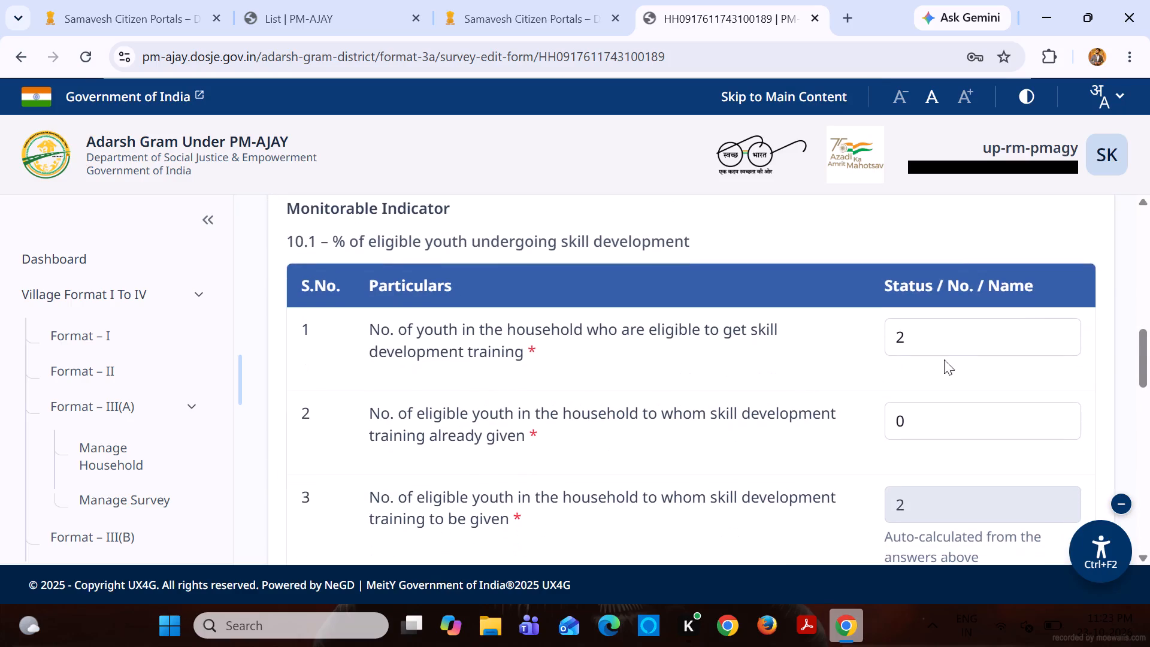
{"action": "left_click", "coordinate": [975, 344]}
{"action": "key", "text": "BackSpace"}
{"action": "key", "text": "0"}
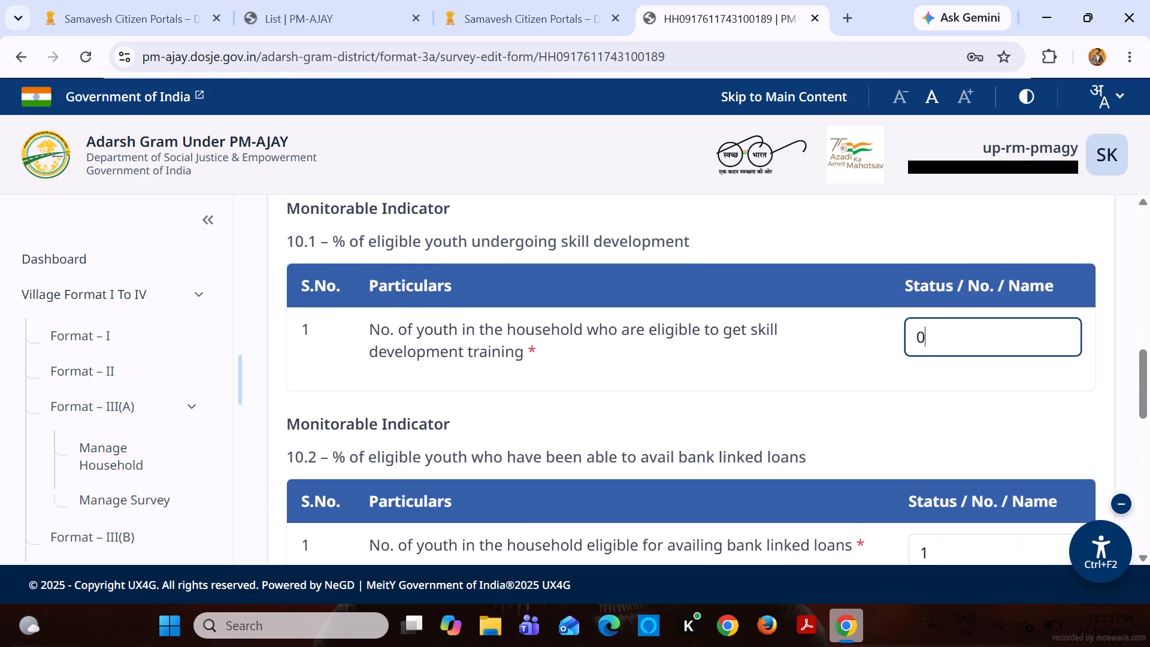
{"action": "scroll", "coordinate": [975, 344], "scroll_direction": "down", "scroll_amount": 4}
{"action": "scroll", "coordinate": [1003, 279], "scroll_direction": "down", "scroll_amount": 5}
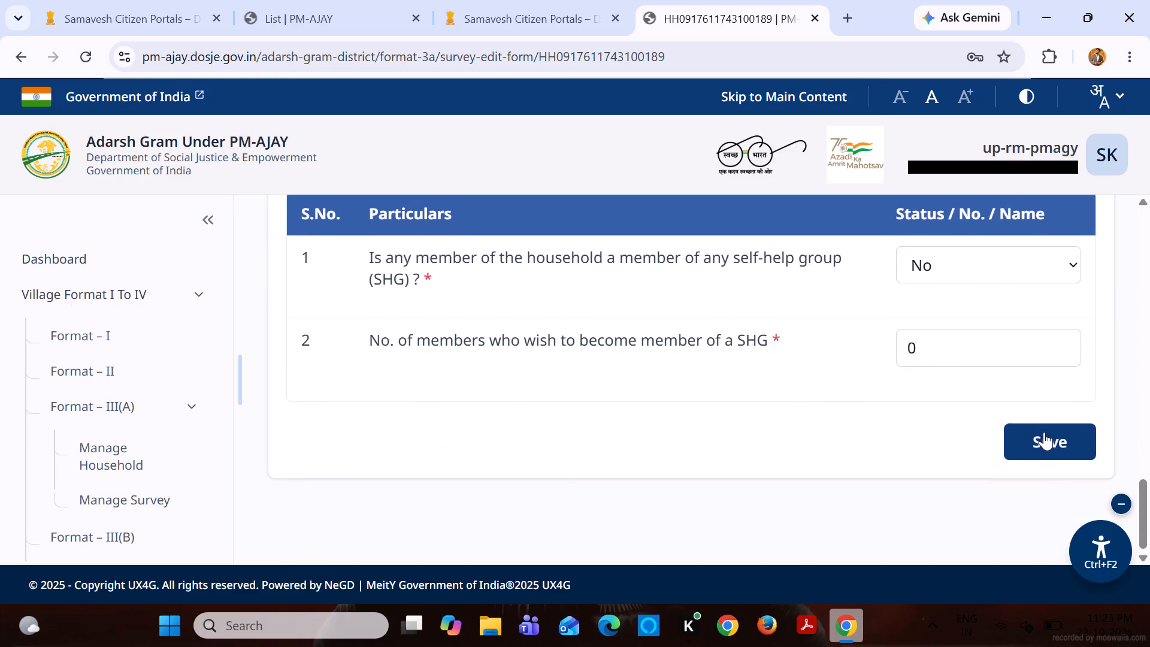
{"action": "left_click", "coordinate": [1047, 439]}
Return to the household list and open house 188's survey at domain 10 – Livelihood and Skill Development.
{"action": "scroll", "coordinate": [1001, 343], "scroll_direction": "up", "scroll_amount": 8}
{"action": "left_click", "coordinate": [1069, 241]}
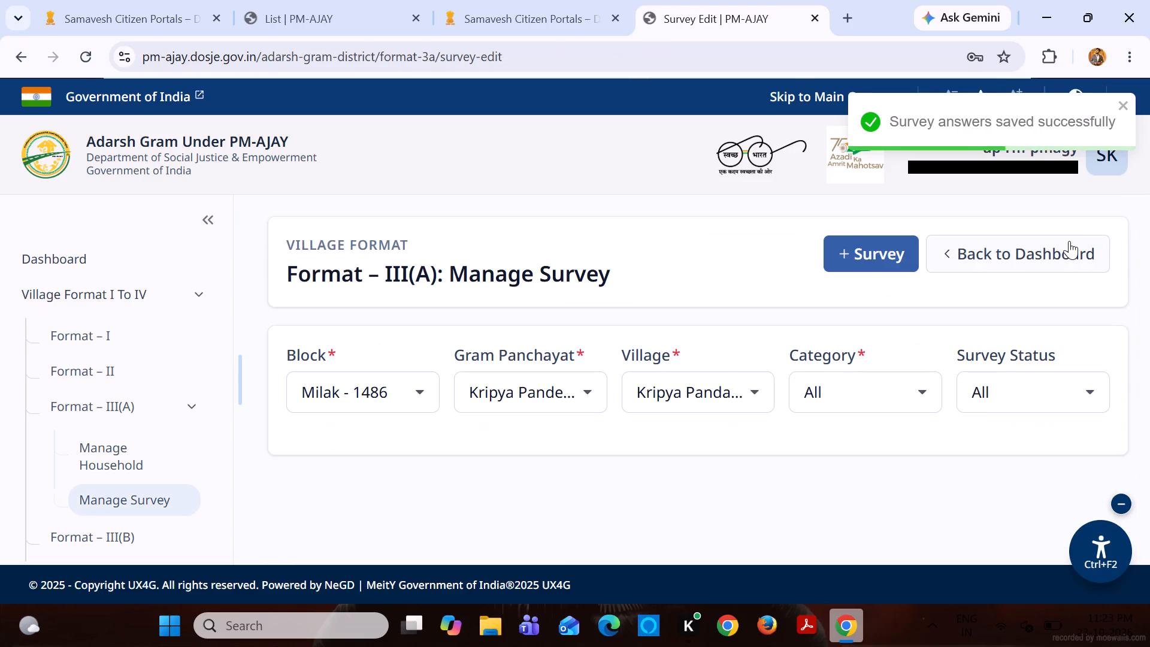
{"action": "scroll", "coordinate": [985, 356], "scroll_direction": "down", "scroll_amount": 10}
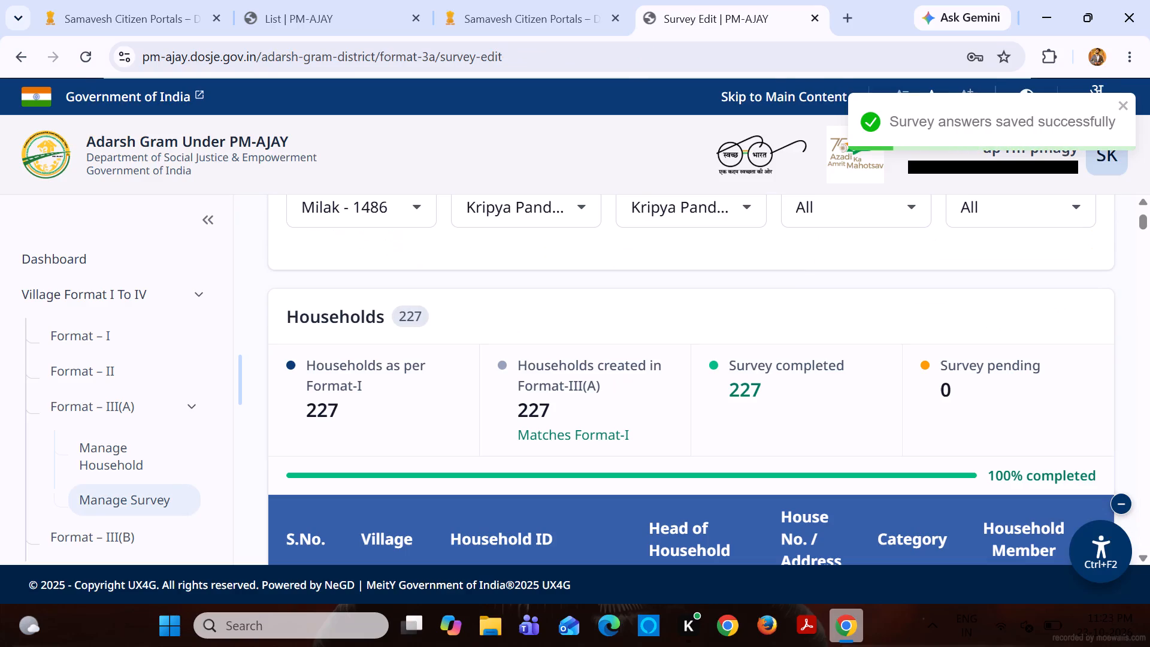
{"action": "scroll", "coordinate": [985, 356], "scroll_direction": "down", "scroll_amount": 9}
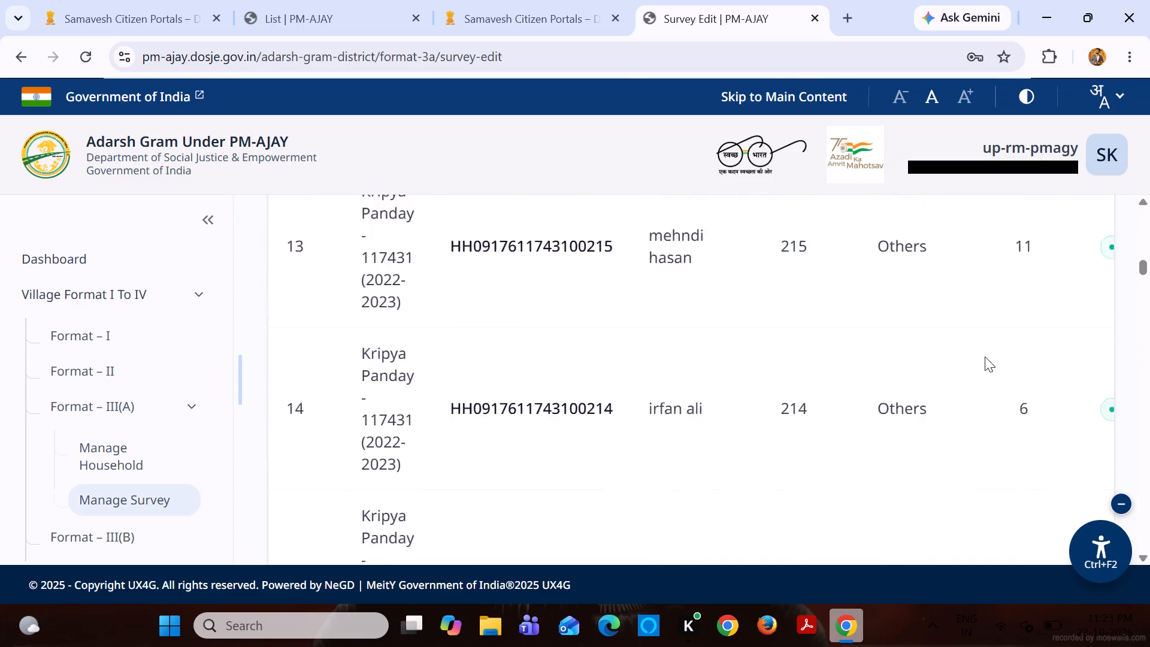
{"action": "scroll", "coordinate": [985, 356], "scroll_direction": "down", "scroll_amount": 7}
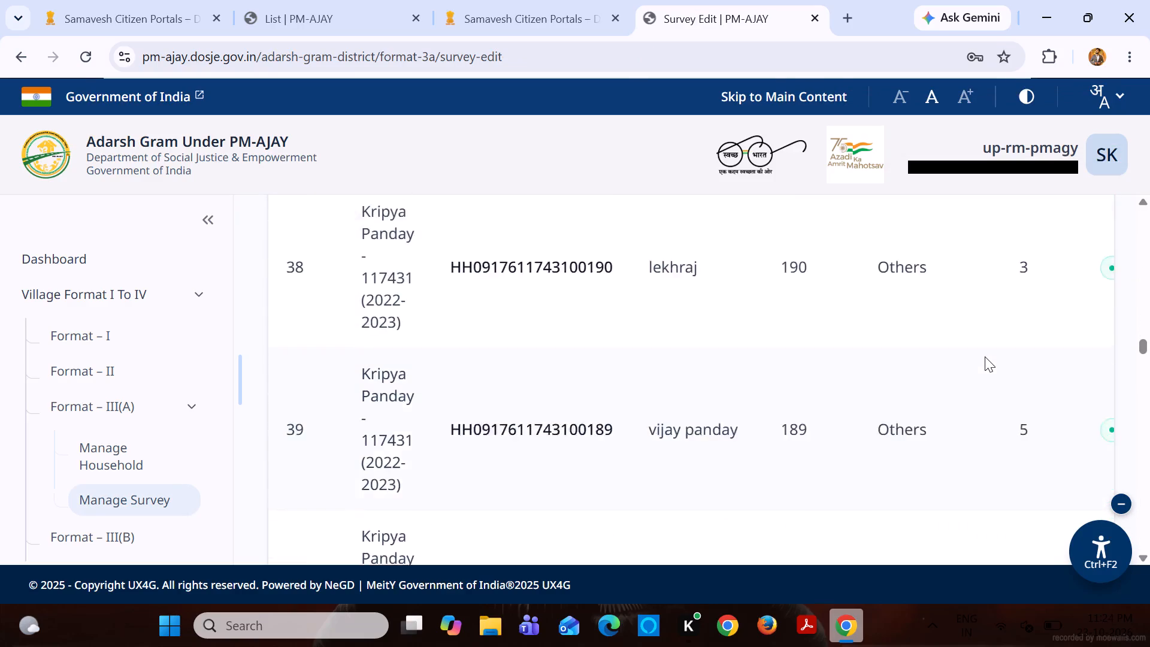
{"action": "scroll", "coordinate": [985, 356], "scroll_direction": "down", "scroll_amount": 2}
{"action": "scroll", "coordinate": [985, 356], "scroll_direction": "left", "scroll_amount": 7}
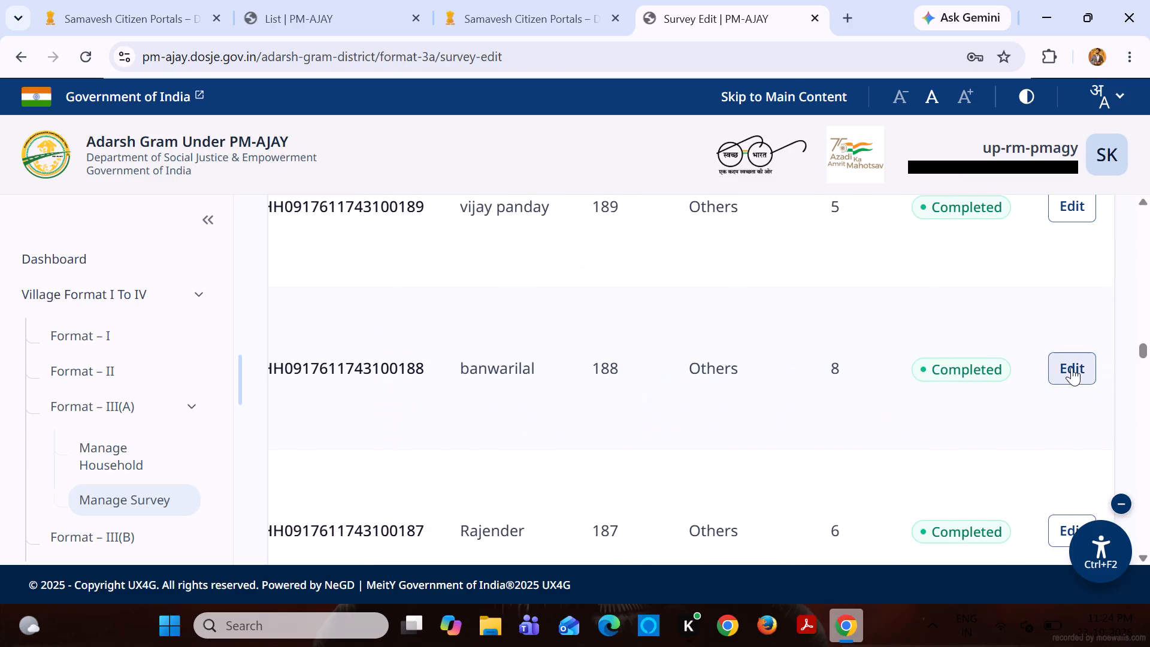
{"action": "left_click", "coordinate": [1072, 367]}
{"action": "scroll", "coordinate": [970, 380], "scroll_direction": "down", "scroll_amount": 7}
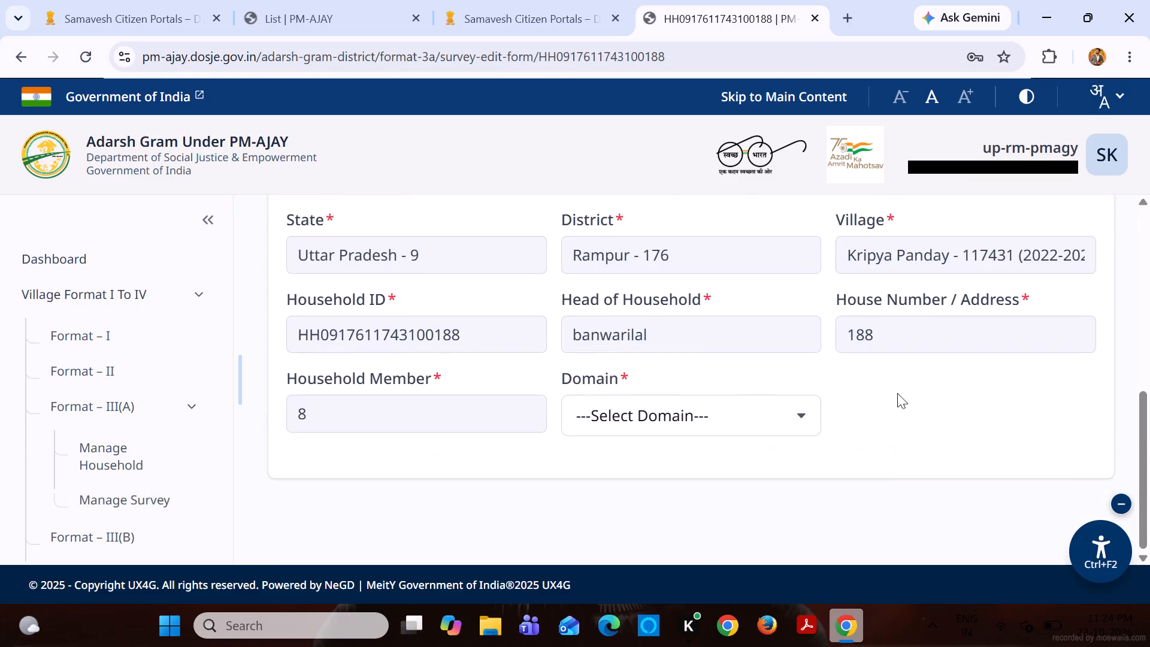
{"action": "left_click", "coordinate": [764, 412]}
{"action": "scroll", "coordinate": [800, 307], "scroll_direction": "down", "scroll_amount": 6}
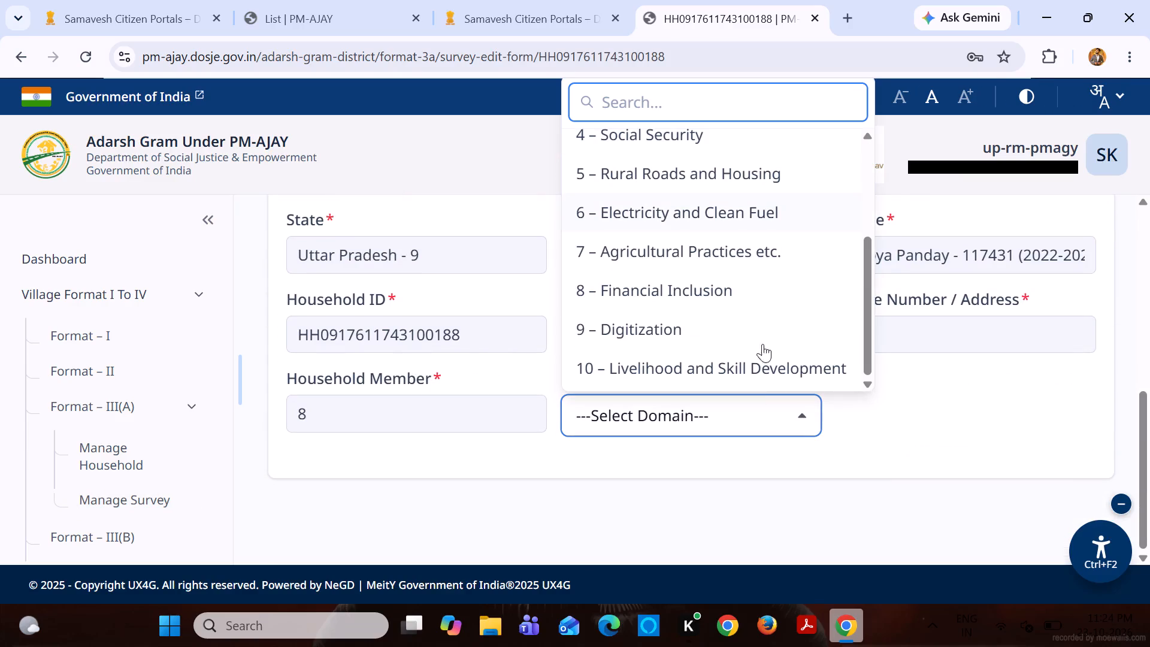
{"action": "left_click", "coordinate": [750, 364]}
Set house 188's number of youth eligible for 10.1 skill development training to 0 and save the survey answers.
{"action": "scroll", "coordinate": [853, 364], "scroll_direction": "down", "scroll_amount": 4}
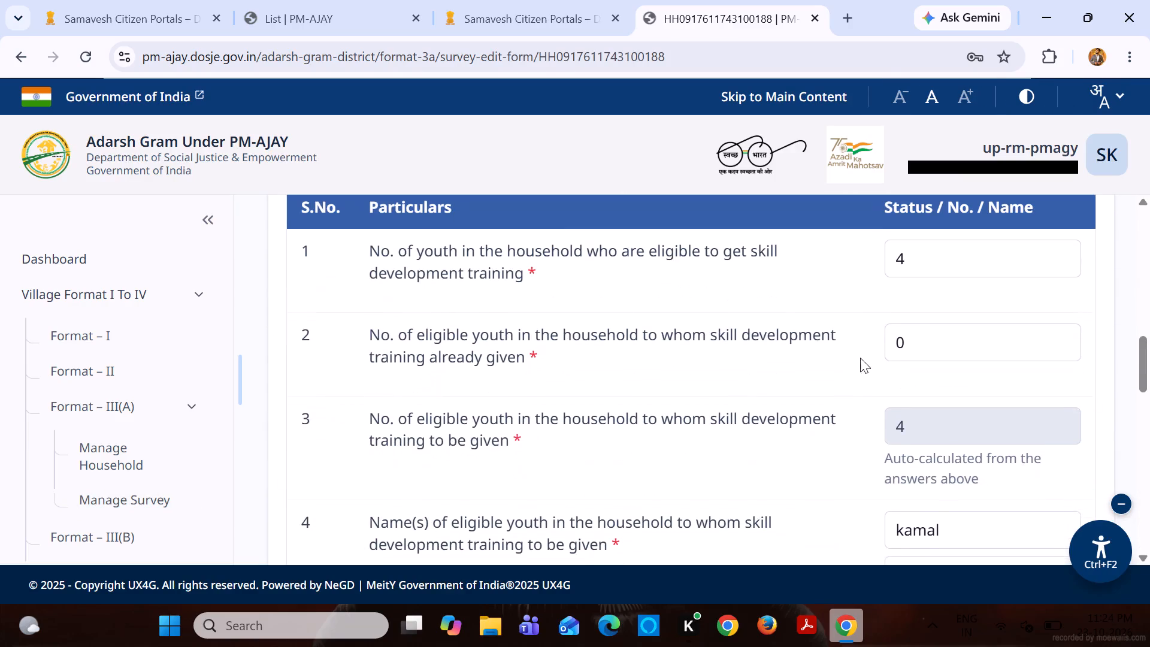
{"action": "left_click", "coordinate": [968, 250]}
{"action": "key", "text": "BackSpace"}
{"action": "key", "text": "0"}
{"action": "scroll", "coordinate": [968, 250], "scroll_direction": "down", "scroll_amount": 1}
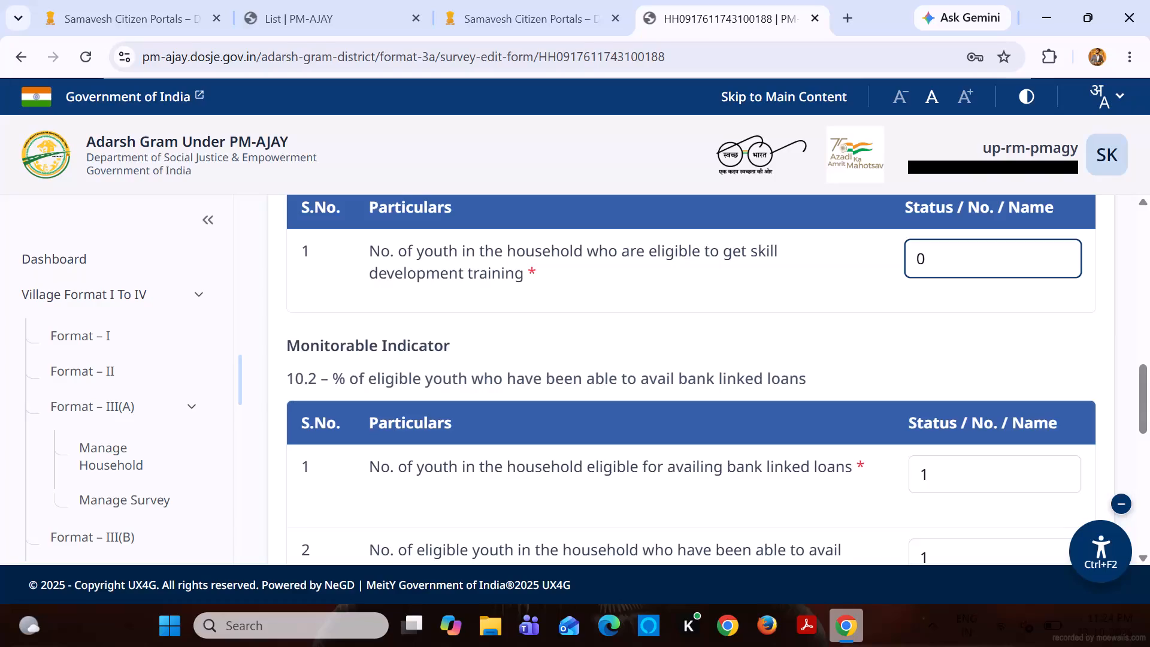
{"action": "scroll", "coordinate": [968, 250], "scroll_direction": "down", "scroll_amount": 2}
{"action": "scroll", "coordinate": [1054, 288], "scroll_direction": "down", "scroll_amount": 4}
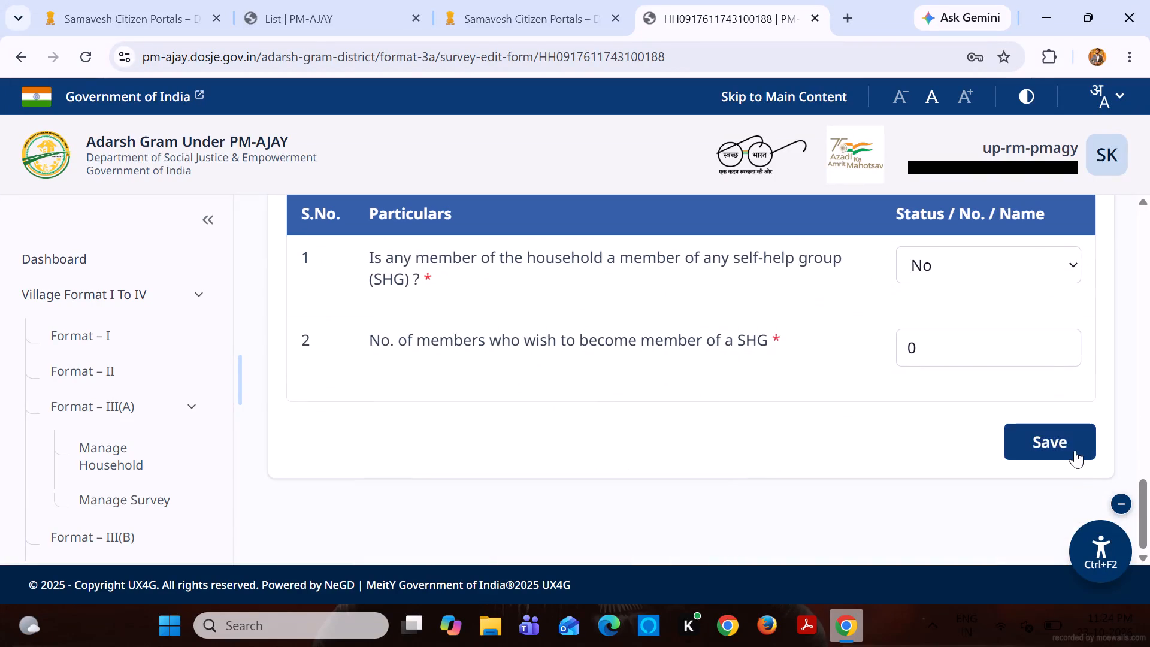
{"action": "left_click", "coordinate": [1075, 450]}
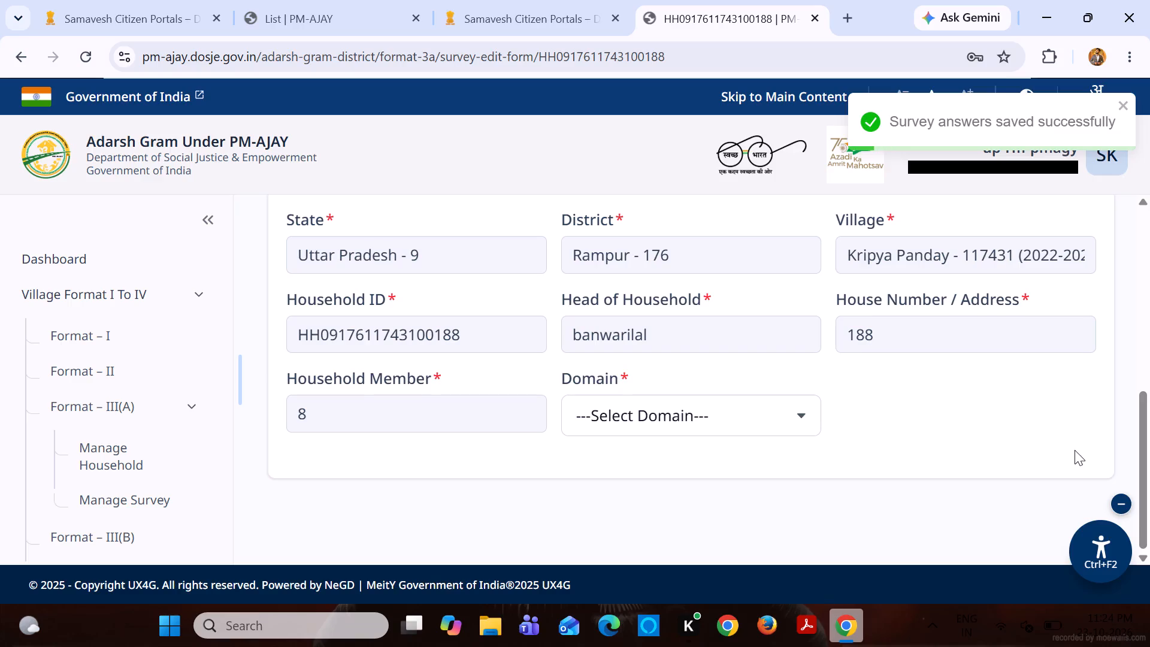
Return to the household list and open house 186's survey at domain 10 – Livelihood and Skill Development.
{"action": "scroll", "coordinate": [1055, 401], "scroll_direction": "up", "scroll_amount": 11}
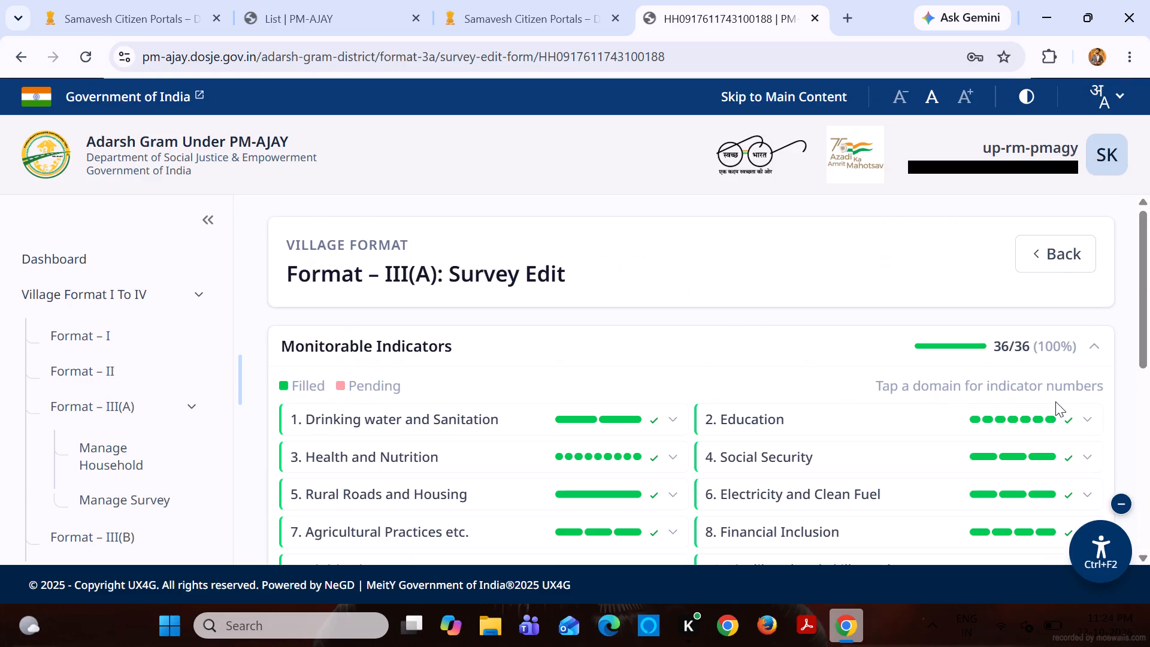
{"action": "left_click", "coordinate": [1068, 265]}
{"action": "scroll", "coordinate": [980, 362], "scroll_direction": "down", "scroll_amount": 2}
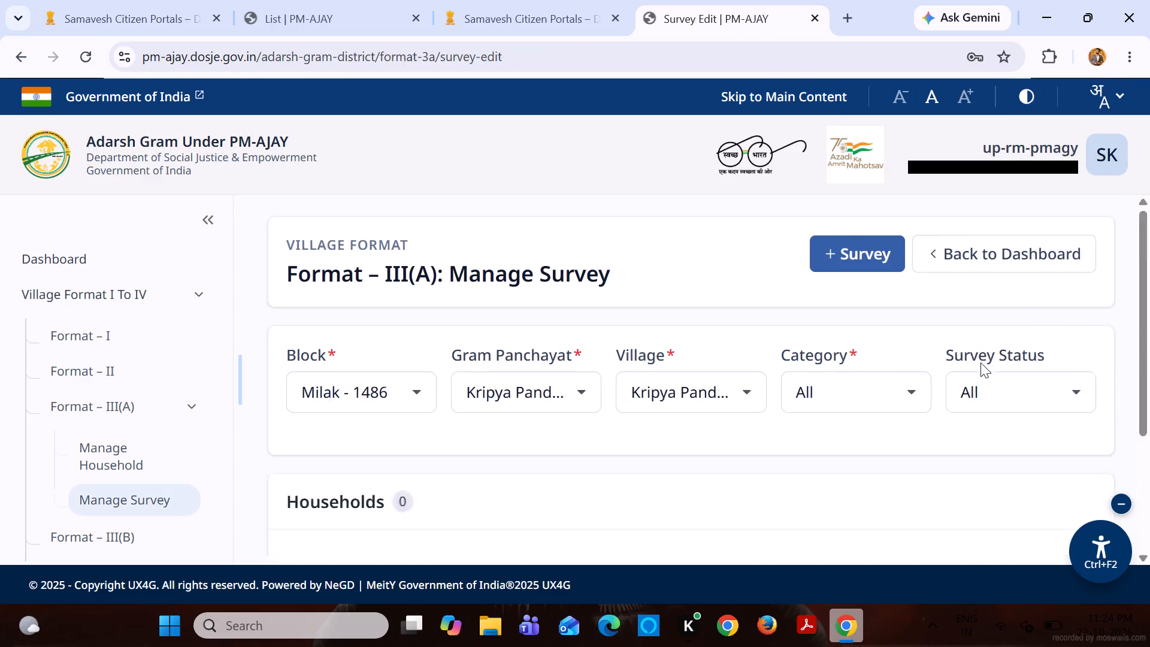
{"action": "scroll", "coordinate": [980, 362], "scroll_direction": "down", "scroll_amount": 13}
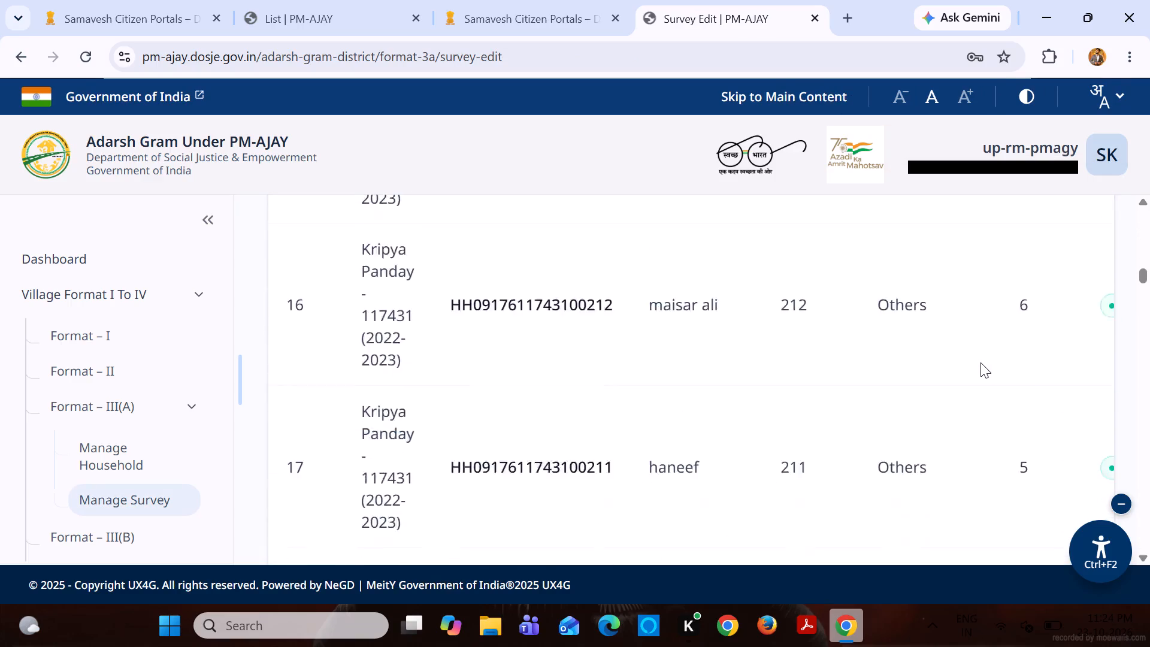
{"action": "scroll", "coordinate": [980, 362], "scroll_direction": "down", "scroll_amount": 9}
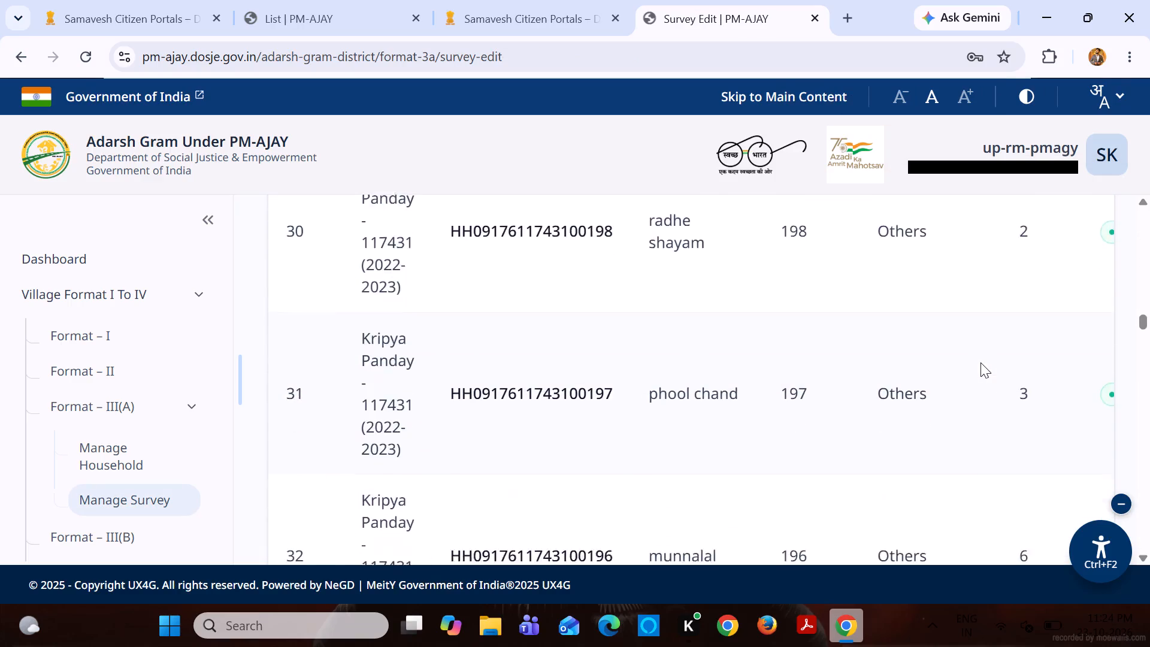
{"action": "scroll", "coordinate": [980, 362], "scroll_direction": "down", "scroll_amount": 9}
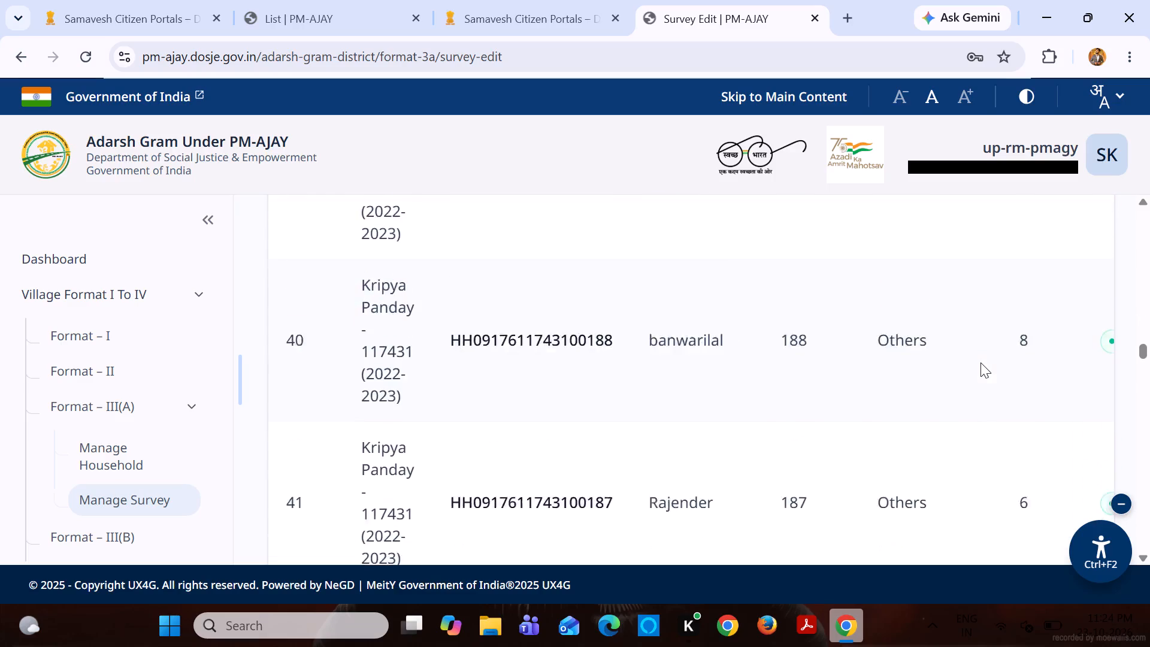
{"action": "scroll", "coordinate": [980, 362], "scroll_direction": "down", "scroll_amount": 3}
{"action": "scroll", "coordinate": [980, 362], "scroll_direction": "left", "scroll_amount": 6}
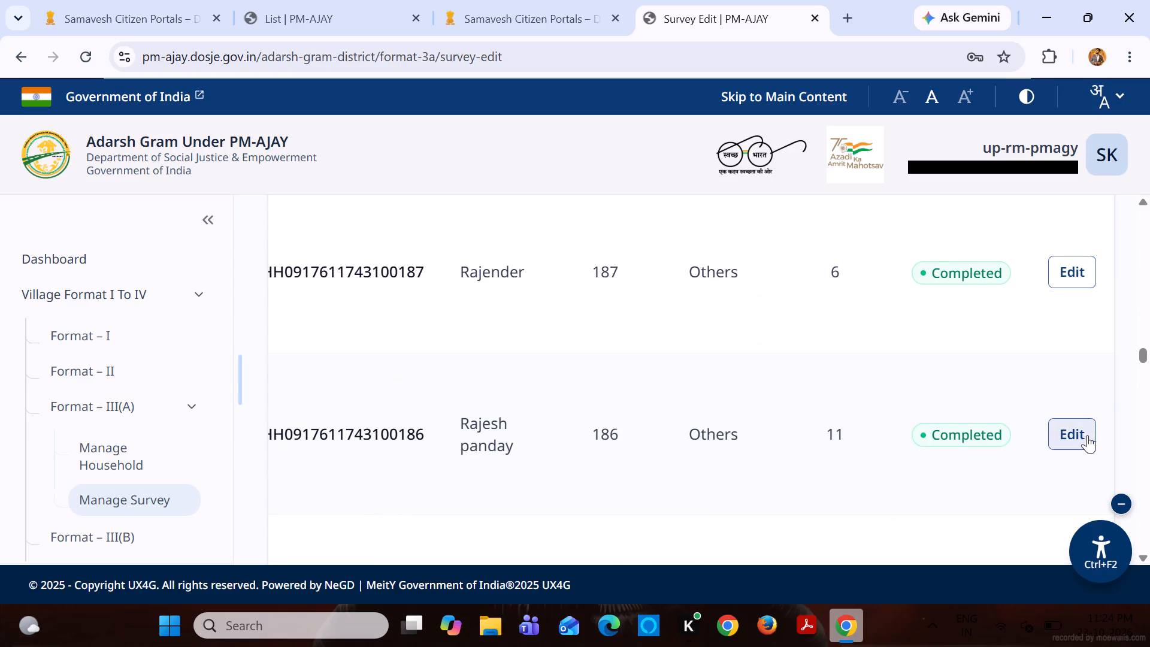
{"action": "left_click", "coordinate": [1087, 436]}
{"action": "scroll", "coordinate": [966, 370], "scroll_direction": "down", "scroll_amount": 7}
{"action": "left_click", "coordinate": [767, 404]}
{"action": "scroll", "coordinate": [825, 283], "scroll_direction": "down", "scroll_amount": 6}
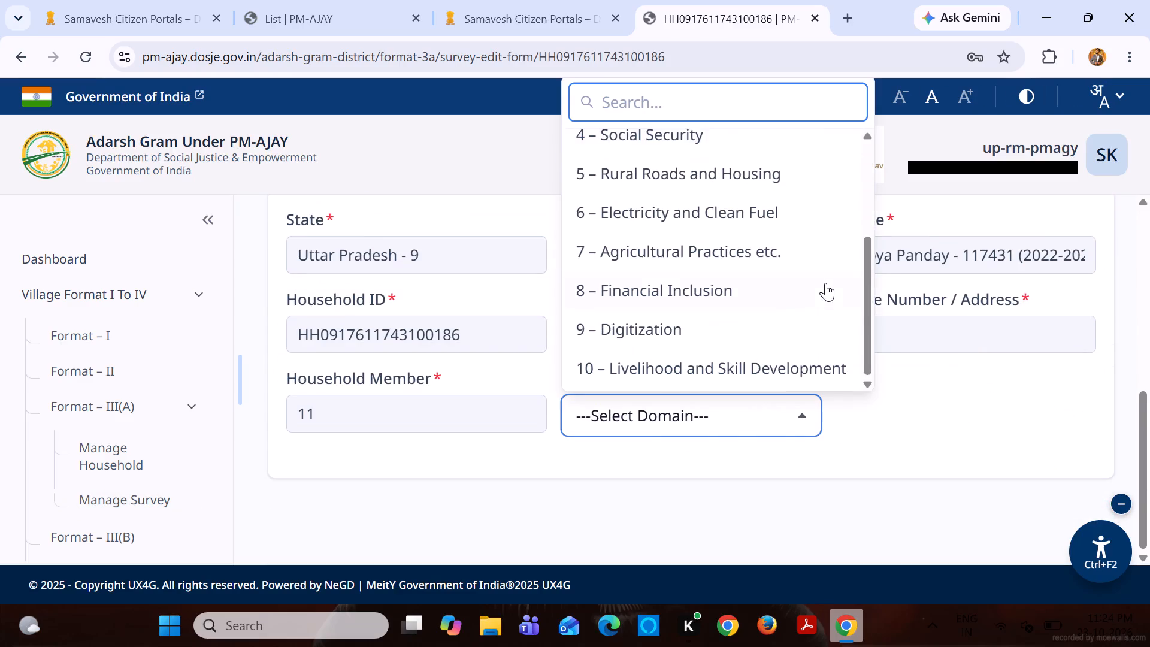
{"action": "left_click", "coordinate": [730, 364]}
Set house 186's number of youth eligible for 10.2 bank linked loans to 0 and save the survey answers.
{"action": "scroll", "coordinate": [773, 416], "scroll_direction": "down", "scroll_amount": 3}
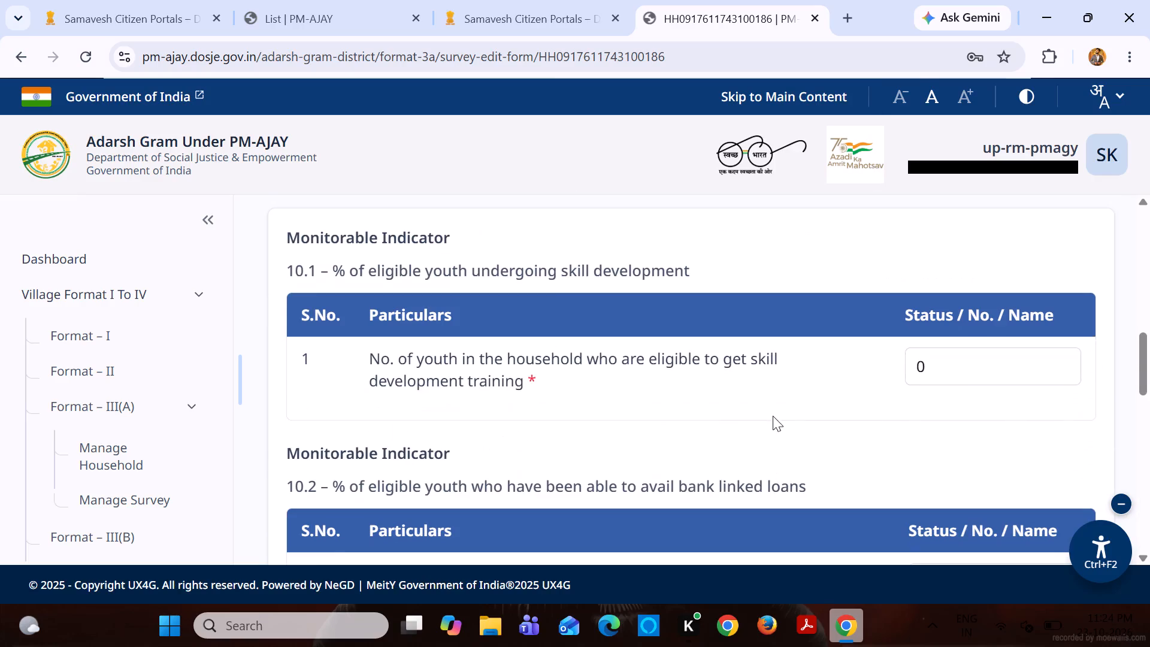
{"action": "scroll", "coordinate": [927, 369], "scroll_direction": "down", "scroll_amount": 4}
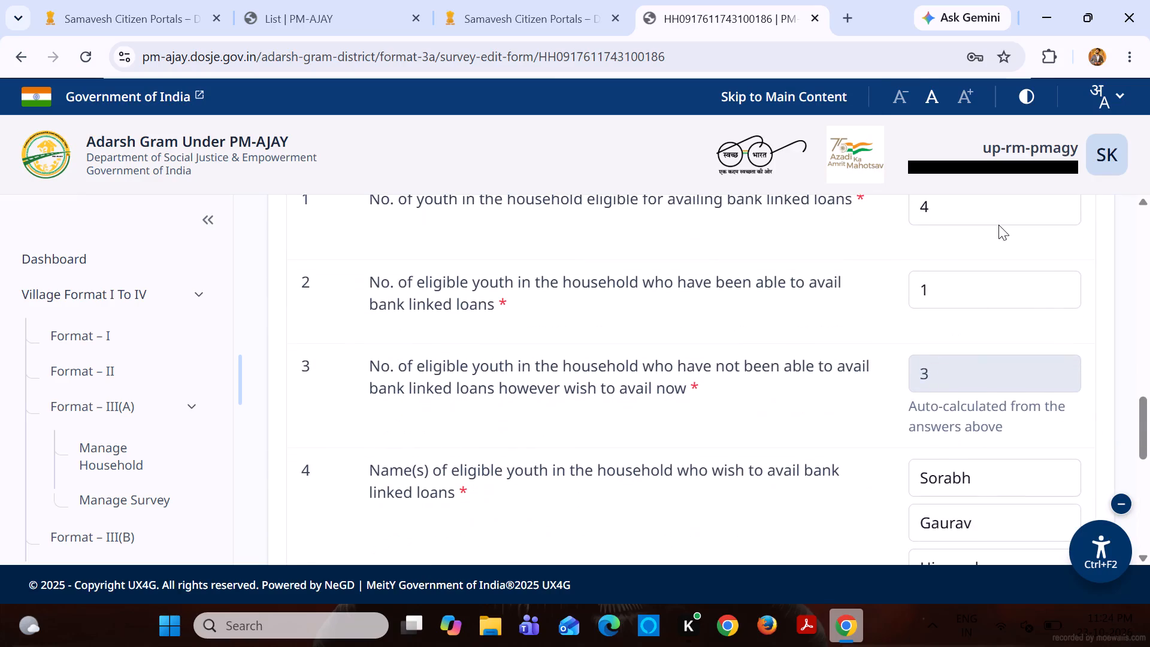
{"action": "left_click", "coordinate": [998, 225]}
{"action": "key", "text": "BackSpace"}
{"action": "key", "text": "0"}
{"action": "scroll", "coordinate": [998, 225], "scroll_direction": "down", "scroll_amount": 2}
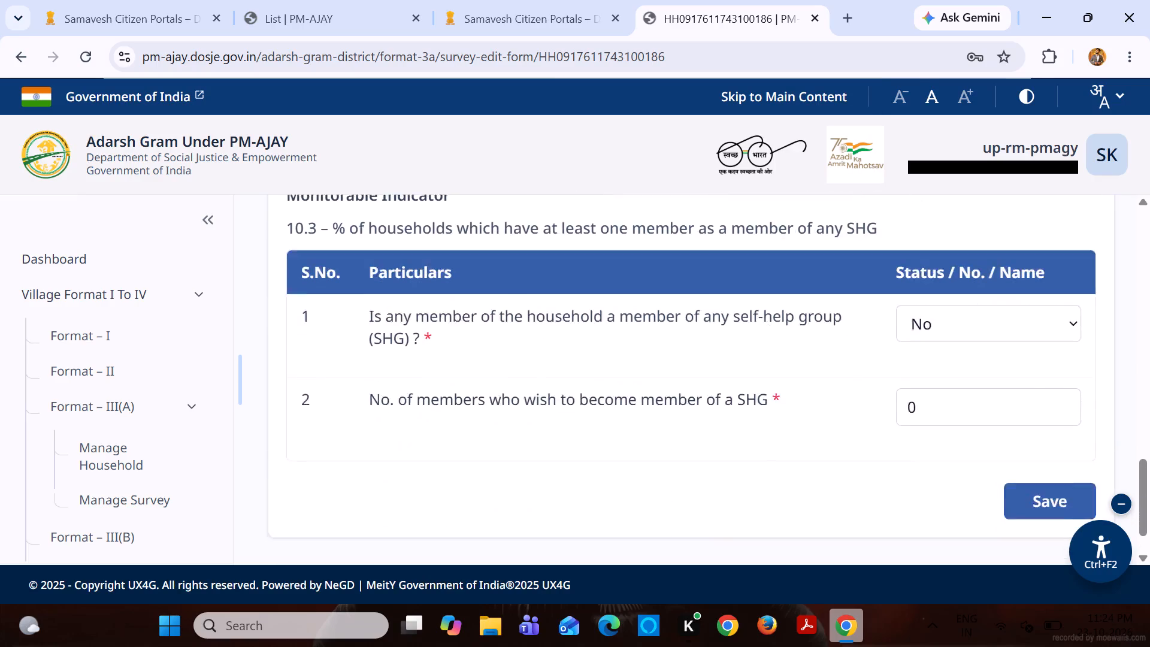
{"action": "scroll", "coordinate": [998, 225], "scroll_direction": "down", "scroll_amount": 4}
{"action": "left_click", "coordinate": [1042, 441]}
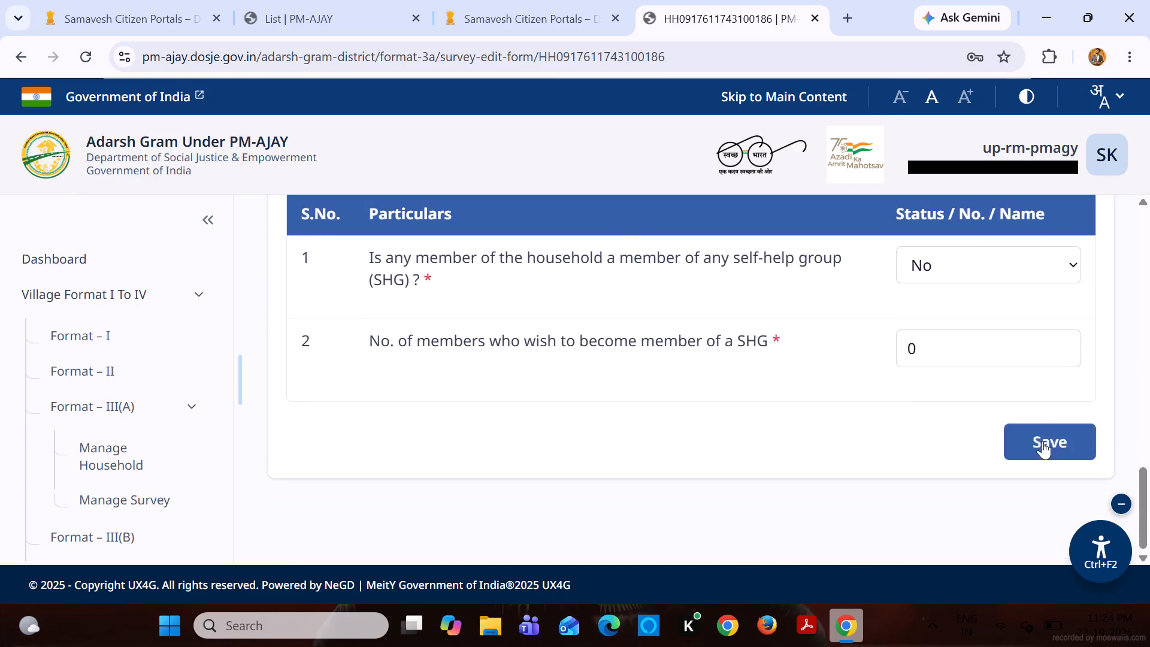
Return to the household list and open house 184's survey at domain 10 – Livelihood and Skill Development.
{"action": "scroll", "coordinate": [839, 304], "scroll_direction": "up", "scroll_amount": 7}
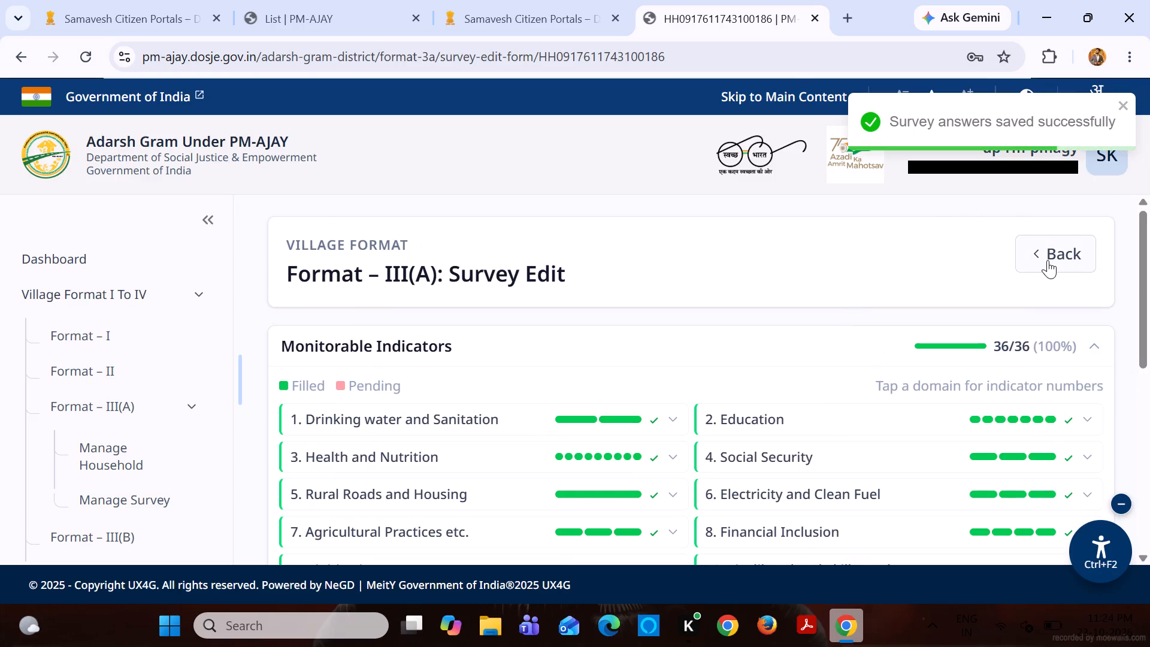
{"action": "left_click", "coordinate": [1048, 260]}
{"action": "scroll", "coordinate": [900, 353], "scroll_direction": "down", "scroll_amount": 10}
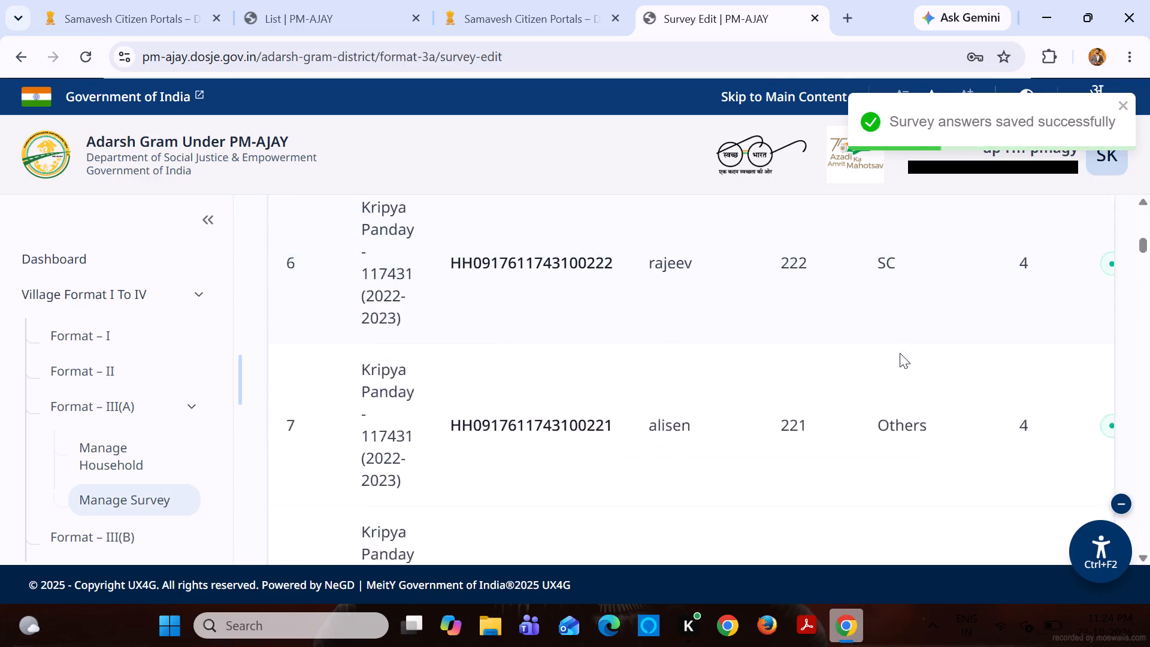
{"action": "scroll", "coordinate": [900, 353], "scroll_direction": "down", "scroll_amount": 10}
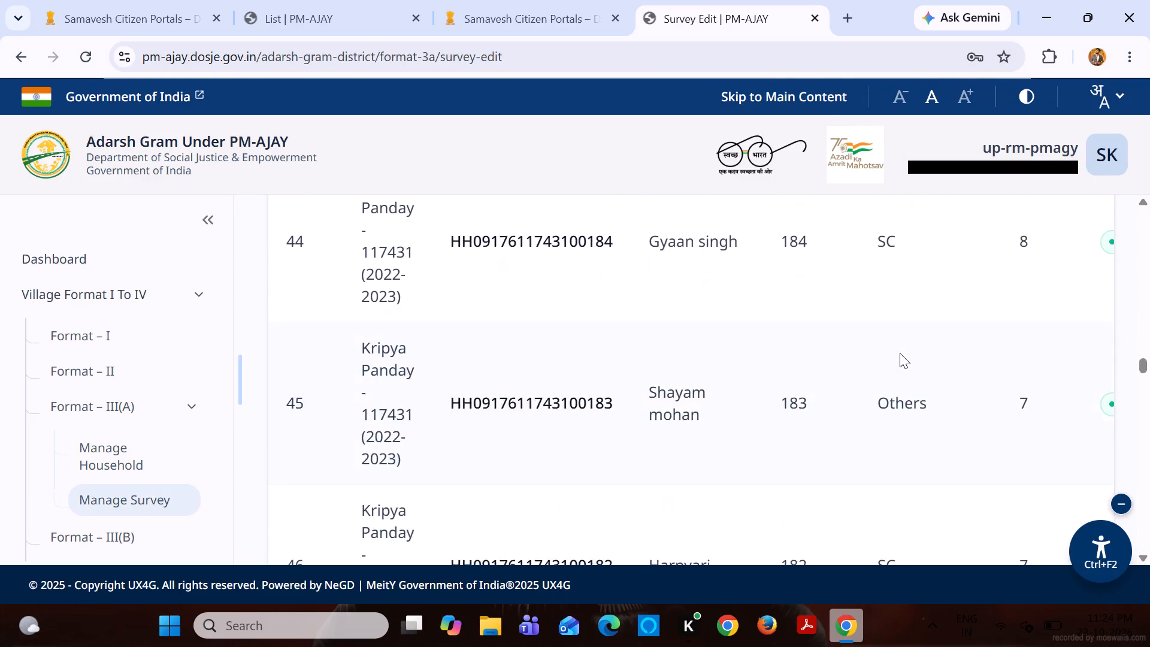
{"action": "scroll", "coordinate": [900, 353], "scroll_direction": "left", "scroll_amount": 5}
{"action": "left_click", "coordinate": [1077, 249]}
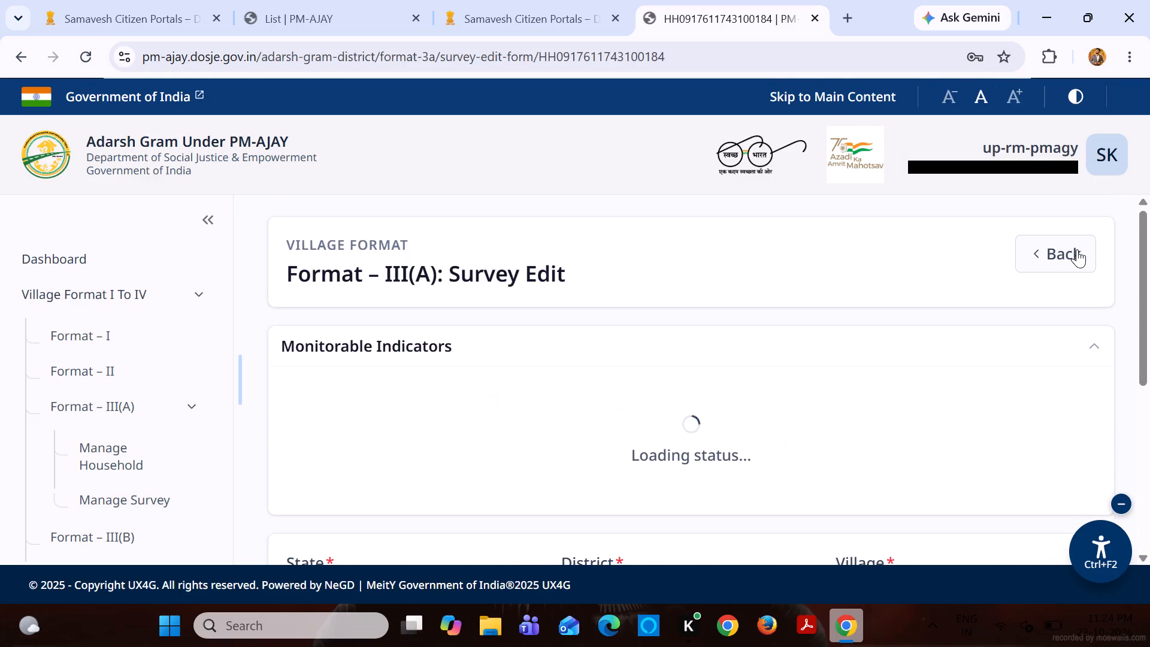
{"action": "scroll", "coordinate": [914, 386], "scroll_direction": "down", "scroll_amount": 12}
{"action": "left_click", "coordinate": [781, 427]}
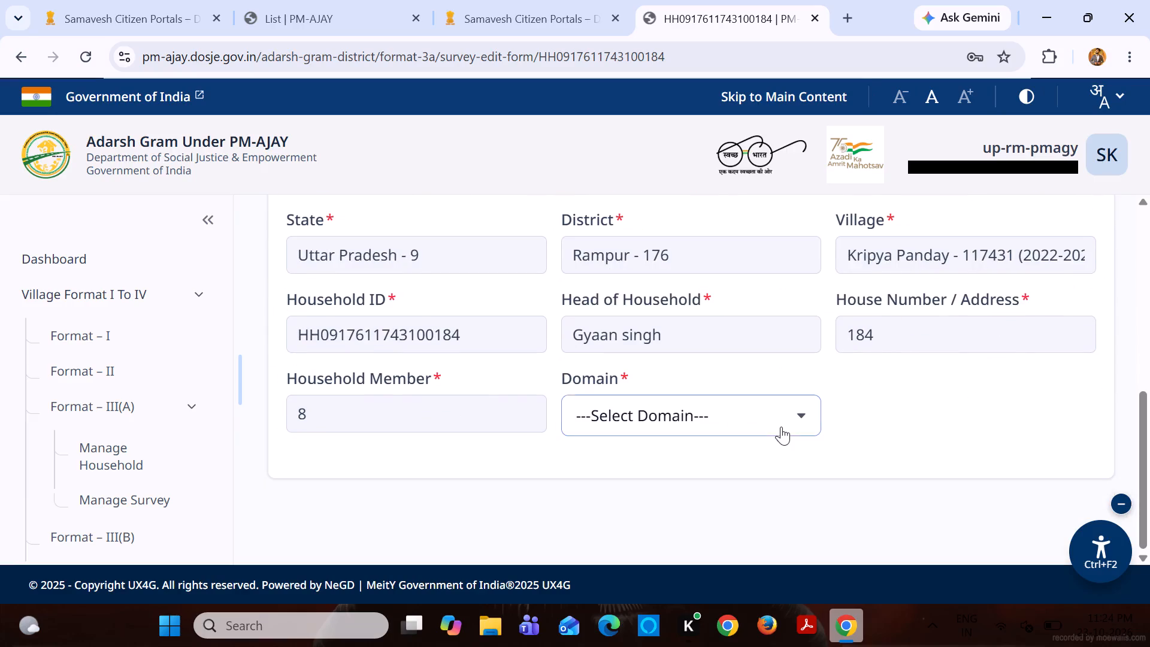
{"action": "scroll", "coordinate": [753, 232], "scroll_direction": "down", "scroll_amount": 7}
{"action": "left_click", "coordinate": [688, 364]}
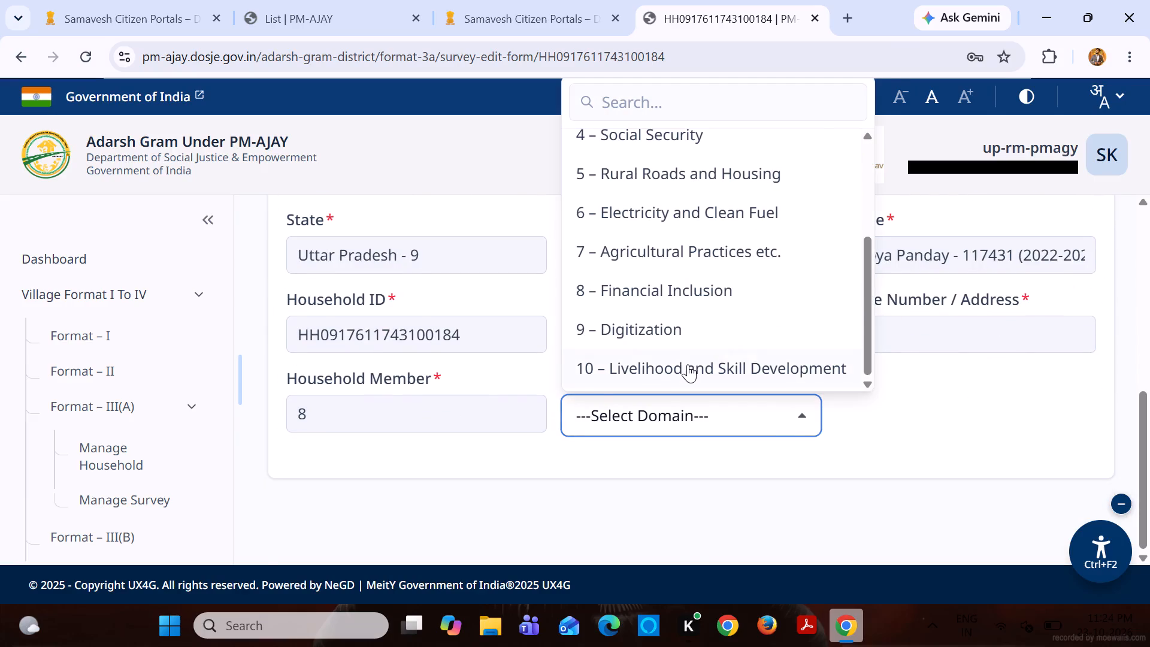
Set house 184's eligible youth counts for 10.1 skill development training and 10.2 bank linked loans to 0 and save the survey answers.
{"action": "scroll", "coordinate": [802, 407], "scroll_direction": "down", "scroll_amount": 4}
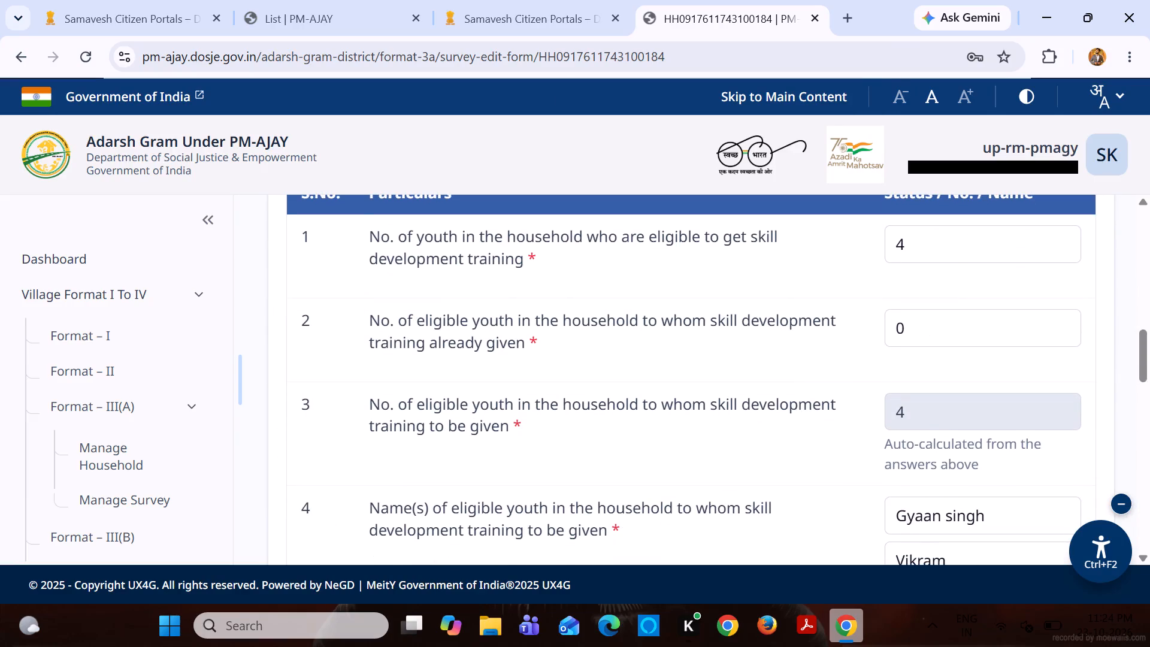
{"action": "left_click", "coordinate": [960, 253]}
{"action": "key", "text": "BackSpace"}
{"action": "key", "text": "0"}
{"action": "scroll", "coordinate": [960, 253], "scroll_direction": "down", "scroll_amount": 2}
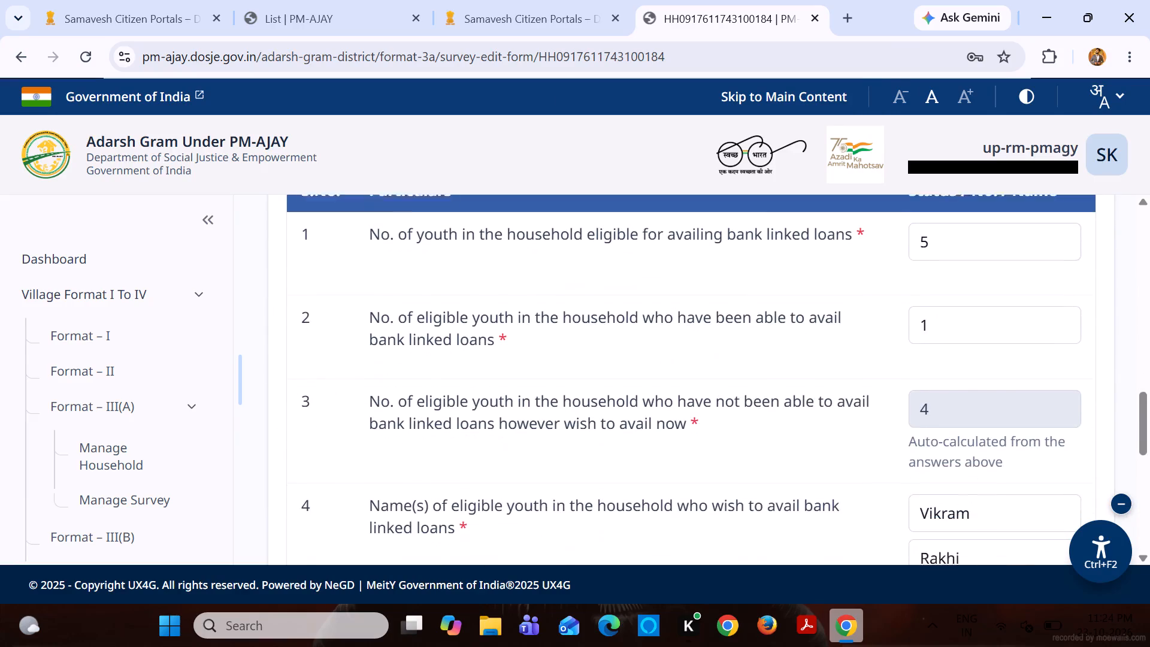
{"action": "left_click", "coordinate": [1048, 214]}
{"action": "left_click", "coordinate": [997, 243]}
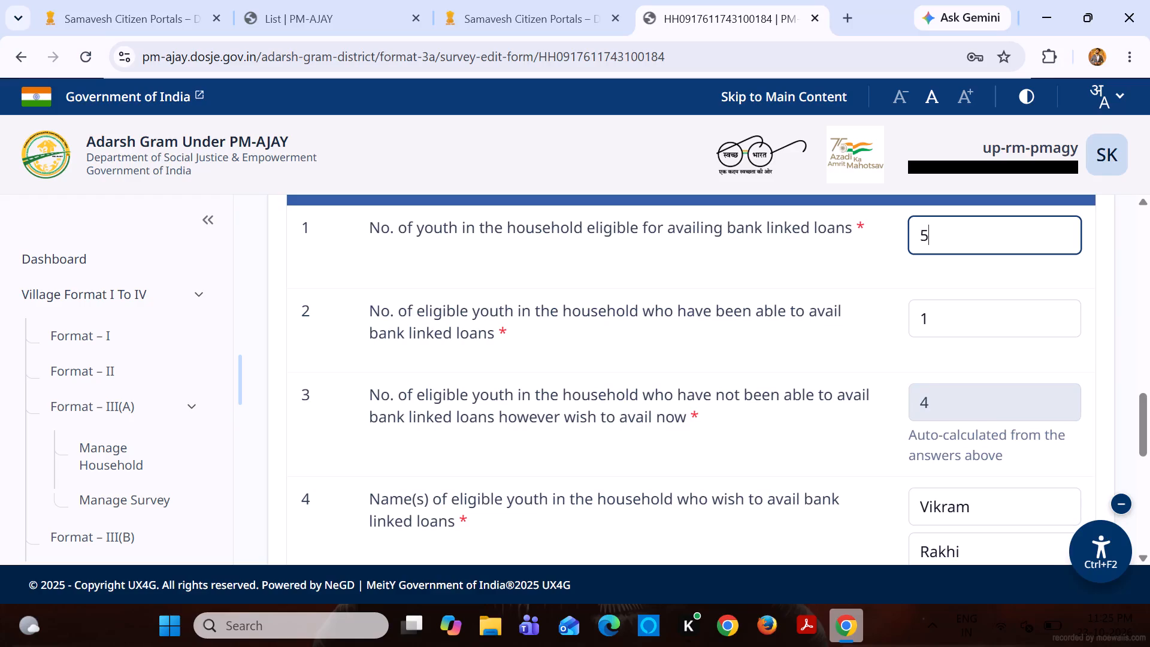
{"action": "key", "text": "BackSpace"}
{"action": "key", "text": "0"}
{"action": "scroll", "coordinate": [997, 243], "scroll_direction": "down", "scroll_amount": 5}
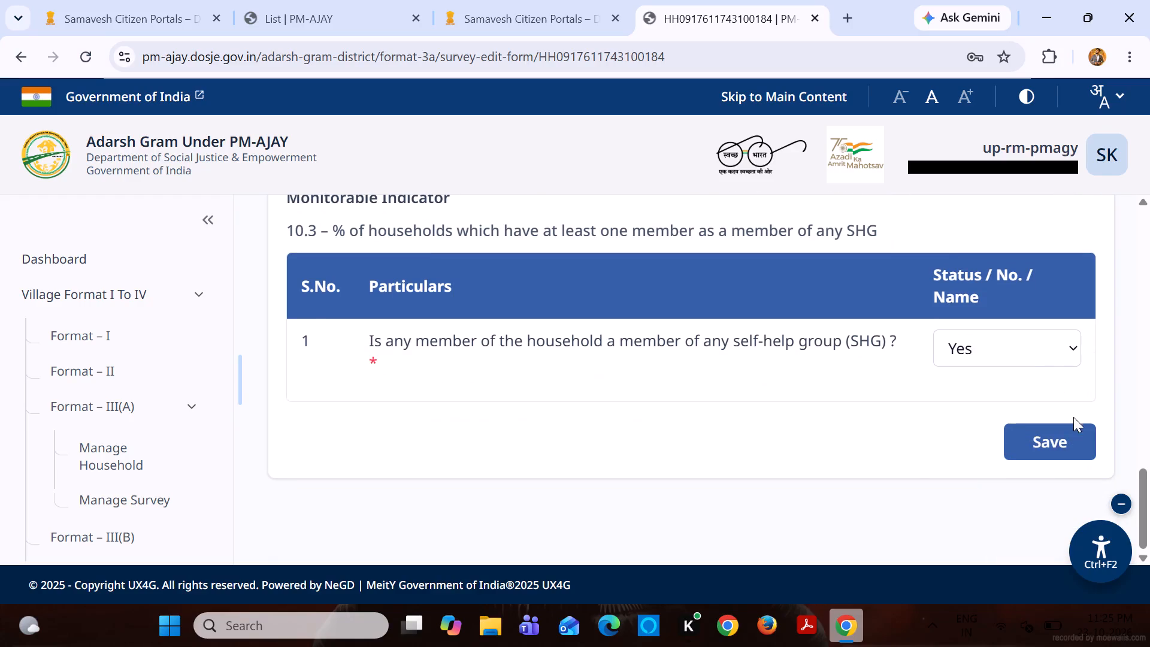
{"action": "left_click", "coordinate": [1075, 437]}
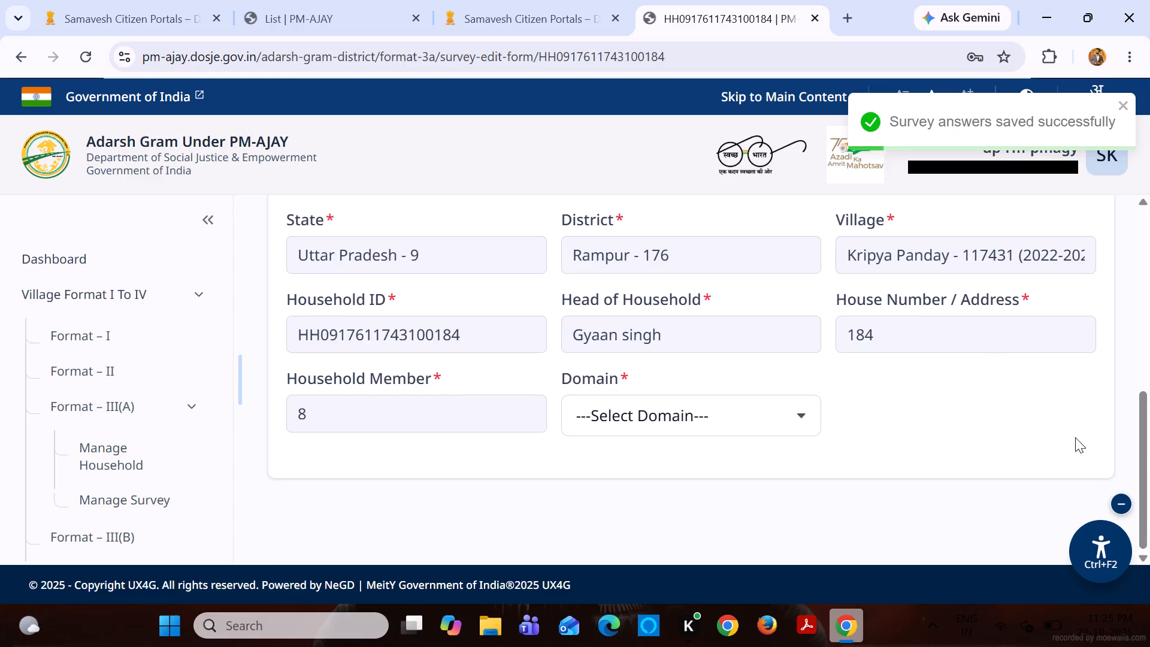
Return to the household list and open house 183's survey at domain 10 – Livelihood and Skill Development.
{"action": "scroll", "coordinate": [912, 302], "scroll_direction": "up", "scroll_amount": 11}
{"action": "left_click", "coordinate": [1031, 267]}
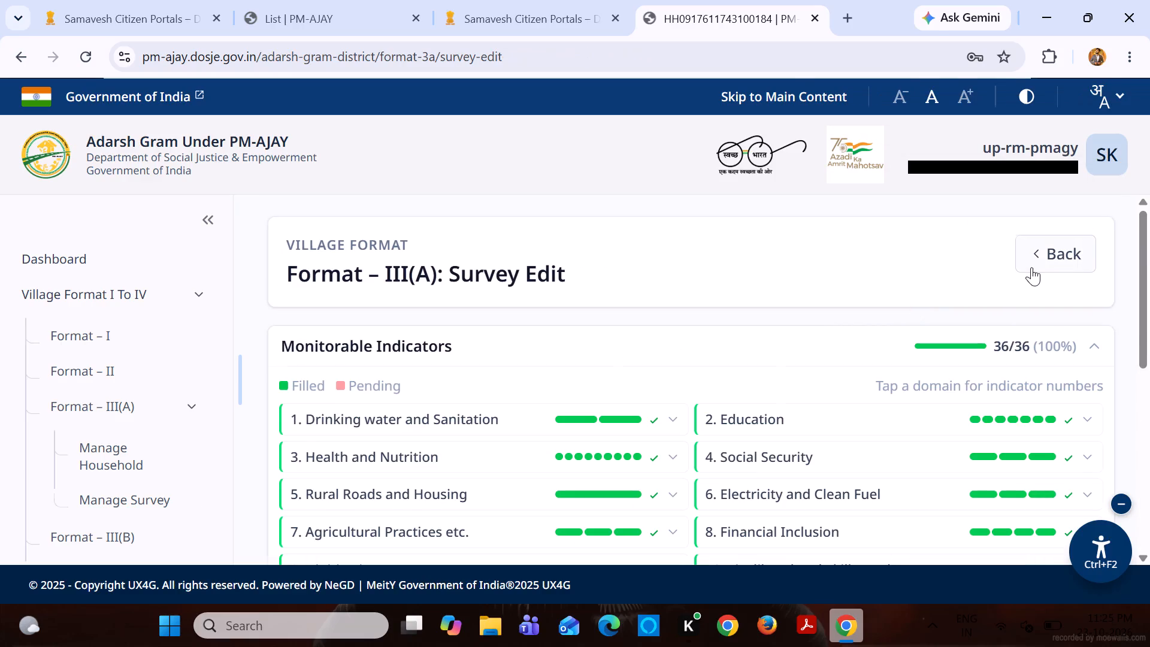
{"action": "scroll", "coordinate": [970, 370], "scroll_direction": "down", "scroll_amount": 8}
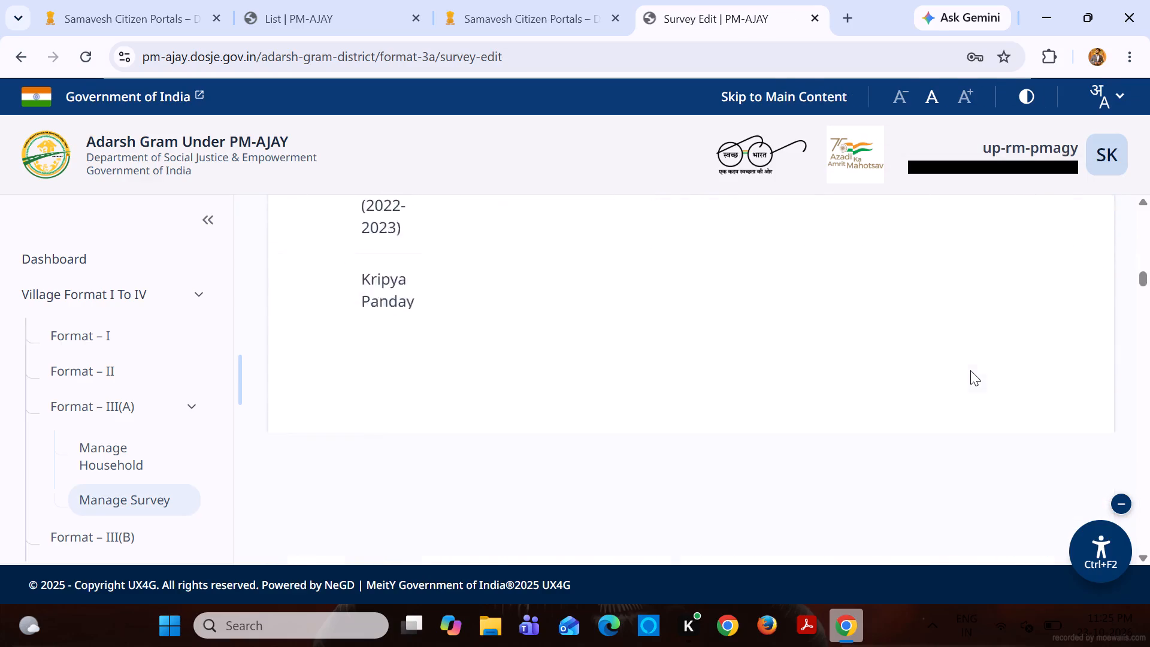
{"action": "scroll", "coordinate": [970, 370], "scroll_direction": "down", "scroll_amount": 8}
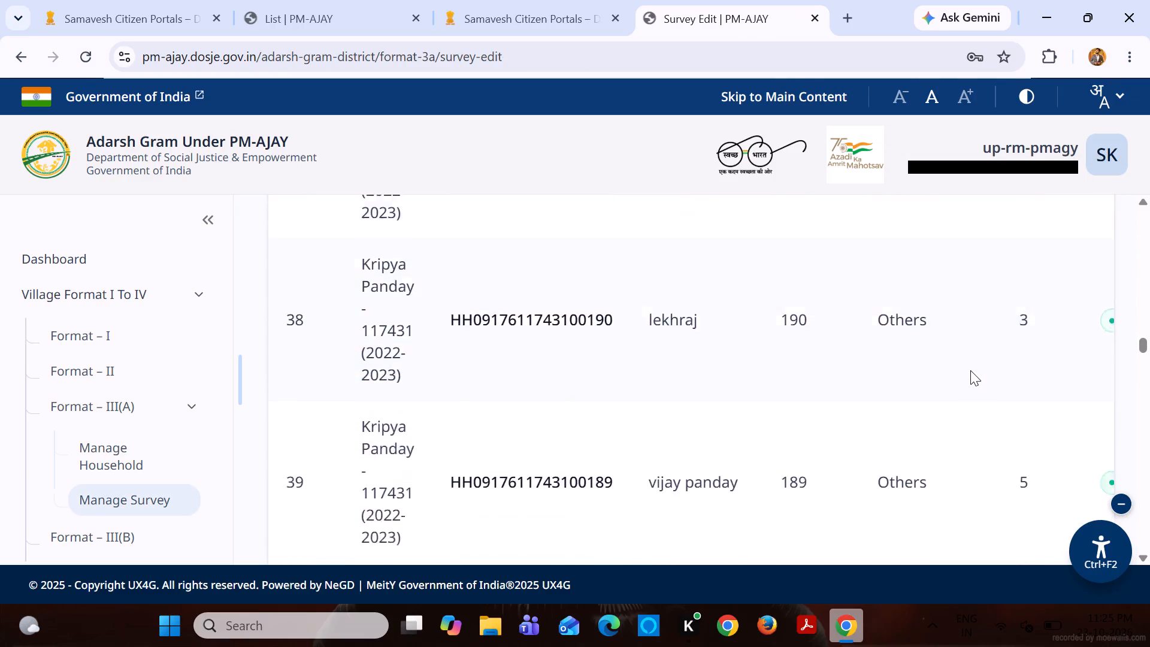
{"action": "scroll", "coordinate": [970, 370], "scroll_direction": "down", "scroll_amount": 3}
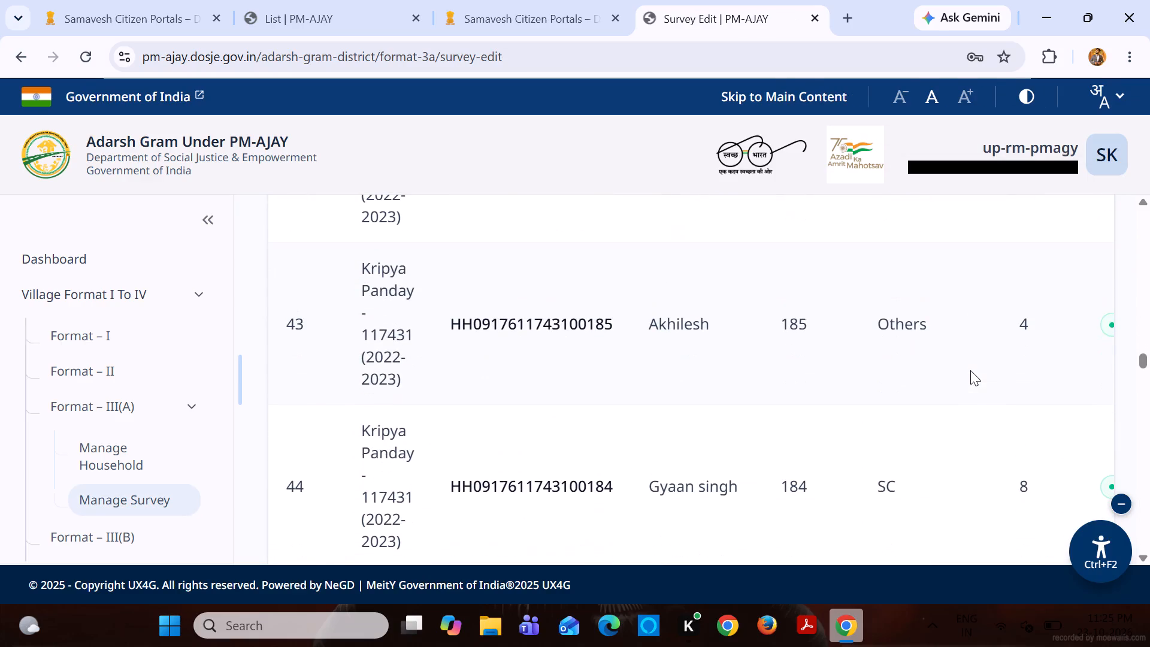
{"action": "scroll", "coordinate": [970, 370], "scroll_direction": "down", "scroll_amount": 4}
{"action": "scroll", "coordinate": [970, 370], "scroll_direction": "left", "scroll_amount": 5}
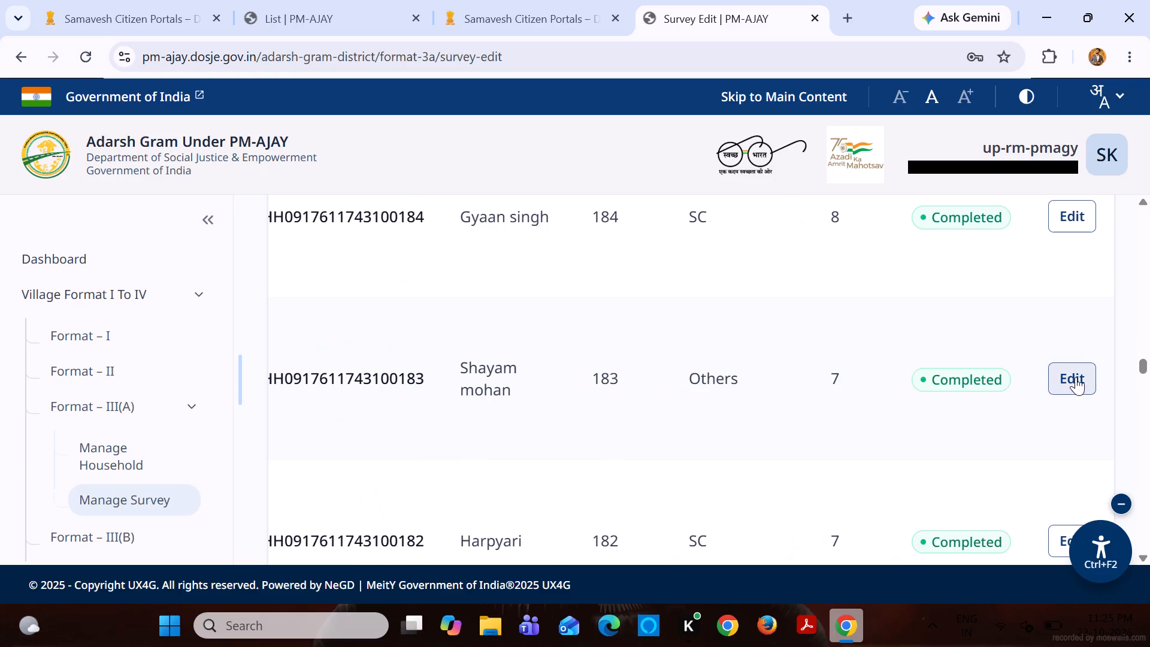
{"action": "left_click", "coordinate": [1076, 377]}
{"action": "scroll", "coordinate": [966, 388], "scroll_direction": "down", "scroll_amount": 7}
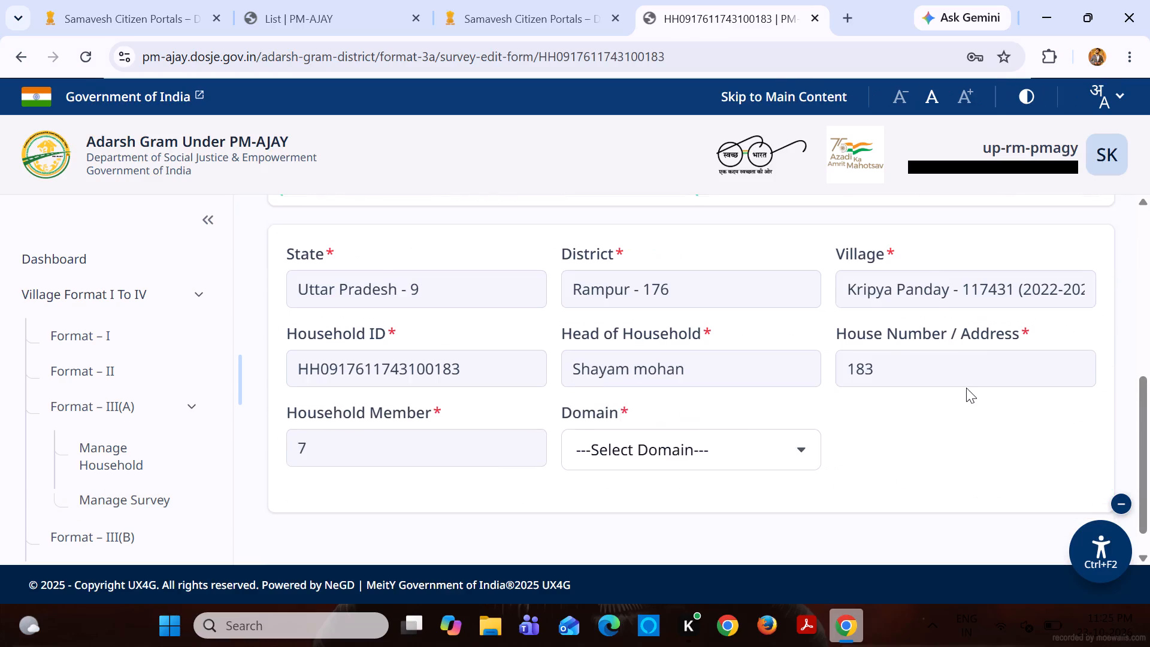
{"action": "left_click", "coordinate": [813, 414]}
{"action": "scroll", "coordinate": [831, 228], "scroll_direction": "down", "scroll_amount": 7}
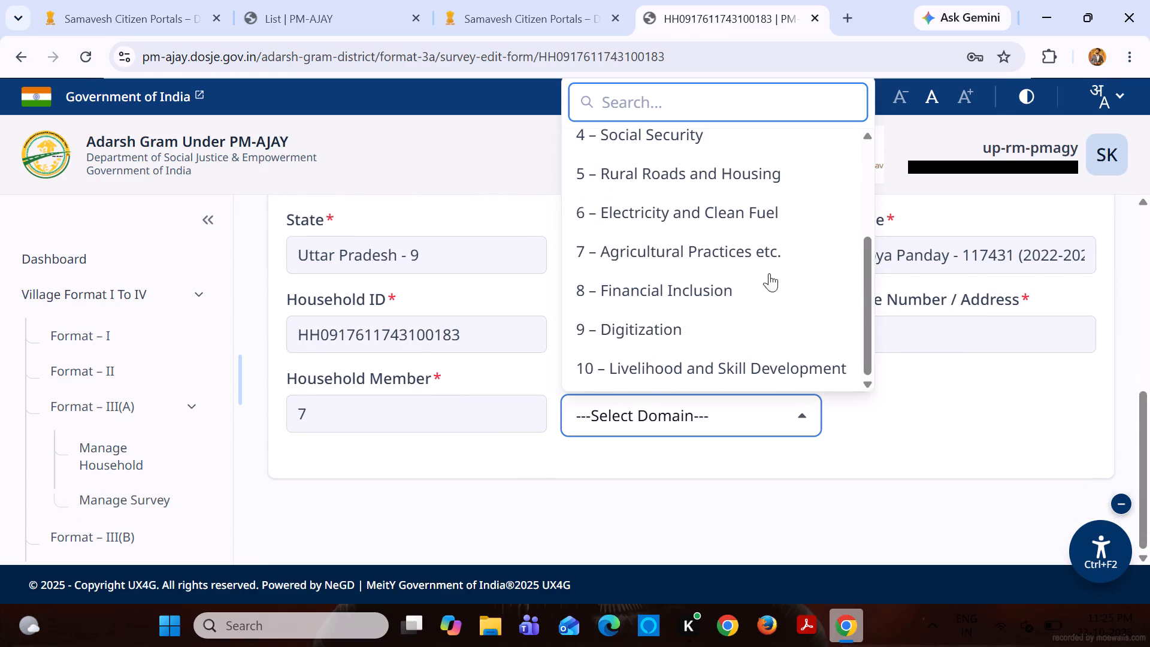
{"action": "left_click", "coordinate": [712, 361]}
Set house 183's number of youth eligible for 10.2 bank linked loans to 0 and save the survey answers.
{"action": "scroll", "coordinate": [836, 398], "scroll_direction": "down", "scroll_amount": 4}
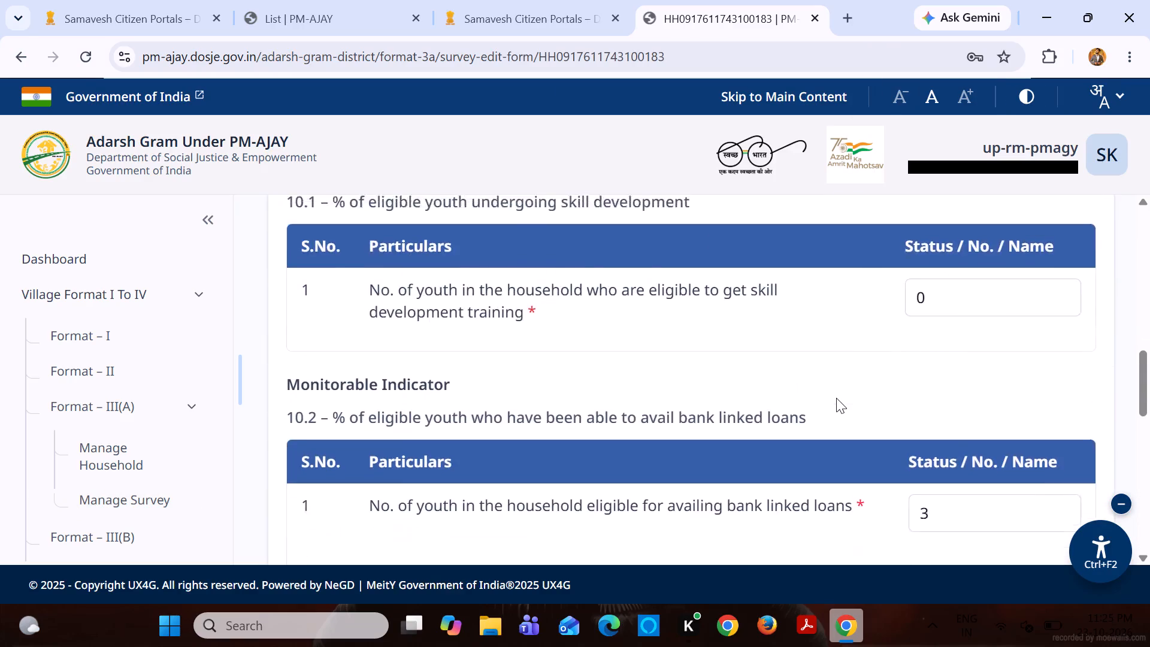
{"action": "scroll", "coordinate": [952, 464], "scroll_direction": "down", "scroll_amount": 2}
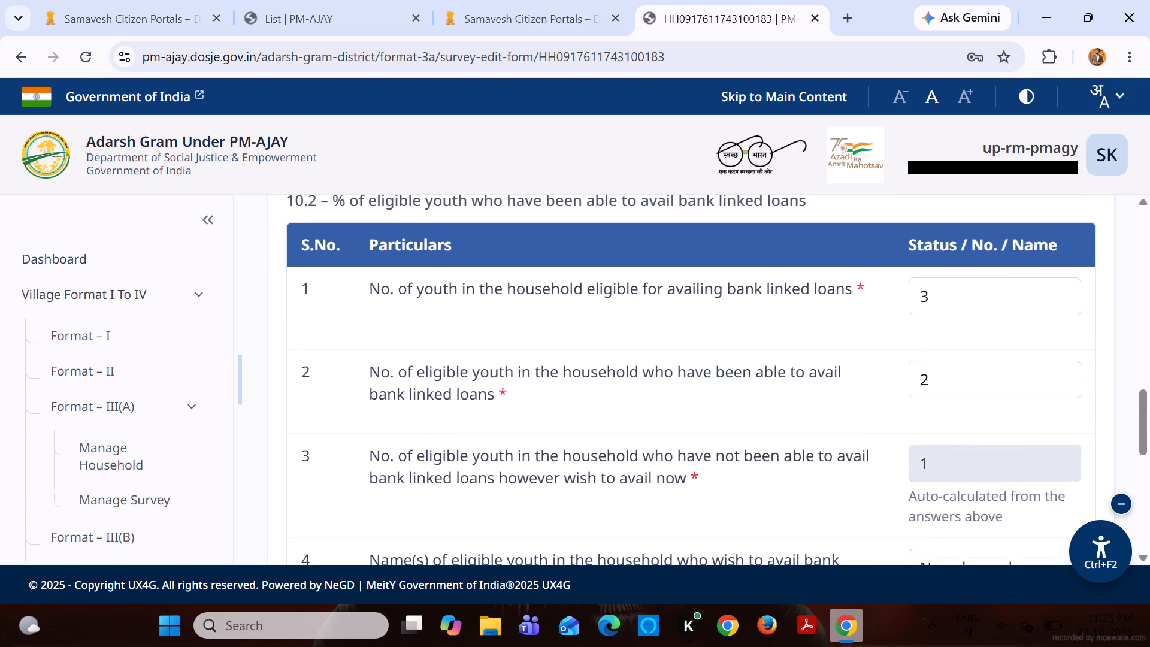
{"action": "left_click", "coordinate": [969, 300]}
{"action": "key", "text": "BackSpace"}
{"action": "key", "text": "0"}
{"action": "scroll", "coordinate": [969, 300], "scroll_direction": "down", "scroll_amount": 3}
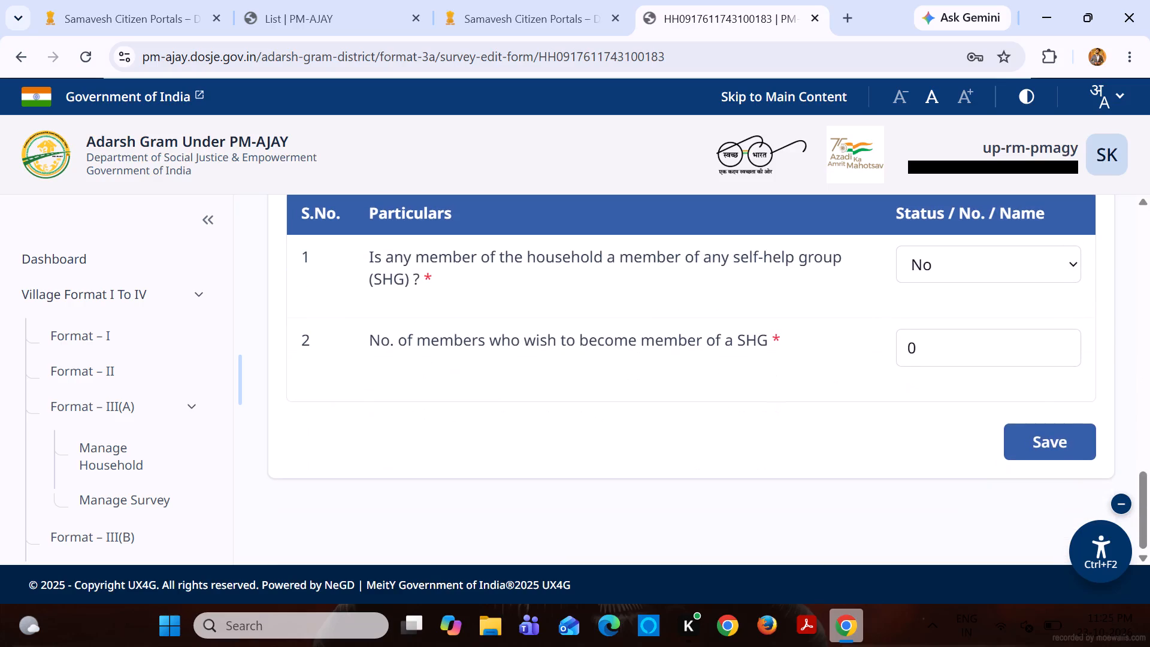
{"action": "scroll", "coordinate": [969, 300], "scroll_direction": "down", "scroll_amount": 5}
{"action": "left_click", "coordinate": [1050, 442]}
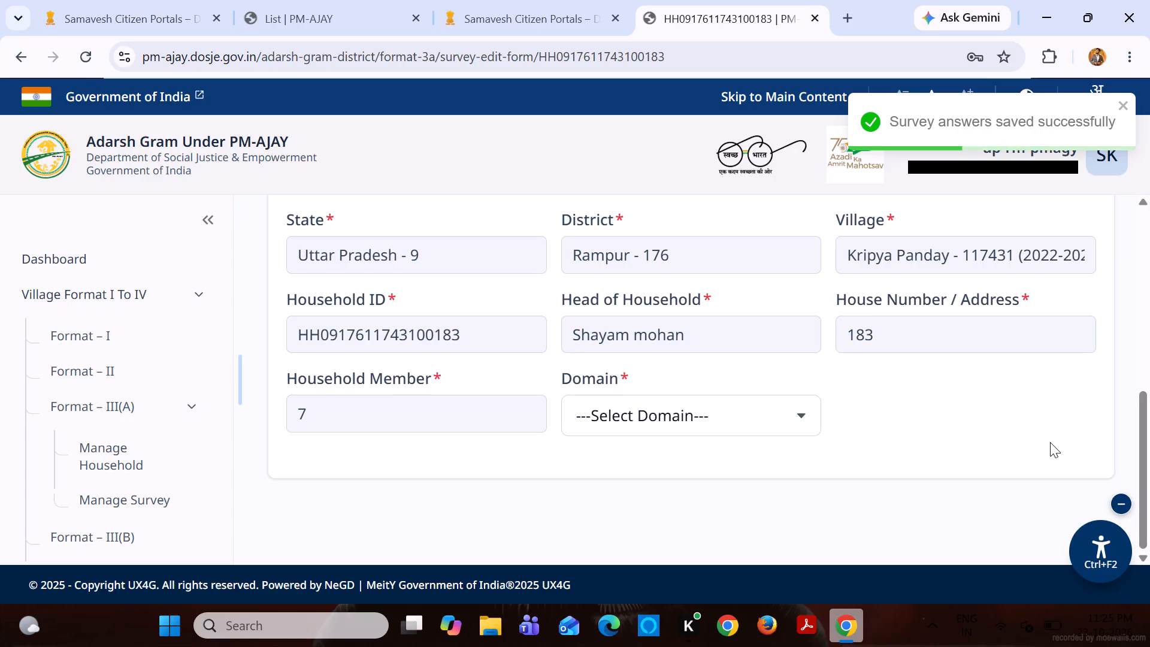
Return to the household list and open house 181's survey at domain 10 – Livelihood and Skill Development.
{"action": "scroll", "coordinate": [970, 264], "scroll_direction": "up", "scroll_amount": 10}
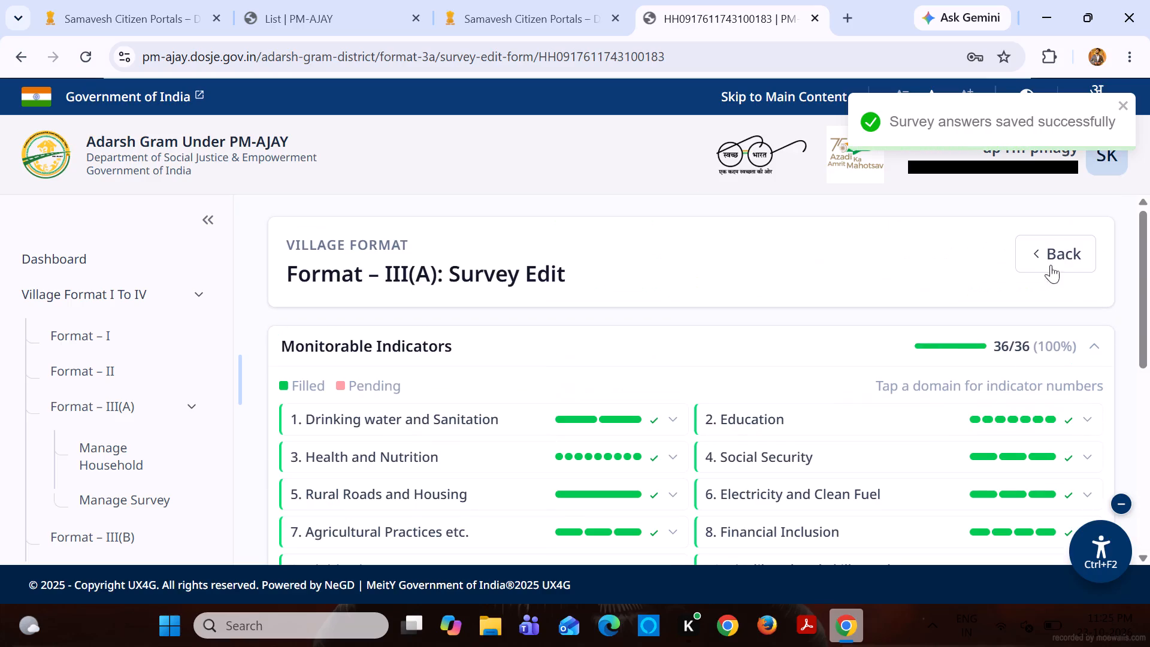
{"action": "left_click", "coordinate": [1063, 263]}
{"action": "scroll", "coordinate": [976, 368], "scroll_direction": "down", "scroll_amount": 4}
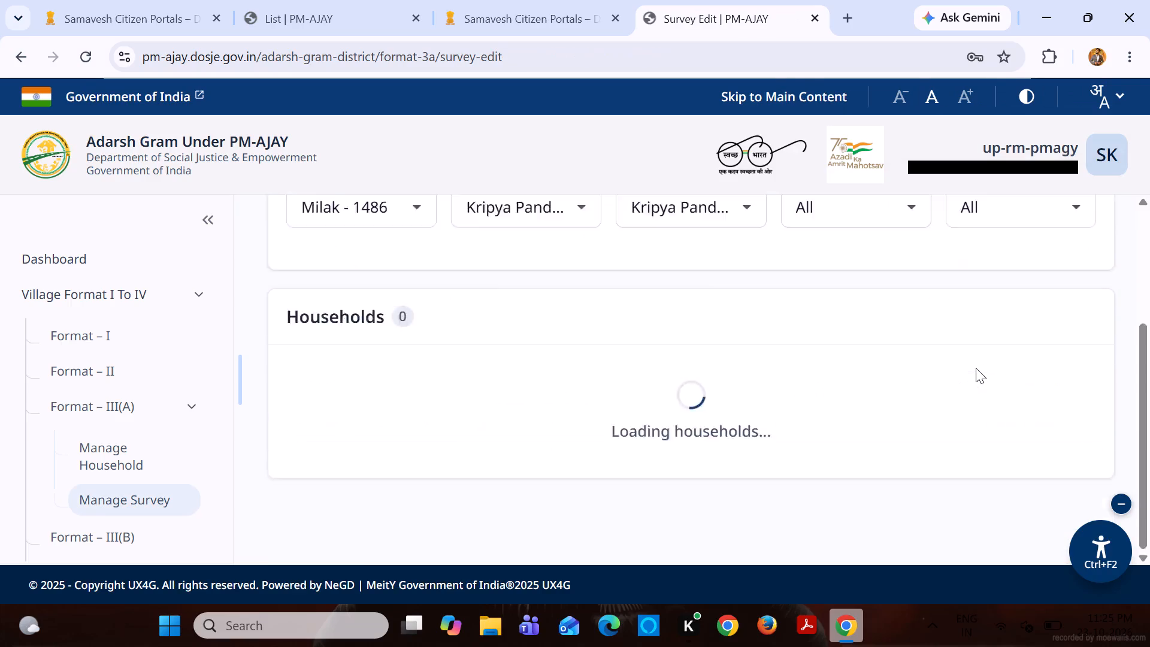
{"action": "scroll", "coordinate": [976, 368], "scroll_direction": "down", "scroll_amount": 11}
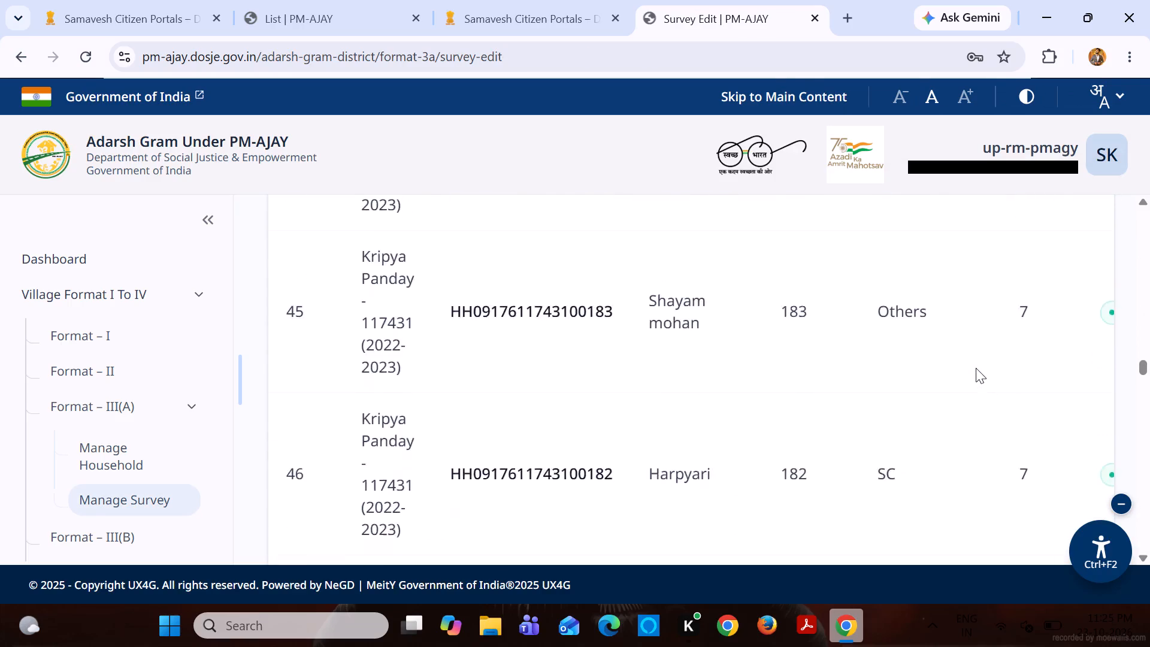
{"action": "scroll", "coordinate": [976, 368], "scroll_direction": "down", "scroll_amount": 4}
{"action": "scroll", "coordinate": [976, 368], "scroll_direction": "left", "scroll_amount": 5}
{"action": "left_click", "coordinate": [1097, 288]}
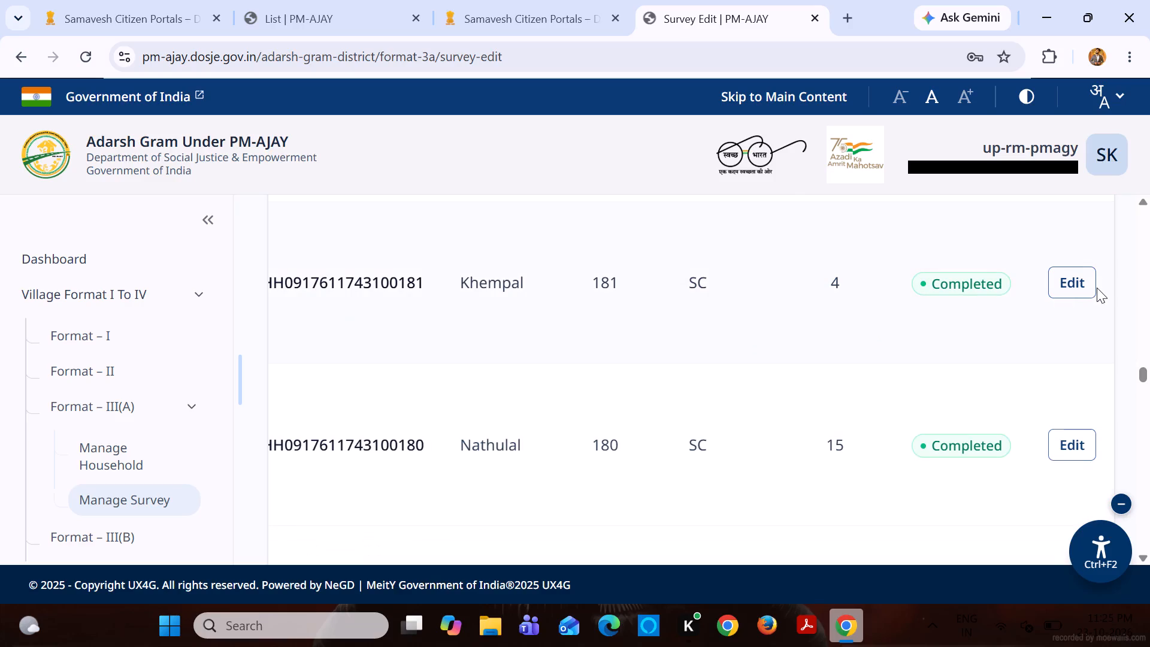
{"action": "left_click", "coordinate": [1079, 283]}
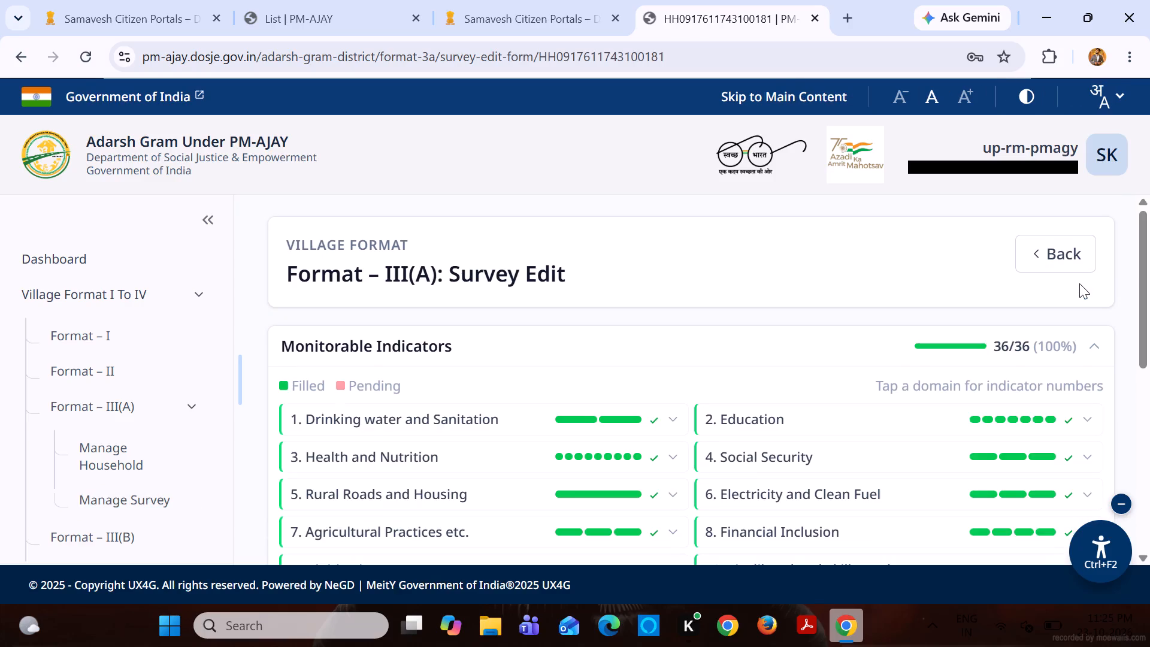
{"action": "scroll", "coordinate": [976, 343], "scroll_direction": "down", "scroll_amount": 9}
{"action": "left_click", "coordinate": [803, 407]}
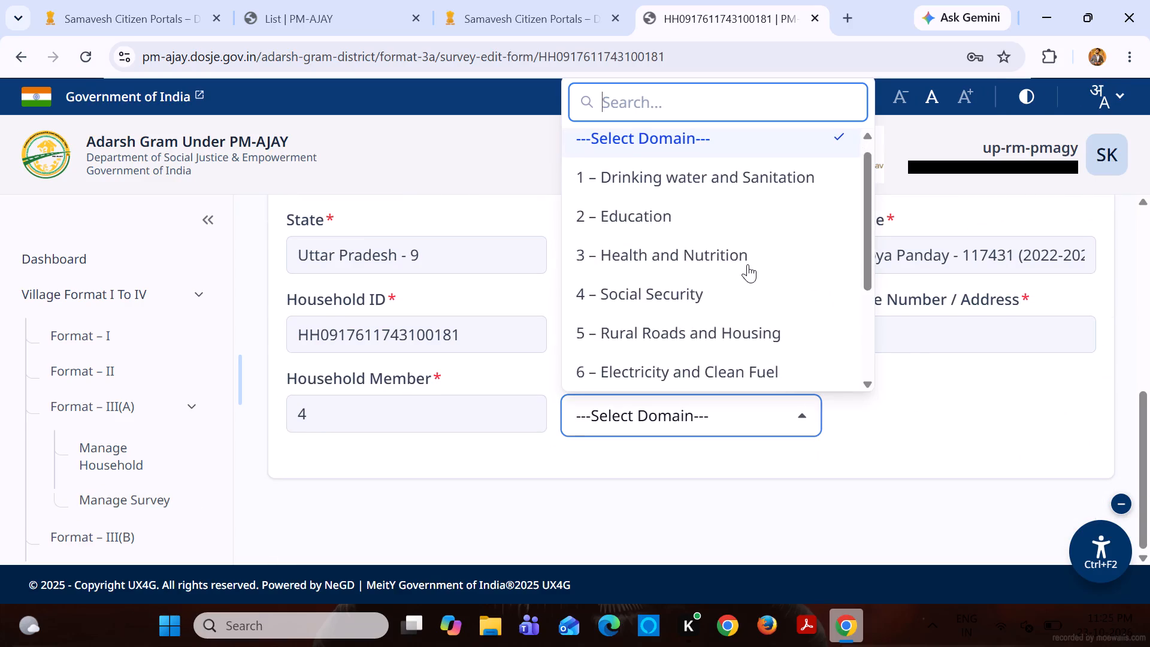
{"action": "scroll", "coordinate": [747, 264], "scroll_direction": "down", "scroll_amount": 8}
{"action": "left_click", "coordinate": [671, 360]}
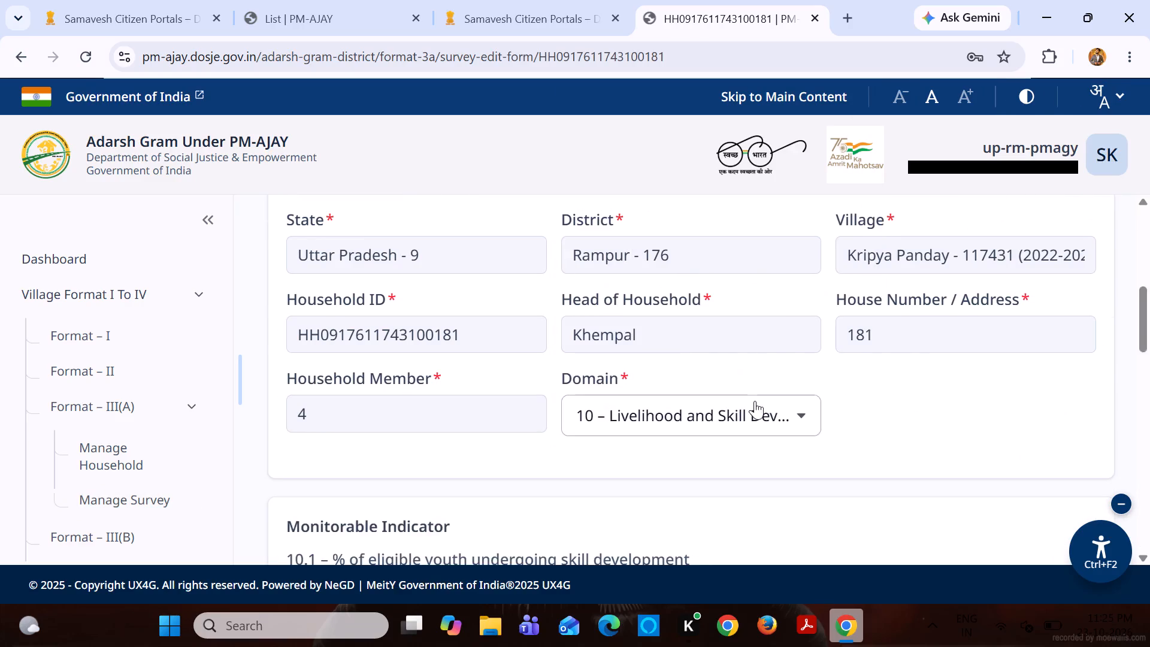
Set house 181's number of youth eligible for 10.2 bank linked loans to 0 and save the survey answers.
{"action": "scroll", "coordinate": [755, 401], "scroll_direction": "down", "scroll_amount": 7}
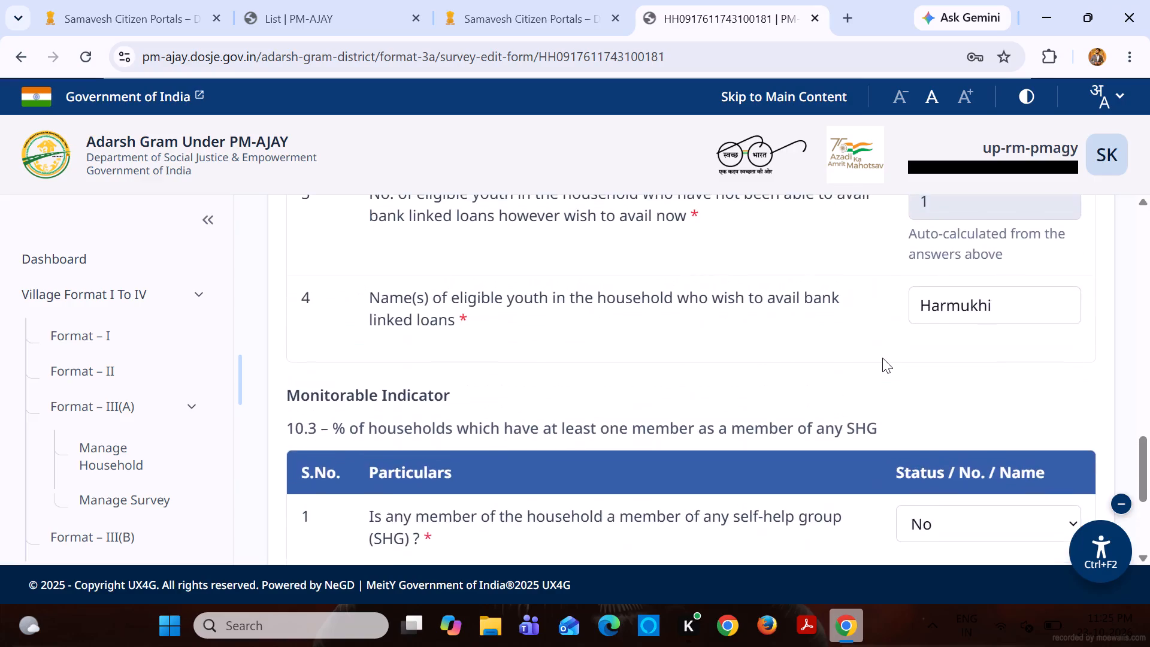
{"action": "scroll", "coordinate": [882, 358], "scroll_direction": "up", "scroll_amount": 3}
{"action": "left_click", "coordinate": [969, 228]}
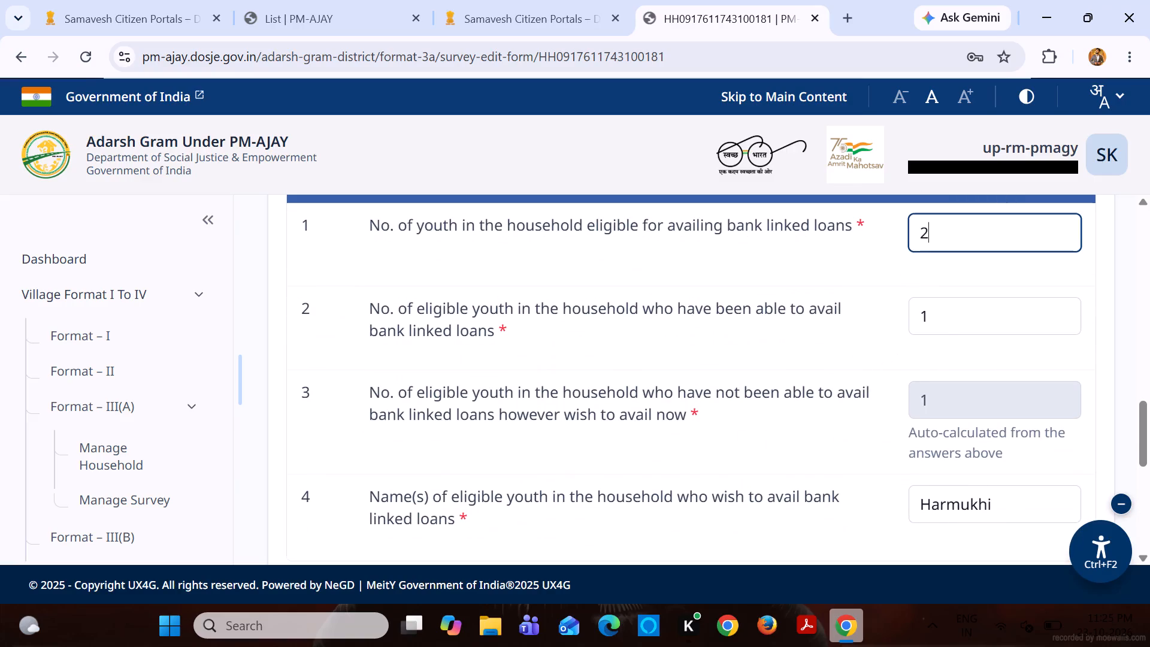
{"action": "key", "text": "BackSpace"}
{"action": "key", "text": "0"}
{"action": "scroll", "coordinate": [969, 228], "scroll_direction": "up", "scroll_amount": 1}
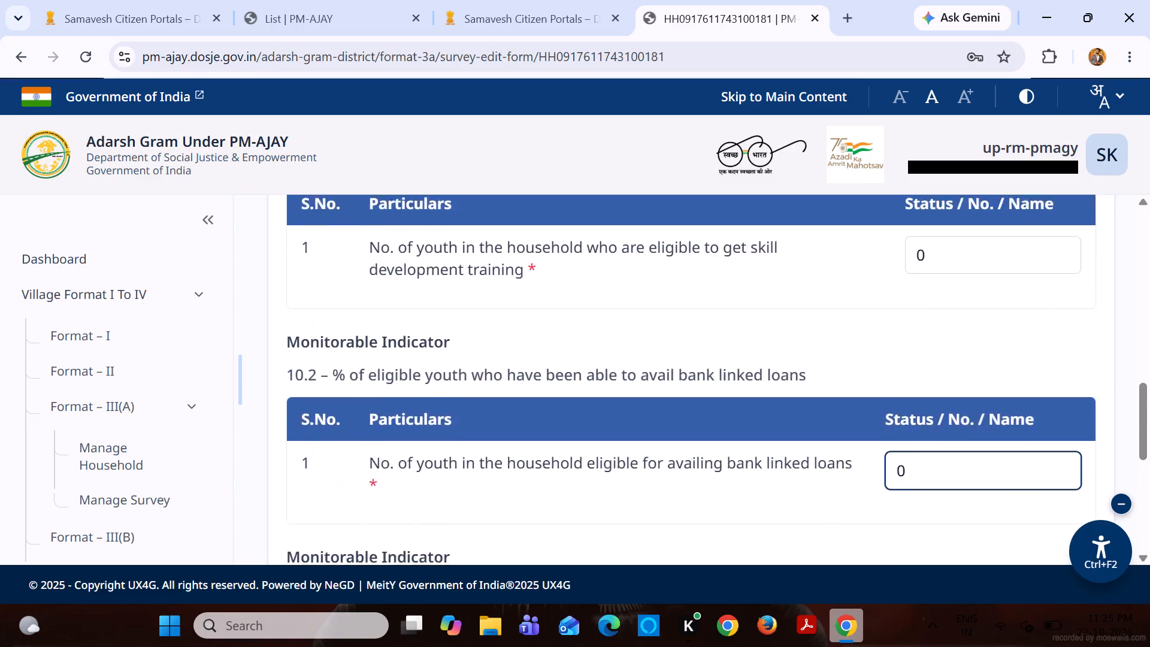
{"action": "scroll", "coordinate": [969, 228], "scroll_direction": "up", "scroll_amount": 1}
{"action": "left_click", "coordinate": [1045, 443]}
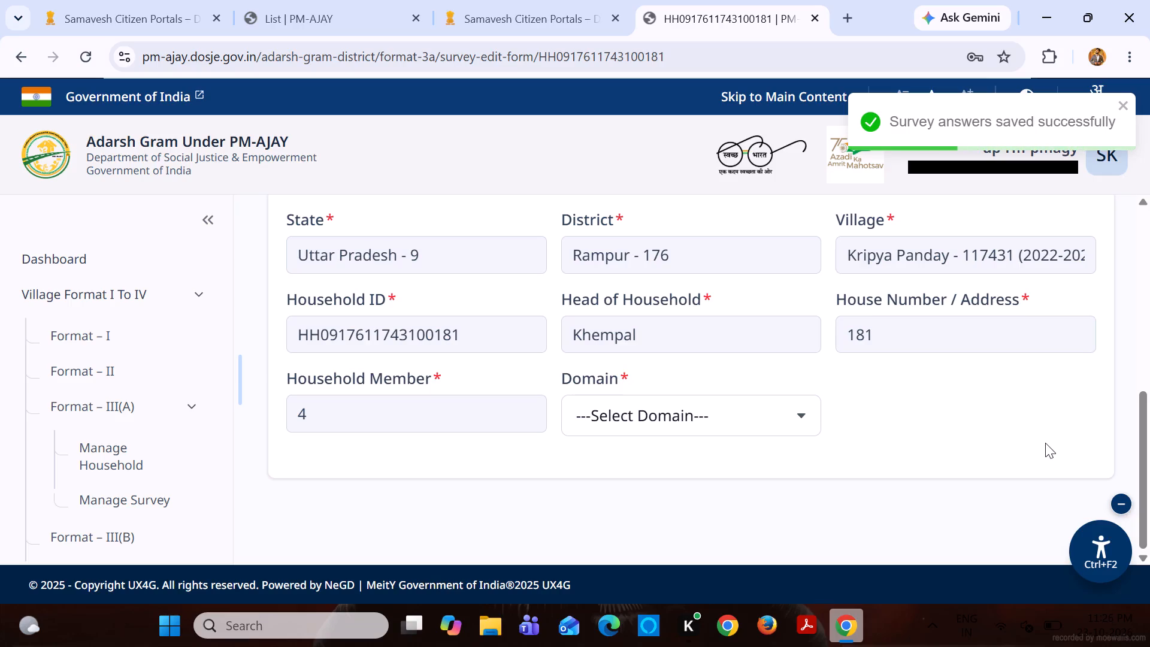
{"action": "scroll", "coordinate": [1045, 443], "scroll_direction": "up", "scroll_amount": 9}
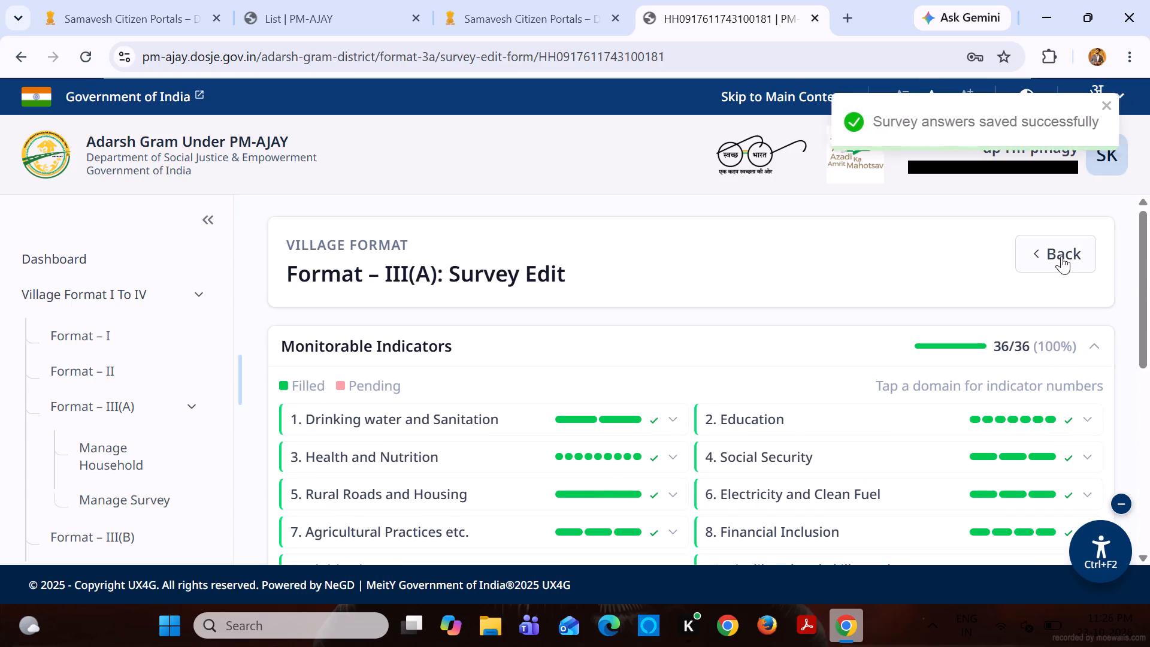
{"action": "left_click", "coordinate": [1061, 256]}
{"action": "scroll", "coordinate": [994, 364], "scroll_direction": "down", "scroll_amount": 4}
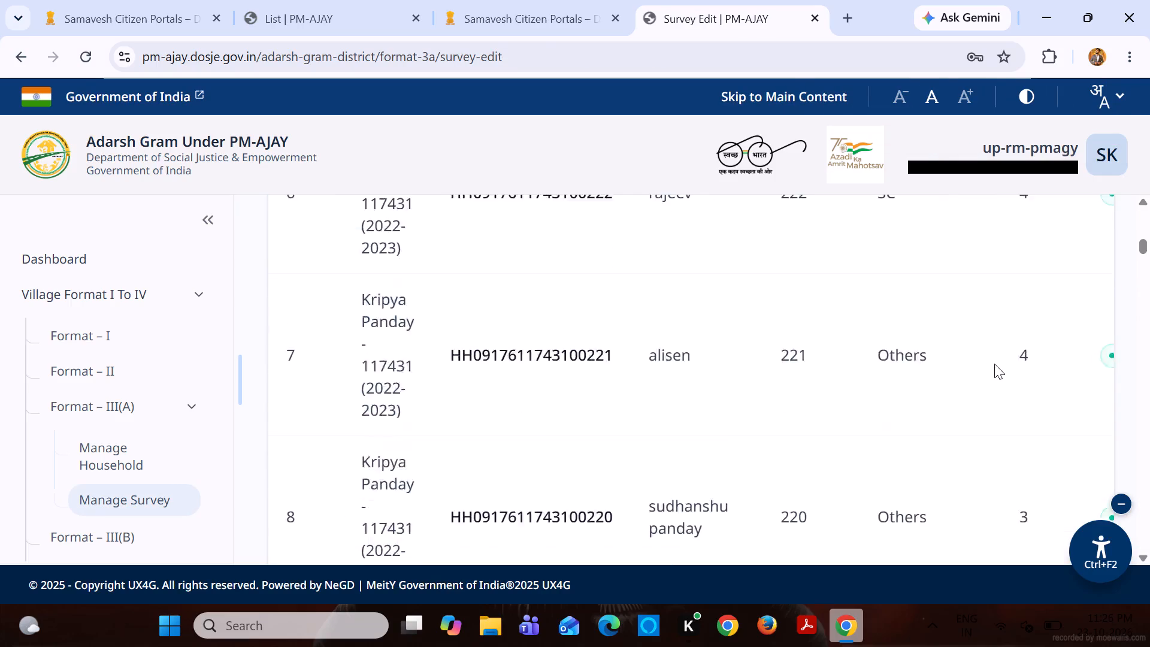
{"action": "scroll", "coordinate": [994, 364], "scroll_direction": "down", "scroll_amount": 12}
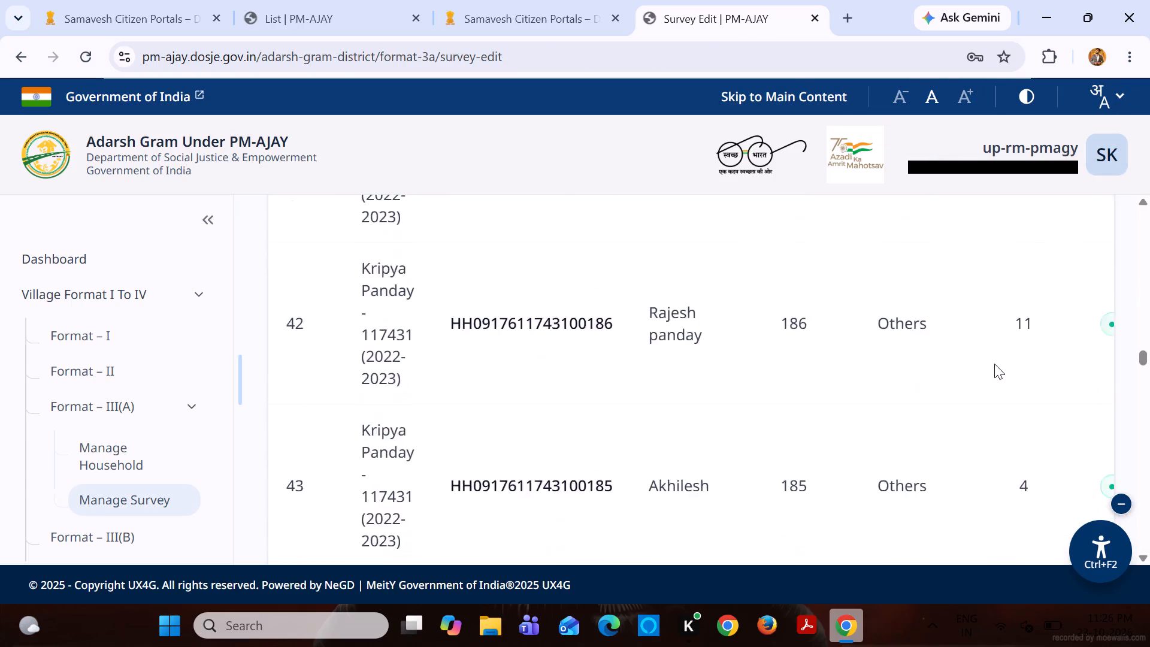
{"action": "scroll", "coordinate": [994, 364], "scroll_direction": "down", "scroll_amount": 9}
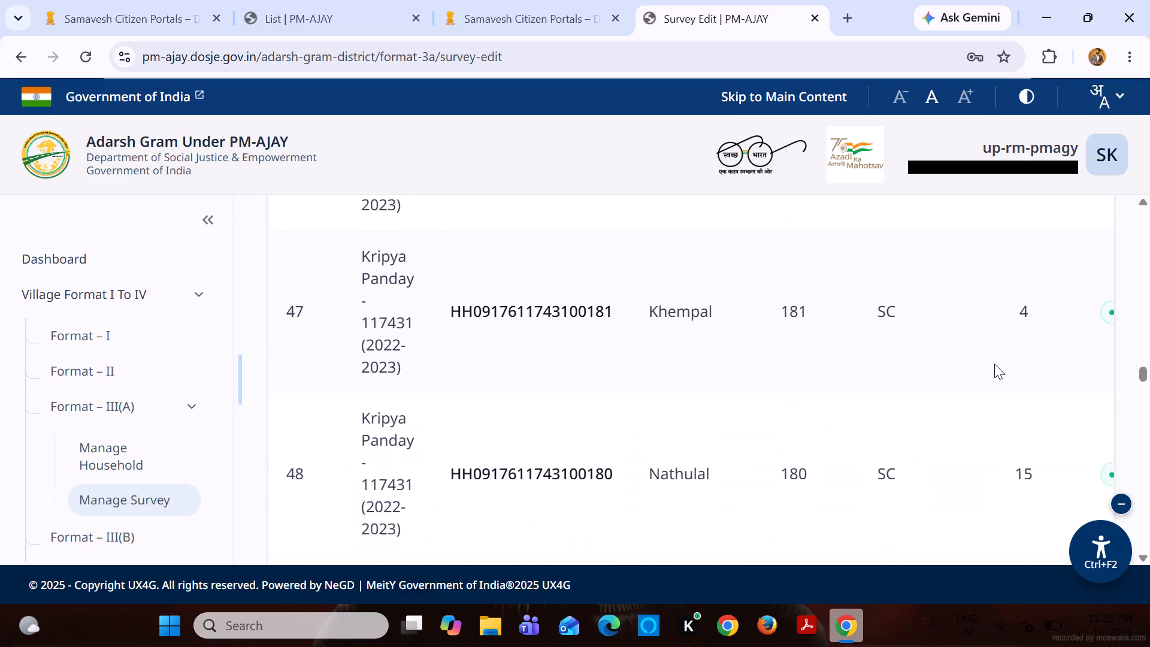
{"action": "scroll", "coordinate": [994, 364], "scroll_direction": "down", "scroll_amount": 4}
{"action": "scroll", "coordinate": [994, 364], "scroll_direction": "left", "scroll_amount": 7}
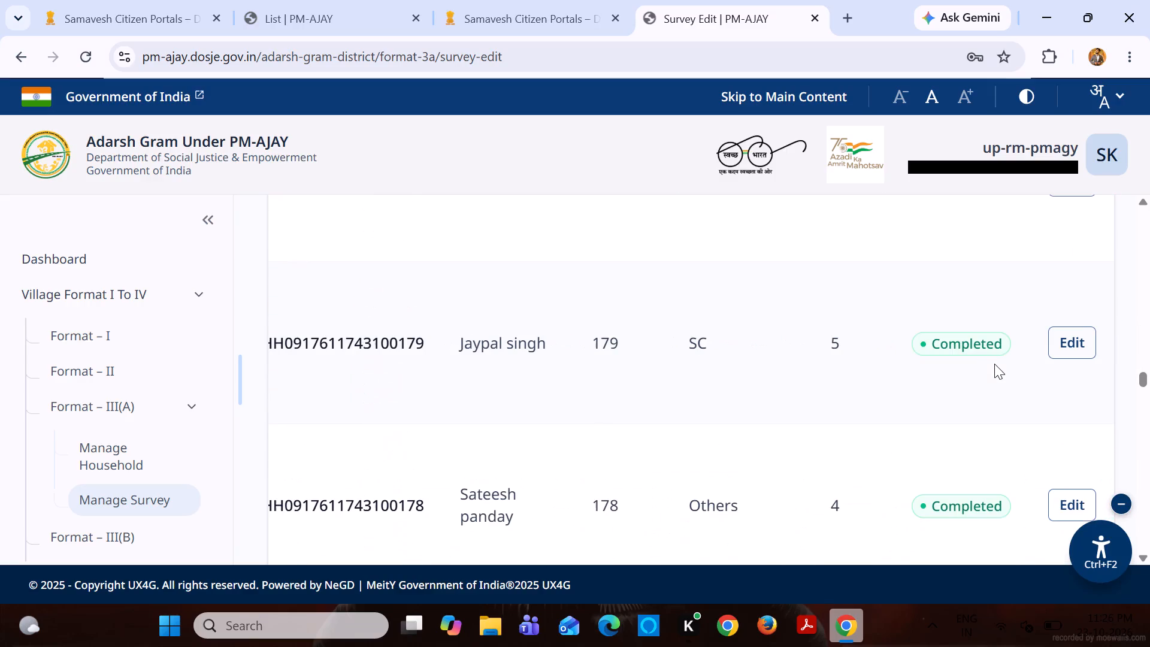
{"action": "left_click", "coordinate": [1079, 334]}
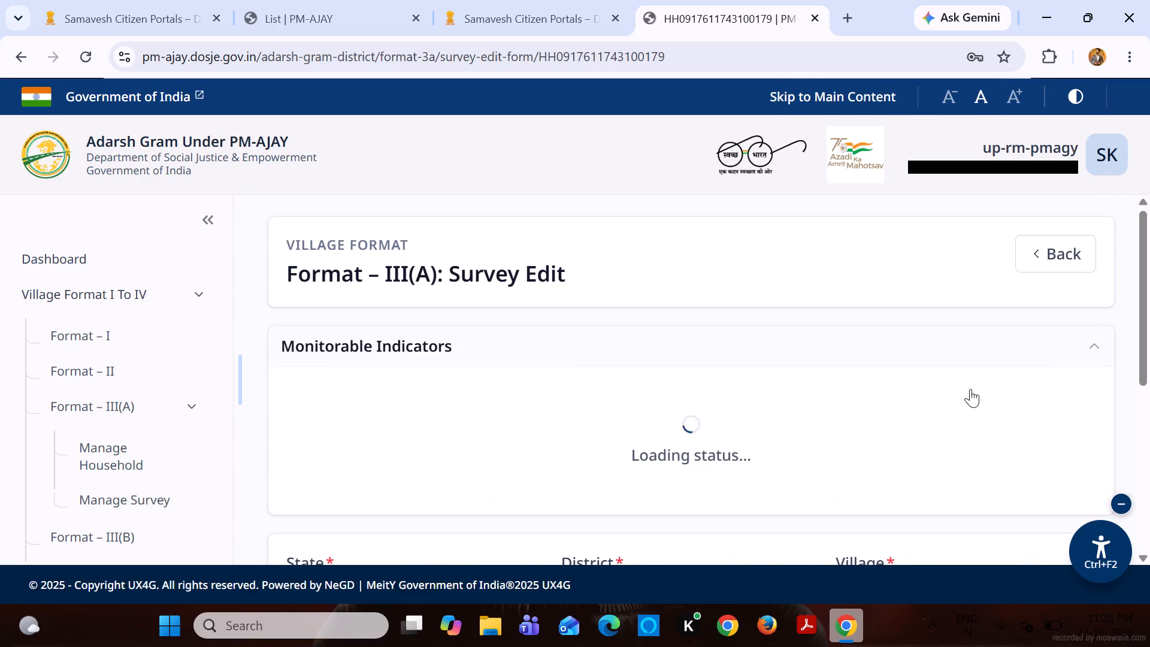
{"action": "scroll", "coordinate": [970, 389], "scroll_direction": "down", "scroll_amount": 7}
{"action": "left_click", "coordinate": [788, 433]}
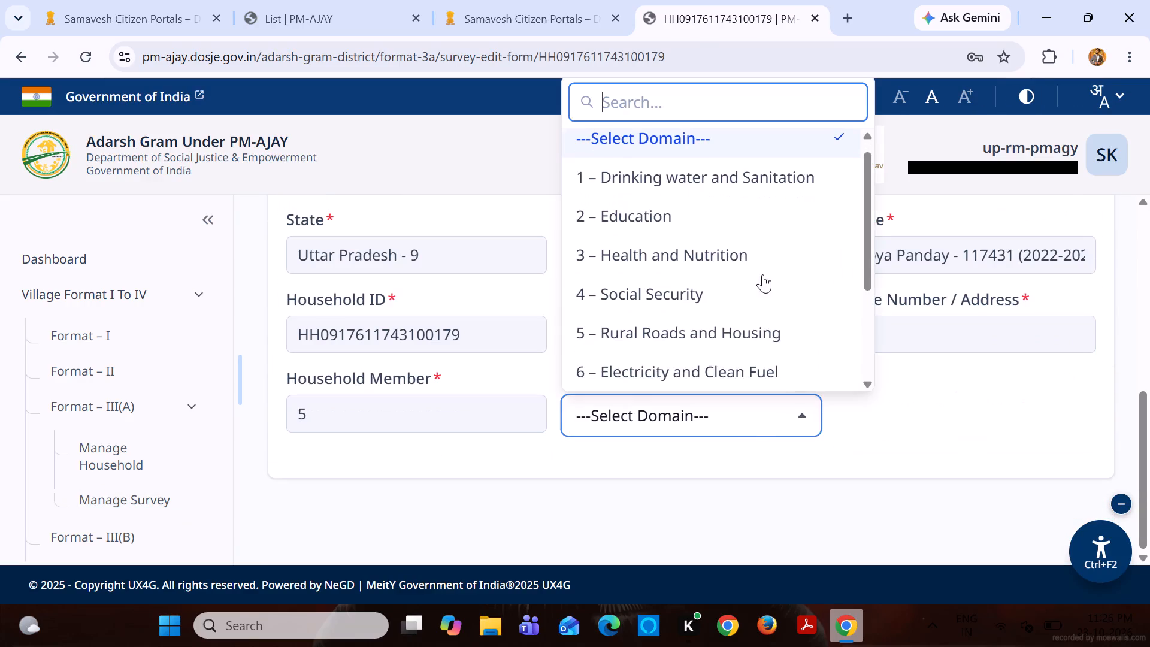
{"action": "scroll", "coordinate": [762, 274], "scroll_direction": "down", "scroll_amount": 5}
{"action": "left_click", "coordinate": [693, 353]}
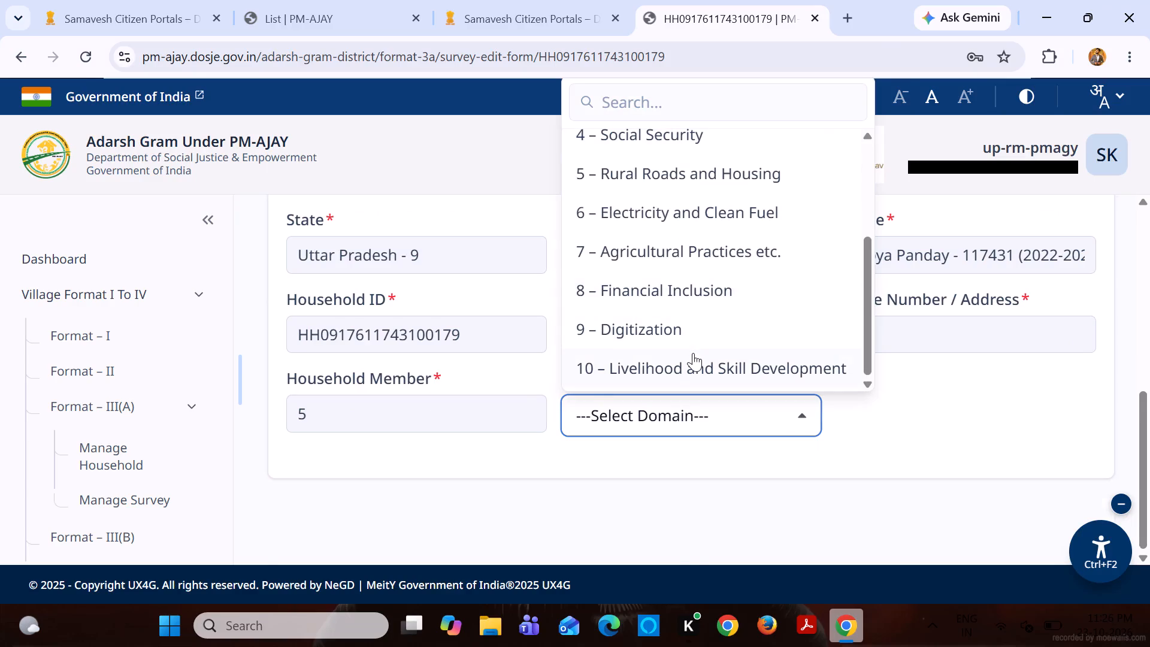
Set house 179's 10.1 training-eligible youth, 10.2 loan-eligible youth and 10.3 members wishing to join an SHG to 0, and save the survey answers.
{"action": "scroll", "coordinate": [795, 373], "scroll_direction": "down", "scroll_amount": 4}
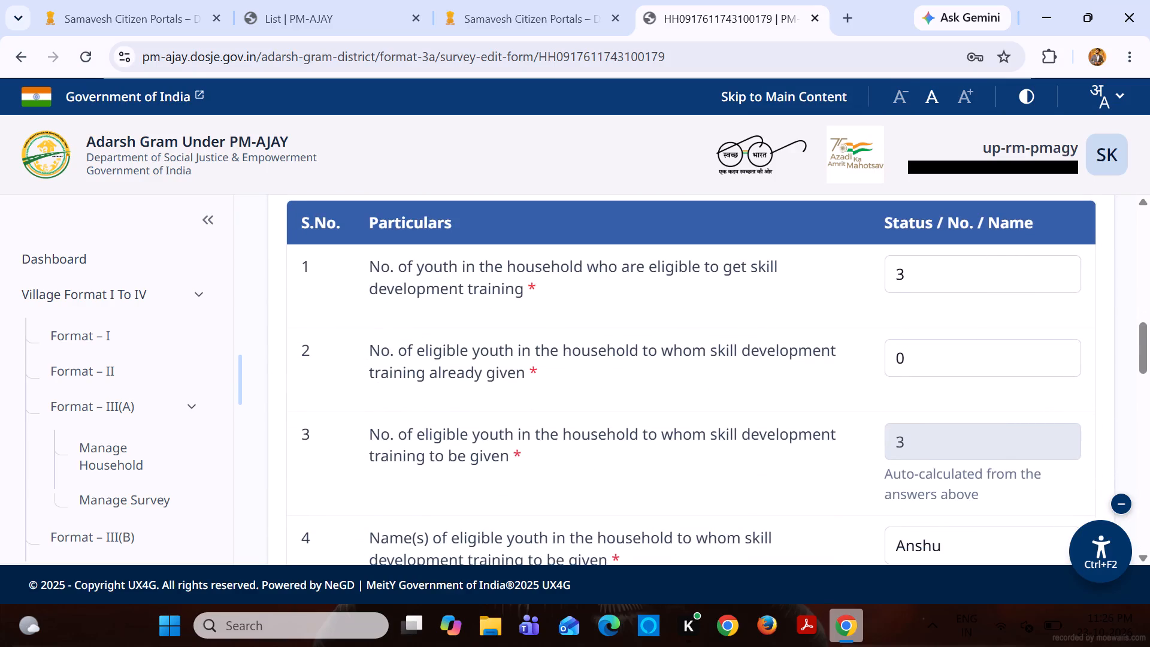
{"action": "left_click", "coordinate": [946, 272]}
{"action": "key", "text": "BackSpace"}
{"action": "key", "text": "0"}
{"action": "scroll", "coordinate": [946, 272], "scroll_direction": "down", "scroll_amount": 3}
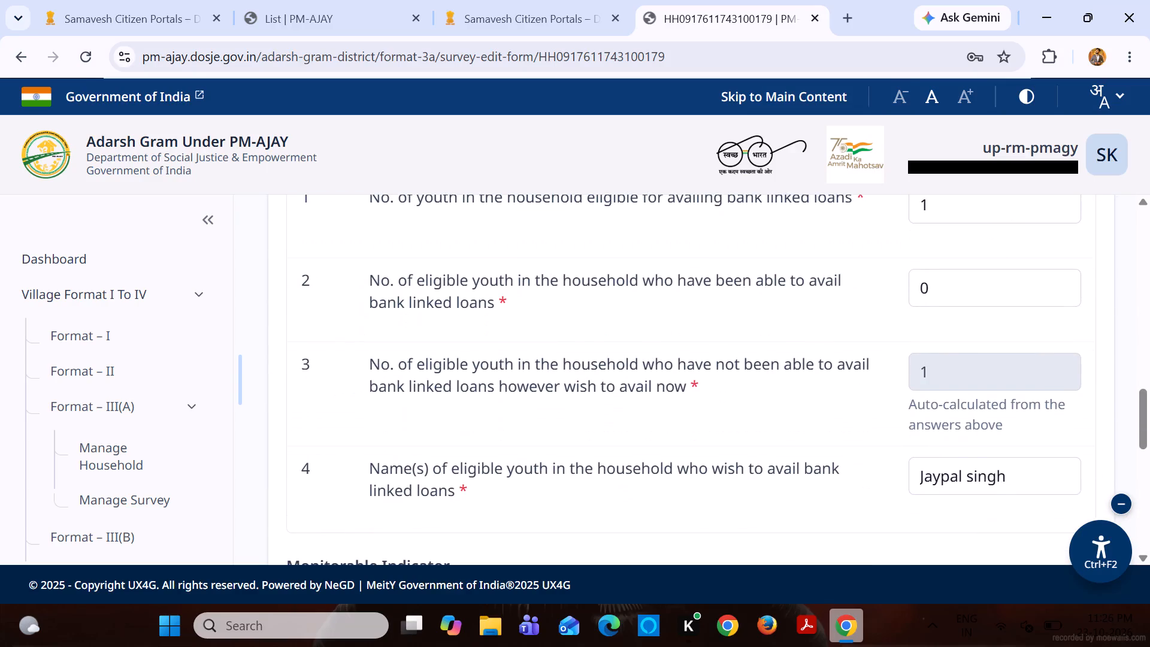
{"action": "left_click", "coordinate": [1015, 213]}
{"action": "key", "text": "BackSpace"}
{"action": "key", "text": "0"}
{"action": "scroll", "coordinate": [1015, 213], "scroll_direction": "down", "scroll_amount": 1}
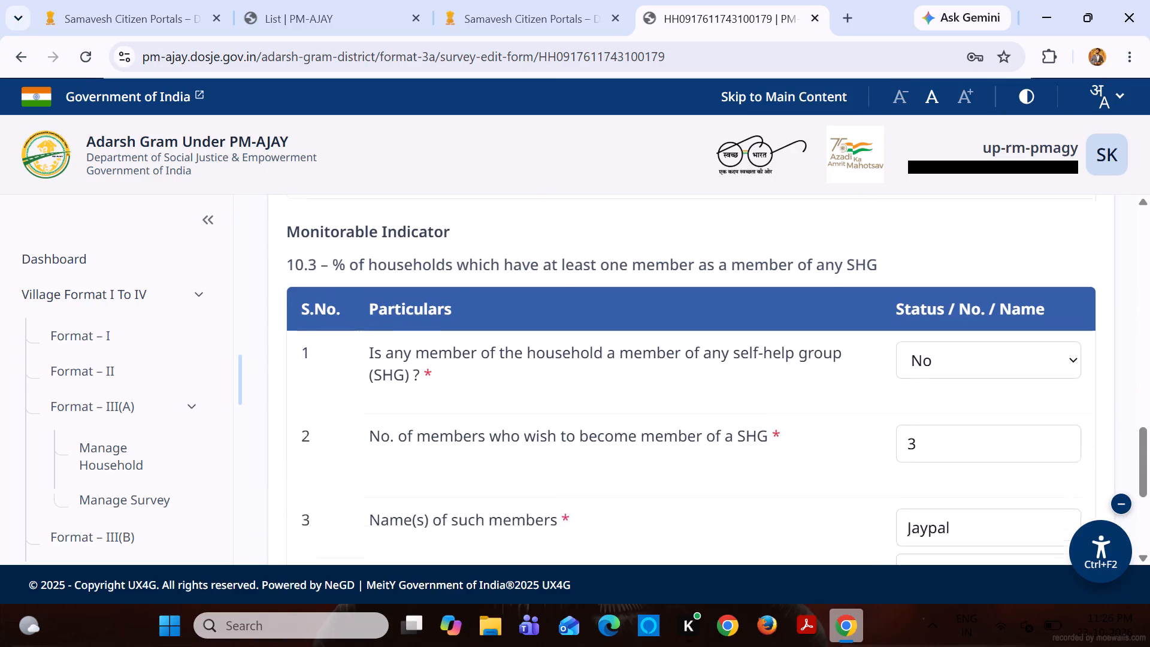
{"action": "scroll", "coordinate": [1015, 213], "scroll_direction": "down", "scroll_amount": 1}
{"action": "left_click", "coordinate": [1018, 400]}
{"action": "key", "text": "BackSpace"}
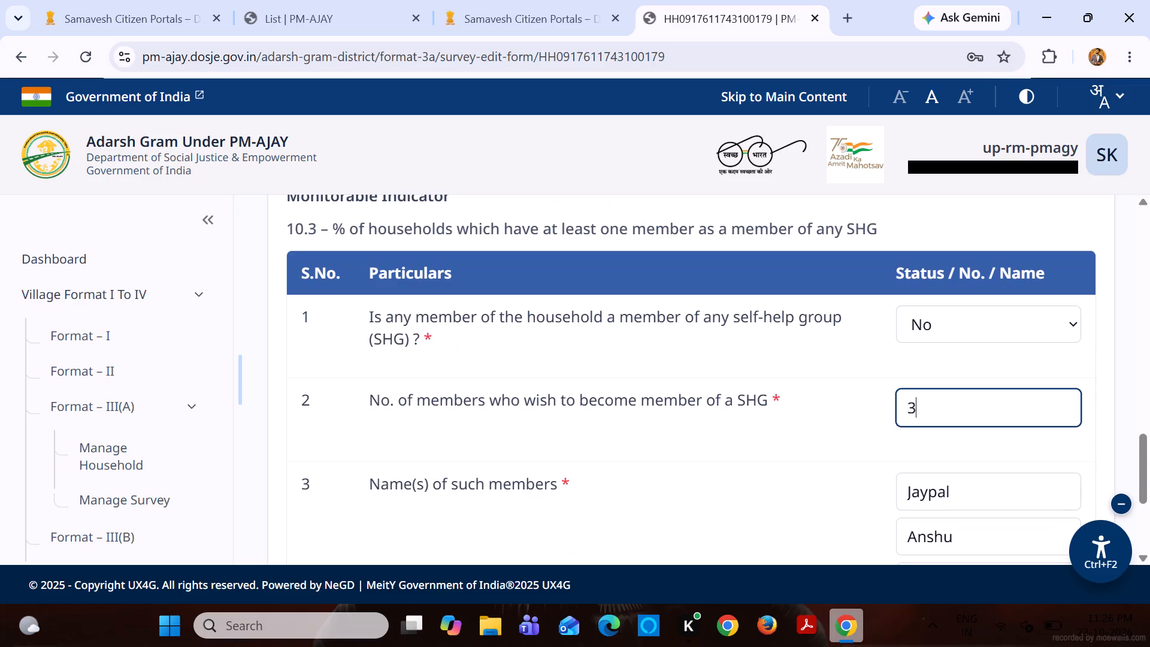
{"action": "key", "text": "0"}
{"action": "scroll", "coordinate": [1018, 400], "scroll_direction": "down", "scroll_amount": 4}
{"action": "left_click", "coordinate": [1056, 445]}
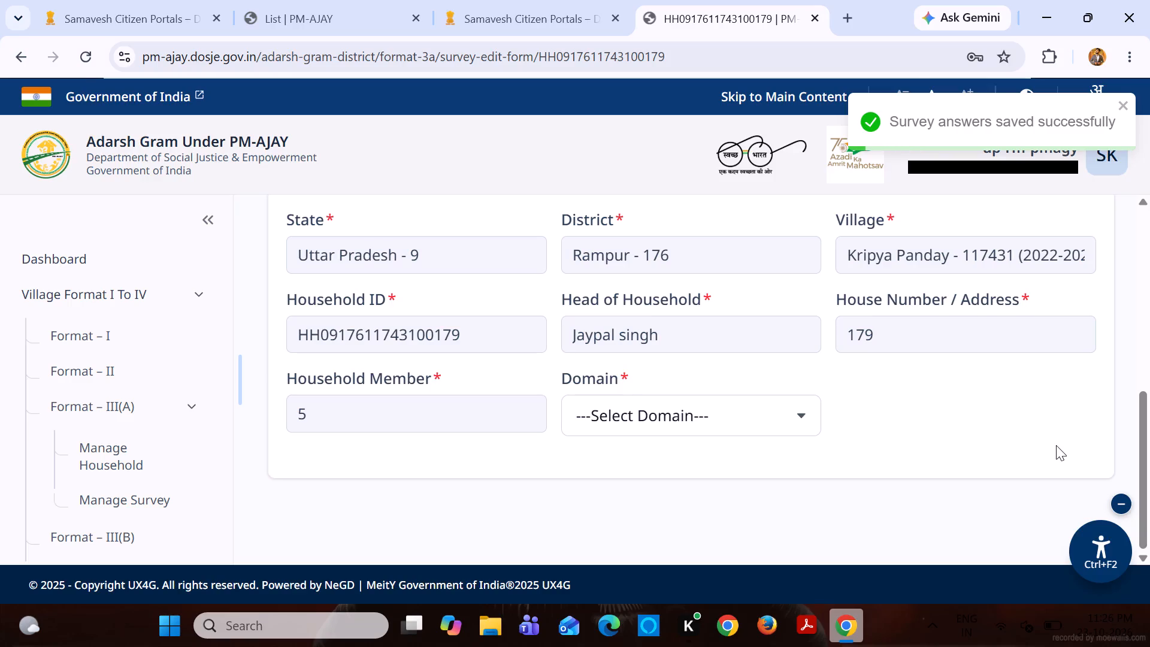
{"action": "left_click", "coordinate": [992, 448]}
Return to the household list and open house 175's survey at domain 10 – Livelihood and Skill Development.
{"action": "scroll", "coordinate": [992, 448], "scroll_direction": "up", "scroll_amount": 7}
{"action": "left_click", "coordinate": [1062, 268]}
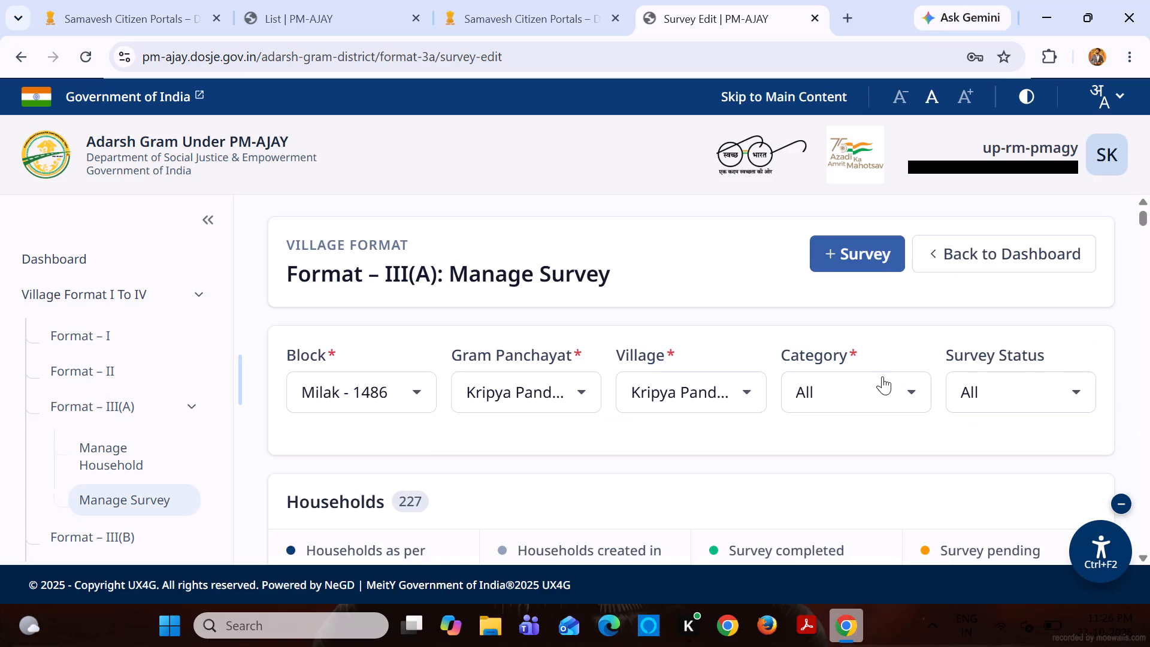
{"action": "scroll", "coordinate": [882, 376], "scroll_direction": "down", "scroll_amount": 14}
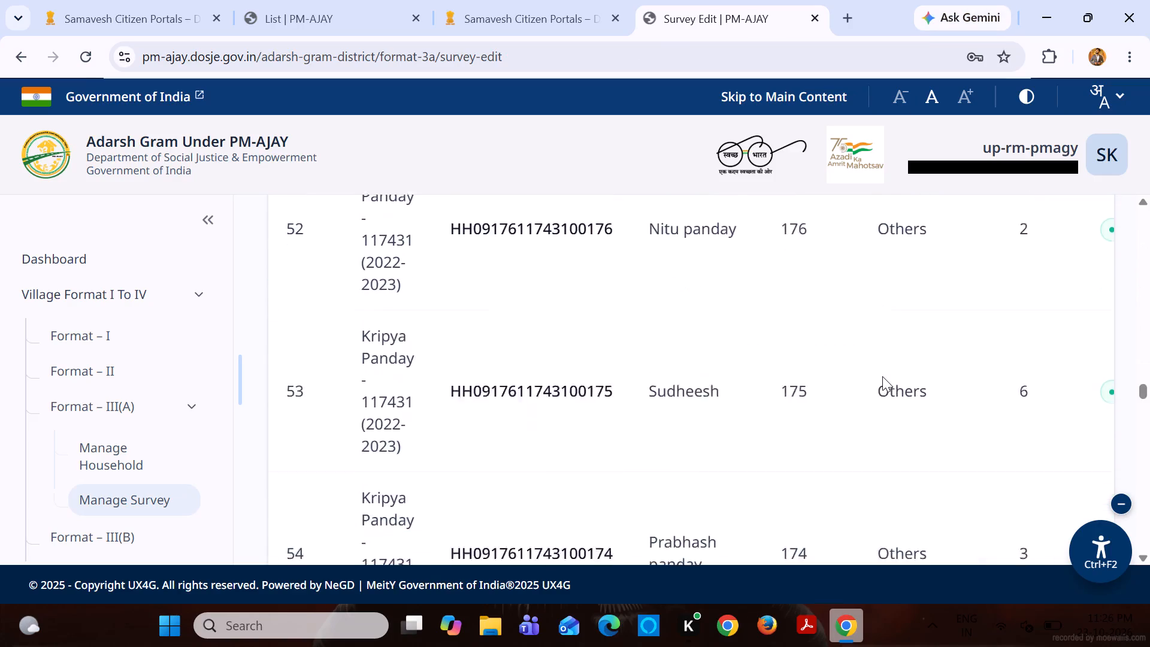
{"action": "scroll", "coordinate": [882, 376], "scroll_direction": "down", "scroll_amount": 8}
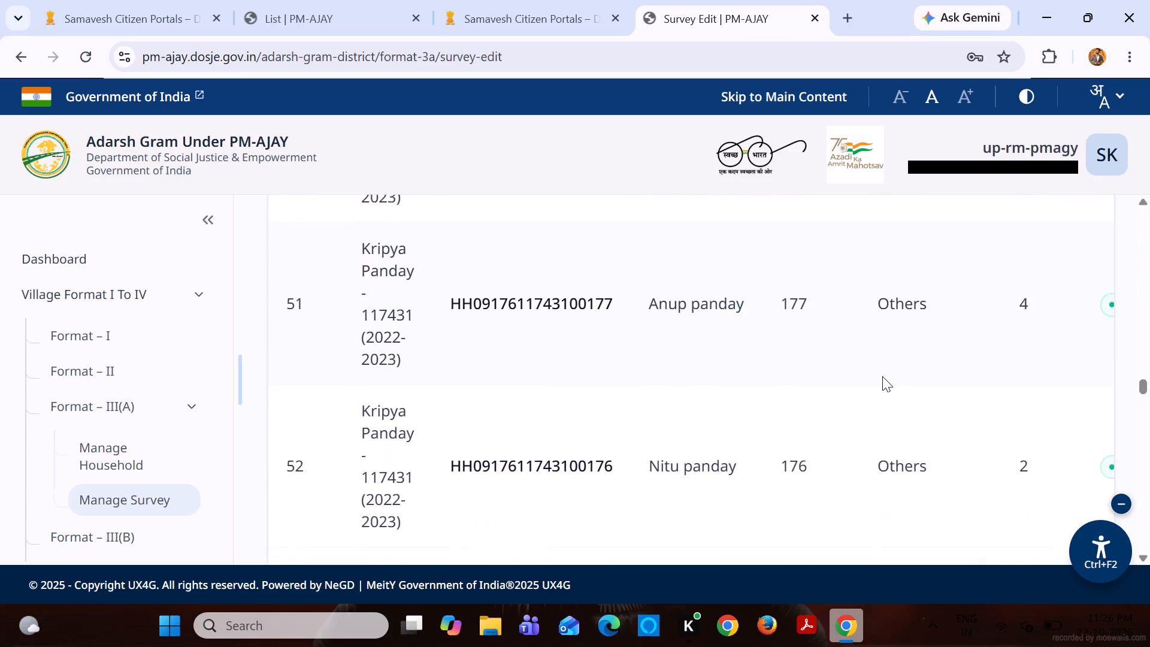
{"action": "scroll", "coordinate": [882, 376], "scroll_direction": "down", "scroll_amount": 1}
{"action": "scroll", "coordinate": [882, 376], "scroll_direction": "left", "scroll_amount": 6}
{"action": "left_click", "coordinate": [1061, 411]}
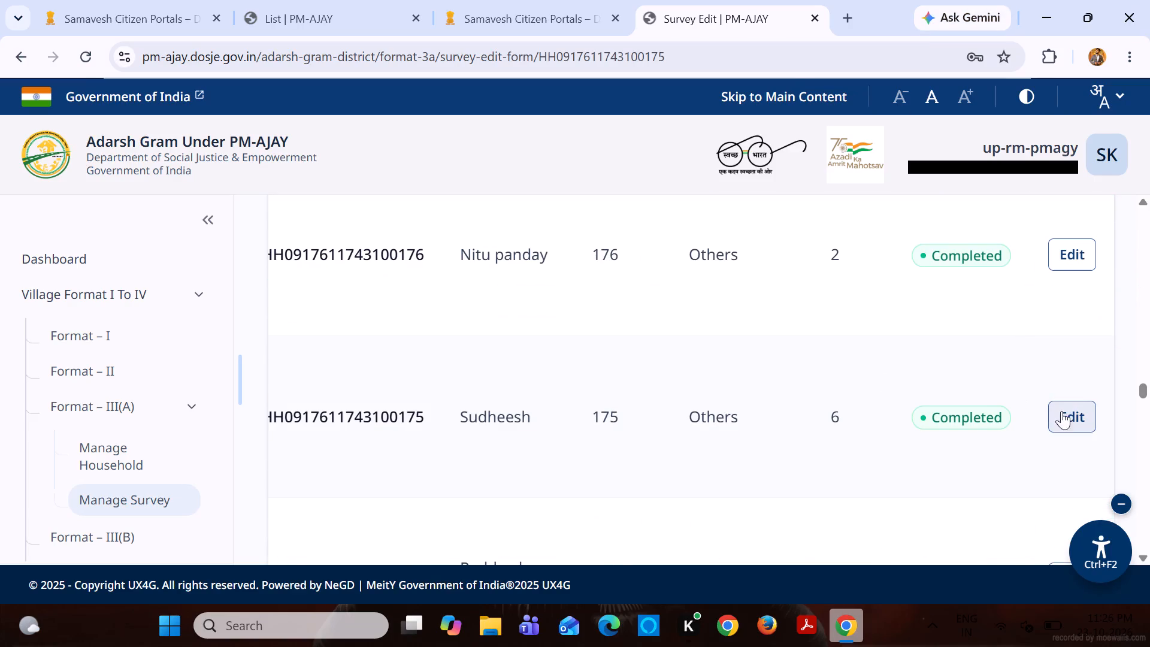
{"action": "scroll", "coordinate": [902, 343], "scroll_direction": "down", "scroll_amount": 7}
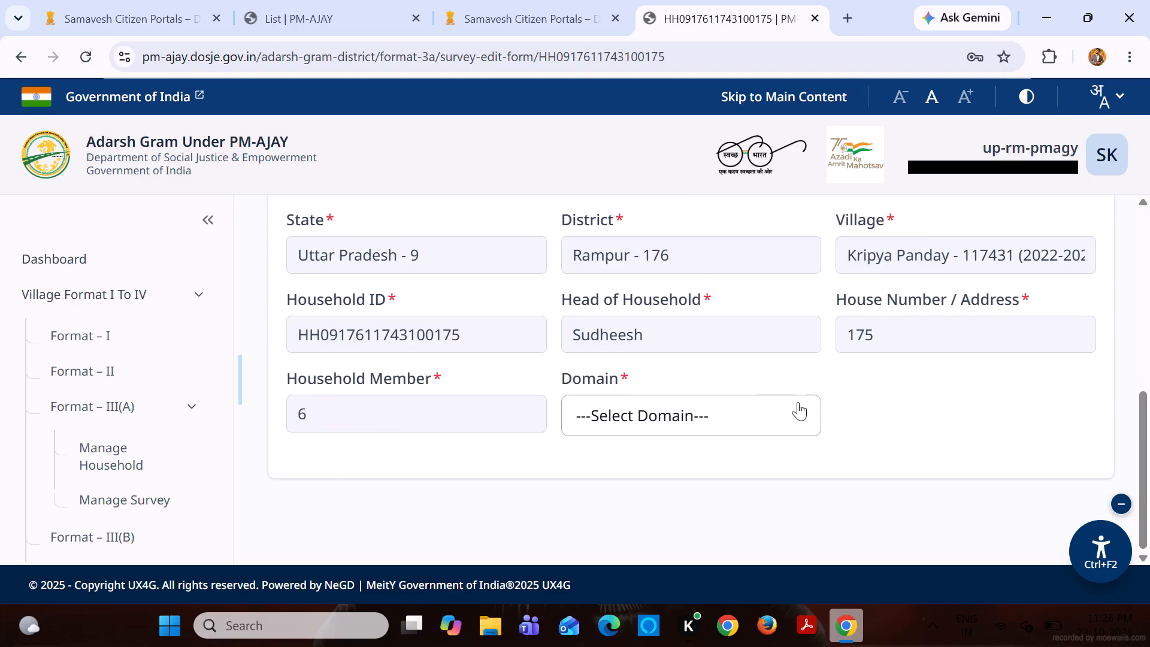
{"action": "left_click", "coordinate": [798, 402]}
{"action": "scroll", "coordinate": [751, 261], "scroll_direction": "down", "scroll_amount": 11}
{"action": "left_click", "coordinate": [686, 373]}
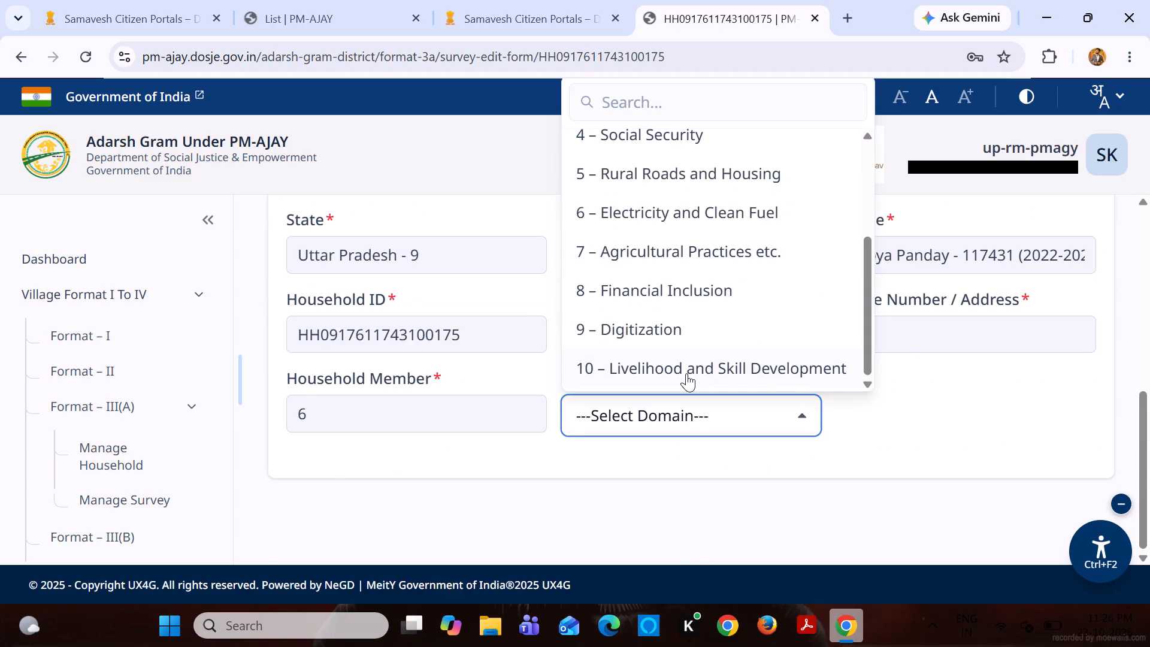
Set house 175's number of youth eligible for 10.1 skill development training to 0 and save the survey answers.
{"action": "scroll", "coordinate": [788, 382], "scroll_direction": "down", "scroll_amount": 3}
{"action": "left_click", "coordinate": [924, 386]}
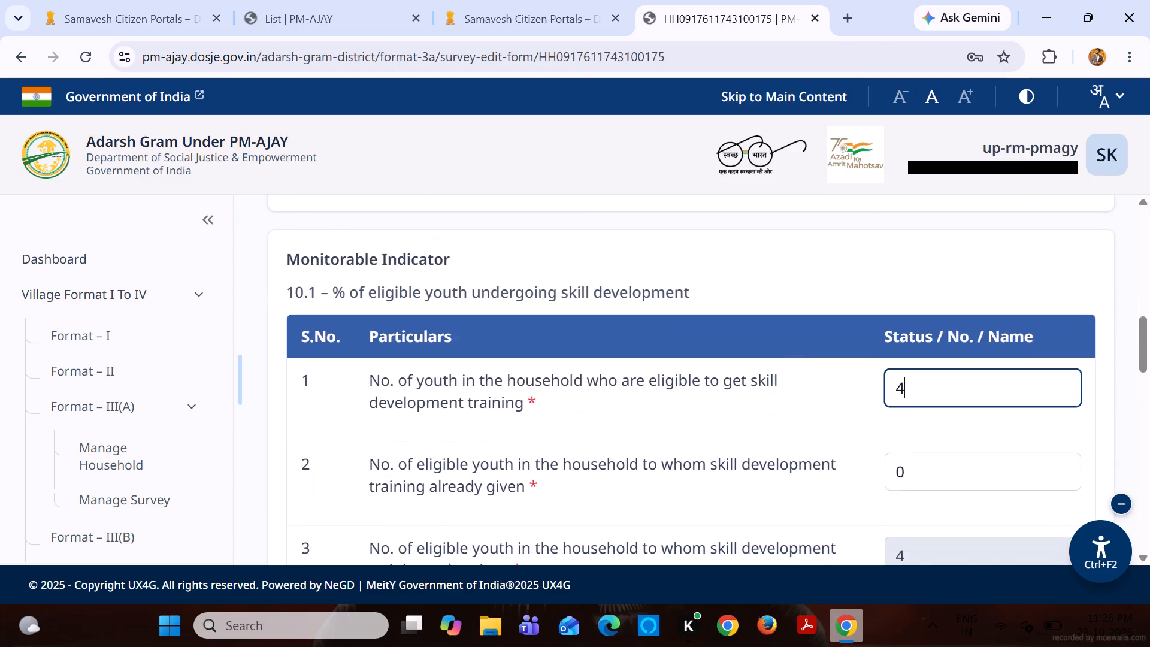
{"action": "key", "text": "BackSpace"}
{"action": "key", "text": "0"}
{"action": "scroll", "coordinate": [924, 386], "scroll_direction": "down", "scroll_amount": 4}
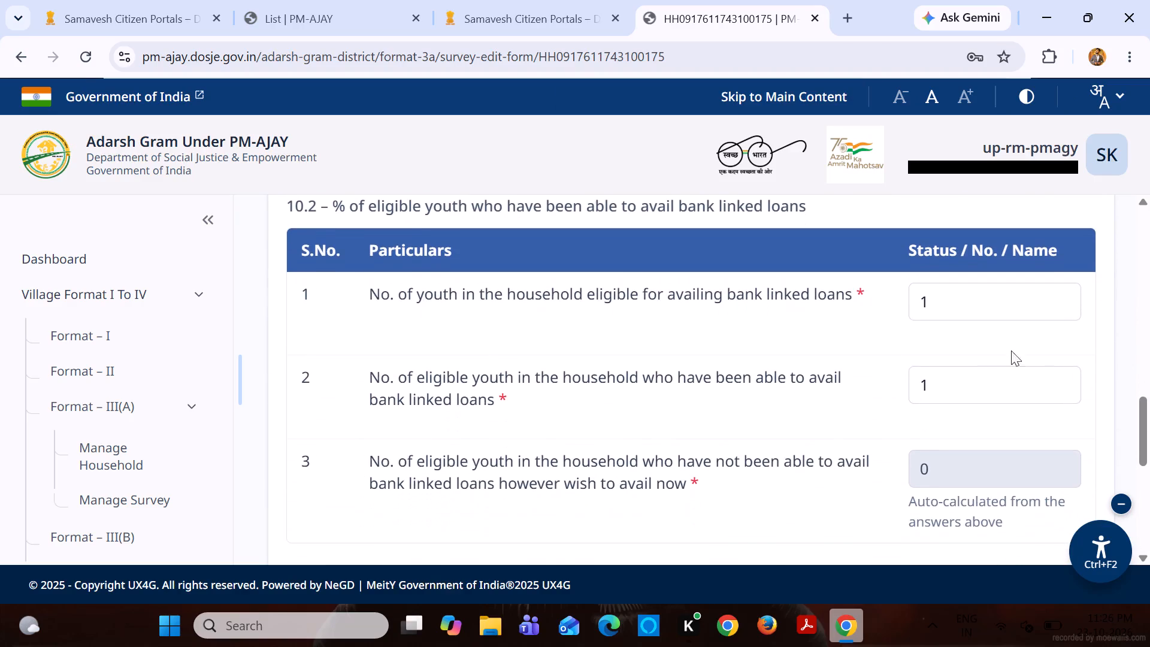
{"action": "scroll", "coordinate": [1006, 338], "scroll_direction": "down", "scroll_amount": 4}
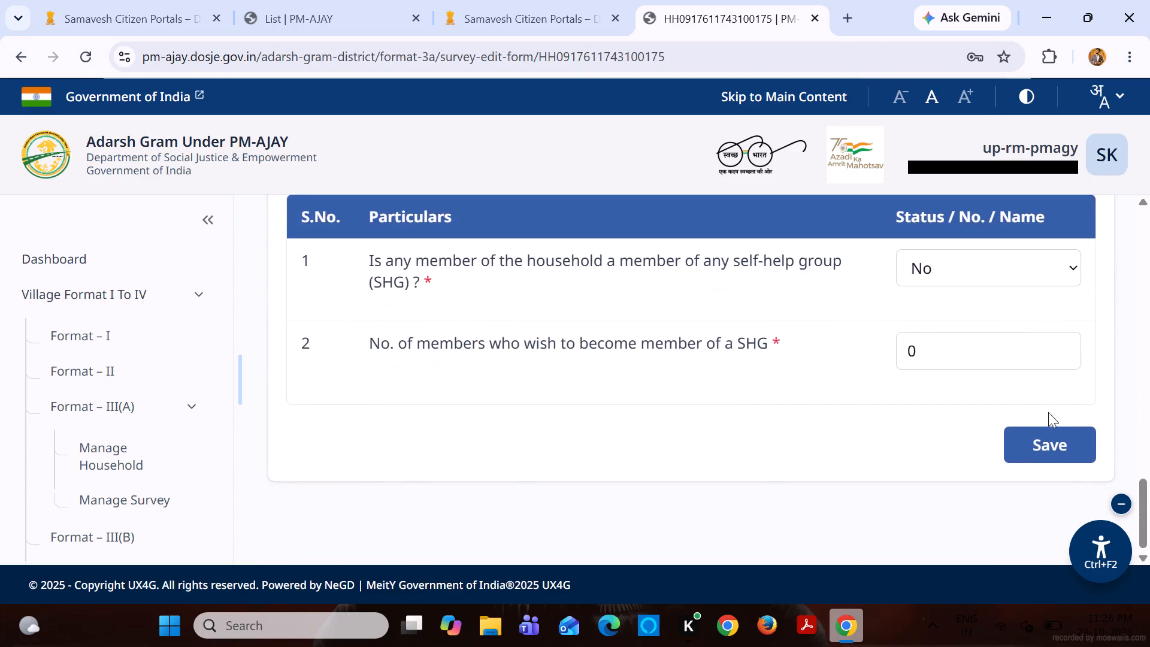
{"action": "left_click", "coordinate": [1049, 439]}
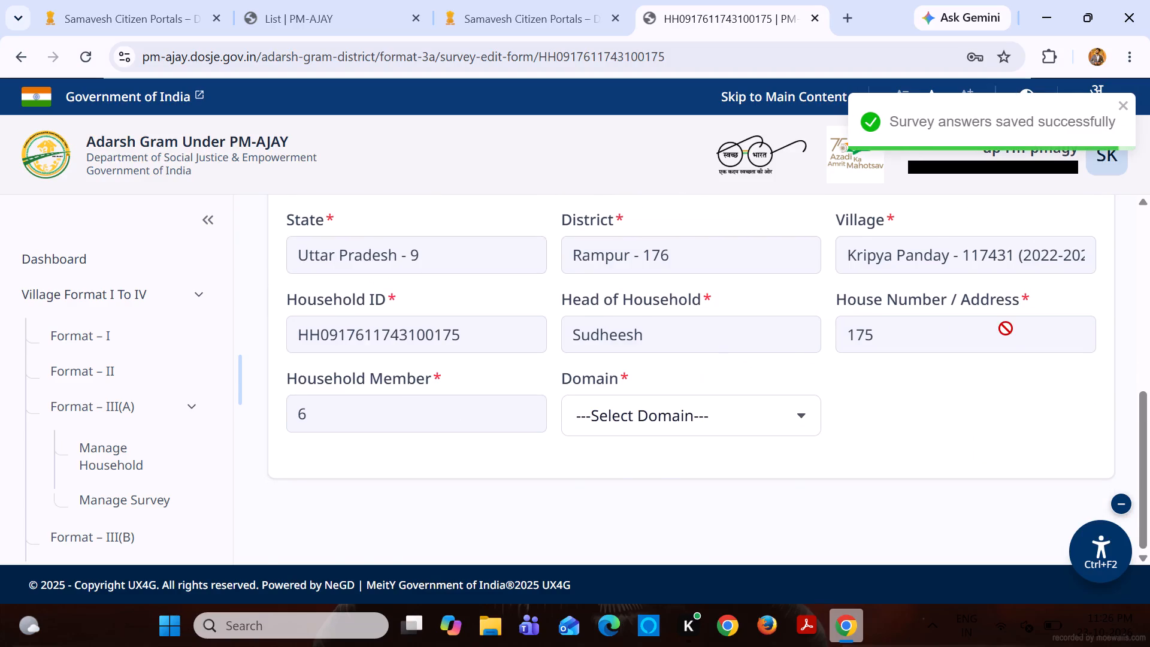
Return to the household list and open house 174's survey at domain 10 – Livelihood and Skill Development.
{"action": "scroll", "coordinate": [1006, 328], "scroll_direction": "up", "scroll_amount": 5}
{"action": "left_click", "coordinate": [1058, 258]}
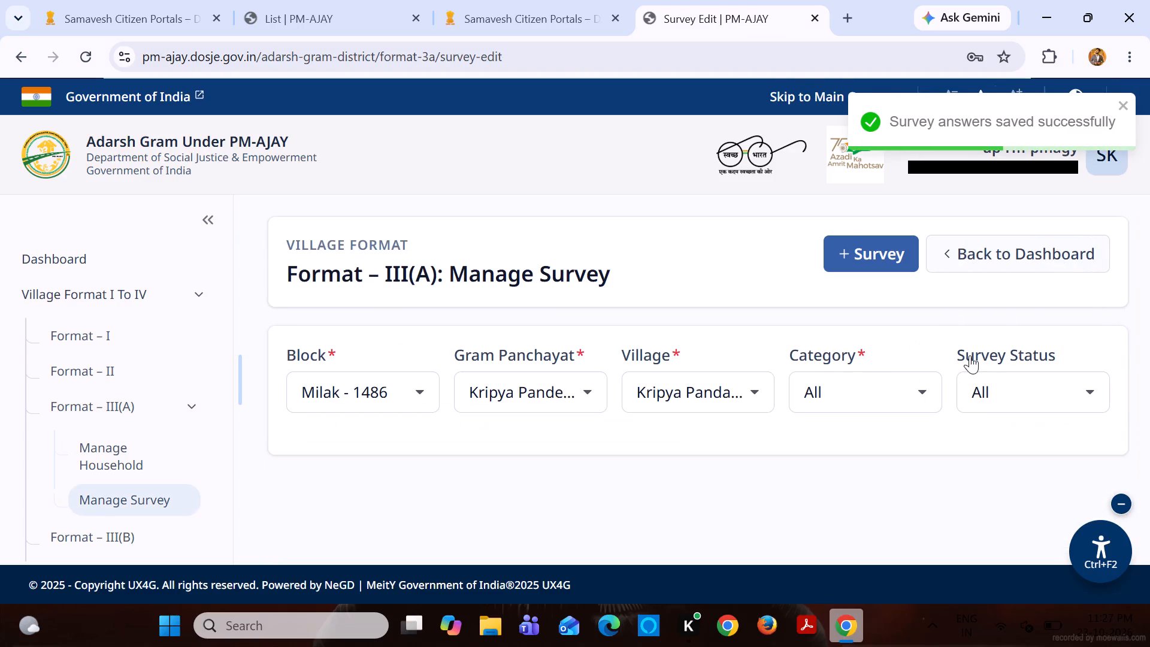
{"action": "scroll", "coordinate": [970, 355], "scroll_direction": "down", "scroll_amount": 10}
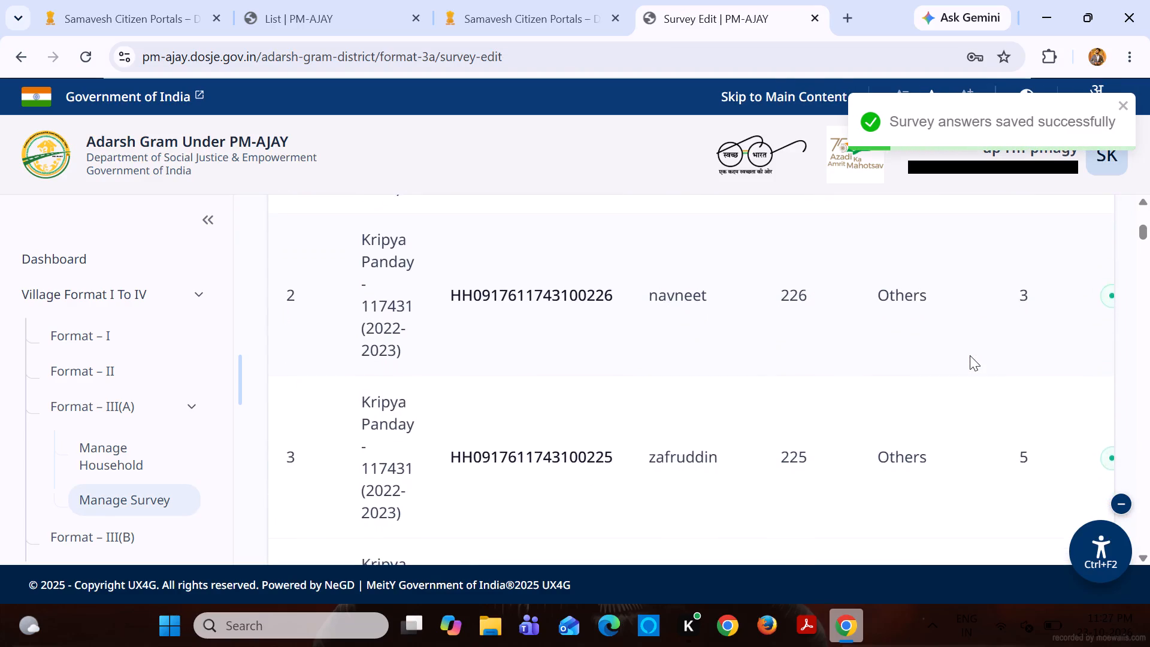
{"action": "scroll", "coordinate": [970, 355], "scroll_direction": "down", "scroll_amount": 7}
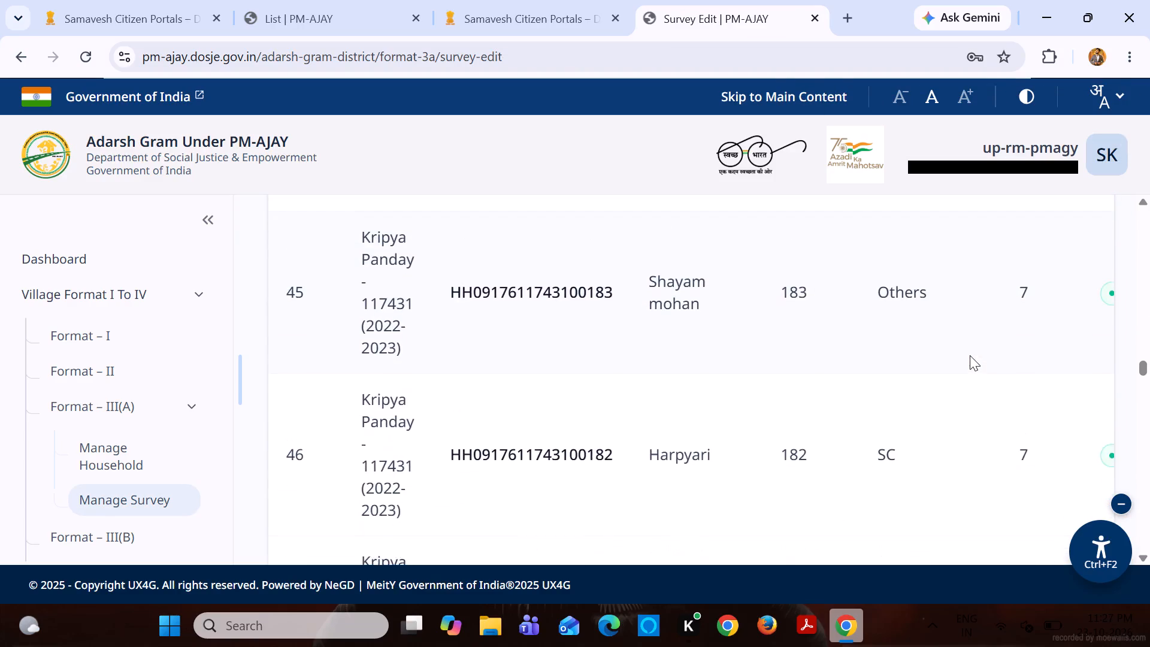
{"action": "scroll", "coordinate": [970, 355], "scroll_direction": "down", "scroll_amount": 12}
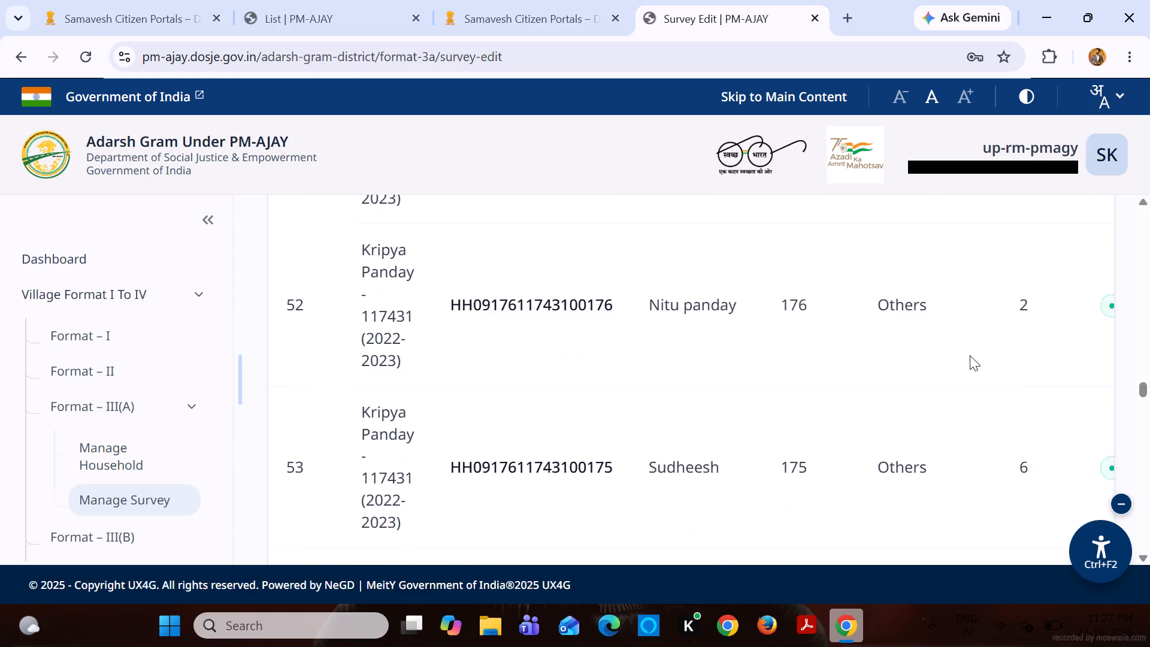
{"action": "scroll", "coordinate": [970, 355], "scroll_direction": "down", "scroll_amount": 4}
{"action": "scroll", "coordinate": [970, 355], "scroll_direction": "left", "scroll_amount": 9}
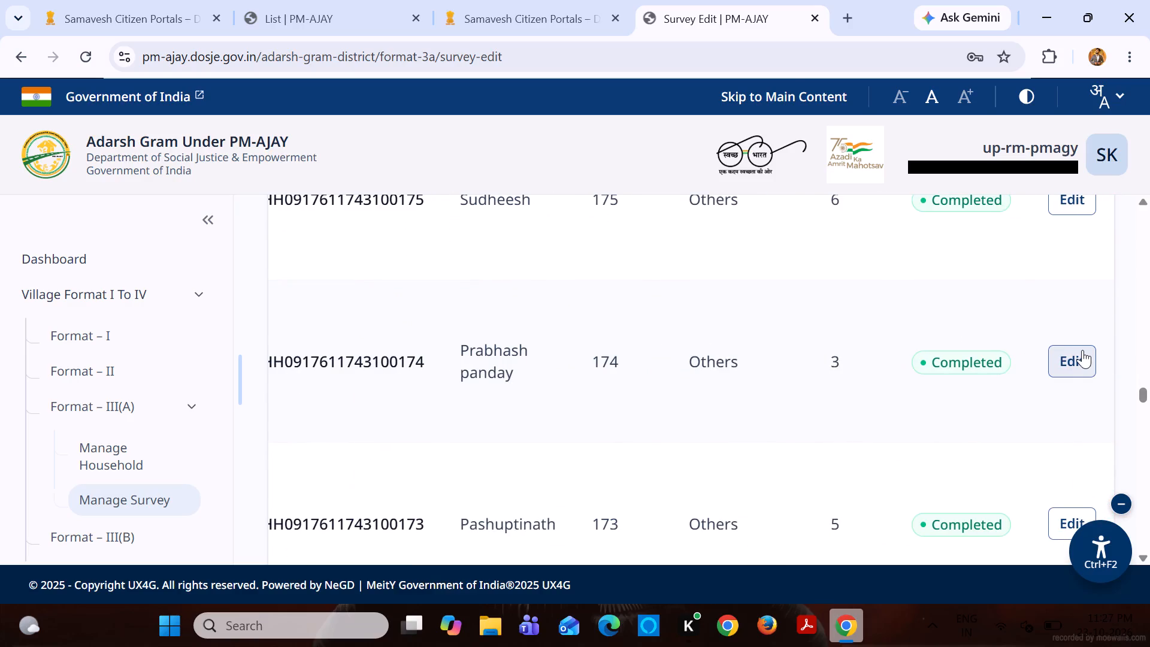
{"action": "left_click", "coordinate": [1082, 350]}
{"action": "scroll", "coordinate": [991, 377], "scroll_direction": "down", "scroll_amount": 8}
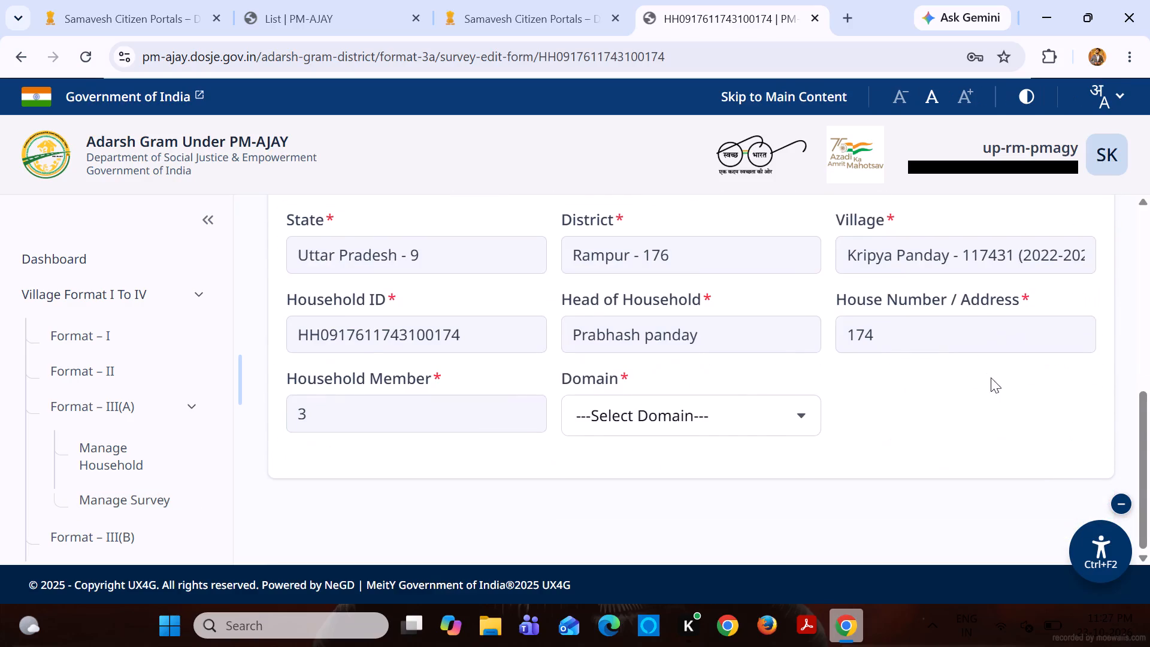
{"action": "left_click", "coordinate": [792, 416]}
{"action": "scroll", "coordinate": [748, 289], "scroll_direction": "down", "scroll_amount": 7}
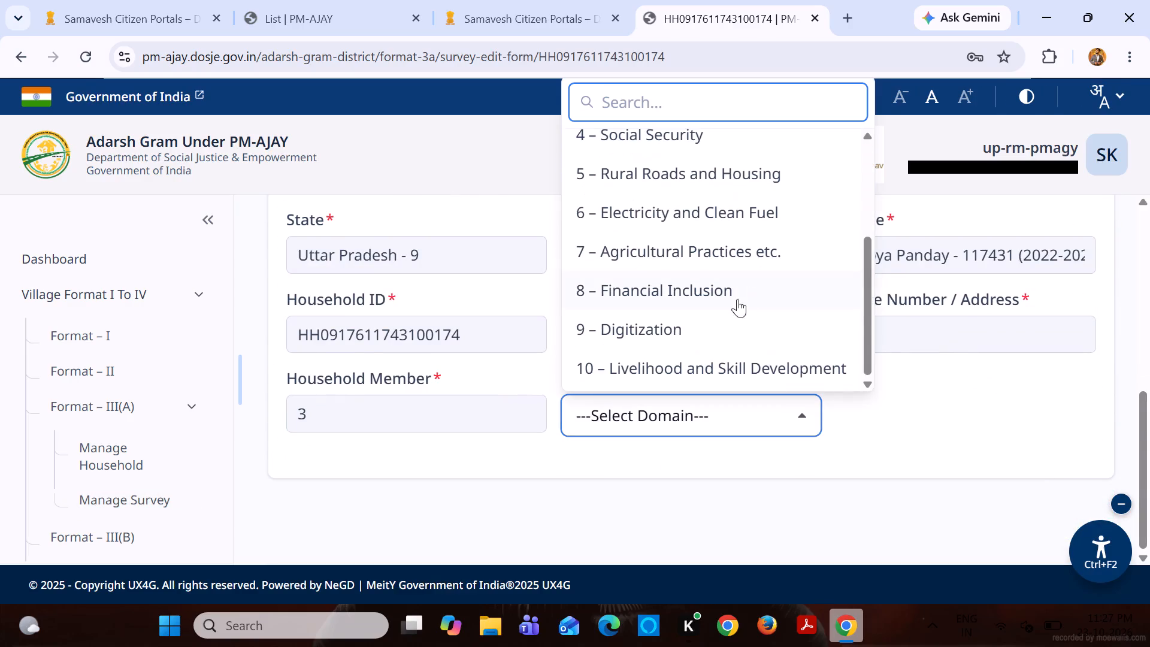
{"action": "left_click", "coordinate": [688, 359]}
Set house 174's number of youth eligible for 10.1 skill development training to 0 and save the survey answers.
{"action": "scroll", "coordinate": [768, 387], "scroll_direction": "down", "scroll_amount": 3}
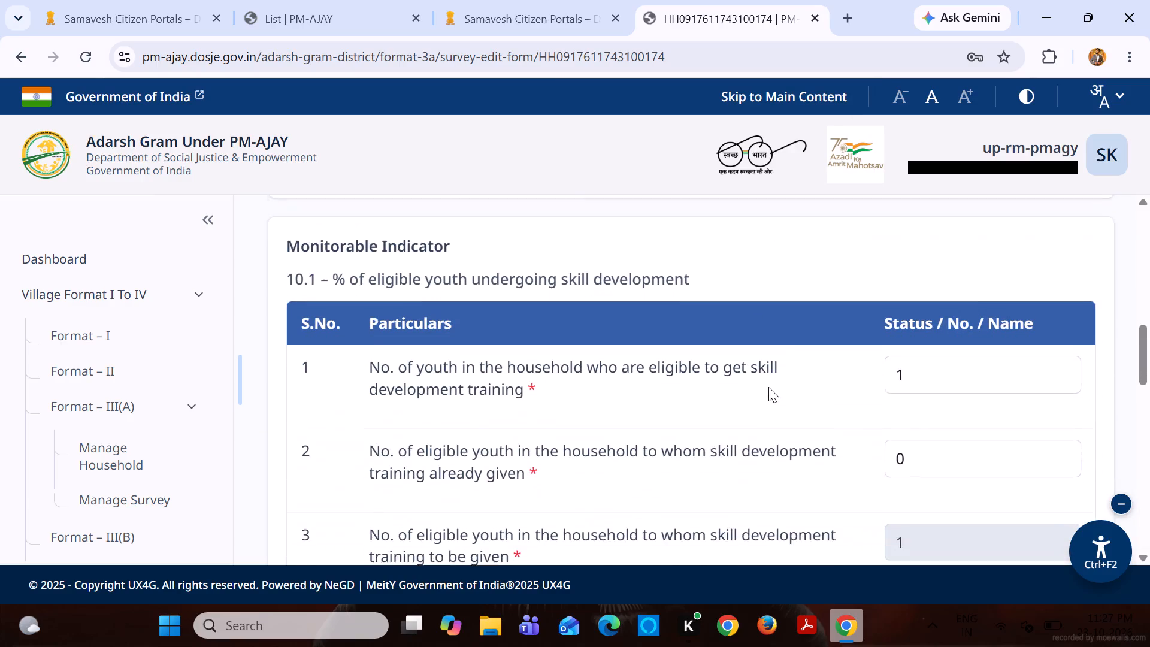
{"action": "left_click", "coordinate": [927, 369]}
{"action": "key", "text": "BackSpace"}
{"action": "key", "text": "0"}
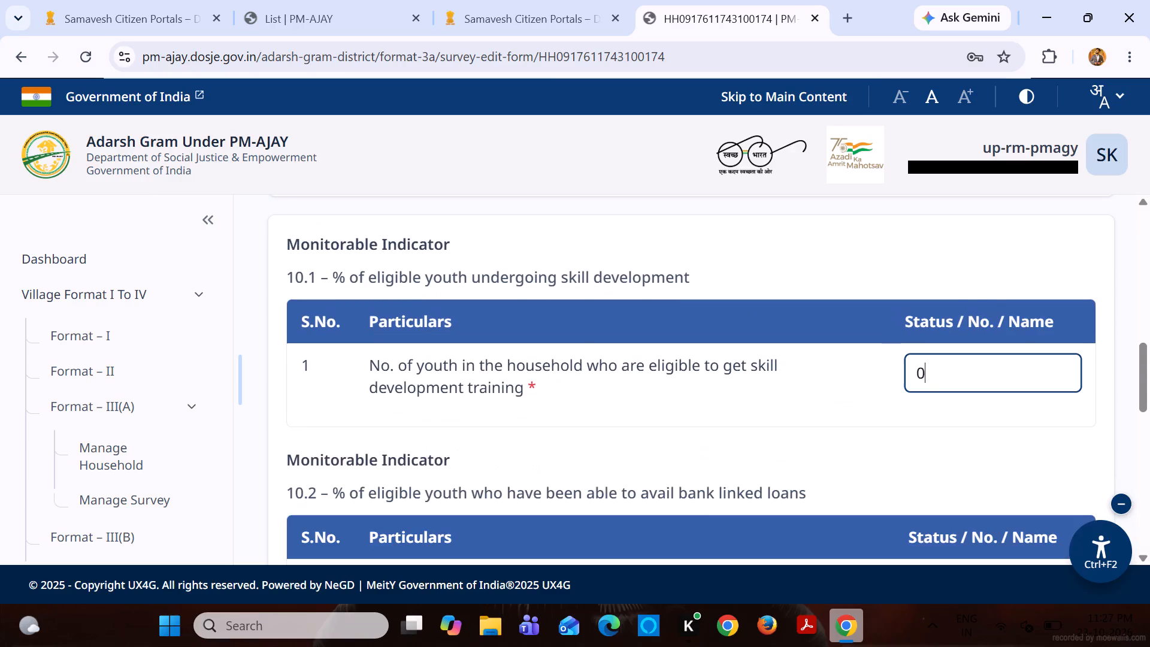
{"action": "scroll", "coordinate": [927, 369], "scroll_direction": "down", "scroll_amount": 4}
{"action": "scroll", "coordinate": [1012, 273], "scroll_direction": "down", "scroll_amount": 5}
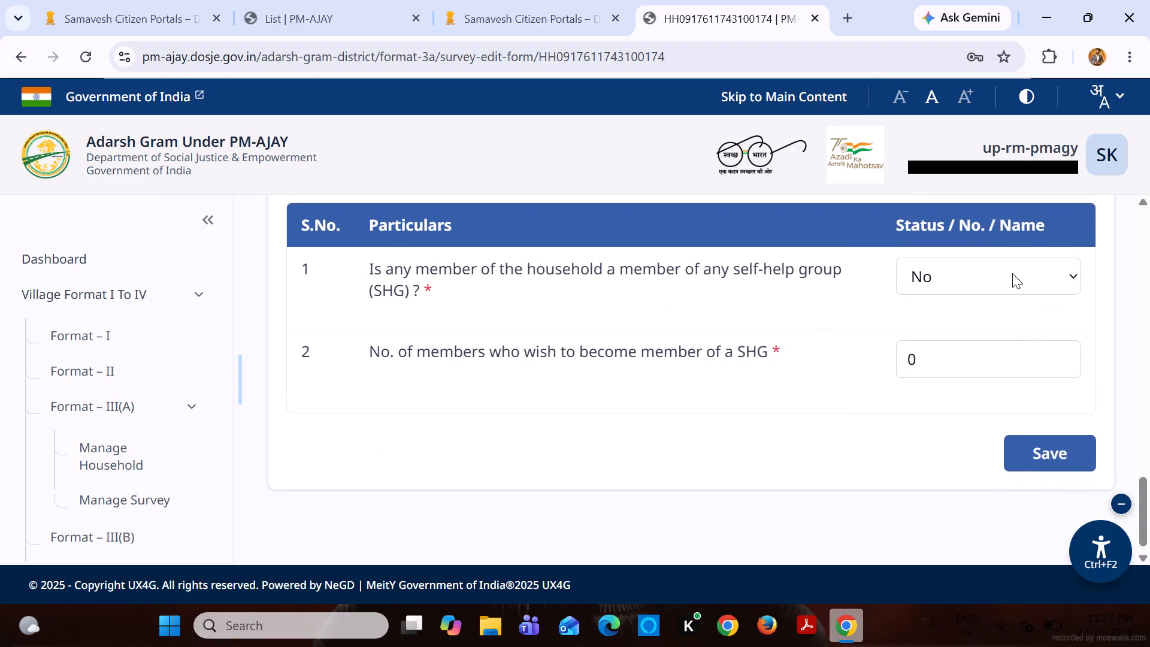
{"action": "scroll", "coordinate": [1012, 273], "scroll_direction": "down", "scroll_amount": 1}
{"action": "left_click", "coordinate": [1045, 436]}
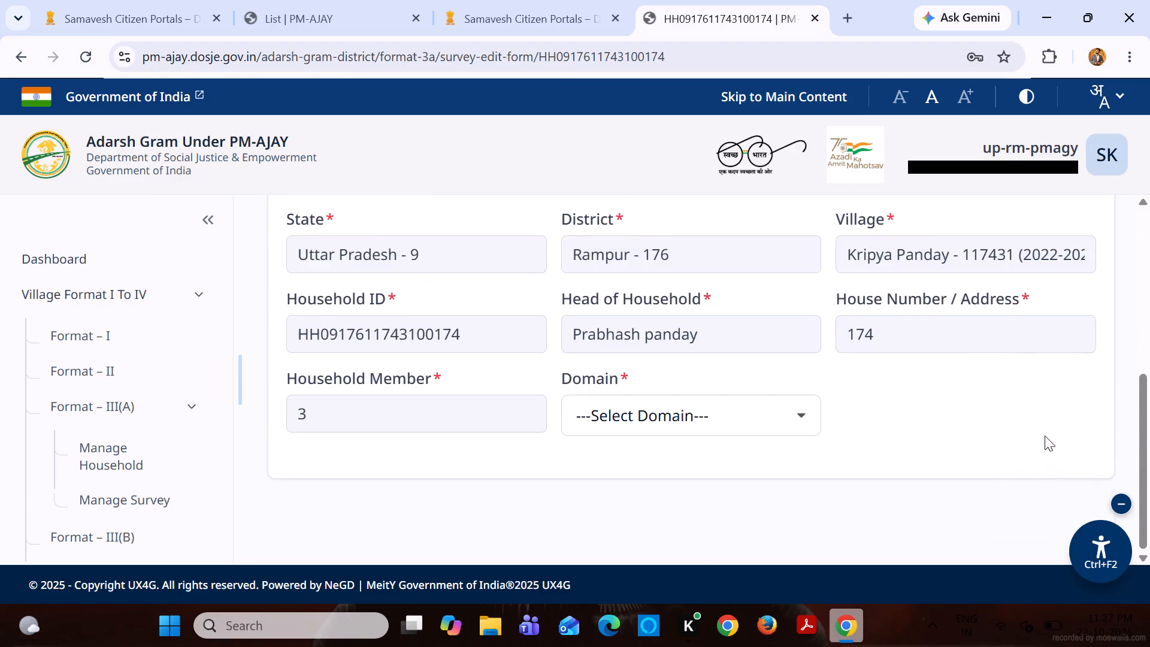
Return to the household list and open house 173's survey at domain 10 – Livelihood and Skill Development.
{"action": "scroll", "coordinate": [957, 266], "scroll_direction": "up", "scroll_amount": 9}
{"action": "left_click", "coordinate": [1051, 253]}
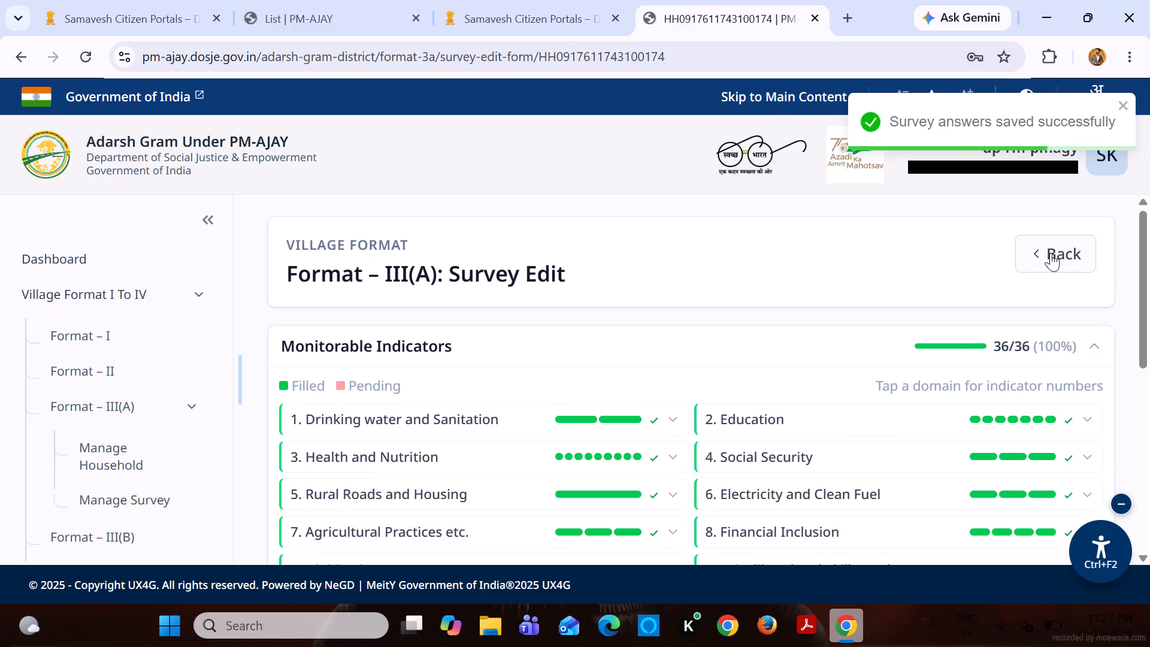
{"action": "scroll", "coordinate": [994, 341], "scroll_direction": "down", "scroll_amount": 10}
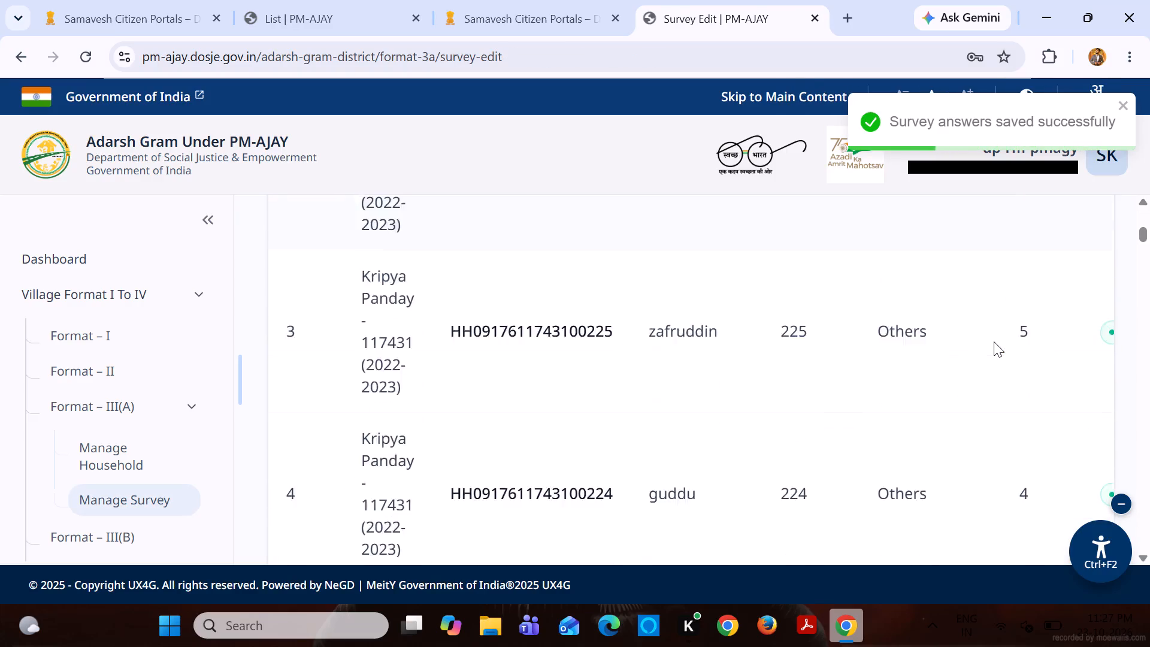
{"action": "scroll", "coordinate": [994, 341], "scroll_direction": "down", "scroll_amount": 11}
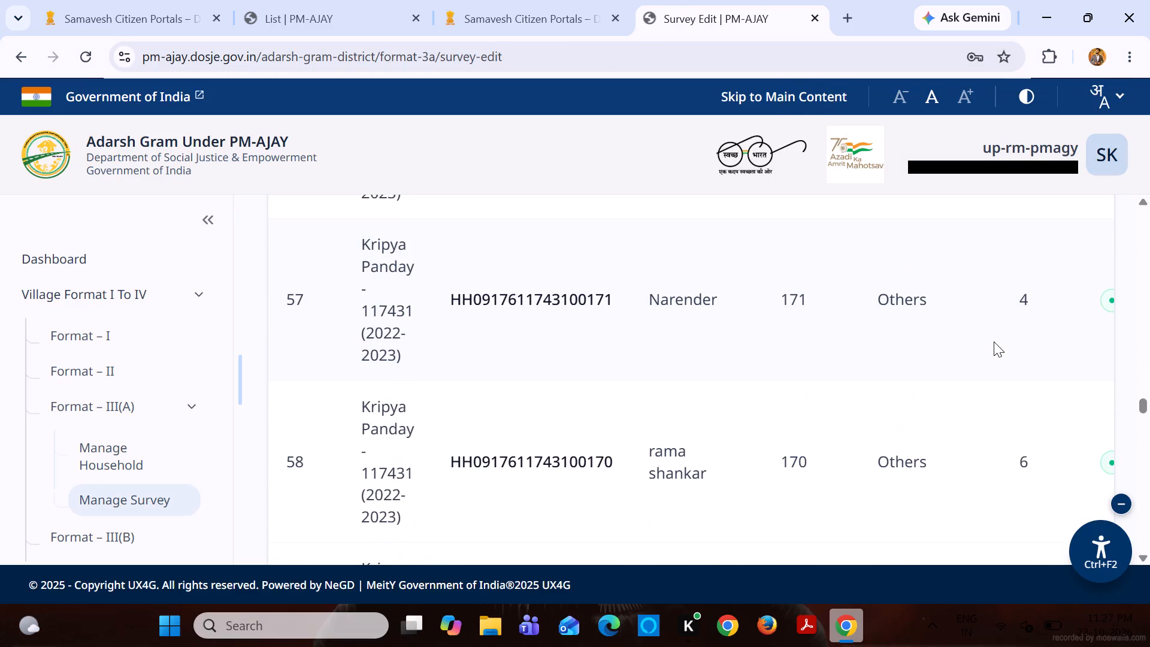
{"action": "scroll", "coordinate": [994, 341], "scroll_direction": "up", "scroll_amount": 5}
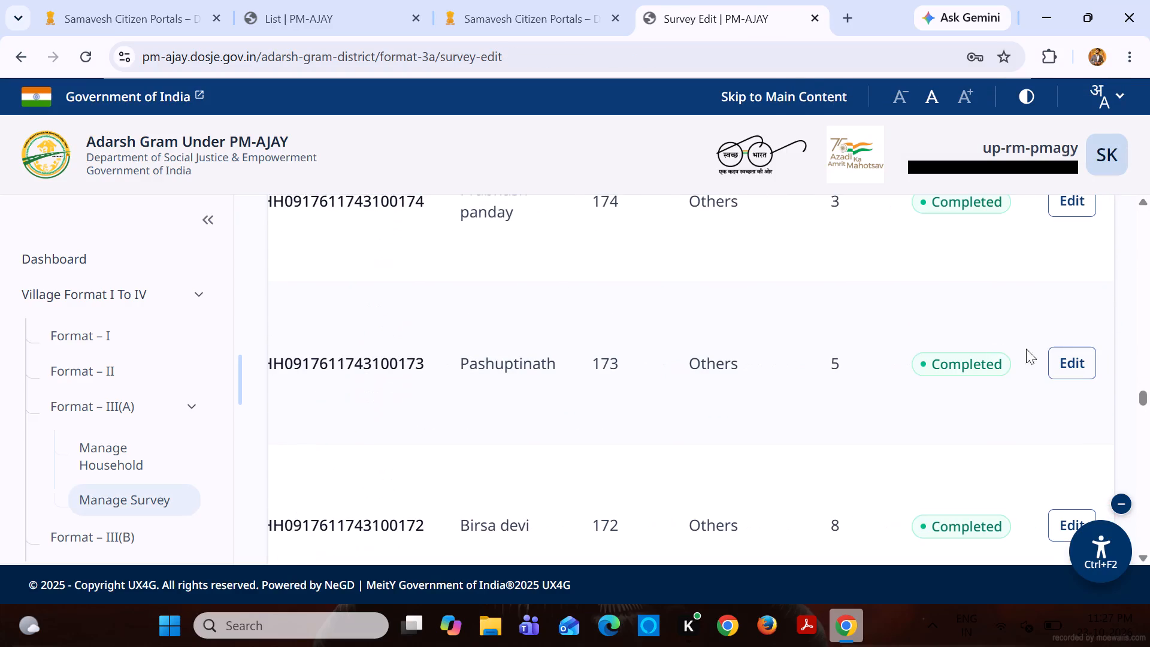
{"action": "left_click", "coordinate": [1077, 358]}
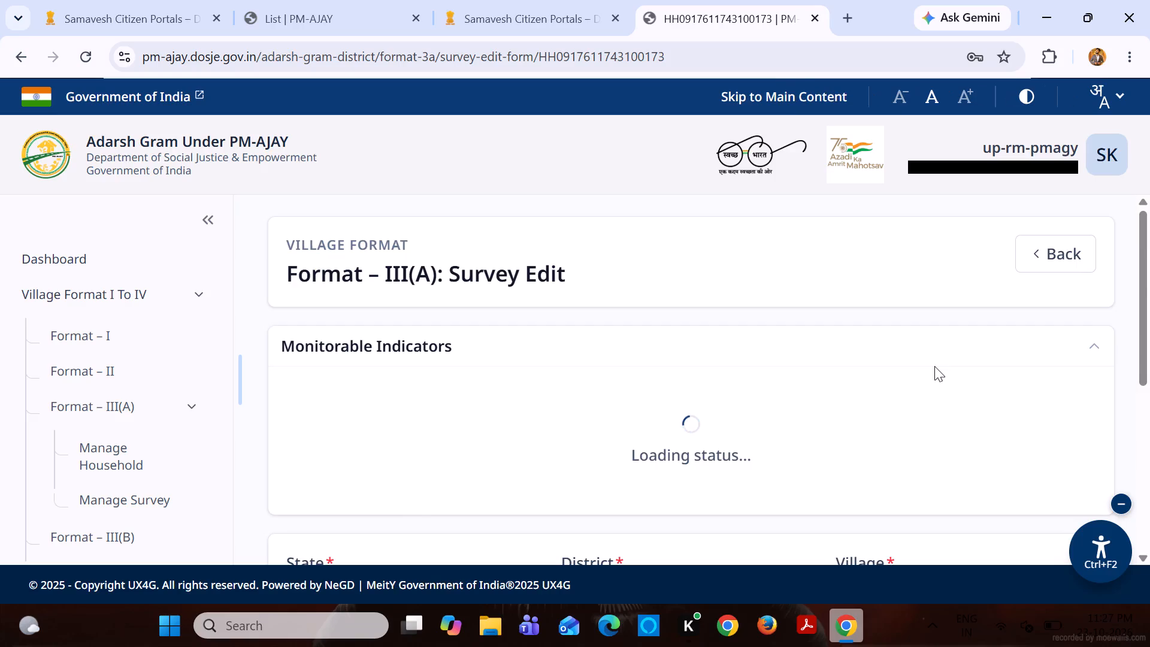
{"action": "scroll", "coordinate": [934, 366], "scroll_direction": "down", "scroll_amount": 7}
{"action": "left_click", "coordinate": [772, 418]}
{"action": "scroll", "coordinate": [747, 242], "scroll_direction": "down", "scroll_amount": 8}
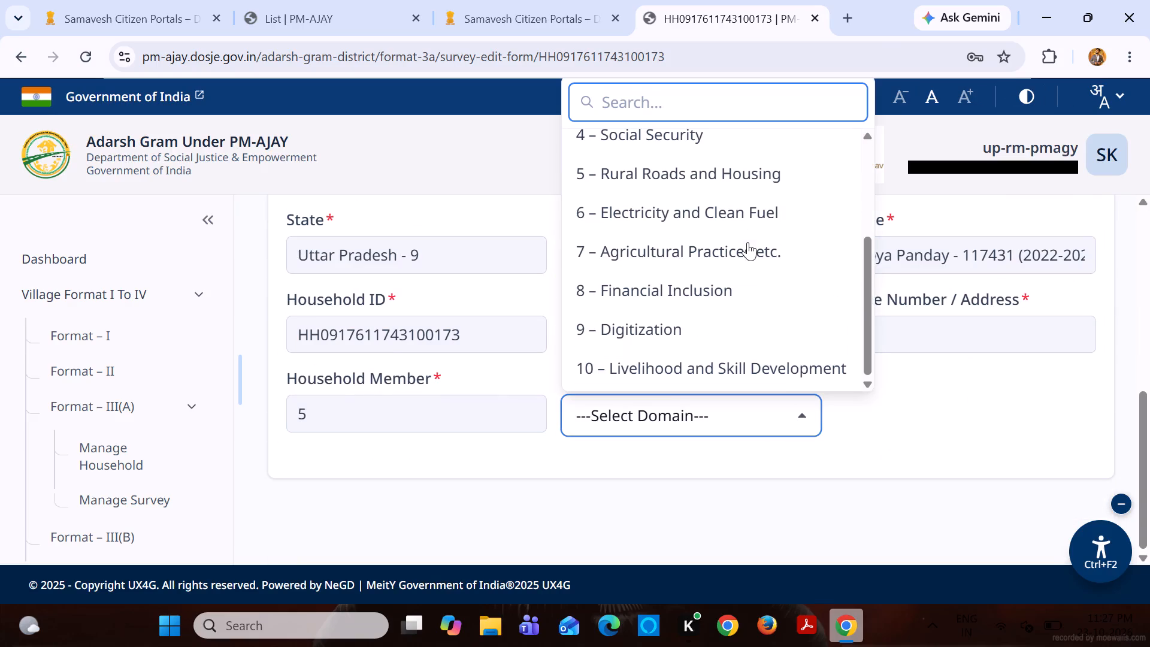
{"action": "left_click", "coordinate": [675, 373]}
Set house 173's 10.1 training-eligible youth and 10.2 bank-loan-eligible youth to 0, and save the survey answers.
{"action": "scroll", "coordinate": [763, 391], "scroll_direction": "down", "scroll_amount": 2}
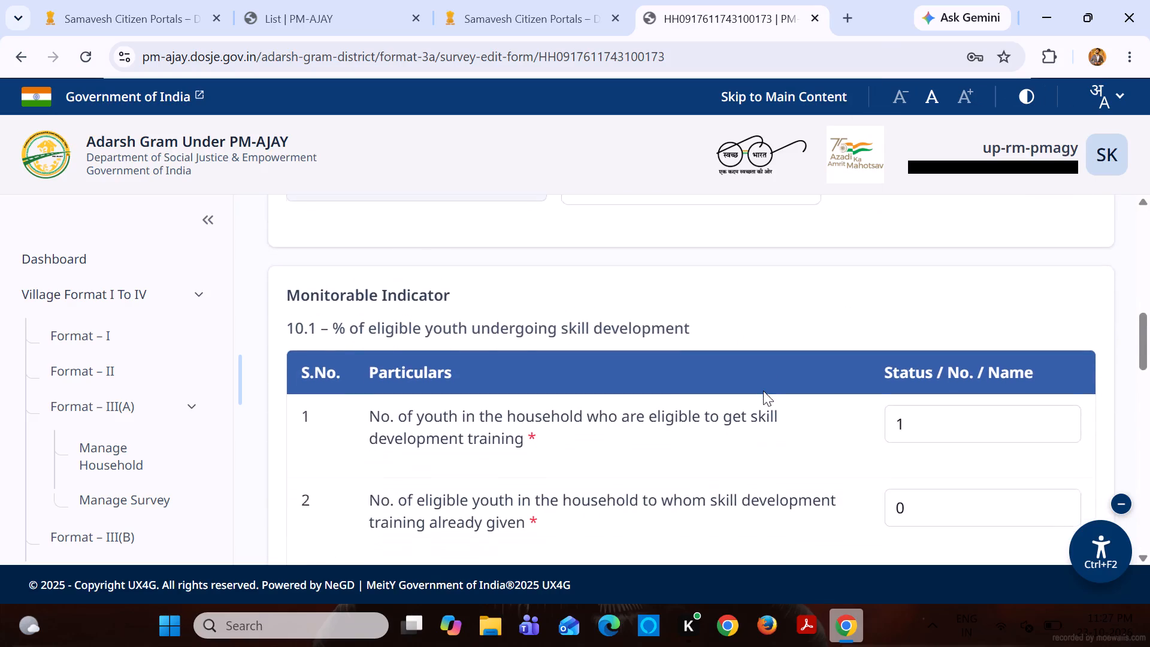
{"action": "scroll", "coordinate": [763, 391], "scroll_direction": "down", "scroll_amount": 1}
{"action": "scroll", "coordinate": [934, 402], "scroll_direction": "down", "scroll_amount": 1}
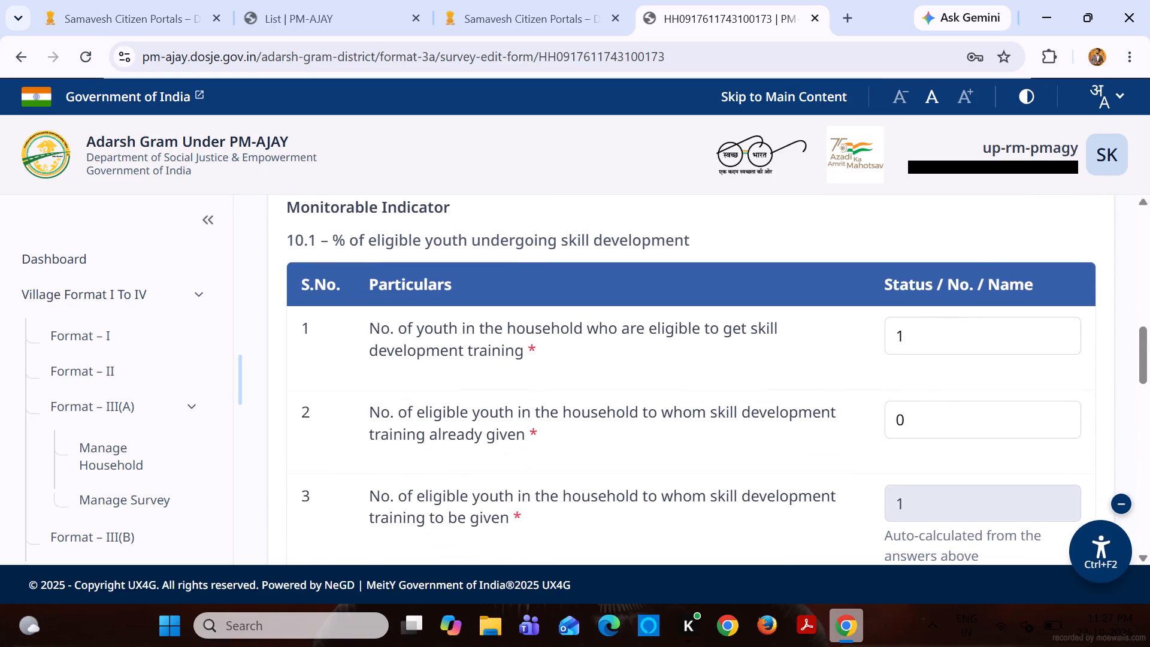
{"action": "left_click", "coordinate": [946, 326]}
{"action": "key", "text": "BackSpace"}
{"action": "key", "text": "0"}
{"action": "scroll", "coordinate": [946, 326], "scroll_direction": "down", "scroll_amount": 3}
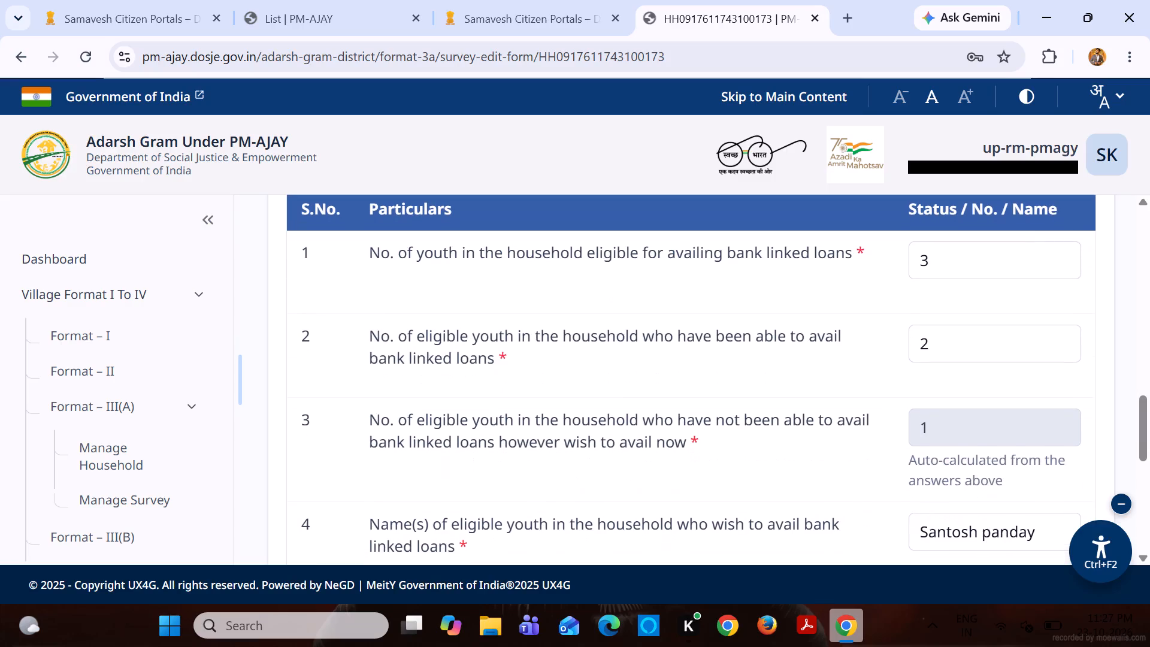
{"action": "left_click", "coordinate": [979, 257]}
{"action": "key", "text": "BackSpace"}
{"action": "key", "text": "0"}
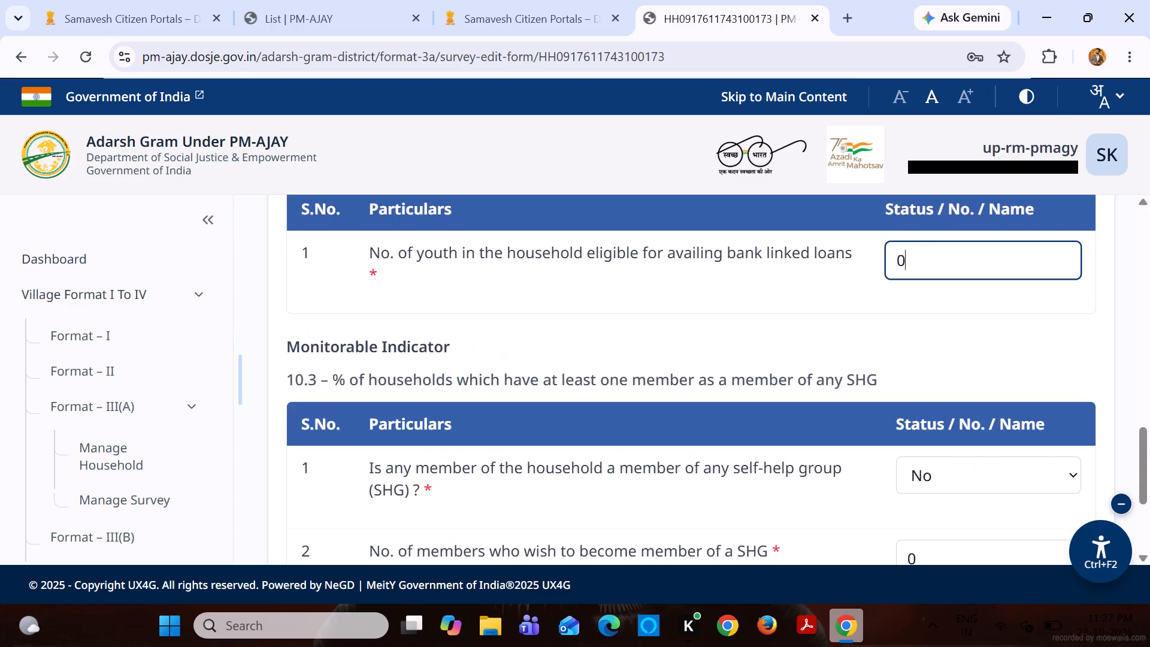
{"action": "scroll", "coordinate": [979, 257], "scroll_direction": "down", "scroll_amount": 8}
{"action": "left_click", "coordinate": [1060, 454]}
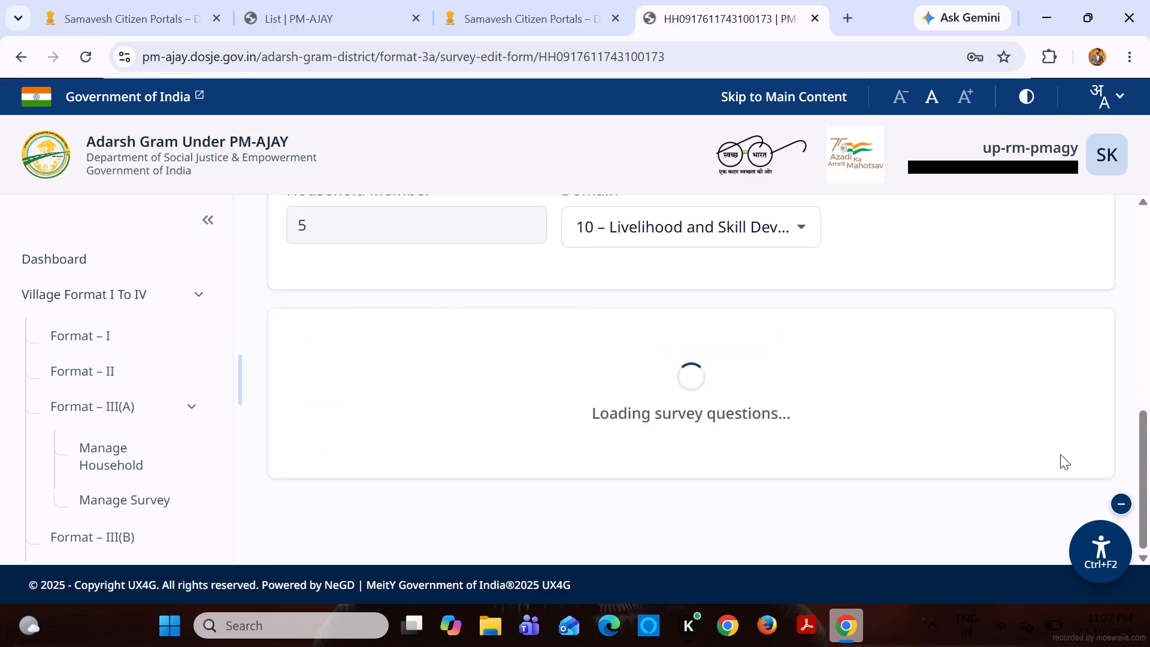
Return to the household list and open house 172's survey at domain 10 – Livelihood and Skill Development.
{"action": "scroll", "coordinate": [991, 282], "scroll_direction": "up", "scroll_amount": 6}
{"action": "left_click", "coordinate": [1040, 255]}
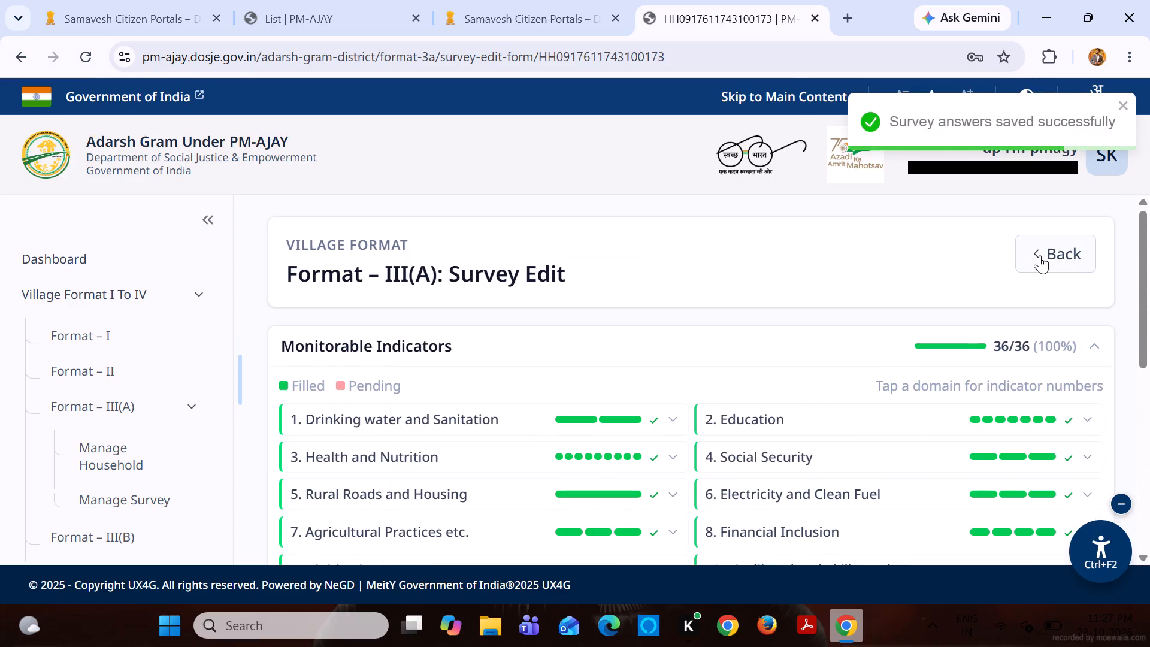
{"action": "scroll", "coordinate": [963, 403], "scroll_direction": "down", "scroll_amount": 9}
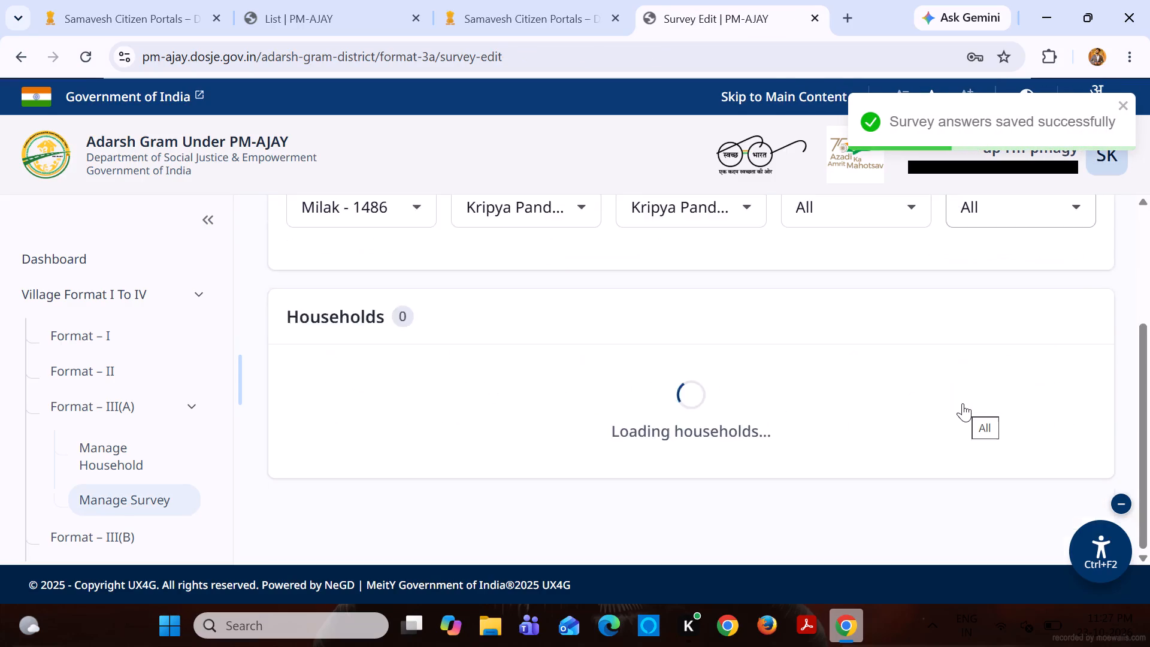
{"action": "scroll", "coordinate": [963, 403], "scroll_direction": "down", "scroll_amount": 14}
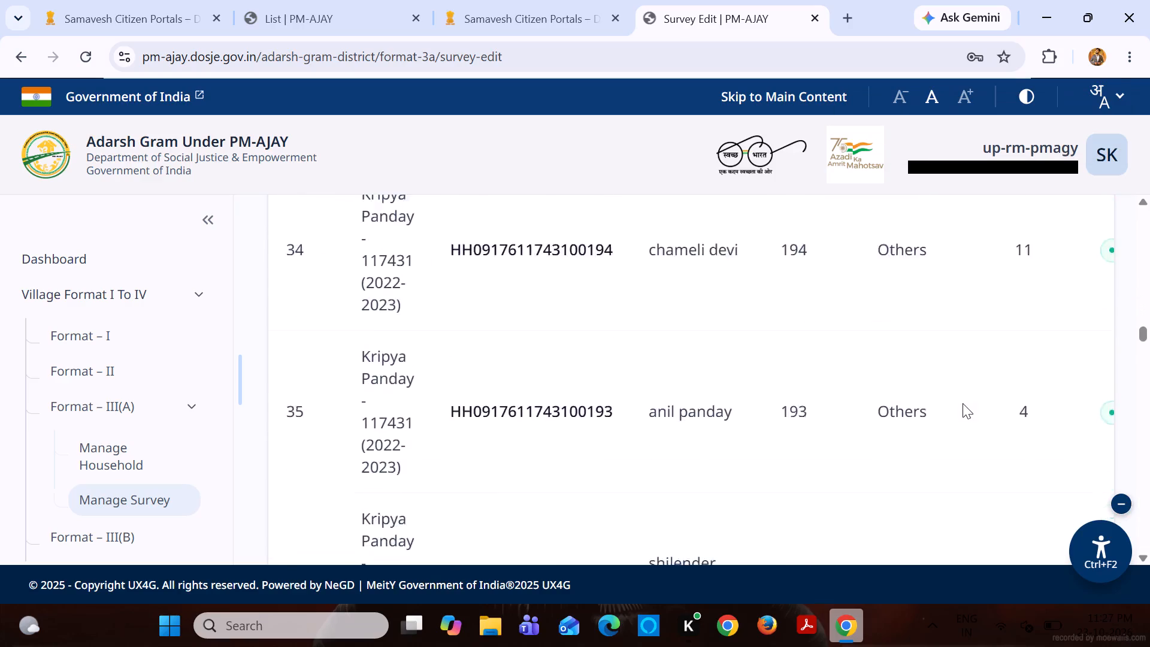
{"action": "scroll", "coordinate": [963, 403], "scroll_direction": "down", "scroll_amount": 10}
{"action": "scroll", "coordinate": [963, 403], "scroll_direction": "up", "scroll_amount": 2}
{"action": "scroll", "coordinate": [963, 403], "scroll_direction": "down", "scroll_amount": 5}
{"action": "scroll", "coordinate": [963, 403], "scroll_direction": "left", "scroll_amount": 5}
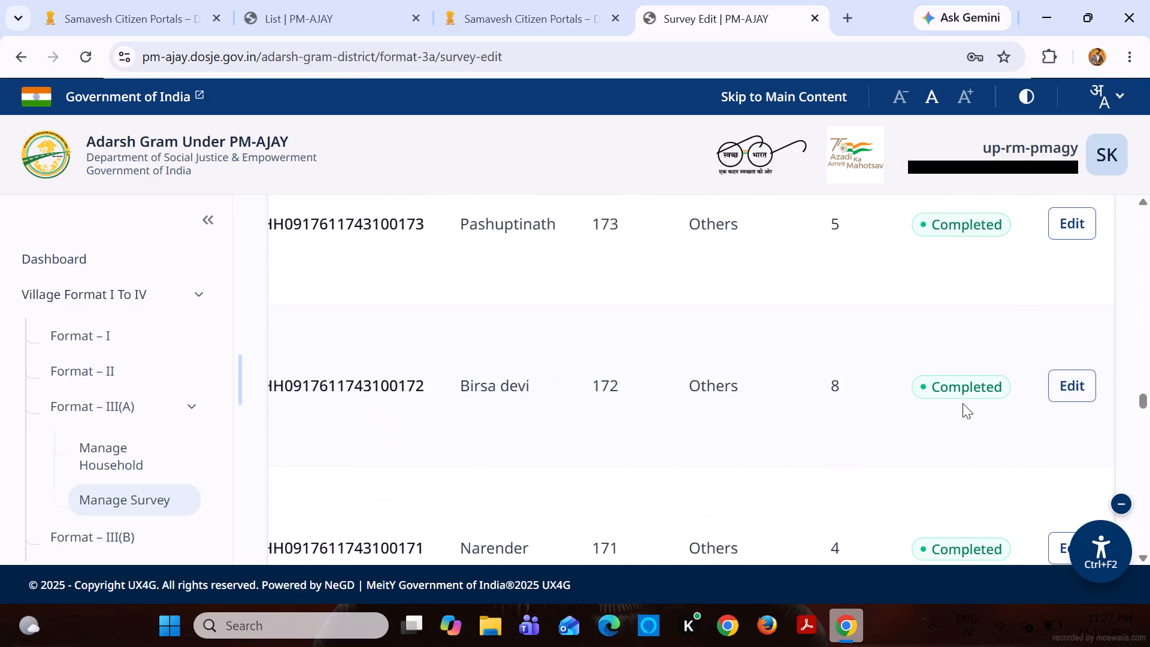
{"action": "scroll", "coordinate": [963, 403], "scroll_direction": "left", "scroll_amount": 1}
{"action": "left_click", "coordinate": [1066, 385]}
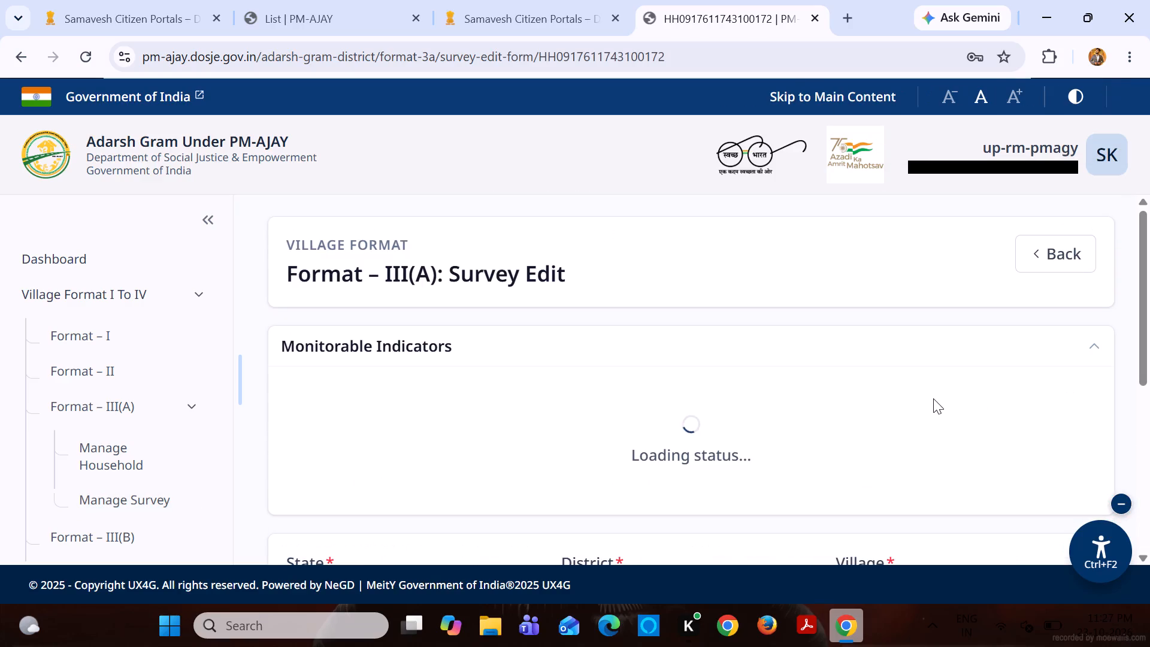
{"action": "scroll", "coordinate": [933, 398], "scroll_direction": "down", "scroll_amount": 11}
{"action": "left_click", "coordinate": [785, 401]}
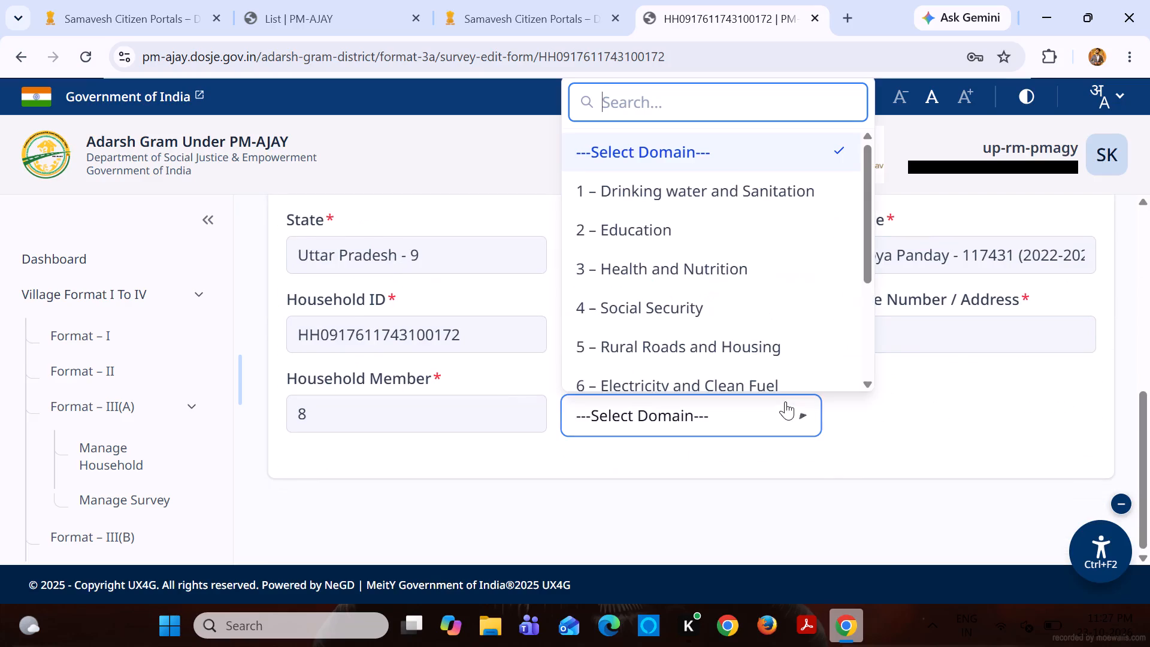
{"action": "scroll", "coordinate": [734, 169], "scroll_direction": "down", "scroll_amount": 8}
{"action": "left_click", "coordinate": [671, 361]}
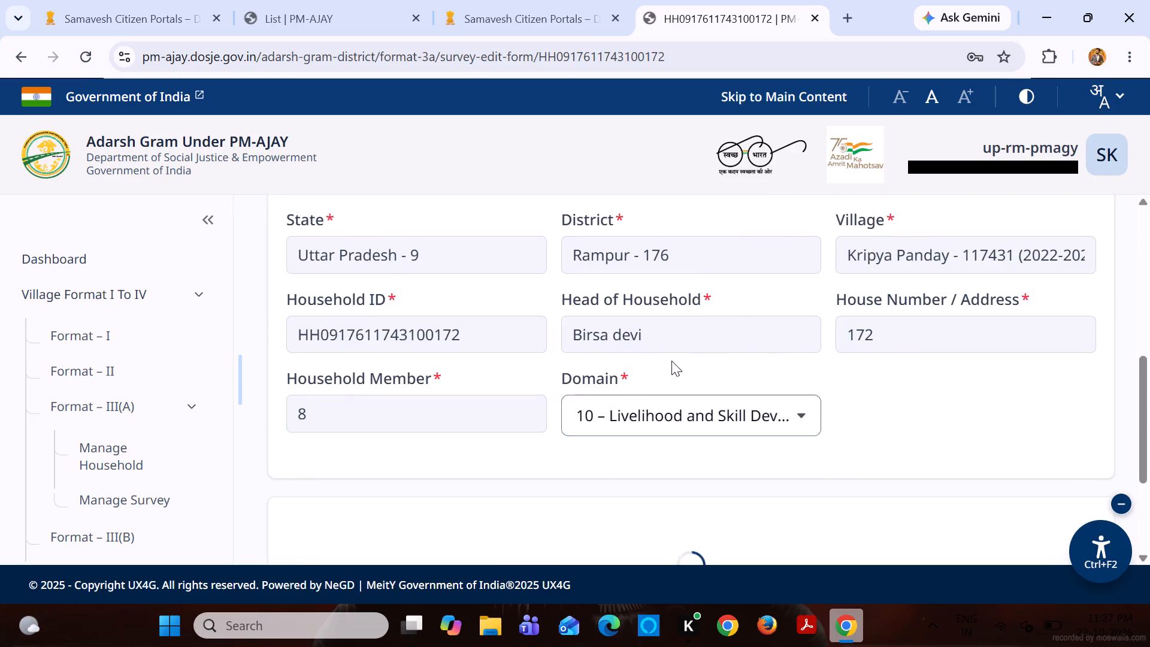
Set house 172's 10.1 training-eligible youth and 10.2 bank-loan-eligible youth to 0, and save the survey answers.
{"action": "scroll", "coordinate": [865, 386], "scroll_direction": "down", "scroll_amount": 3}
{"action": "left_click", "coordinate": [961, 298]}
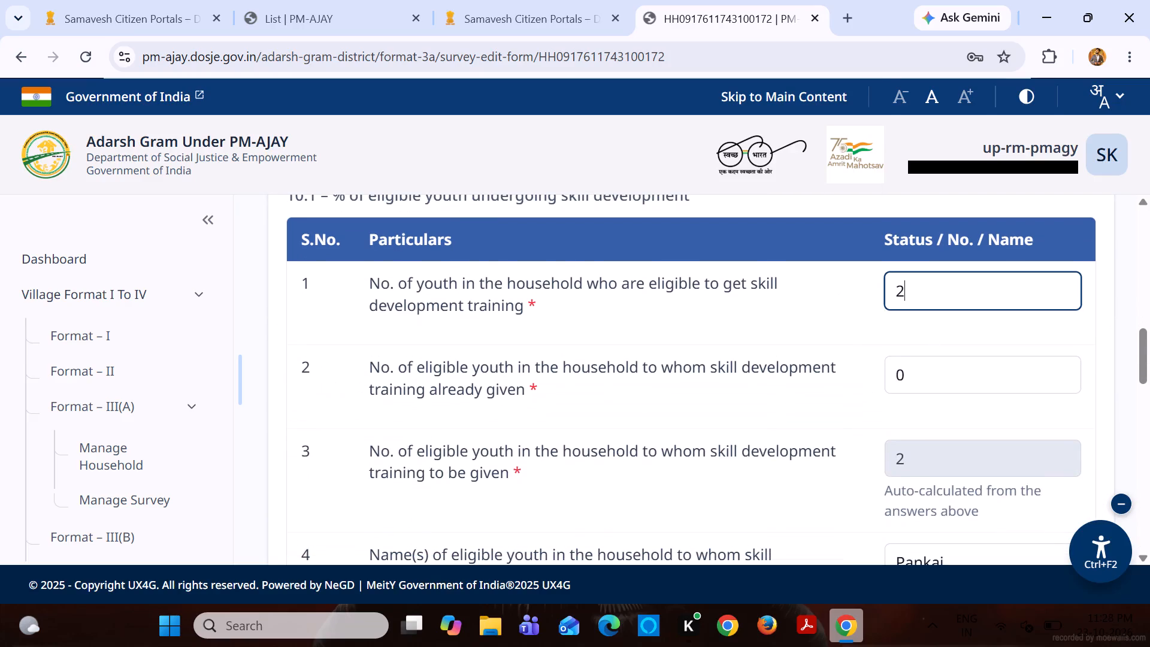
{"action": "key", "text": "BackSpace"}
{"action": "key", "text": "minus"}
{"action": "key", "text": "BackSpace"}
{"action": "key", "text": "0"}
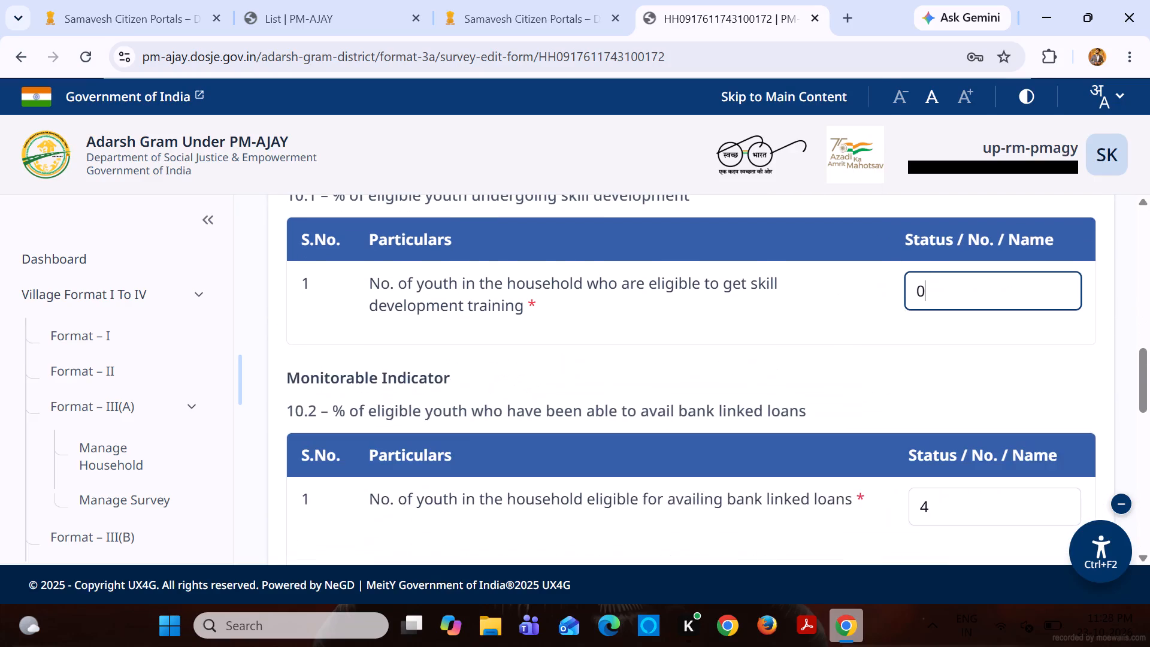
{"action": "scroll", "coordinate": [961, 298], "scroll_direction": "down", "scroll_amount": 4}
{"action": "left_click", "coordinate": [978, 223]}
{"action": "key", "text": "BackSpace"}
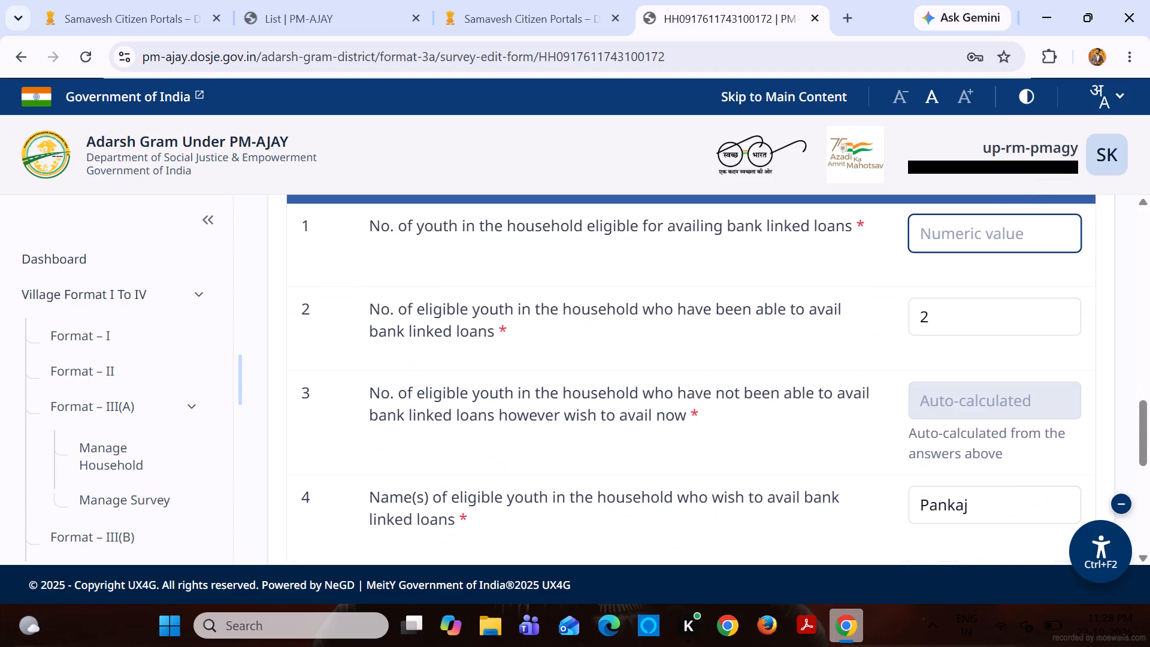
{"action": "key", "text": "0"}
{"action": "scroll", "coordinate": [978, 223], "scroll_direction": "down", "scroll_amount": 6}
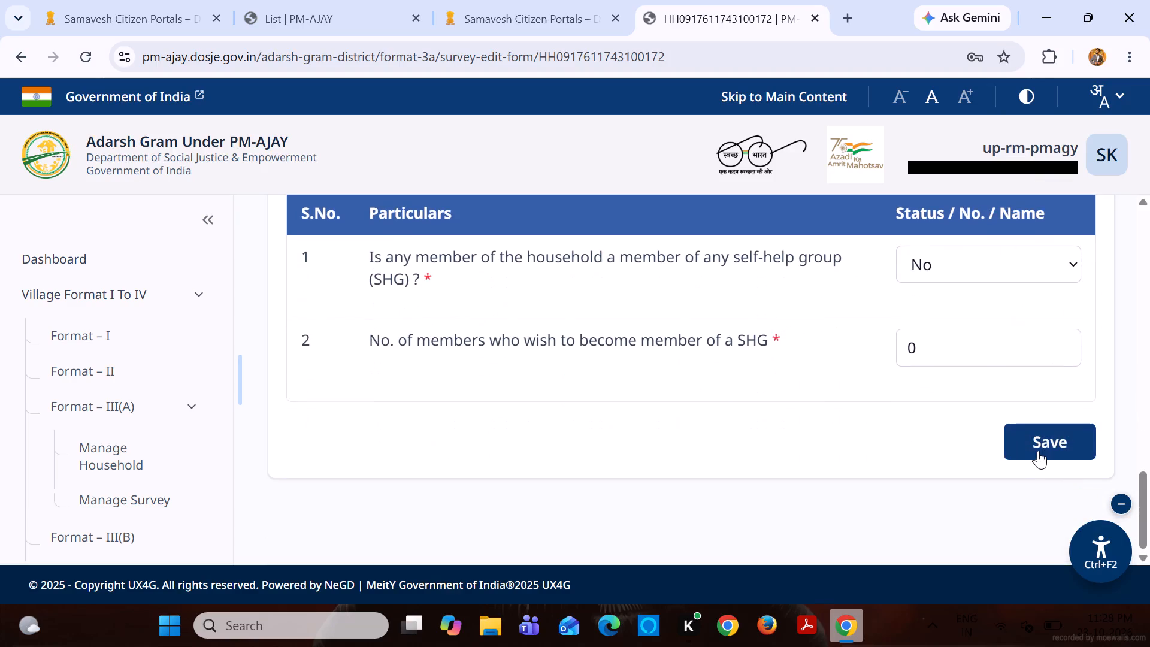
{"action": "left_click", "coordinate": [1038, 451]}
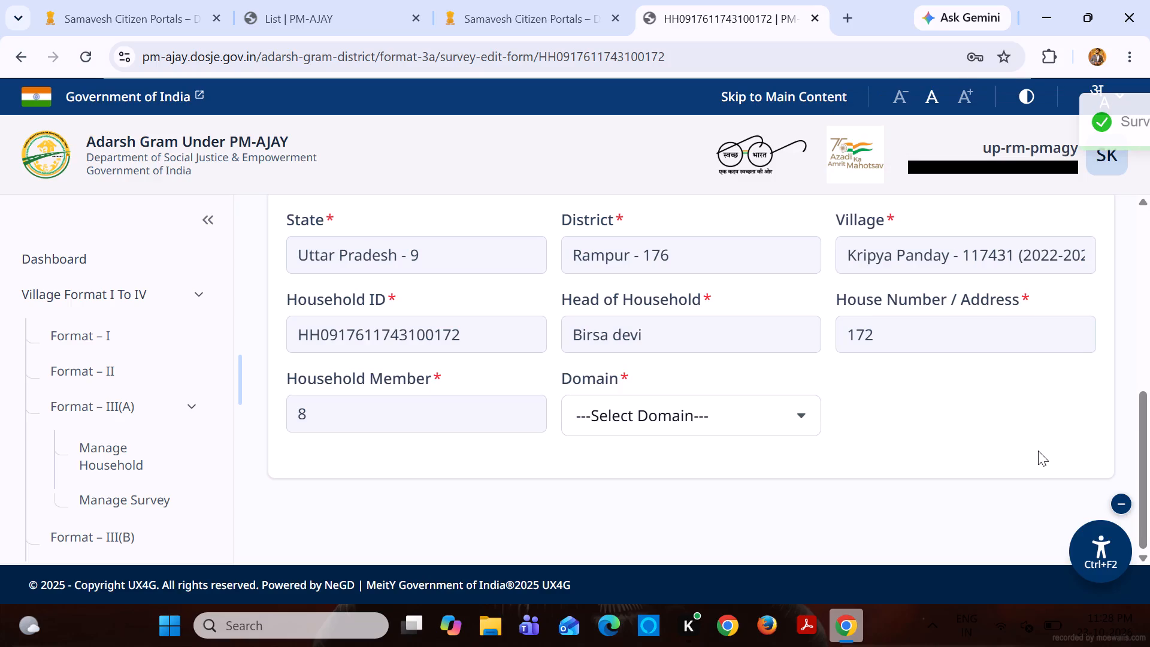
{"action": "scroll", "coordinate": [978, 382], "scroll_direction": "up", "scroll_amount": 11}
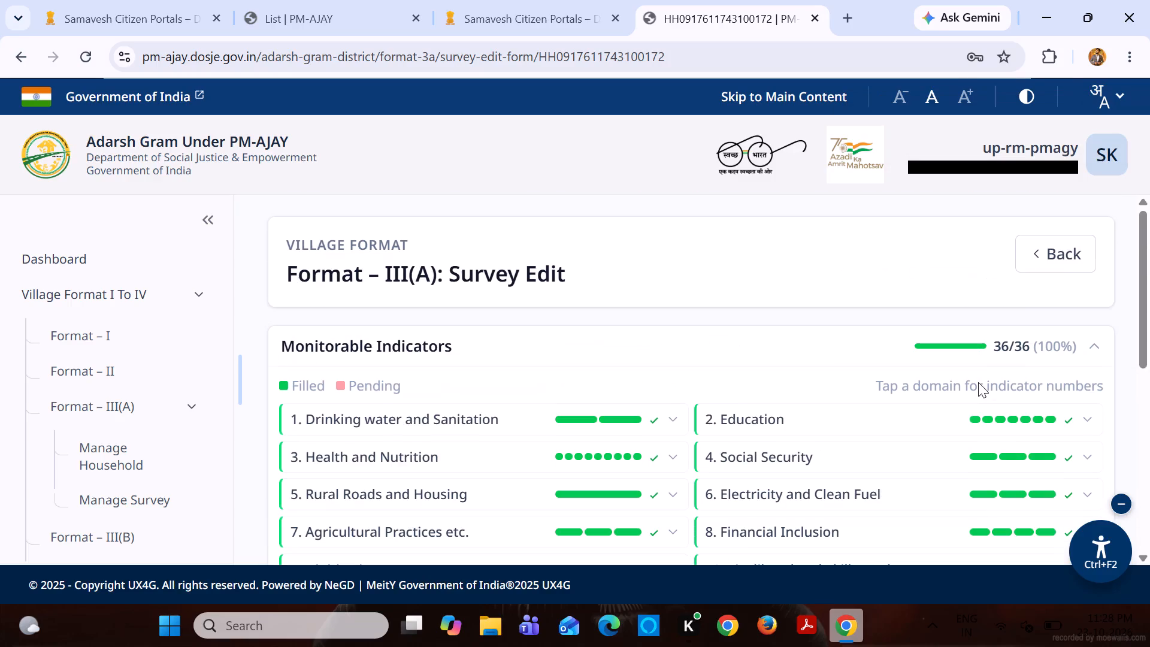
Return to the household list and open house 166's survey at domain 10 – Livelihood and Skill Development.
{"action": "left_click", "coordinate": [1059, 265]}
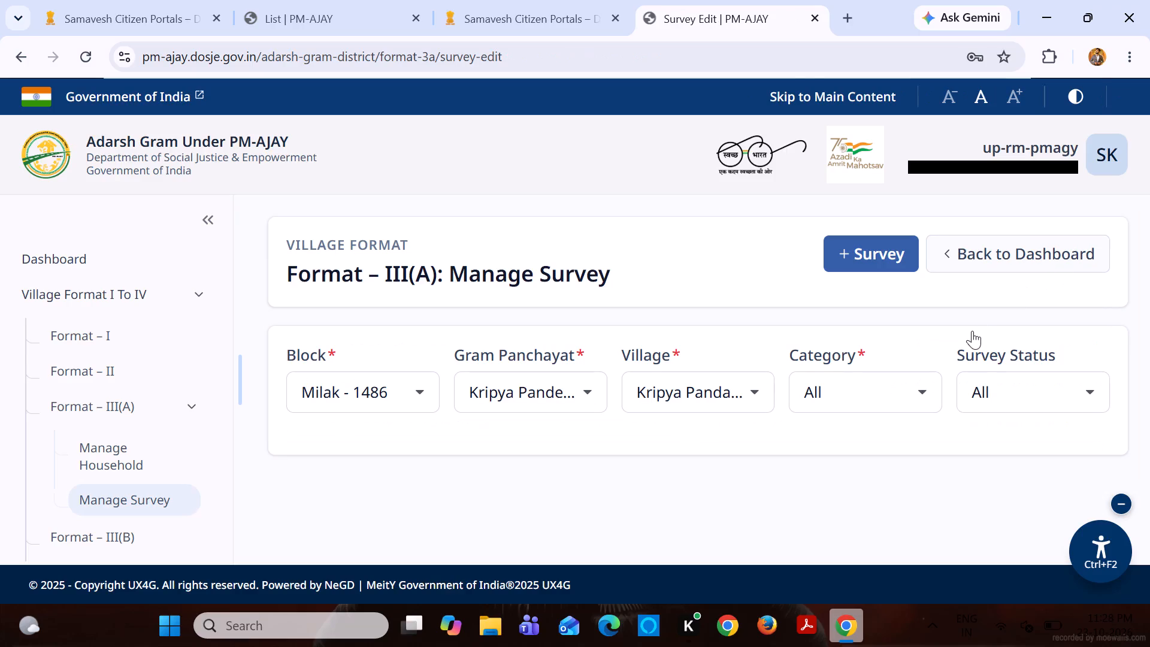
{"action": "scroll", "coordinate": [972, 331], "scroll_direction": "down", "scroll_amount": 15}
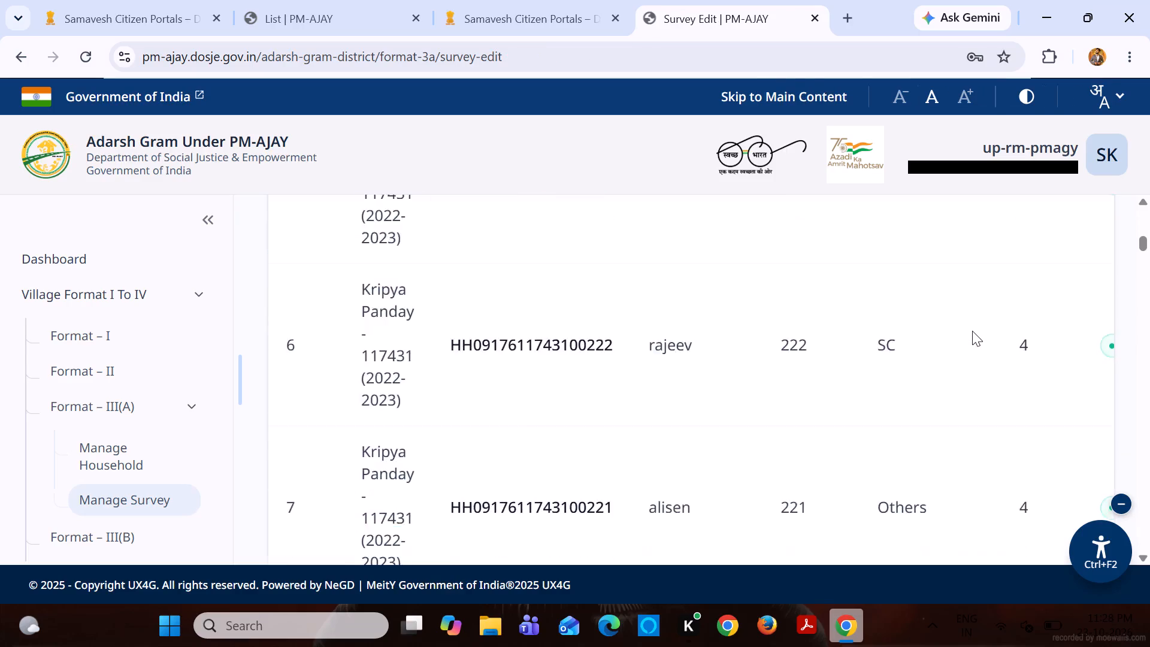
{"action": "scroll", "coordinate": [972, 331], "scroll_direction": "down", "scroll_amount": 11}
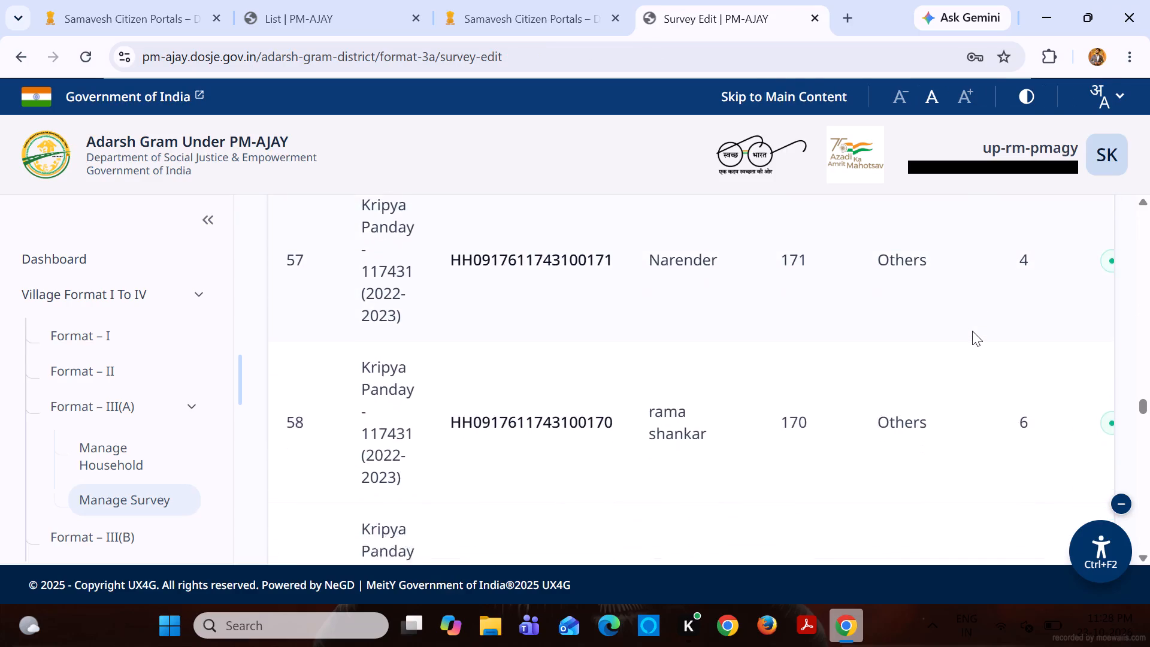
{"action": "scroll", "coordinate": [972, 331], "scroll_direction": "down", "scroll_amount": 10}
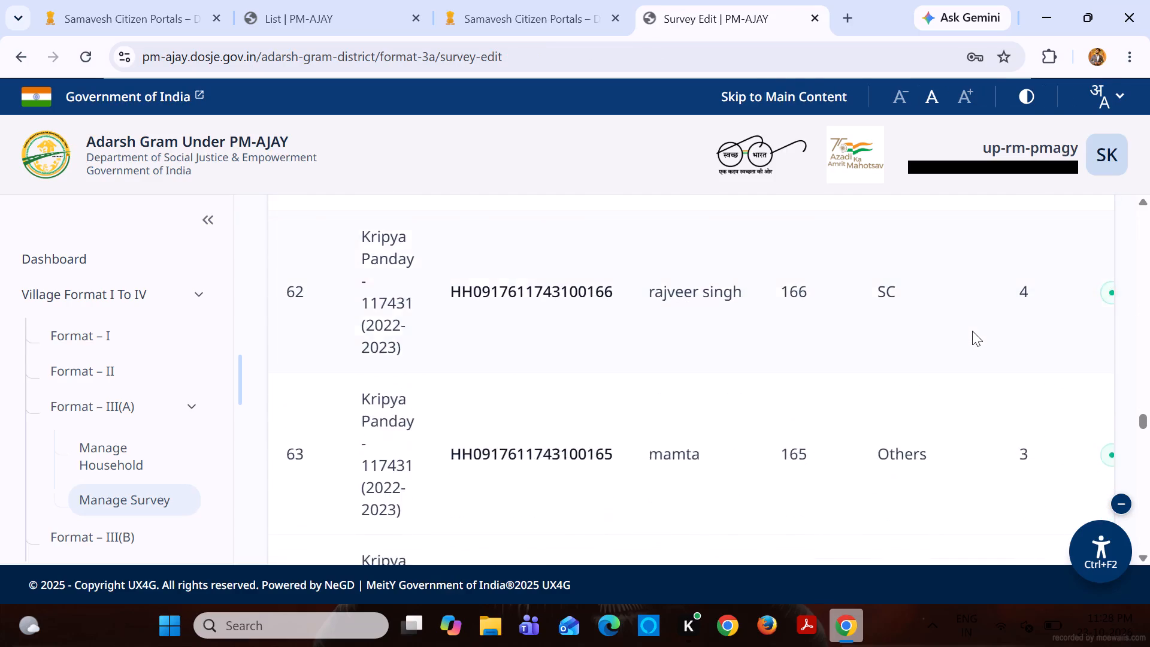
{"action": "scroll", "coordinate": [972, 331], "scroll_direction": "left", "scroll_amount": 6}
{"action": "left_click", "coordinate": [1073, 297]}
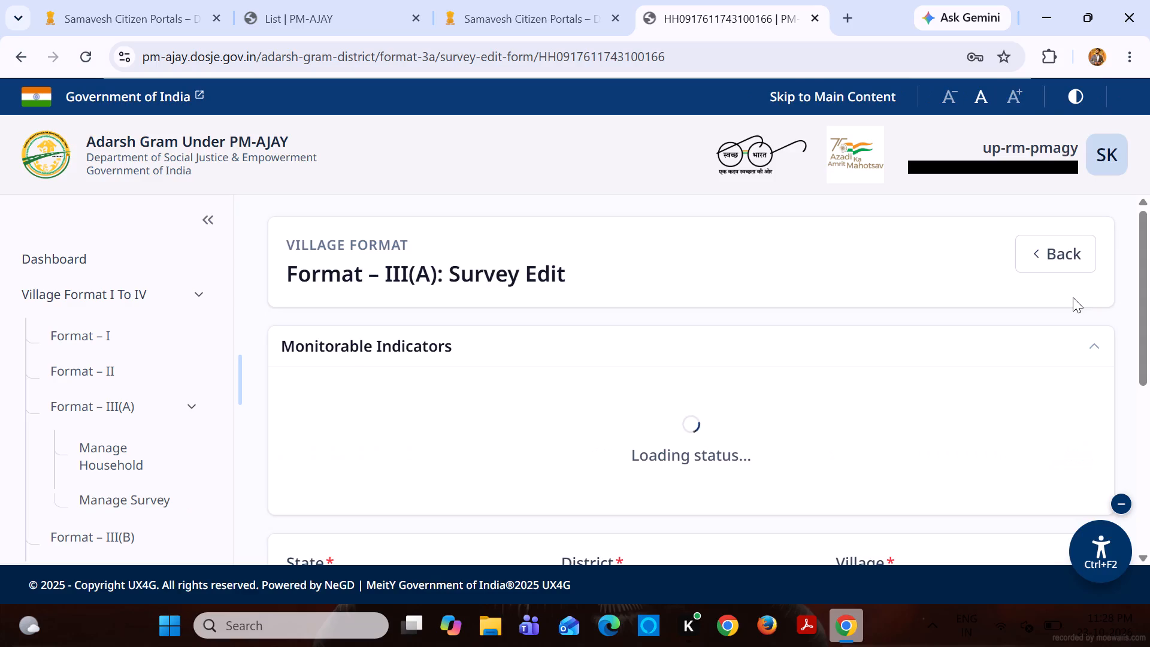
{"action": "scroll", "coordinate": [894, 388], "scroll_direction": "down", "scroll_amount": 7}
{"action": "left_click", "coordinate": [797, 405]}
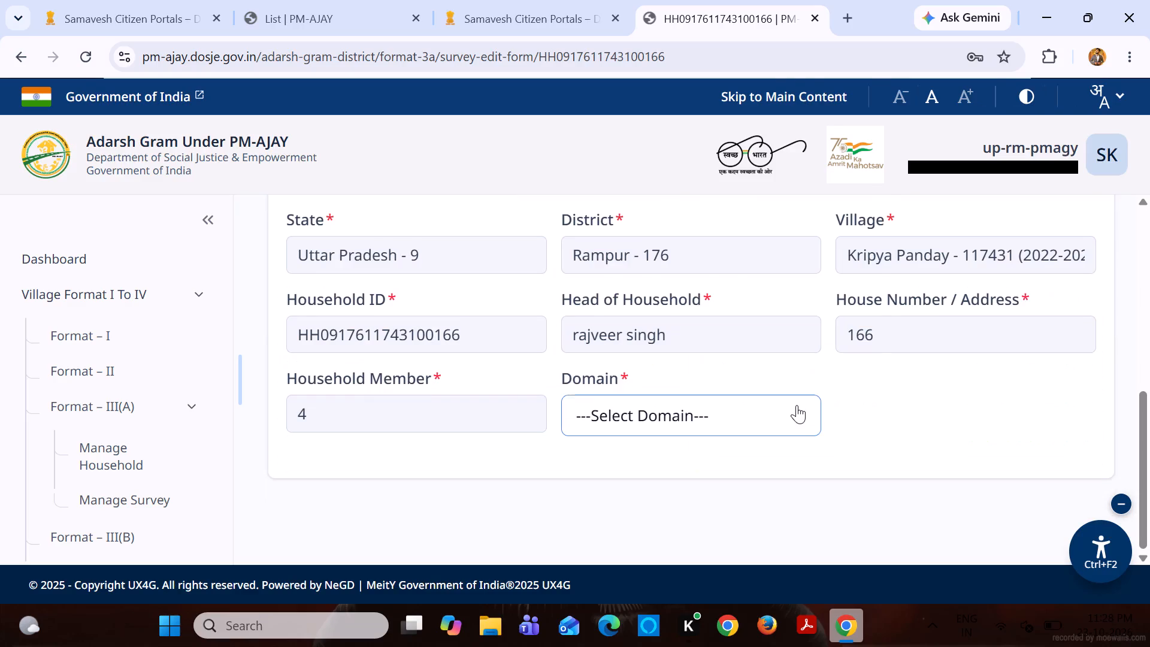
{"action": "scroll", "coordinate": [773, 315], "scroll_direction": "down", "scroll_amount": 6}
{"action": "left_click", "coordinate": [682, 367]}
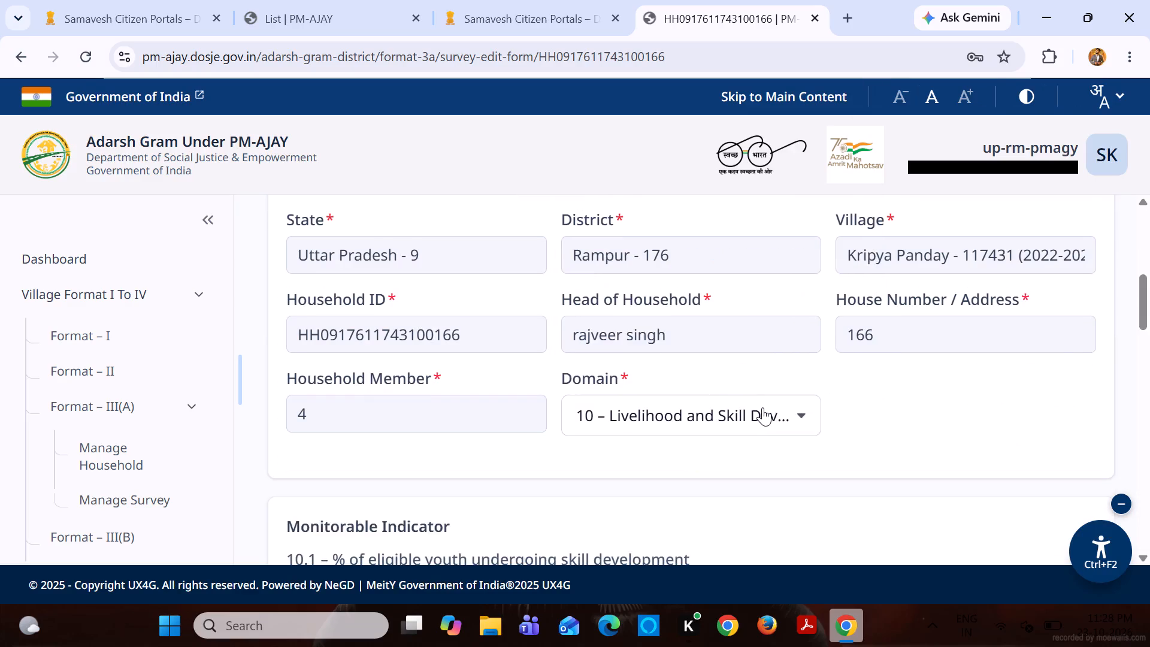
Set house 166's 10.1 training-eligible youth, 10.2 bank-loan-eligible youth and 10.3 members wishing to join an SHG to 0, and save the survey answers.
{"action": "scroll", "coordinate": [762, 407], "scroll_direction": "down", "scroll_amount": 3}
{"action": "left_click", "coordinate": [910, 325]}
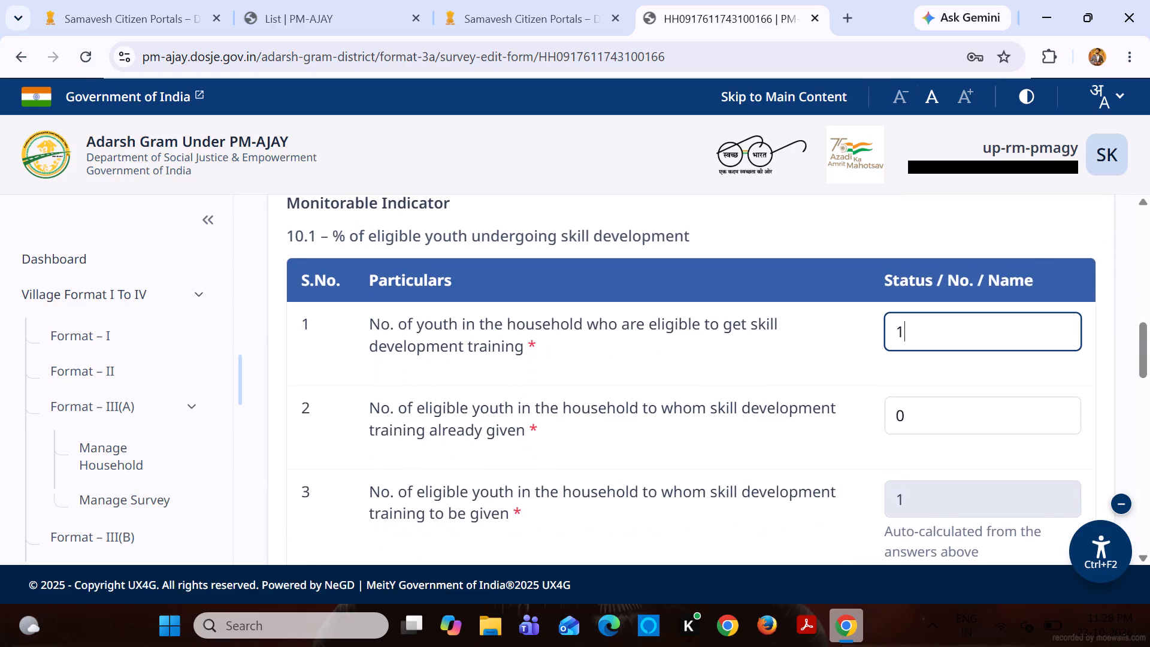
{"action": "key", "text": "BackSpace"}
{"action": "key", "text": "0"}
{"action": "scroll", "coordinate": [910, 325], "scroll_direction": "down", "scroll_amount": 4}
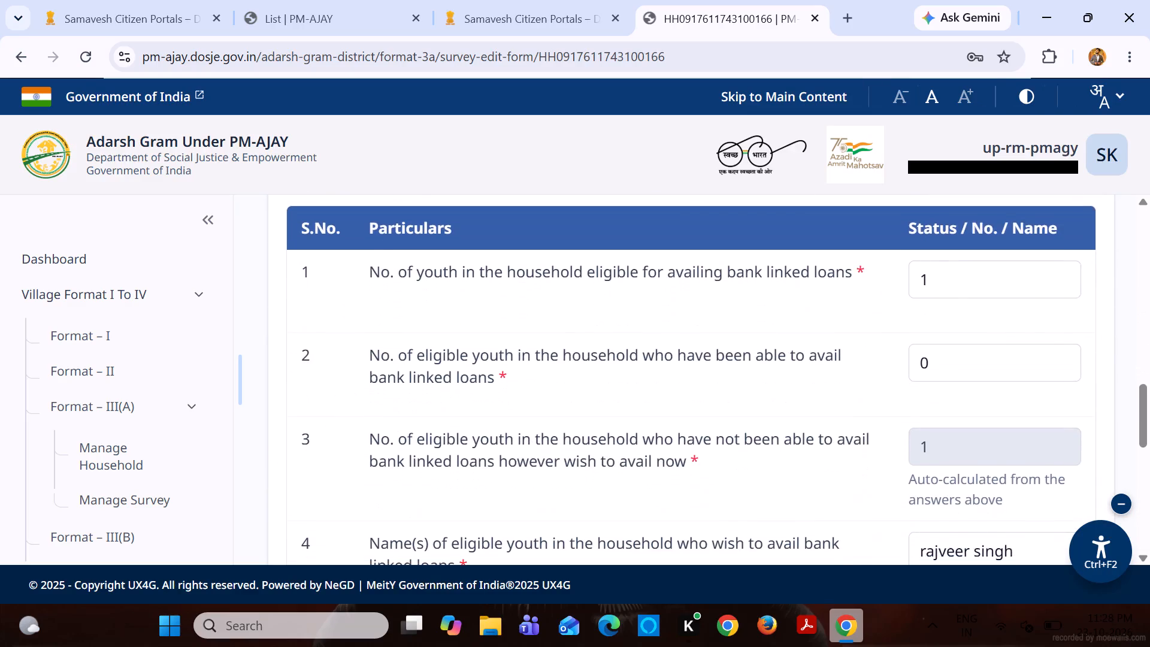
{"action": "left_click", "coordinate": [978, 271]}
{"action": "key", "text": "BackSpace"}
{"action": "key", "text": "0"}
{"action": "scroll", "coordinate": [978, 271], "scroll_direction": "down", "scroll_amount": 6}
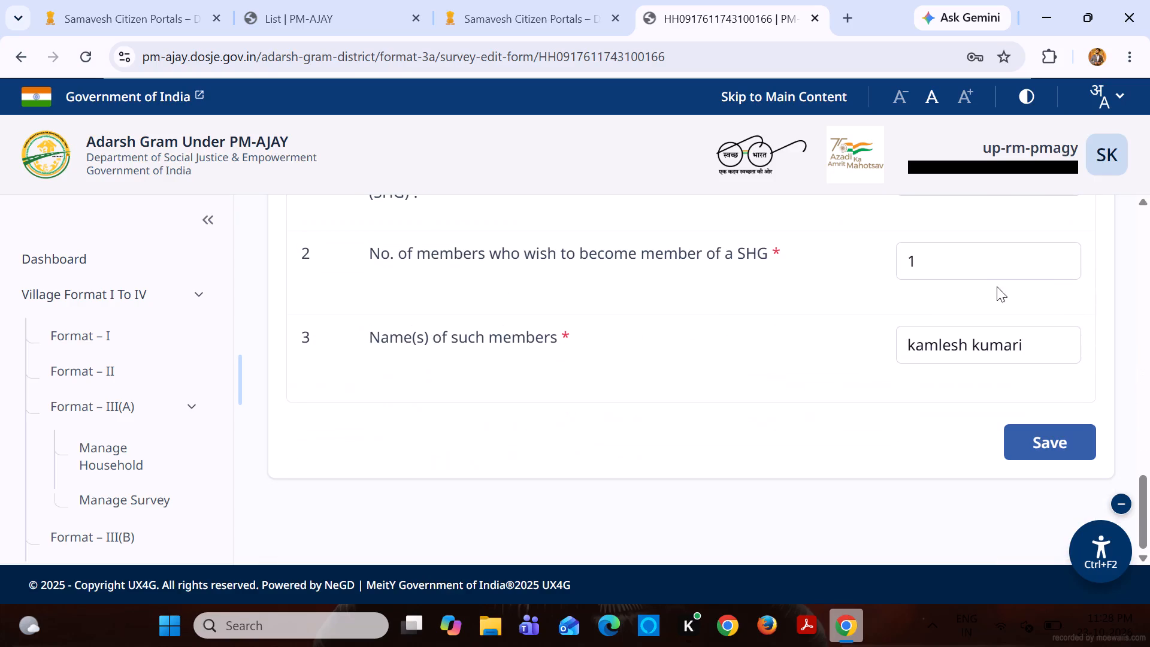
{"action": "left_click", "coordinate": [992, 259]}
{"action": "key", "text": "BackSpace"}
{"action": "key", "text": "0"}
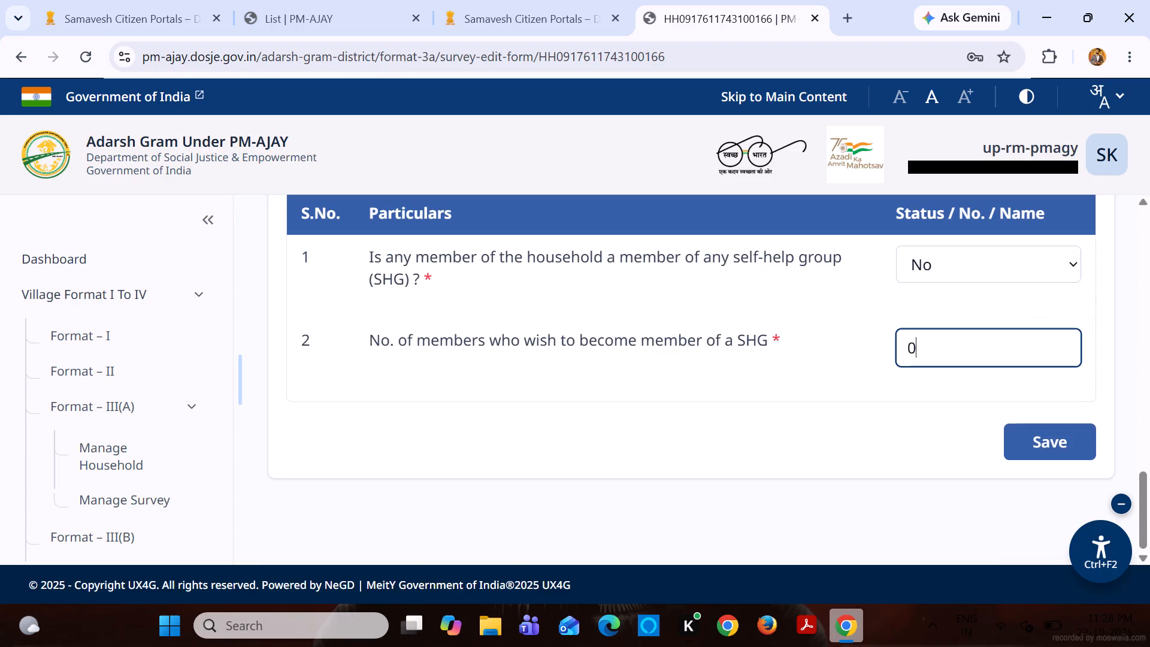
{"action": "left_click", "coordinate": [1052, 437]}
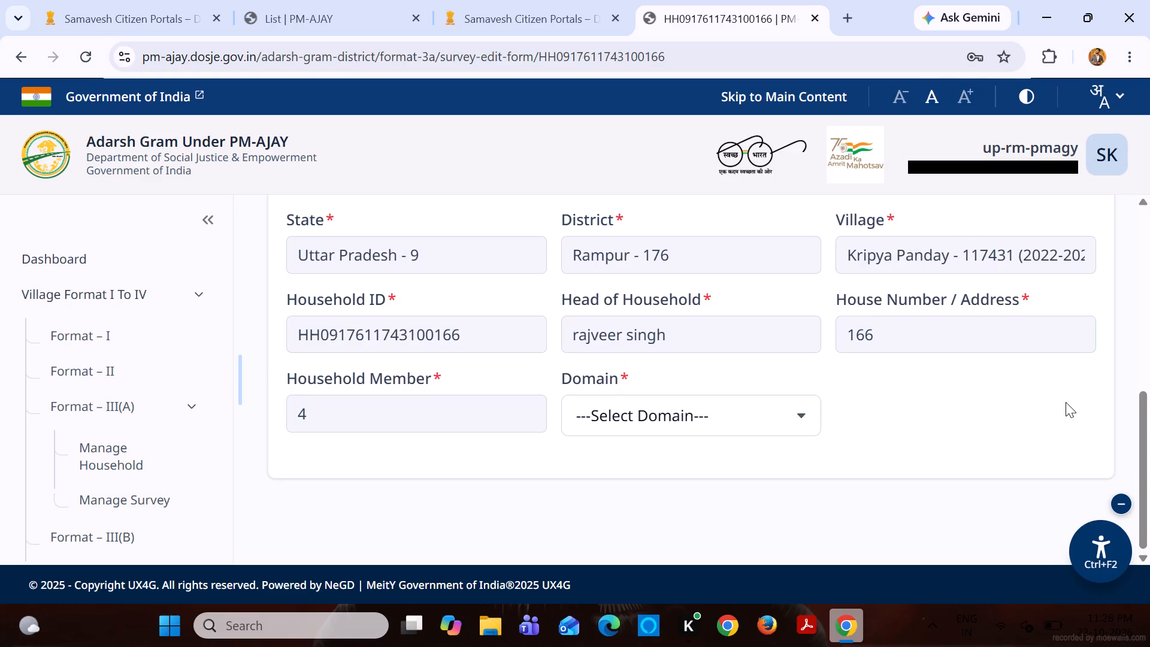
Return to the household list and open house 159's survey at domain 10 – Livelihood and Skill Development.
{"action": "scroll", "coordinate": [1082, 355], "scroll_direction": "up", "scroll_amount": 4}
{"action": "left_click", "coordinate": [1069, 261]}
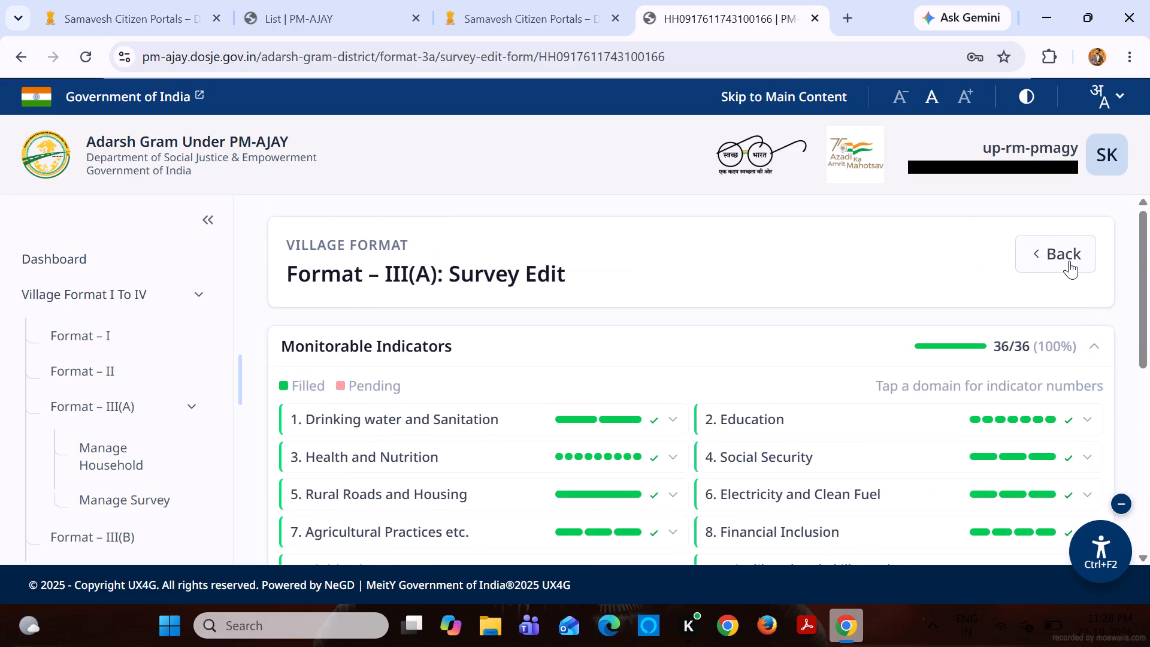
{"action": "scroll", "coordinate": [961, 348], "scroll_direction": "down", "scroll_amount": 3}
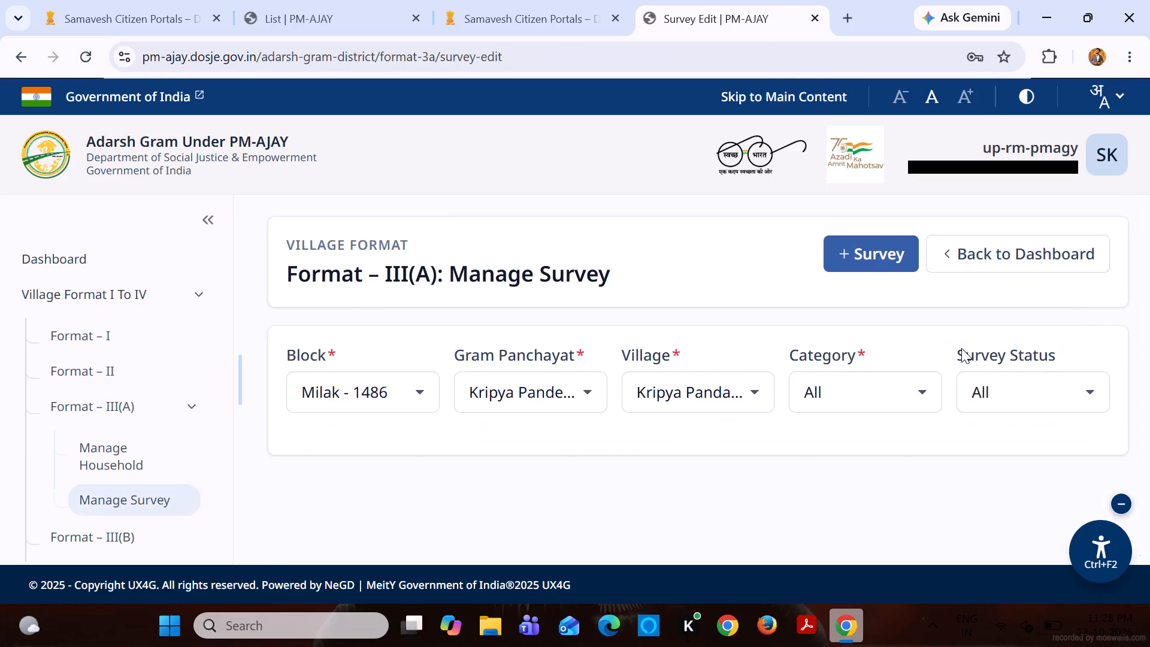
{"action": "scroll", "coordinate": [961, 348], "scroll_direction": "down", "scroll_amount": 9}
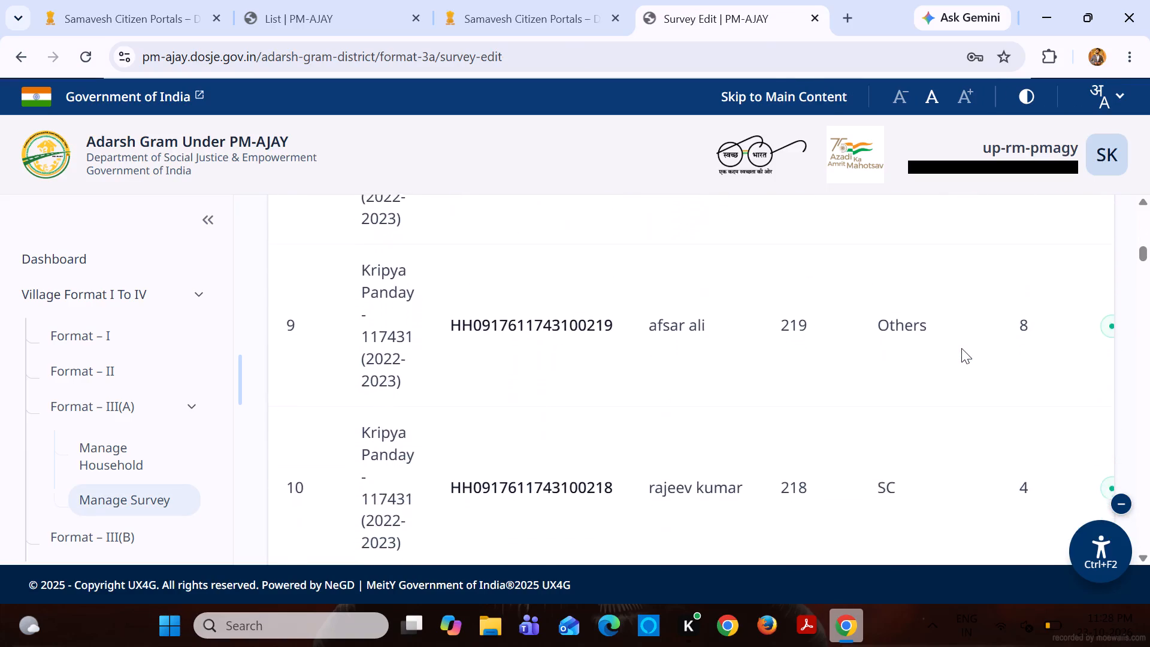
{"action": "scroll", "coordinate": [961, 348], "scroll_direction": "down", "scroll_amount": 6}
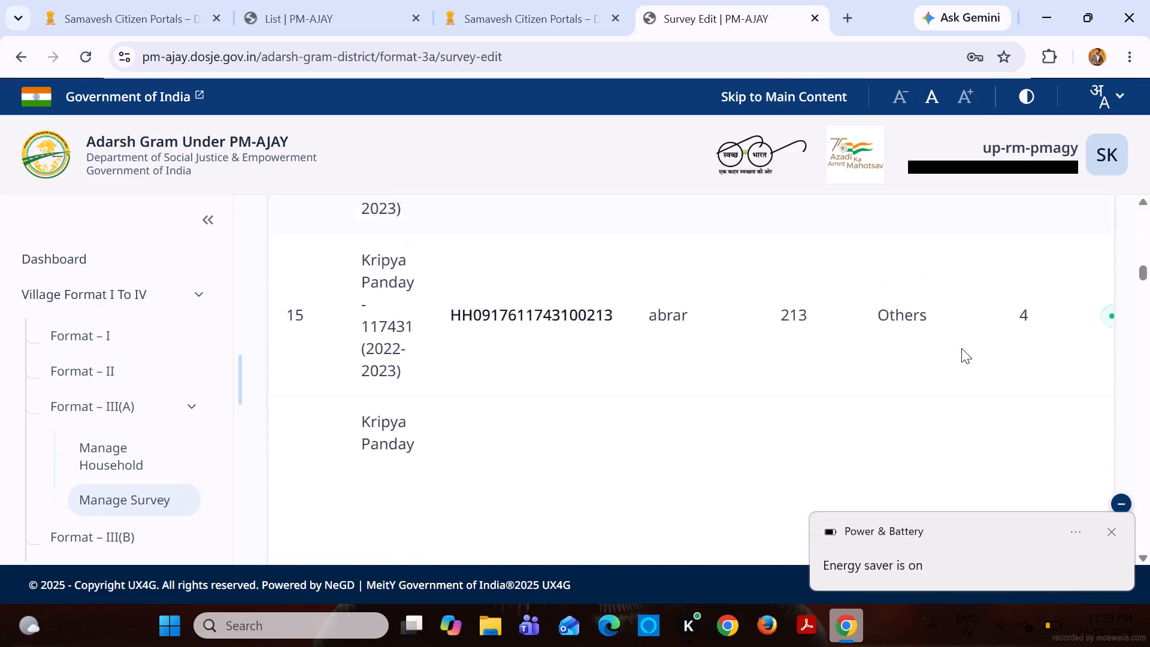
{"action": "scroll", "coordinate": [961, 348], "scroll_direction": "down", "scroll_amount": 15}
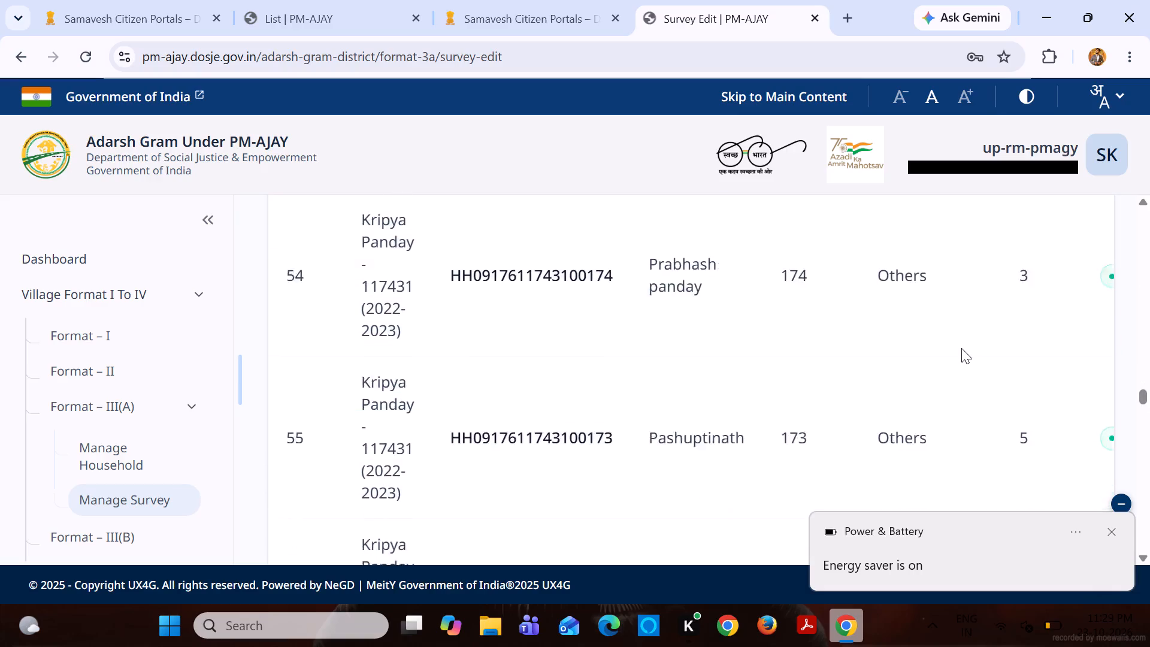
{"action": "scroll", "coordinate": [961, 348], "scroll_direction": "down", "scroll_amount": 6}
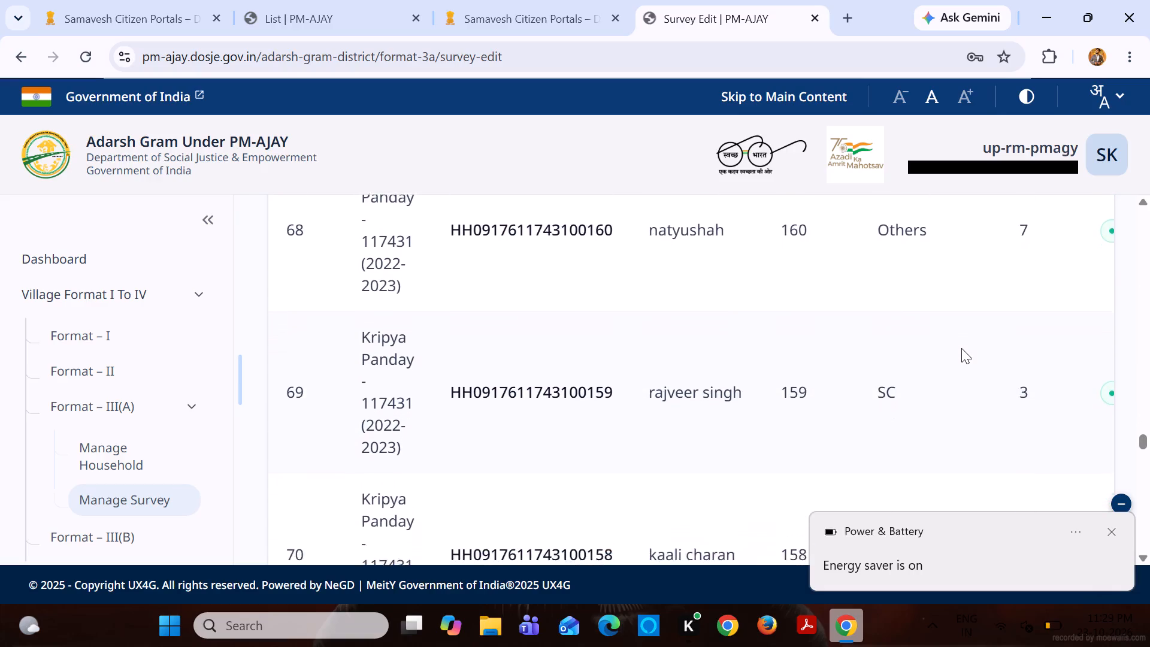
{"action": "scroll", "coordinate": [961, 348], "scroll_direction": "down", "scroll_amount": 1}
{"action": "scroll", "coordinate": [961, 348], "scroll_direction": "left", "scroll_amount": 7}
{"action": "left_click", "coordinate": [1075, 383]}
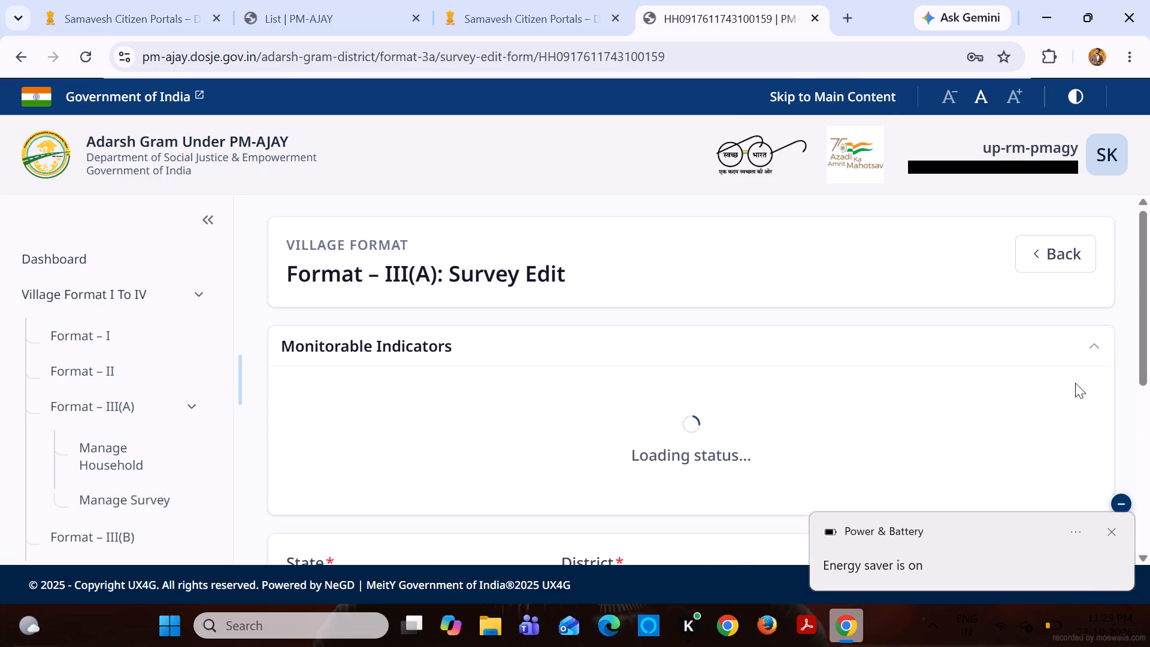
{"action": "scroll", "coordinate": [936, 343], "scroll_direction": "down", "scroll_amount": 7}
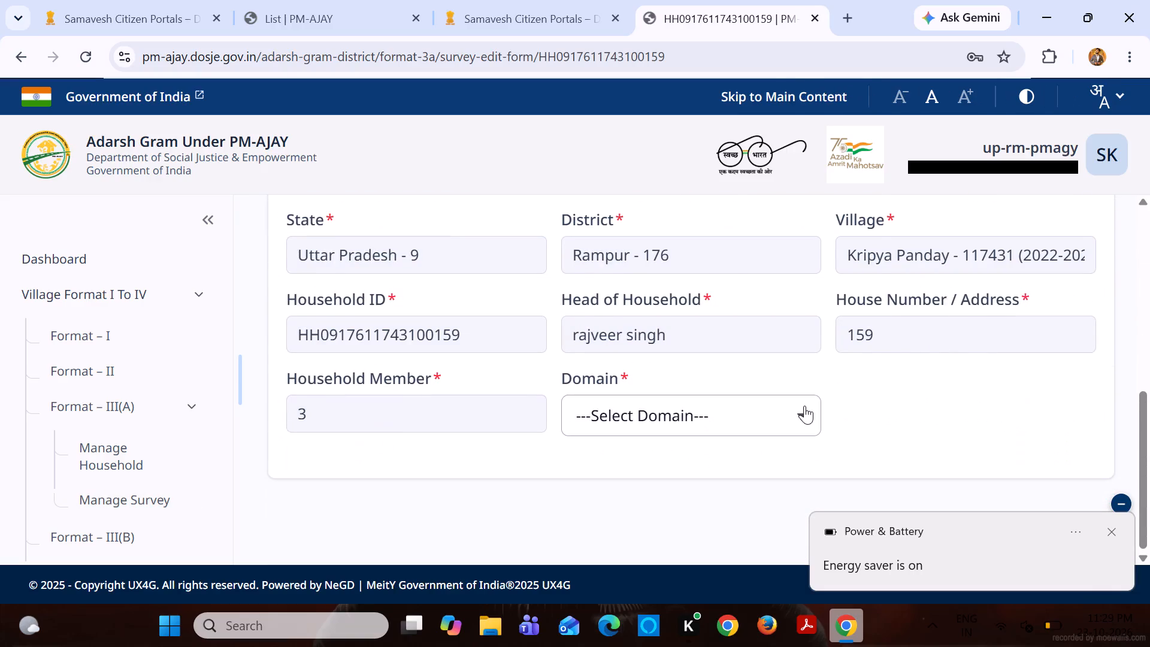
{"action": "left_click", "coordinate": [804, 406]}
{"action": "scroll", "coordinate": [757, 280], "scroll_direction": "down", "scroll_amount": 8}
{"action": "left_click", "coordinate": [692, 369]}
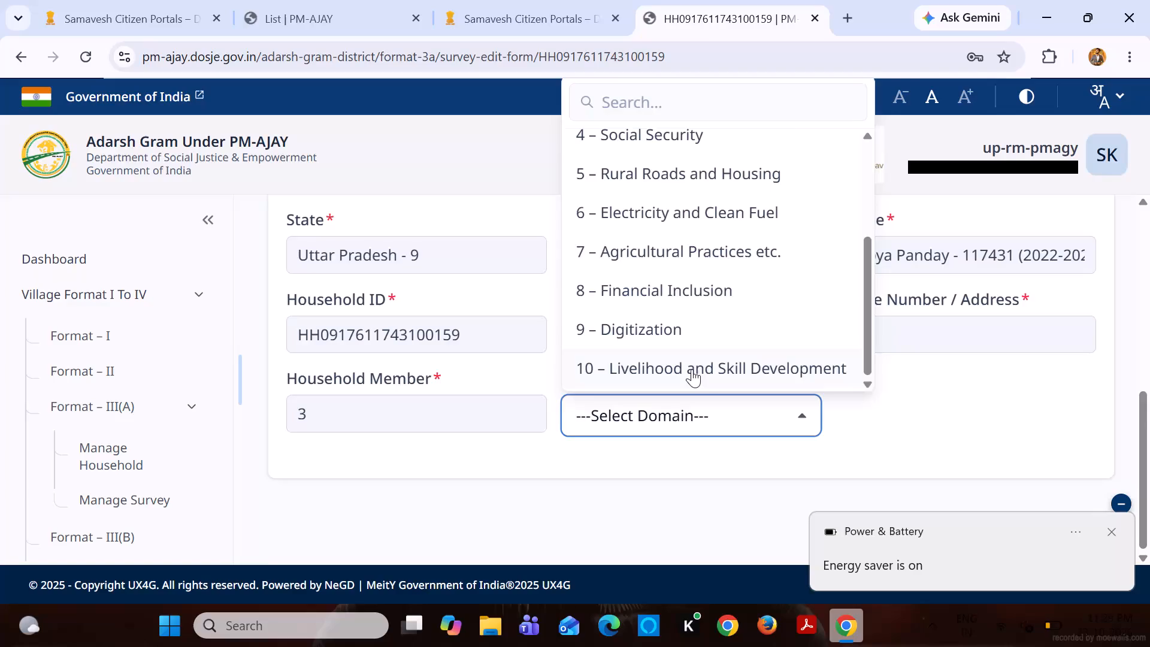
Set house 159's 10.2 bank-loan-eligible youth to 0, and save the survey answers.
{"action": "scroll", "coordinate": [692, 369], "scroll_direction": "down", "scroll_amount": 4}
{"action": "scroll", "coordinate": [913, 301], "scroll_direction": "down", "scroll_amount": 3}
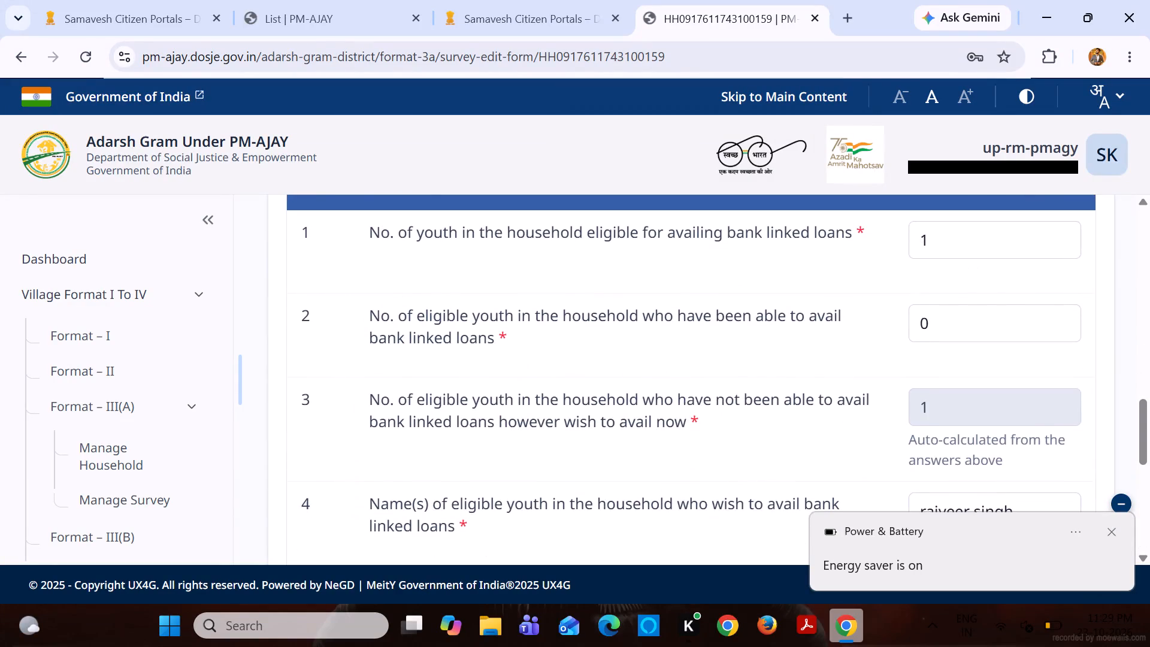
{"action": "left_click", "coordinate": [988, 250]}
{"action": "key", "text": "BackSpace"}
{"action": "key", "text": "0"}
{"action": "scroll", "coordinate": [988, 250], "scroll_direction": "down", "scroll_amount": 3}
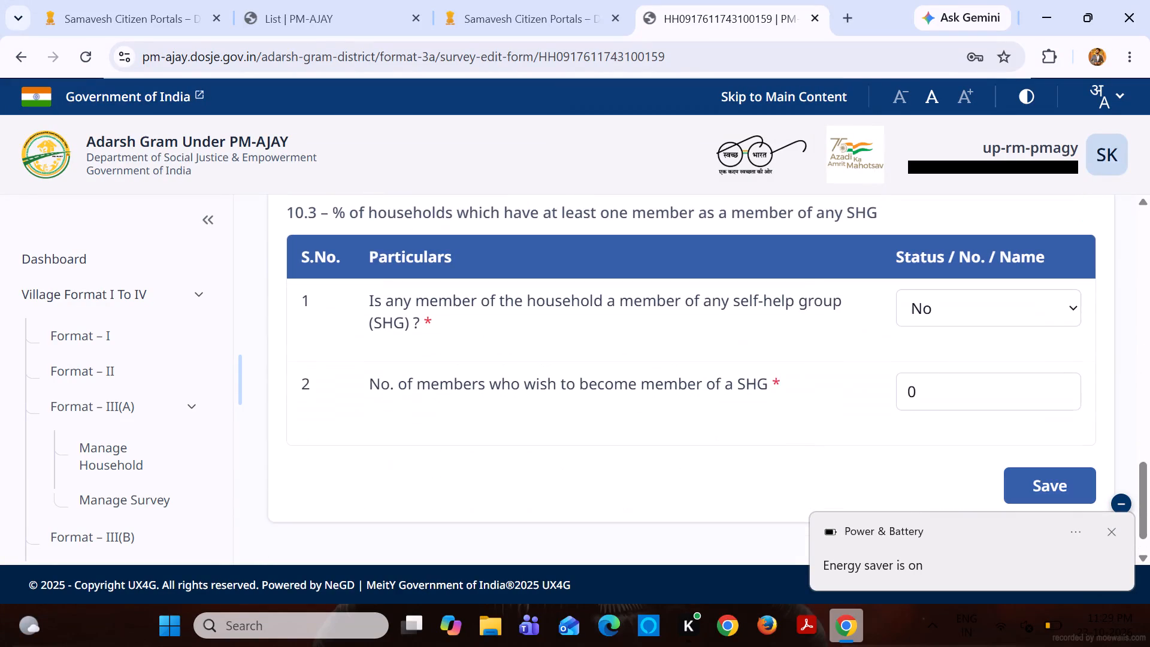
{"action": "scroll", "coordinate": [988, 250], "scroll_direction": "down", "scroll_amount": 3}
{"action": "left_click", "coordinate": [1046, 436]}
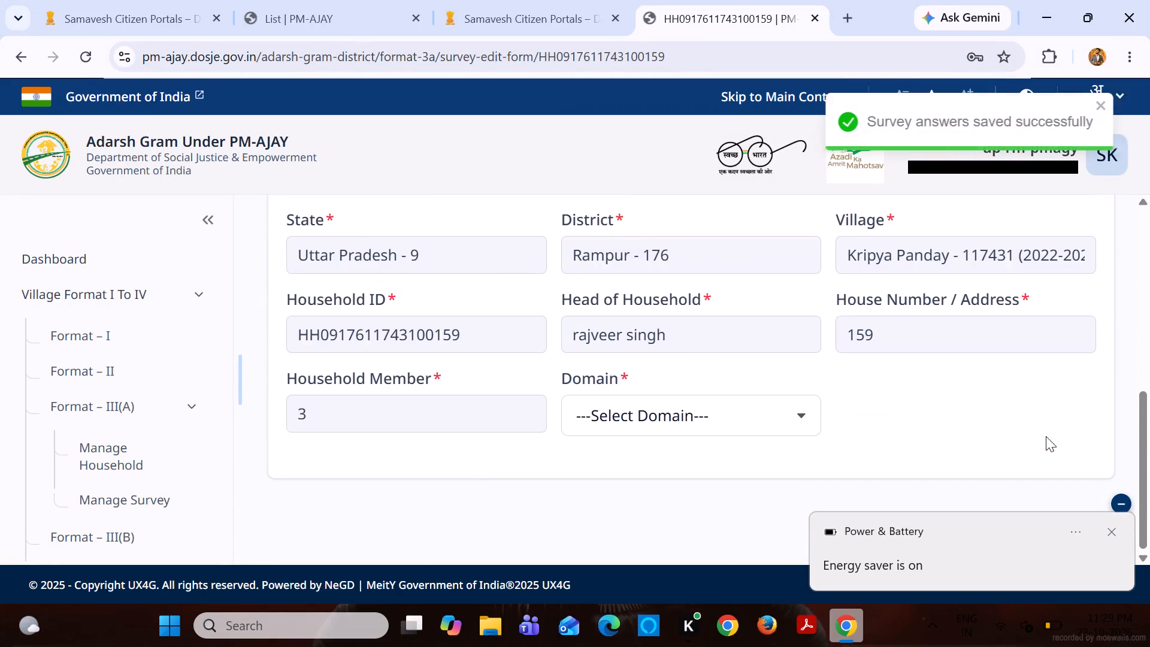
Return to the household list and open house 158's survey at domain 10 – Livelihood and Skill Development.
{"action": "scroll", "coordinate": [936, 298], "scroll_direction": "up", "scroll_amount": 9}
{"action": "left_click", "coordinate": [1065, 249]}
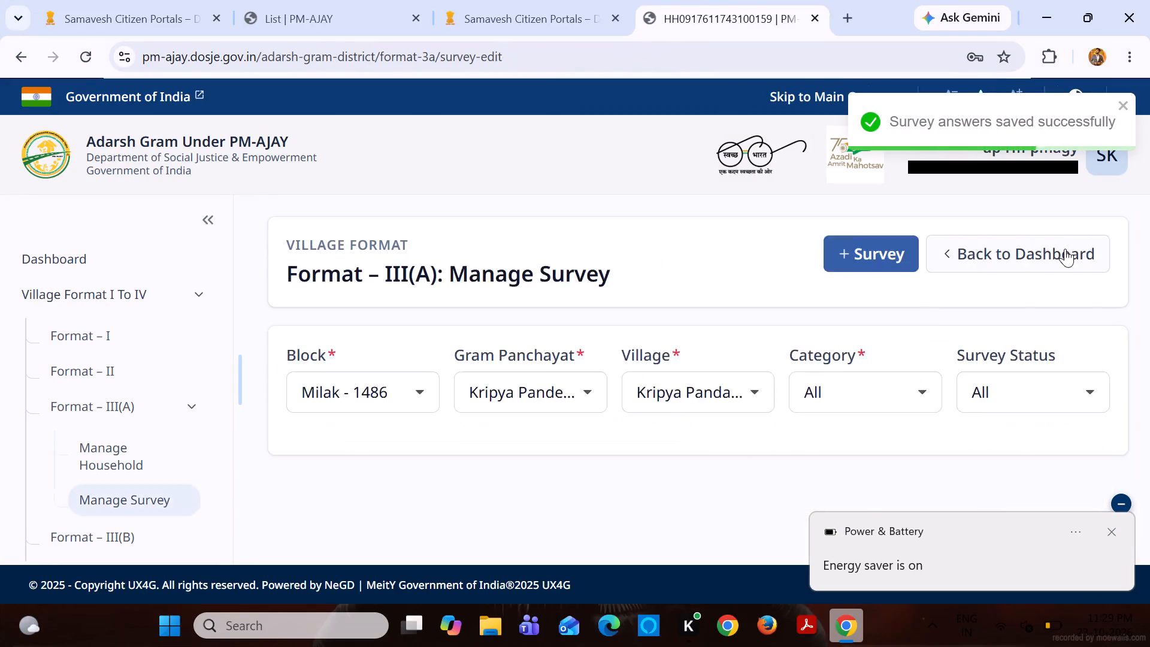
{"action": "scroll", "coordinate": [963, 343], "scroll_direction": "down", "scroll_amount": 20}
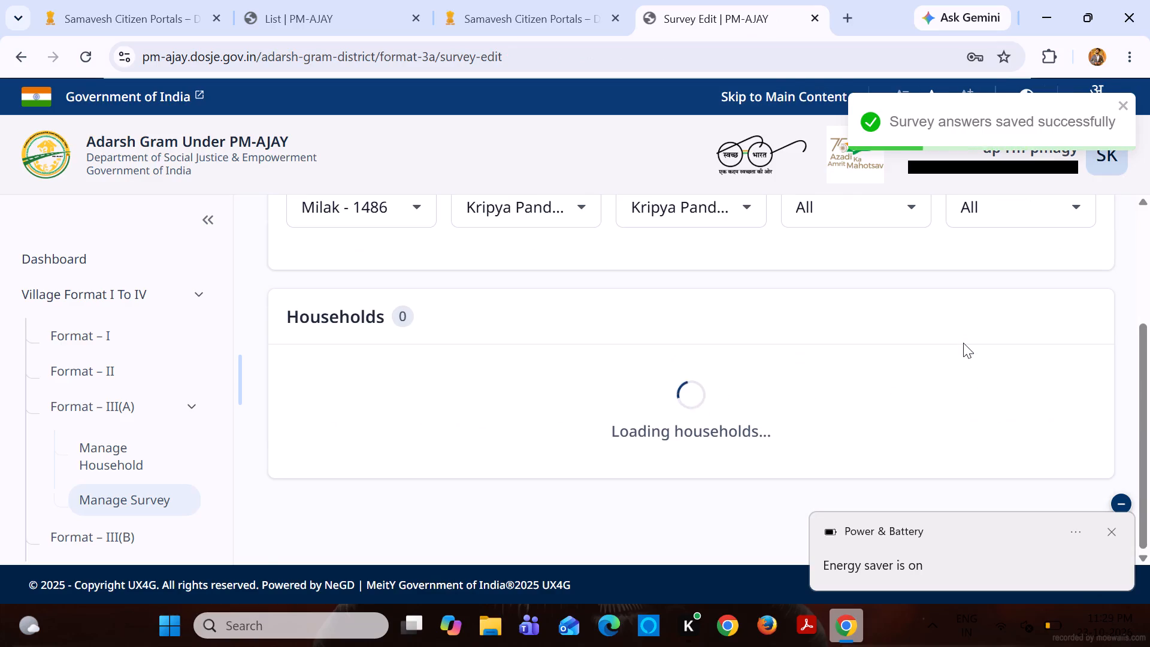
{"action": "scroll", "coordinate": [963, 343], "scroll_direction": "down", "scroll_amount": 17}
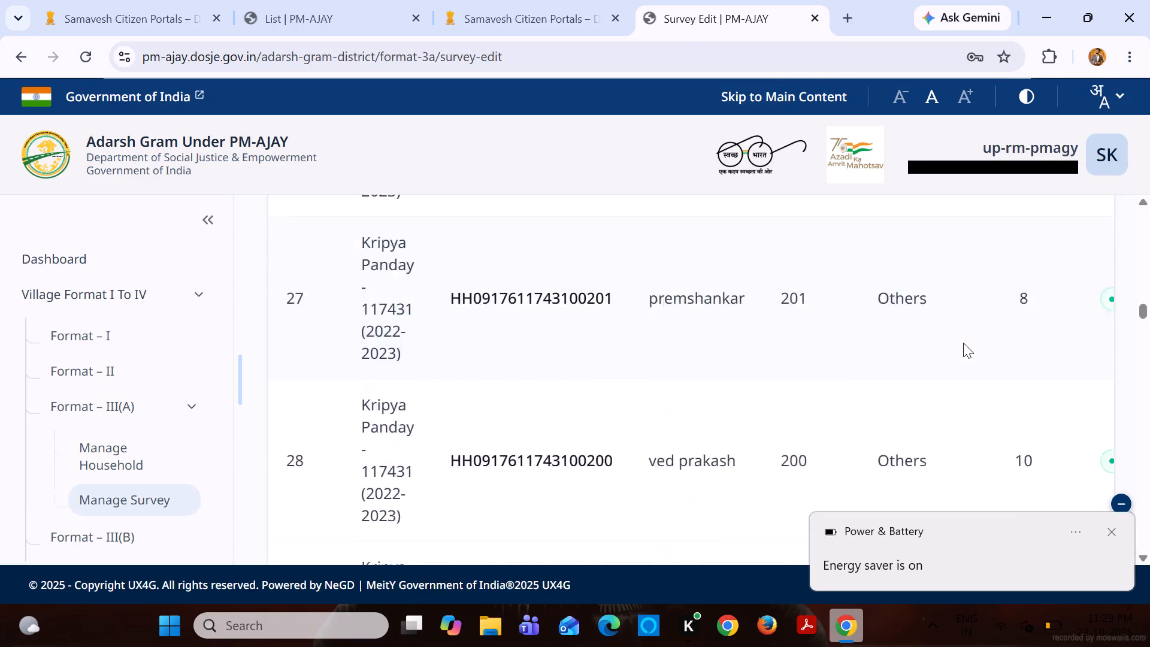
{"action": "scroll", "coordinate": [963, 343], "scroll_direction": "down", "scroll_amount": 9}
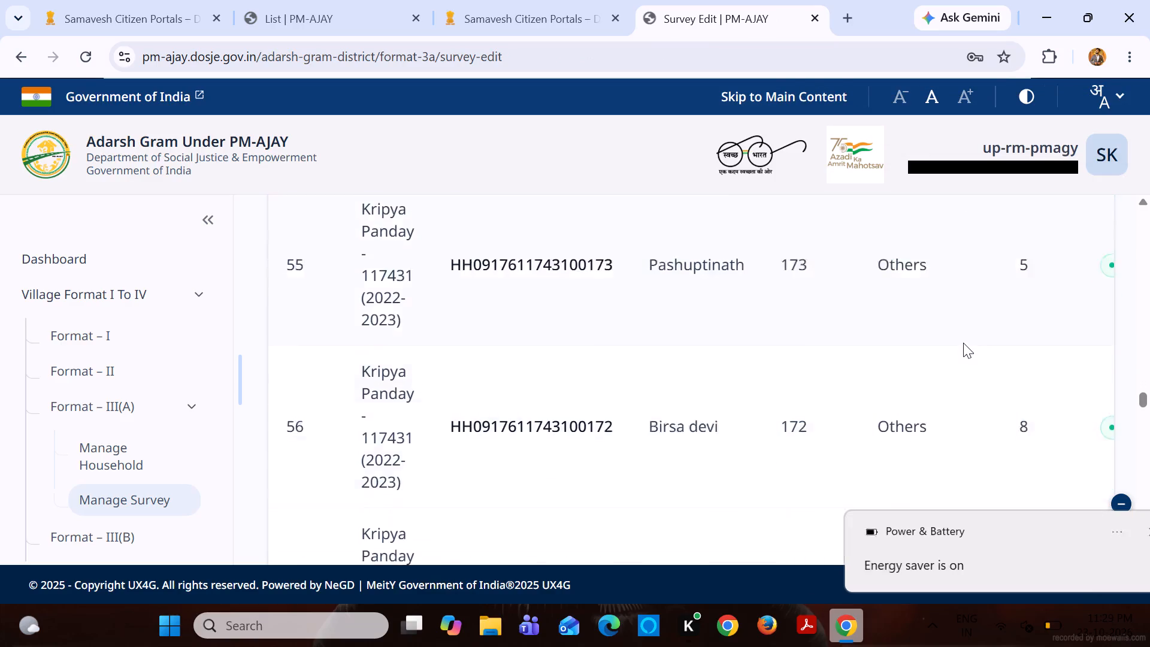
{"action": "scroll", "coordinate": [963, 343], "scroll_direction": "down", "scroll_amount": 10}
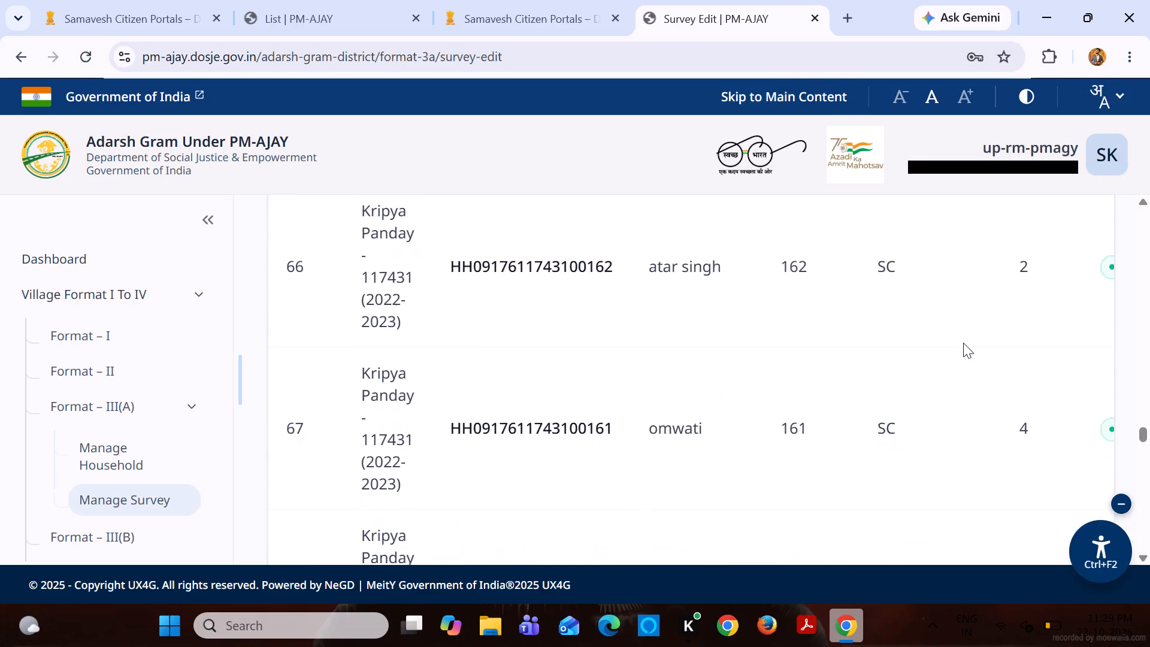
{"action": "scroll", "coordinate": [963, 343], "scroll_direction": "down", "scroll_amount": 6}
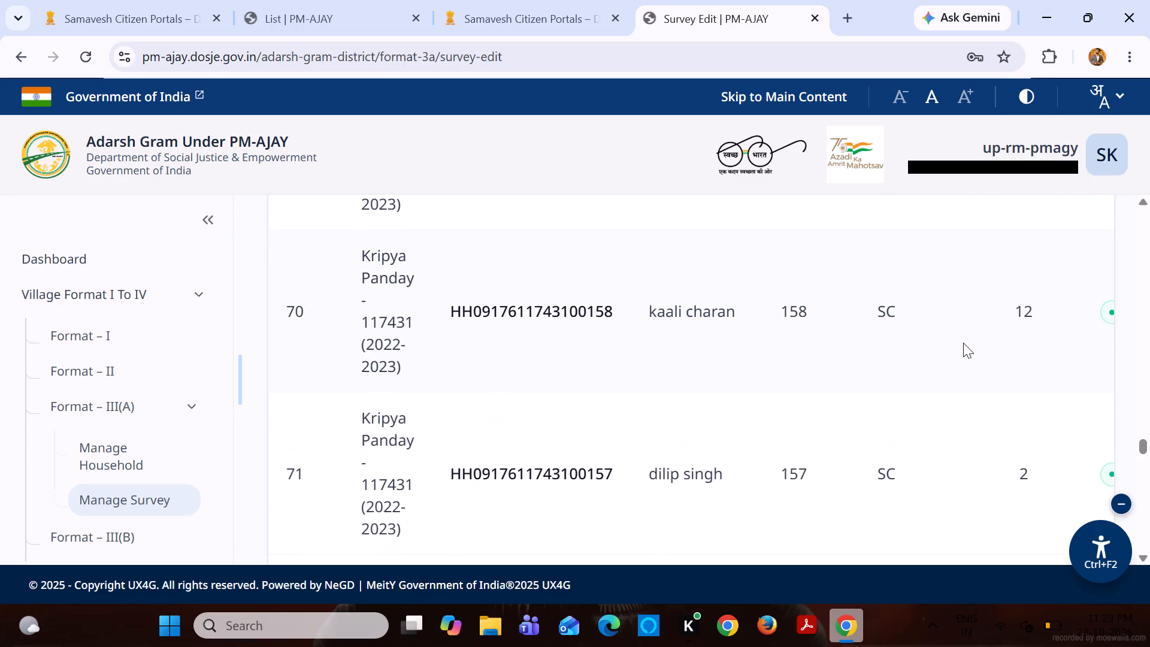
{"action": "scroll", "coordinate": [963, 343], "scroll_direction": "down", "scroll_amount": 1}
{"action": "scroll", "coordinate": [963, 343], "scroll_direction": "left", "scroll_amount": 9}
{"action": "left_click", "coordinate": [1073, 312]}
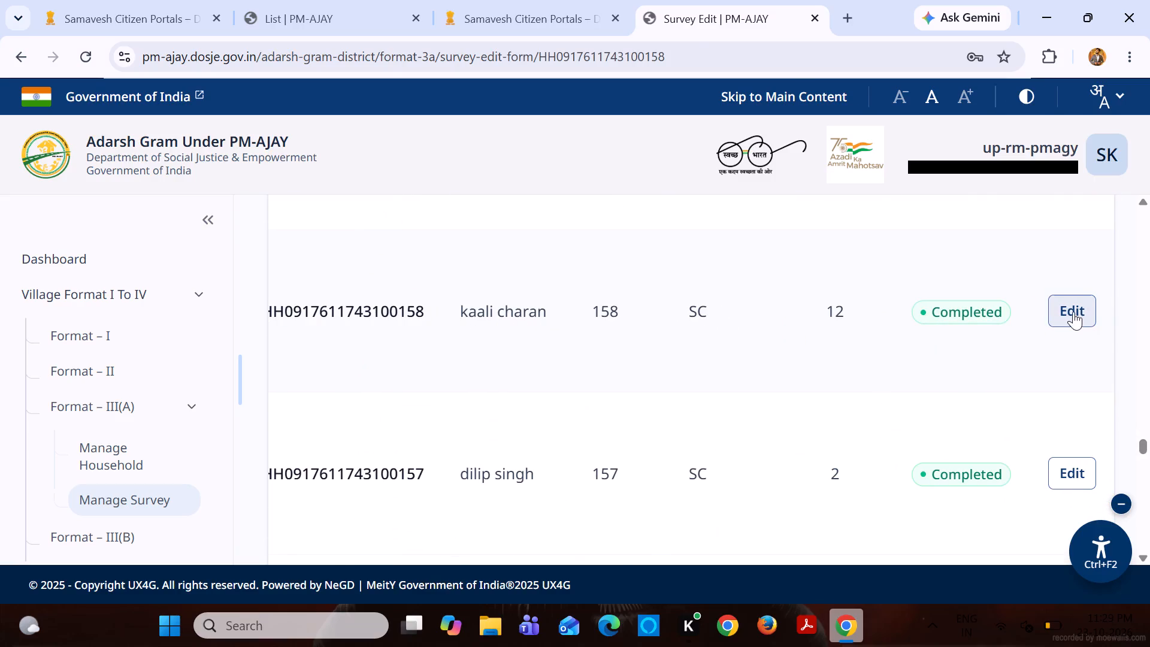
{"action": "scroll", "coordinate": [877, 377], "scroll_direction": "down", "scroll_amount": 14}
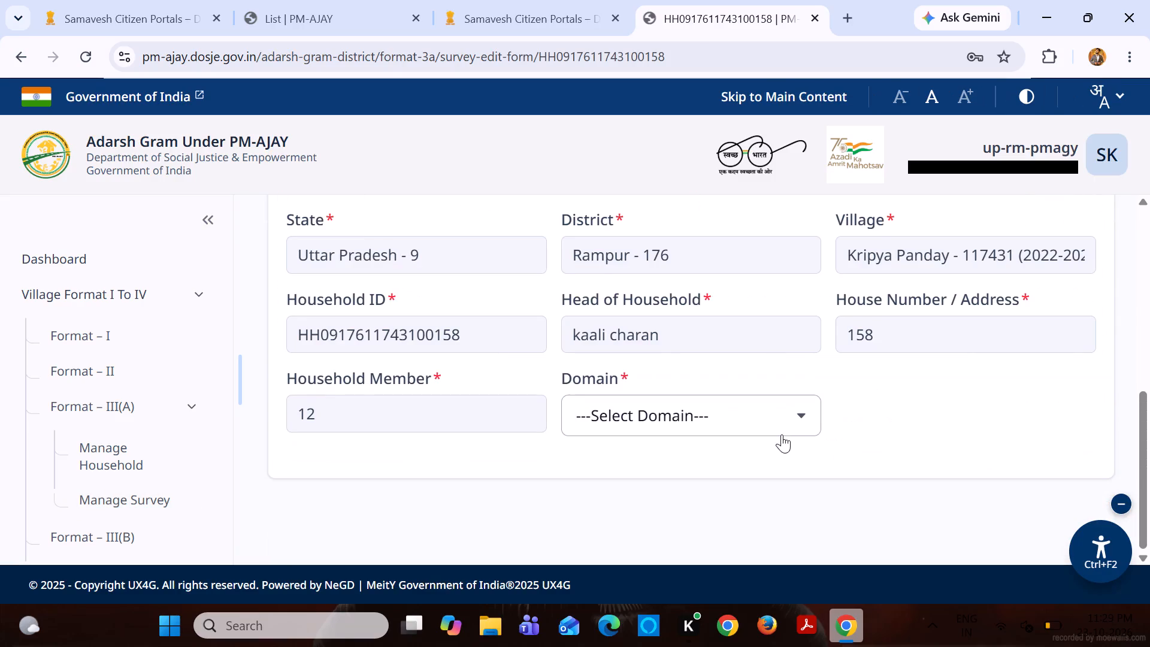
{"action": "left_click", "coordinate": [782, 434]}
{"action": "scroll", "coordinate": [719, 280], "scroll_direction": "down", "scroll_amount": 6}
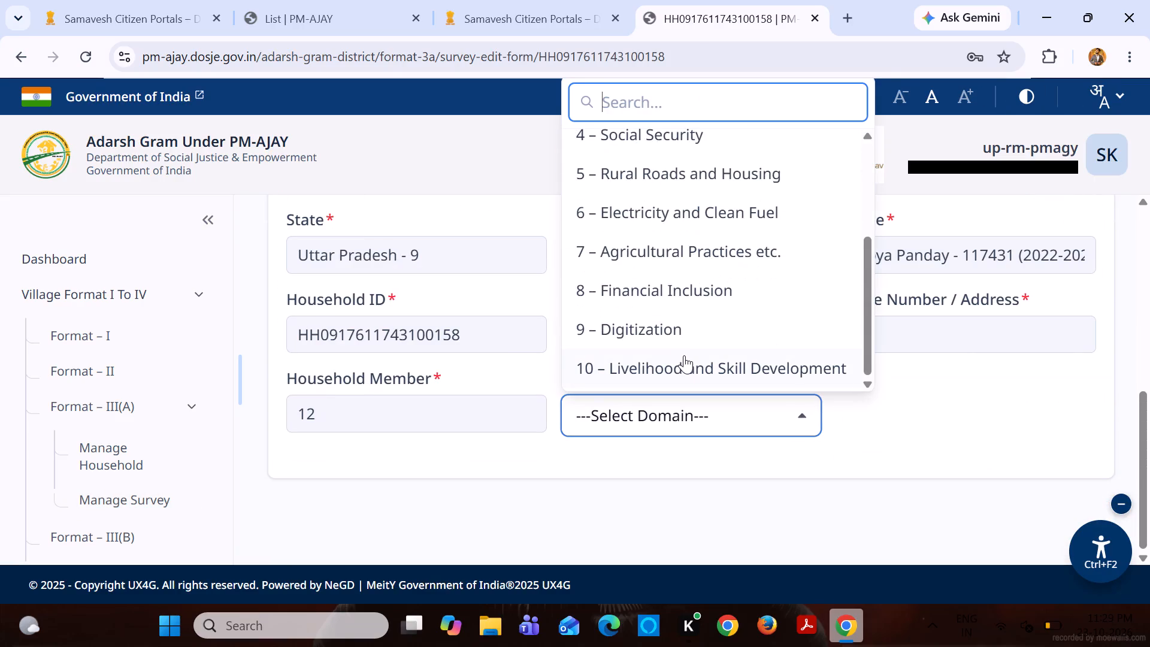
{"action": "left_click", "coordinate": [684, 355]}
{"action": "scroll", "coordinate": [891, 436], "scroll_direction": "down", "scroll_amount": 3}
{"action": "scroll", "coordinate": [951, 421], "scroll_direction": "down", "scroll_amount": 1}
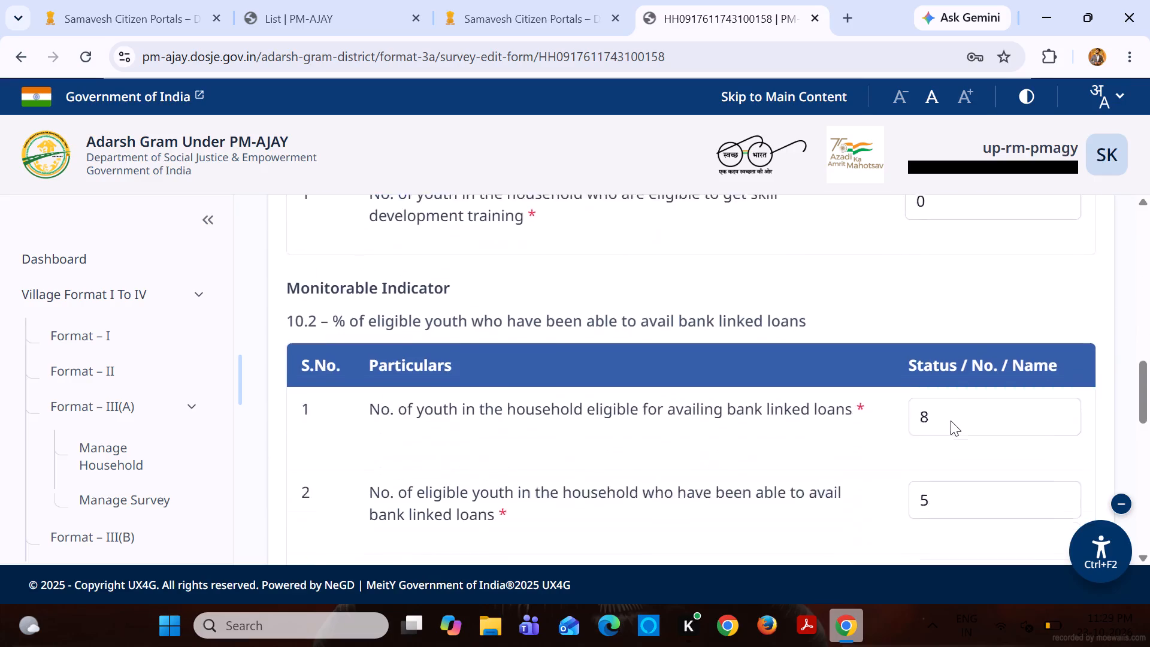
{"action": "scroll", "coordinate": [951, 421], "scroll_direction": "down", "scroll_amount": 1}
{"action": "left_click", "coordinate": [977, 398]}
{"action": "key", "text": "BackSpace"}
{"action": "key", "text": "0"}
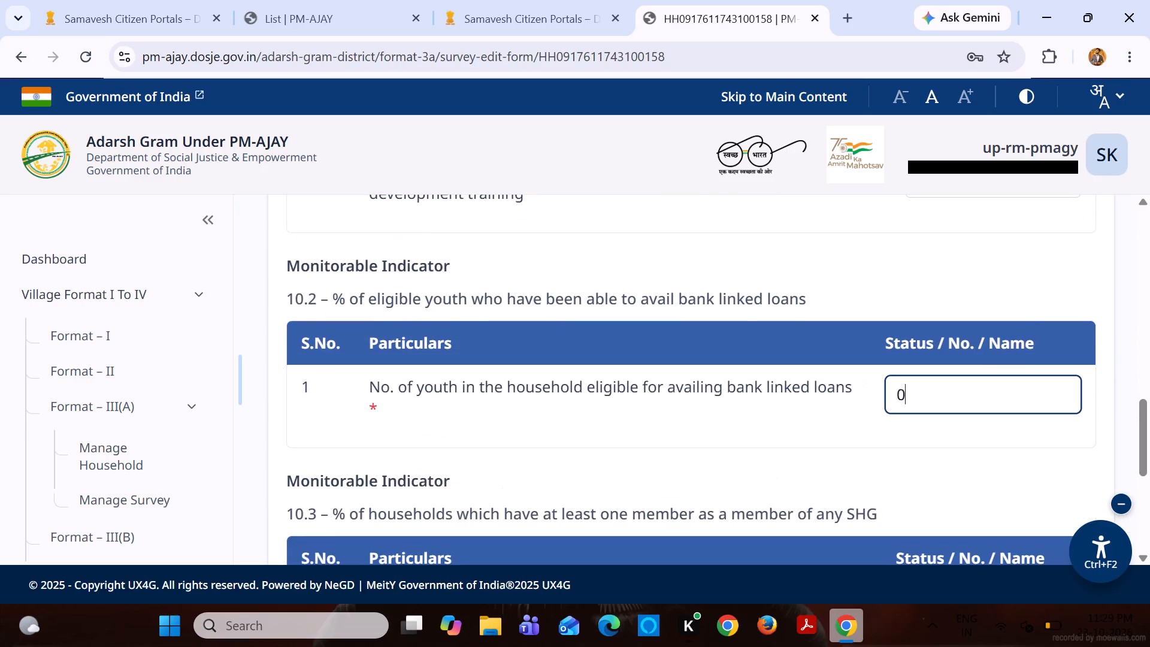
{"action": "scroll", "coordinate": [977, 398], "scroll_direction": "down", "scroll_amount": 4}
{"action": "left_click", "coordinate": [1033, 465]}
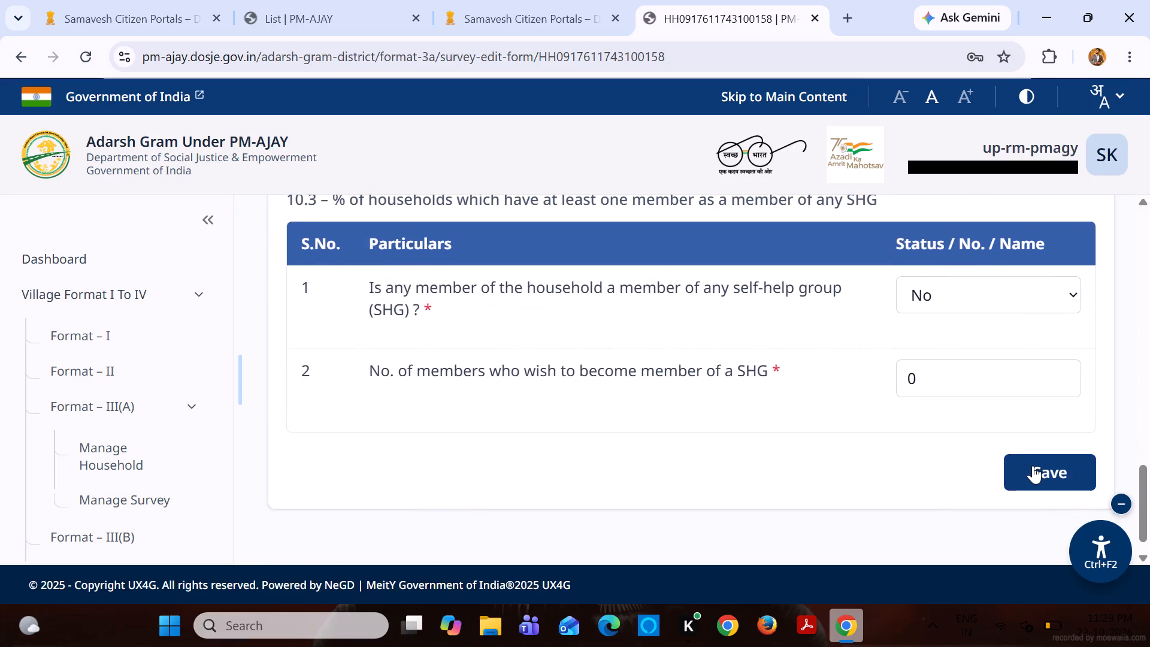
Return to the household list and open house 157's survey at domain 10 – Livelihood and Skill Development.
{"action": "scroll", "coordinate": [994, 335], "scroll_direction": "up", "scroll_amount": 7}
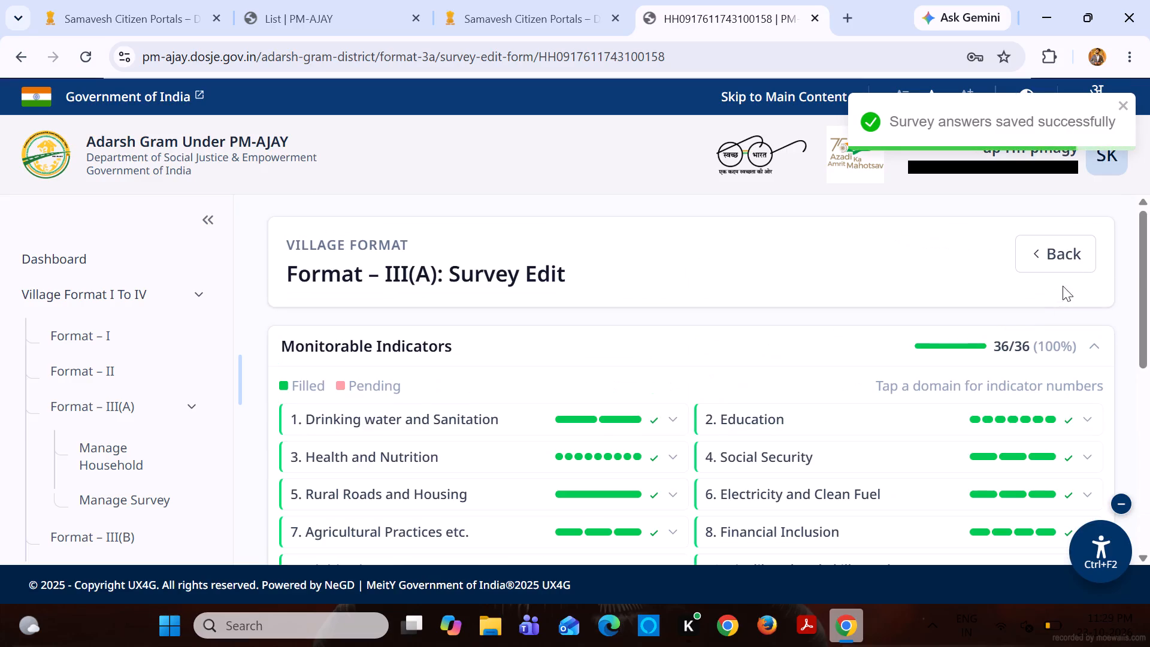
{"action": "left_click", "coordinate": [1048, 256]}
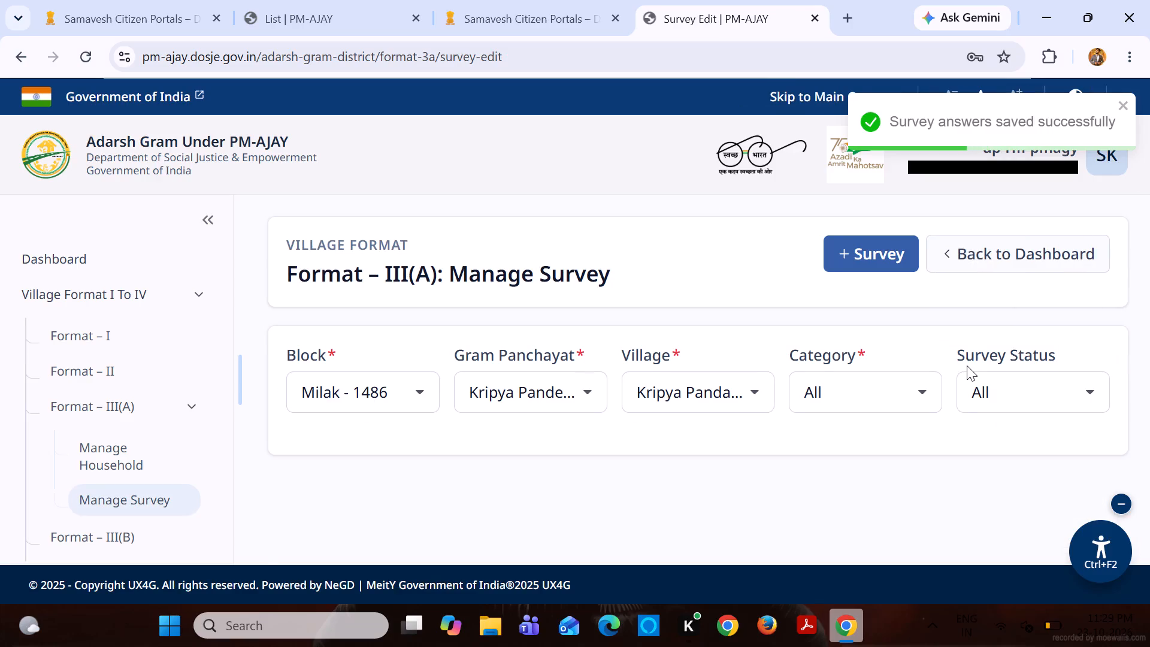
{"action": "scroll", "coordinate": [967, 365], "scroll_direction": "down", "scroll_amount": 19}
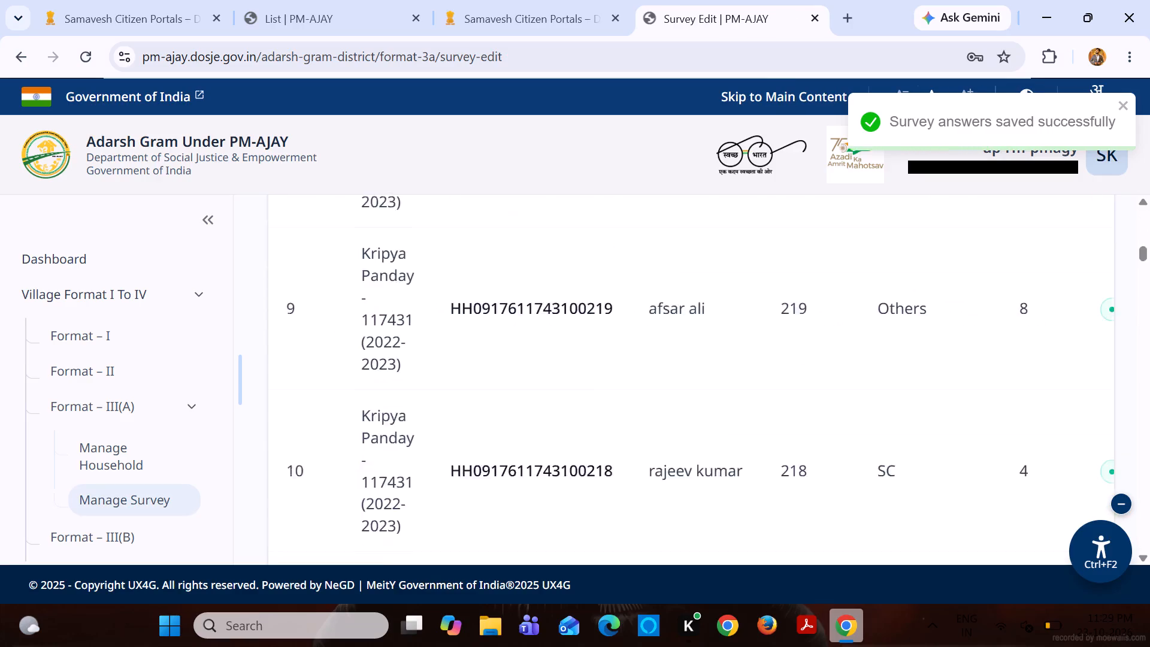
{"action": "scroll", "coordinate": [967, 365], "scroll_direction": "down", "scroll_amount": 18}
{"action": "scroll", "coordinate": [967, 365], "scroll_direction": "up", "scroll_amount": 2}
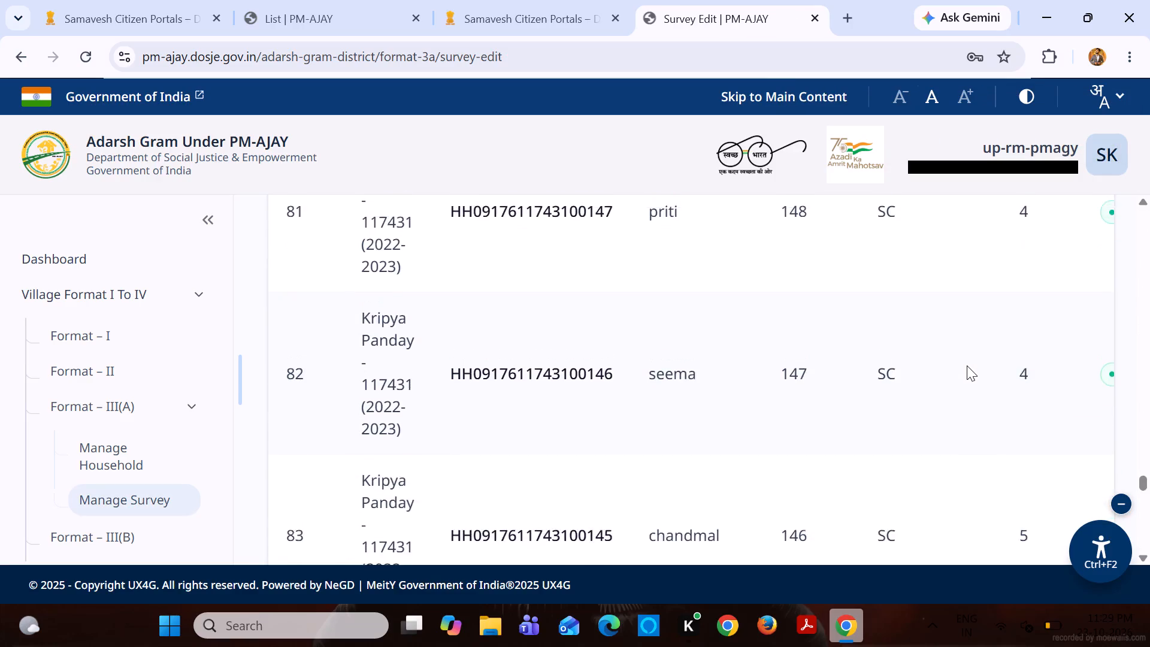
{"action": "scroll", "coordinate": [967, 365], "scroll_direction": "up", "scroll_amount": 7}
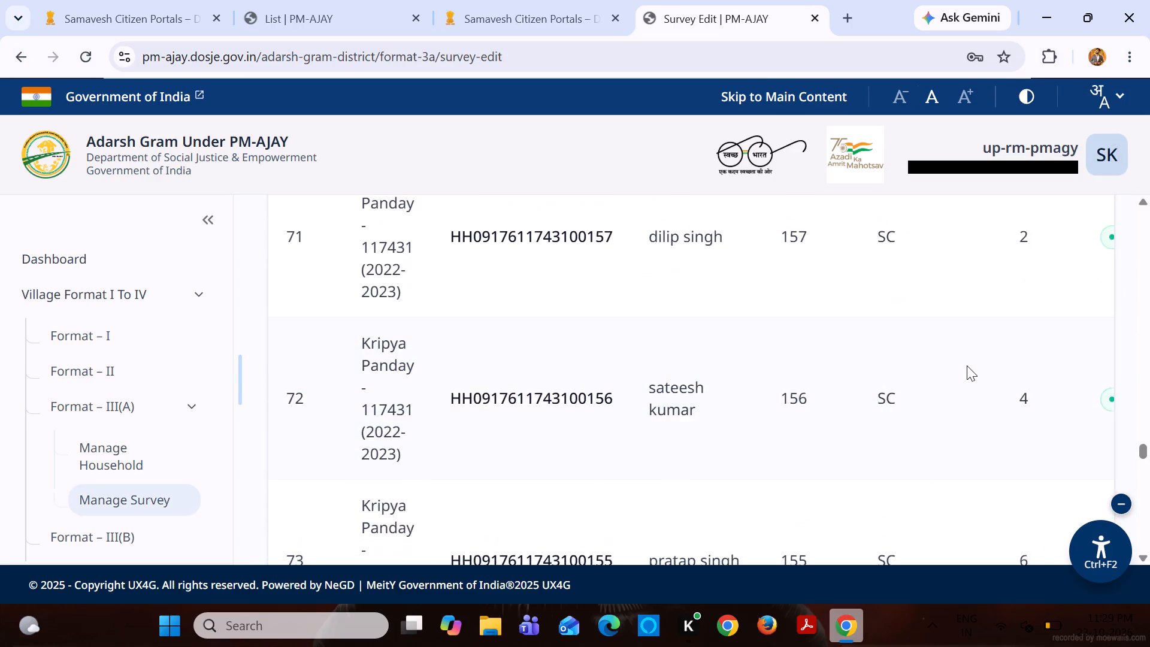
{"action": "scroll", "coordinate": [967, 365], "scroll_direction": "up", "scroll_amount": 2}
{"action": "left_click_drag", "start_coordinate": [1076, 254], "coordinate": [1075, 231]}
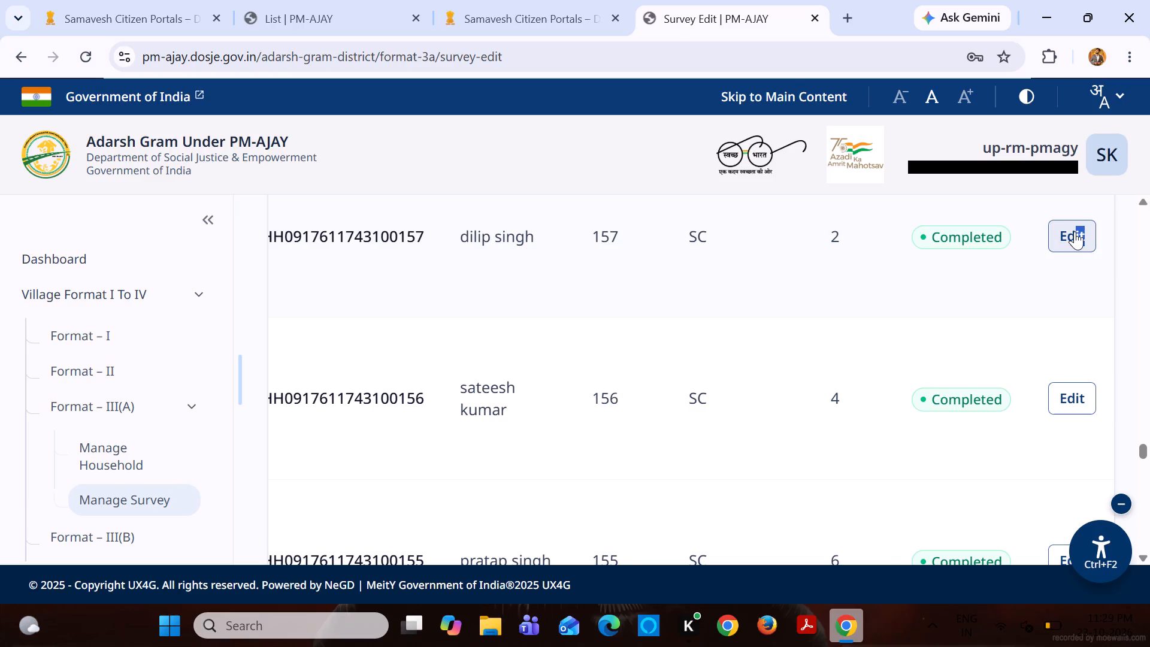
{"action": "left_click", "coordinate": [1075, 231]}
{"action": "scroll", "coordinate": [935, 377], "scroll_direction": "down", "scroll_amount": 8}
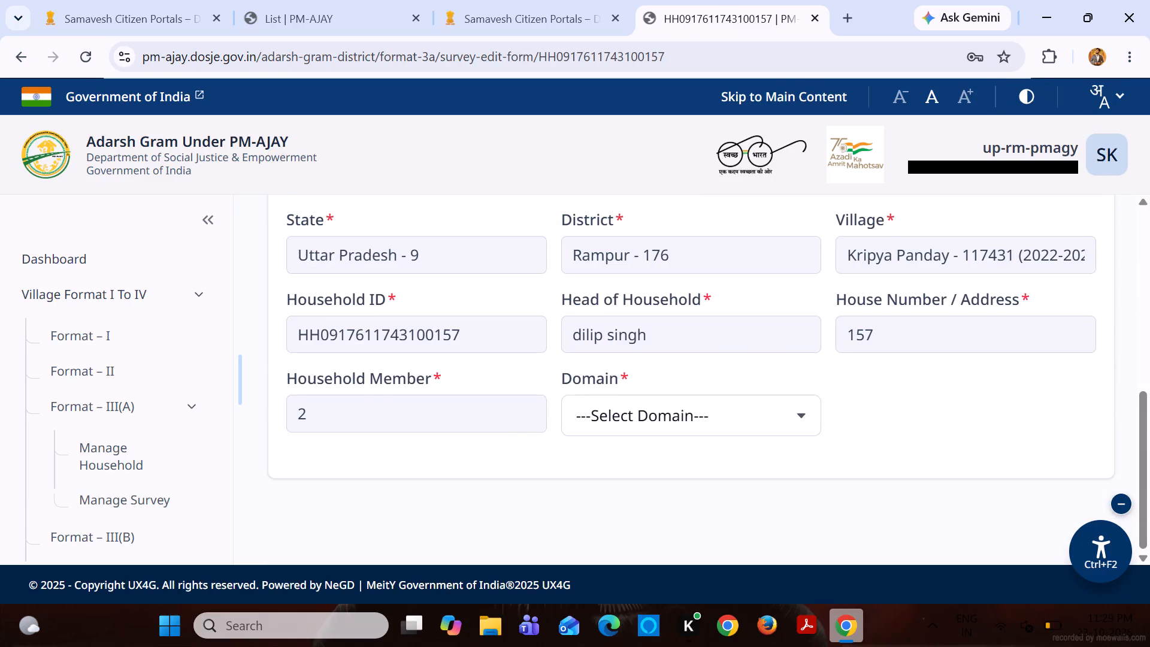
{"action": "left_click", "coordinate": [795, 416]}
{"action": "scroll", "coordinate": [765, 303], "scroll_direction": "down", "scroll_amount": 8}
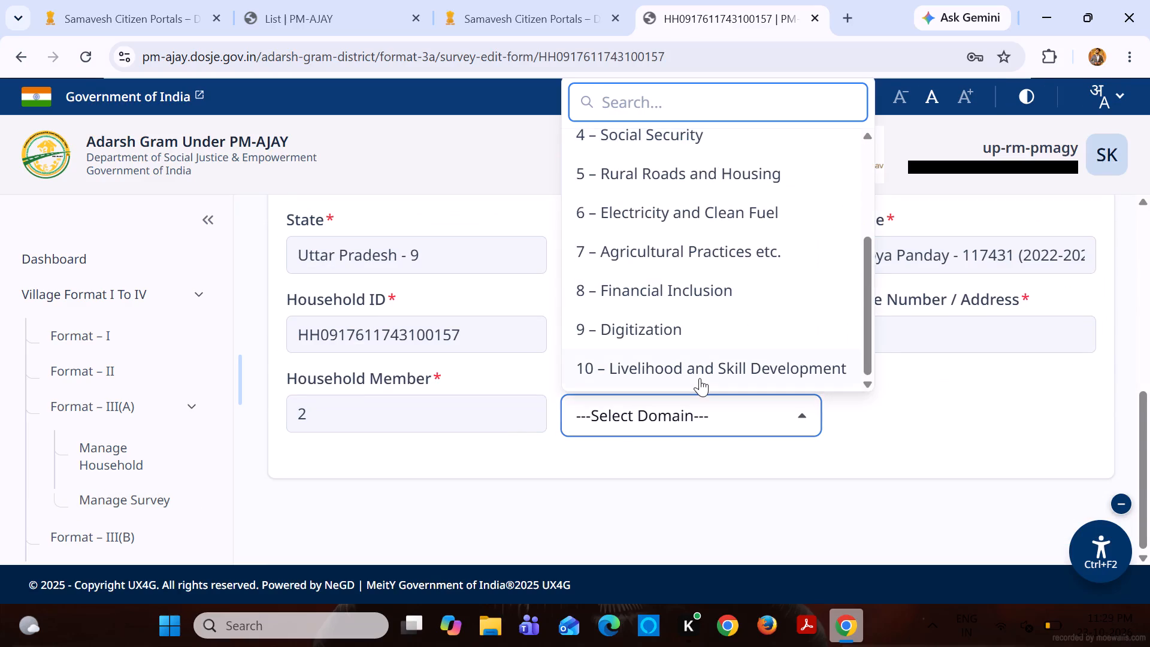
{"action": "left_click", "coordinate": [700, 378]}
Set house 157's 10.1 training-eligible youth to 0, 10.2 youth already availing bank loans to 2 and 10.3 members wishing to join an SHG to 0, and save.
{"action": "scroll", "coordinate": [700, 378], "scroll_direction": "down", "scroll_amount": 4}
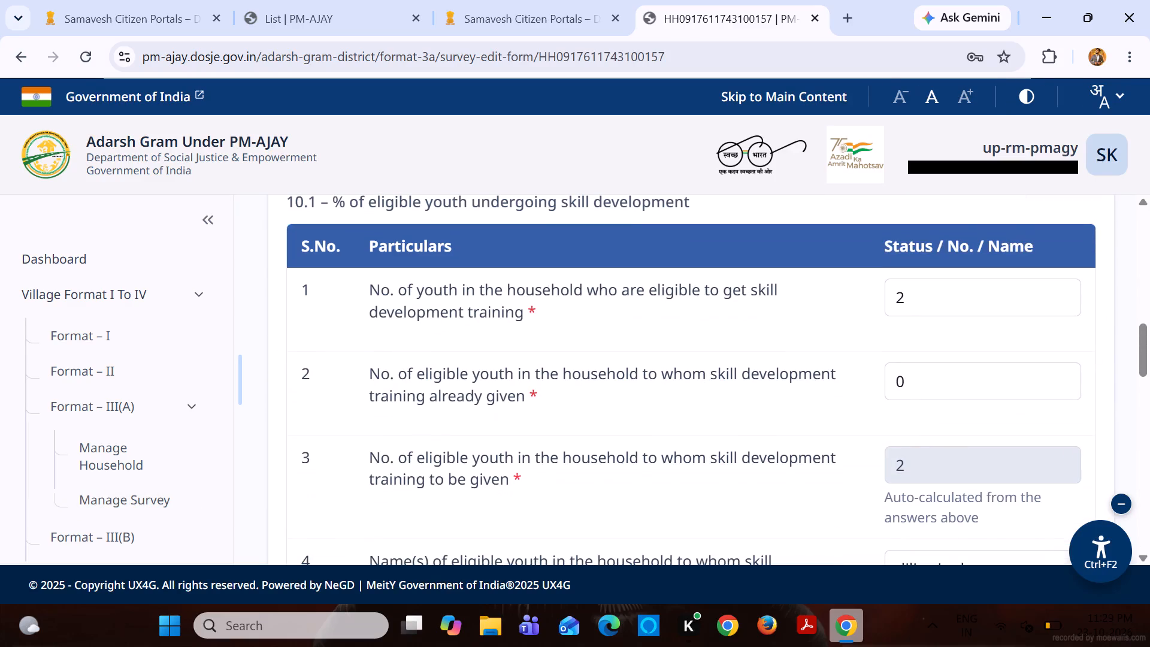
{"action": "left_click", "coordinate": [935, 301]}
{"action": "key", "text": "BackSpace"}
{"action": "key", "text": "0"}
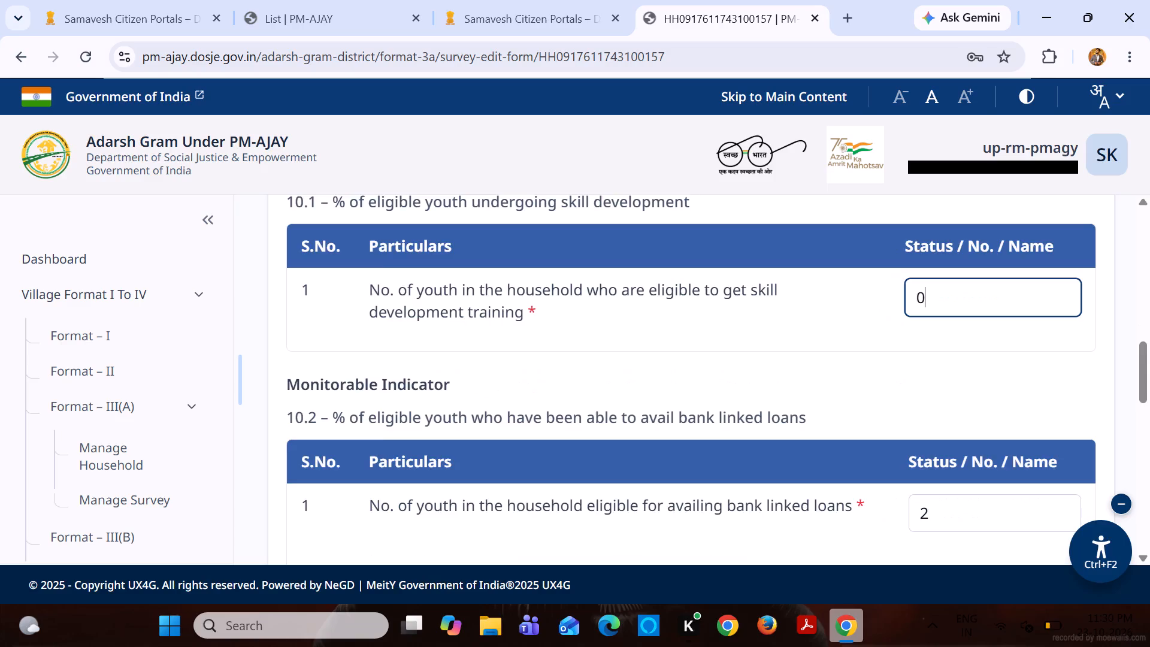
{"action": "scroll", "coordinate": [935, 301], "scroll_direction": "down", "scroll_amount": 3}
{"action": "left_click", "coordinate": [940, 362]}
{"action": "key", "text": "BackSpace"}
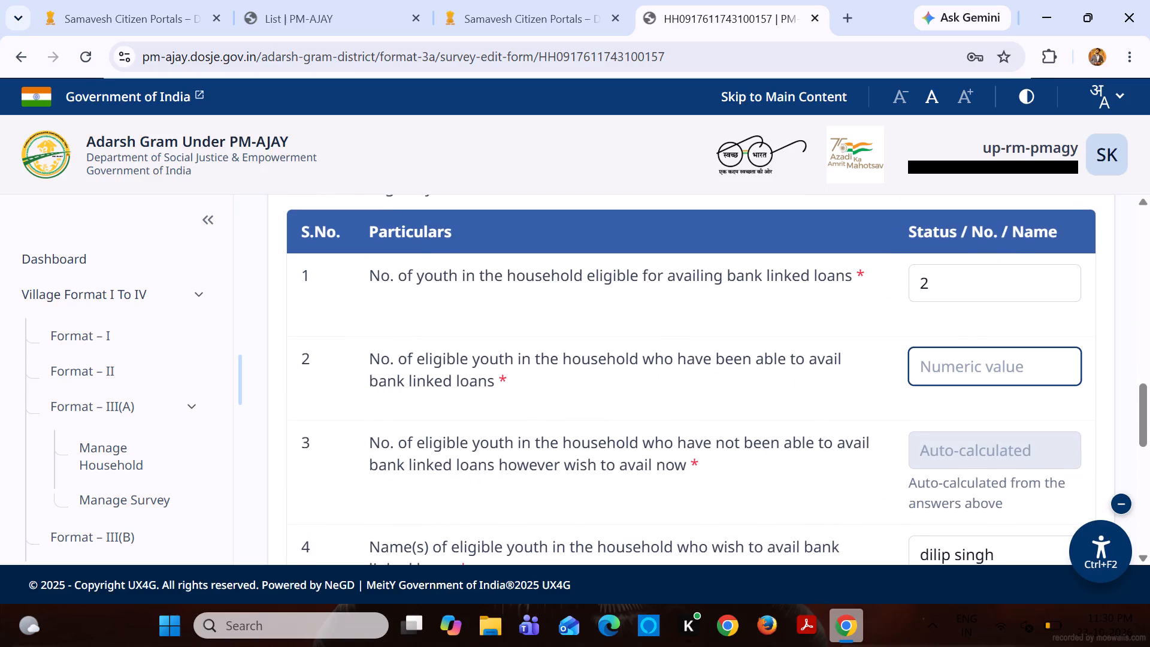
{"action": "key", "text": "2"}
{"action": "scroll", "coordinate": [940, 362], "scroll_direction": "down", "scroll_amount": 2}
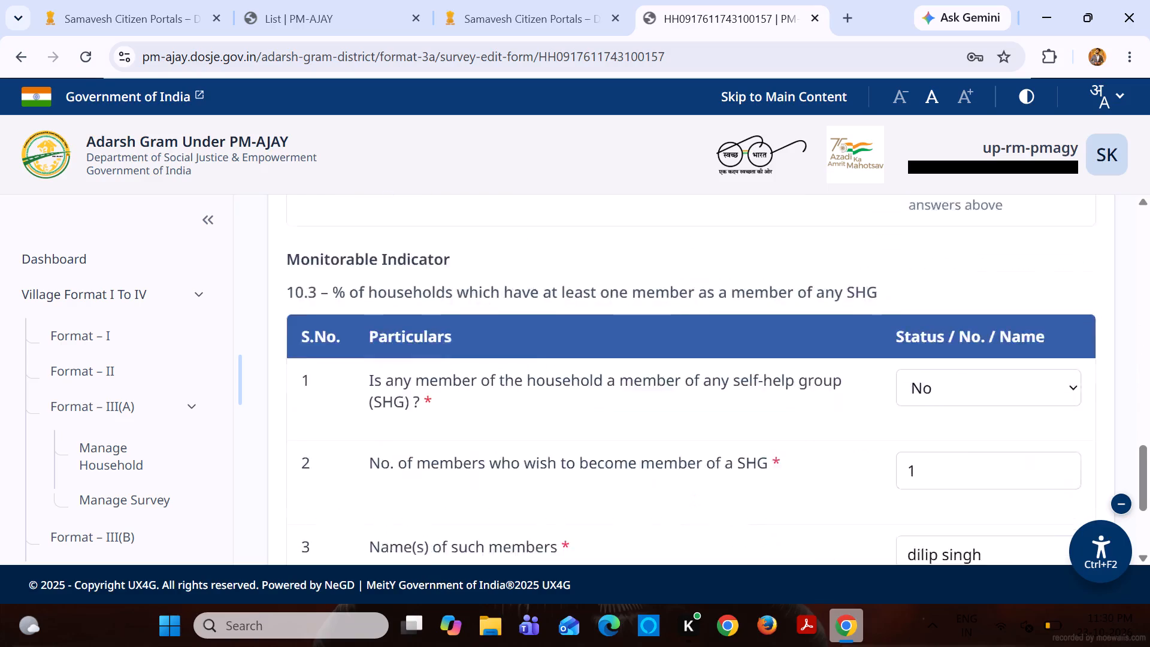
{"action": "scroll", "coordinate": [940, 362], "scroll_direction": "down", "scroll_amount": 2}
{"action": "left_click", "coordinate": [968, 406]}
{"action": "key", "text": "BackSpace"}
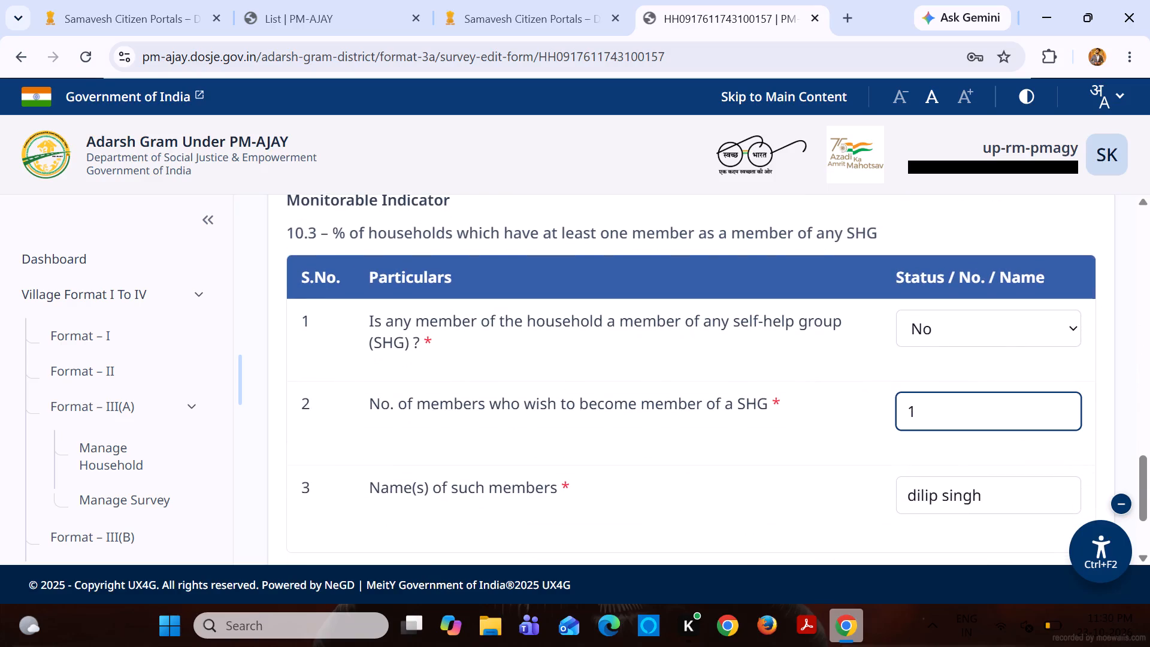
{"action": "key", "text": "0"}
{"action": "scroll", "coordinate": [968, 406], "scroll_direction": "down", "scroll_amount": 4}
{"action": "left_click", "coordinate": [1050, 445]}
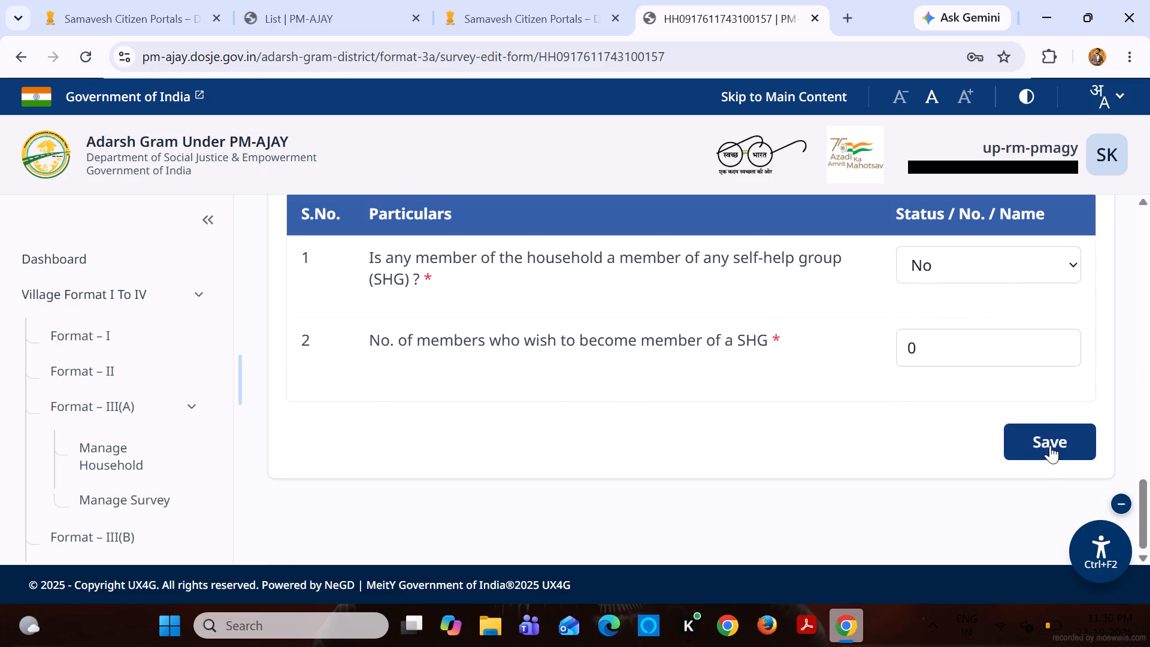
Return to the household list and open house 156's survey at domain 10 – Livelihood and Skill Development.
{"action": "scroll", "coordinate": [970, 287], "scroll_direction": "up", "scroll_amount": 8}
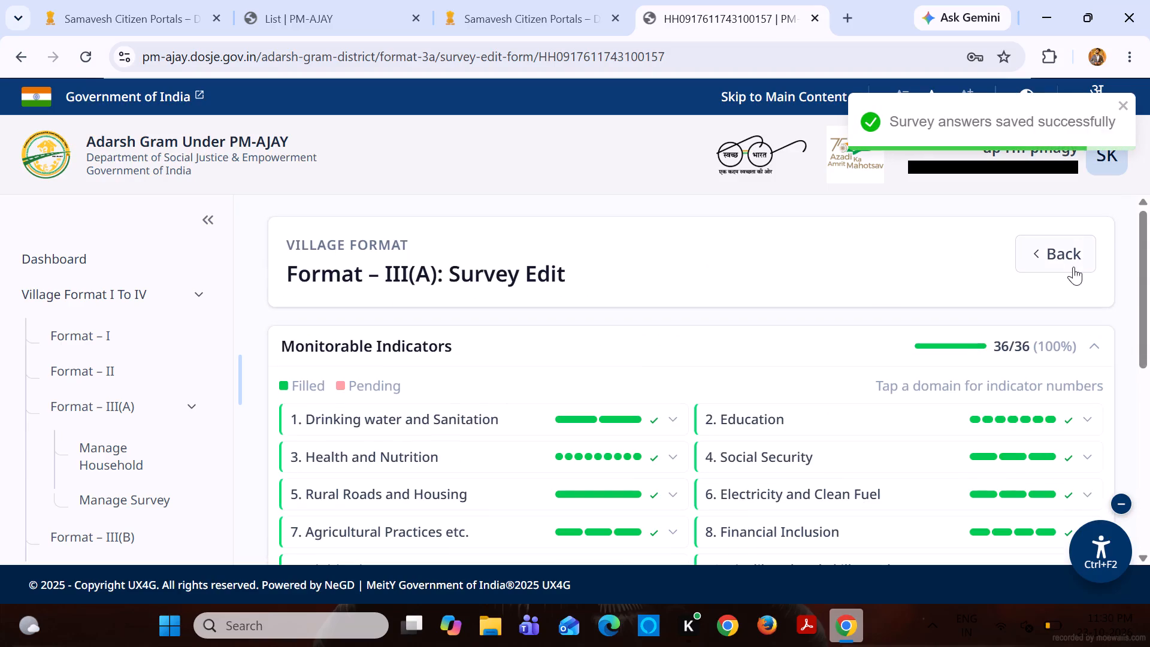
{"action": "left_click", "coordinate": [1075, 257]}
{"action": "scroll", "coordinate": [986, 338], "scroll_direction": "down", "scroll_amount": 4}
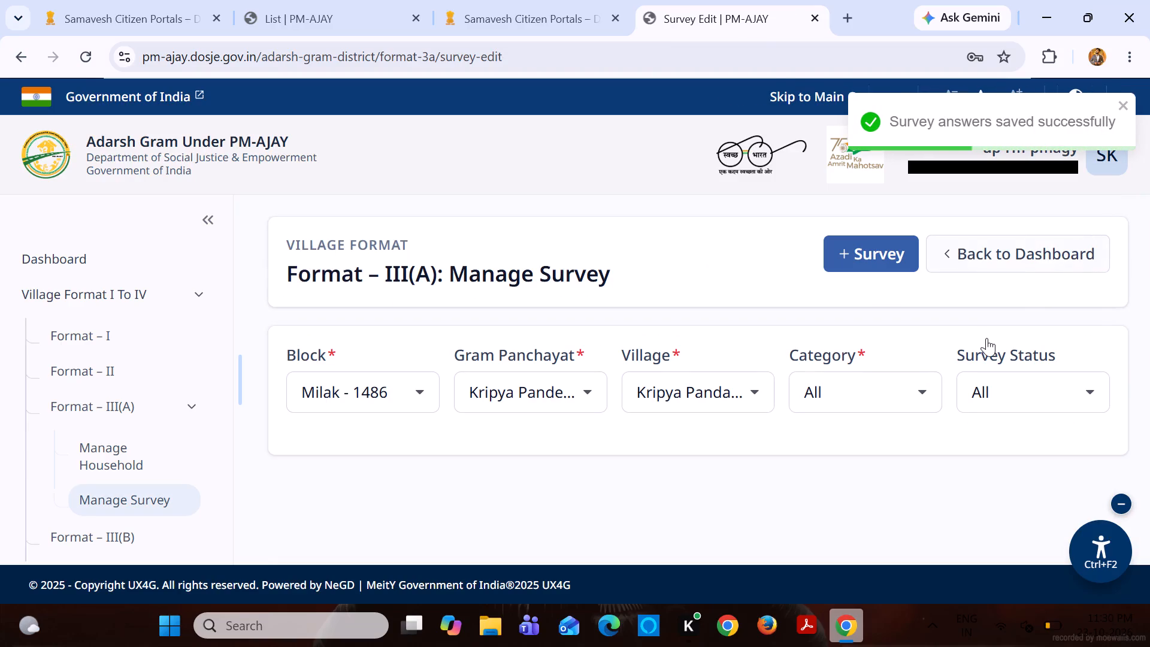
{"action": "scroll", "coordinate": [986, 338], "scroll_direction": "down", "scroll_amount": 7}
{"action": "scroll", "coordinate": [986, 338], "scroll_direction": "down", "scroll_amount": 19}
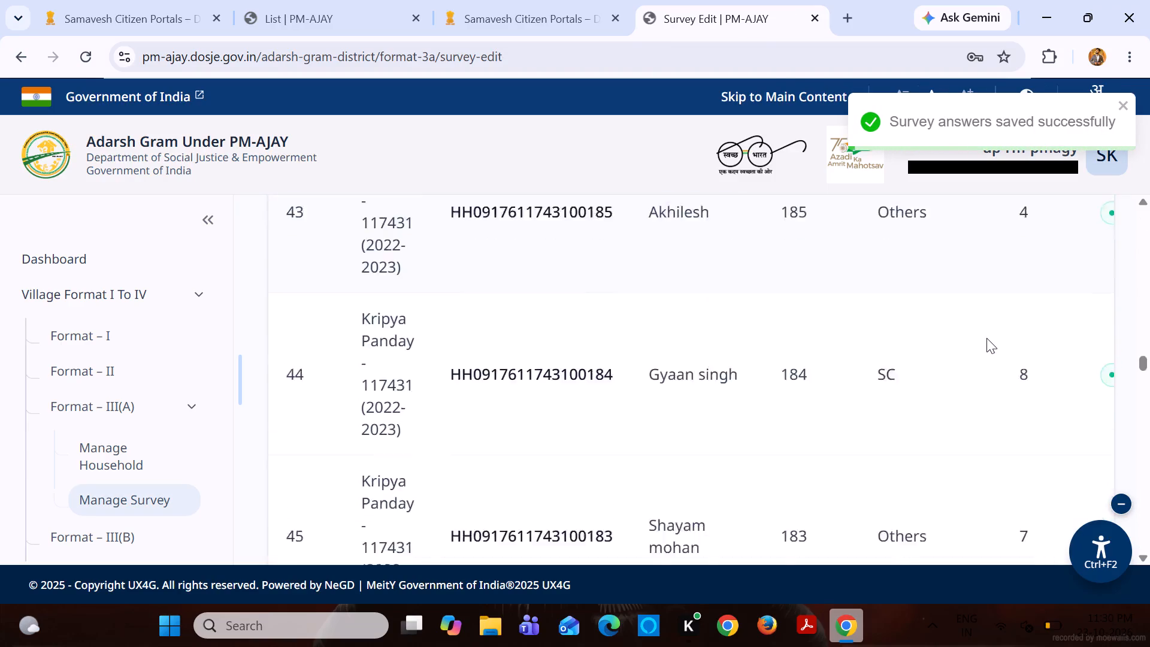
{"action": "scroll", "coordinate": [986, 338], "scroll_direction": "down", "scroll_amount": 8}
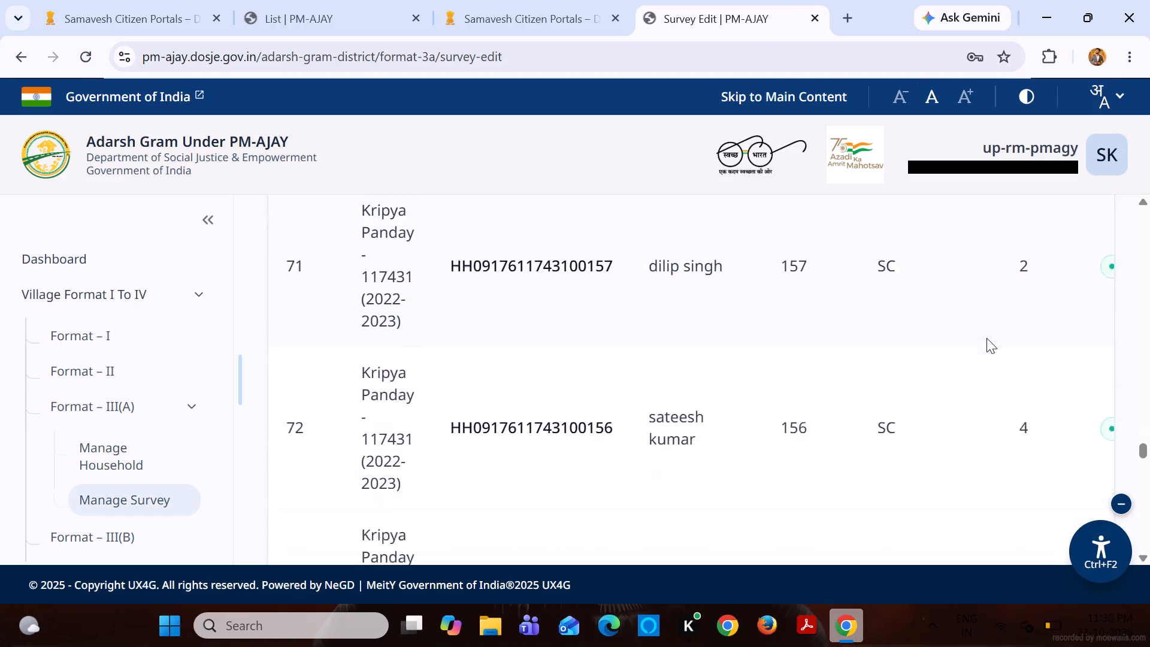
{"action": "scroll", "coordinate": [986, 338], "scroll_direction": "left", "scroll_amount": 6}
{"action": "left_click", "coordinate": [1068, 385]}
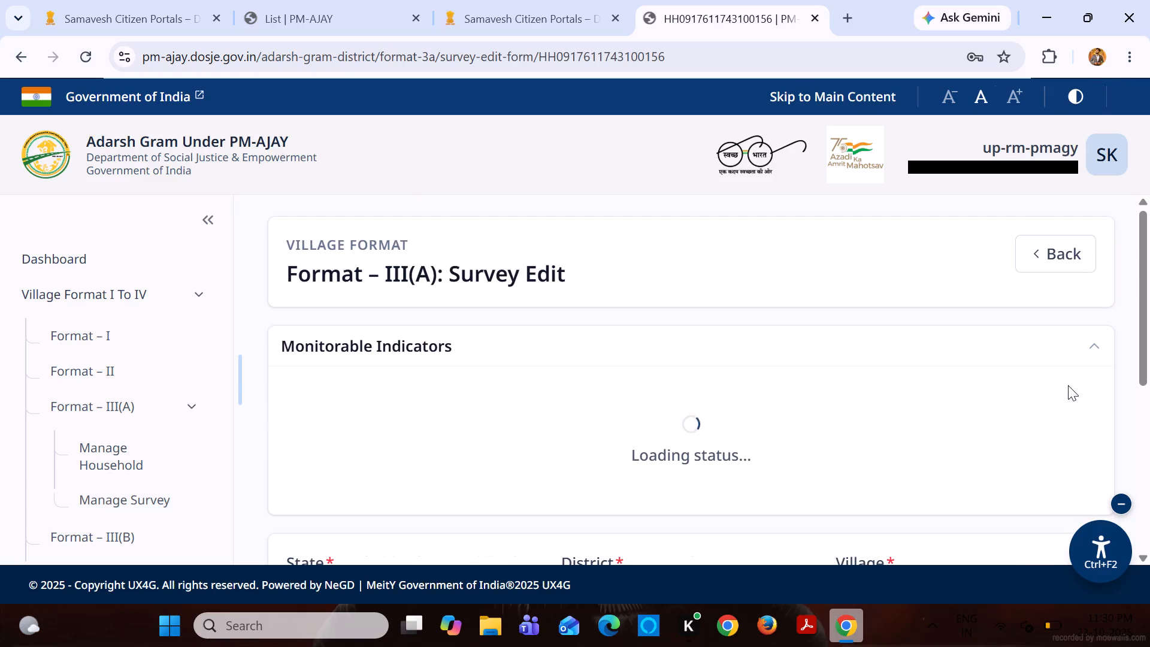
{"action": "scroll", "coordinate": [953, 377], "scroll_direction": "down", "scroll_amount": 7}
{"action": "left_click", "coordinate": [812, 407]}
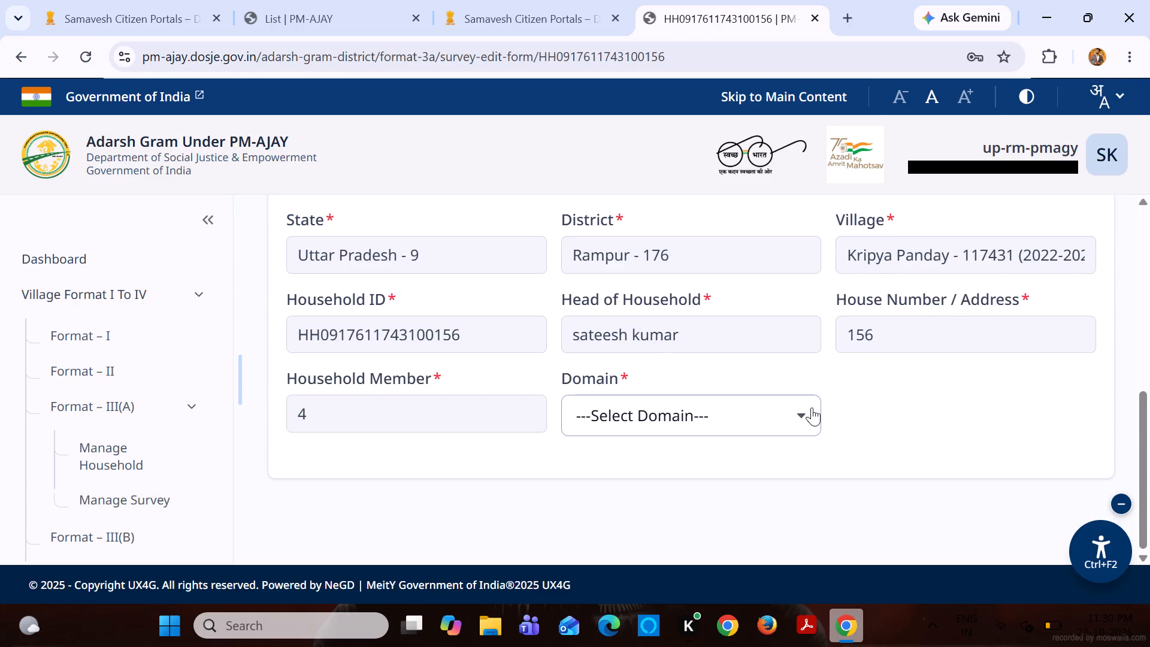
{"action": "scroll", "coordinate": [789, 291], "scroll_direction": "down", "scroll_amount": 9}
{"action": "left_click", "coordinate": [686, 357]}
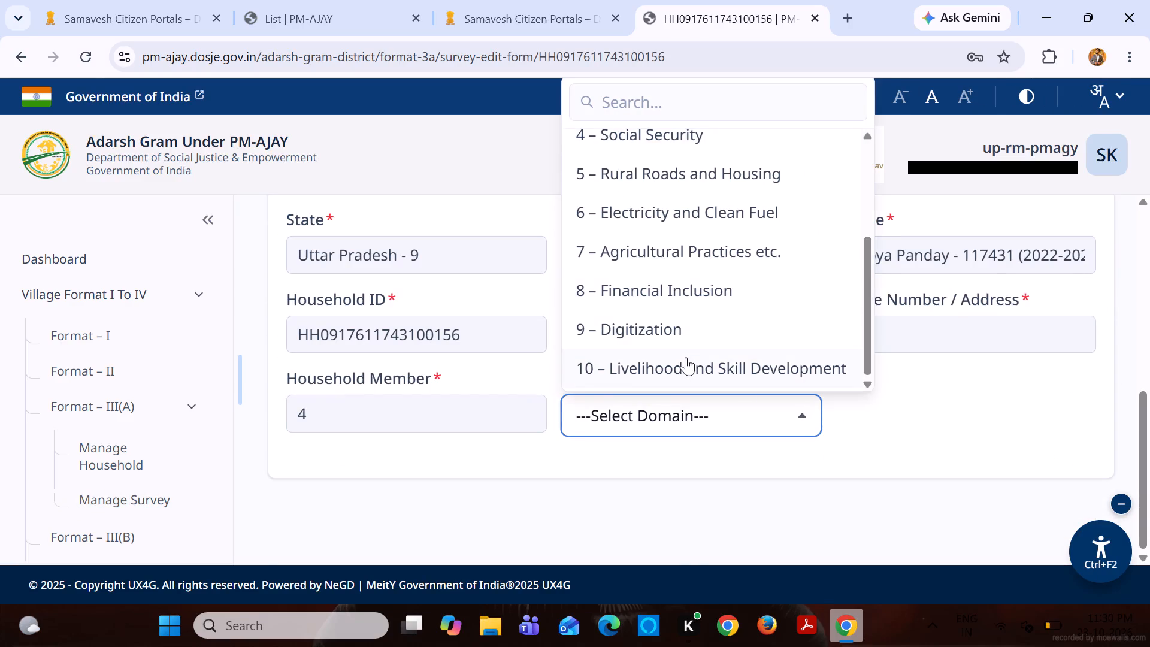
Set house 156's 10.2 bank-loan-eligible youth and 10.3 members wishing to join an SHG to 0, and save the survey answers.
{"action": "scroll", "coordinate": [786, 371], "scroll_direction": "down", "scroll_amount": 6}
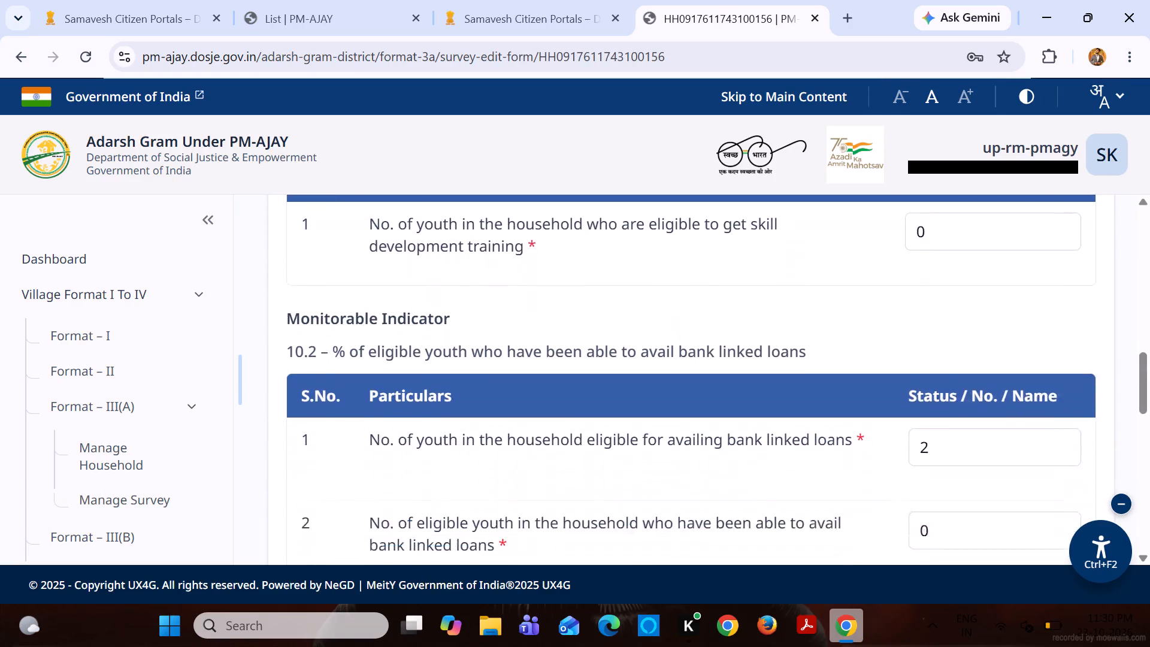
{"action": "scroll", "coordinate": [786, 371], "scroll_direction": "down", "scroll_amount": 2}
{"action": "left_click", "coordinate": [983, 361]}
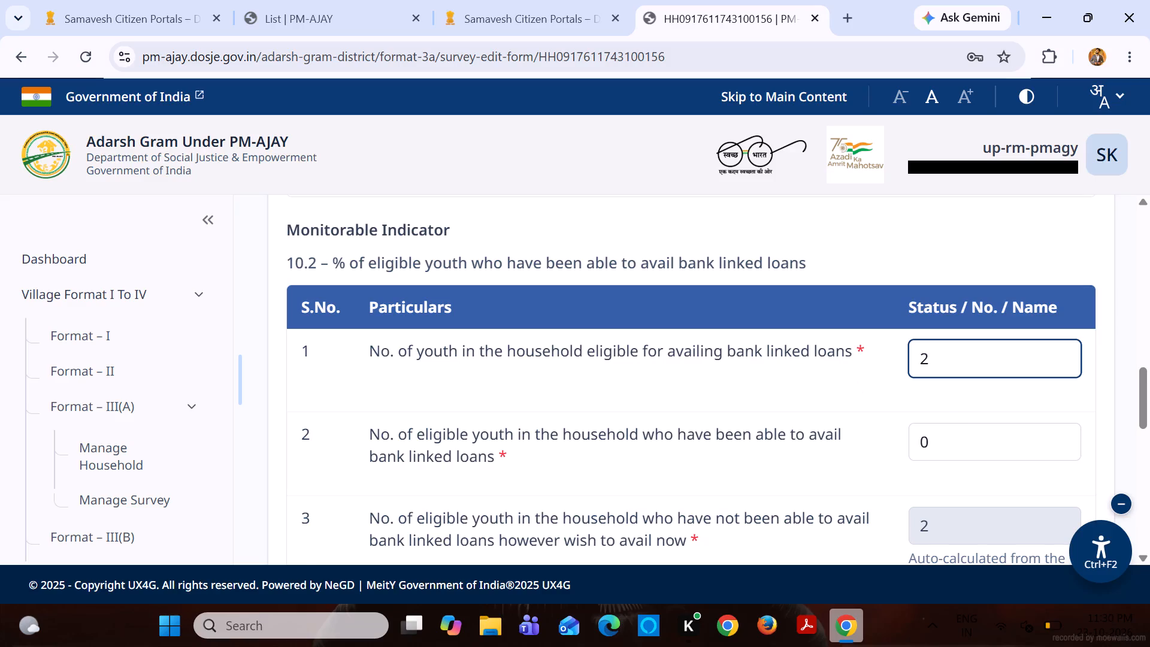
{"action": "key", "text": "BackSpace"}
{"action": "key", "text": "0"}
{"action": "scroll", "coordinate": [983, 361], "scroll_direction": "down", "scroll_amount": 5}
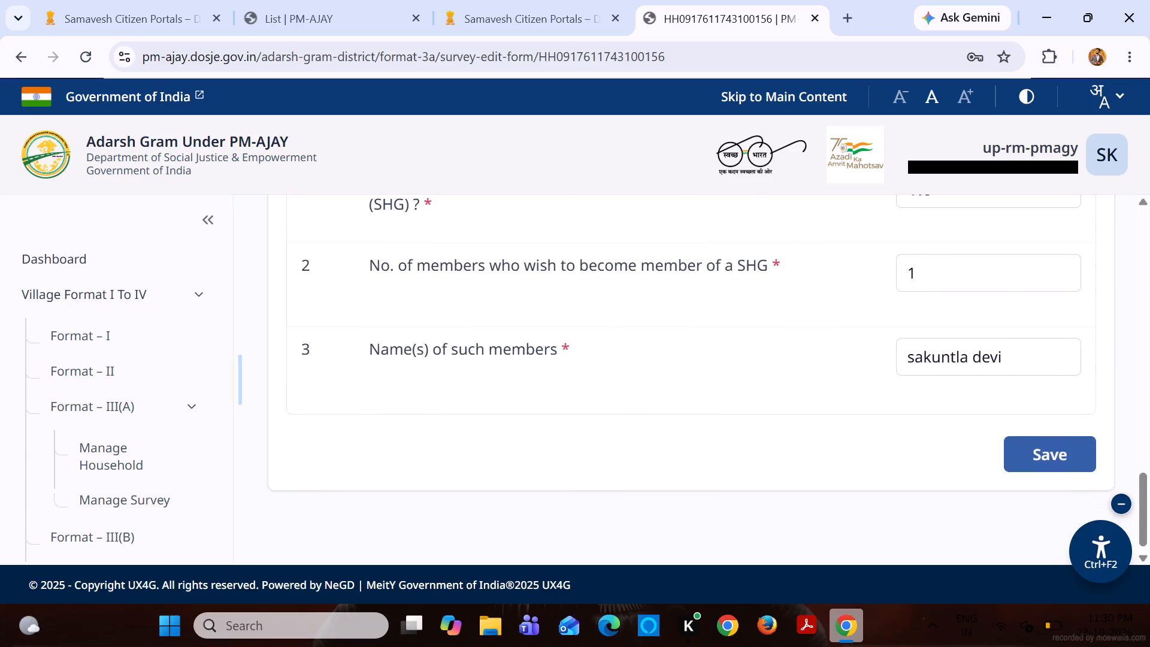
{"action": "double_click", "coordinate": [992, 270]}
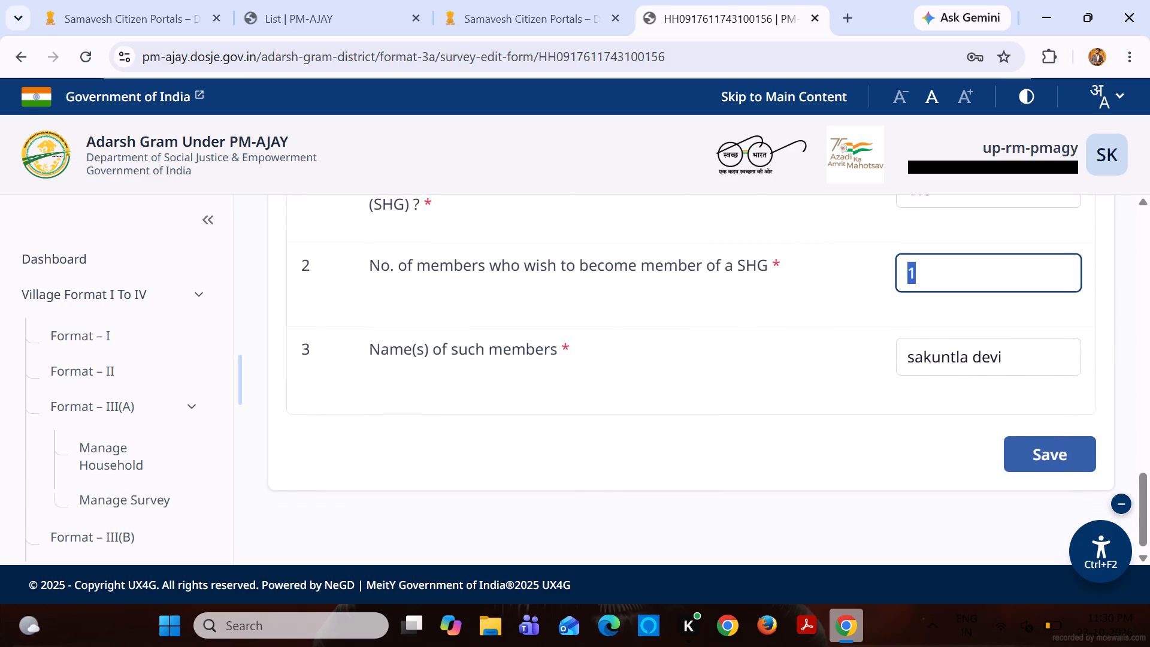
{"action": "key", "text": "BackSpace"}
{"action": "key", "text": "0"}
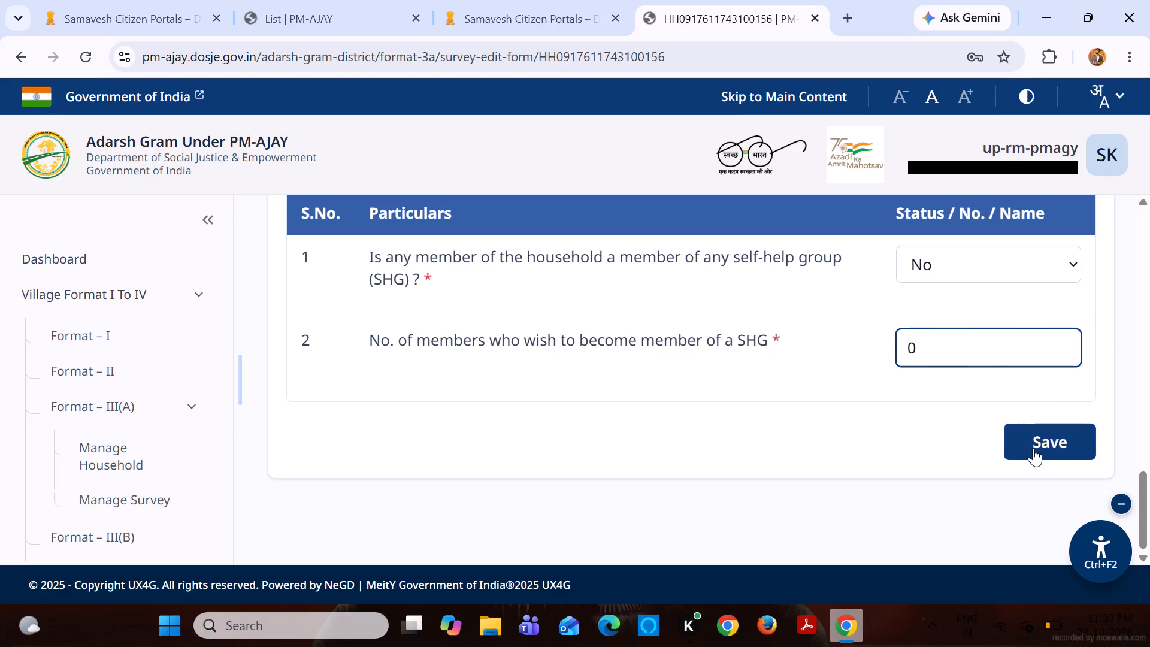
{"action": "left_click", "coordinate": [1033, 448]}
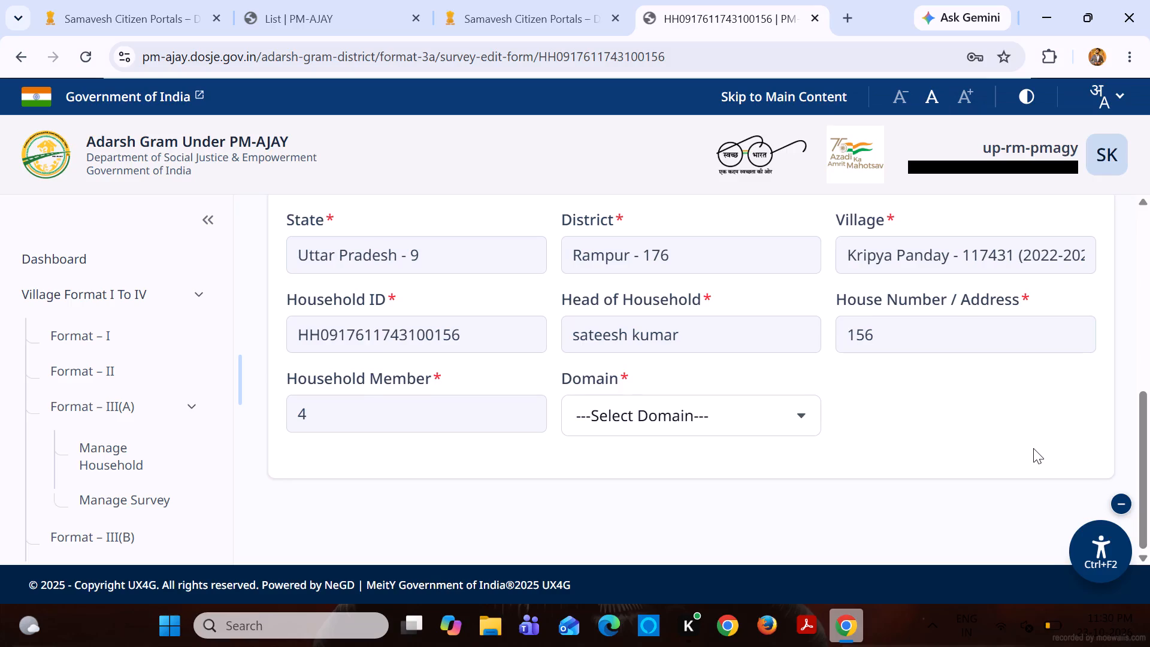
Return to the household list and open house 153's survey at domain 10 – Livelihood and Skill Development.
{"action": "scroll", "coordinate": [1005, 409], "scroll_direction": "up", "scroll_amount": 8}
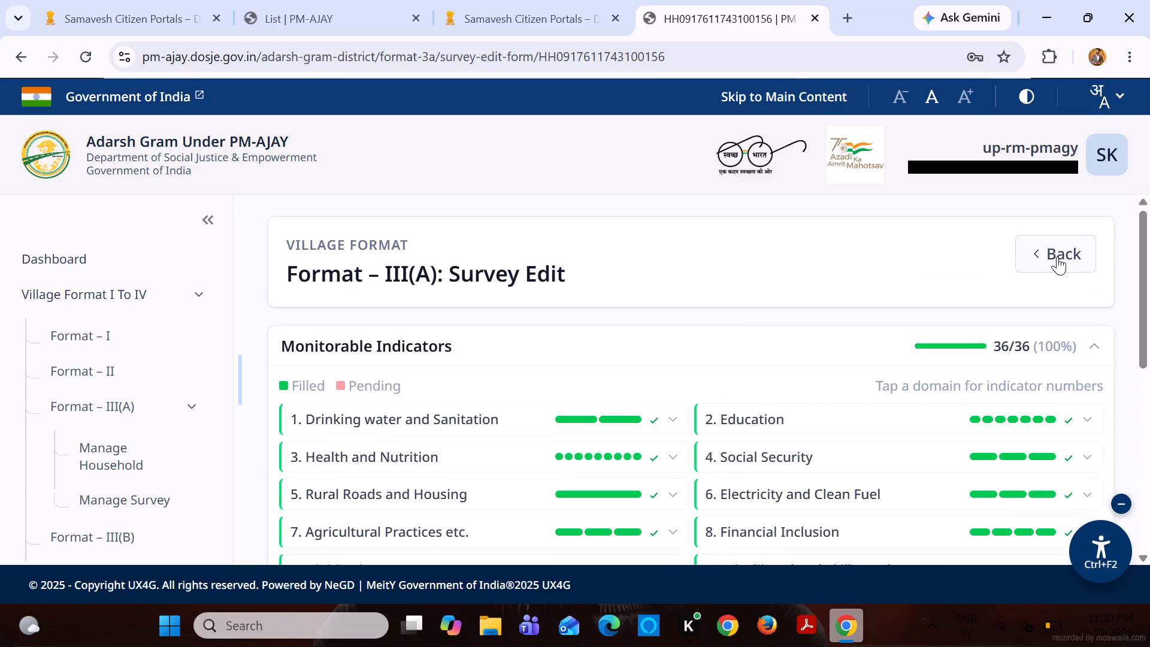
{"action": "left_click", "coordinate": [1057, 256]}
{"action": "scroll", "coordinate": [975, 343], "scroll_direction": "down", "scroll_amount": 7}
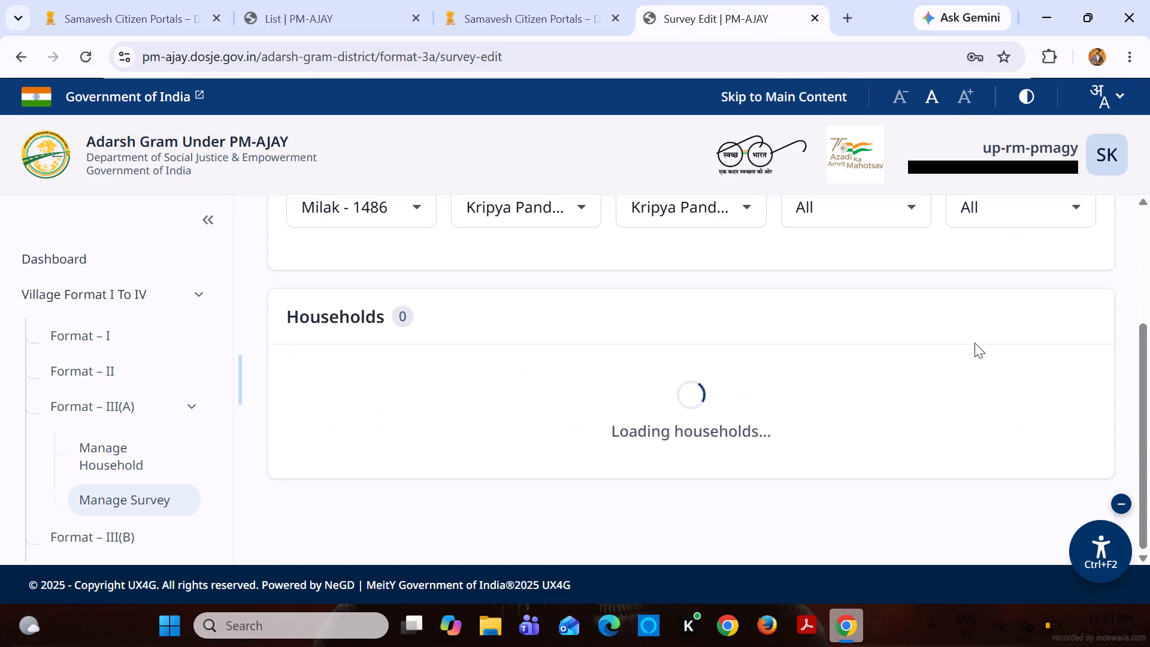
{"action": "scroll", "coordinate": [975, 343], "scroll_direction": "down", "scroll_amount": 12}
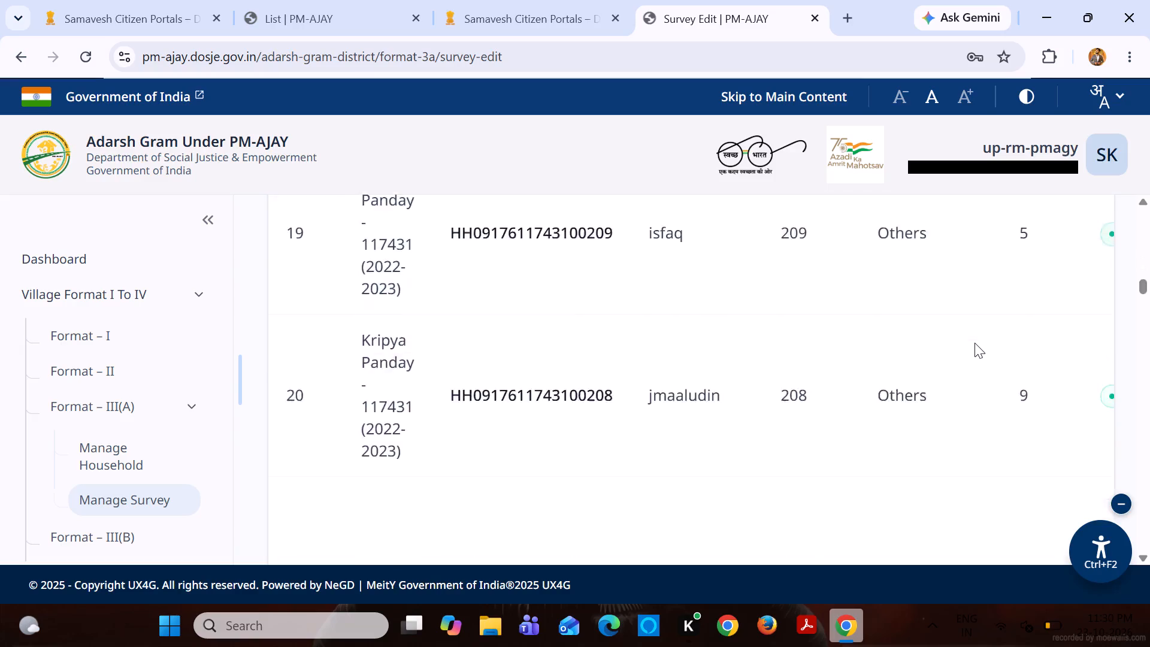
{"action": "scroll", "coordinate": [975, 343], "scroll_direction": "down", "scroll_amount": 17}
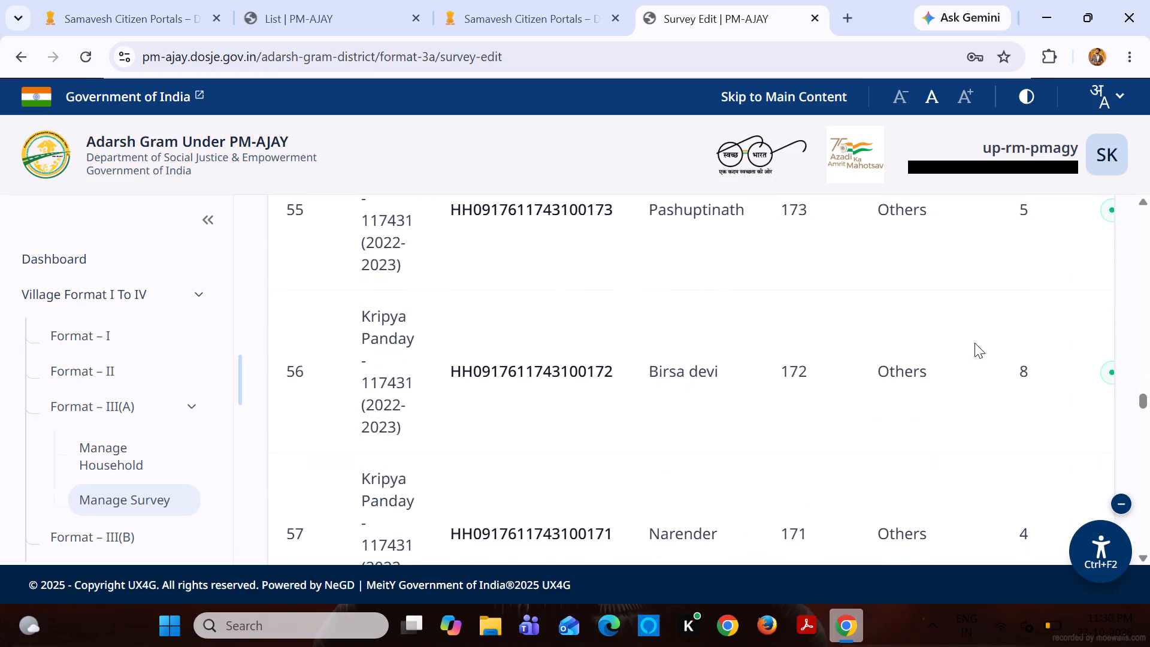
{"action": "scroll", "coordinate": [975, 343], "scroll_direction": "down", "scroll_amount": 13}
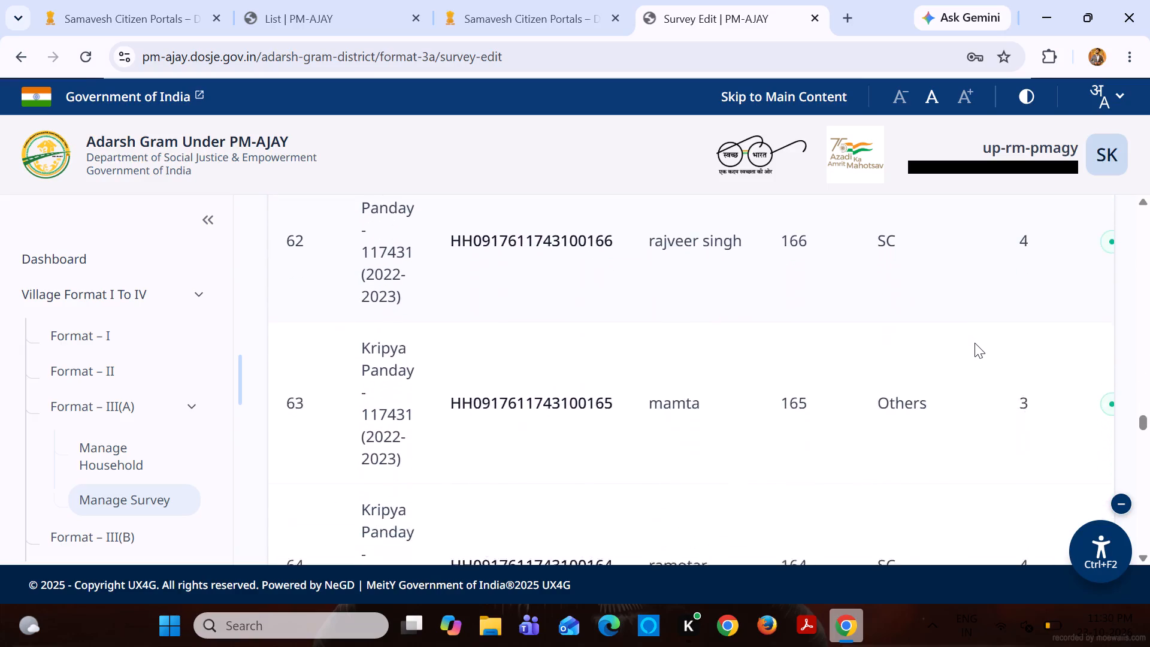
{"action": "scroll", "coordinate": [975, 343], "scroll_direction": "down", "scroll_amount": 13}
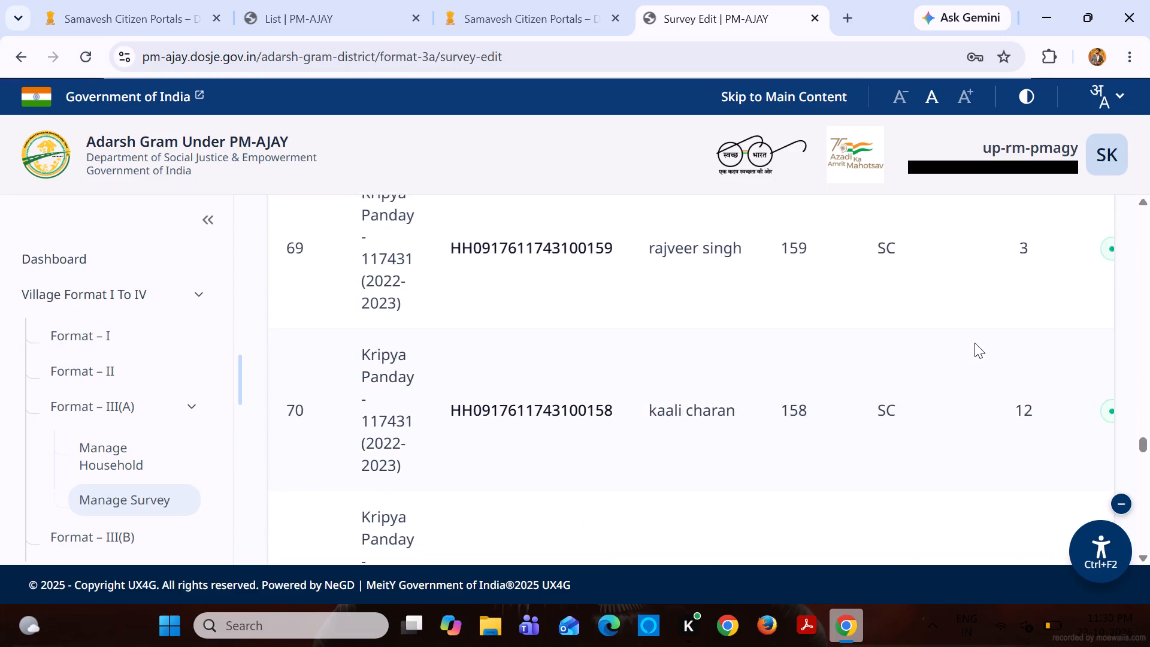
{"action": "scroll", "coordinate": [975, 343], "scroll_direction": "down", "scroll_amount": 7}
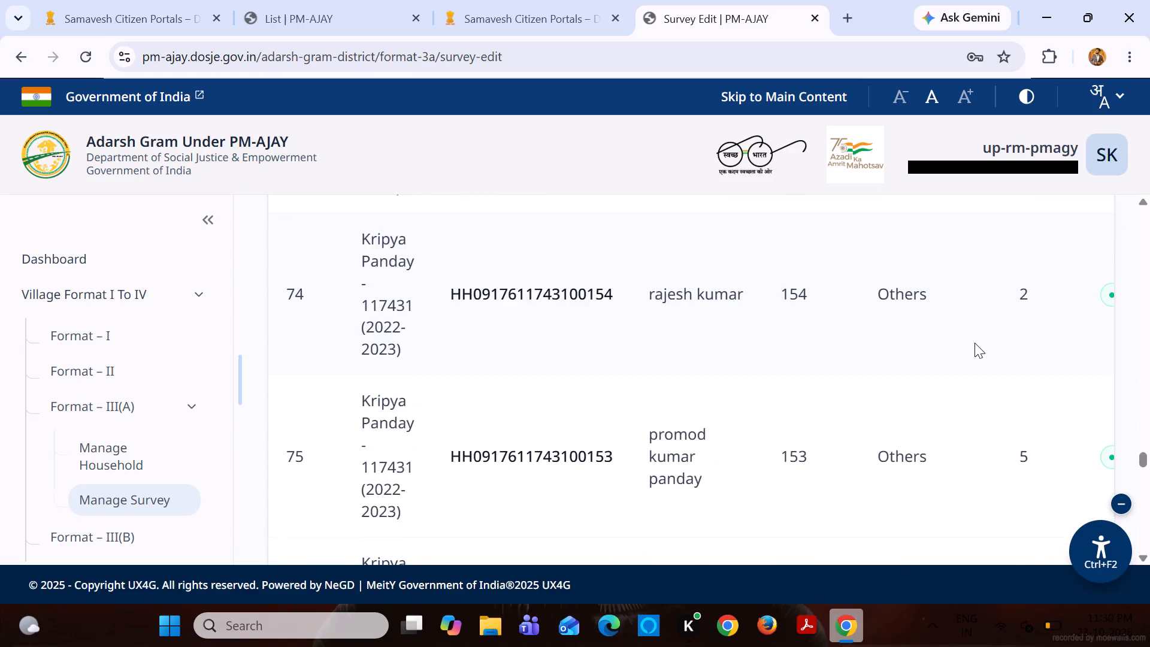
{"action": "scroll", "coordinate": [975, 343], "scroll_direction": "down", "scroll_amount": 1}
{"action": "scroll", "coordinate": [975, 343], "scroll_direction": "left", "scroll_amount": 6}
{"action": "left_click", "coordinate": [1091, 359]}
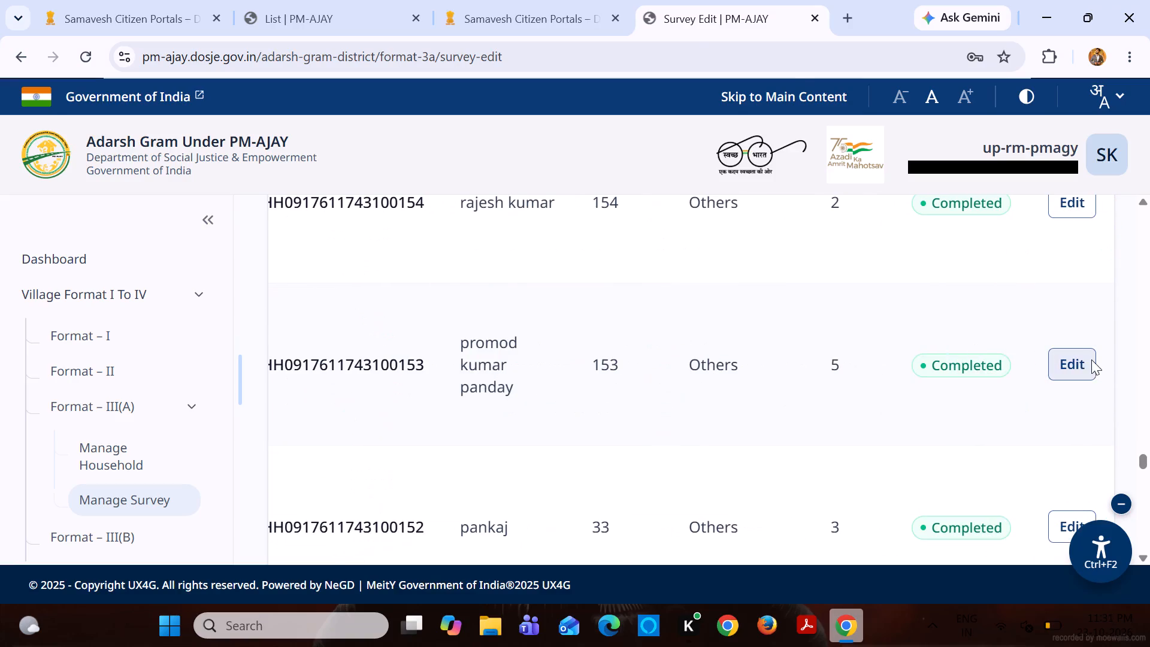
{"action": "scroll", "coordinate": [888, 407], "scroll_direction": "down", "scroll_amount": 8}
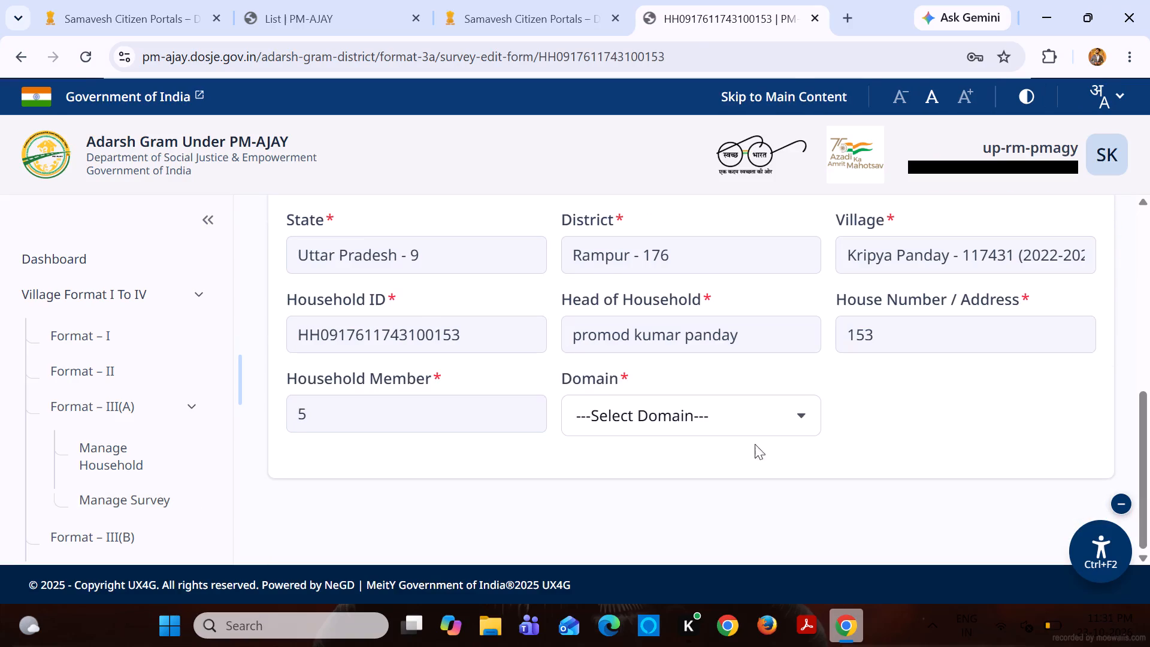
{"action": "left_click", "coordinate": [758, 419]}
{"action": "scroll", "coordinate": [711, 323], "scroll_direction": "down", "scroll_amount": 6}
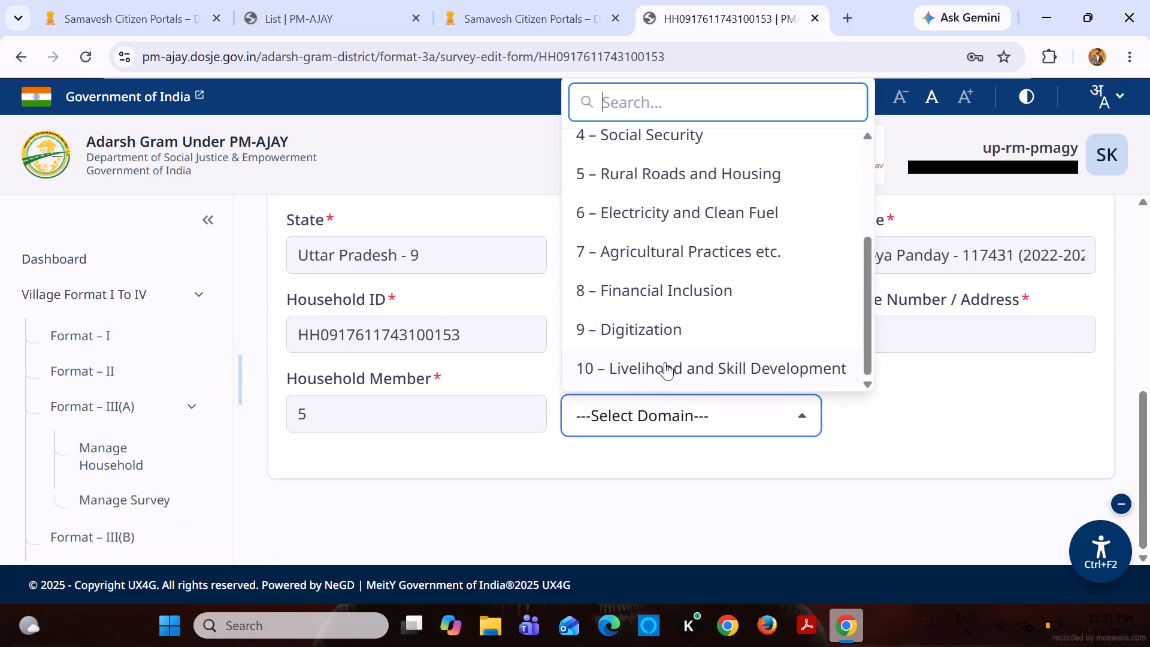
{"action": "left_click", "coordinate": [665, 362]}
{"action": "scroll", "coordinate": [782, 391], "scroll_direction": "down", "scroll_amount": 4}
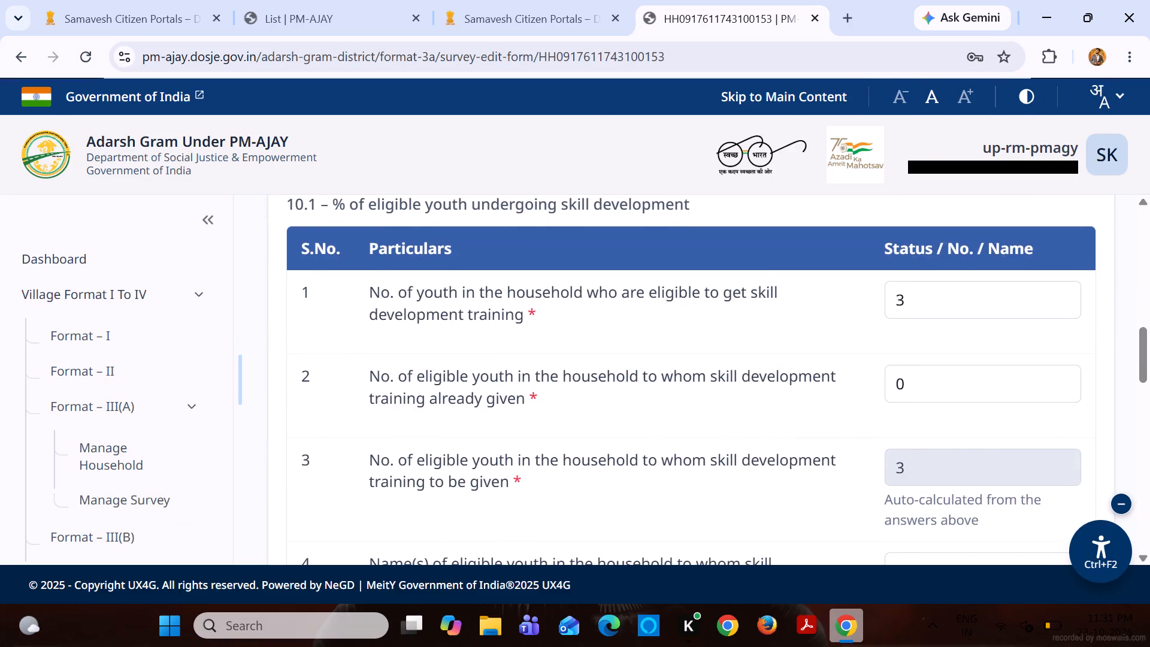
{"action": "left_click", "coordinate": [916, 311]}
{"action": "key", "text": "BackSpace"}
{"action": "key", "text": "0"}
{"action": "scroll", "coordinate": [916, 311], "scroll_direction": "down", "scroll_amount": 2}
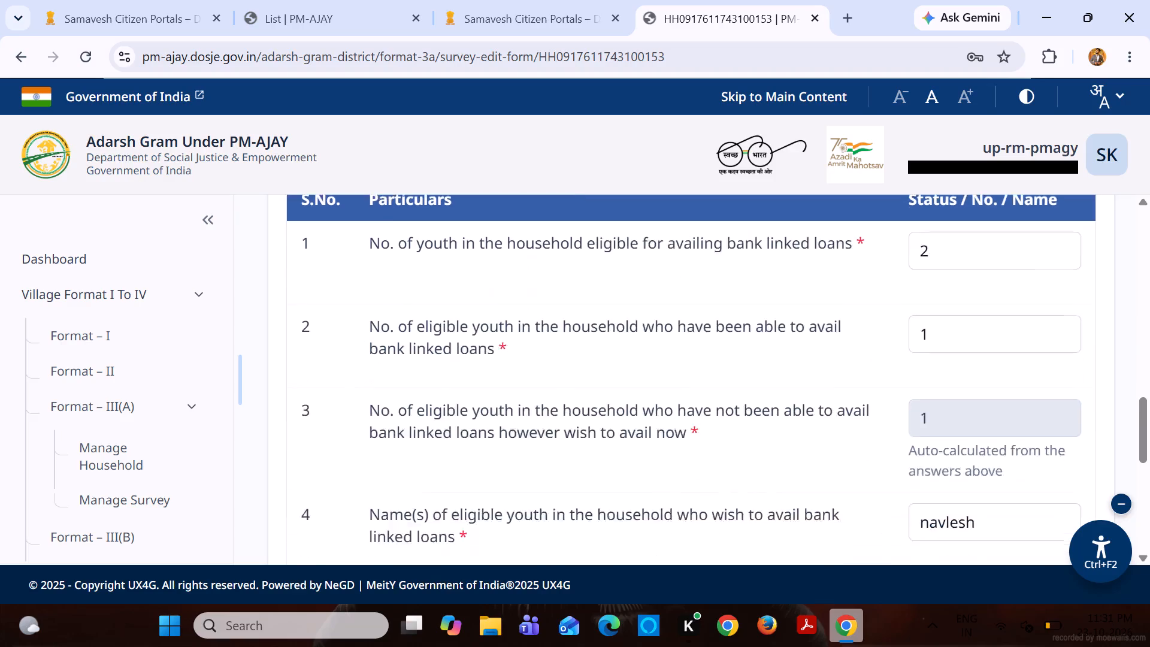
{"action": "scroll", "coordinate": [916, 311], "scroll_direction": "down", "scroll_amount": 1}
{"action": "left_click", "coordinate": [961, 259]}
{"action": "key", "text": "BackSpace"}
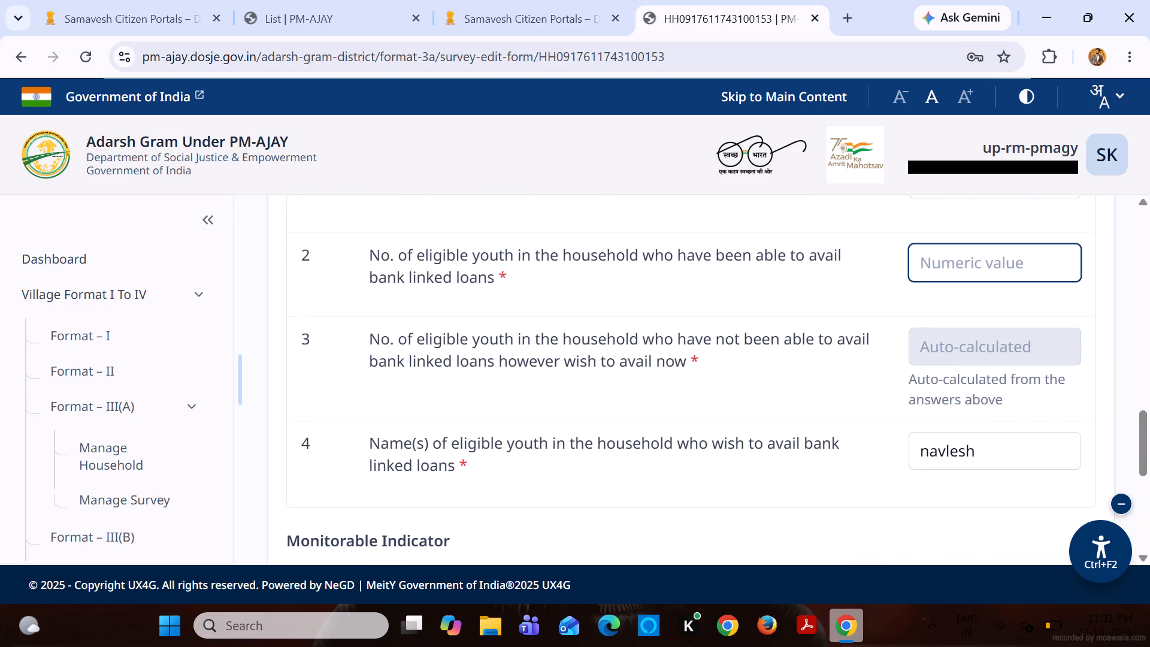
{"action": "key", "text": "2"}
{"action": "scroll", "coordinate": [961, 259], "scroll_direction": "down", "scroll_amount": 3}
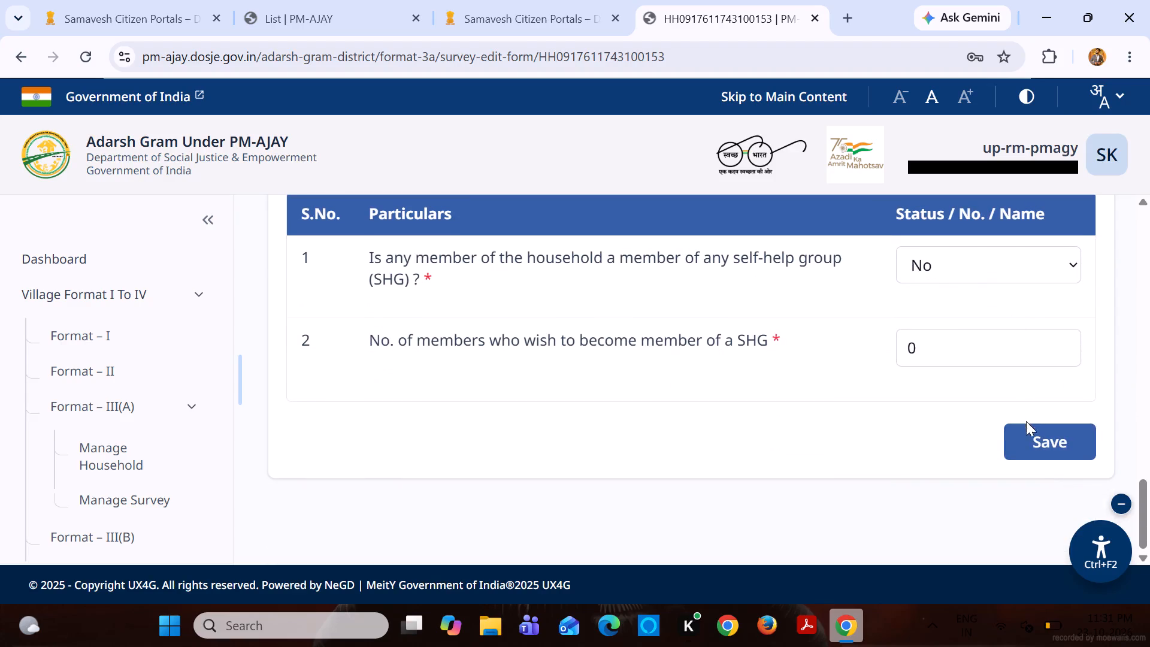
{"action": "left_click", "coordinate": [1033, 437]}
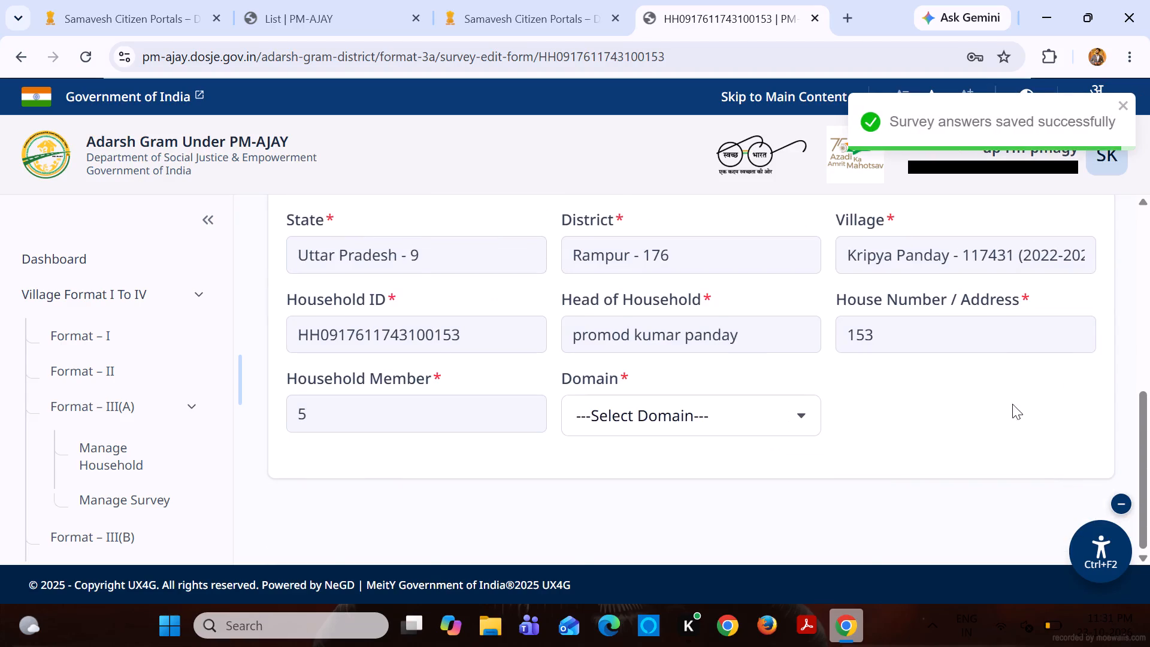
Return to the household list and open the survey of house 152, household ID ending 151, at domain 10 – Livelihood and Skill Development.
{"action": "scroll", "coordinate": [982, 358], "scroll_direction": "up", "scroll_amount": 10}
{"action": "left_click_drag", "start_coordinate": [1075, 232], "coordinate": [1051, 255]}
{"action": "left_click", "coordinate": [1051, 255]}
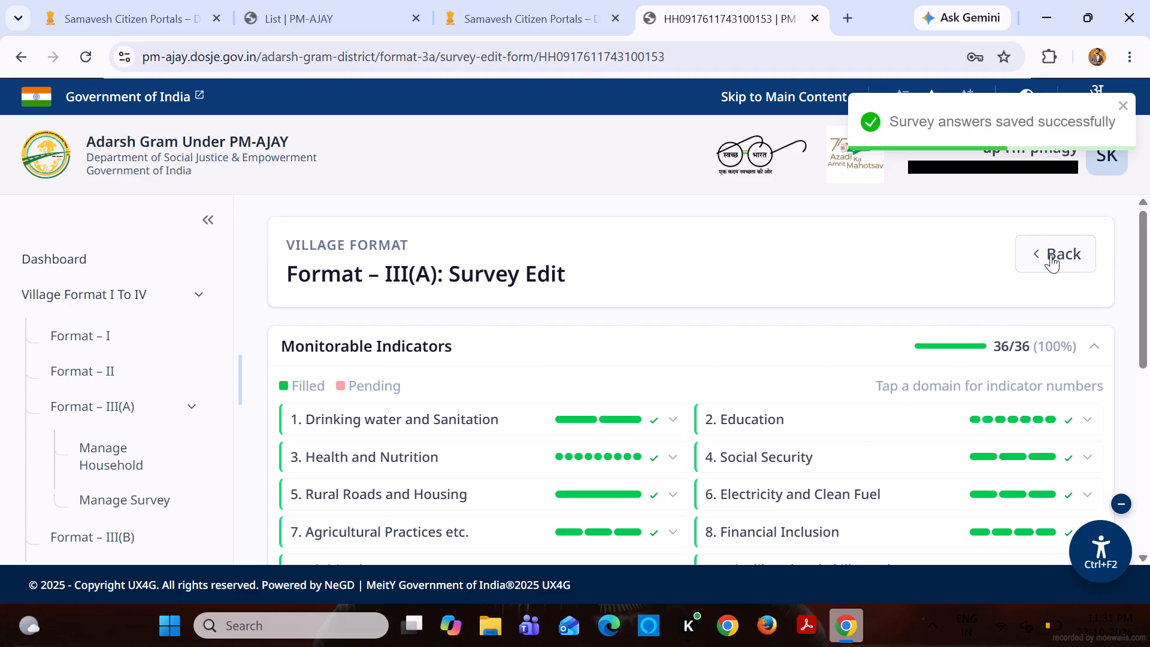
{"action": "scroll", "coordinate": [981, 366], "scroll_direction": "down", "scroll_amount": 12}
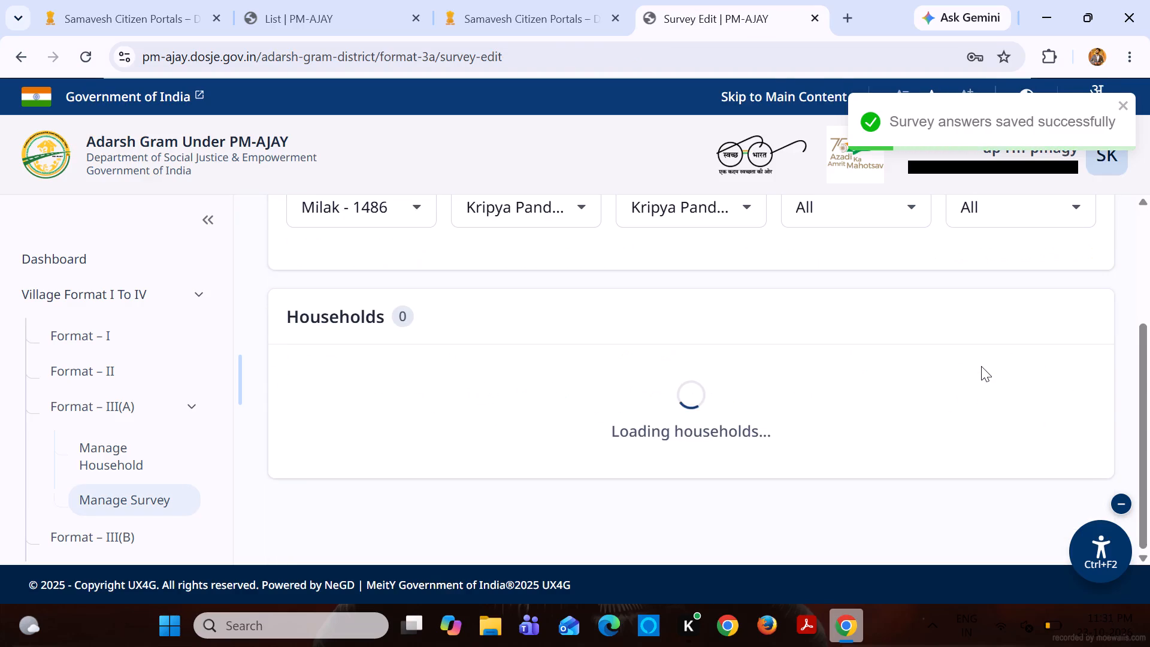
{"action": "scroll", "coordinate": [981, 366], "scroll_direction": "down", "scroll_amount": 20}
{"action": "scroll", "coordinate": [981, 366], "scroll_direction": "down", "scroll_amount": 2}
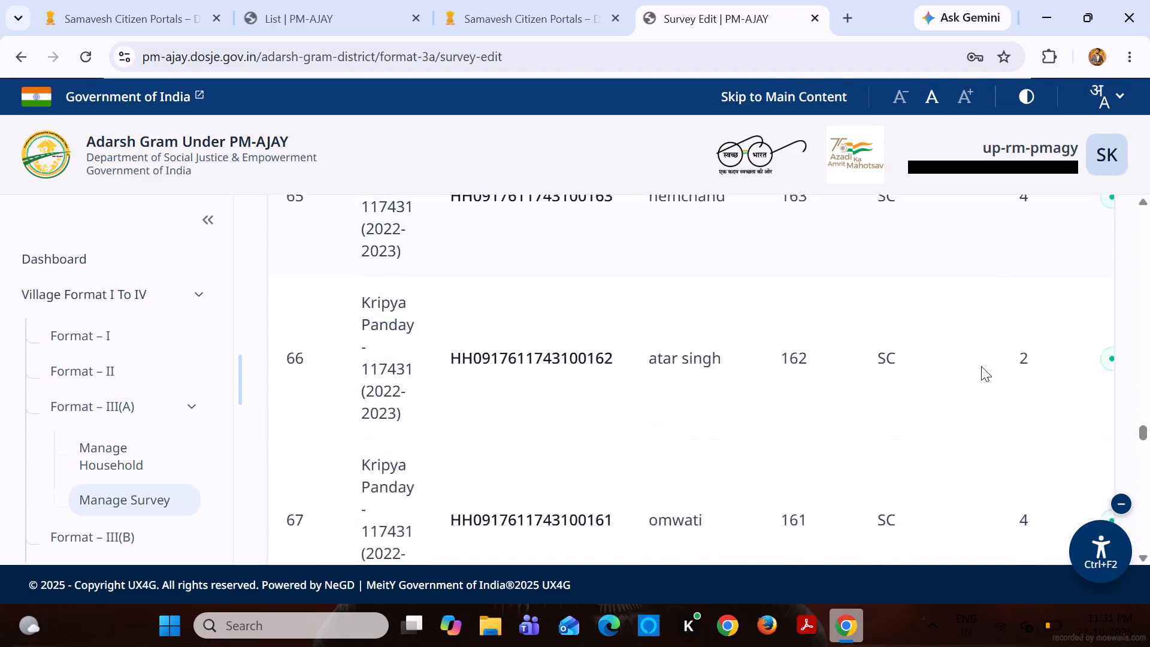
{"action": "scroll", "coordinate": [981, 366], "scroll_direction": "down", "scroll_amount": 7}
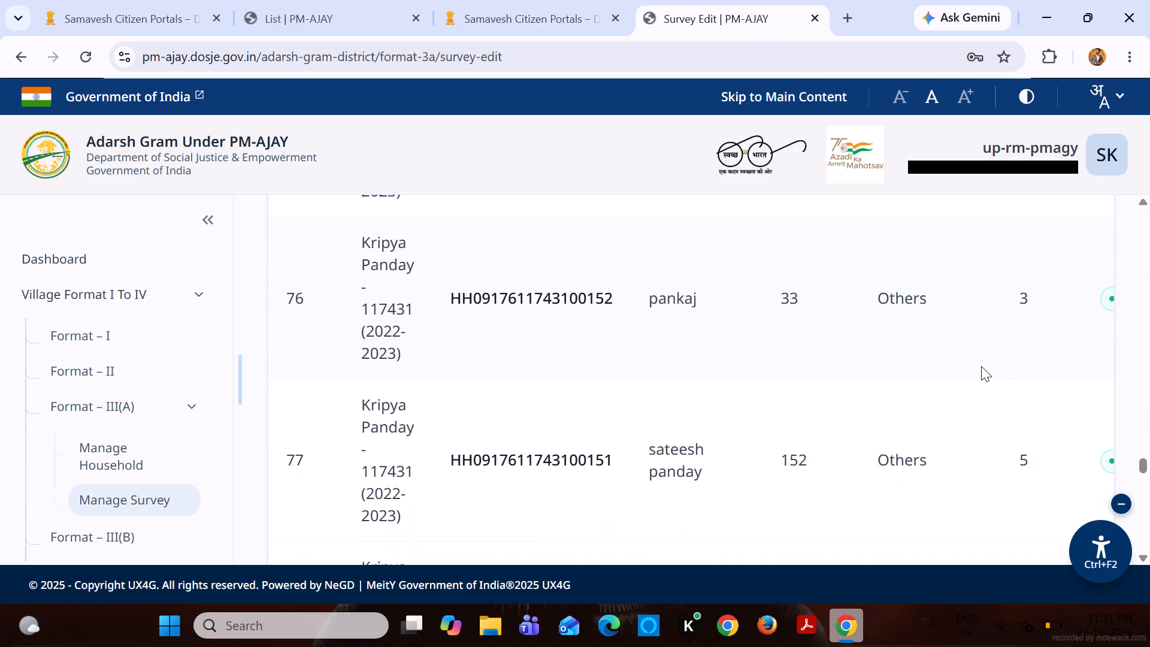
{"action": "scroll", "coordinate": [981, 366], "scroll_direction": "down", "scroll_amount": 1}
{"action": "scroll", "coordinate": [981, 366], "scroll_direction": "up", "scroll_amount": 4}
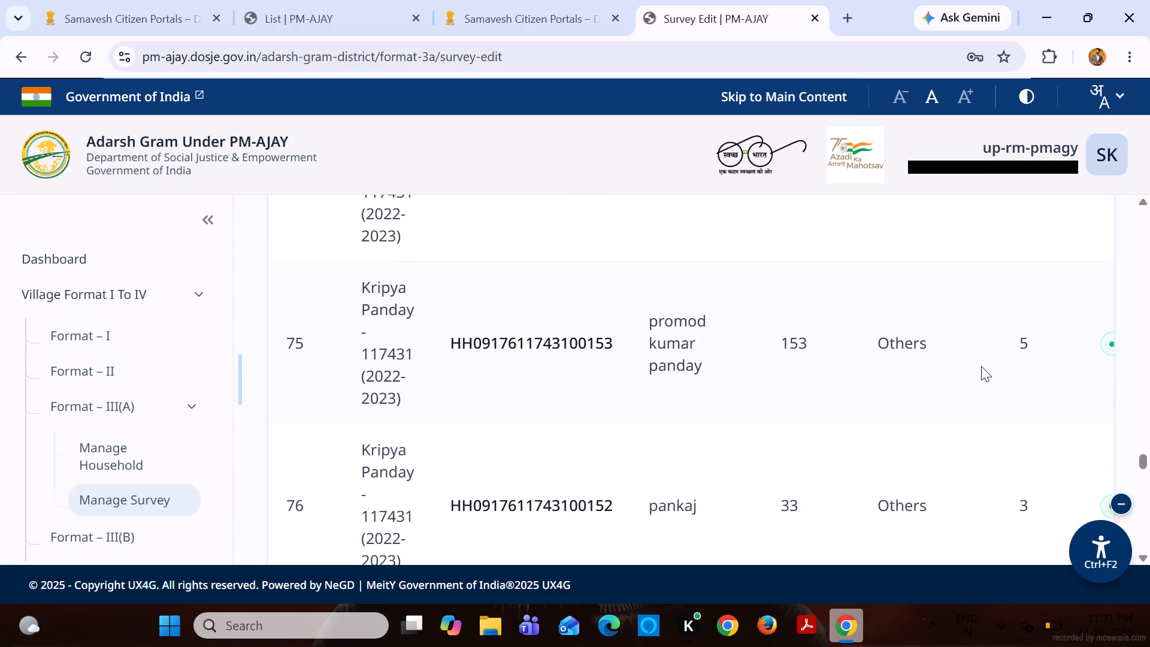
{"action": "scroll", "coordinate": [981, 366], "scroll_direction": "up", "scroll_amount": 2}
{"action": "scroll", "coordinate": [981, 366], "scroll_direction": "down", "scroll_amount": 1}
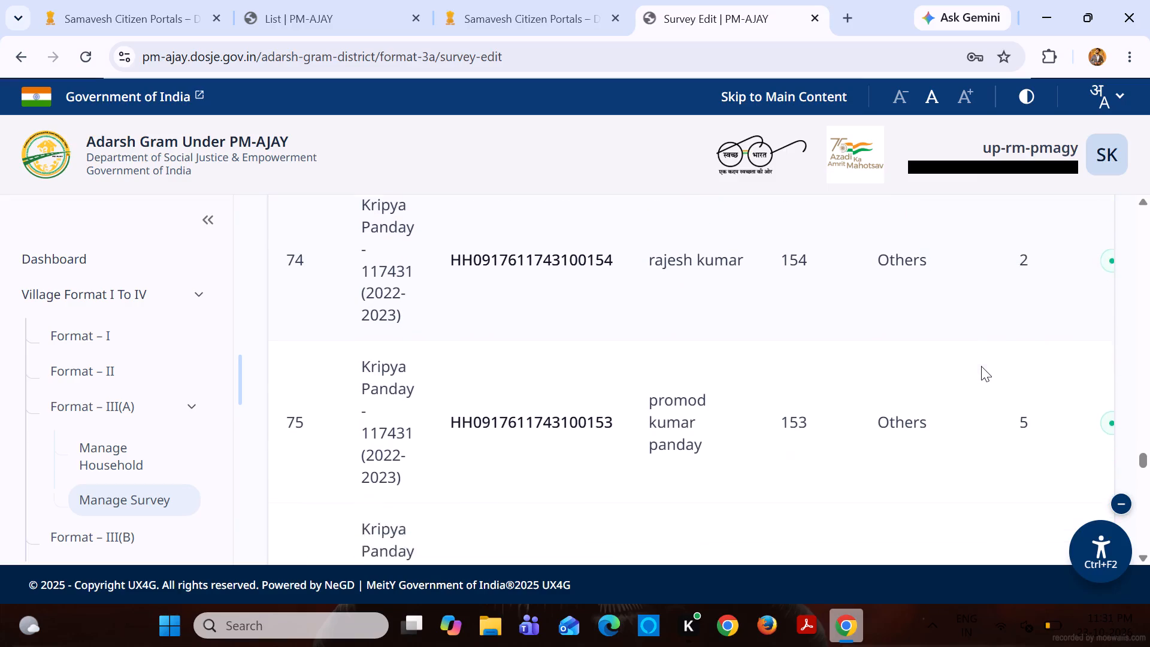
{"action": "scroll", "coordinate": [981, 366], "scroll_direction": "down", "scroll_amount": 3}
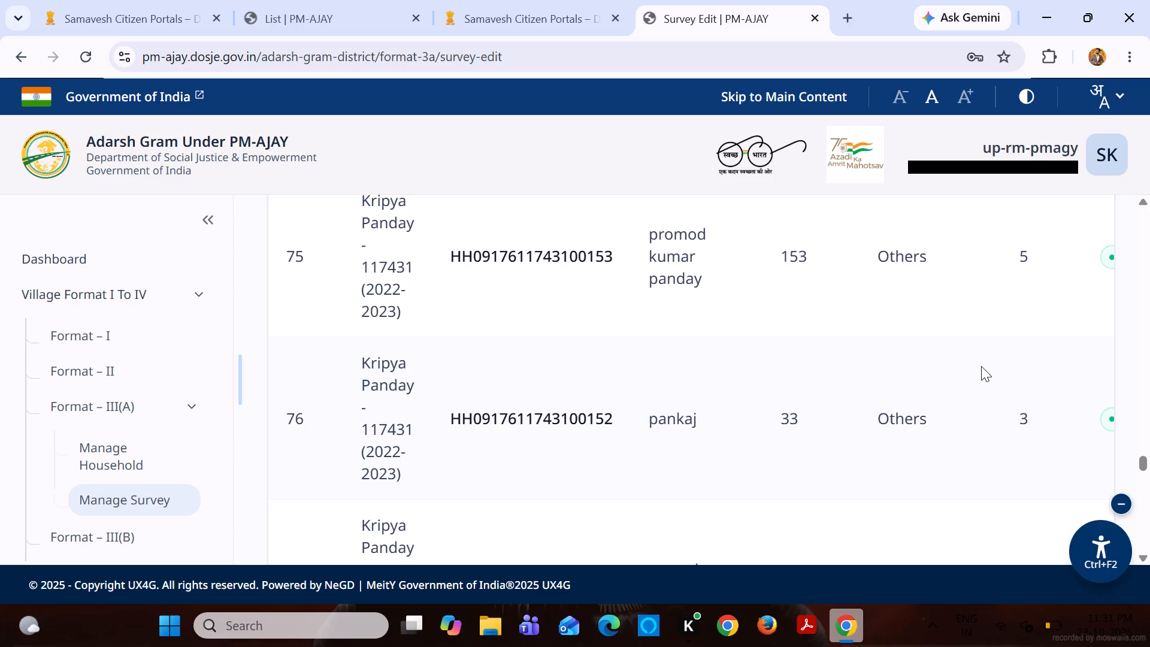
{"action": "scroll", "coordinate": [981, 366], "scroll_direction": "down", "scroll_amount": 5}
{"action": "scroll", "coordinate": [981, 366], "scroll_direction": "left", "scroll_amount": 4}
{"action": "left_click", "coordinate": [1056, 375]}
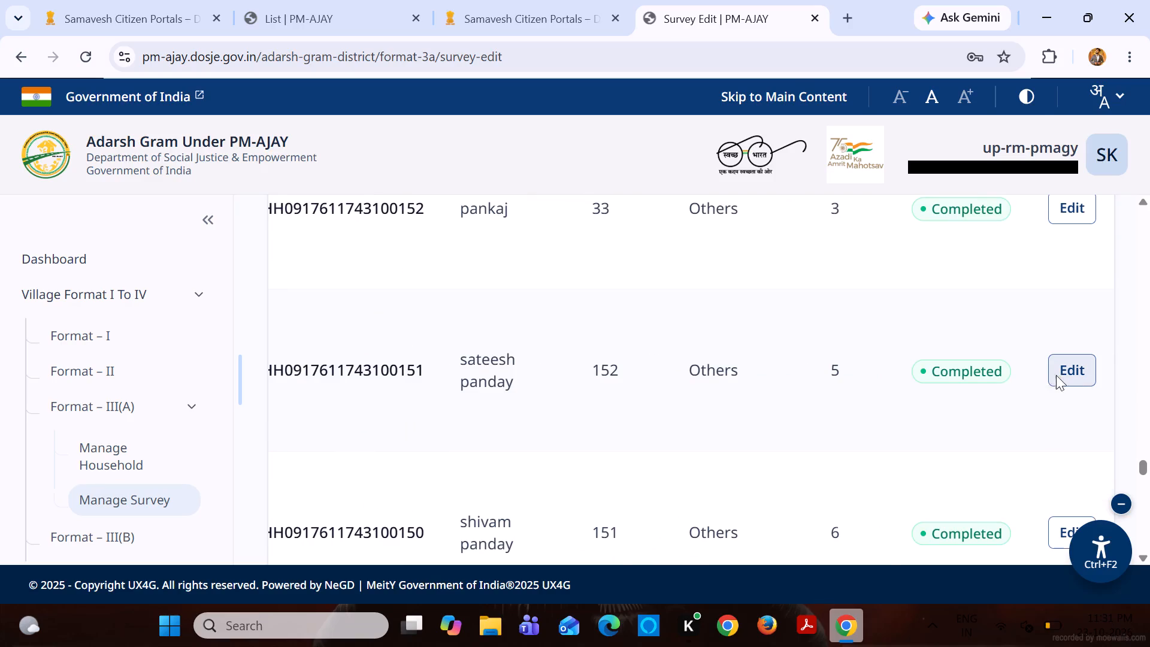
{"action": "scroll", "coordinate": [909, 375], "scroll_direction": "down", "scroll_amount": 8}
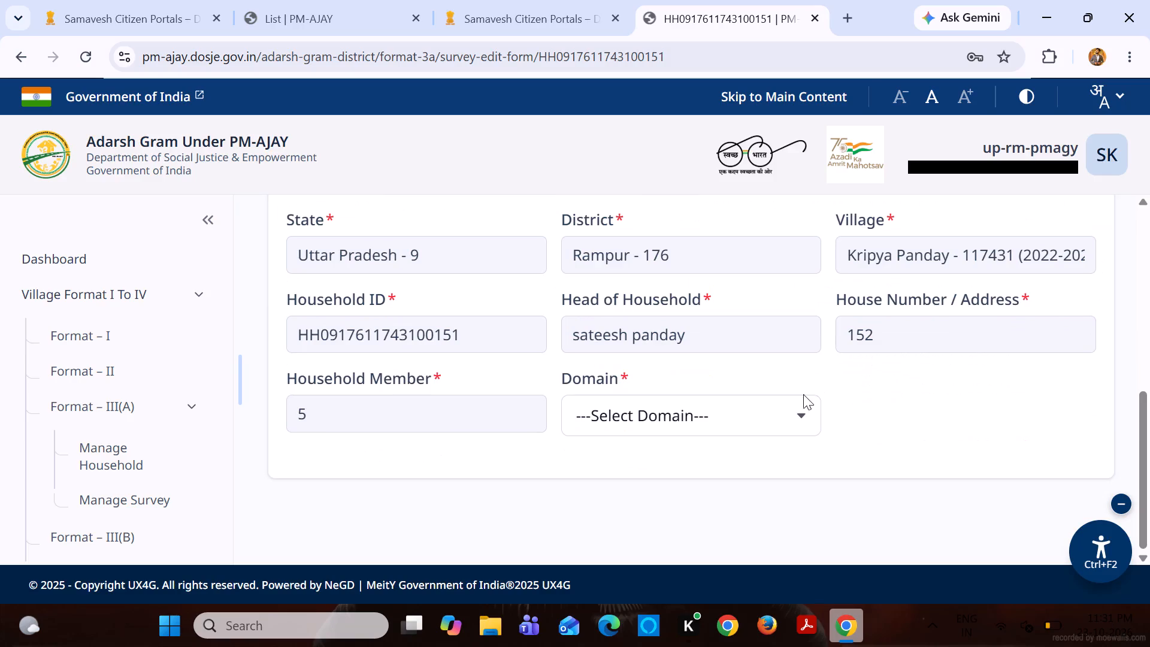
{"action": "left_click", "coordinate": [783, 407]}
{"action": "scroll", "coordinate": [725, 271], "scroll_direction": "down", "scroll_amount": 6}
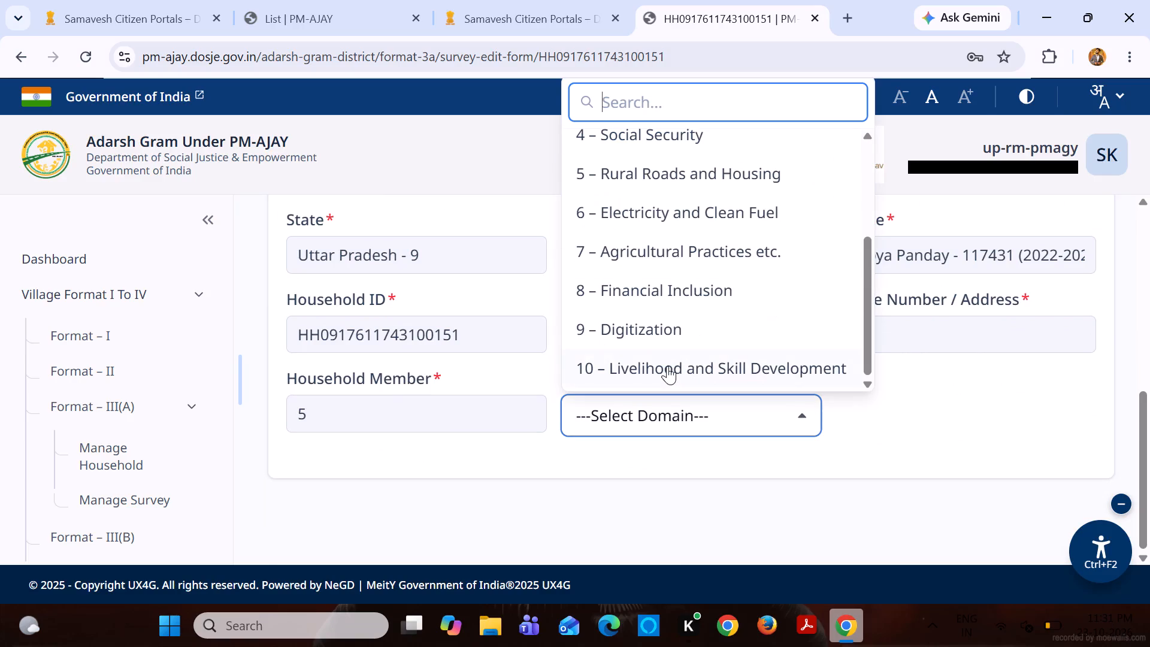
{"action": "left_click", "coordinate": [667, 366]}
Set house 152's 10.2 youth eligible for bank-linked loans to 0, and save the survey answers.
{"action": "scroll", "coordinate": [761, 392], "scroll_direction": "down", "scroll_amount": 3}
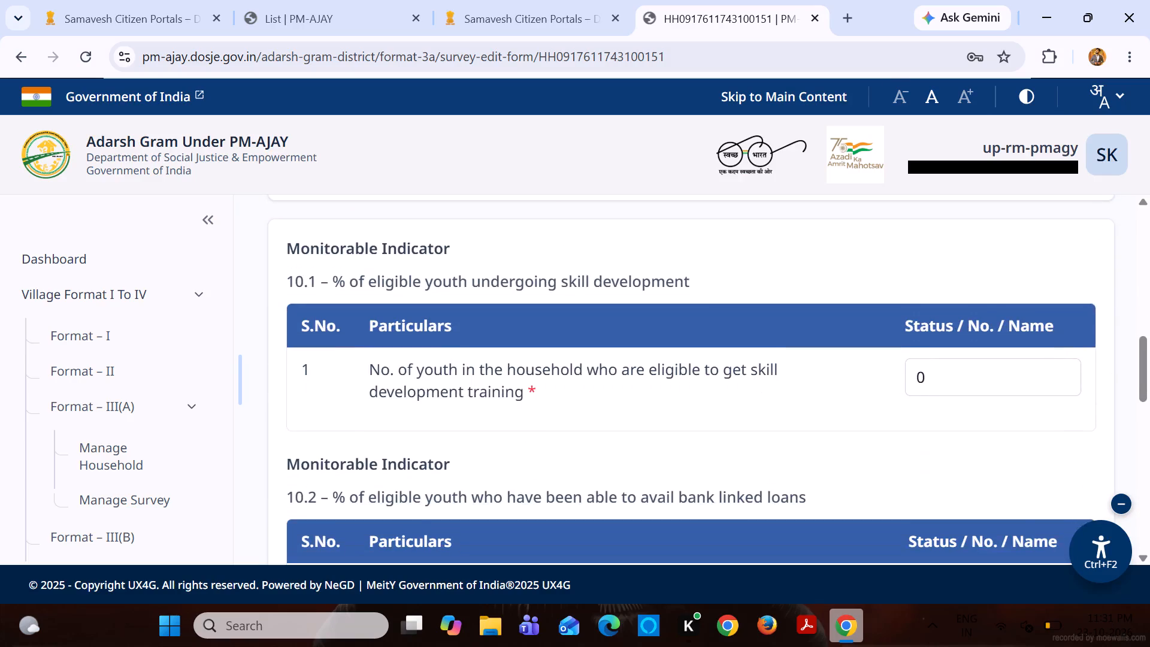
{"action": "scroll", "coordinate": [915, 376], "scroll_direction": "down", "scroll_amount": 4}
{"action": "left_click", "coordinate": [973, 333]}
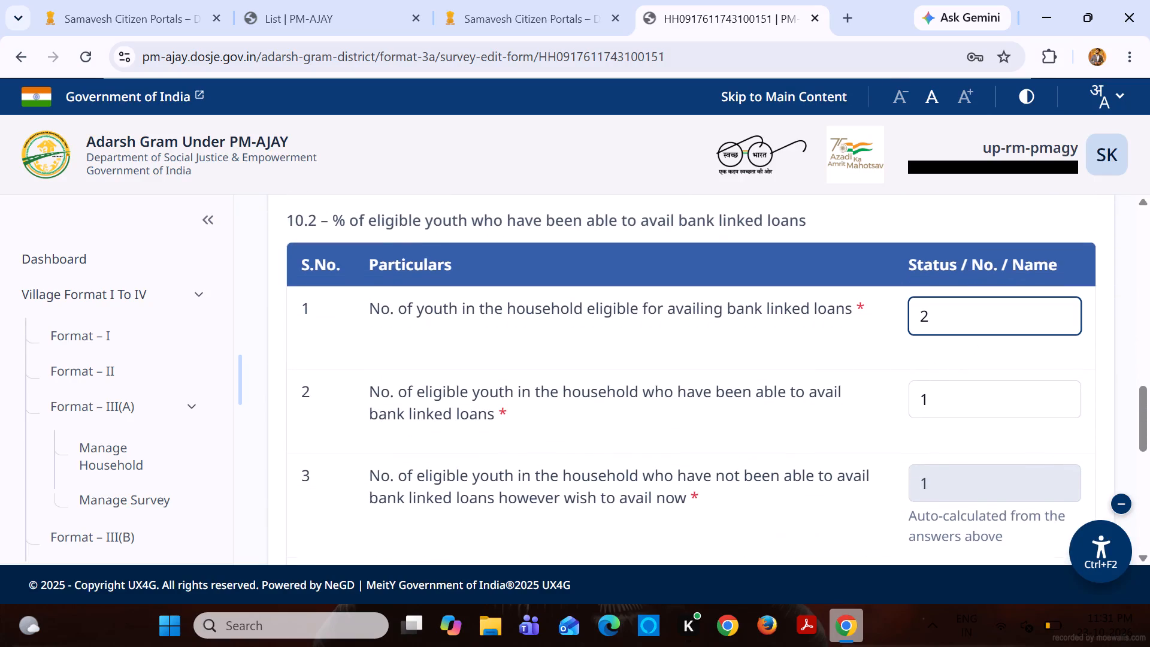
{"action": "key", "text": "BackSpace"}
{"action": "key", "text": "0"}
{"action": "scroll", "coordinate": [973, 333], "scroll_direction": "down", "scroll_amount": 5}
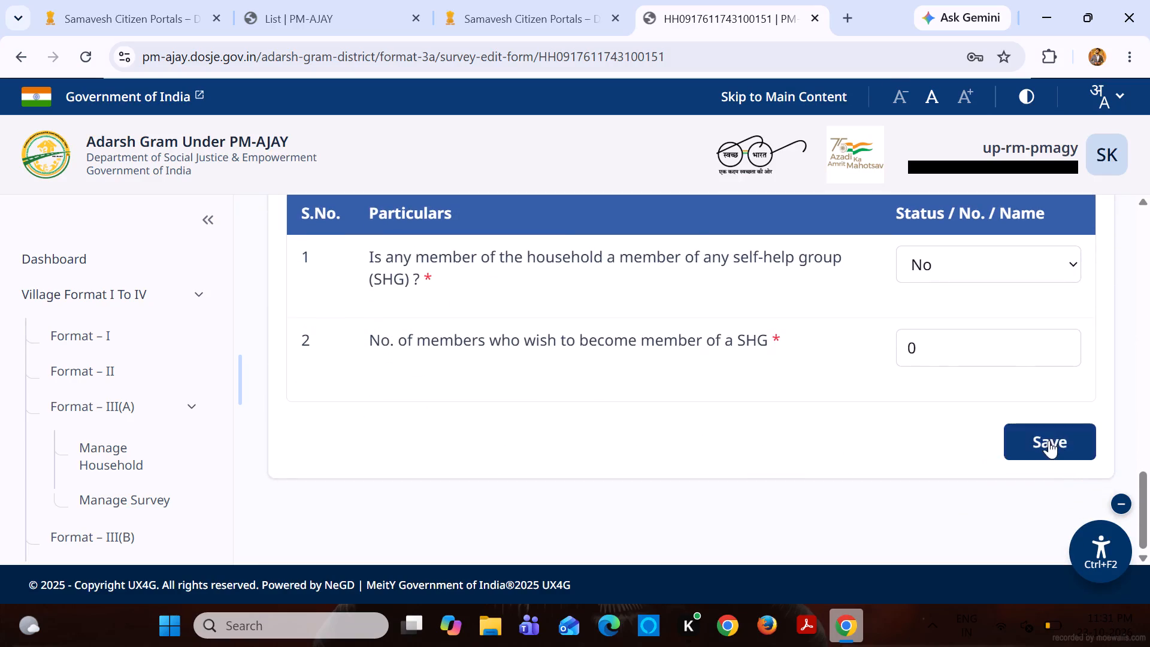
{"action": "left_click", "coordinate": [1049, 440]}
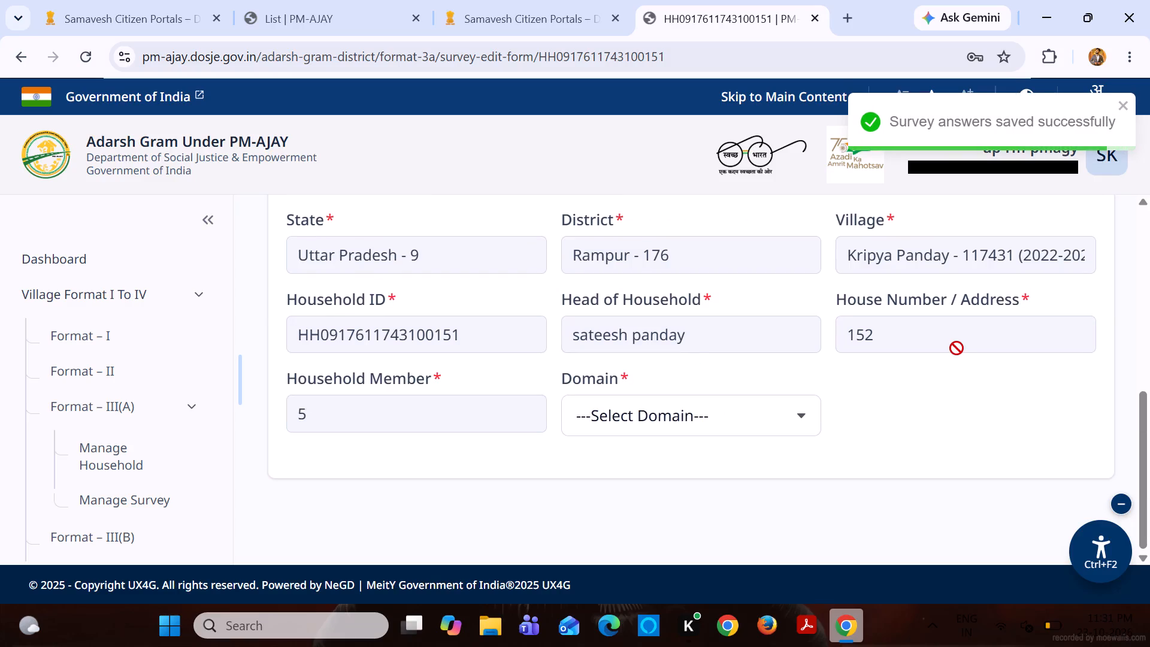
{"action": "scroll", "coordinate": [957, 348], "scroll_direction": "up", "scroll_amount": 6}
{"action": "left_click", "coordinate": [1058, 259]}
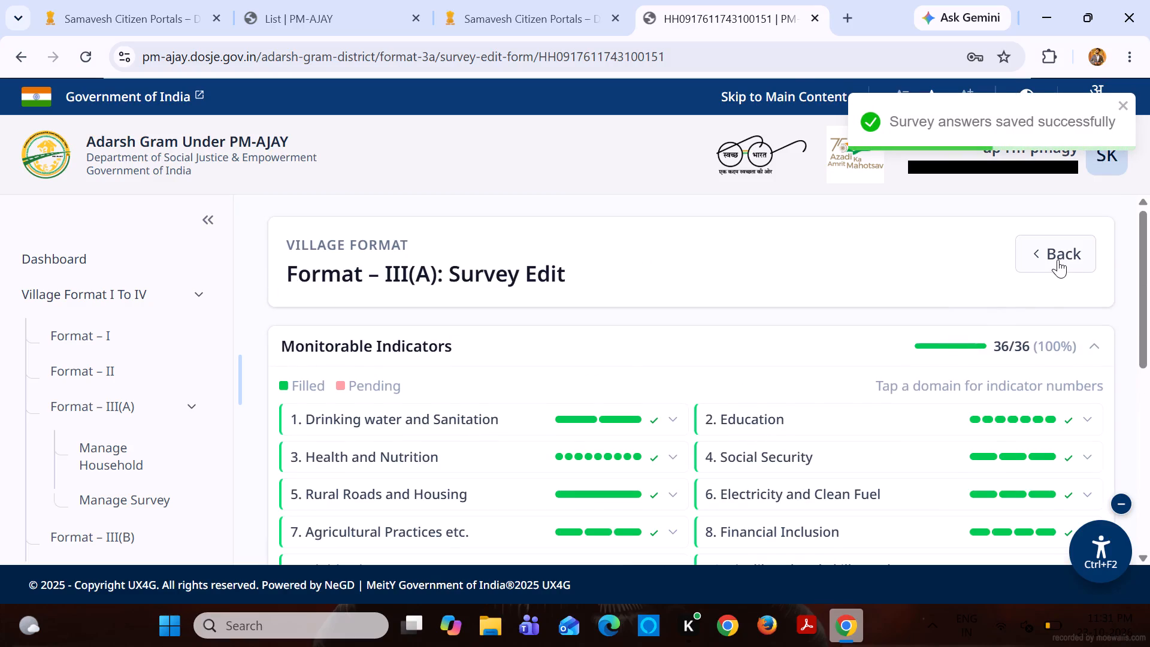
{"action": "scroll", "coordinate": [945, 353], "scroll_direction": "down", "scroll_amount": 9}
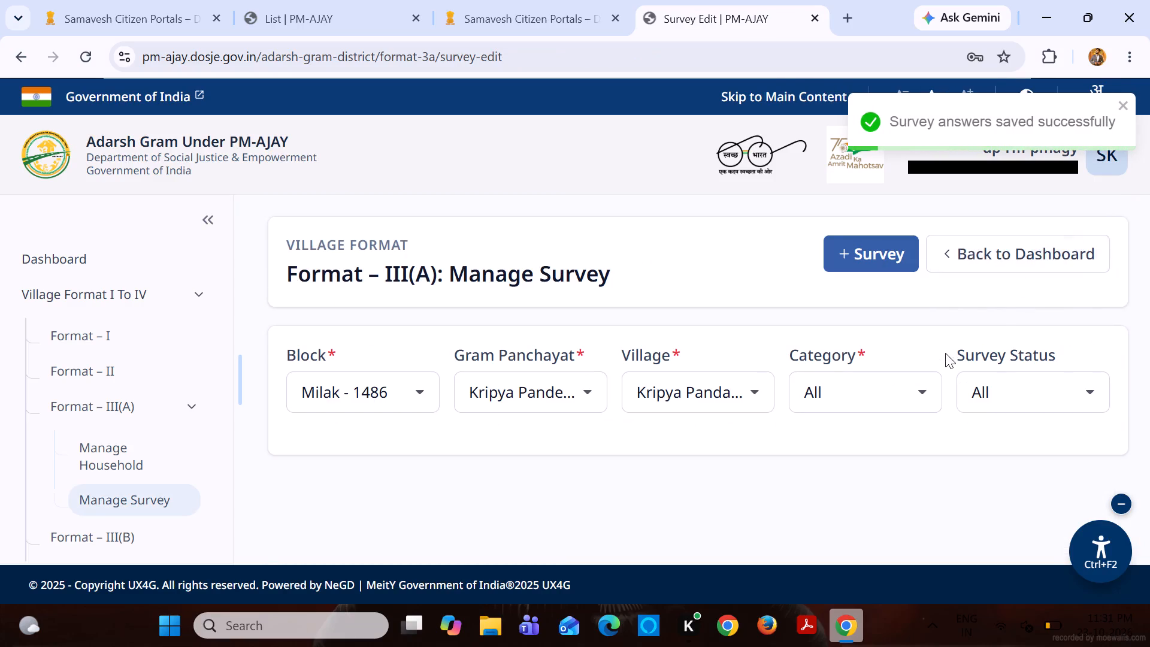
{"action": "scroll", "coordinate": [945, 353], "scroll_direction": "down", "scroll_amount": 13}
{"action": "scroll", "coordinate": [945, 353], "scroll_direction": "down", "scroll_amount": 16}
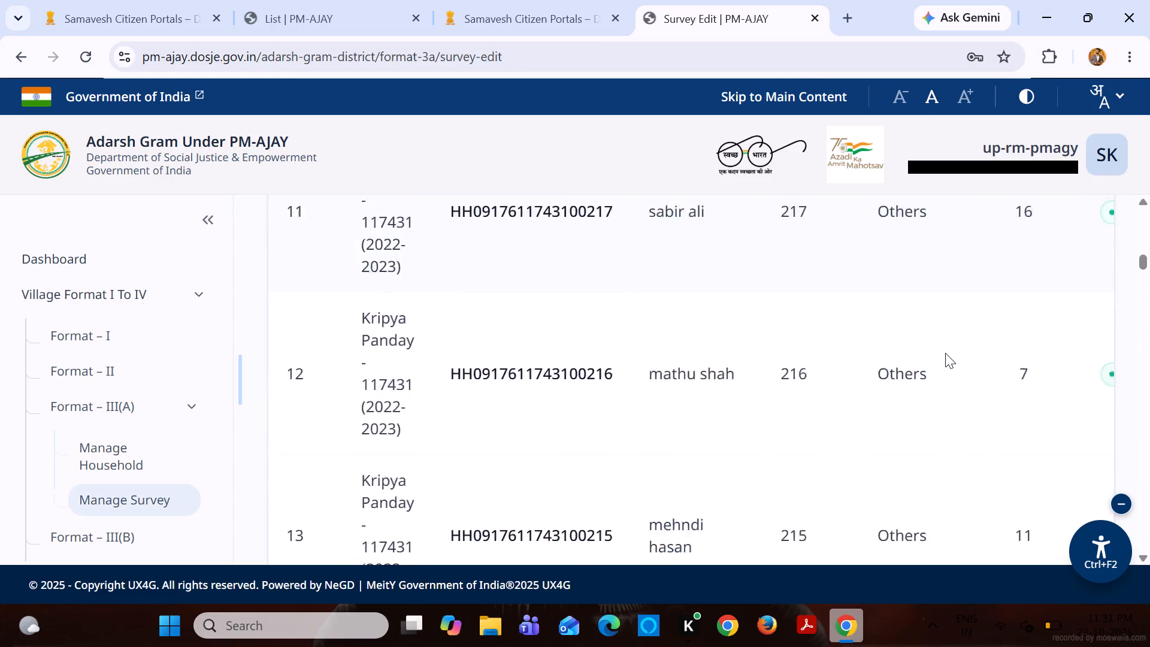
{"action": "scroll", "coordinate": [945, 353], "scroll_direction": "down", "scroll_amount": 16}
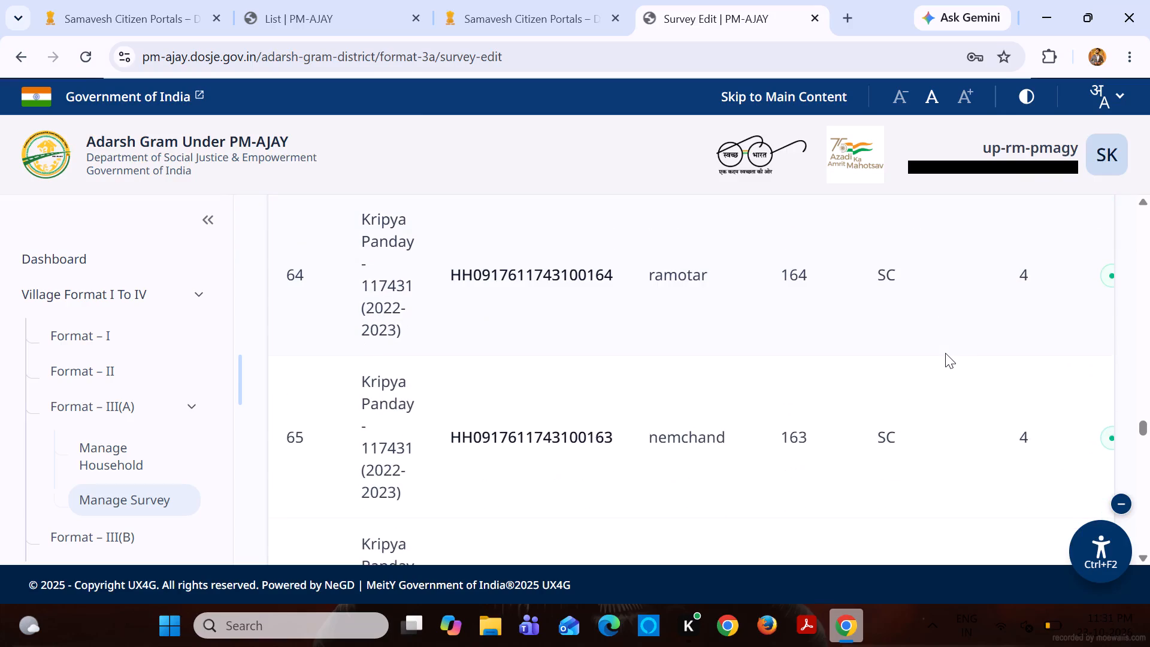
{"action": "scroll", "coordinate": [945, 353], "scroll_direction": "down", "scroll_amount": 11}
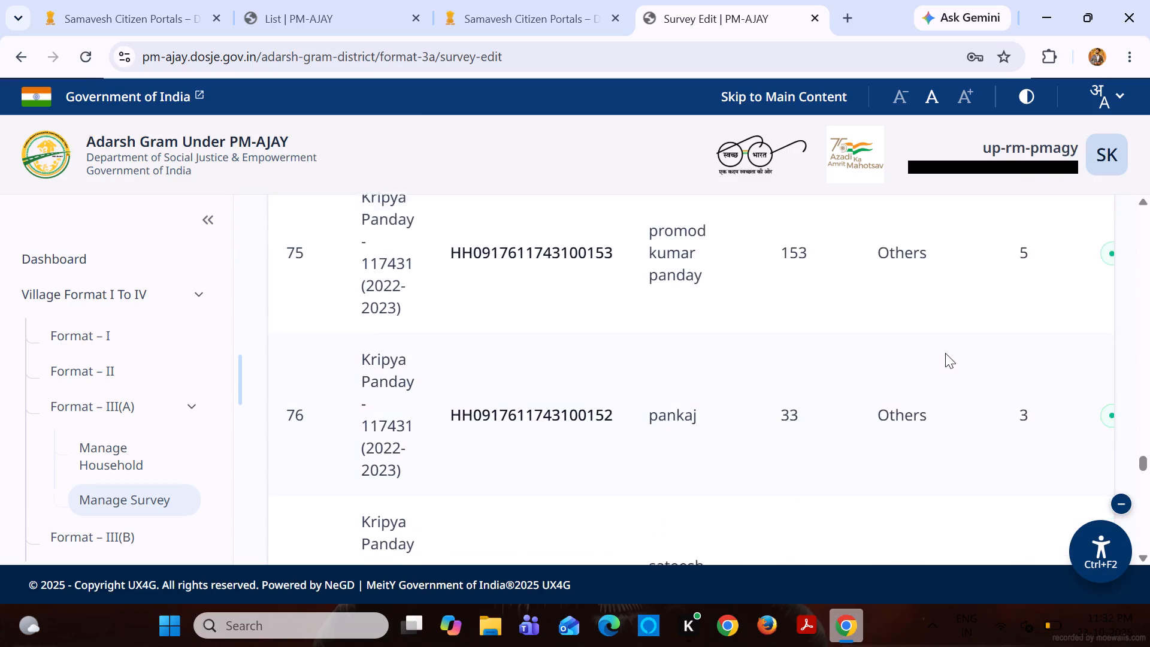
{"action": "scroll", "coordinate": [945, 353], "scroll_direction": "down", "scroll_amount": 4}
{"action": "scroll", "coordinate": [945, 353], "scroll_direction": "left", "scroll_amount": 5}
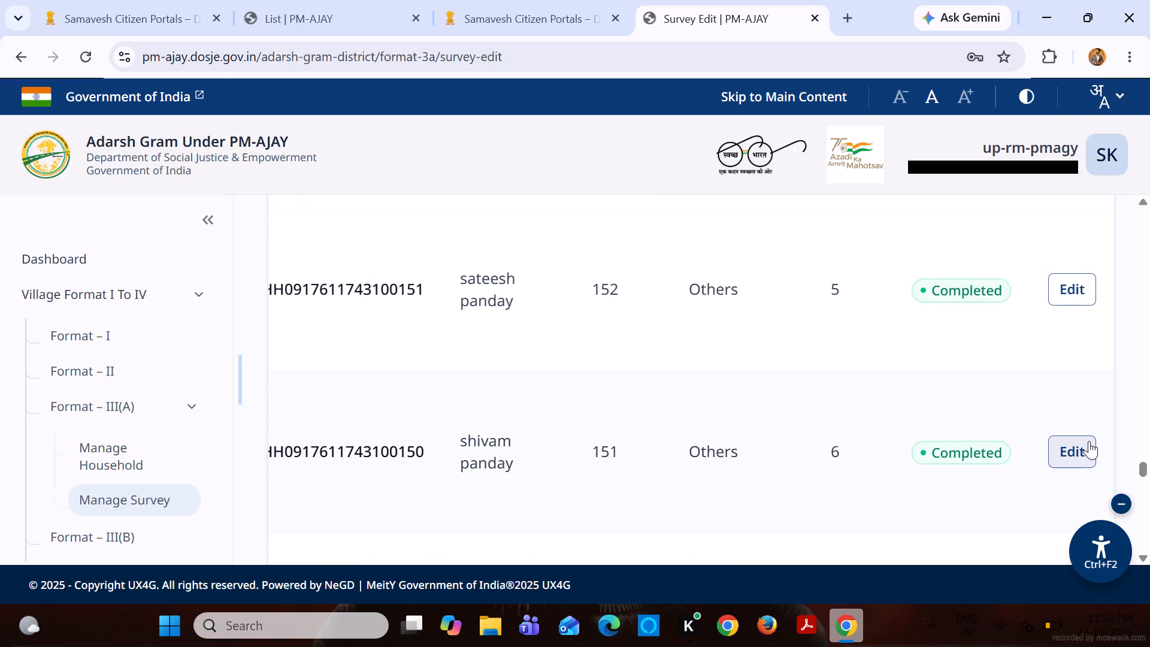
{"action": "left_click", "coordinate": [1088, 443]}
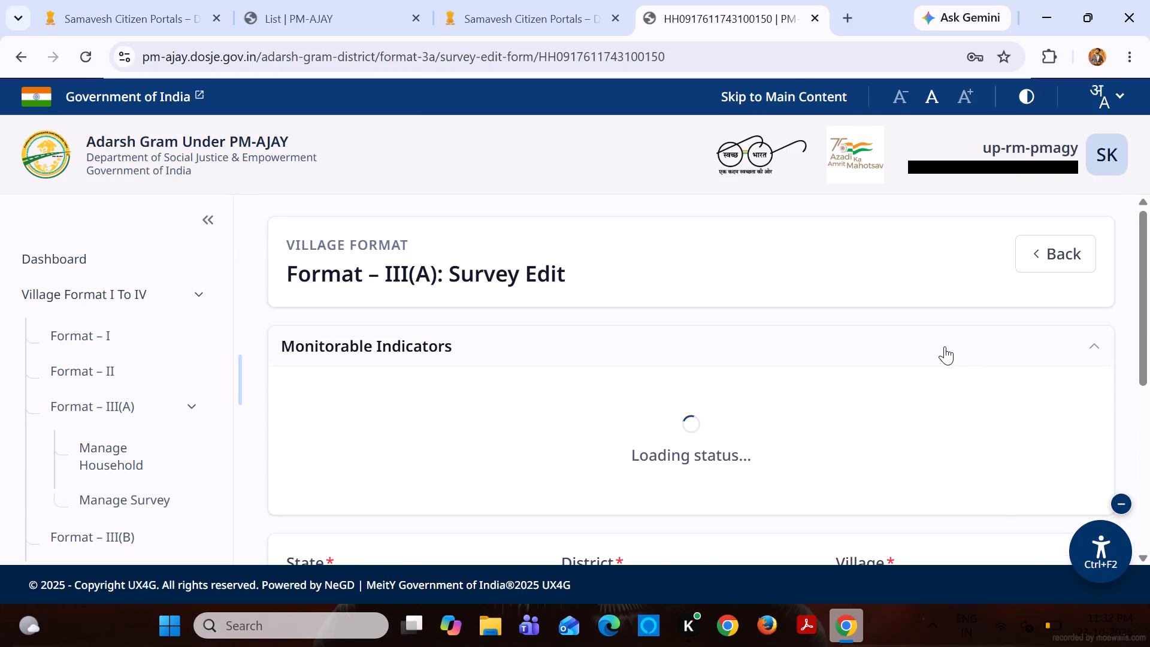
{"action": "scroll", "coordinate": [945, 346], "scroll_direction": "down", "scroll_amount": 7}
{"action": "left_click", "coordinate": [765, 407]}
{"action": "scroll", "coordinate": [712, 36], "scroll_direction": "down", "scroll_amount": 6}
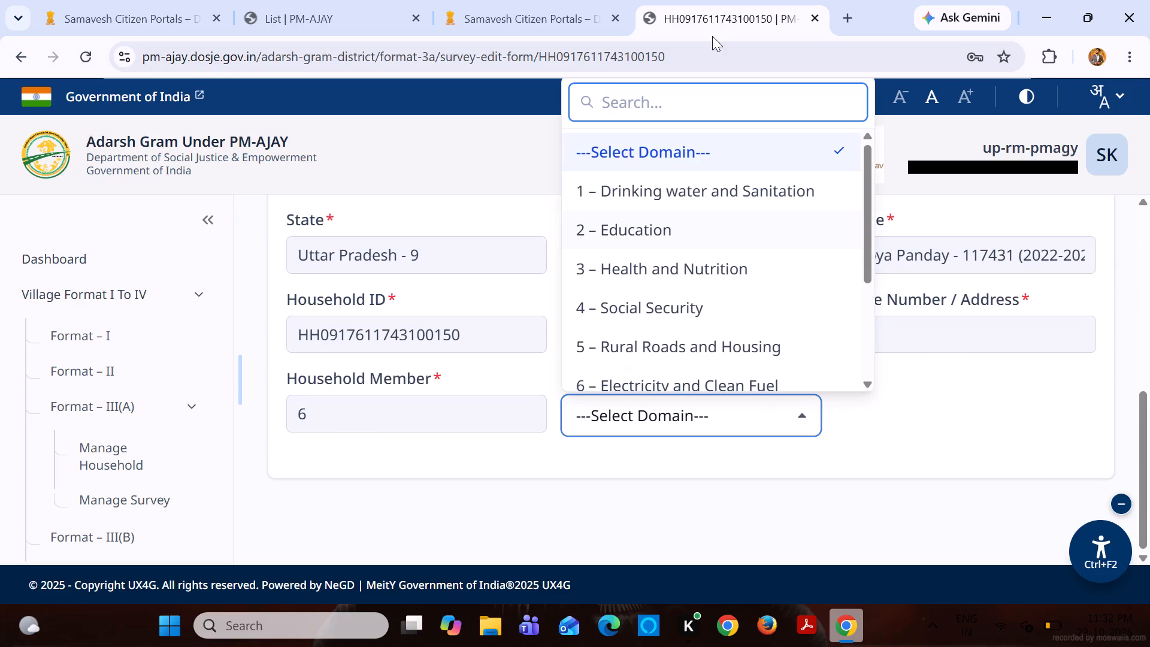
{"action": "scroll", "coordinate": [712, 36], "scroll_direction": "down", "scroll_amount": 1}
{"action": "scroll", "coordinate": [709, 232], "scroll_direction": "down", "scroll_amount": 6}
{"action": "left_click", "coordinate": [657, 361]}
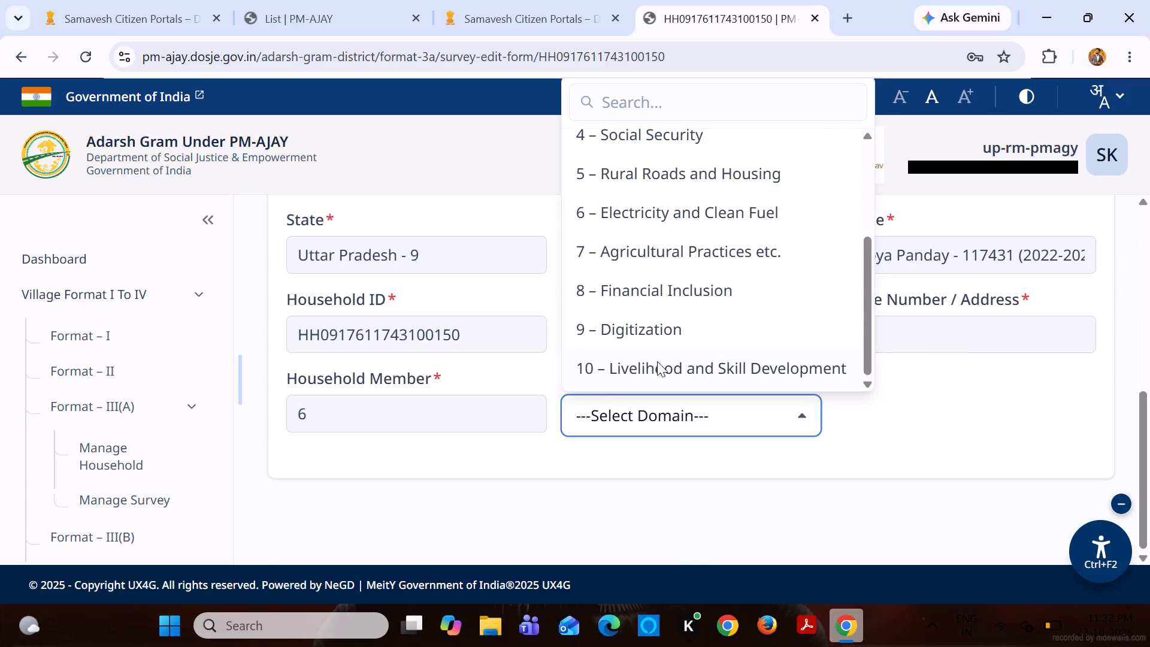
Set house 151's 10.2 eligible youth already able to avail bank-linked loans to 2, and save the survey answers.
{"action": "scroll", "coordinate": [773, 390], "scroll_direction": "down", "scroll_amount": 5}
{"action": "scroll", "coordinate": [931, 331], "scroll_direction": "down", "scroll_amount": 2}
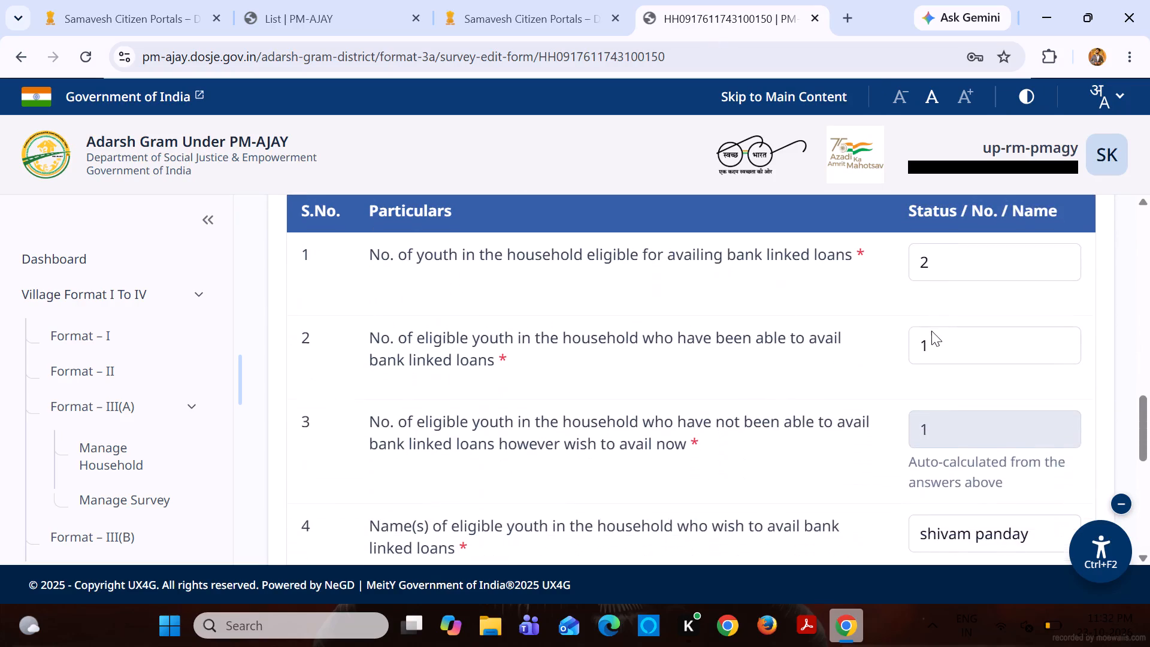
{"action": "left_click", "coordinate": [949, 328]}
{"action": "key", "text": "BackSpace"}
{"action": "key", "text": "2"}
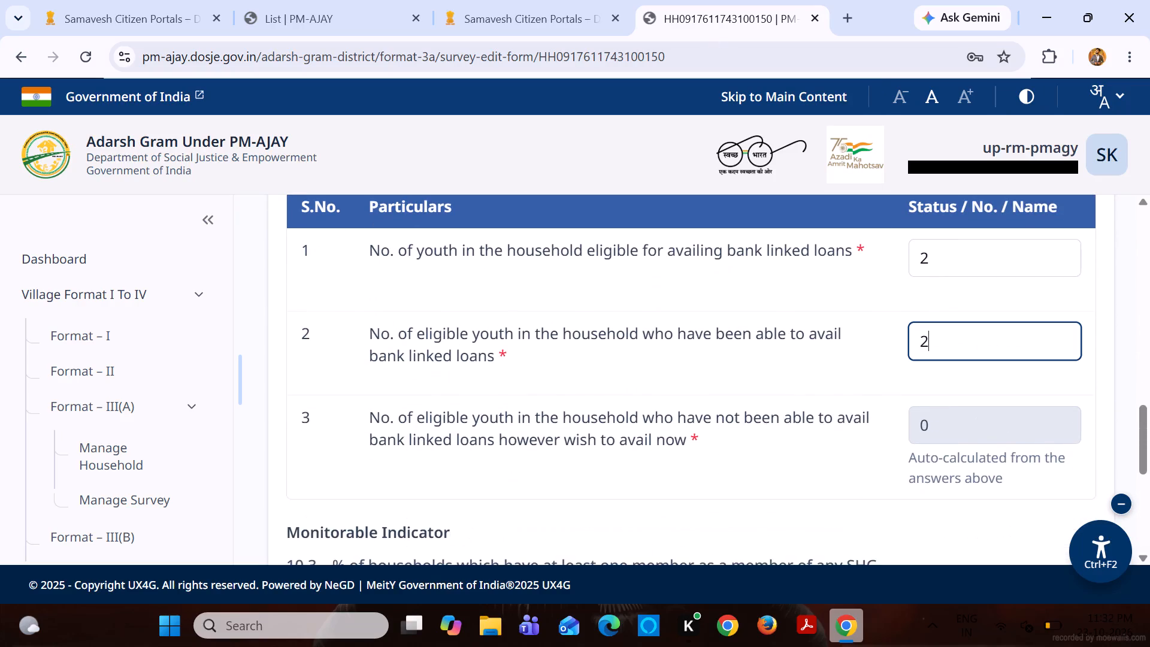
{"action": "scroll", "coordinate": [949, 328], "scroll_direction": "down", "scroll_amount": 4}
{"action": "left_click_drag", "start_coordinate": [1040, 422], "coordinate": [1042, 430]}
{"action": "left_click", "coordinate": [1042, 430]}
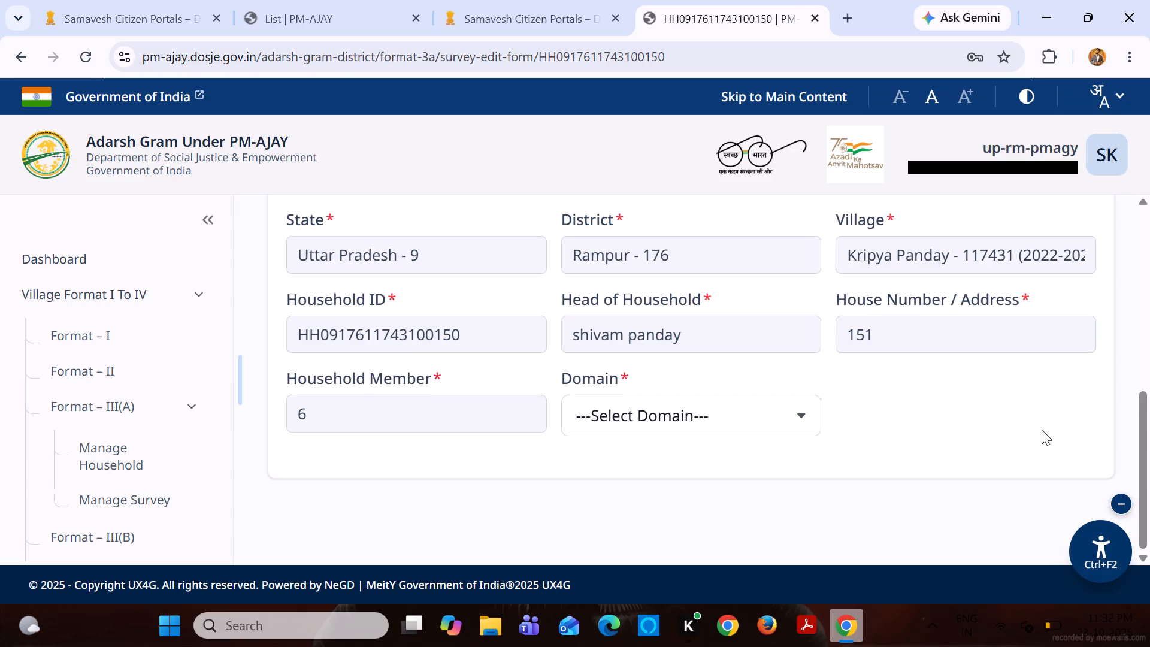
Return to the household list and open the survey of house 148, household ID ending 147, at domain 10 – Livelihood and Skill Development.
{"action": "scroll", "coordinate": [994, 399], "scroll_direction": "up", "scroll_amount": 10}
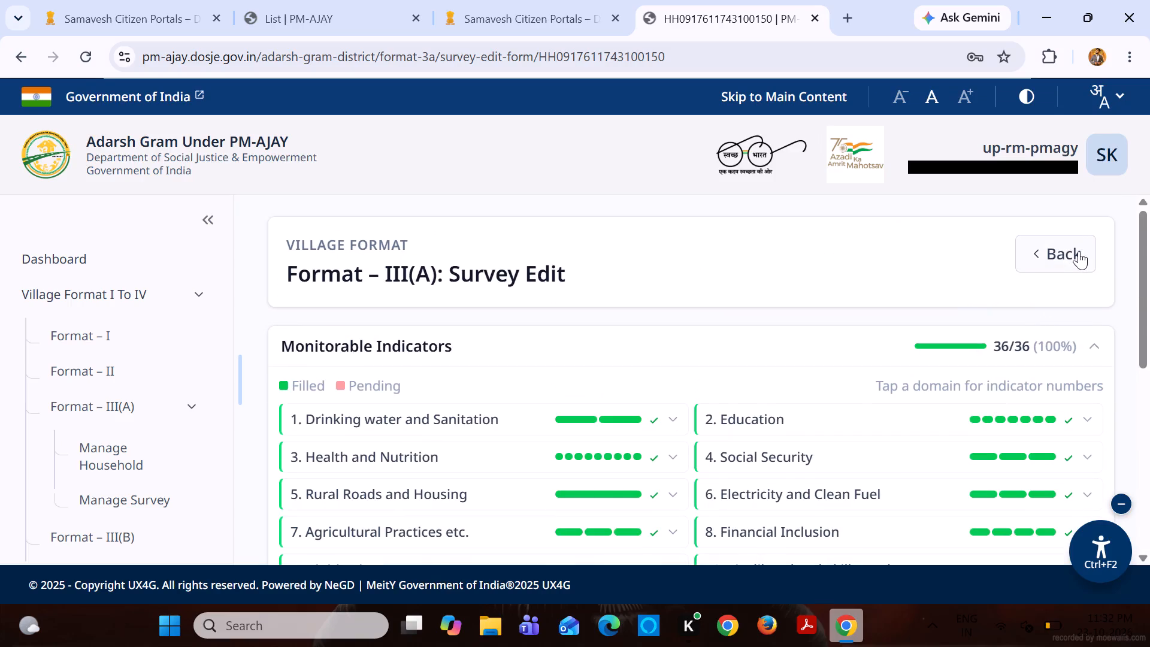
{"action": "left_click", "coordinate": [1079, 251]}
{"action": "scroll", "coordinate": [975, 355], "scroll_direction": "down", "scroll_amount": 3}
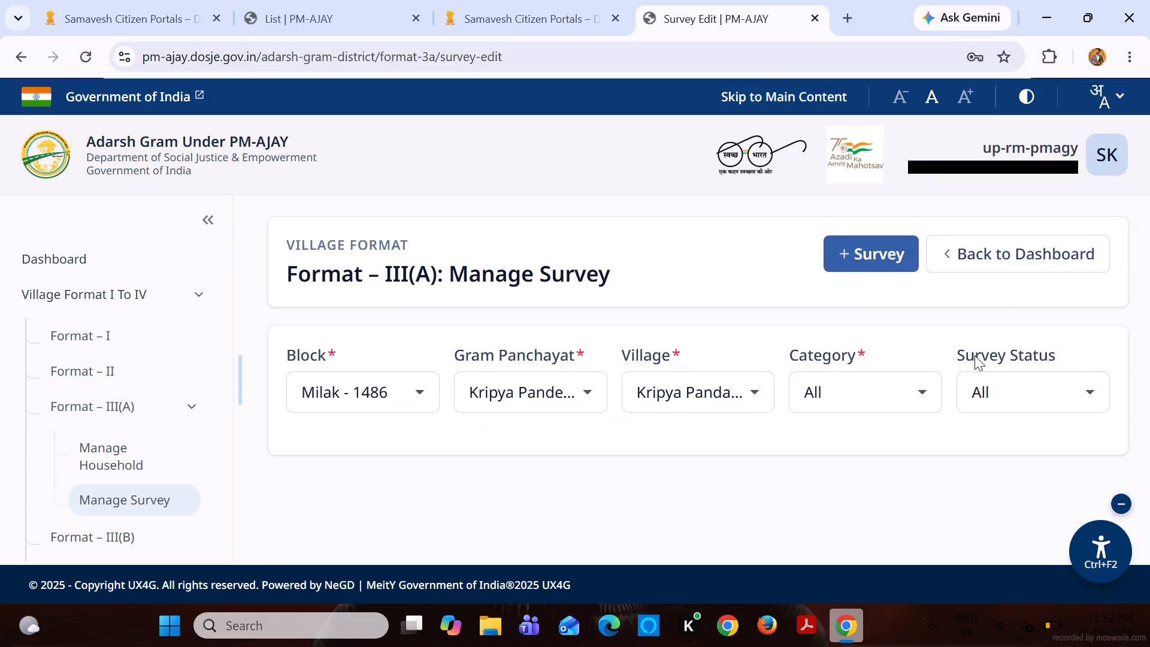
{"action": "scroll", "coordinate": [975, 355], "scroll_direction": "down", "scroll_amount": 15}
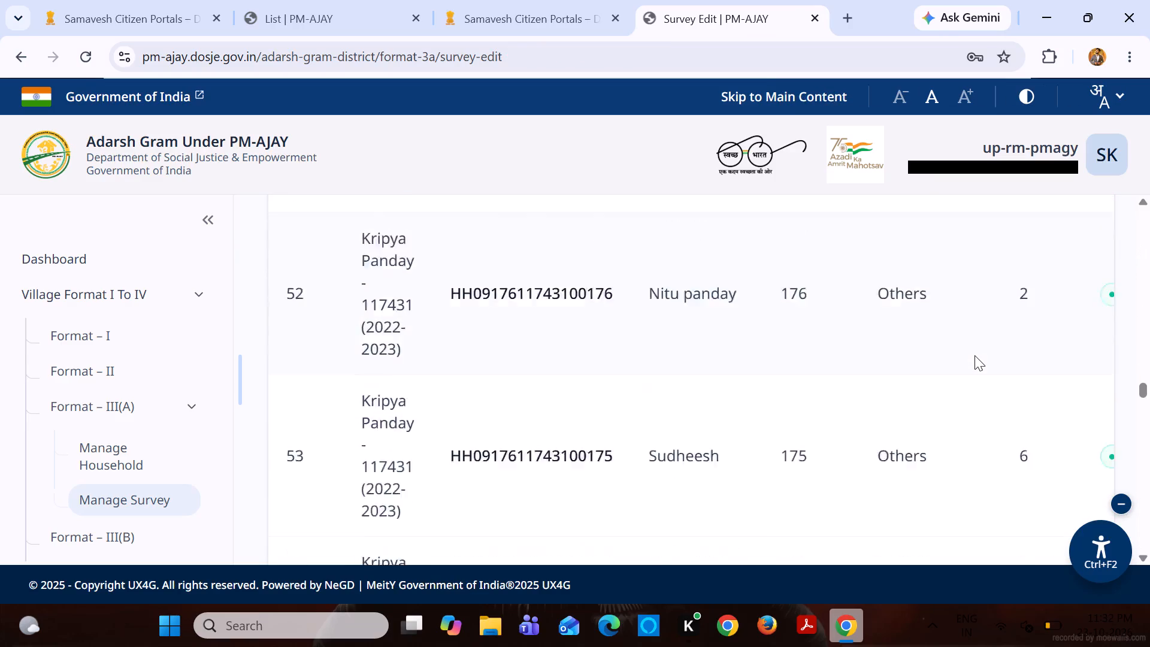
{"action": "scroll", "coordinate": [975, 355], "scroll_direction": "down", "scroll_amount": 12}
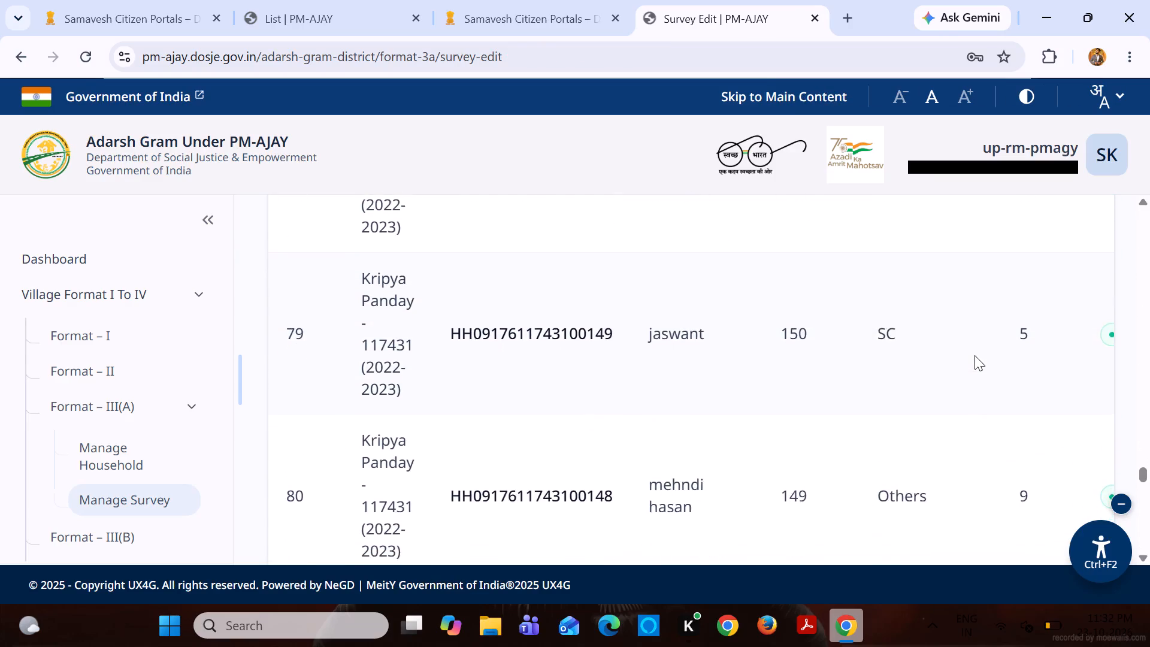
{"action": "scroll", "coordinate": [975, 355], "scroll_direction": "down", "scroll_amount": 4}
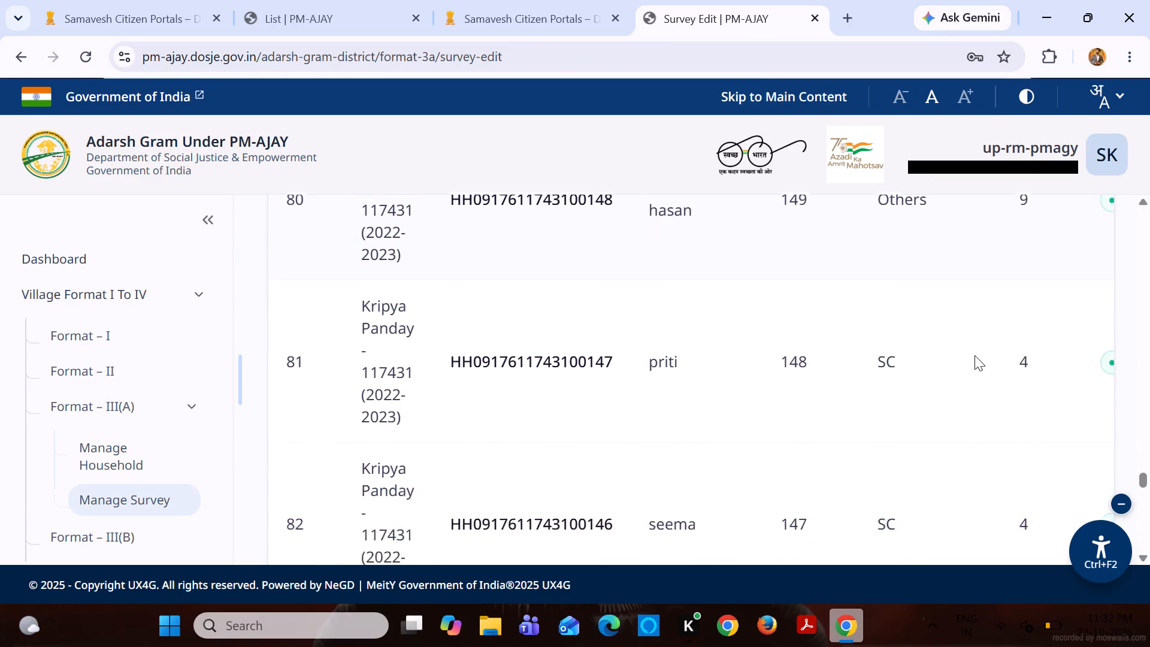
{"action": "scroll", "coordinate": [975, 355], "scroll_direction": "down", "scroll_amount": 1}
{"action": "scroll", "coordinate": [975, 355], "scroll_direction": "left", "scroll_amount": 6}
{"action": "left_click", "coordinate": [1080, 328]}
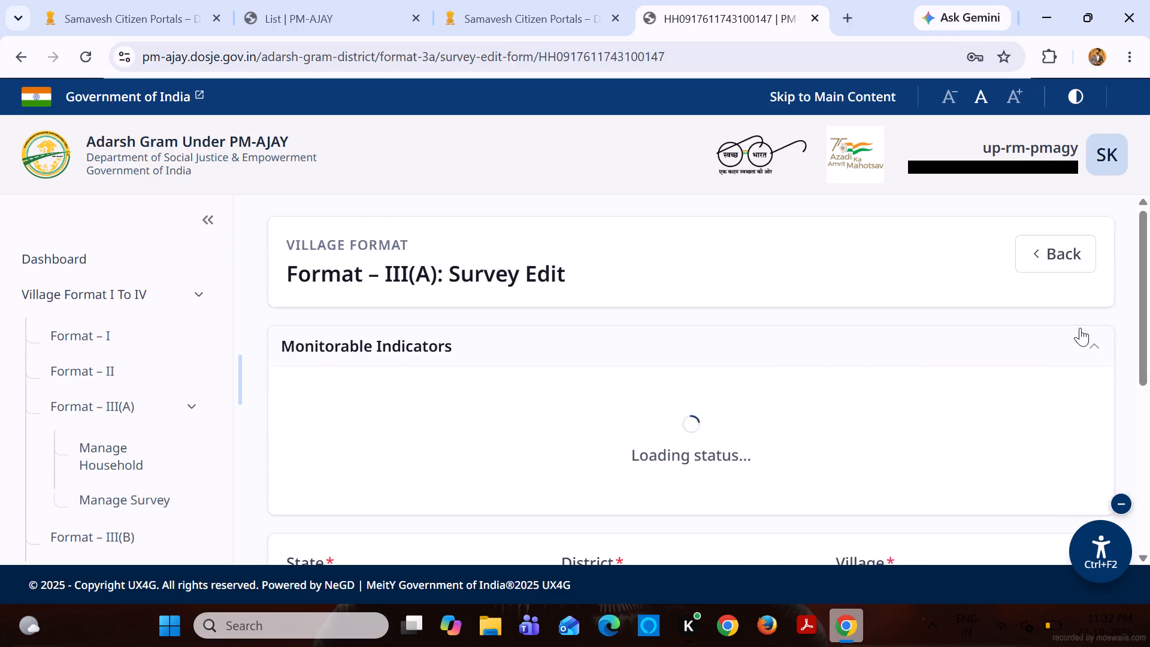
{"action": "scroll", "coordinate": [938, 361], "scroll_direction": "down", "scroll_amount": 11}
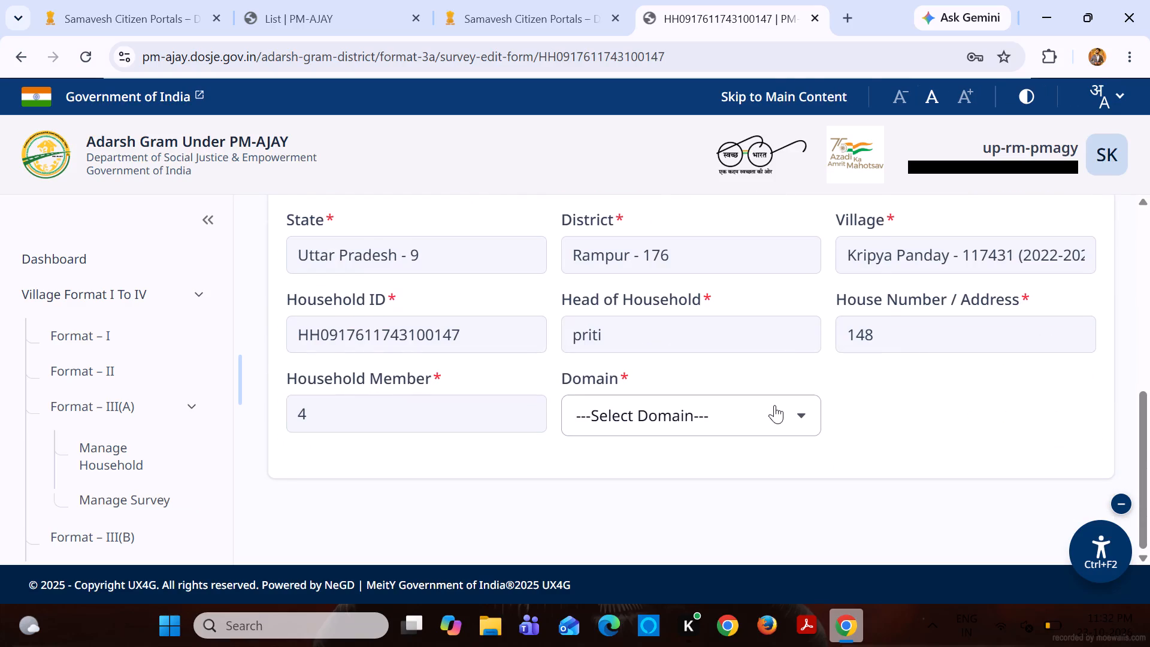
{"action": "left_click", "coordinate": [774, 405]}
{"action": "scroll", "coordinate": [745, 198], "scroll_direction": "down", "scroll_amount": 7}
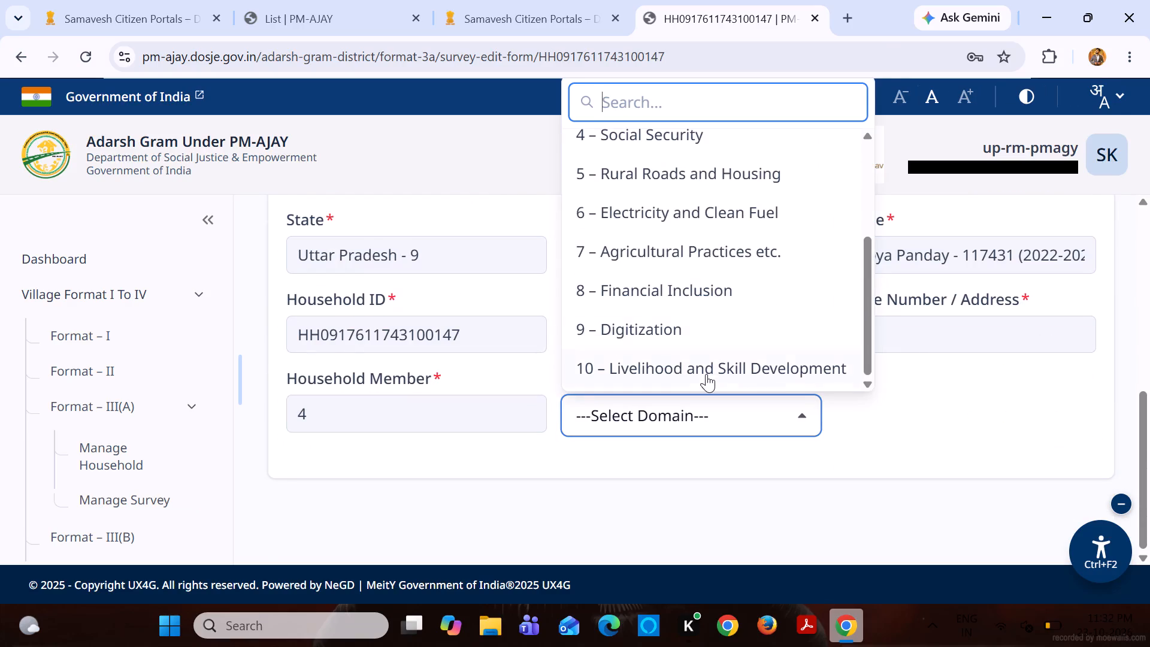
{"action": "left_click", "coordinate": [706, 374]}
Set house 148's 10.1 training-eligible youth, 10.2 loan-eligible youth and 10.3 members wishing to join an SHG to 0, and save the answers.
{"action": "scroll", "coordinate": [706, 374], "scroll_direction": "down", "scroll_amount": 4}
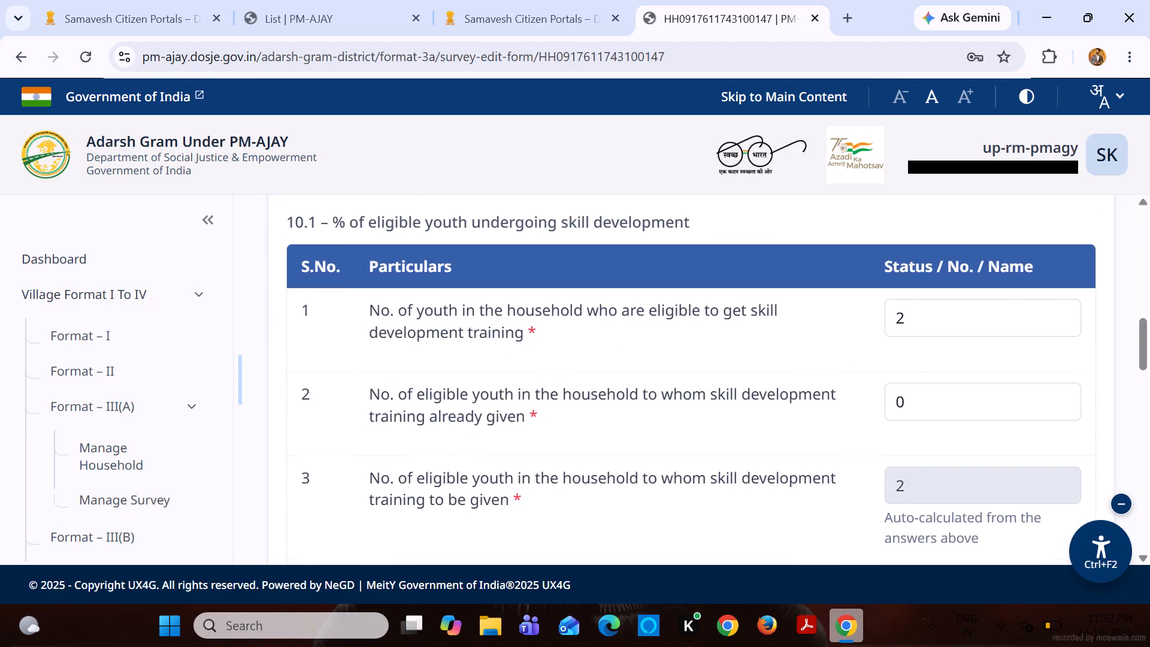
{"action": "left_click", "coordinate": [930, 325]}
{"action": "key", "text": "BackSpace"}
{"action": "key", "text": "0"}
{"action": "scroll", "coordinate": [930, 325], "scroll_direction": "down", "scroll_amount": 3}
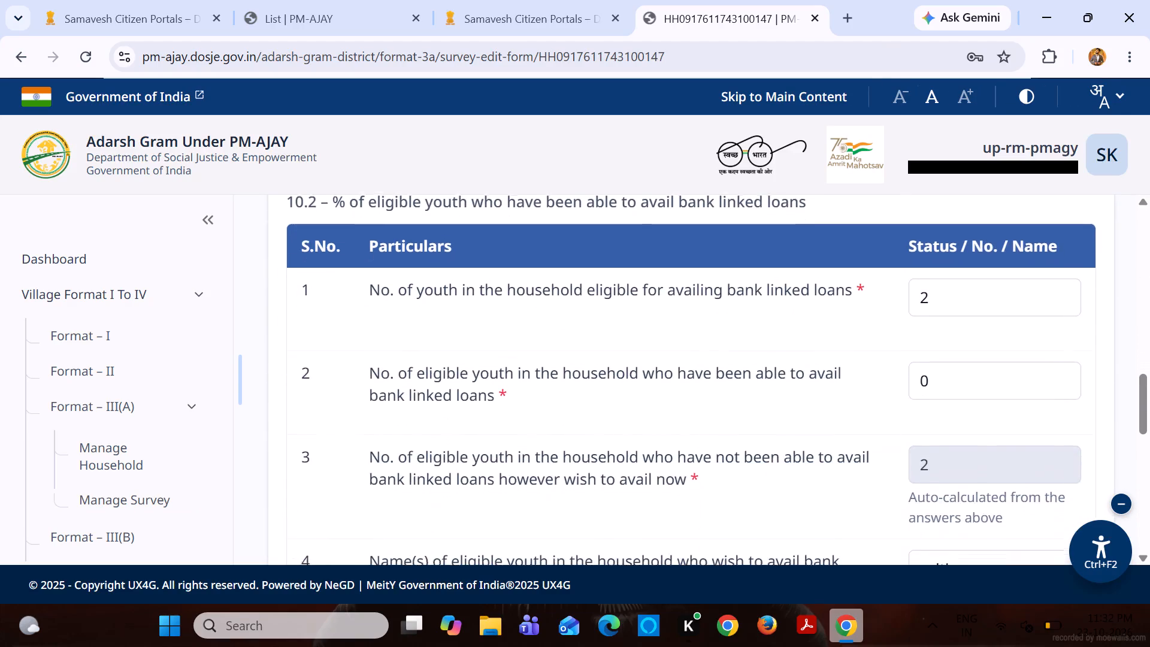
{"action": "left_click", "coordinate": [1009, 283]}
{"action": "key", "text": "BackSpace"}
{"action": "key", "text": "0"}
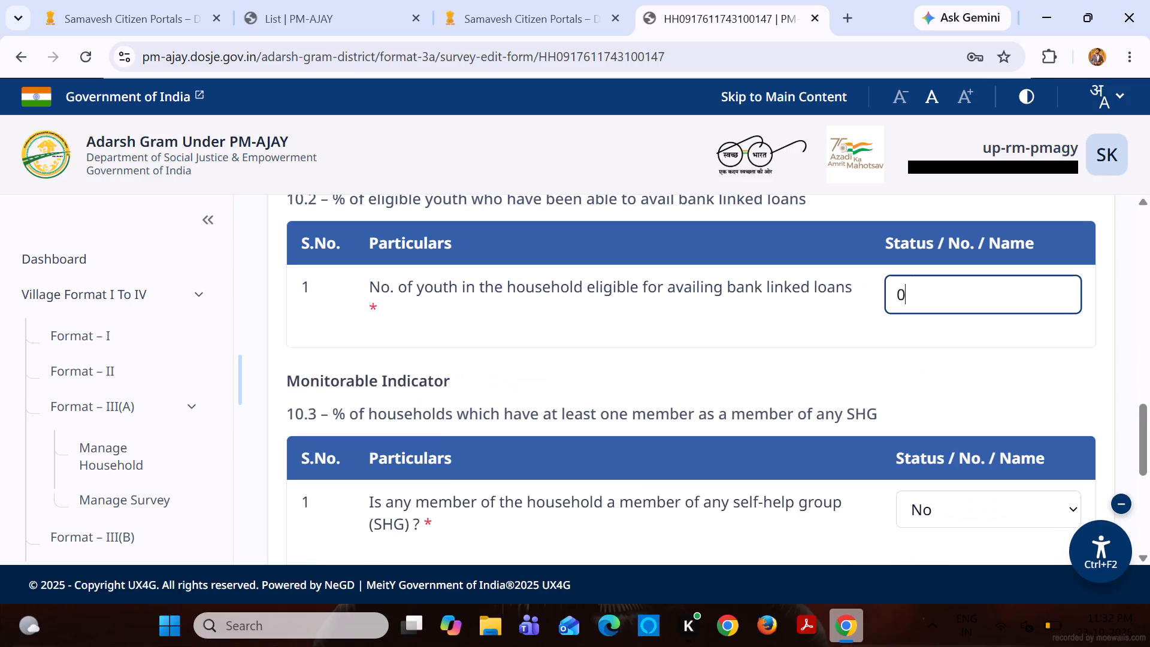
{"action": "scroll", "coordinate": [1009, 283], "scroll_direction": "down", "scroll_amount": 5}
{"action": "left_click", "coordinate": [1013, 275]}
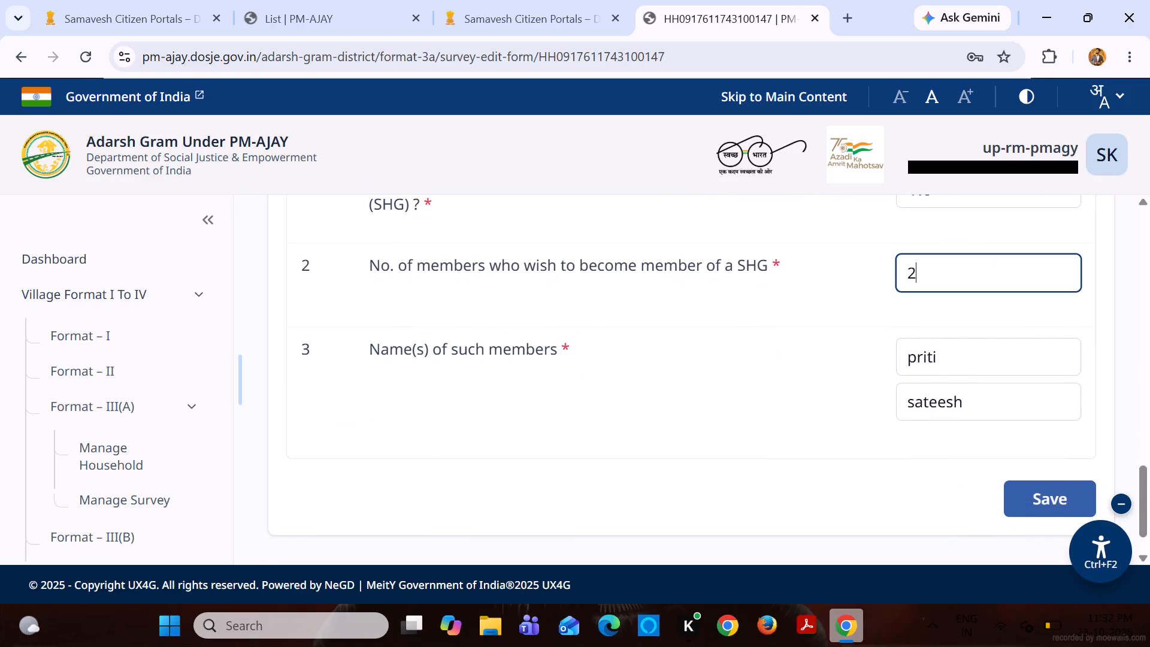
{"action": "key", "text": "BackSpace"}
{"action": "key", "text": "0"}
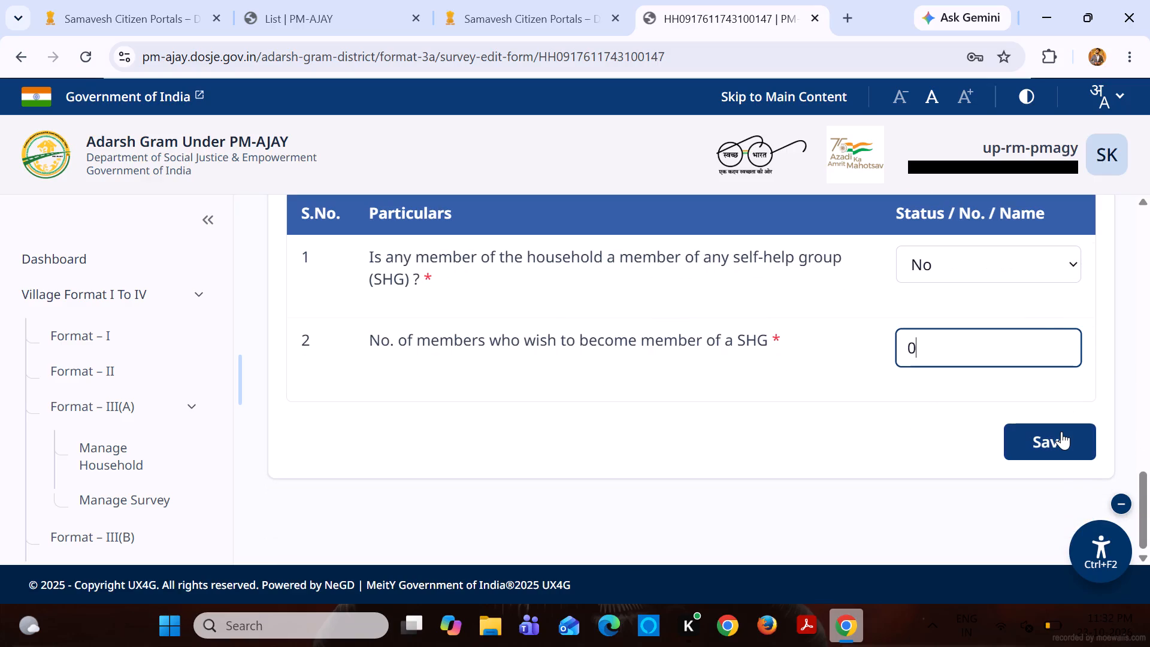
{"action": "left_click", "coordinate": [1061, 431]}
Return to the household list and open the survey of house 147, household ID ending 146, at domain 10 – Livelihood and Skill Development.
{"action": "scroll", "coordinate": [964, 291], "scroll_direction": "up", "scroll_amount": 8}
{"action": "left_click", "coordinate": [1054, 261]}
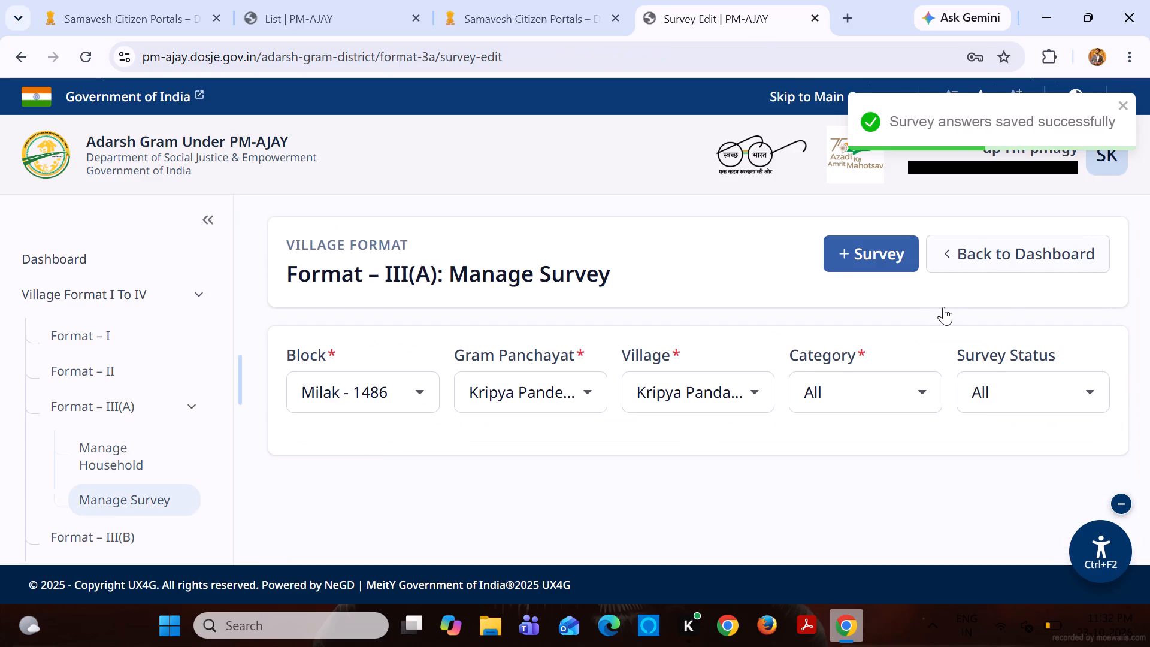
{"action": "scroll", "coordinate": [943, 307], "scroll_direction": "down", "scroll_amount": 18}
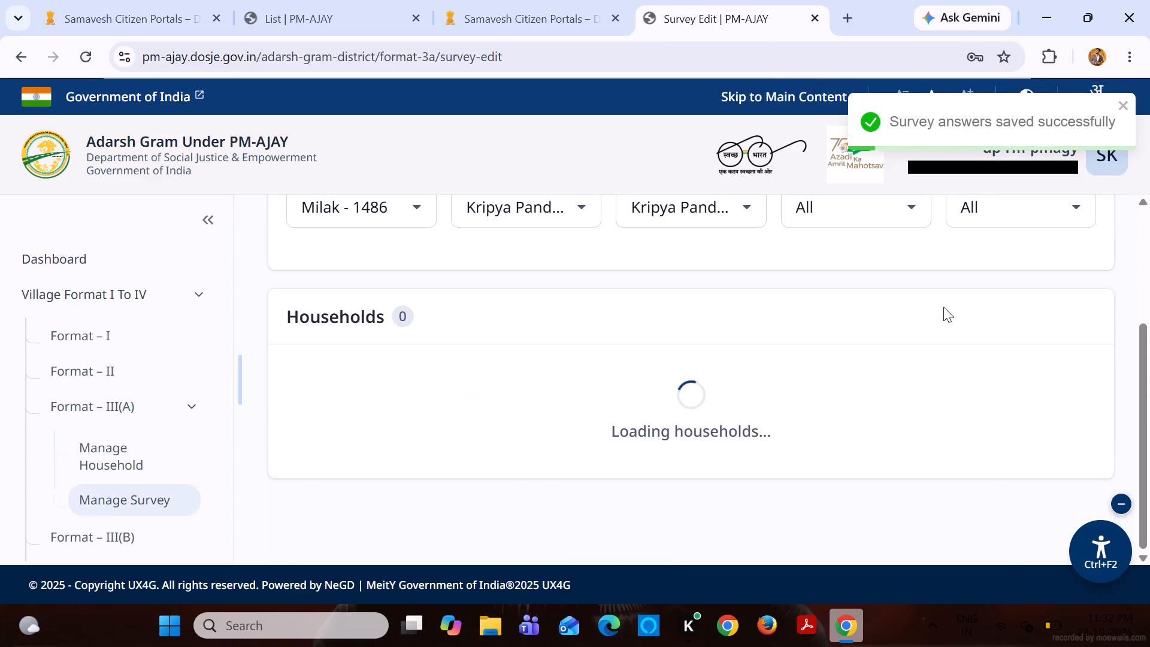
{"action": "scroll", "coordinate": [943, 307], "scroll_direction": "down", "scroll_amount": 16}
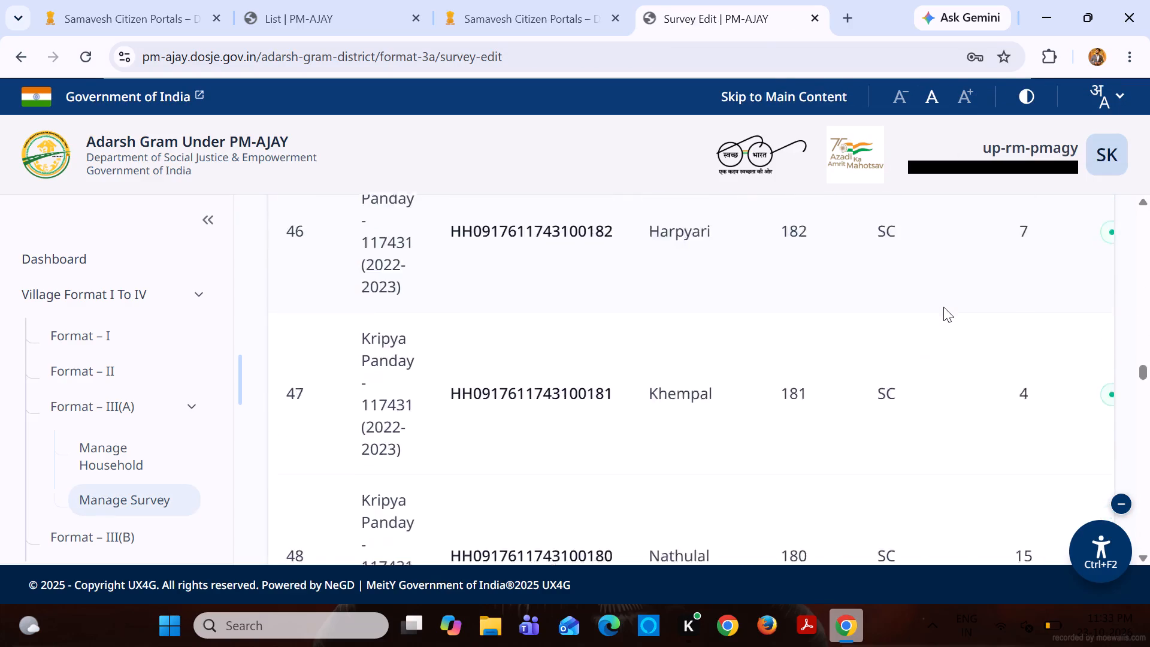
{"action": "scroll", "coordinate": [943, 307], "scroll_direction": "down", "scroll_amount": 11}
{"action": "scroll", "coordinate": [943, 307], "scroll_direction": "up", "scroll_amount": 1}
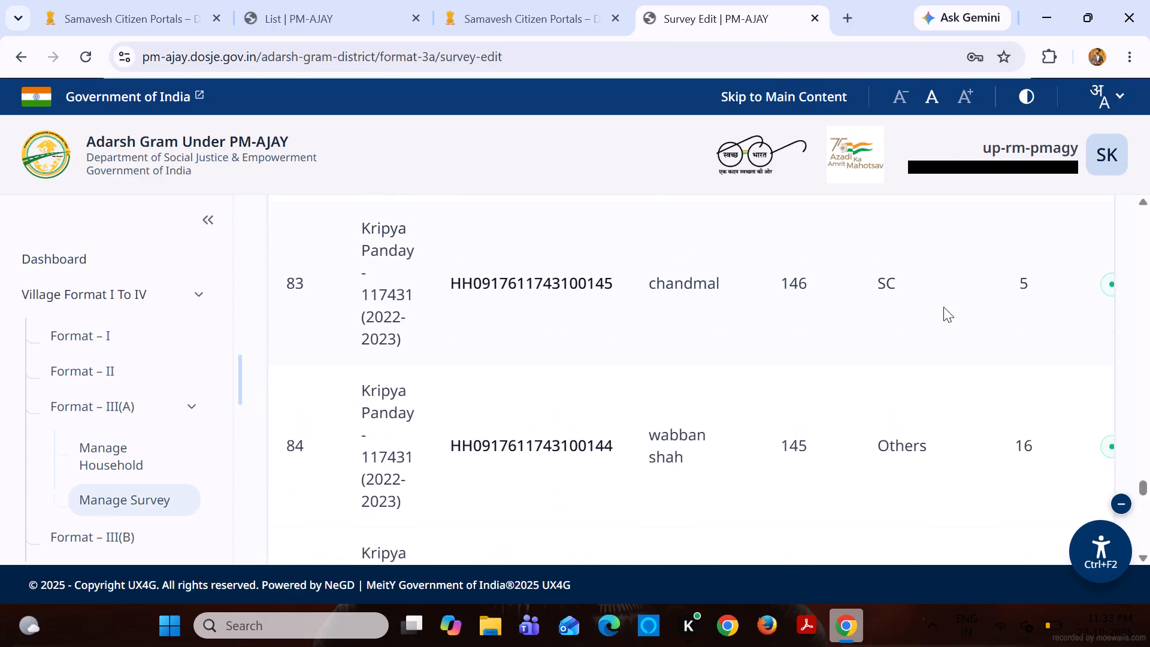
{"action": "scroll", "coordinate": [943, 307], "scroll_direction": "up", "scroll_amount": 1}
{"action": "left_click", "coordinate": [1063, 273]}
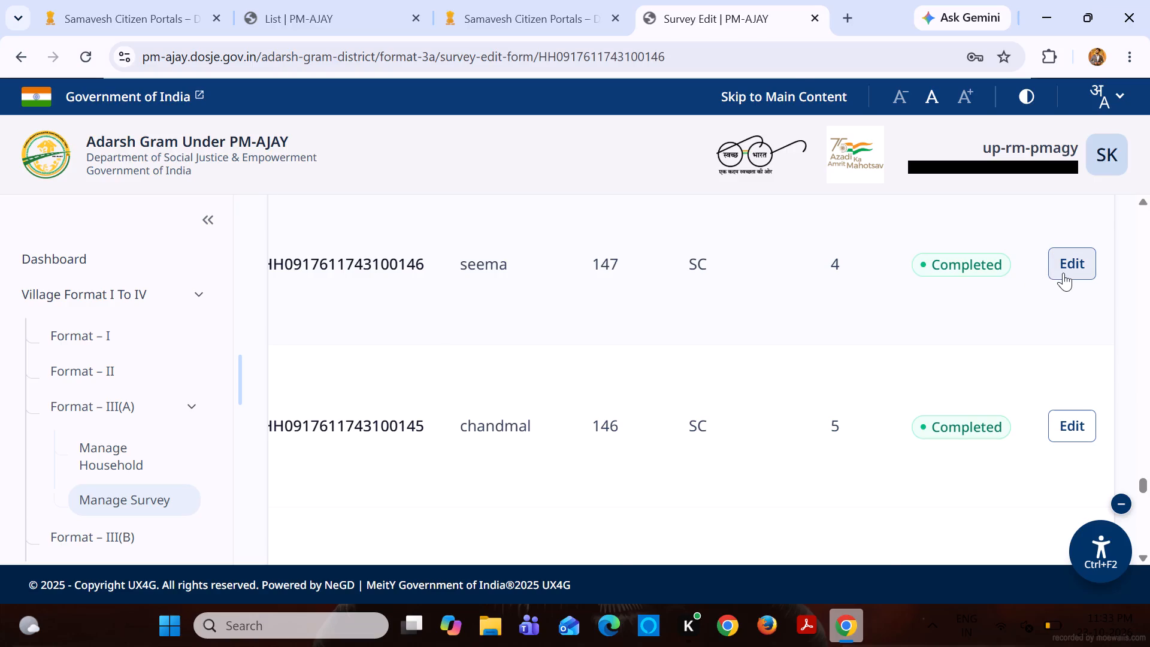
{"action": "scroll", "coordinate": [940, 335], "scroll_direction": "down", "scroll_amount": 7}
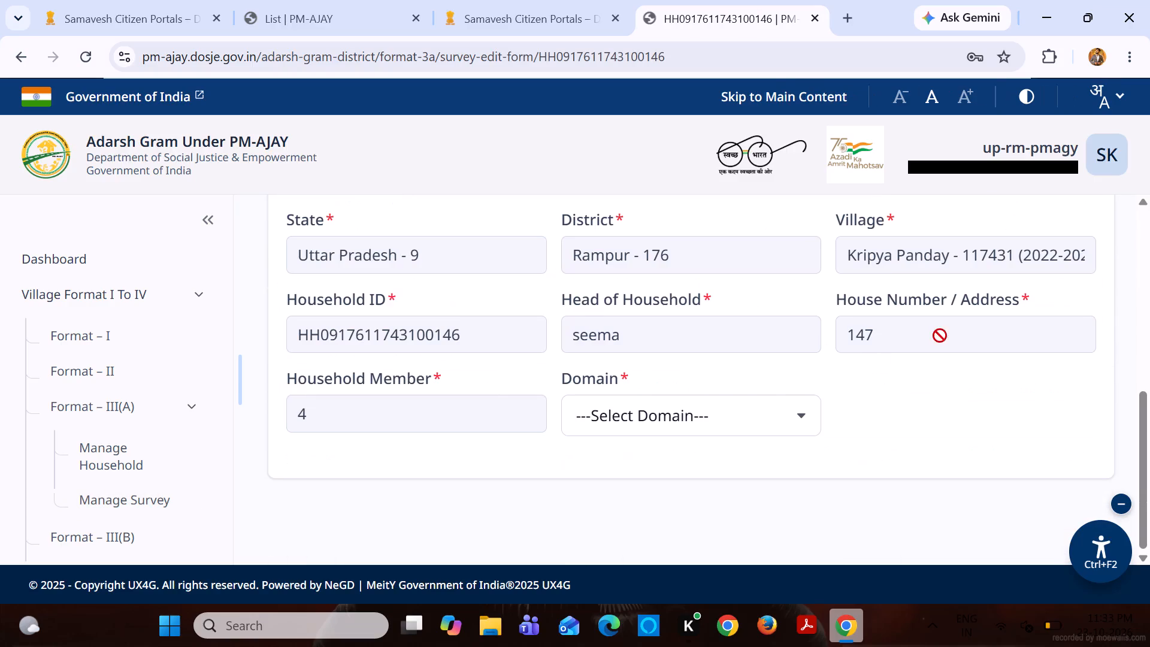
{"action": "left_click", "coordinate": [776, 419]}
{"action": "scroll", "coordinate": [744, 315], "scroll_direction": "down", "scroll_amount": 7}
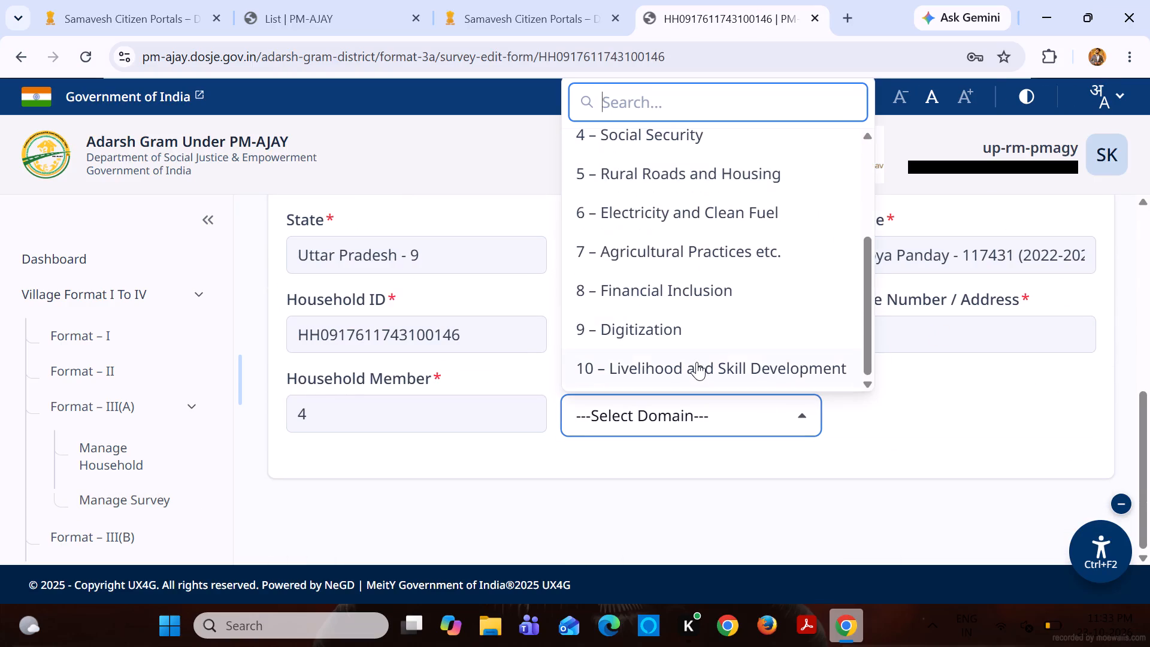
{"action": "left_click", "coordinate": [697, 362]}
Set house 147's 10.1 training-eligible youth, 10.2 loan-eligible youth and 10.3 members wishing to join an SHG to 0, and save the answers.
{"action": "scroll", "coordinate": [816, 416], "scroll_direction": "down", "scroll_amount": 3}
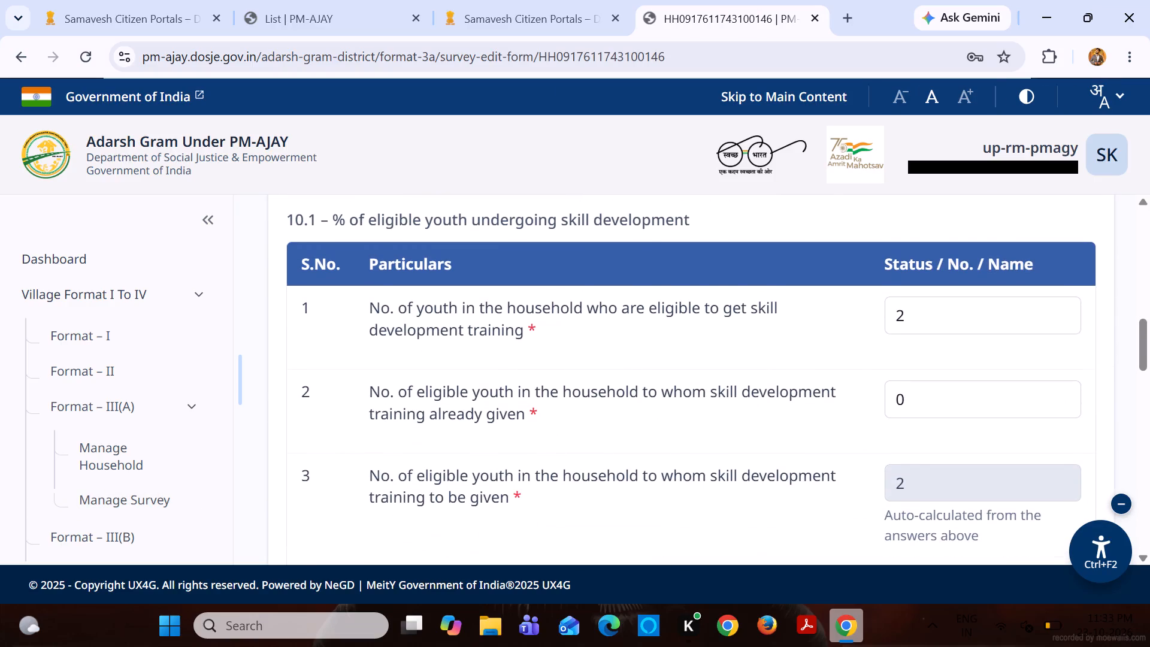
{"action": "left_click", "coordinate": [929, 326]}
{"action": "key", "text": "BackSpace"}
{"action": "key", "text": "0"}
{"action": "scroll", "coordinate": [929, 326], "scroll_direction": "down", "scroll_amount": 3}
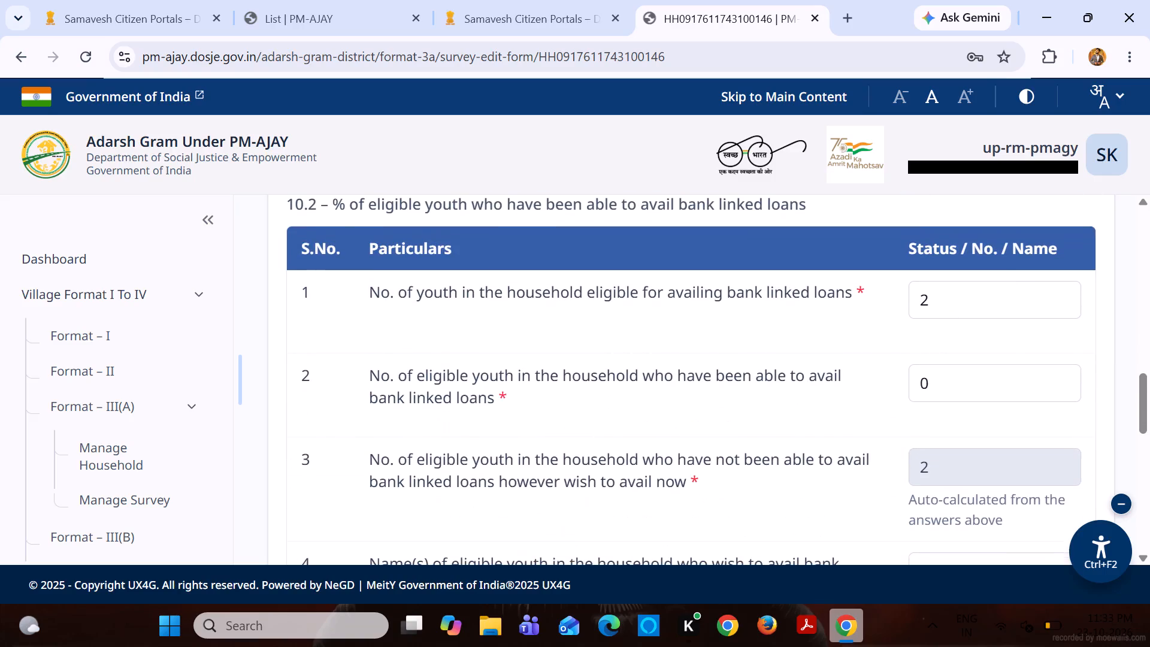
{"action": "left_click_drag", "start_coordinate": [1005, 274], "coordinate": [968, 306]}
{"action": "left_click", "coordinate": [968, 306]}
{"action": "key", "text": "BackSpace"}
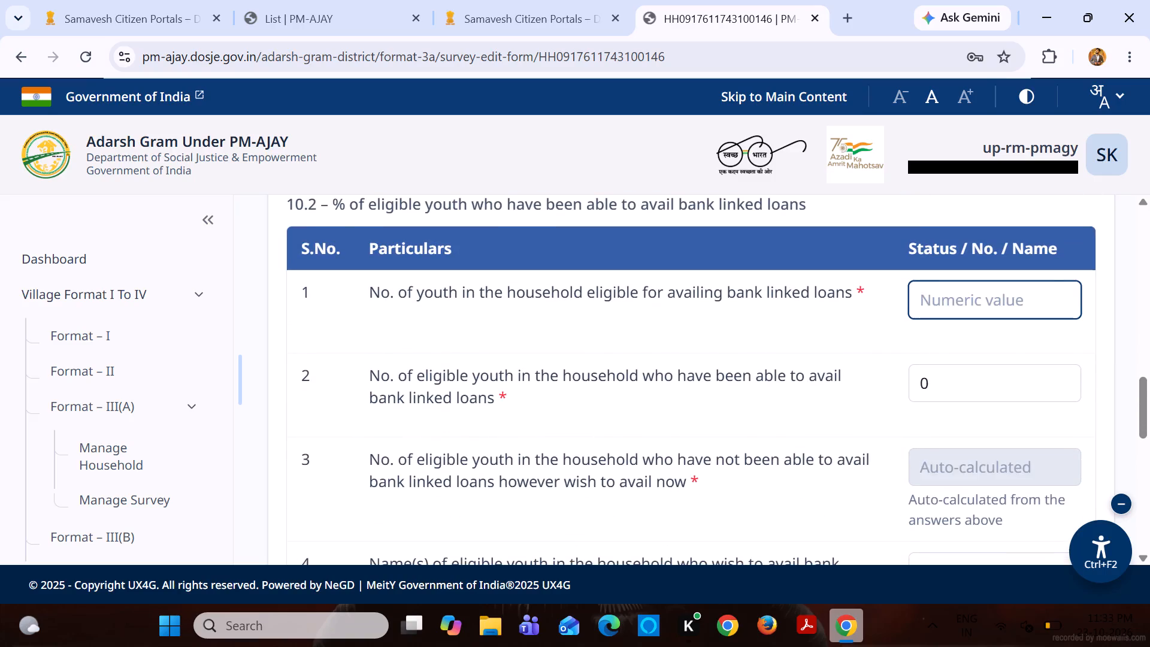
{"action": "key", "text": "0"}
{"action": "scroll", "coordinate": [968, 306], "scroll_direction": "down", "scroll_amount": 8}
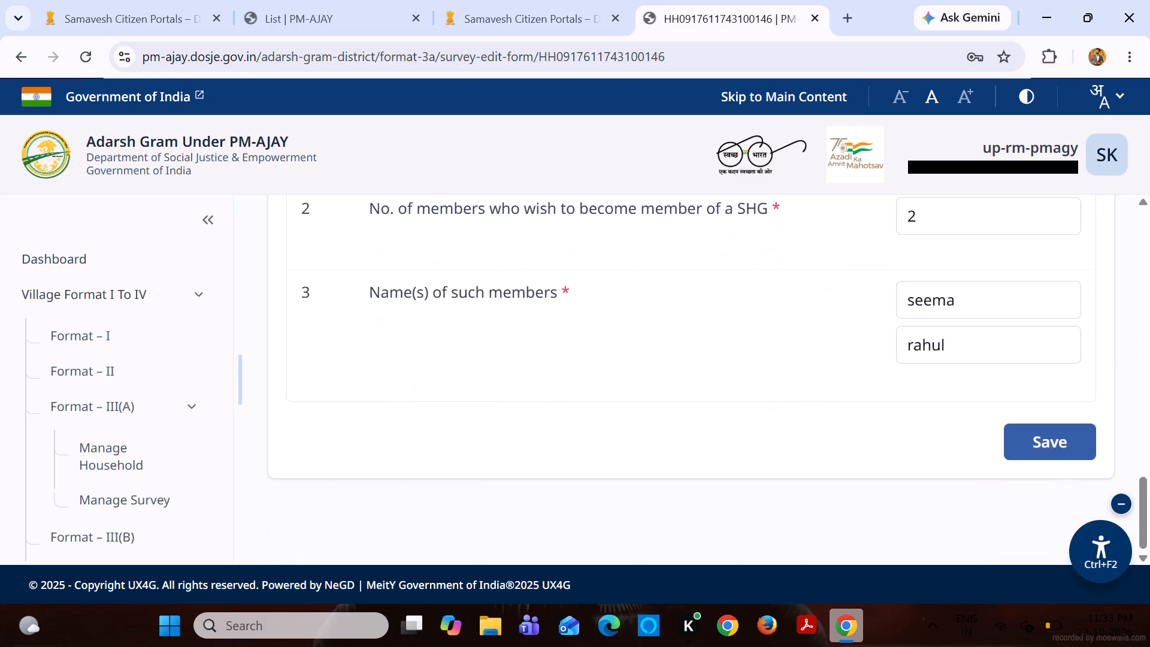
{"action": "left_click", "coordinate": [1001, 204]}
{"action": "key", "text": "BackSpace"}
{"action": "key", "text": "0"}
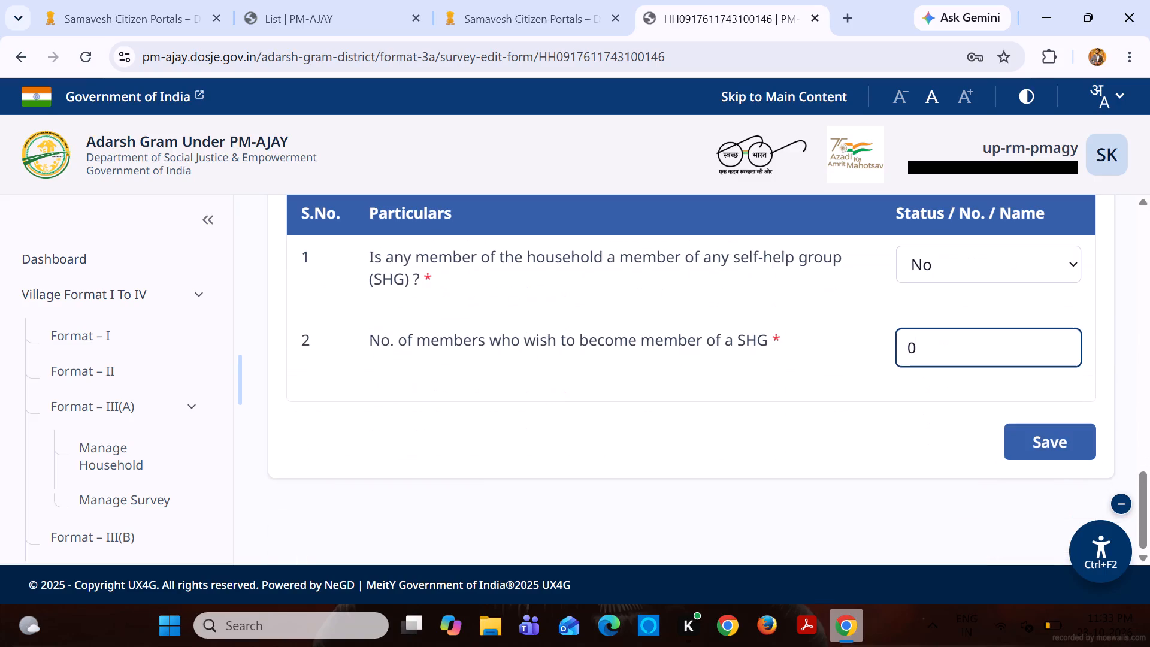
{"action": "left_click", "coordinate": [1054, 427]}
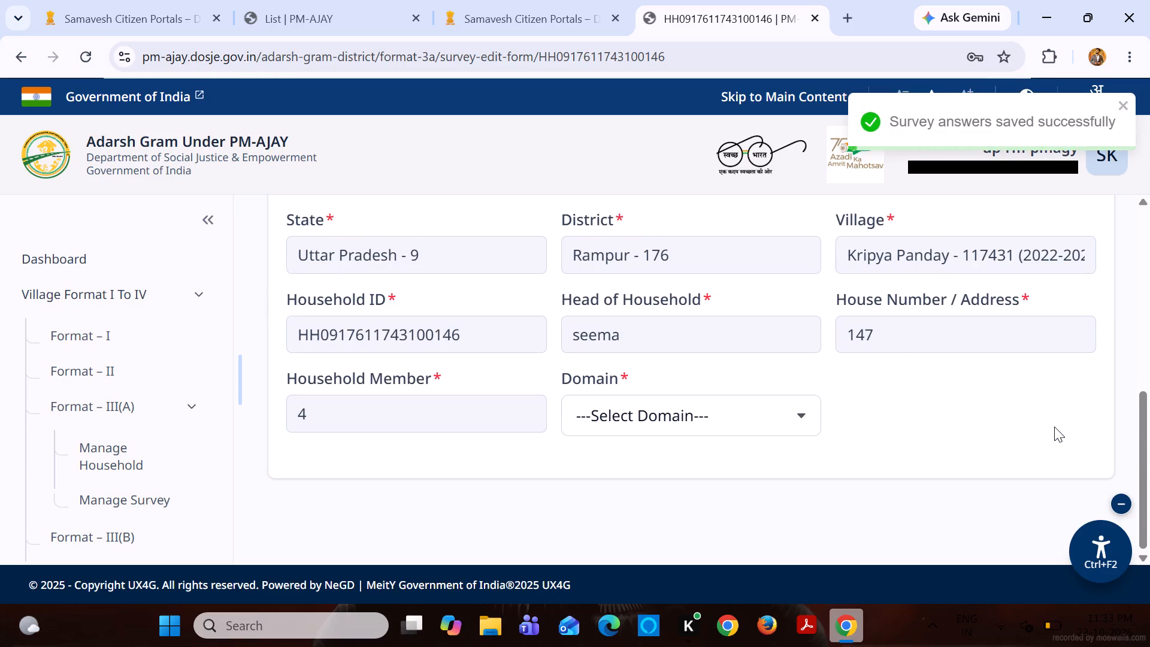
Return to the household list and open the survey of house 129, household ID ending 128, at domain 10 – Livelihood and Skill Development.
{"action": "scroll", "coordinate": [917, 281], "scroll_direction": "up", "scroll_amount": 11}
{"action": "left_click", "coordinate": [1036, 253]}
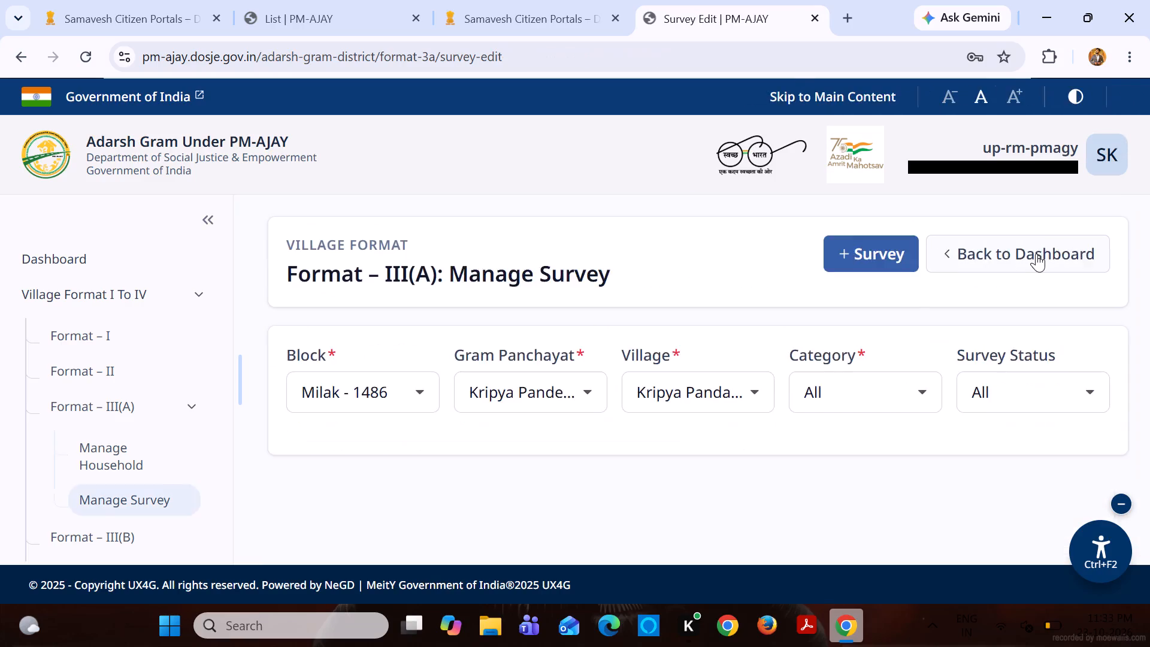
{"action": "scroll", "coordinate": [961, 337], "scroll_direction": "down", "scroll_amount": 20}
{"action": "scroll", "coordinate": [961, 337], "scroll_direction": "down", "scroll_amount": 5}
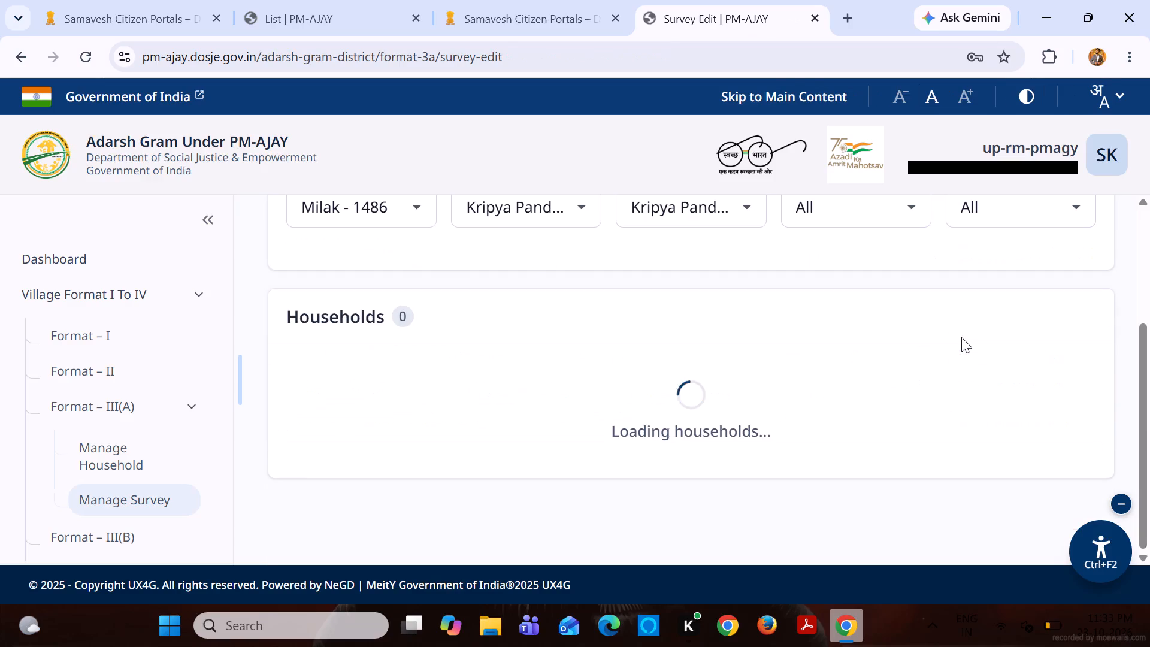
{"action": "scroll", "coordinate": [961, 337], "scroll_direction": "down", "scroll_amount": 20}
{"action": "scroll", "coordinate": [961, 337], "scroll_direction": "down", "scroll_amount": 20}
{"action": "scroll", "coordinate": [961, 337], "scroll_direction": "down", "scroll_amount": 19}
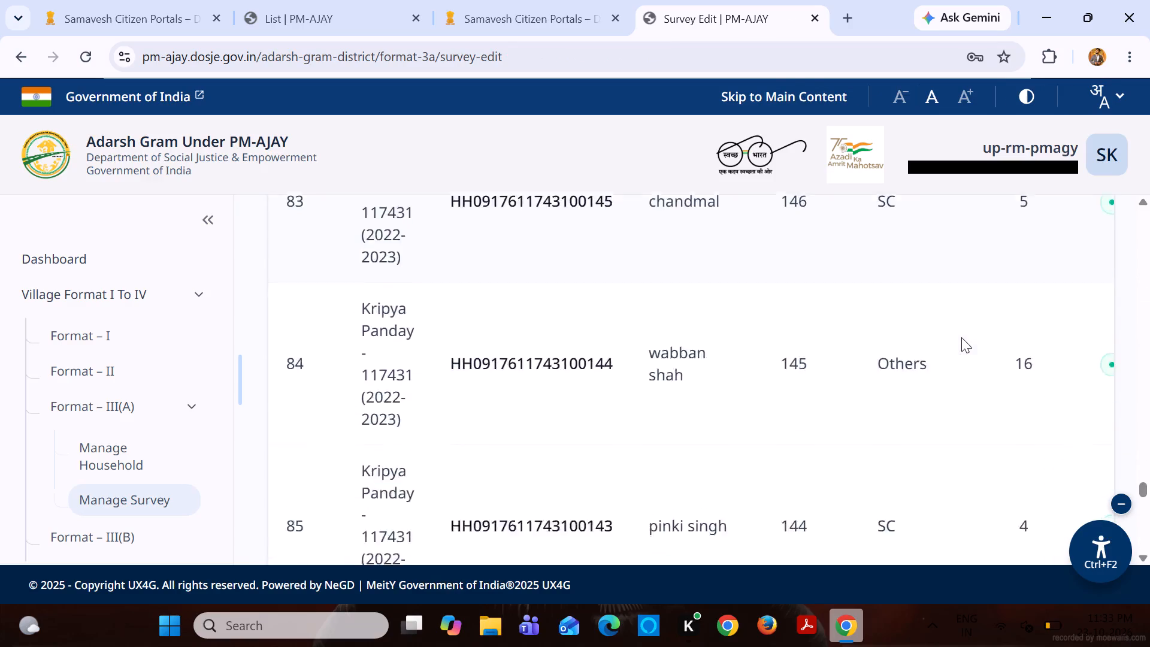
{"action": "scroll", "coordinate": [961, 337], "scroll_direction": "down", "scroll_amount": 9}
{"action": "scroll", "coordinate": [963, 336], "scroll_direction": "left", "scroll_amount": 9}
{"action": "left_click", "coordinate": [1084, 325]}
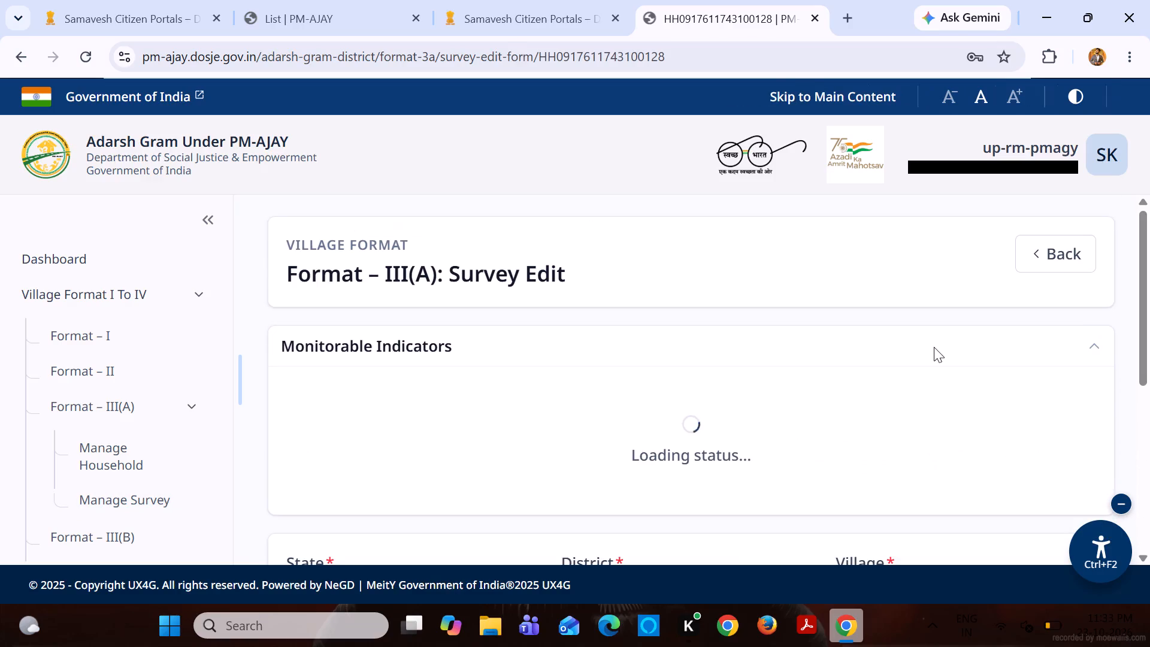
{"action": "scroll", "coordinate": [934, 347], "scroll_direction": "down", "scroll_amount": 7}
{"action": "left_click", "coordinate": [797, 415]}
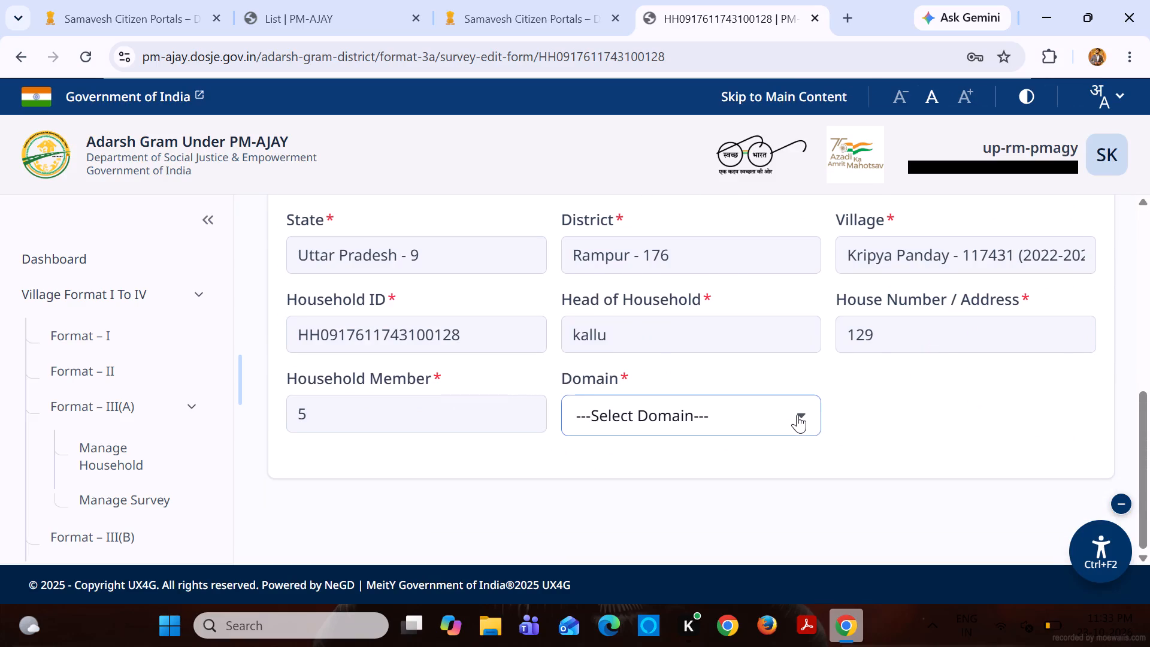
{"action": "scroll", "coordinate": [764, 317], "scroll_direction": "down", "scroll_amount": 7}
{"action": "left_click", "coordinate": [713, 368]}
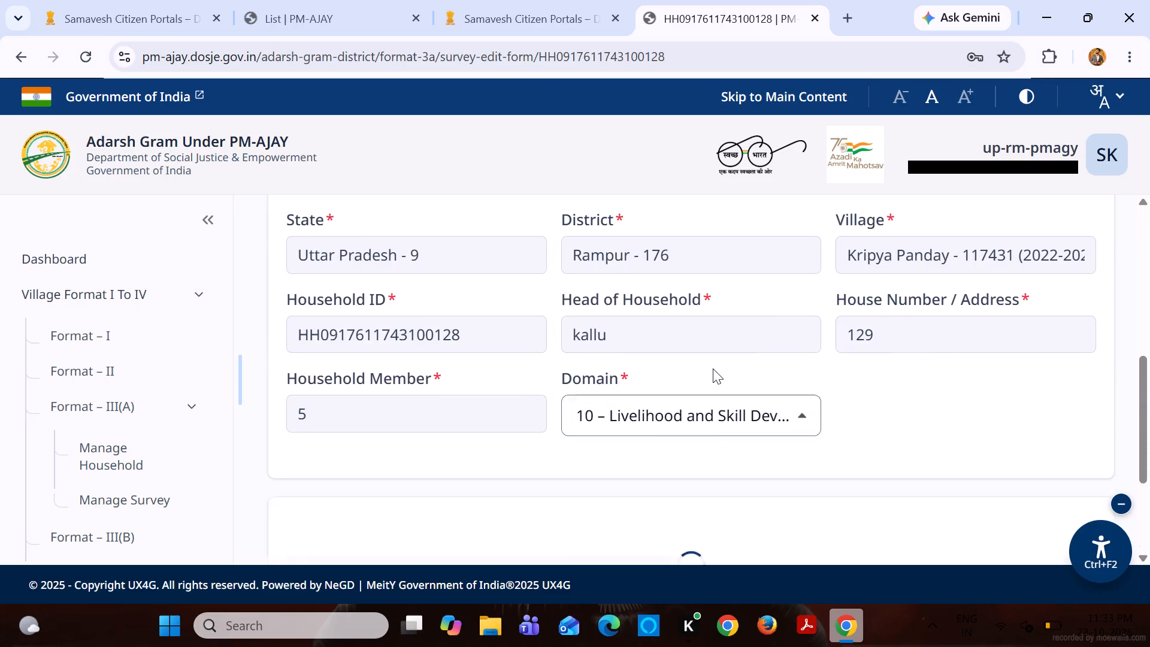
Set house 129's 10.3 number of members wishing to join an SHG to 0, check indicators 10.1 and 10.2, and save the answers.
{"action": "scroll", "coordinate": [843, 383], "scroll_direction": "down", "scroll_amount": 7}
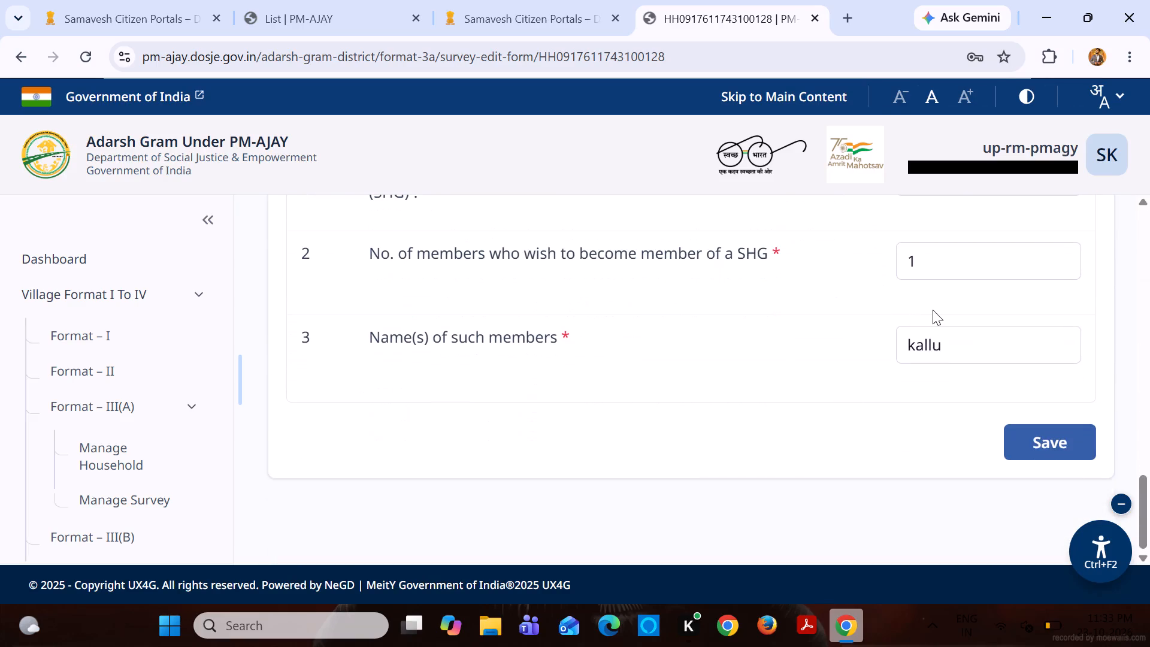
{"action": "left_click", "coordinate": [942, 259]}
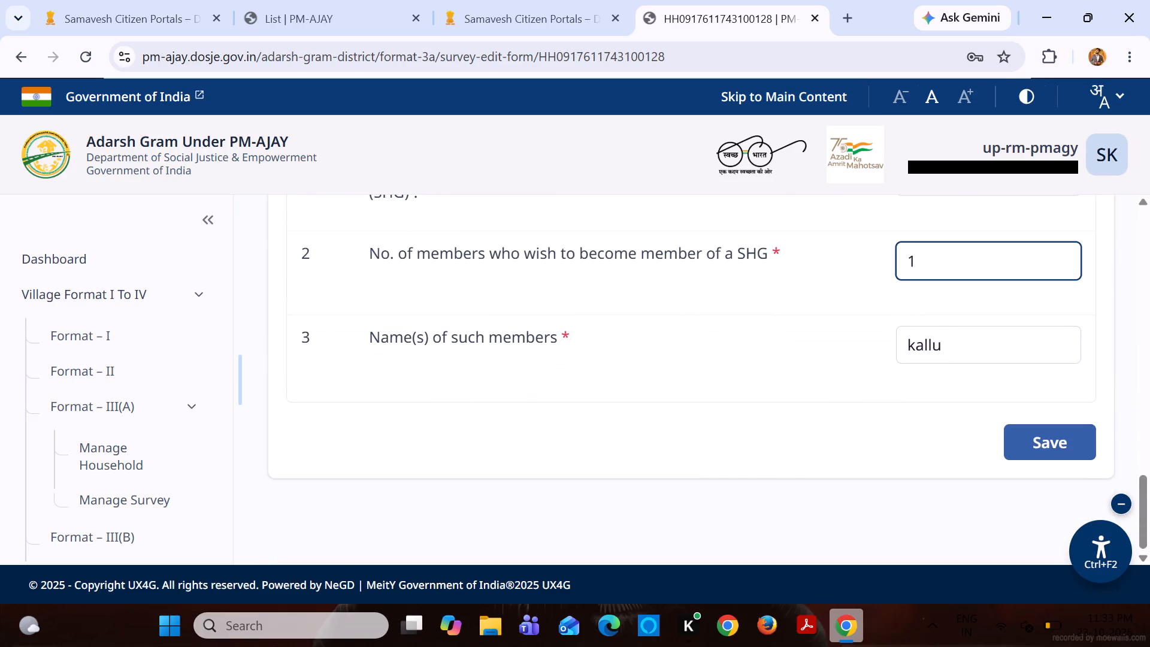
{"action": "key", "text": "BackSpace"}
{"action": "key", "text": "0"}
{"action": "scroll", "coordinate": [942, 259], "scroll_direction": "up", "scroll_amount": 5}
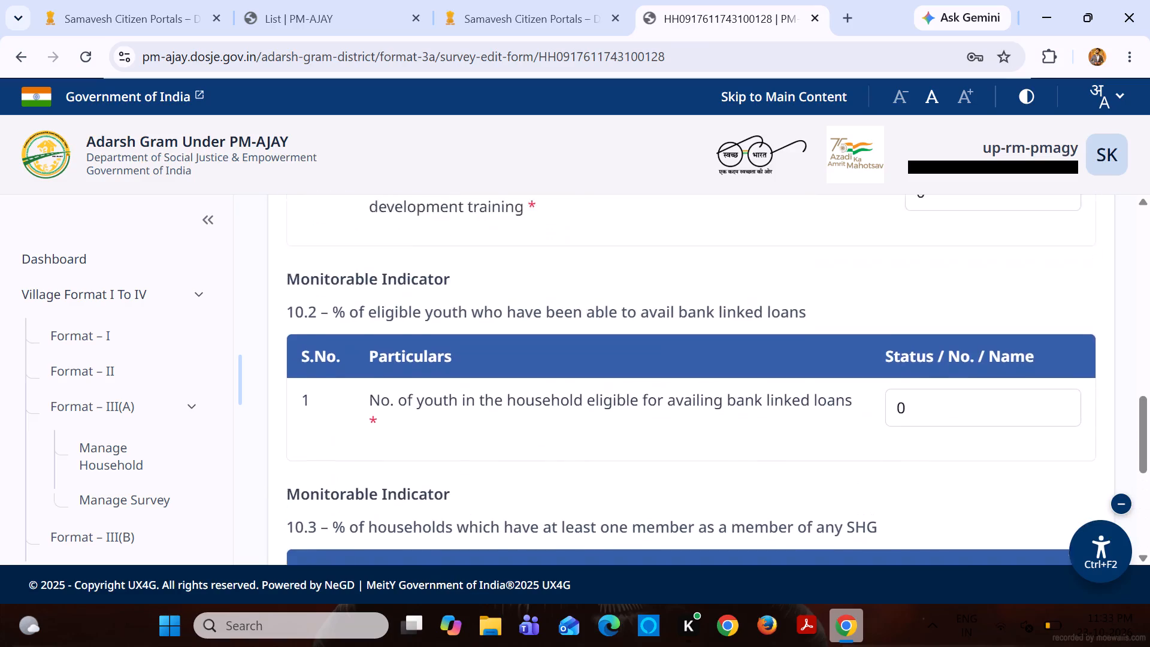
{"action": "scroll", "coordinate": [942, 259], "scroll_direction": "up", "scroll_amount": 5}
{"action": "scroll", "coordinate": [942, 259], "scroll_direction": "down", "scroll_amount": 6}
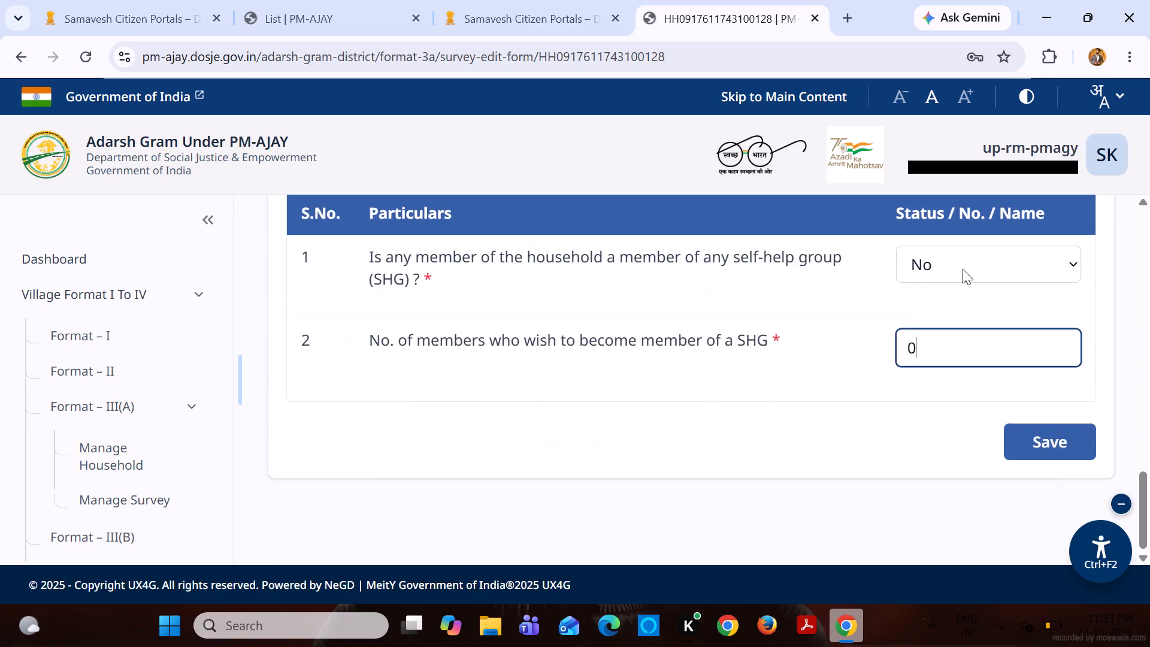
{"action": "left_click", "coordinate": [1055, 446]}
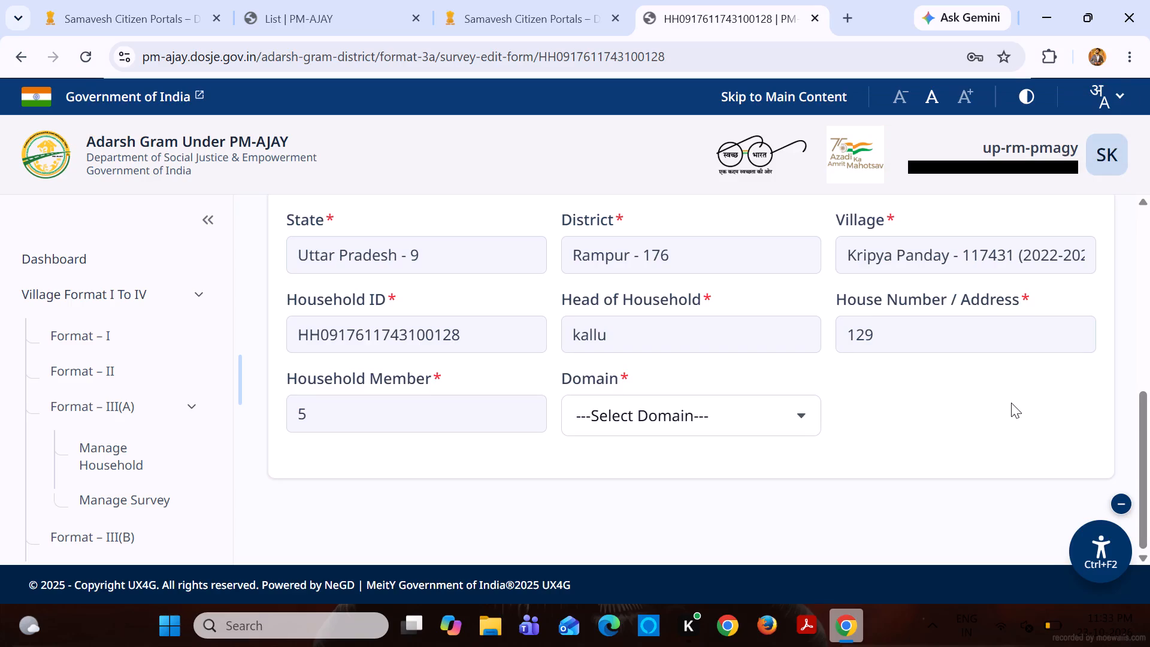
Return to the household list and, from page 3, open house 13's survey, household ID ending 013, at domain 10 – Livelihood and Skill Development.
{"action": "scroll", "coordinate": [900, 387], "scroll_direction": "up", "scroll_amount": 16}
{"action": "left_click", "coordinate": [1051, 271]}
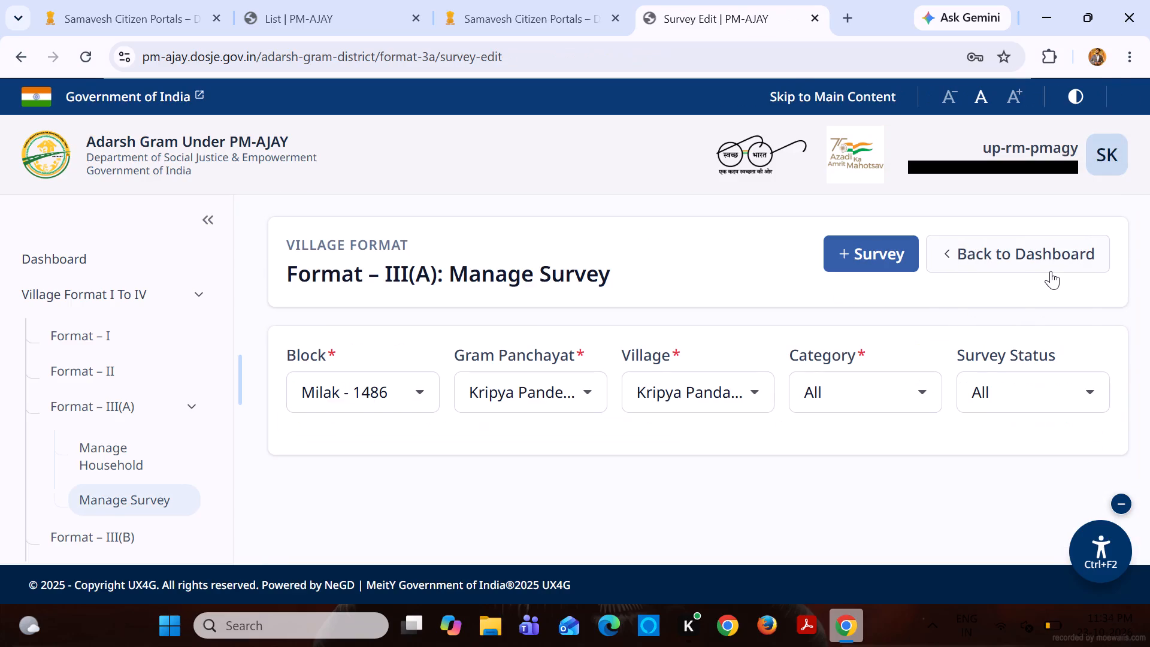
{"action": "scroll", "coordinate": [950, 410], "scroll_direction": "down", "scroll_amount": 10}
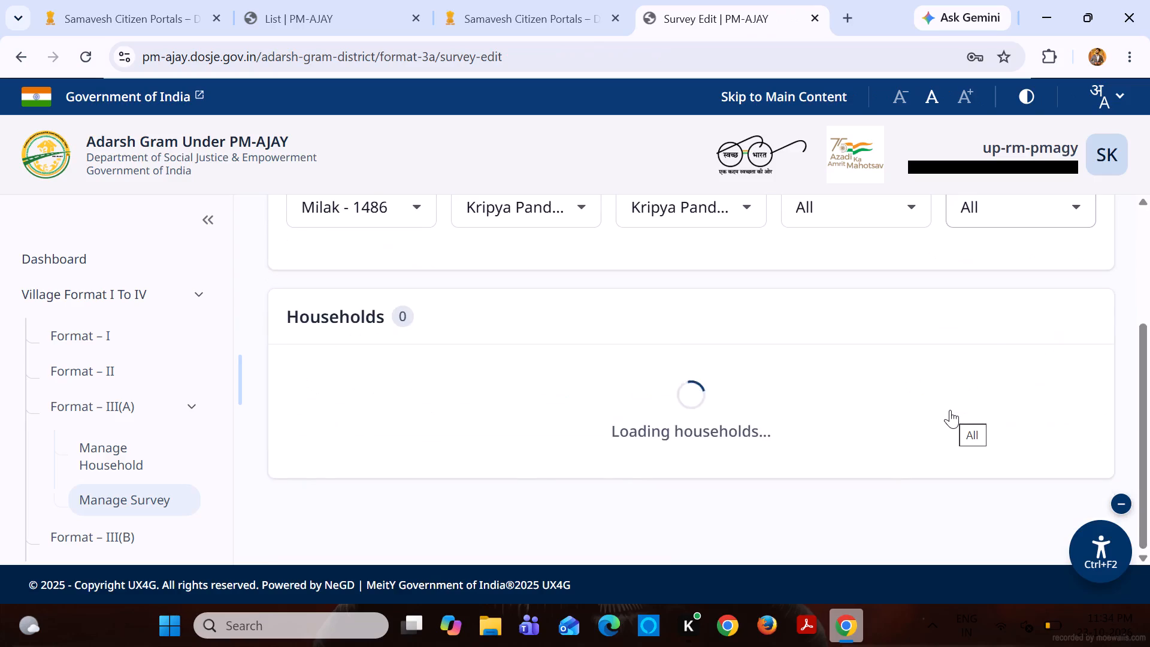
{"action": "scroll", "coordinate": [950, 410], "scroll_direction": "down", "scroll_amount": 20}
{"action": "scroll", "coordinate": [950, 410], "scroll_direction": "down", "scroll_amount": 20}
{"action": "scroll", "coordinate": [950, 410], "scroll_direction": "down", "scroll_amount": 17}
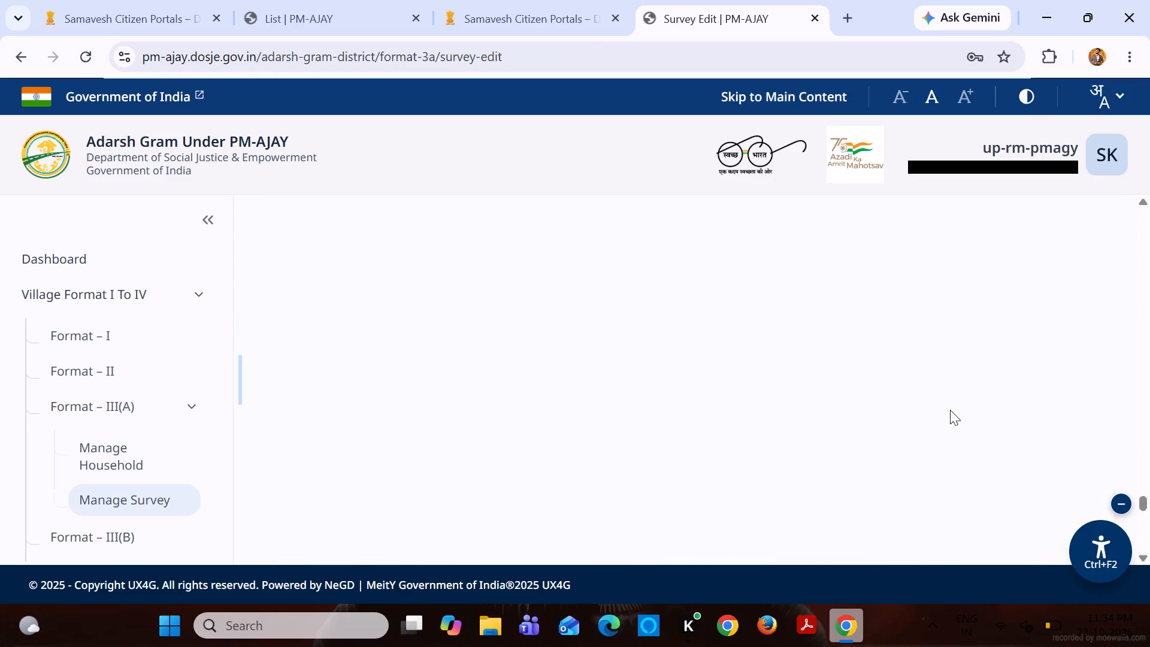
{"action": "scroll", "coordinate": [950, 410], "scroll_direction": "down", "scroll_amount": 3}
{"action": "left_click", "coordinate": [892, 452]}
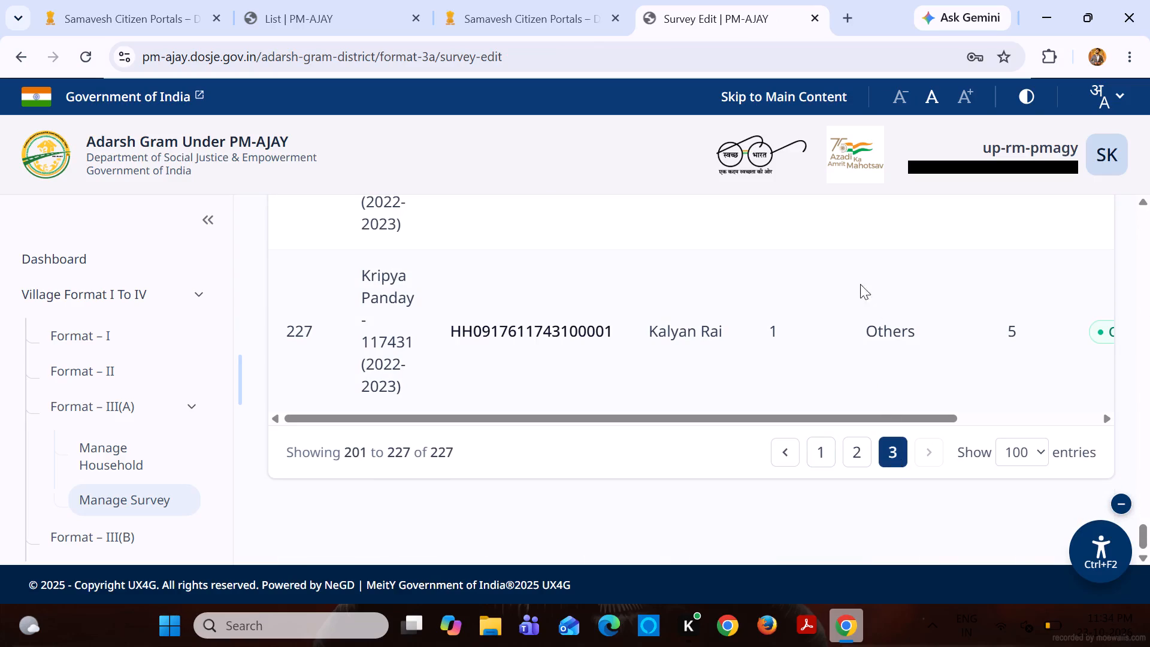
{"action": "scroll", "coordinate": [837, 279], "scroll_direction": "up", "scroll_amount": 9}
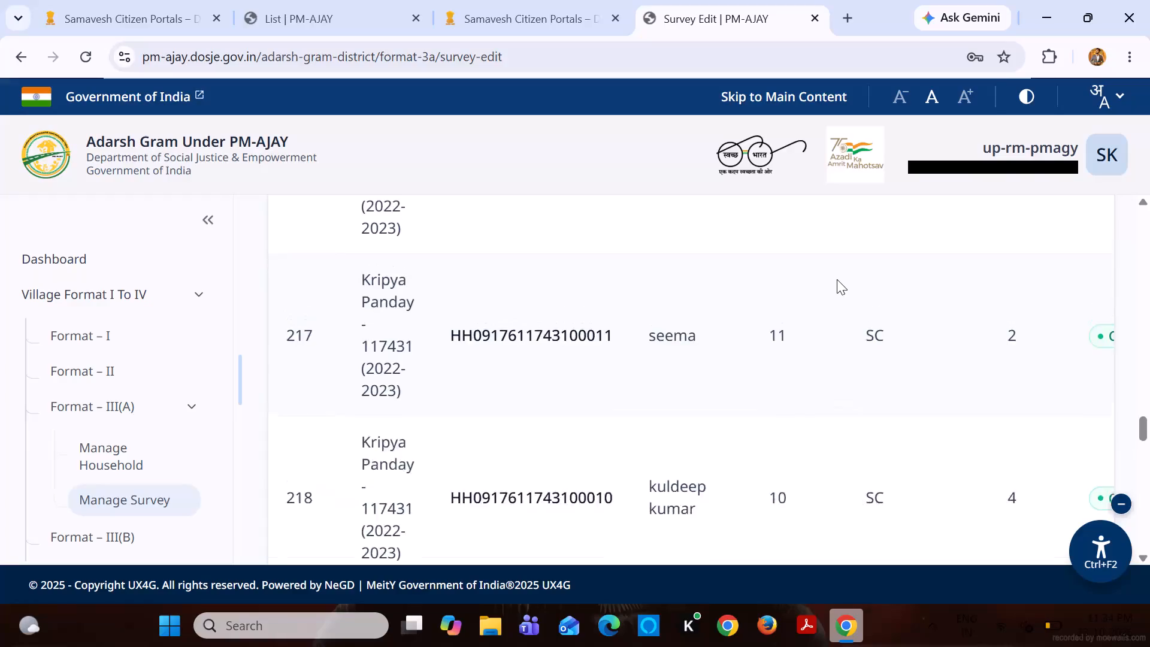
{"action": "scroll", "coordinate": [837, 279], "scroll_direction": "up", "scroll_amount": 8}
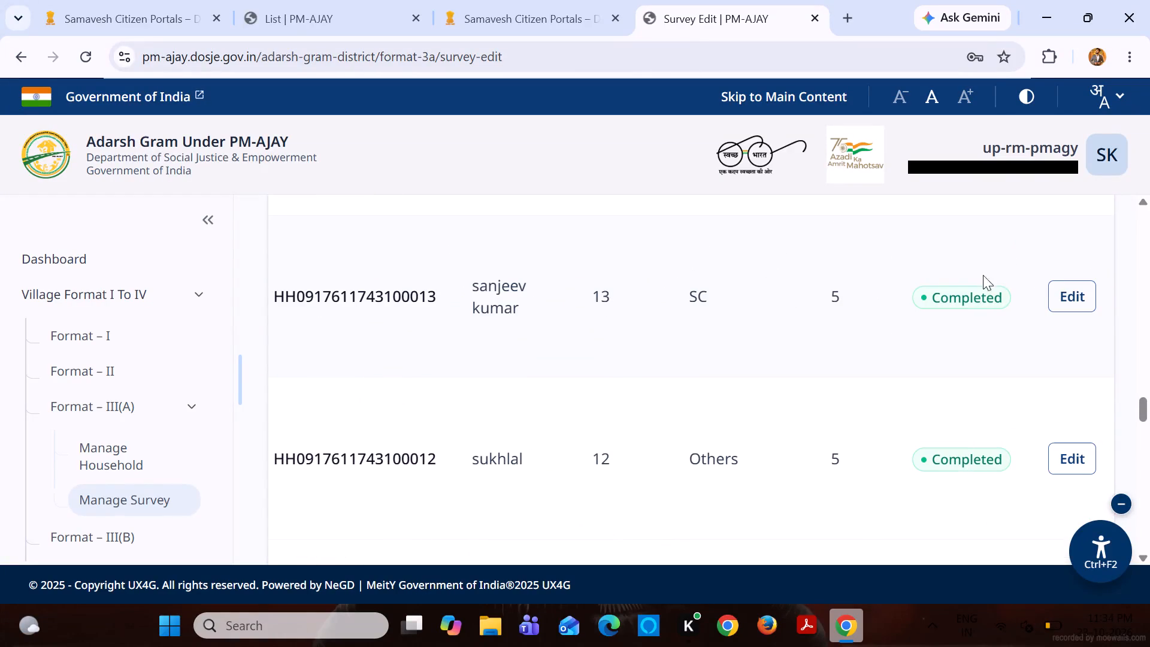
{"action": "left_click", "coordinate": [1052, 286]}
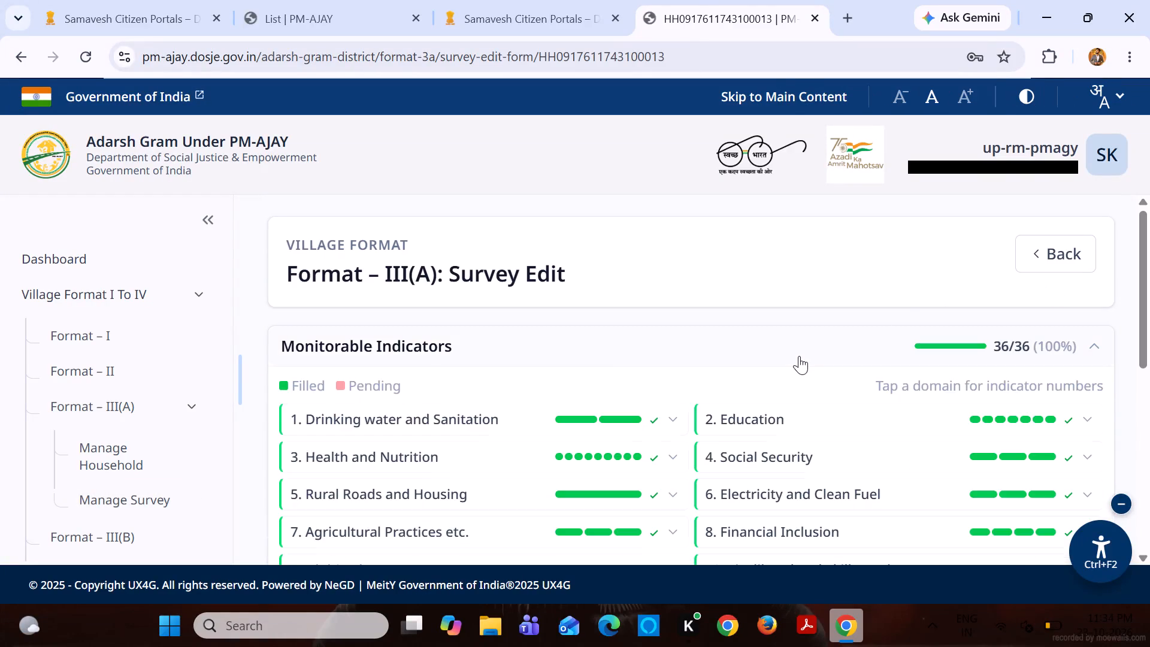
{"action": "scroll", "coordinate": [799, 356], "scroll_direction": "down", "scroll_amount": 8}
{"action": "left_click", "coordinate": [706, 407]}
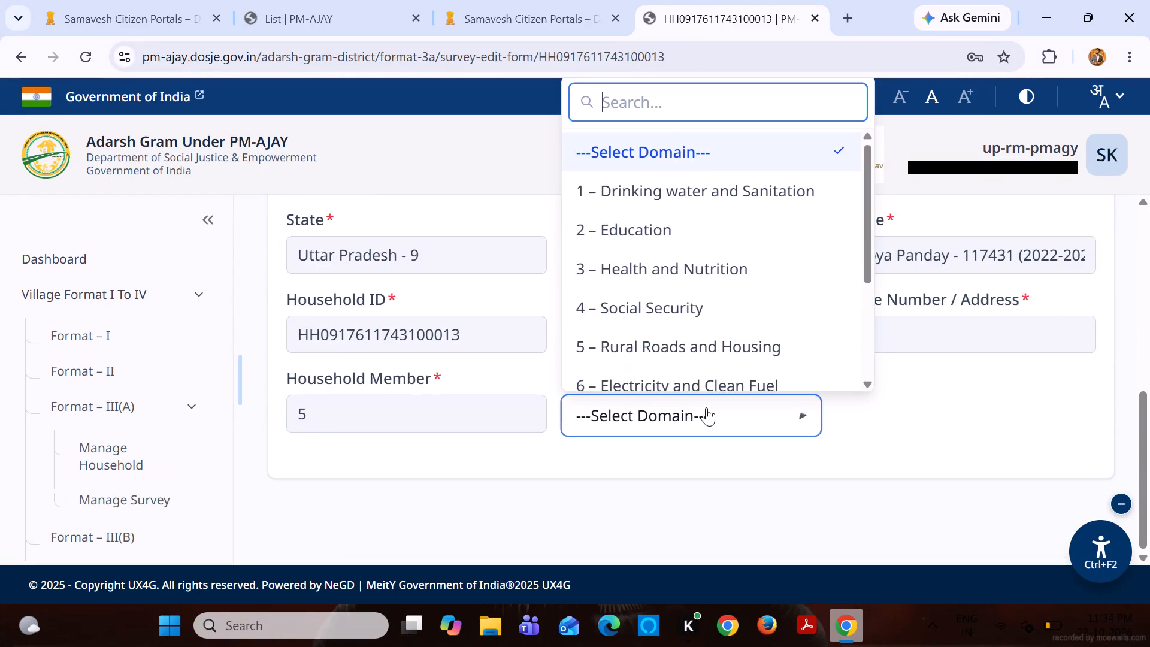
{"action": "scroll", "coordinate": [703, 271], "scroll_direction": "down", "scroll_amount": 7}
{"action": "left_click", "coordinate": [659, 361]}
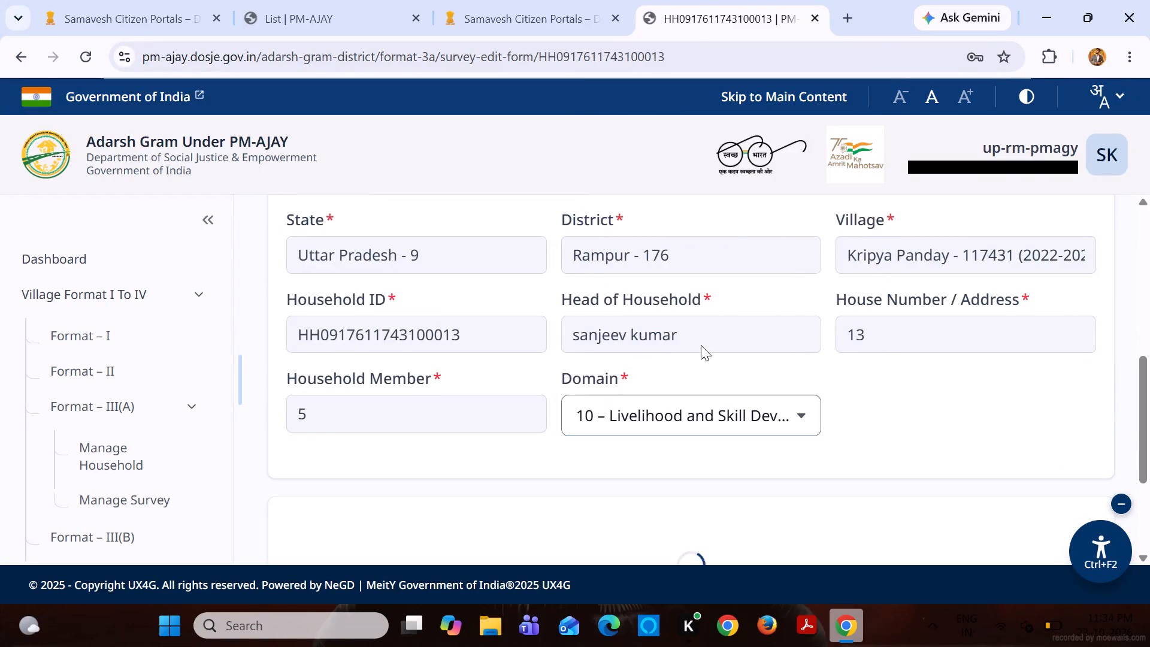
Set house 13's 10.1 number of youth eligible for skill development training to 0, and save the survey answers.
{"action": "scroll", "coordinate": [747, 347], "scroll_direction": "down", "scroll_amount": 7}
{"action": "scroll", "coordinate": [747, 347], "scroll_direction": "up", "scroll_amount": 3}
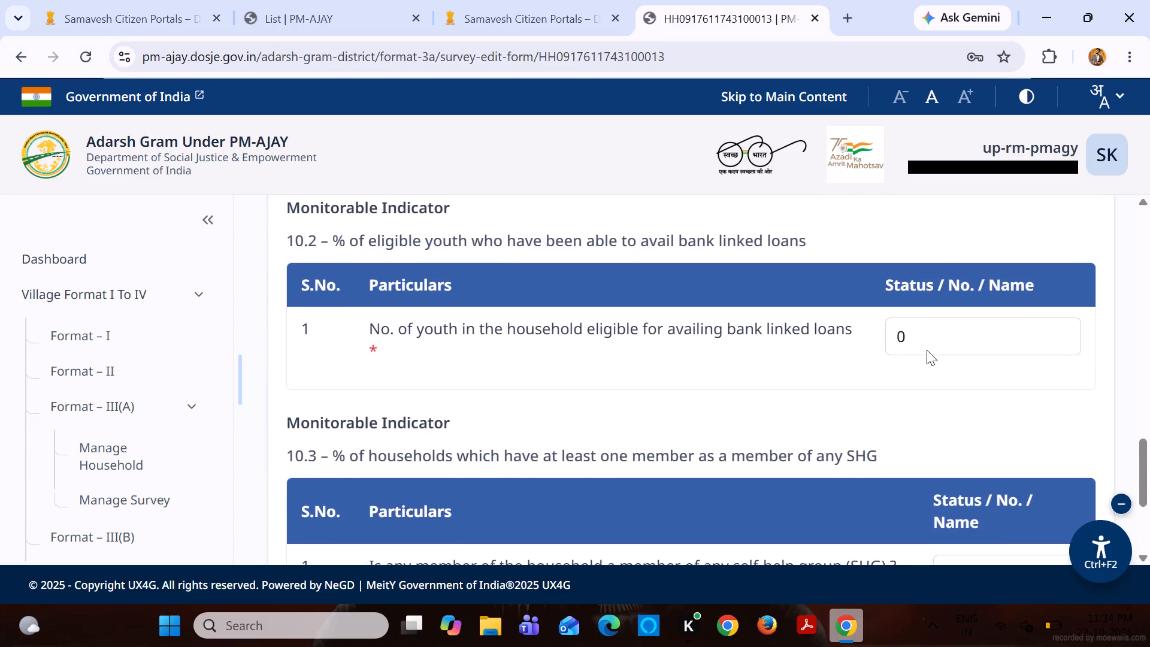
{"action": "scroll", "coordinate": [927, 350], "scroll_direction": "up", "scroll_amount": 5}
{"action": "left_click", "coordinate": [927, 350]}
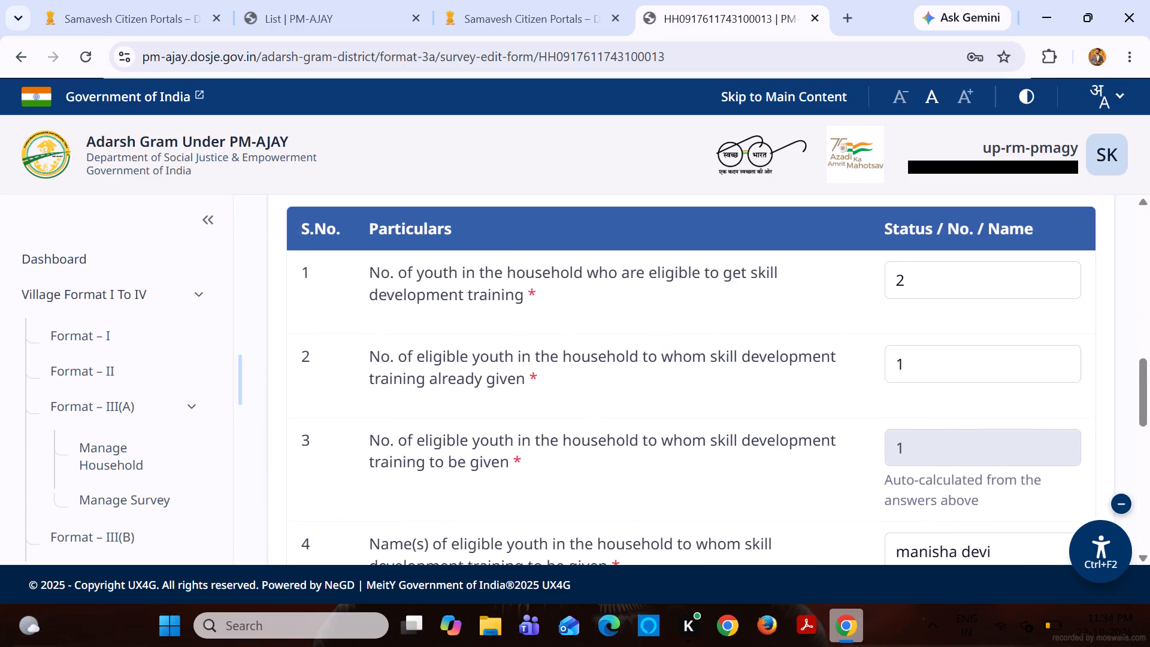
{"action": "left_click_drag", "start_coordinate": [966, 258], "coordinate": [964, 271]}
{"action": "left_click", "coordinate": [964, 271]}
{"action": "key", "text": "BackSpace"}
{"action": "key", "text": "0"}
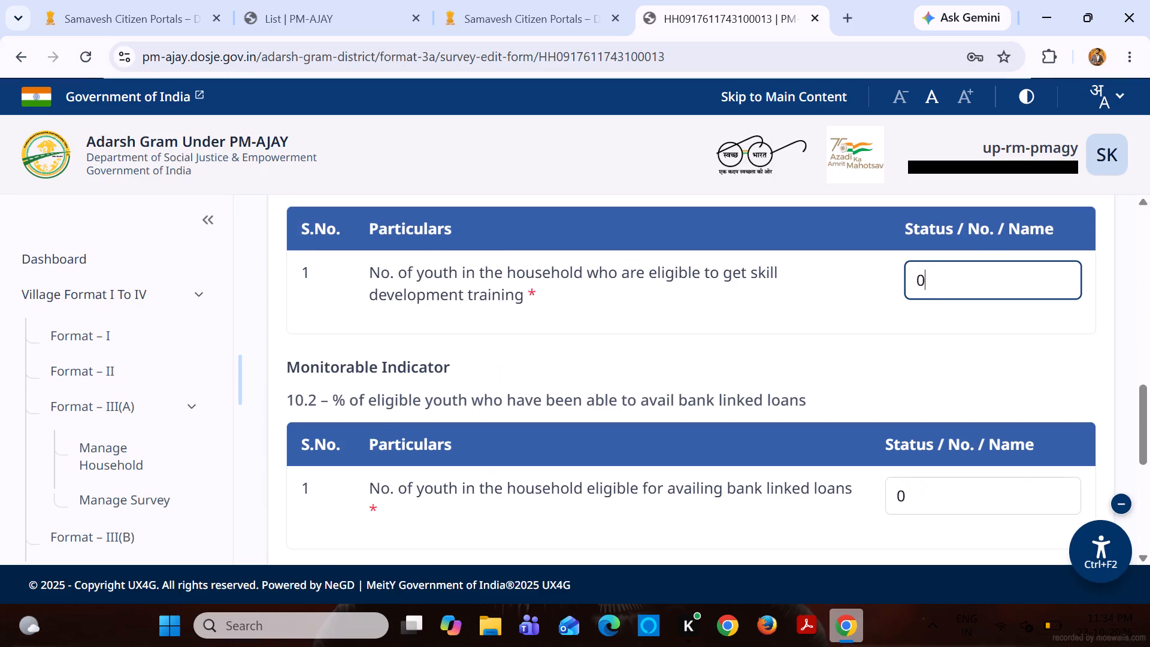
{"action": "scroll", "coordinate": [967, 279], "scroll_direction": "down", "scroll_amount": 8}
{"action": "left_click", "coordinate": [1055, 441]}
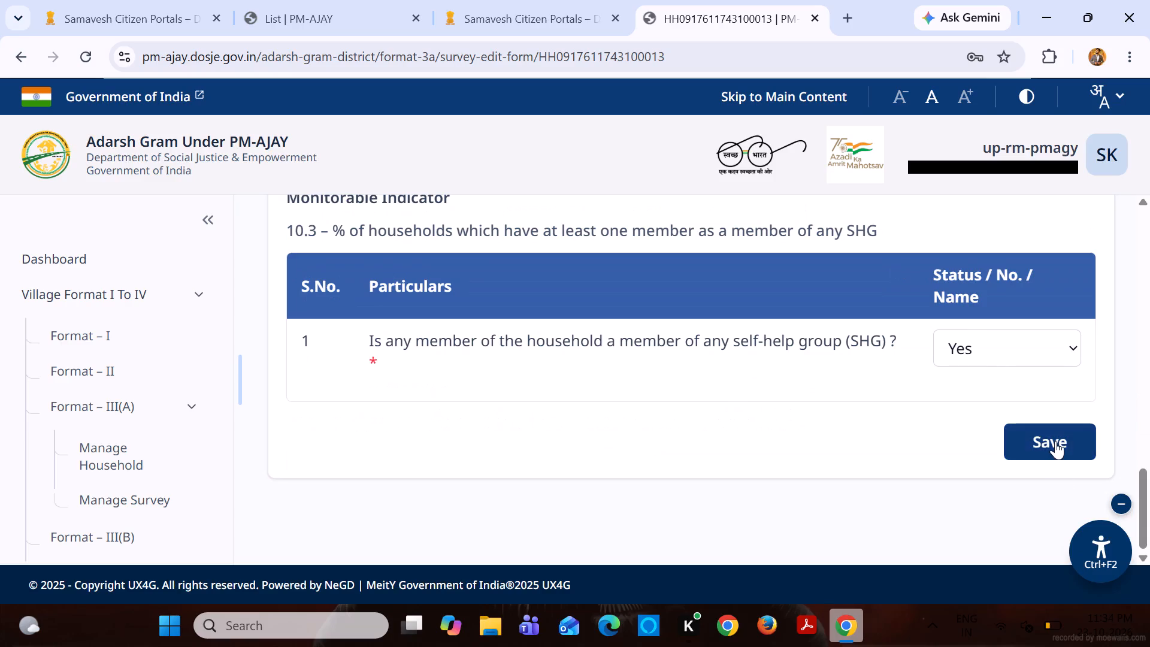
Return to the household list and, from page 3, open house 14's survey, household ID ending 014, at domain 10 – Livelihood and Skill Development.
{"action": "scroll", "coordinate": [979, 325], "scroll_direction": "up", "scroll_amount": 8}
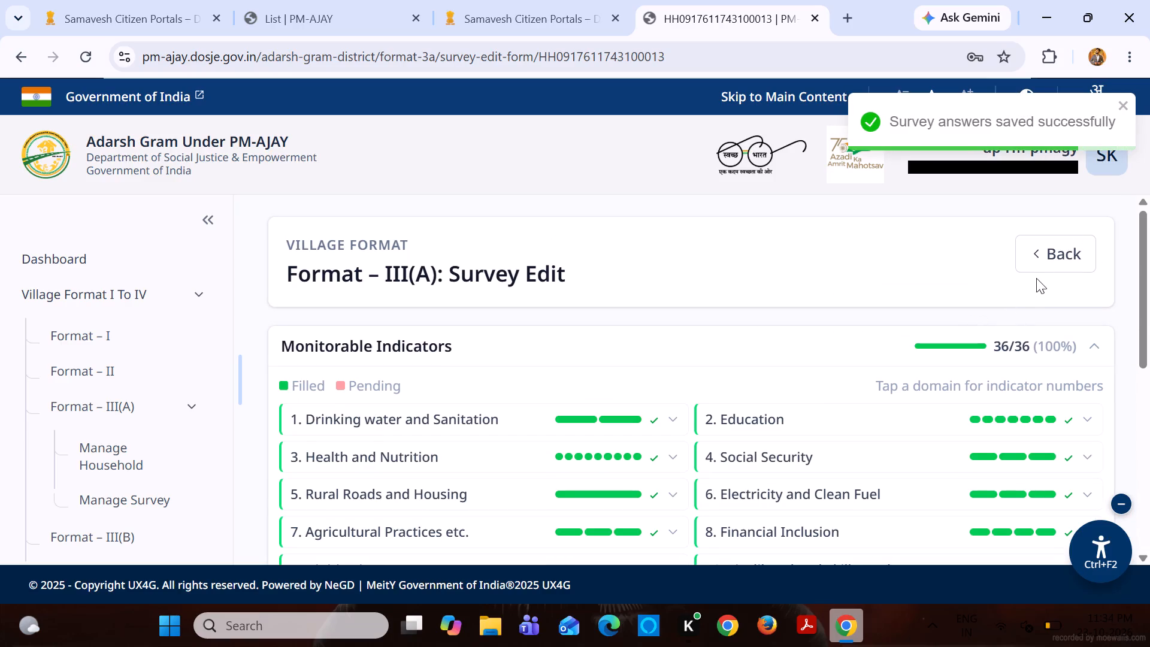
{"action": "left_click", "coordinate": [1040, 270]}
{"action": "scroll", "coordinate": [915, 429], "scroll_direction": "down", "scroll_amount": 7}
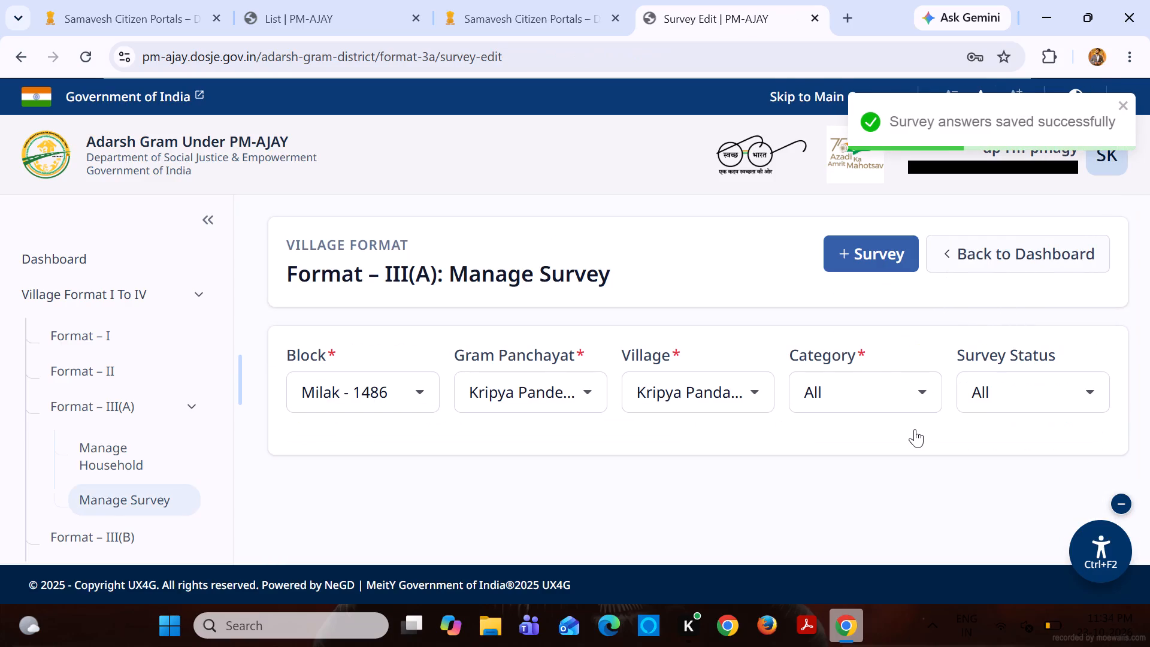
{"action": "scroll", "coordinate": [915, 429], "scroll_direction": "down", "scroll_amount": 12}
{"action": "scroll", "coordinate": [915, 429], "scroll_direction": "down", "scroll_amount": 20}
{"action": "scroll", "coordinate": [915, 429], "scroll_direction": "down", "scroll_amount": 20}
{"action": "scroll", "coordinate": [915, 429], "scroll_direction": "down", "scroll_amount": 4}
{"action": "scroll", "coordinate": [915, 429], "scroll_direction": "down", "scroll_amount": 20}
{"action": "scroll", "coordinate": [915, 429], "scroll_direction": "down", "scroll_amount": 8}
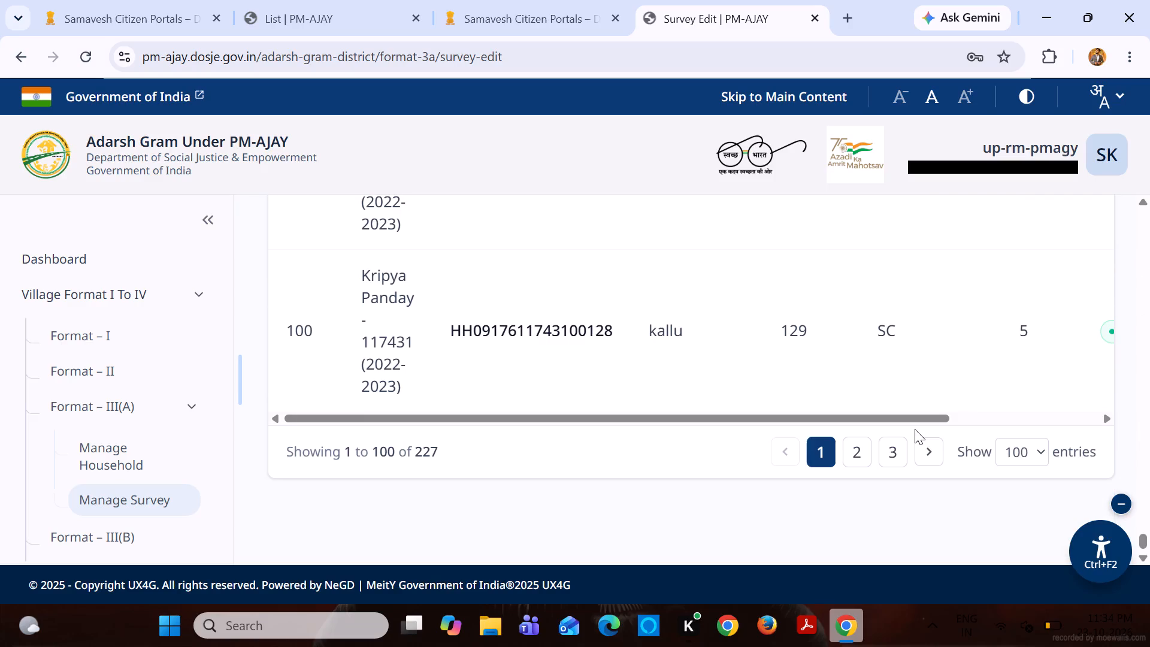
{"action": "left_click", "coordinate": [903, 443]}
{"action": "scroll", "coordinate": [871, 297], "scroll_direction": "up", "scroll_amount": 1}
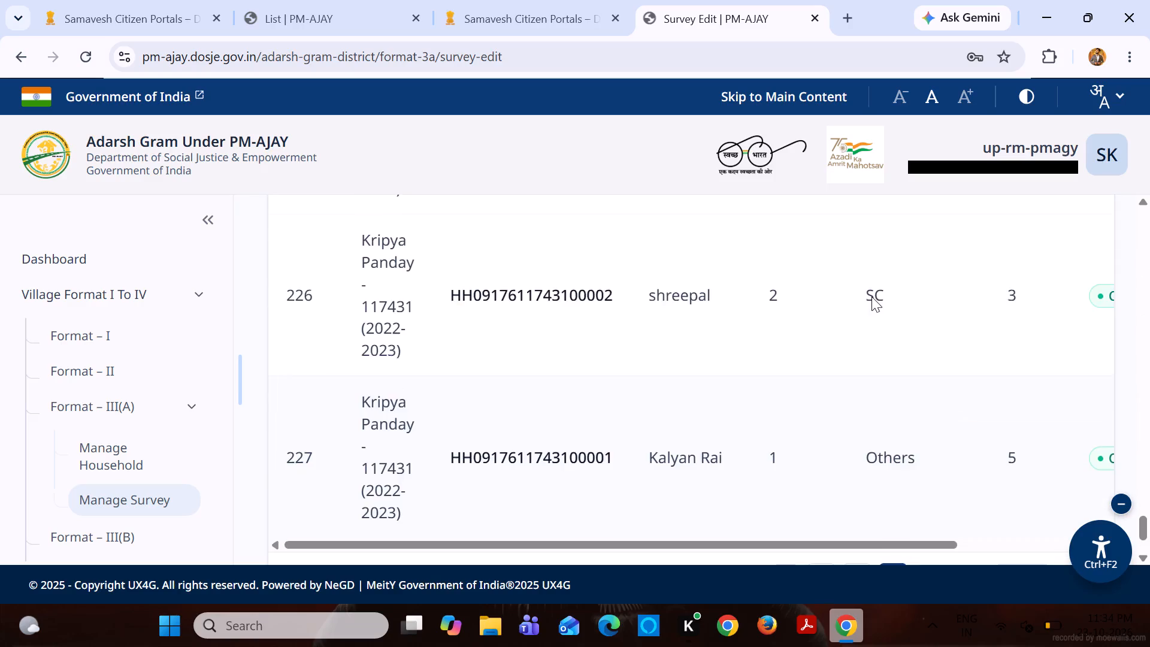
{"action": "scroll", "coordinate": [871, 297], "scroll_direction": "up", "scroll_amount": 10}
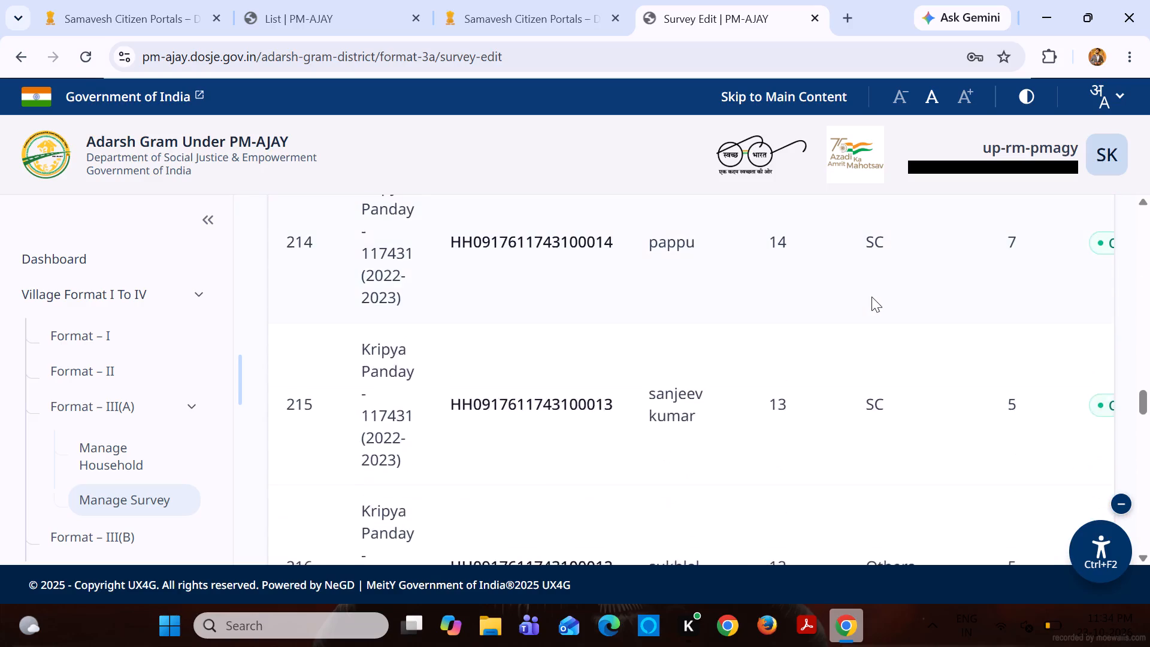
{"action": "scroll", "coordinate": [871, 297], "scroll_direction": "up", "scroll_amount": 3}
{"action": "left_click", "coordinate": [1077, 234]}
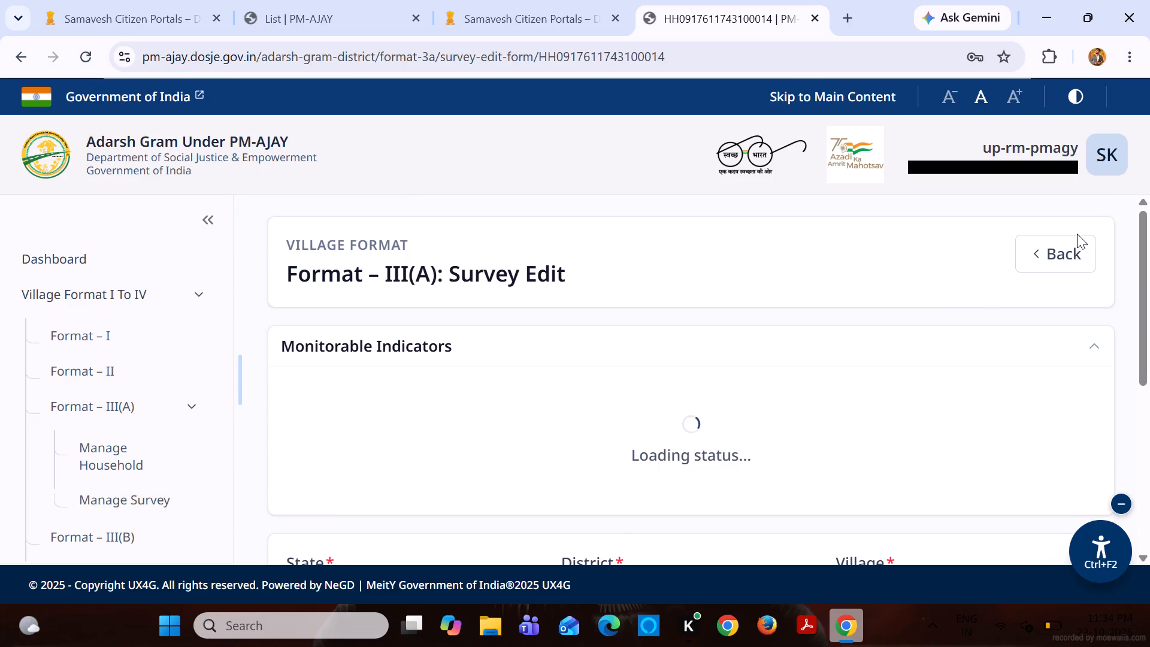
{"action": "scroll", "coordinate": [952, 307], "scroll_direction": "down", "scroll_amount": 7}
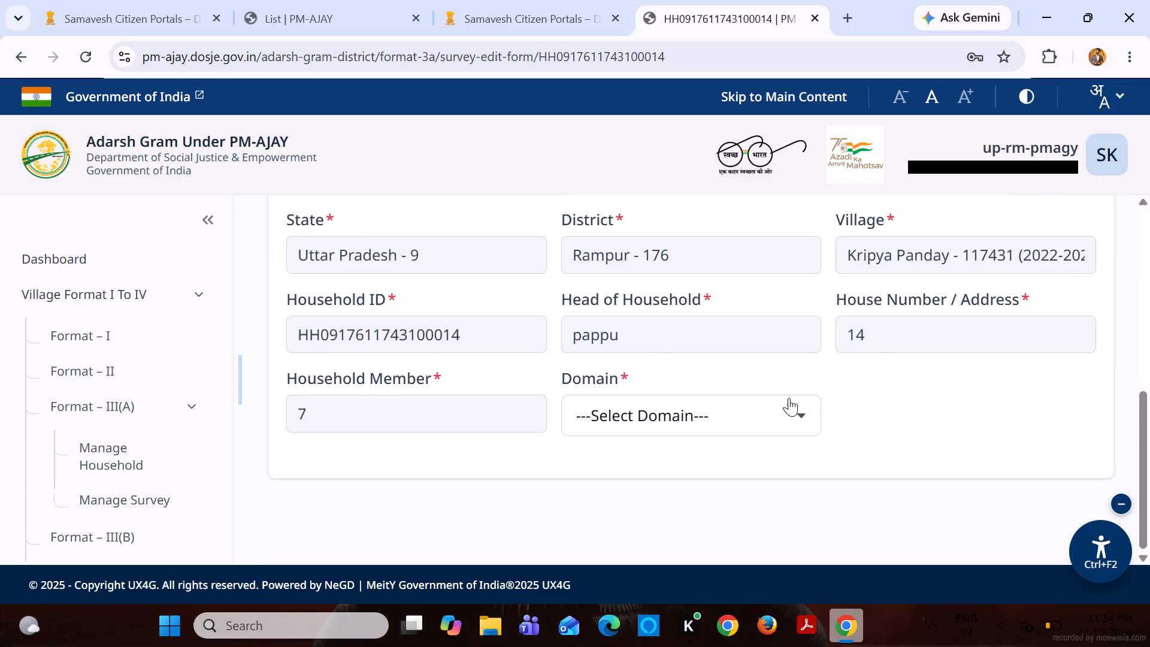
{"action": "left_click", "coordinate": [789, 398]}
{"action": "scroll", "coordinate": [763, 266], "scroll_direction": "down", "scroll_amount": 8}
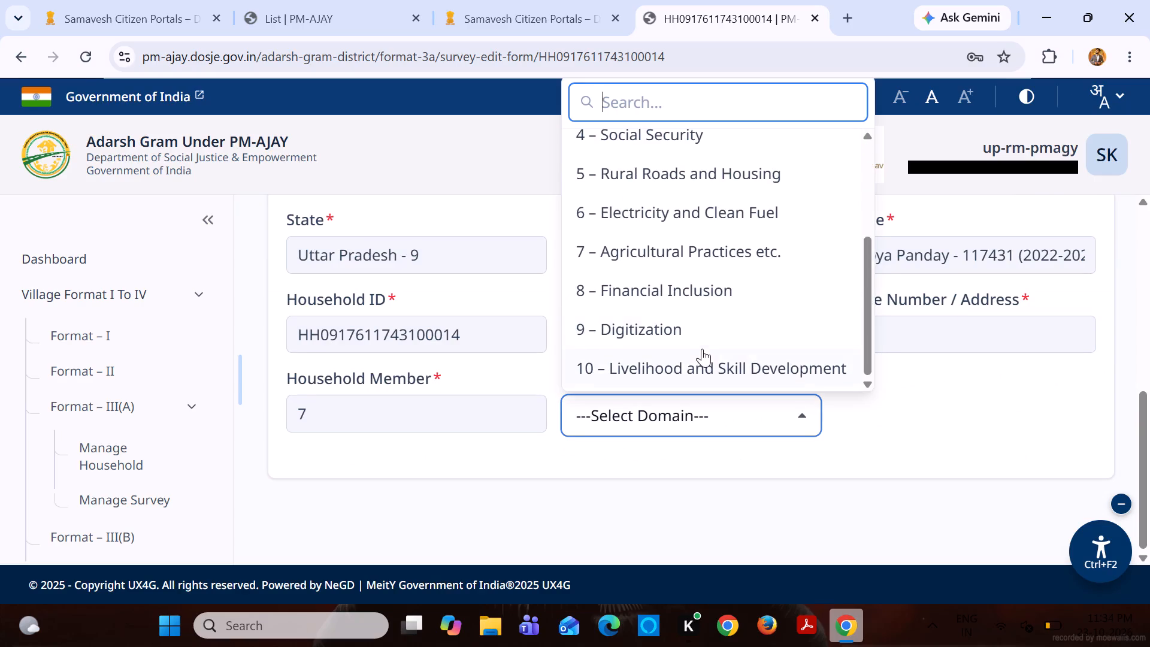
{"action": "left_click", "coordinate": [702, 355]}
Set house 14's 10.1 youth eligible for skill training and 10.2 youth eligible for bank linked loans to 0, and save the answers.
{"action": "scroll", "coordinate": [845, 374], "scroll_direction": "down", "scroll_amount": 3}
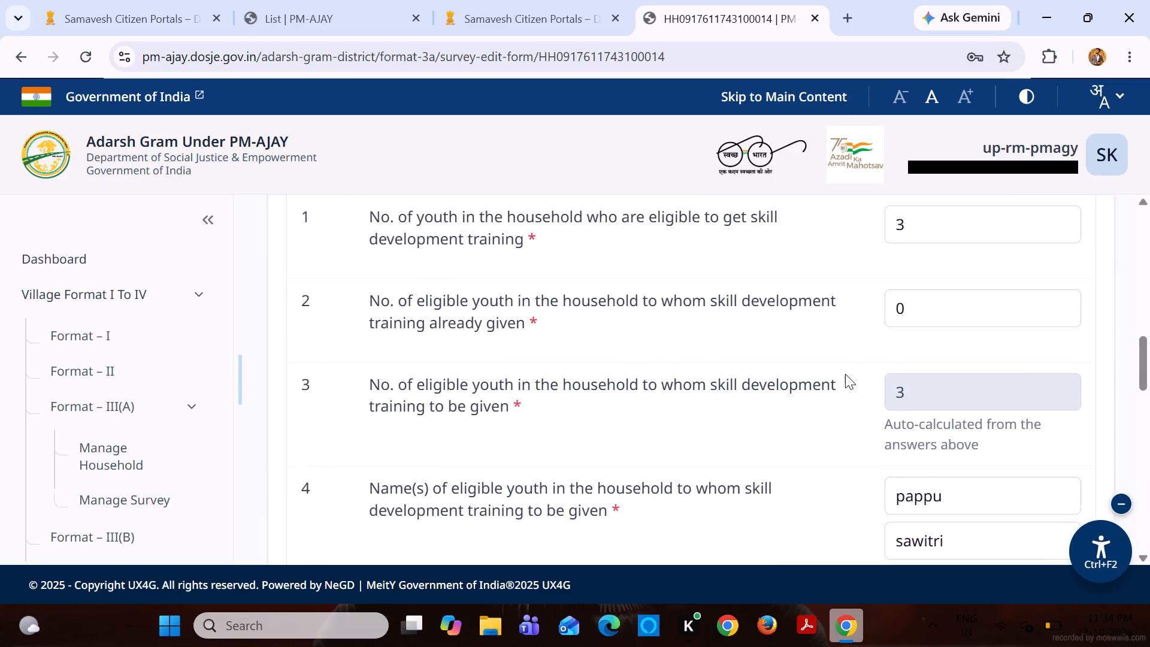
{"action": "left_click", "coordinate": [986, 218]}
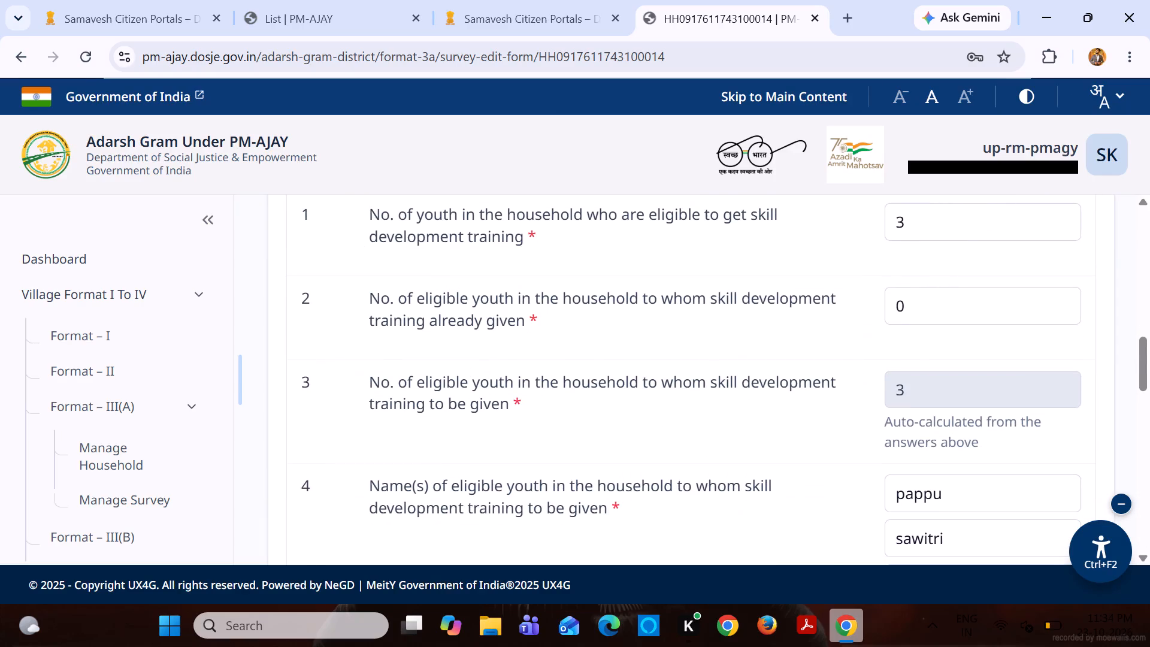
{"action": "key", "text": "BackSpace"}
{"action": "key", "text": "0"}
{"action": "scroll", "coordinate": [986, 218], "scroll_direction": "down", "scroll_amount": 1}
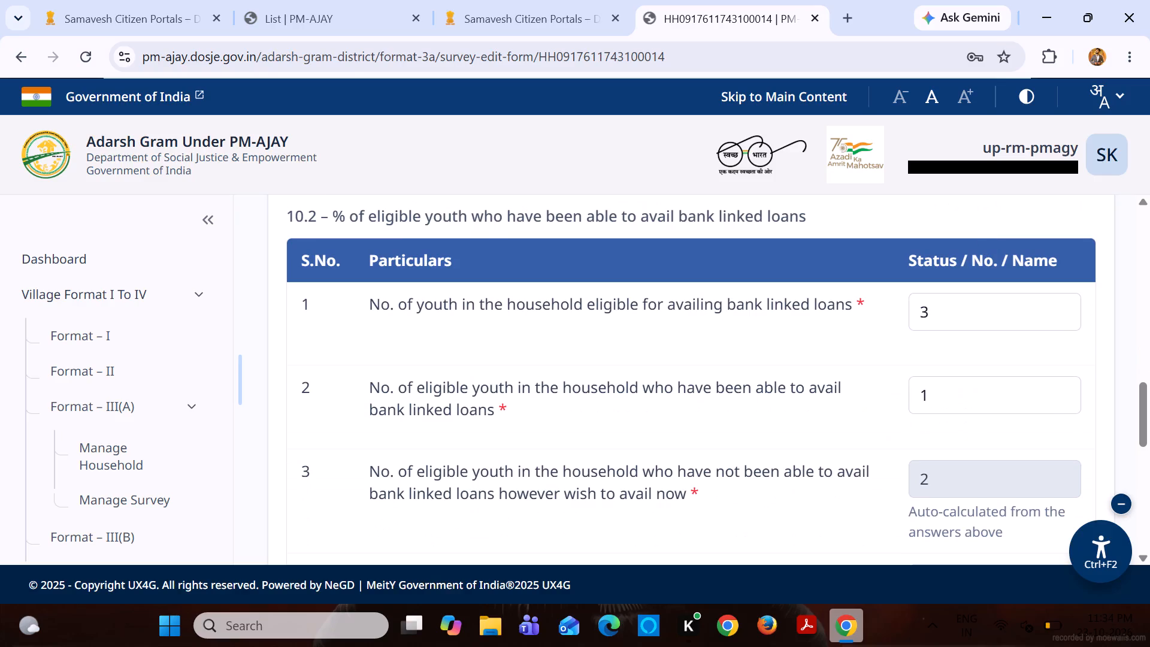
{"action": "left_click", "coordinate": [967, 301]}
{"action": "key", "text": "BackSpace"}
{"action": "key", "text": "0"}
{"action": "scroll", "coordinate": [967, 301], "scroll_direction": "down", "scroll_amount": 1}
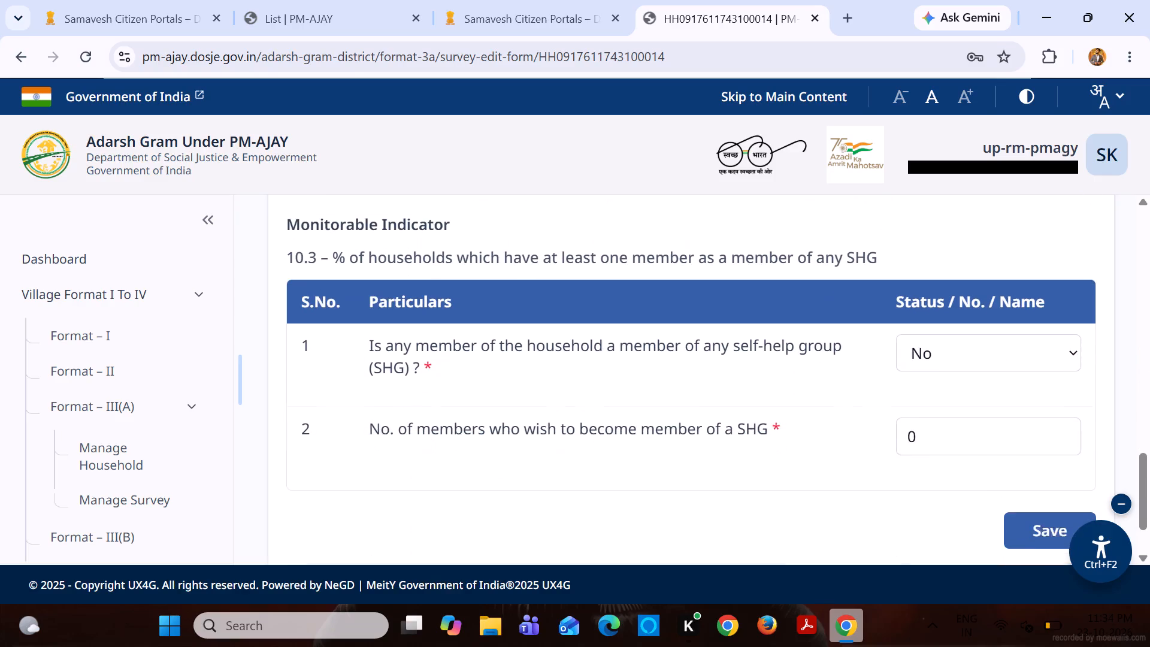
{"action": "scroll", "coordinate": [967, 301], "scroll_direction": "down", "scroll_amount": 1}
{"action": "scroll", "coordinate": [982, 416], "scroll_direction": "down", "scroll_amount": 3}
{"action": "left_click", "coordinate": [1043, 432]}
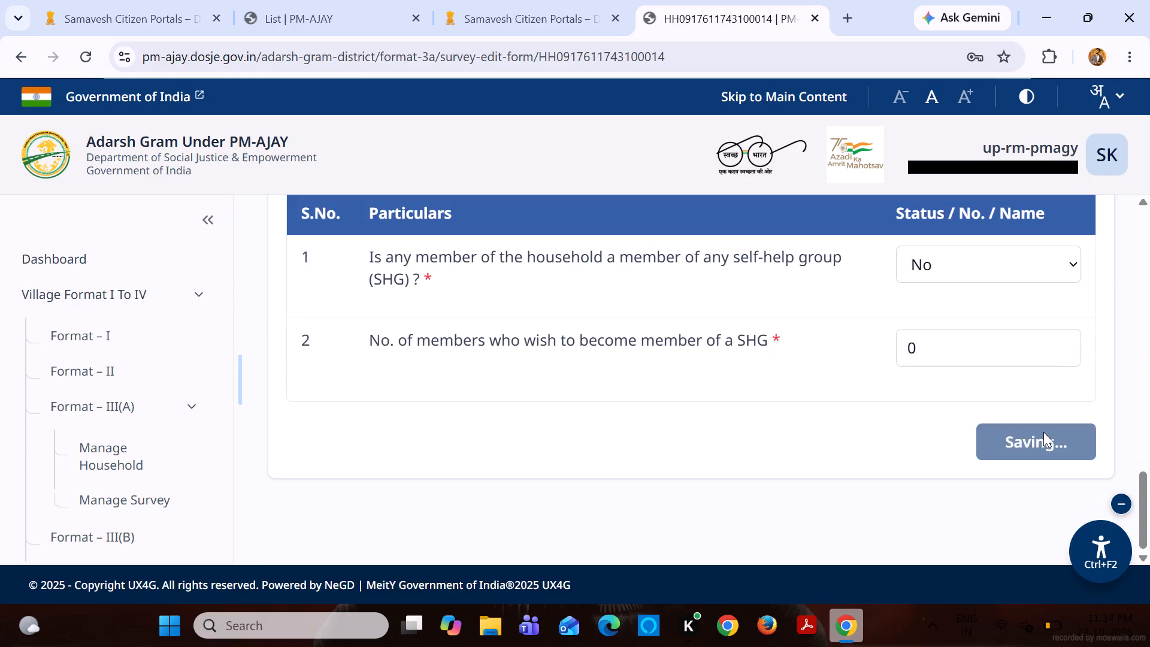
Return to the household list and, from page 3, open house 15's survey, household ID ending 015, at domain 10 – Livelihood and Skill Development.
{"action": "scroll", "coordinate": [922, 278], "scroll_direction": "up", "scroll_amount": 9}
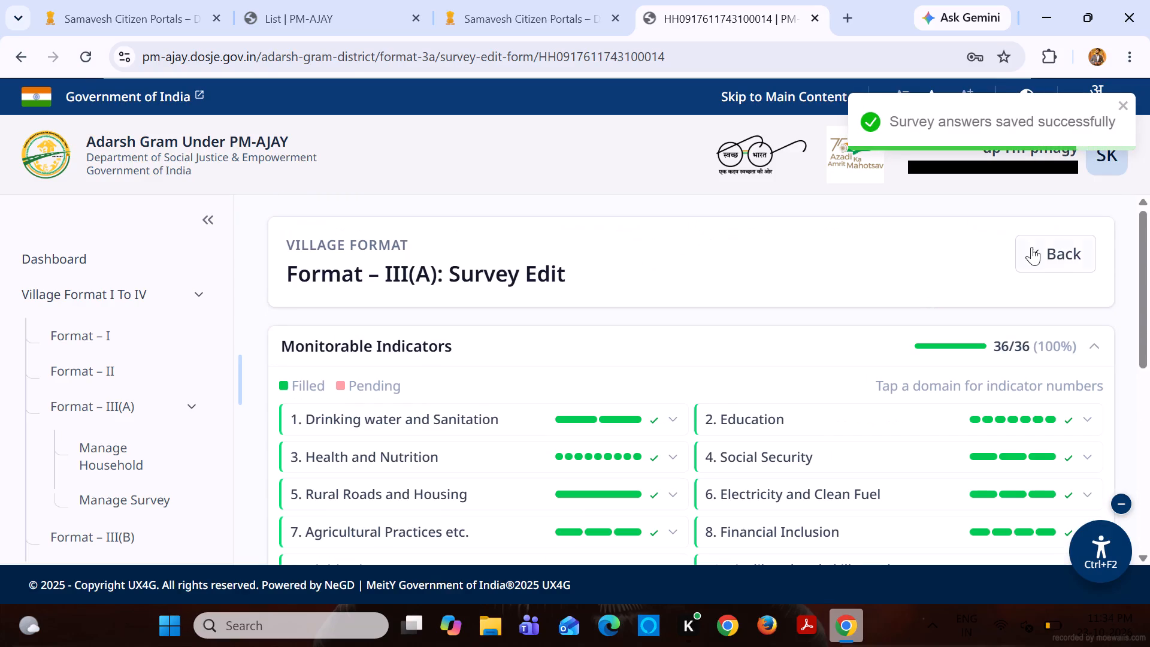
{"action": "left_click", "coordinate": [1055, 247]}
{"action": "scroll", "coordinate": [986, 345], "scroll_direction": "down", "scroll_amount": 8}
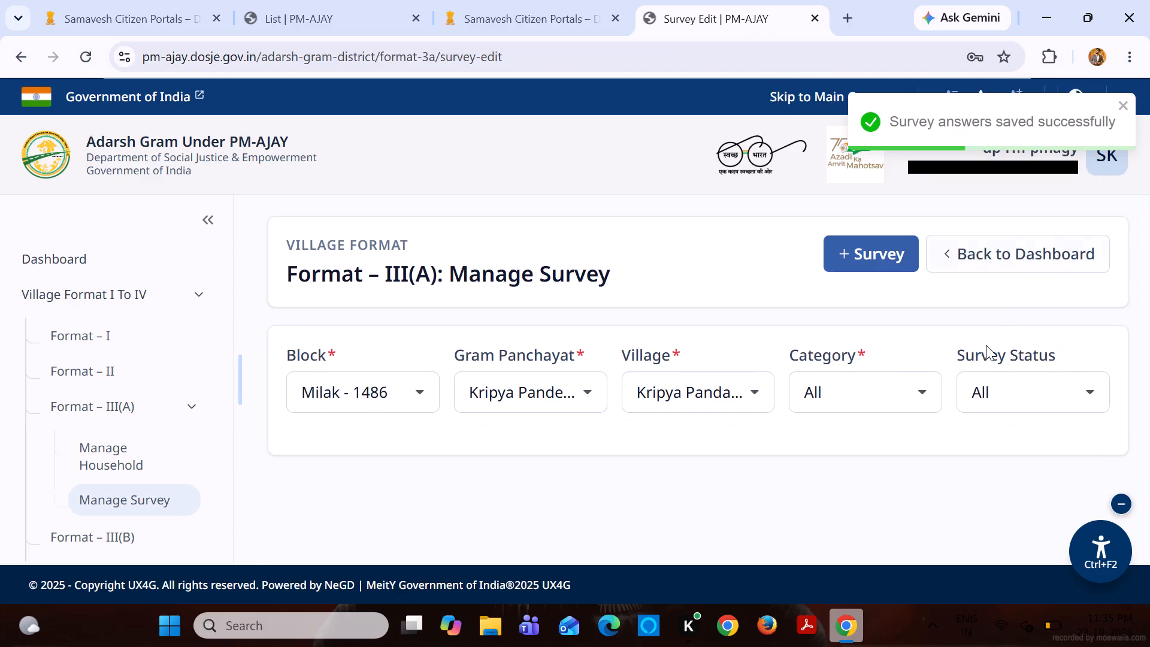
{"action": "scroll", "coordinate": [986, 345], "scroll_direction": "down", "scroll_amount": 20}
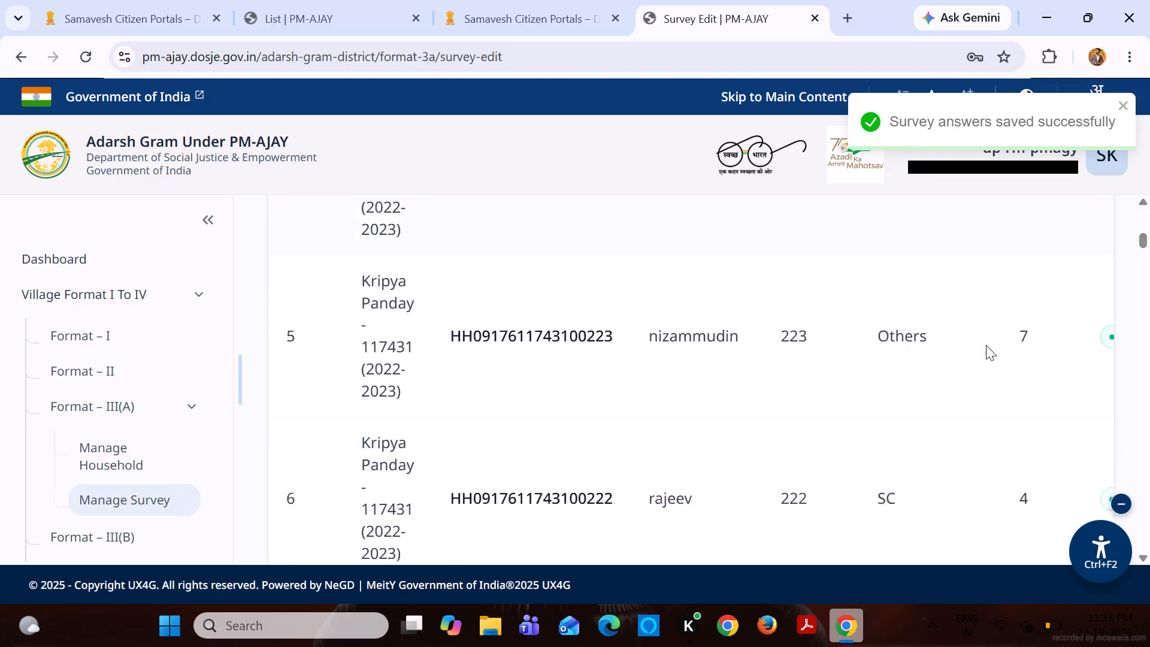
{"action": "scroll", "coordinate": [986, 345], "scroll_direction": "down", "scroll_amount": 20}
{"action": "scroll", "coordinate": [986, 345], "scroll_direction": "down", "scroll_amount": 20}
{"action": "scroll", "coordinate": [986, 345], "scroll_direction": "down", "scroll_amount": 2}
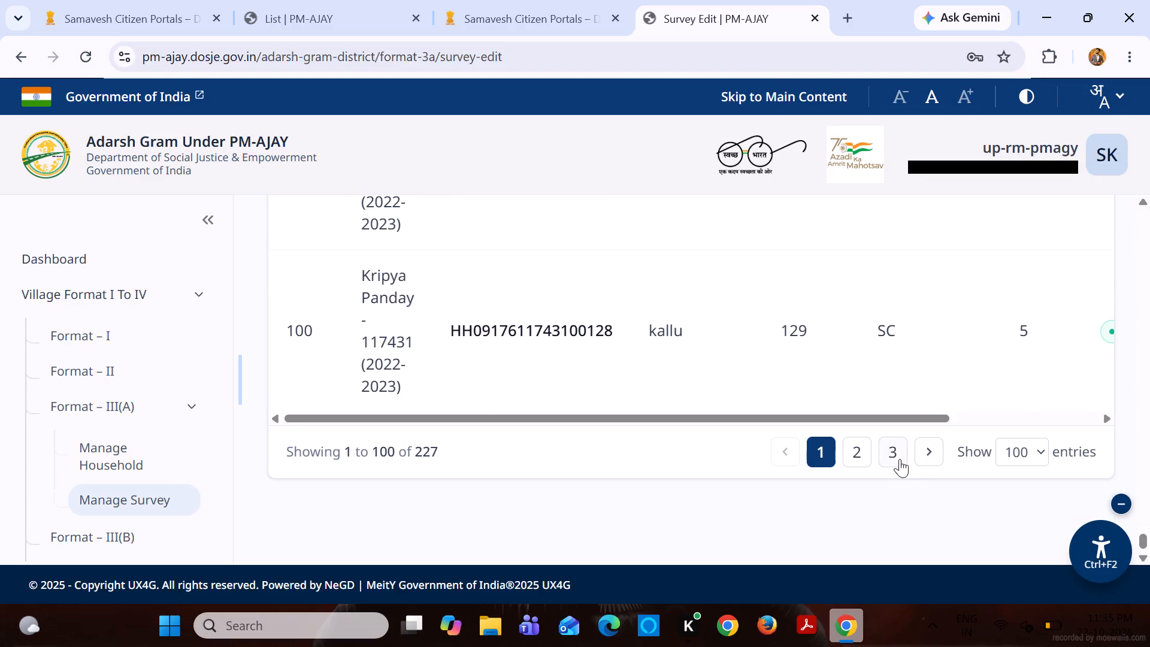
{"action": "left_click", "coordinate": [900, 459]}
{"action": "scroll", "coordinate": [892, 359], "scroll_direction": "up", "scroll_amount": 12}
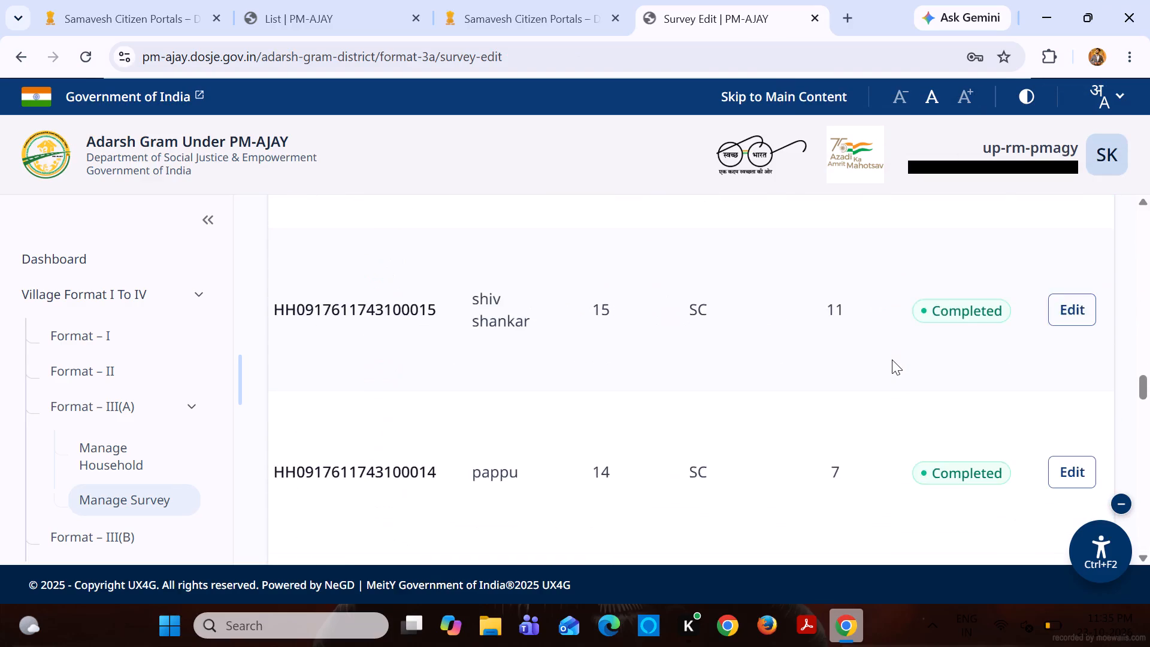
{"action": "scroll", "coordinate": [892, 359], "scroll_direction": "up", "scroll_amount": 1}
{"action": "left_click", "coordinate": [1084, 308]}
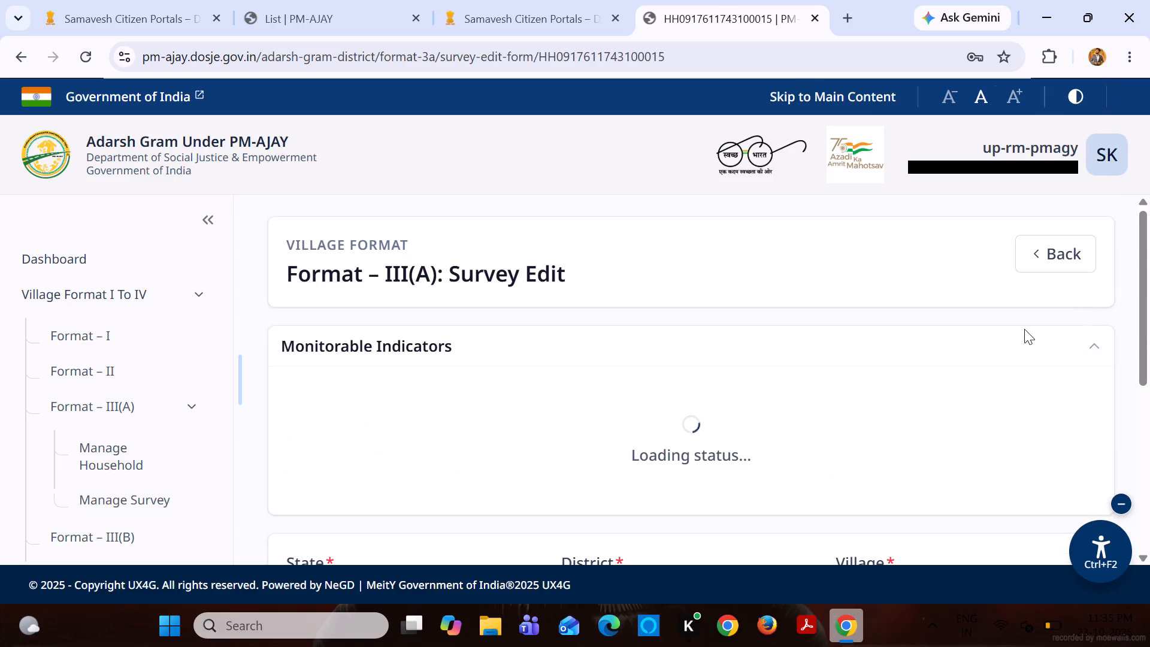
{"action": "scroll", "coordinate": [949, 356], "scroll_direction": "down", "scroll_amount": 13}
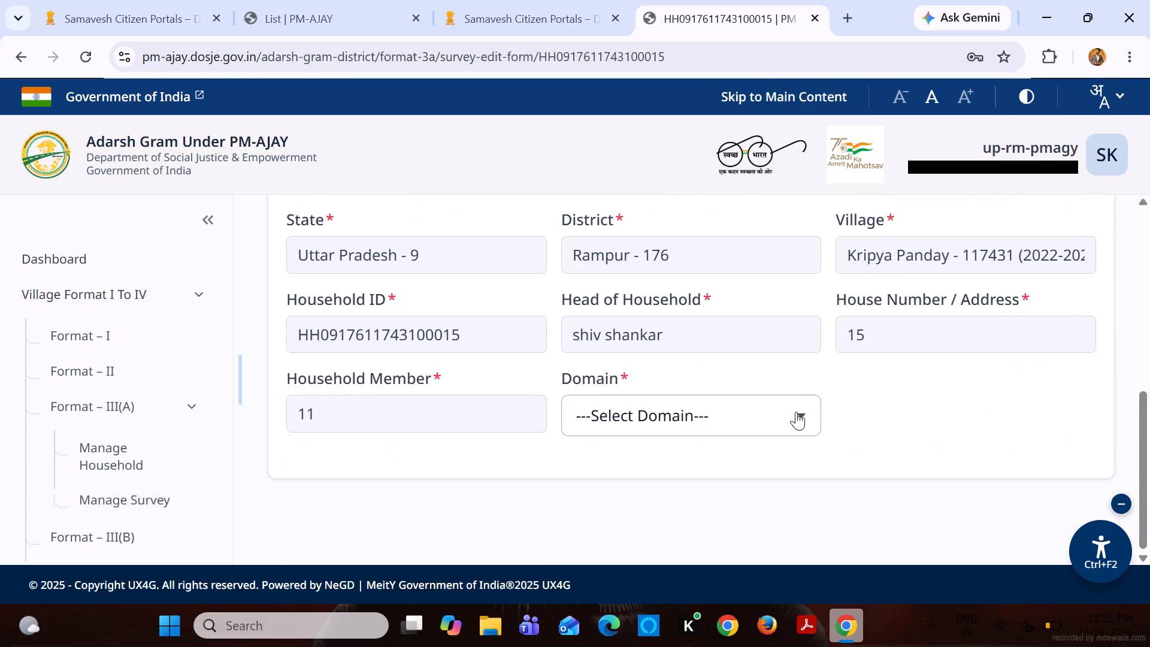
{"action": "left_click", "coordinate": [796, 412]}
{"action": "scroll", "coordinate": [773, 249], "scroll_direction": "down", "scroll_amount": 9}
{"action": "left_click", "coordinate": [707, 367]}
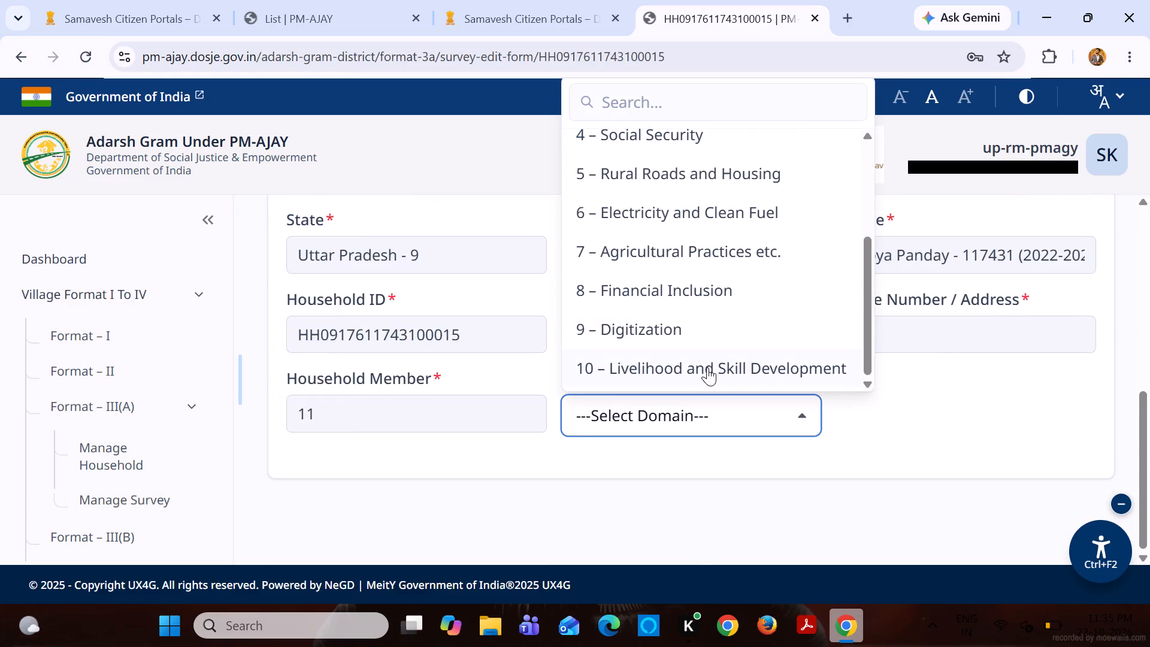
Set house 15's 10.2 number of youth eligible for availing bank linked loans to 0, and save the survey answers.
{"action": "scroll", "coordinate": [823, 400], "scroll_direction": "down", "scroll_amount": 3}
{"action": "scroll", "coordinate": [914, 395], "scroll_direction": "down", "scroll_amount": 3}
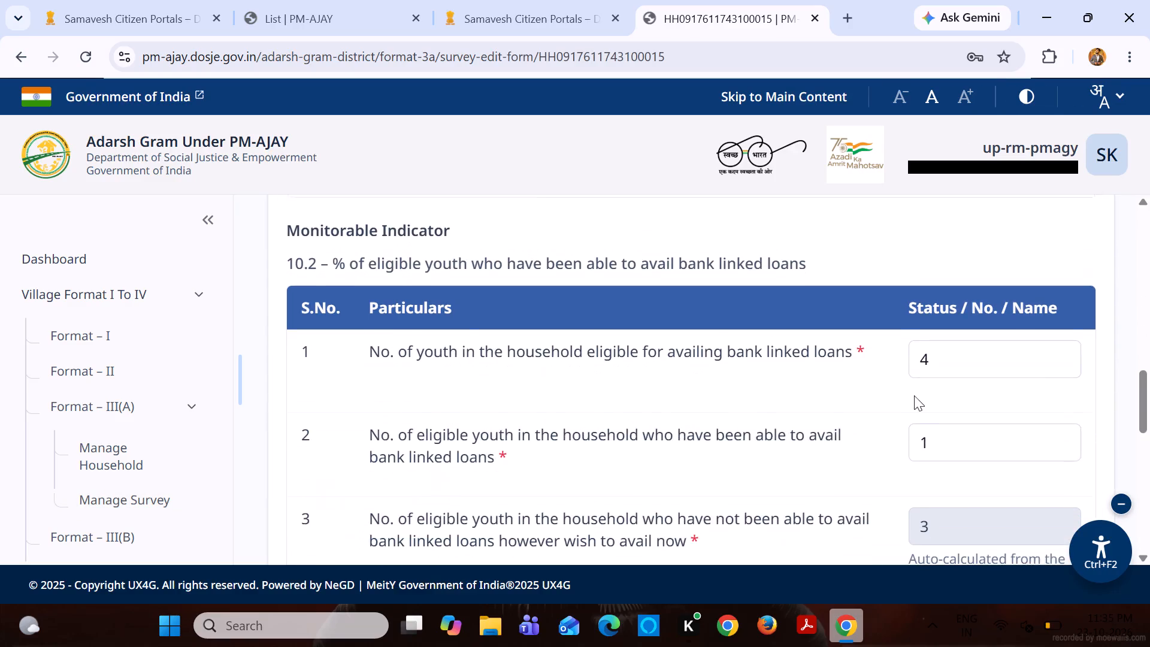
{"action": "left_click", "coordinate": [979, 362]}
{"action": "key", "text": "BackSpace"}
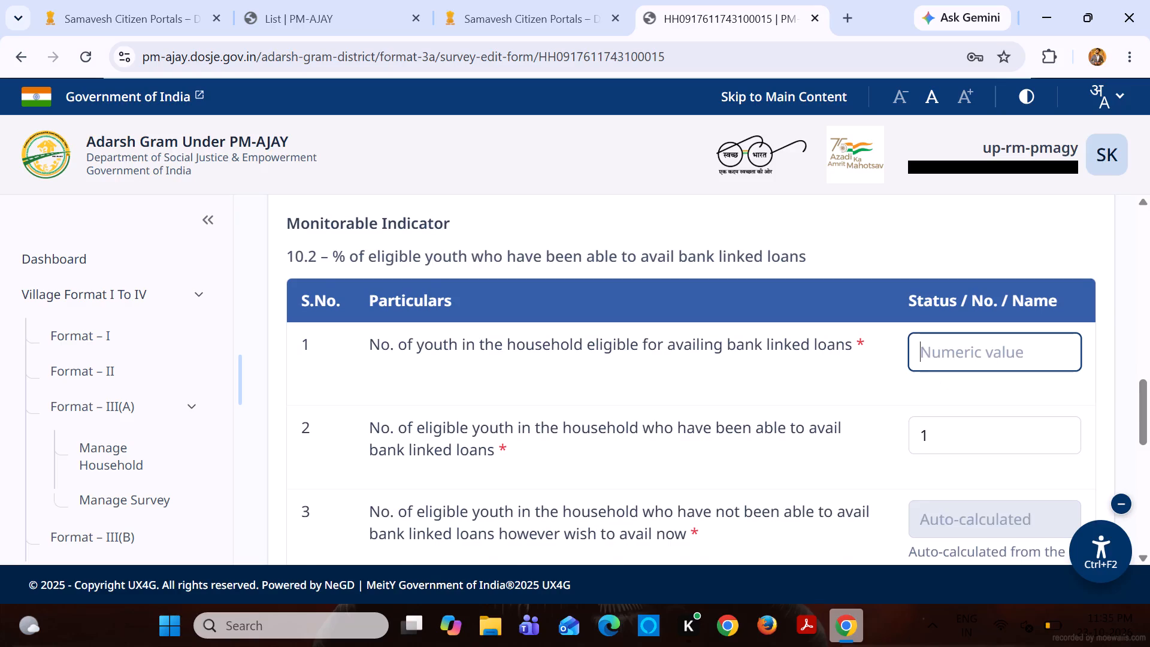
{"action": "key", "text": "0"}
{"action": "scroll", "coordinate": [979, 362], "scroll_direction": "down", "scroll_amount": 2}
{"action": "left_click", "coordinate": [1063, 486]}
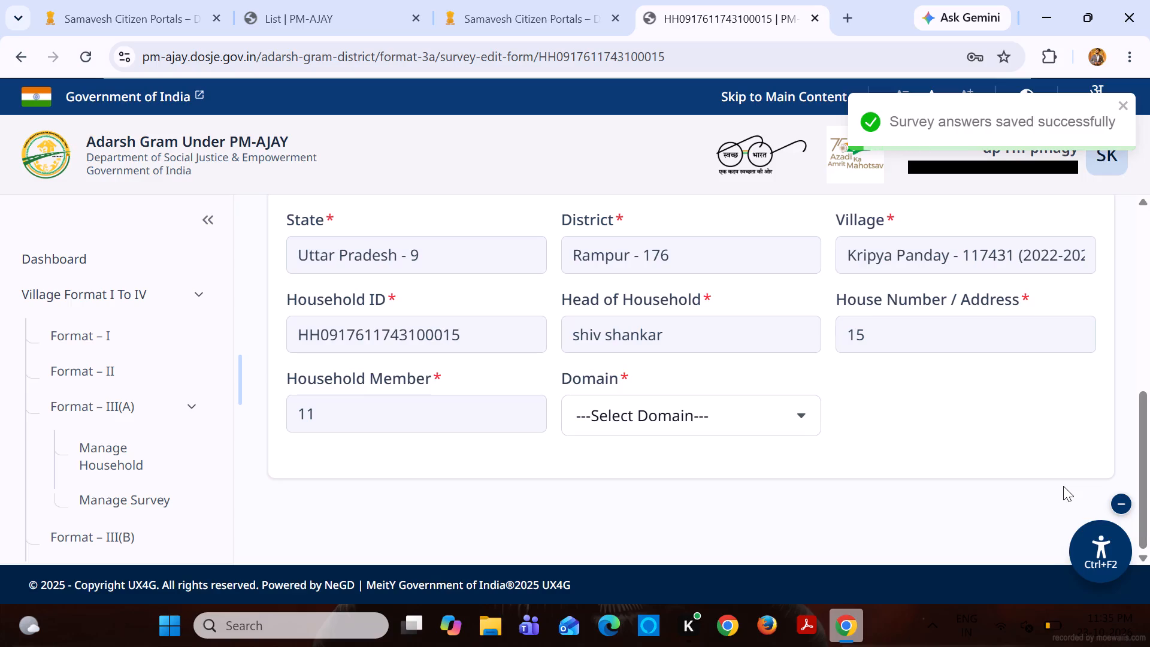
Return to the household list and, from page 3, open house 27's survey, household ID ending 027, at domain 10 – Livelihood and Skill Development.
{"action": "scroll", "coordinate": [1054, 456], "scroll_direction": "up", "scroll_amount": 9}
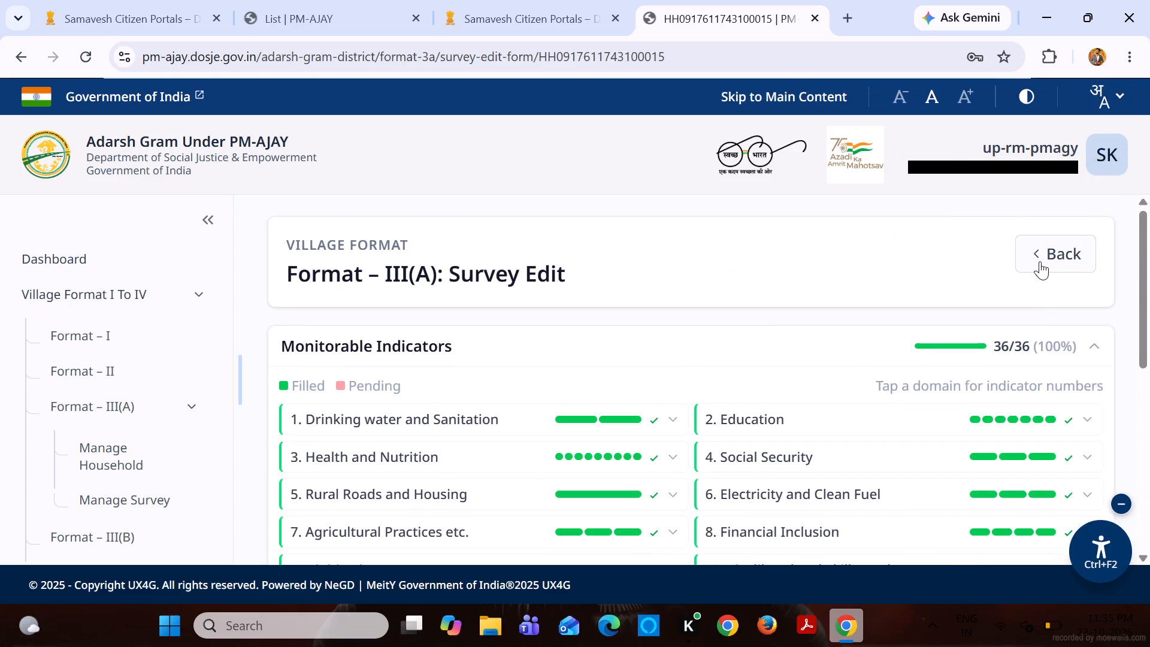
{"action": "left_click", "coordinate": [1040, 261]}
{"action": "scroll", "coordinate": [954, 346], "scroll_direction": "down", "scroll_amount": 5}
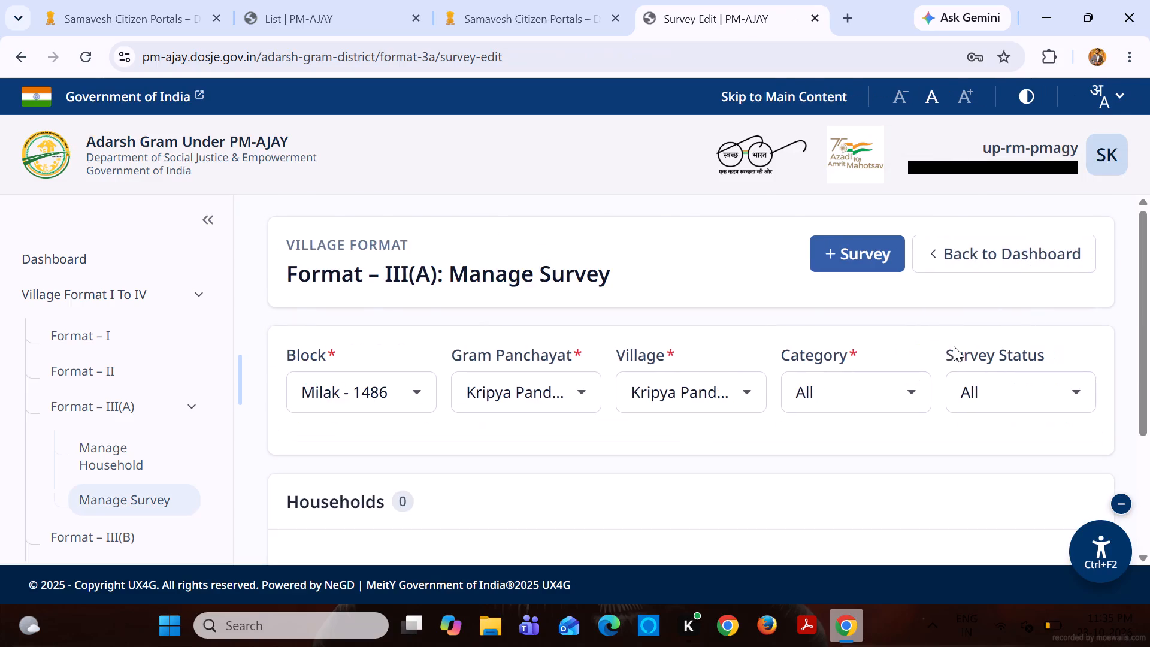
{"action": "scroll", "coordinate": [954, 346], "scroll_direction": "down", "scroll_amount": 20}
{"action": "scroll", "coordinate": [954, 346], "scroll_direction": "down", "scroll_amount": 6}
{"action": "scroll", "coordinate": [954, 346], "scroll_direction": "down", "scroll_amount": 20}
{"action": "scroll", "coordinate": [954, 346], "scroll_direction": "down", "scroll_amount": 15}
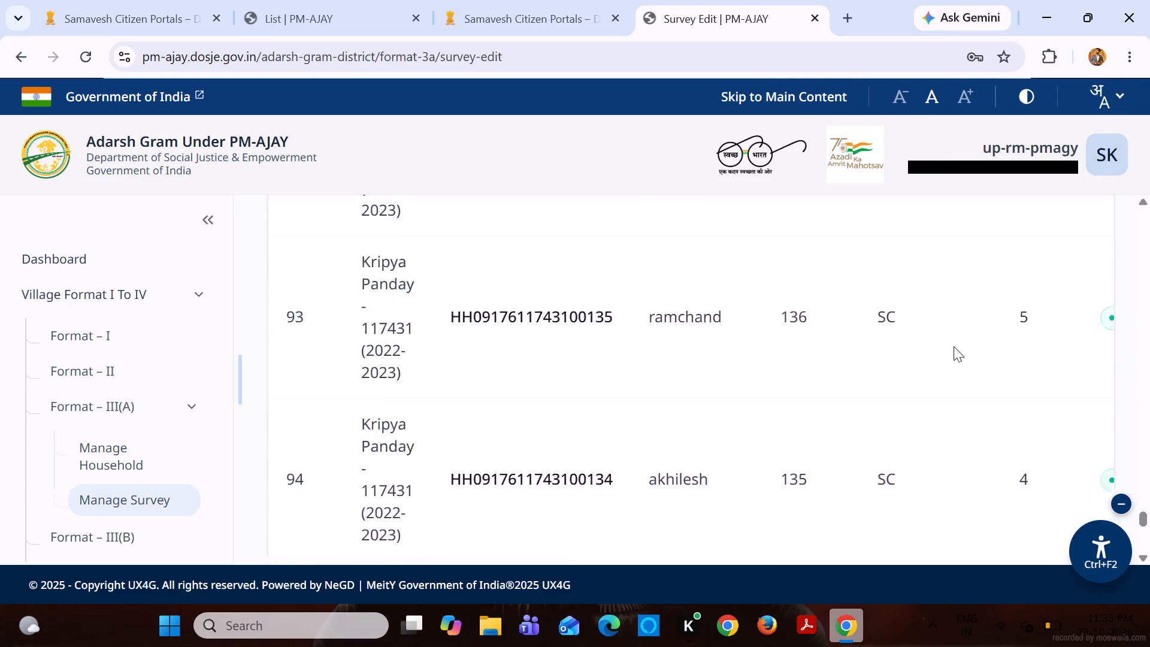
{"action": "scroll", "coordinate": [954, 346], "scroll_direction": "down", "scroll_amount": 14}
{"action": "left_click", "coordinate": [888, 451]}
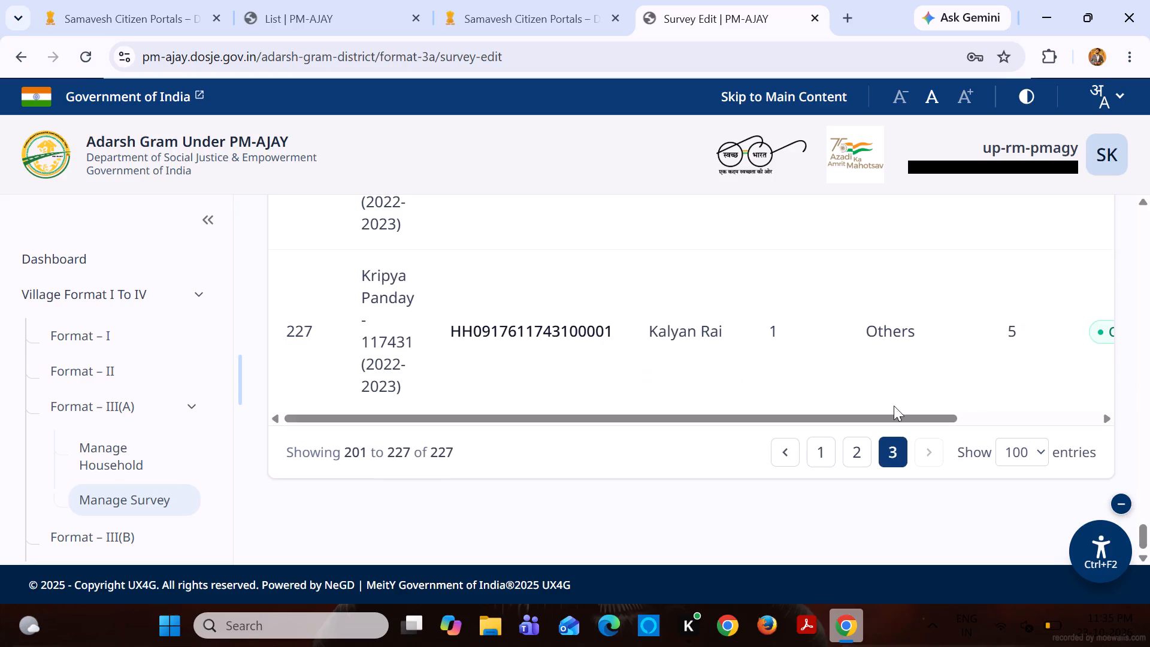
{"action": "scroll", "coordinate": [873, 302], "scroll_direction": "up", "scroll_amount": 17}
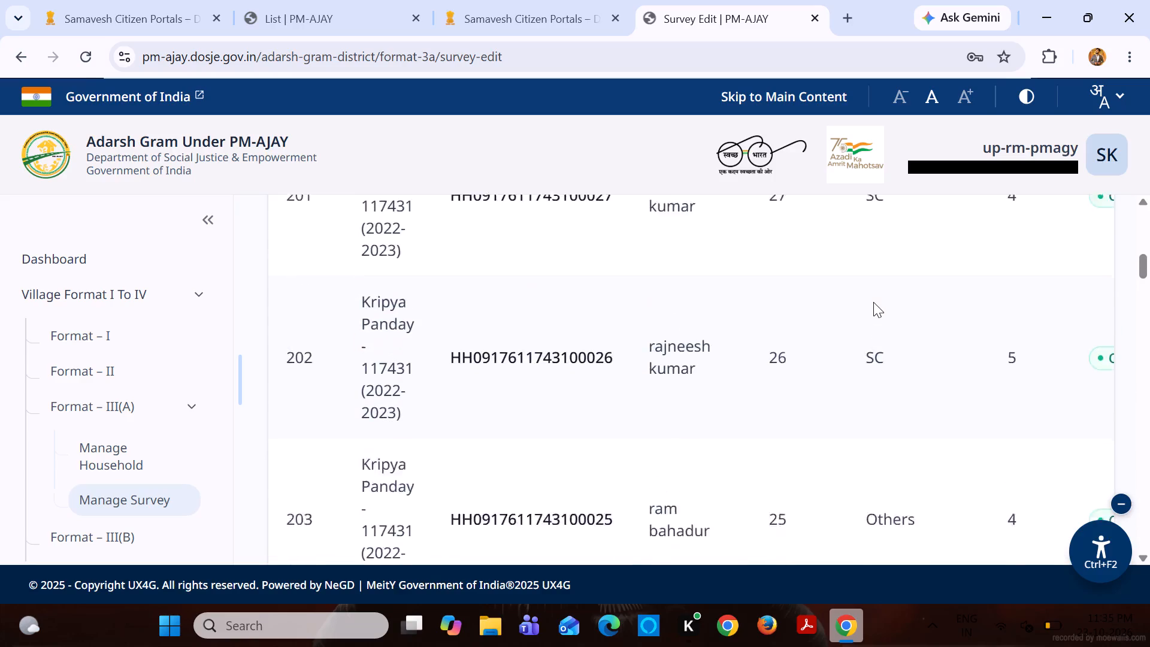
{"action": "scroll", "coordinate": [873, 302], "scroll_direction": "left", "scroll_amount": 5}
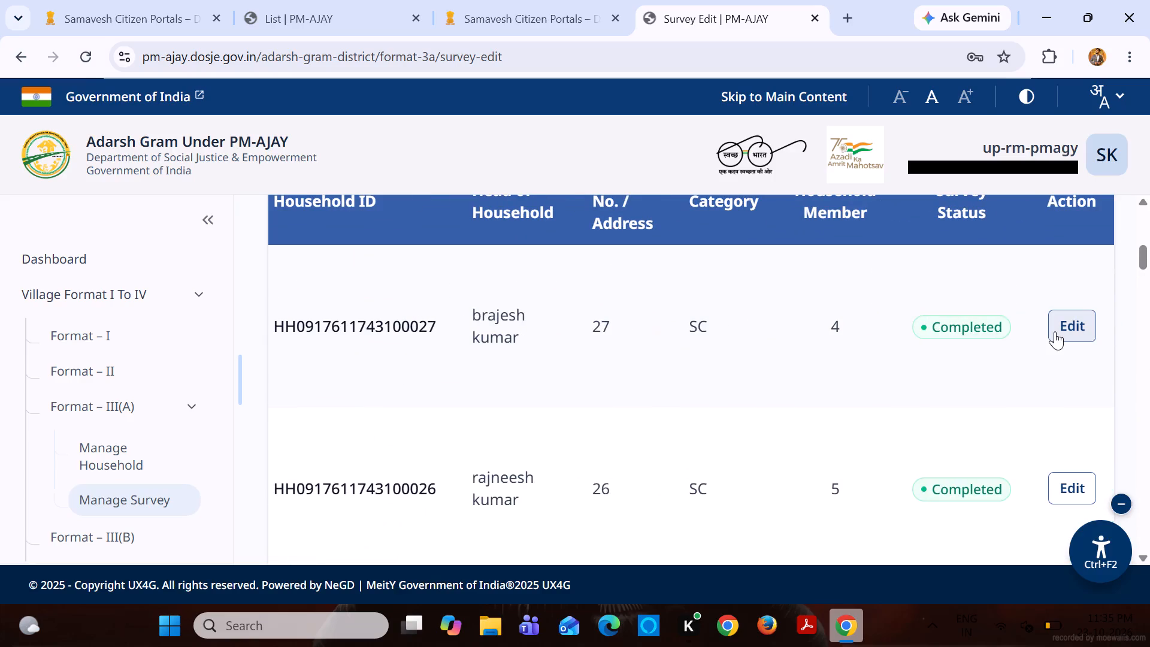
{"action": "left_click", "coordinate": [1055, 331]}
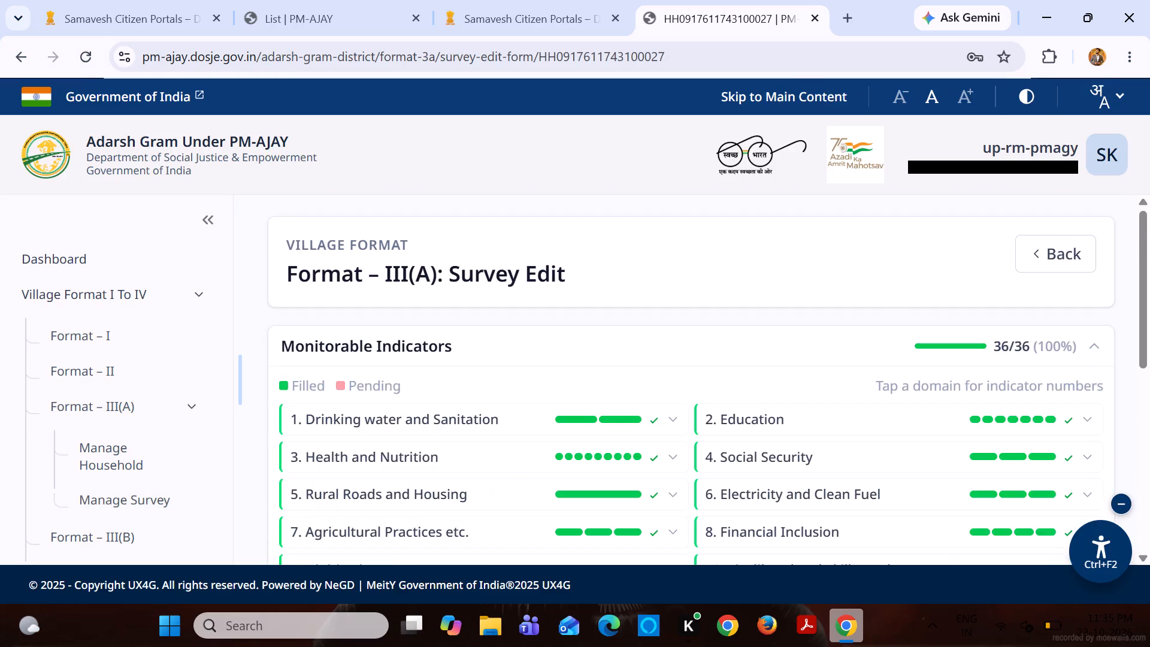
{"action": "scroll", "coordinate": [938, 376], "scroll_direction": "down", "scroll_amount": 8}
{"action": "left_click", "coordinate": [794, 422]}
{"action": "scroll", "coordinate": [763, 329], "scroll_direction": "down", "scroll_amount": 5}
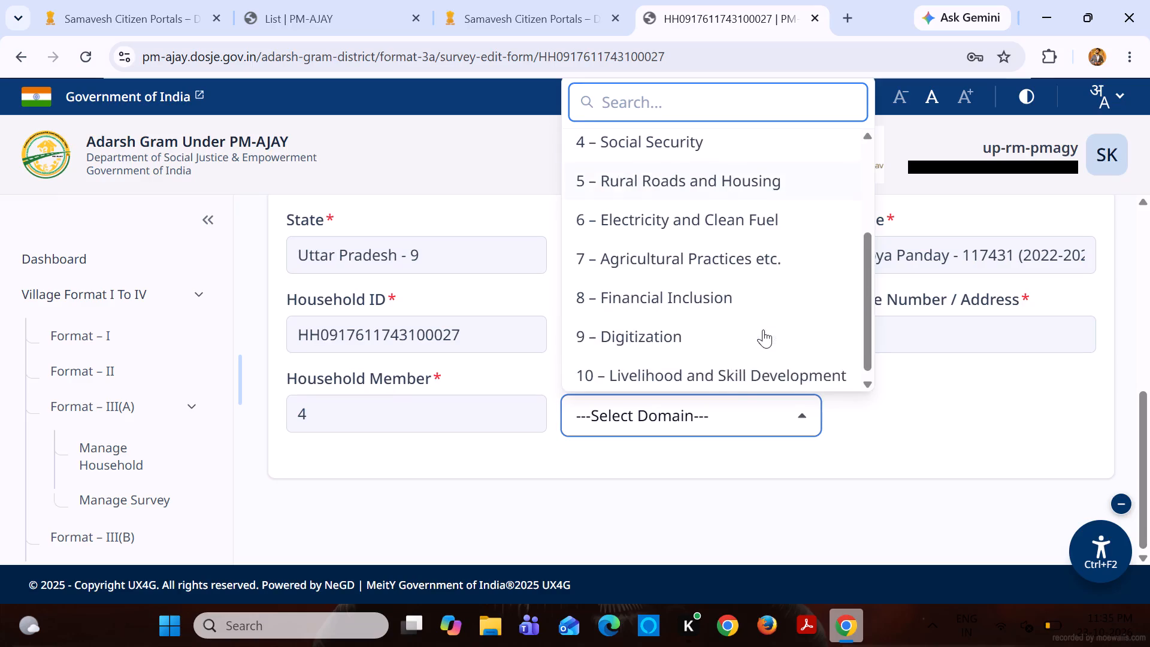
{"action": "scroll", "coordinate": [763, 329], "scroll_direction": "down", "scroll_amount": 2}
{"action": "left_click", "coordinate": [738, 376]}
Set house 27's 10.1 number of youth eligible to get skill development training to 0, and save the survey answers.
{"action": "scroll", "coordinate": [854, 394], "scroll_direction": "down", "scroll_amount": 3}
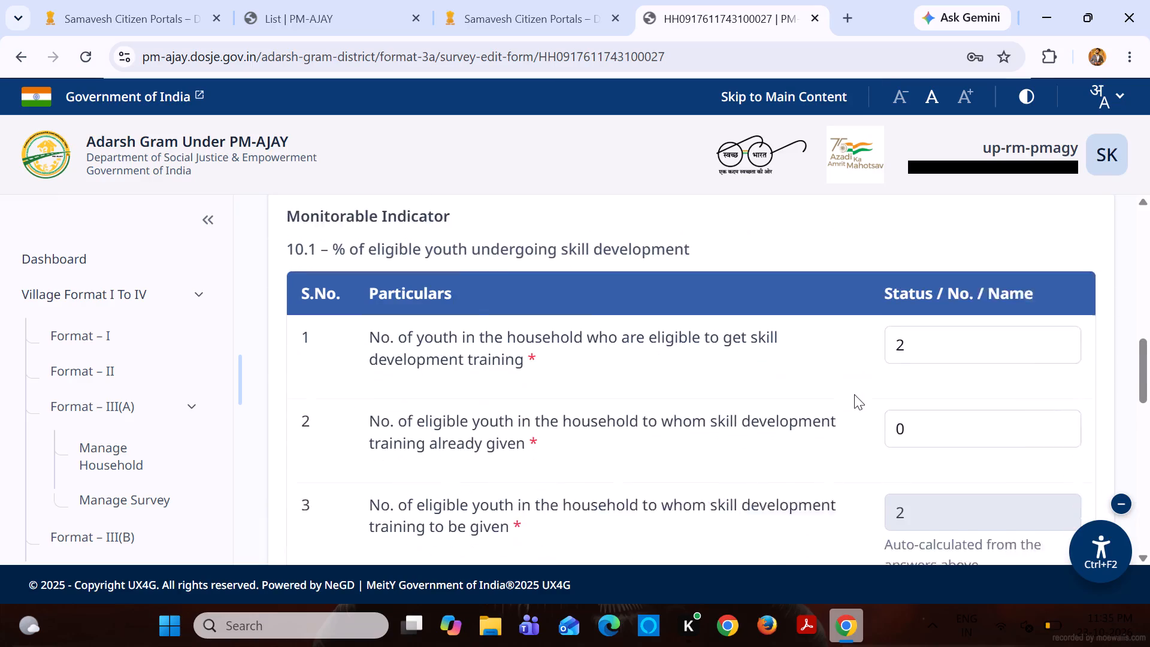
{"action": "scroll", "coordinate": [854, 394], "scroll_direction": "down", "scroll_amount": 1}
{"action": "left_click", "coordinate": [963, 314]}
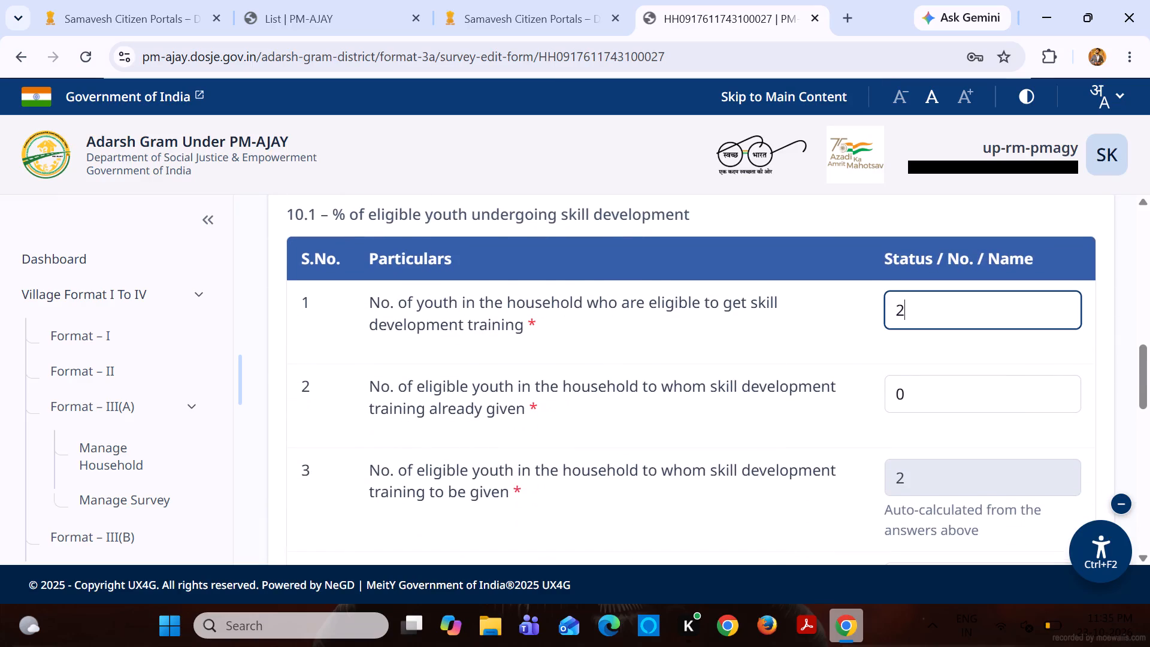
{"action": "key", "text": "BackSpace"}
{"action": "key", "text": "0"}
{"action": "scroll", "coordinate": [963, 314], "scroll_direction": "down", "scroll_amount": 8}
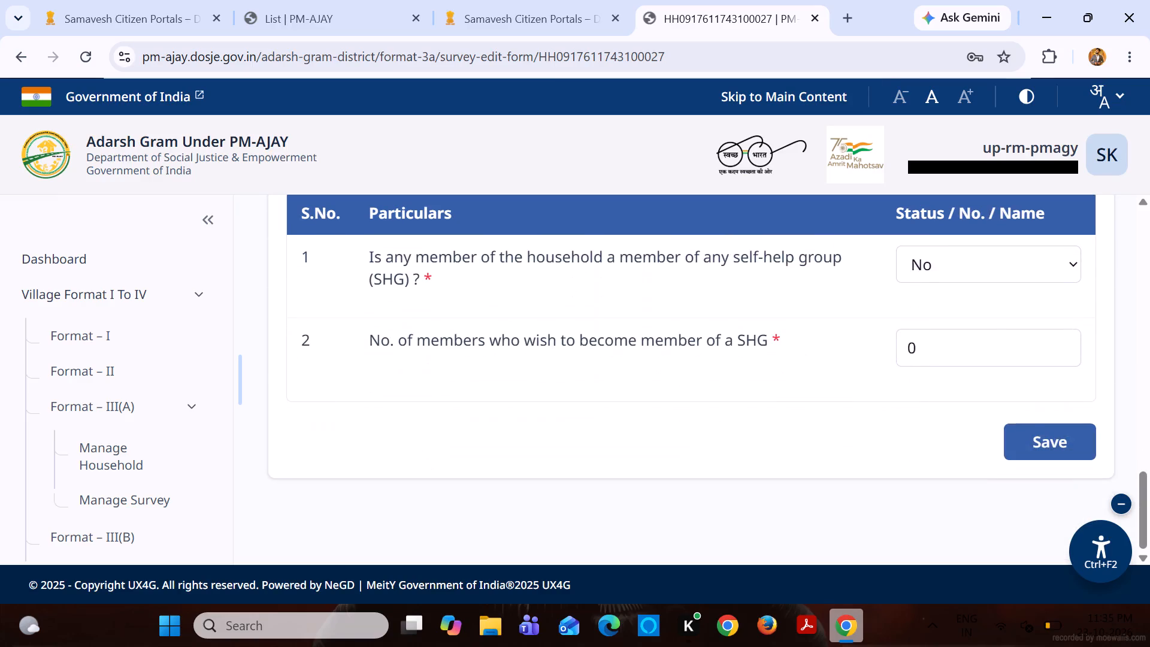
{"action": "left_click", "coordinate": [1028, 433]}
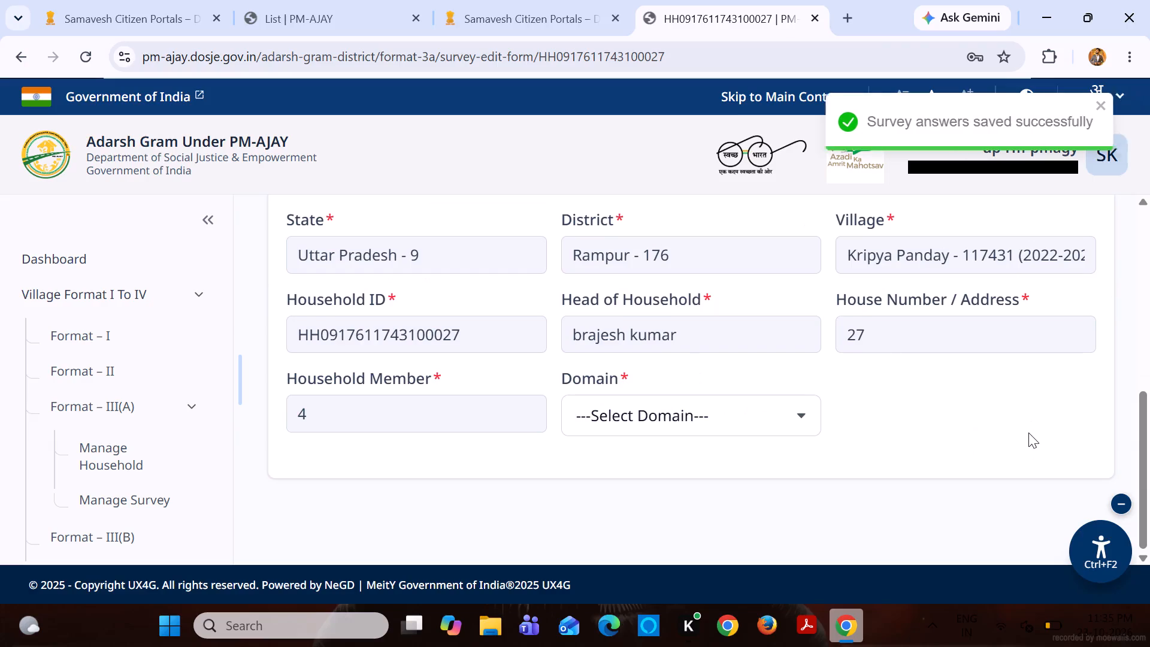
Return to the household list and, from page 2, open house 28's survey, household ID ending 028, at domain 10 – Livelihood and Skill Development.
{"action": "scroll", "coordinate": [1008, 313], "scroll_direction": "up", "scroll_amount": 14}
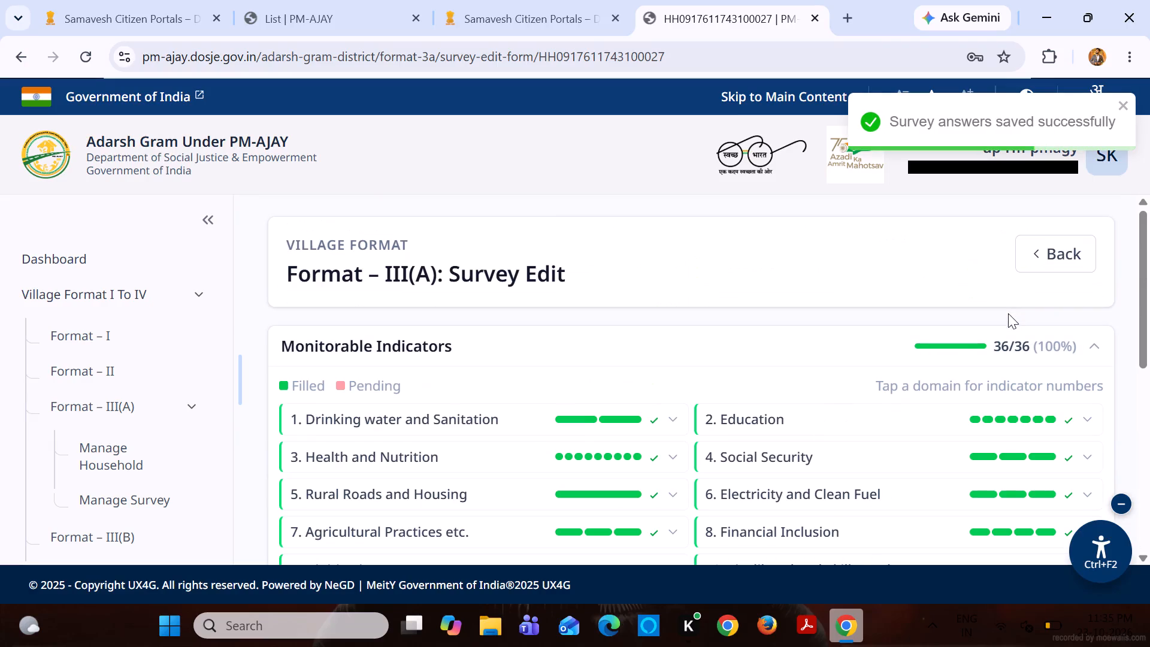
{"action": "left_click", "coordinate": [1045, 246]}
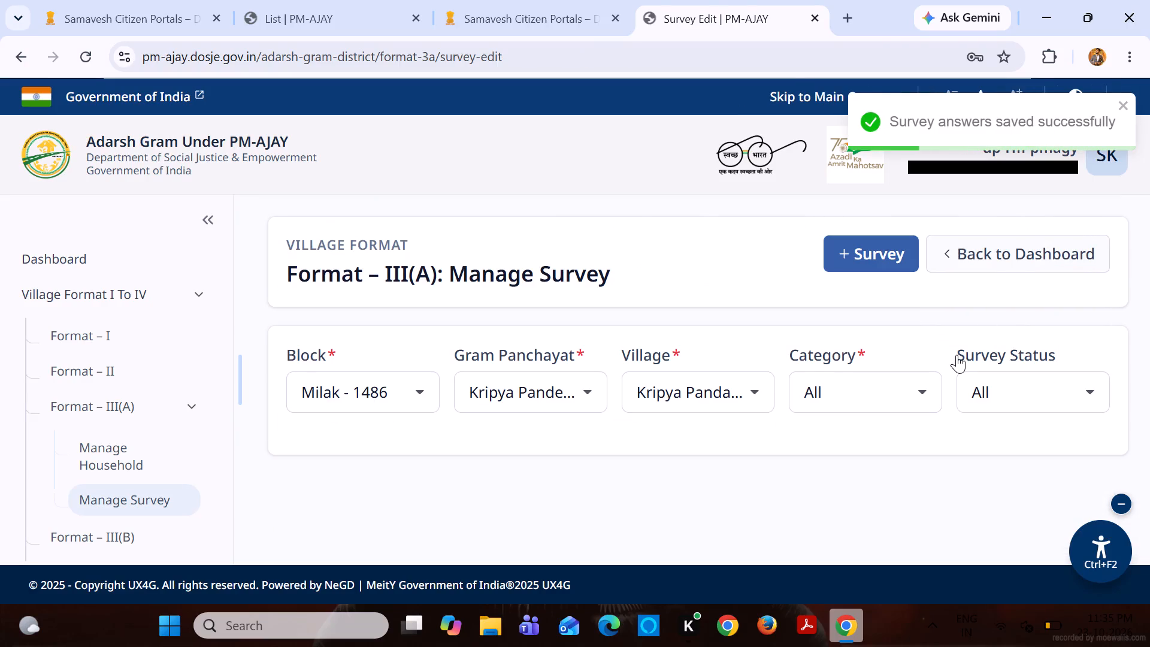
{"action": "scroll", "coordinate": [957, 355], "scroll_direction": "down", "scroll_amount": 7}
{"action": "scroll", "coordinate": [957, 355], "scroll_direction": "down", "scroll_amount": 20}
{"action": "scroll", "coordinate": [957, 355], "scroll_direction": "down", "scroll_amount": 20}
{"action": "scroll", "coordinate": [957, 355], "scroll_direction": "down", "scroll_amount": 17}
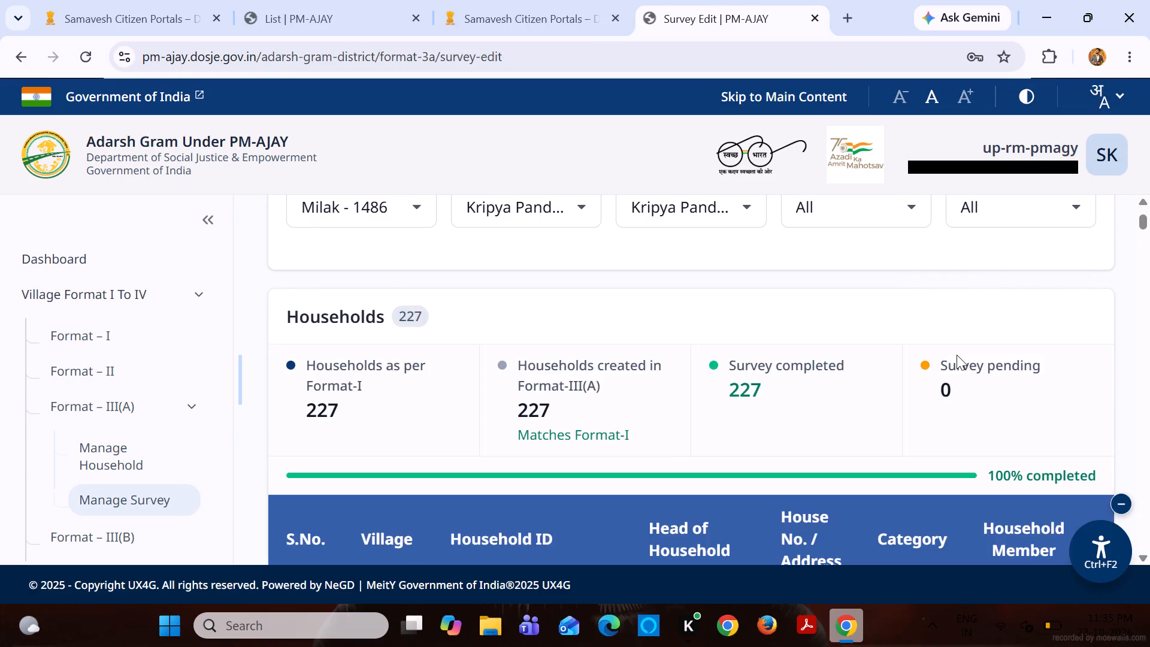
{"action": "scroll", "coordinate": [957, 355], "scroll_direction": "down", "scroll_amount": 20}
{"action": "scroll", "coordinate": [957, 355], "scroll_direction": "down", "scroll_amount": 20}
{"action": "scroll", "coordinate": [957, 355], "scroll_direction": "down", "scroll_amount": 4}
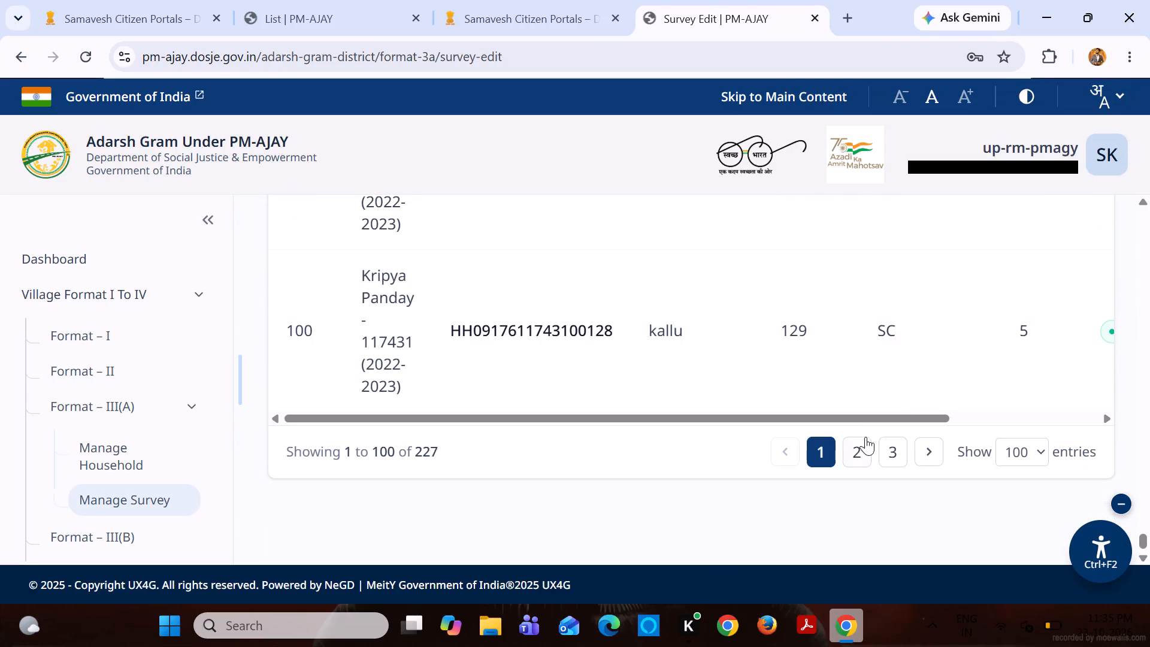
{"action": "left_click", "coordinate": [865, 441]}
{"action": "scroll", "coordinate": [906, 360], "scroll_direction": "left", "scroll_amount": 6}
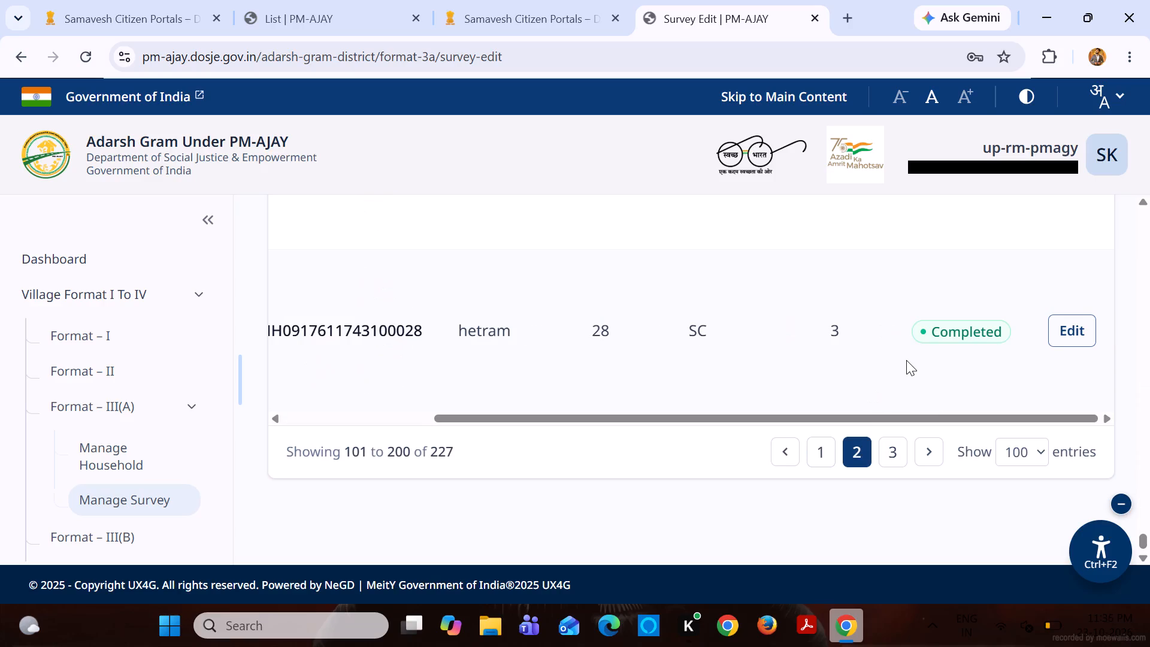
{"action": "scroll", "coordinate": [906, 360], "scroll_direction": "left", "scroll_amount": 2}
{"action": "left_click", "coordinate": [1056, 329]}
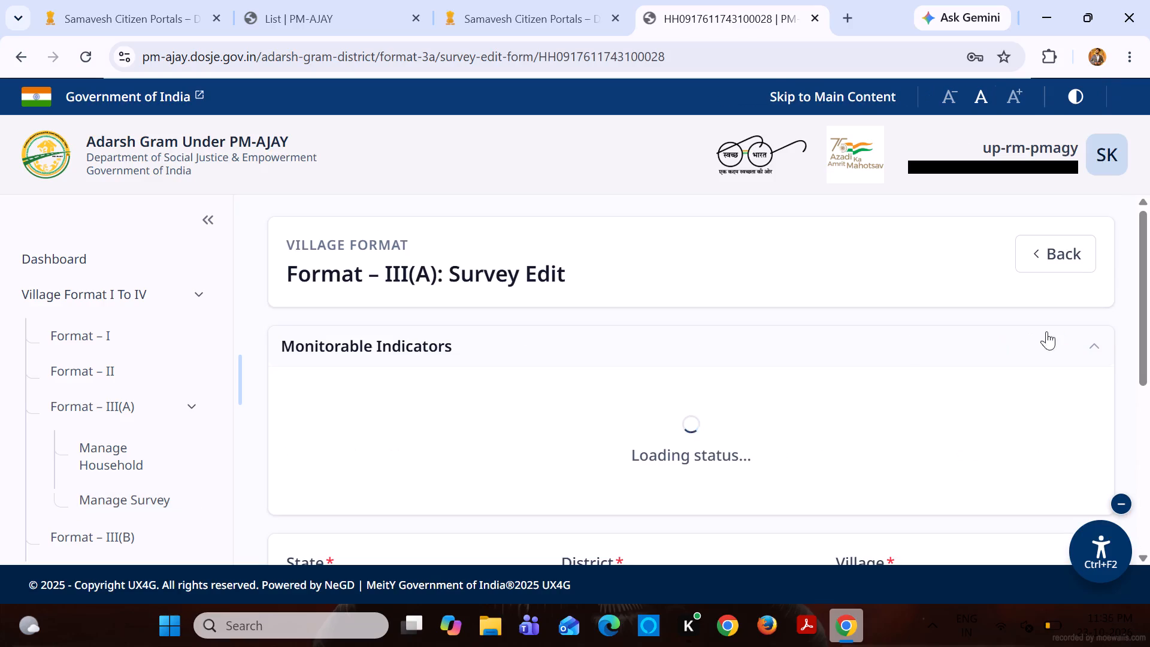
{"action": "scroll", "coordinate": [888, 383], "scroll_direction": "down", "scroll_amount": 8}
{"action": "left_click", "coordinate": [798, 413]}
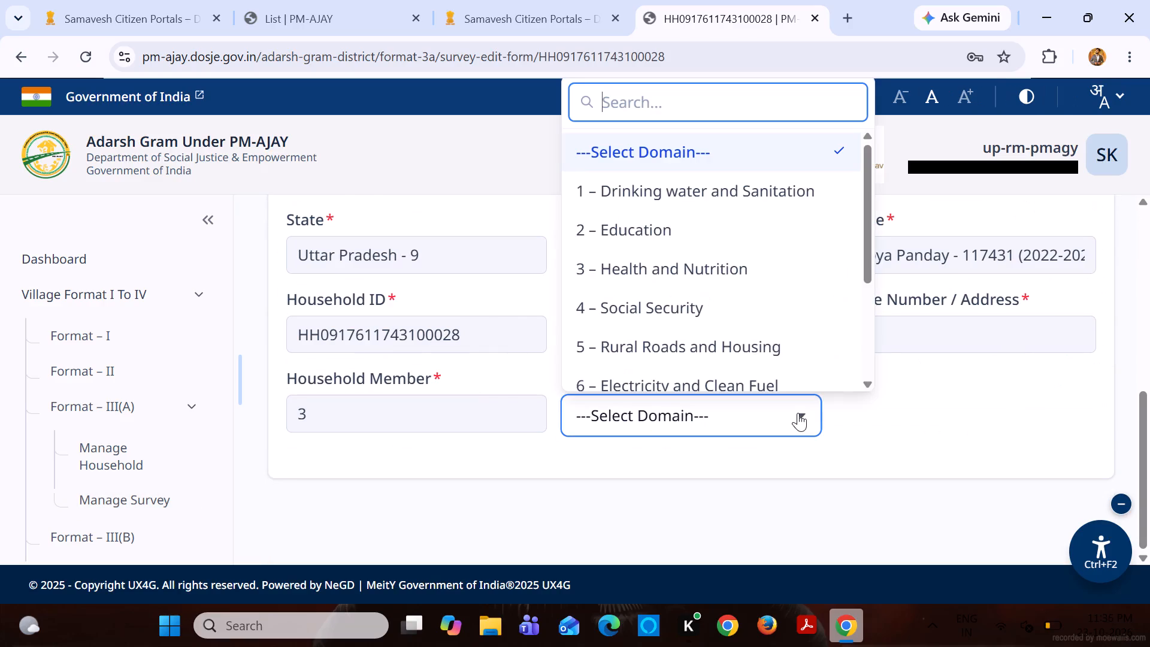
{"action": "scroll", "coordinate": [739, 231], "scroll_direction": "down", "scroll_amount": 7}
{"action": "left_click", "coordinate": [676, 362]}
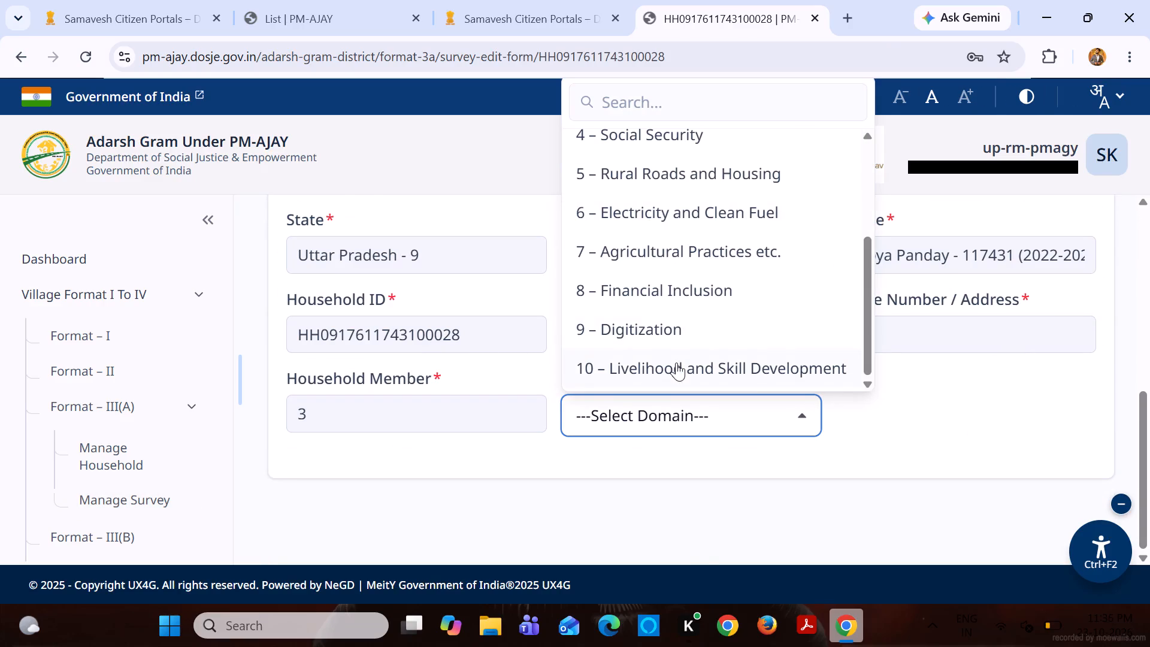
Set house 28's 10.1 number of youth eligible to get skill development training to 0, and save the survey answers.
{"action": "scroll", "coordinate": [770, 376], "scroll_direction": "down", "scroll_amount": 4}
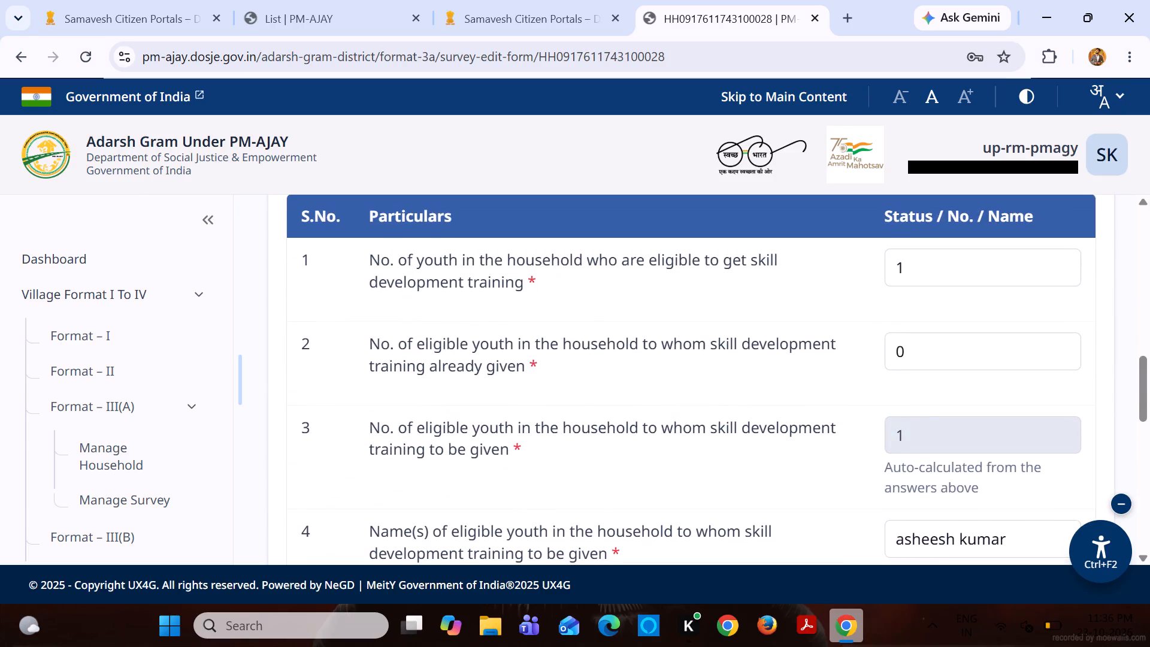
{"action": "left_click", "coordinate": [940, 259]}
{"action": "key", "text": "BackSpace"}
{"action": "key", "text": "0"}
{"action": "scroll", "coordinate": [940, 259], "scroll_direction": "down", "scroll_amount": 4}
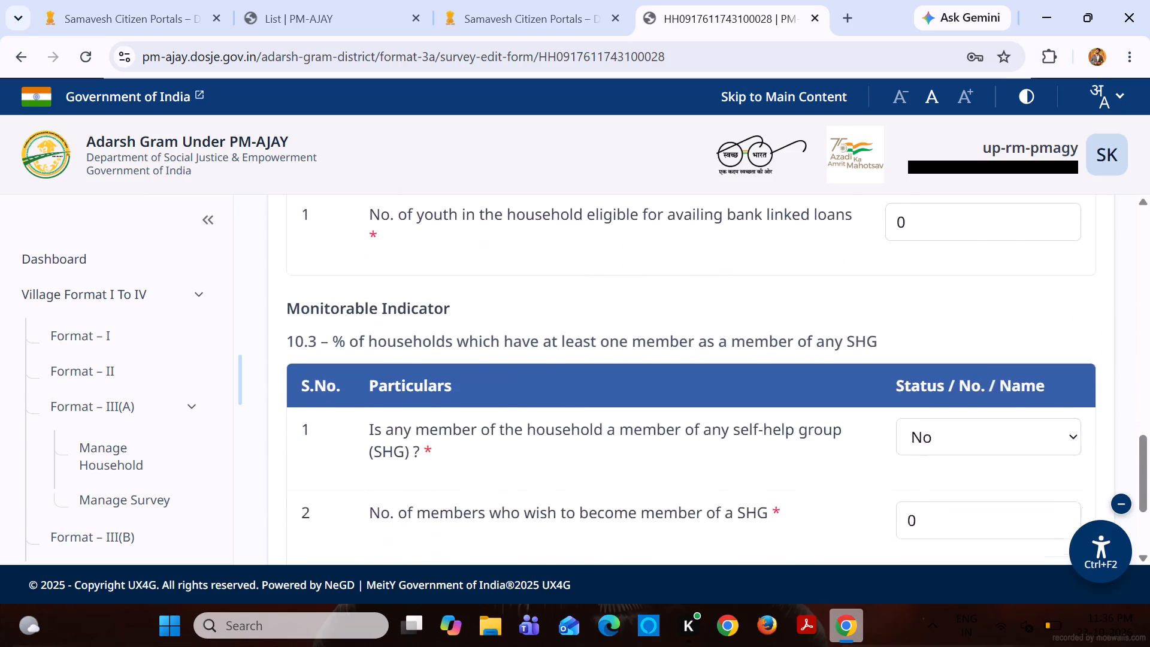
{"action": "scroll", "coordinate": [940, 259], "scroll_direction": "down", "scroll_amount": 3}
{"action": "left_click", "coordinate": [1055, 443]}
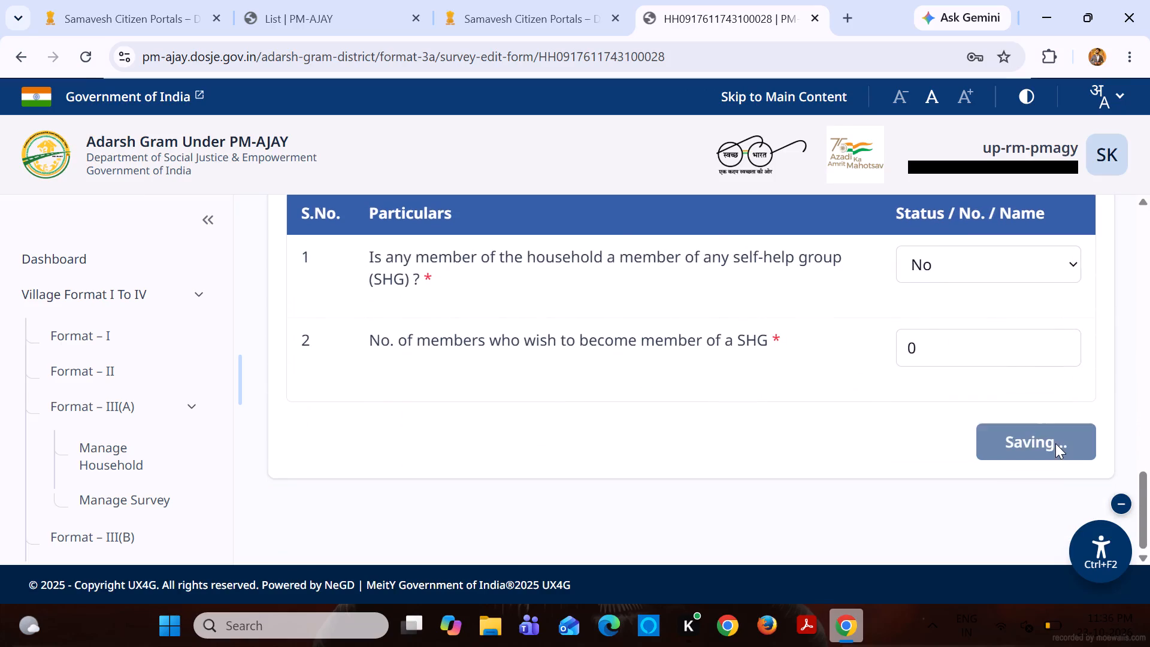
Return to the household list and, from page 2, open house 35's survey, household ID ending 034, at domain 10 – Livelihood and Skill Development.
{"action": "scroll", "coordinate": [969, 346], "scroll_direction": "up", "scroll_amount": 4}
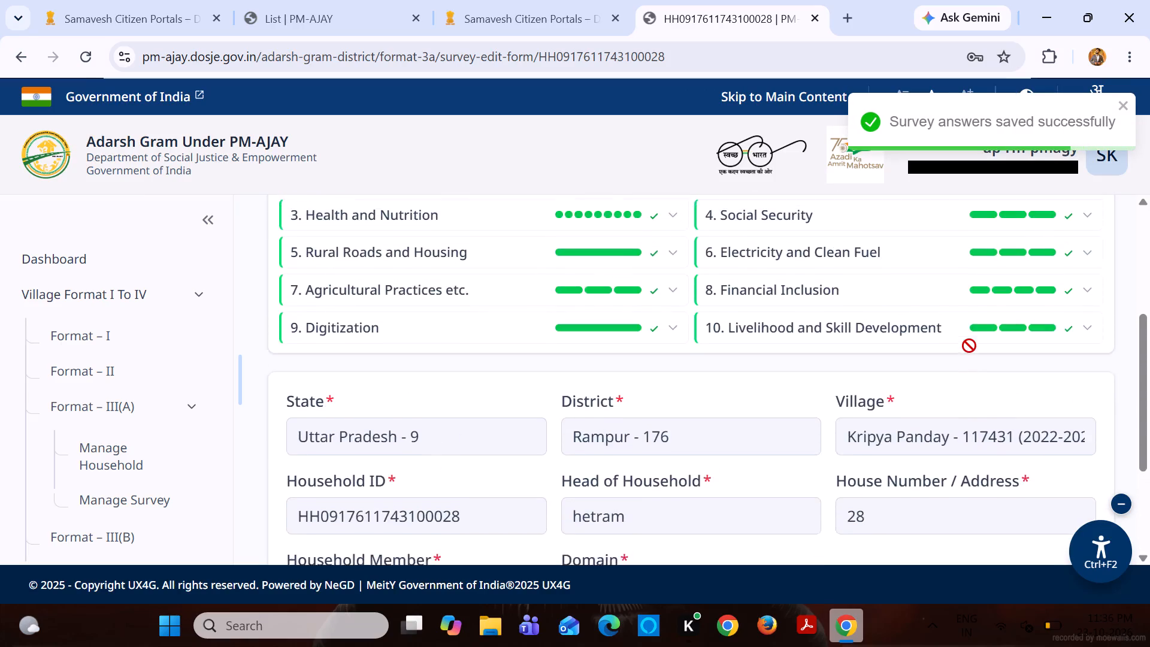
{"action": "scroll", "coordinate": [969, 346], "scroll_direction": "up", "scroll_amount": 5}
{"action": "left_click", "coordinate": [1061, 267]}
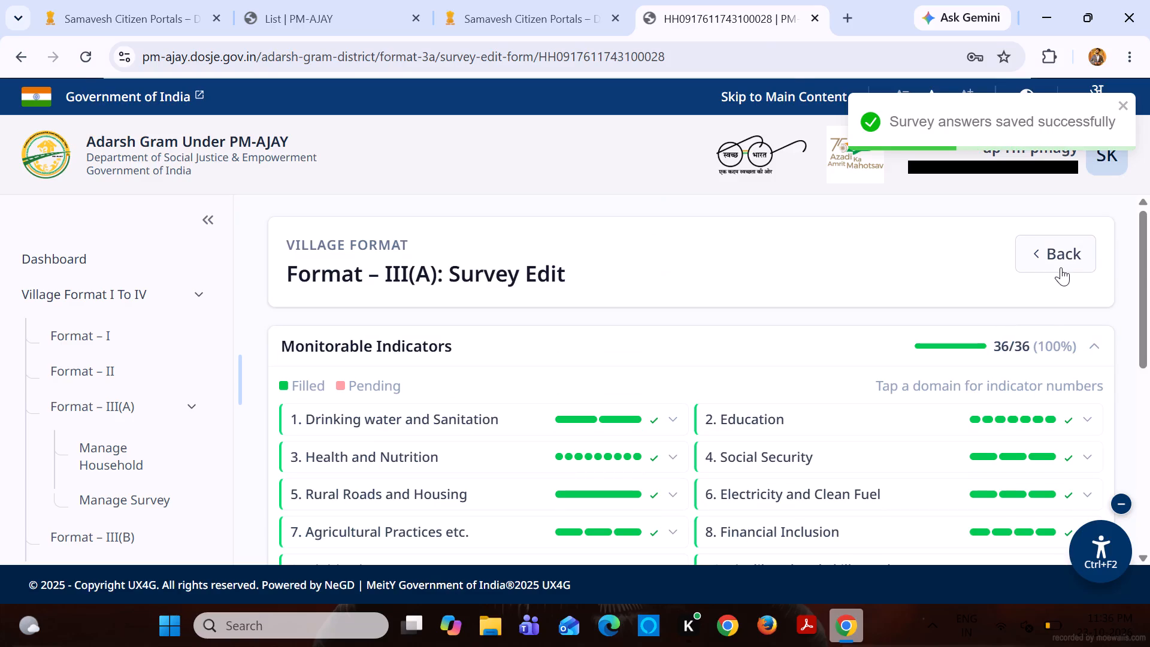
{"action": "scroll", "coordinate": [950, 347], "scroll_direction": "down", "scroll_amount": 5}
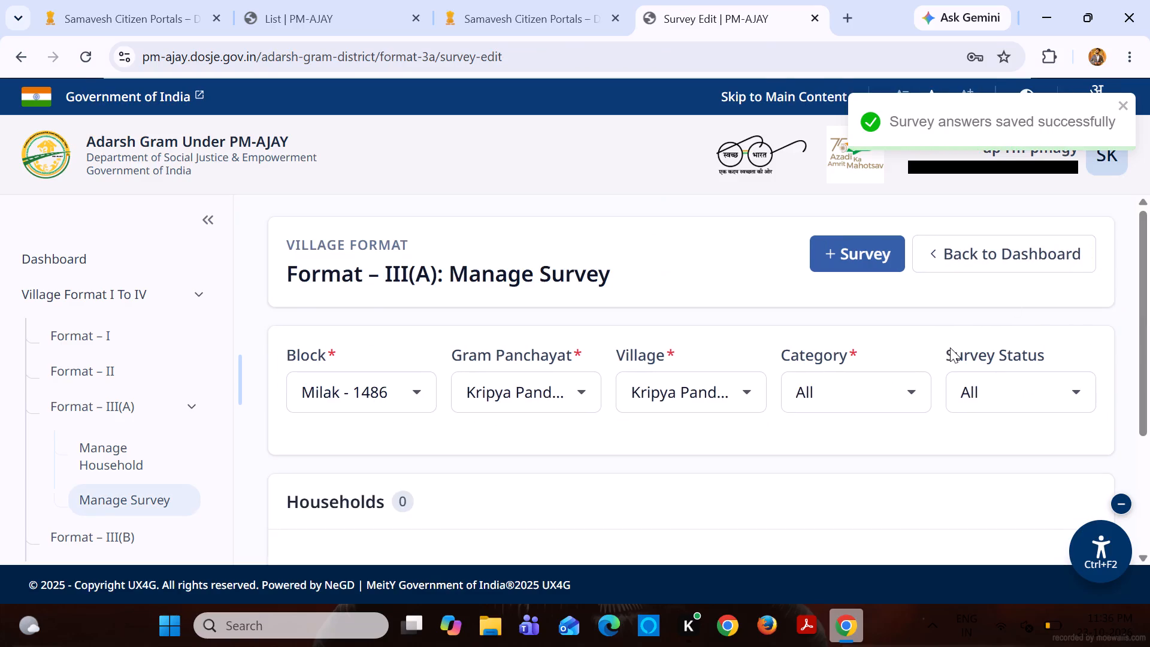
{"action": "scroll", "coordinate": [950, 347], "scroll_direction": "down", "scroll_amount": 13}
{"action": "scroll", "coordinate": [950, 347], "scroll_direction": "down", "scroll_amount": 20}
{"action": "scroll", "coordinate": [950, 347], "scroll_direction": "down", "scroll_amount": 10}
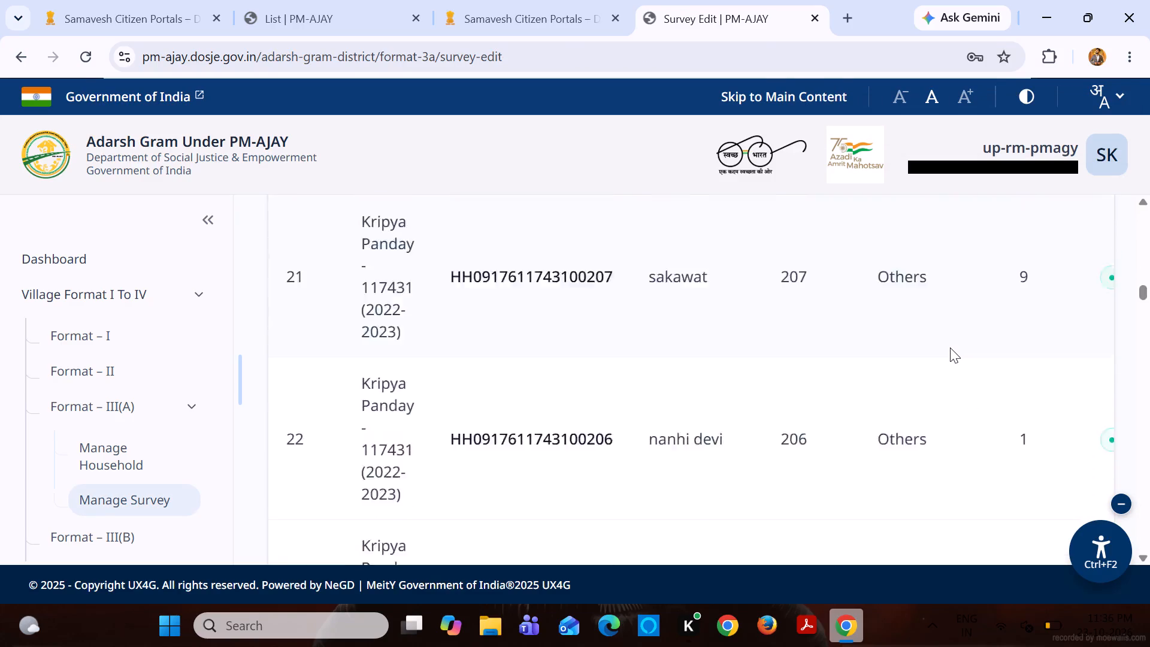
{"action": "scroll", "coordinate": [950, 347], "scroll_direction": "down", "scroll_amount": 20}
{"action": "scroll", "coordinate": [950, 347], "scroll_direction": "down", "scroll_amount": 20}
{"action": "scroll", "coordinate": [950, 347], "scroll_direction": "down", "scroll_amount": 6}
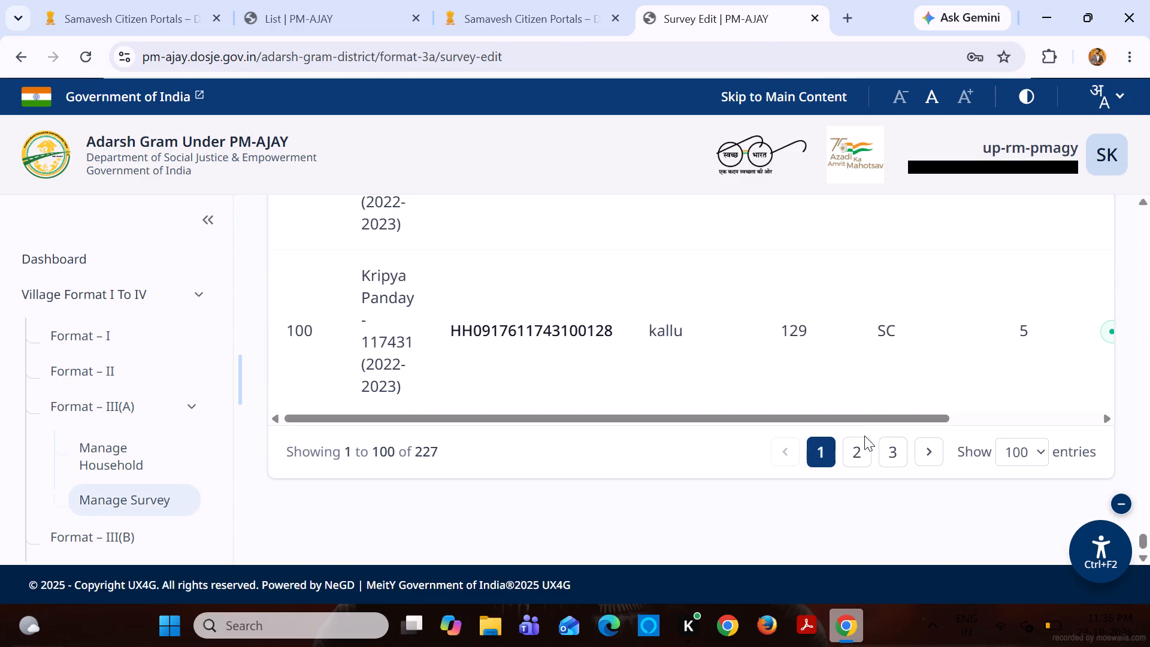
{"action": "left_click_drag", "start_coordinate": [864, 436], "coordinate": [861, 449]}
{"action": "left_click", "coordinate": [861, 449]}
{"action": "scroll", "coordinate": [871, 347], "scroll_direction": "up", "scroll_amount": 4}
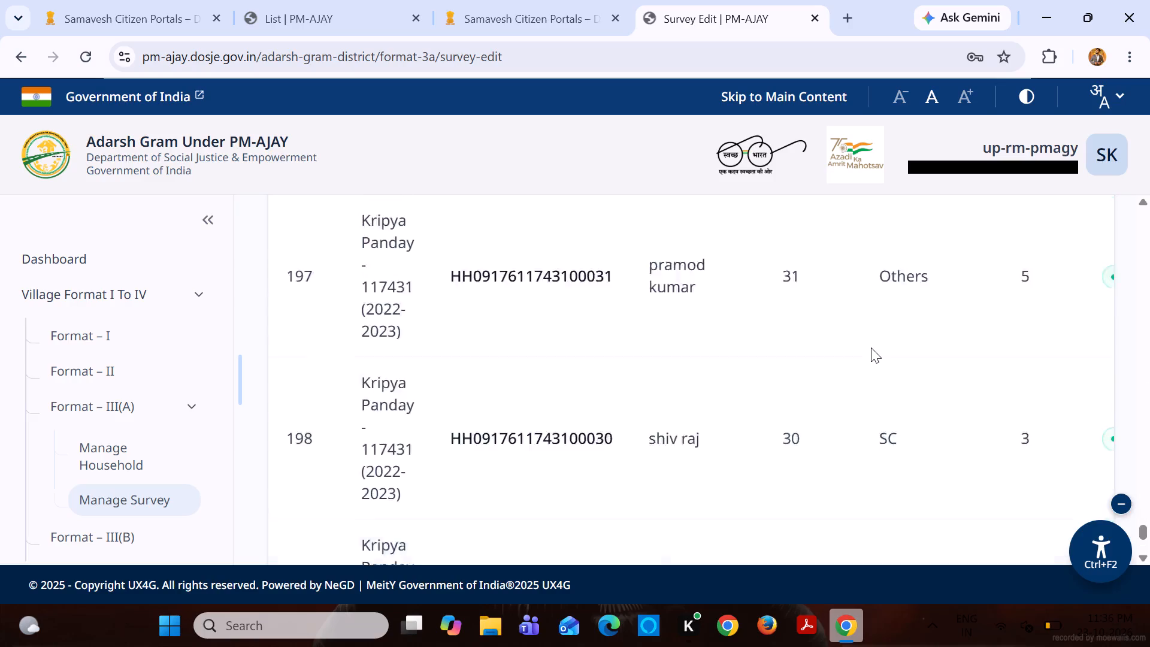
{"action": "scroll", "coordinate": [871, 347], "scroll_direction": "up", "scroll_amount": 5}
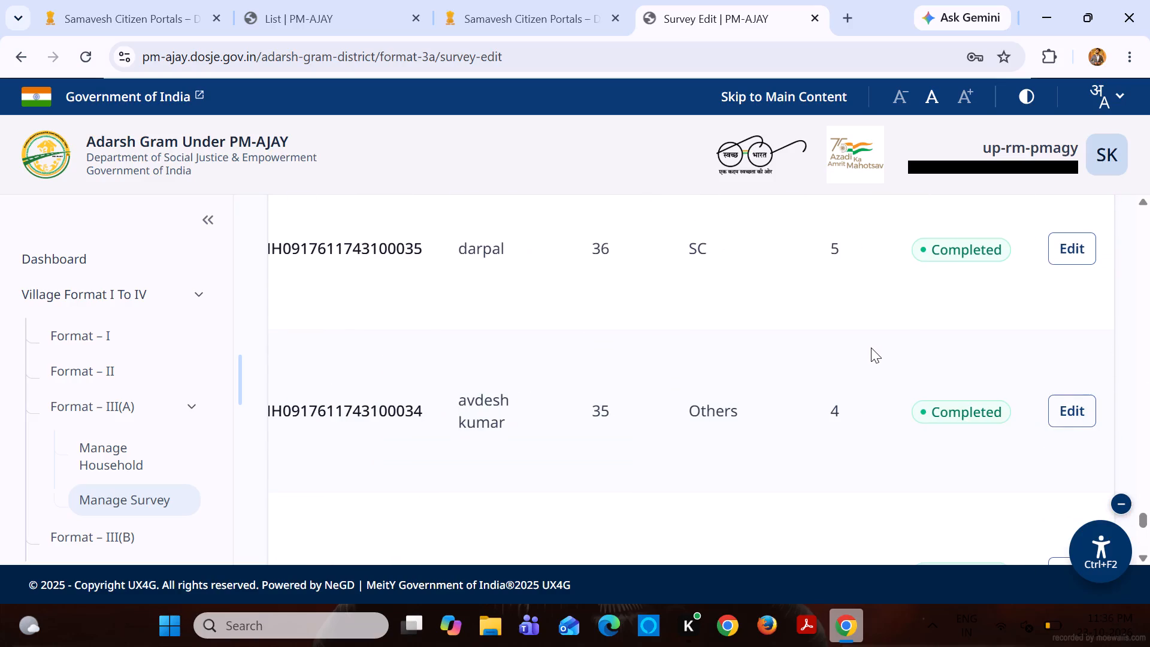
{"action": "left_click", "coordinate": [1092, 407]}
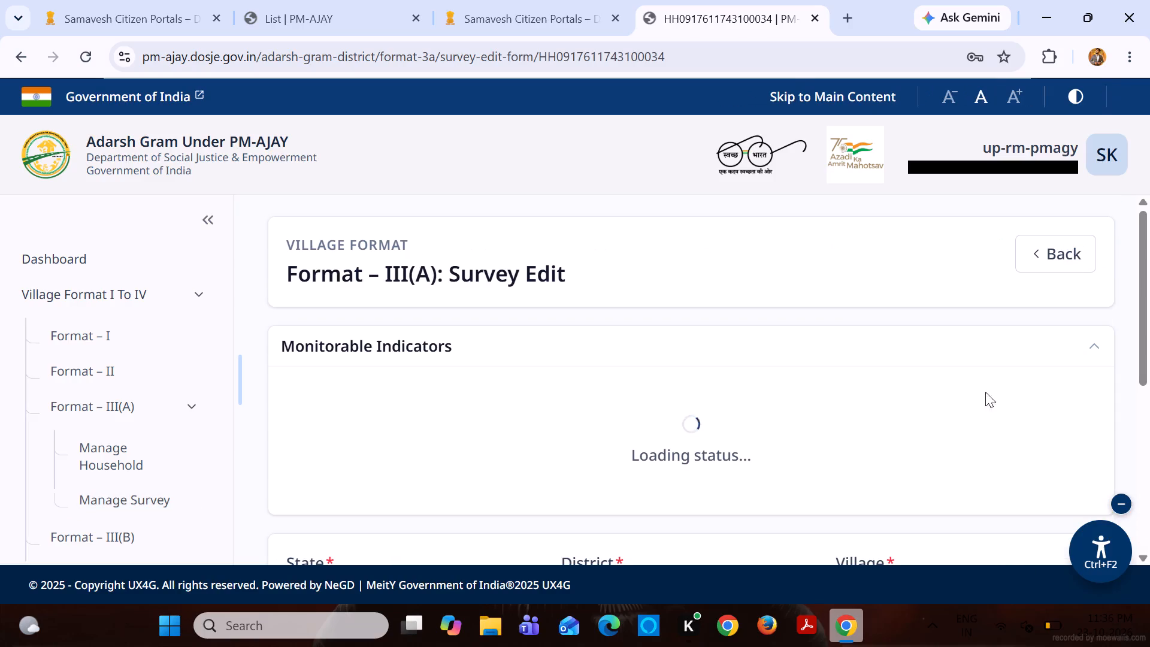
{"action": "scroll", "coordinate": [940, 393], "scroll_direction": "down", "scroll_amount": 9}
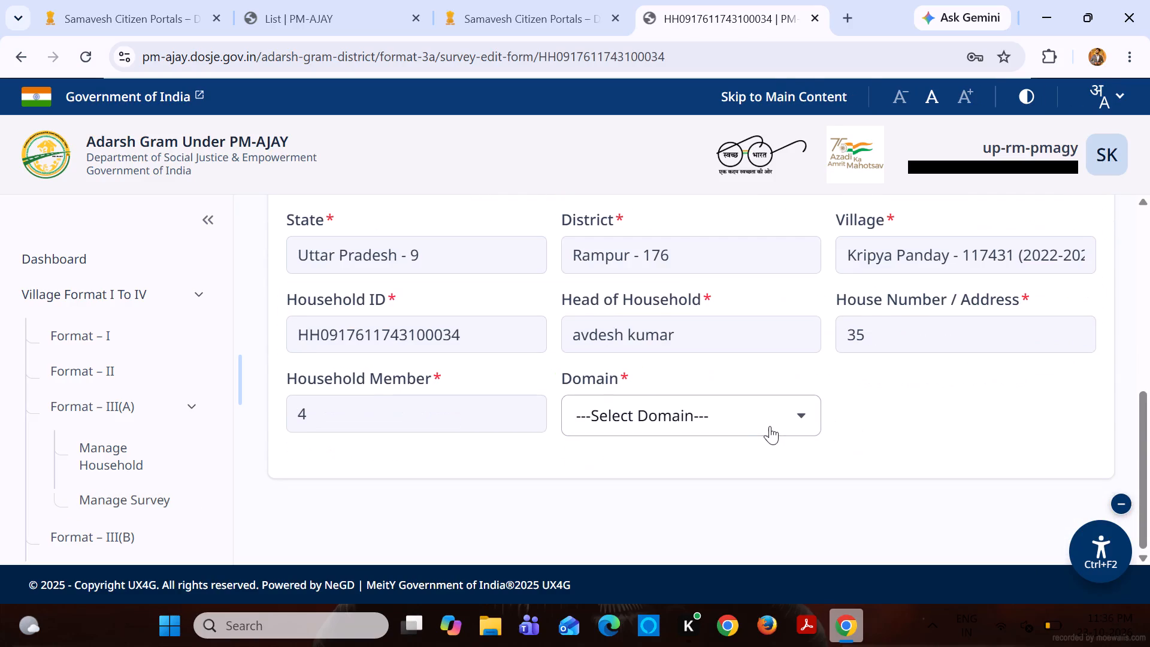
{"action": "left_click", "coordinate": [770, 426]}
{"action": "scroll", "coordinate": [760, 267], "scroll_direction": "down", "scroll_amount": 8}
{"action": "left_click", "coordinate": [669, 370]}
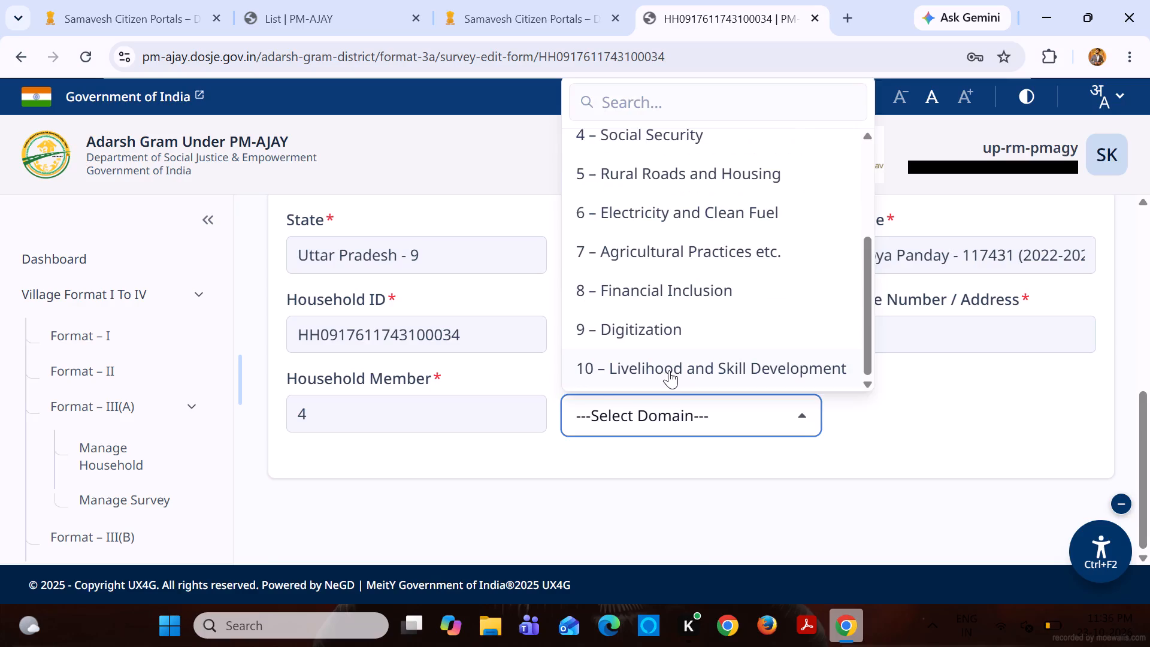
Set house 35's 10.1 youth eligible for skill development training and 10.2 youth eligible for bank linked loans to 0.
{"action": "scroll", "coordinate": [747, 382], "scroll_direction": "down", "scroll_amount": 6}
{"action": "left_click", "coordinate": [906, 255]}
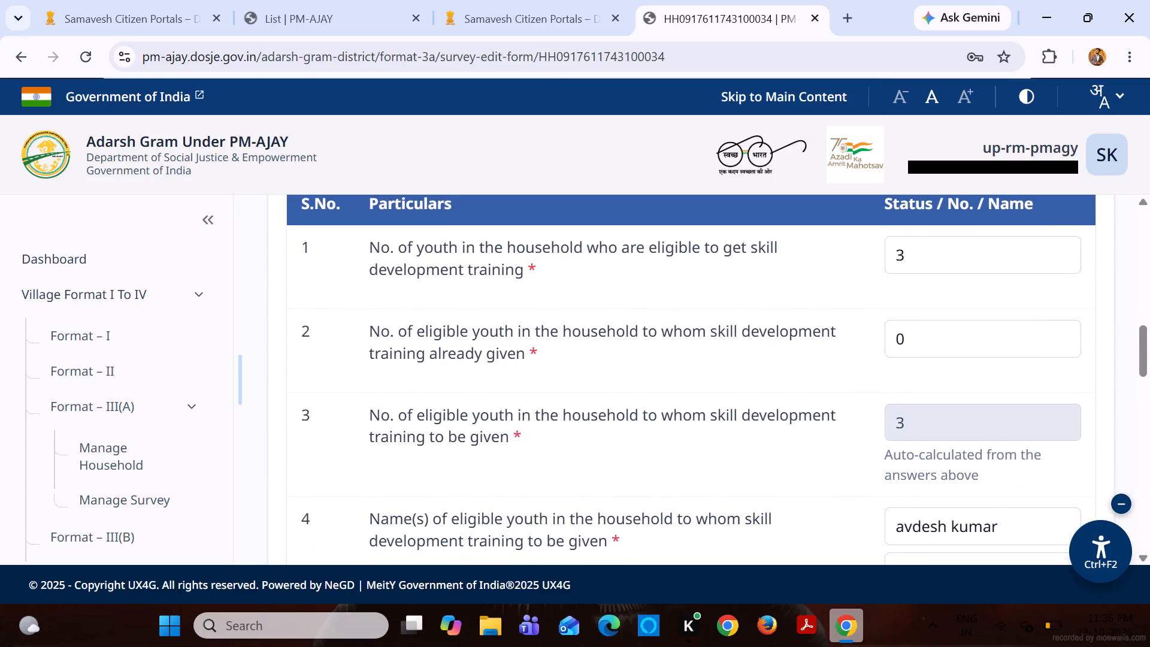
{"action": "key", "text": "BackSpace"}
{"action": "key", "text": "0"}
{"action": "scroll", "coordinate": [906, 255], "scroll_direction": "down", "scroll_amount": 2}
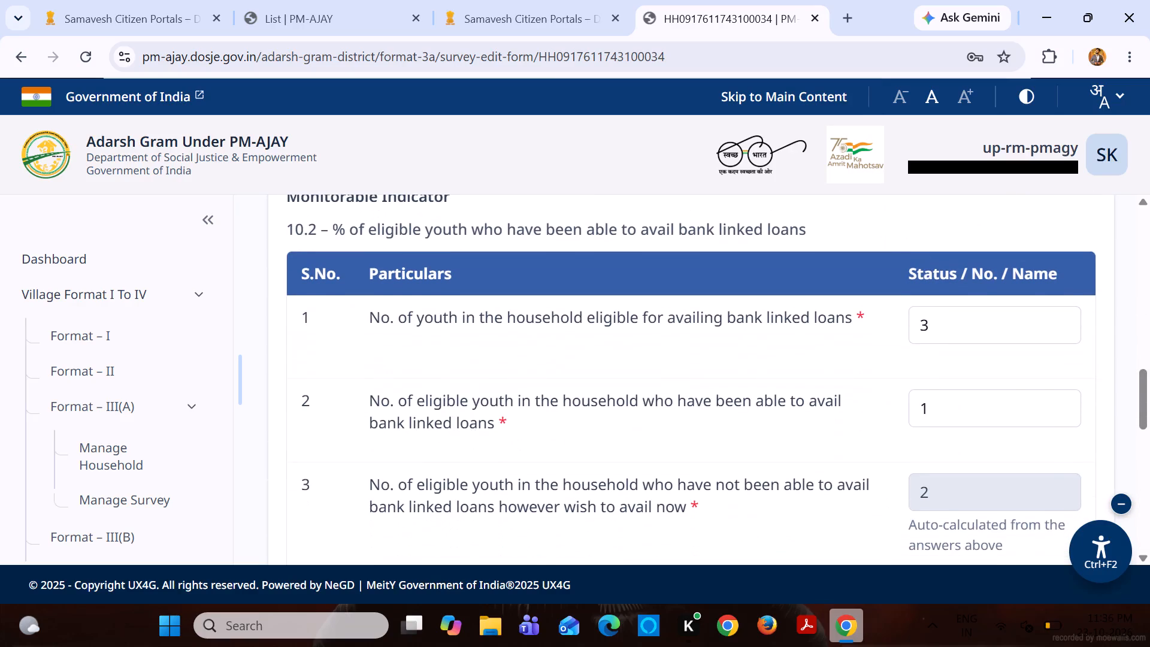
{"action": "left_click", "coordinate": [940, 303]}
{"action": "left_click", "coordinate": [941, 307]}
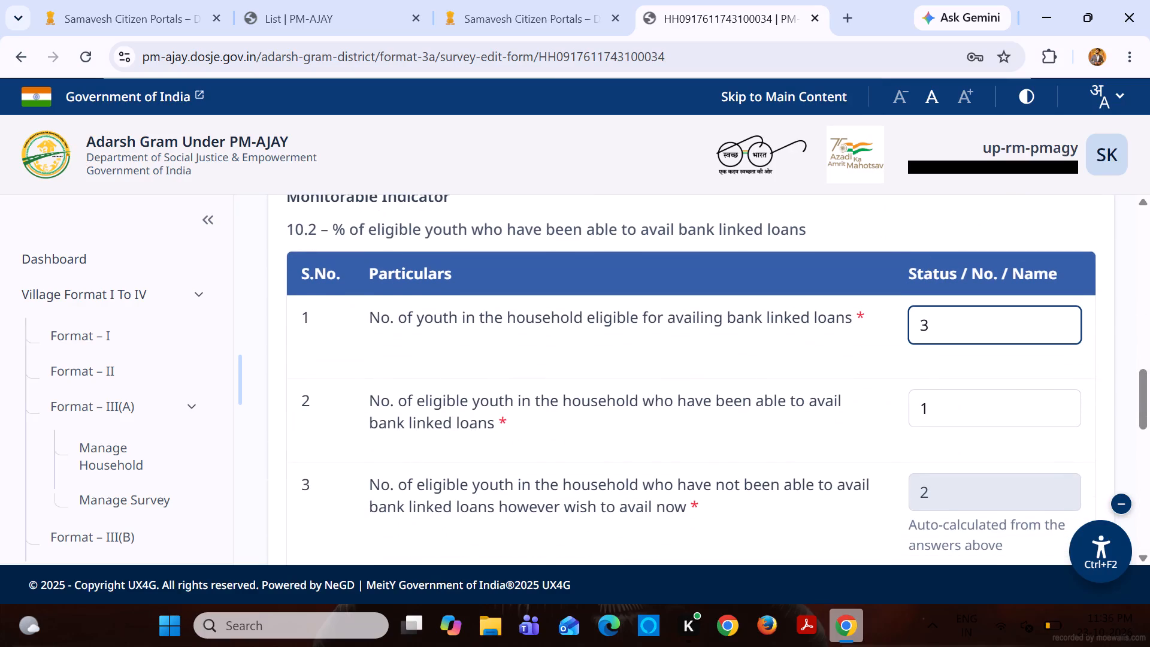
{"action": "key", "text": "BackSpace"}
{"action": "key", "text": "0"}
Set house 35's 10.3 number of members who wish to become member of a SHG to 0, and save the survey answers.
{"action": "scroll", "coordinate": [941, 307], "scroll_direction": "down", "scroll_amount": 3}
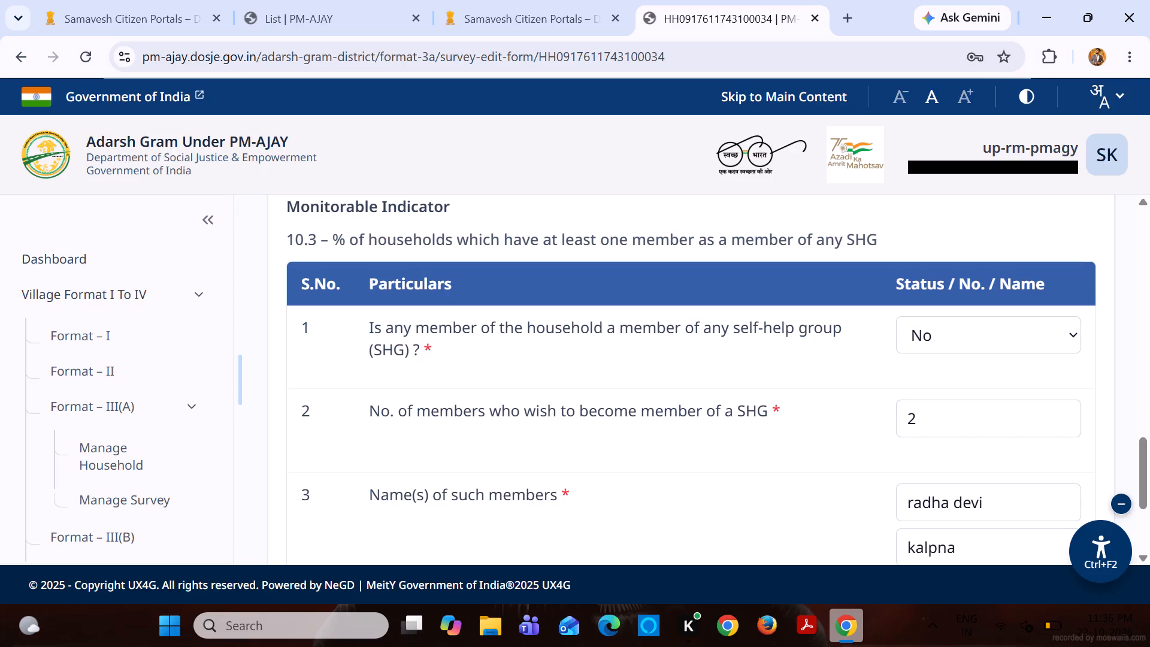
{"action": "left_click", "coordinate": [975, 423]}
{"action": "key", "text": "BackSpace"}
{"action": "key", "text": "0"}
{"action": "scroll", "coordinate": [975, 423], "scroll_direction": "down", "scroll_amount": 4}
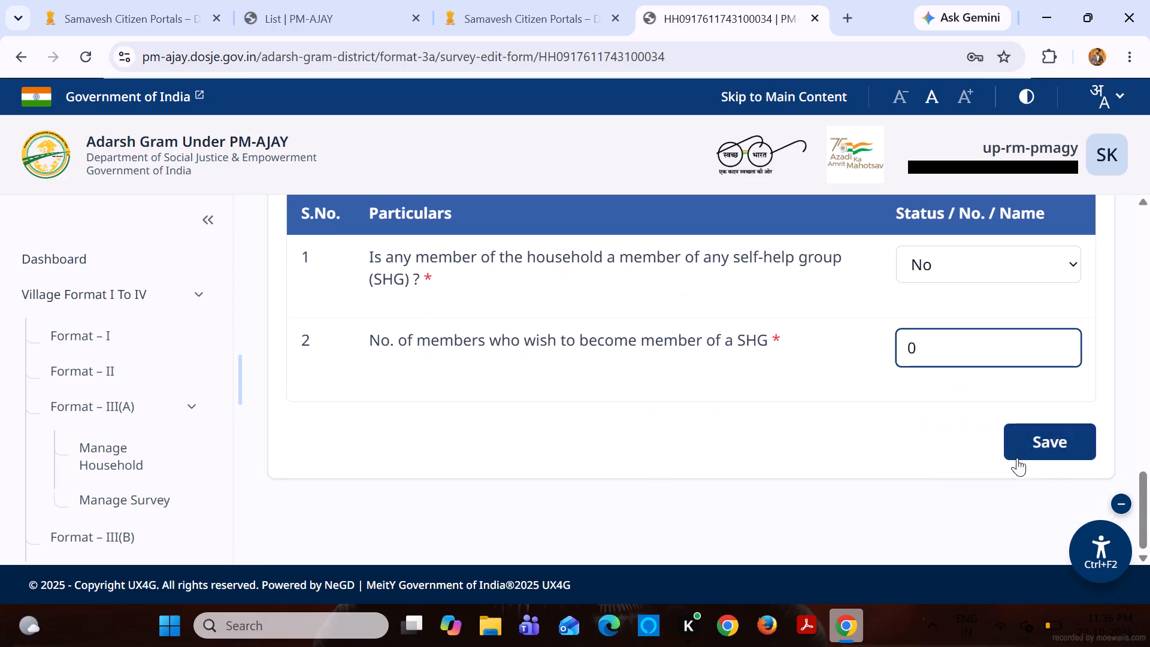
{"action": "left_click", "coordinate": [1043, 454]}
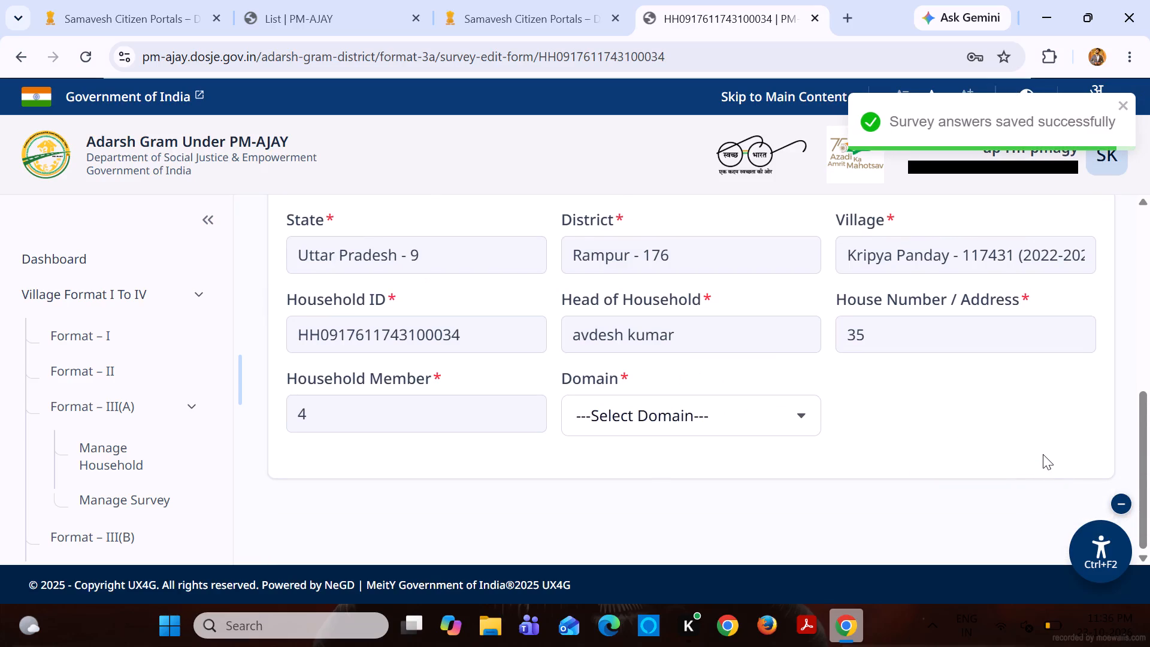
Return to the household list and, from page 2, open house 45's survey, household ID ending 044, at domain 10 – Livelihood and Skill Development.
{"action": "scroll", "coordinate": [971, 375], "scroll_direction": "up", "scroll_amount": 12}
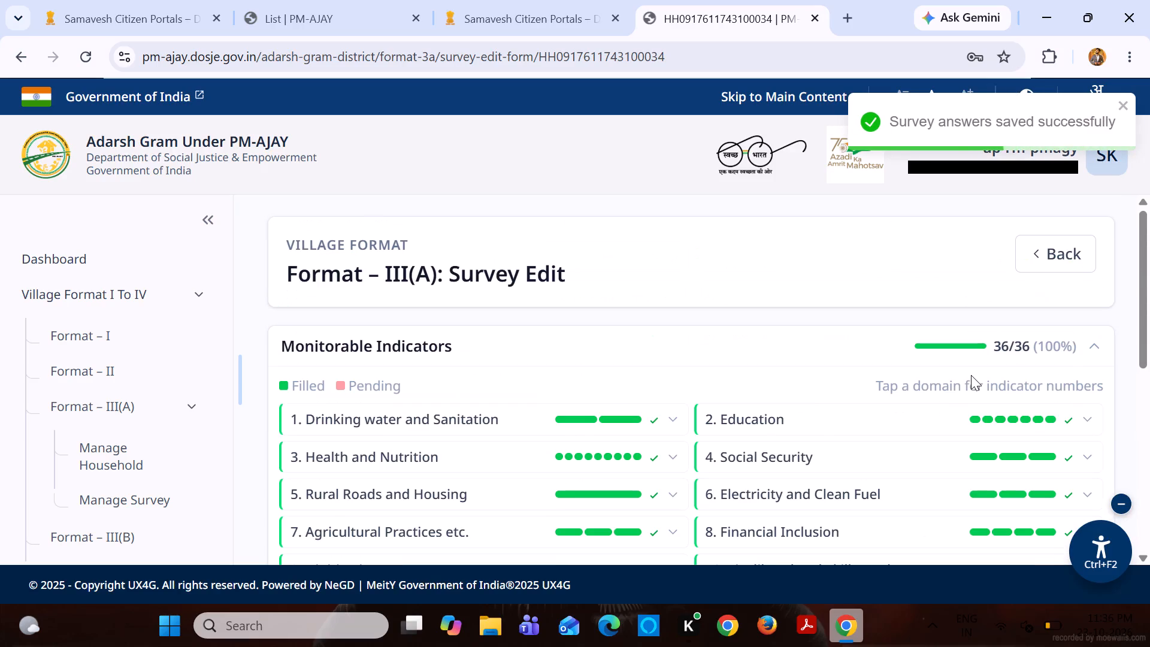
{"action": "left_click", "coordinate": [1076, 236]}
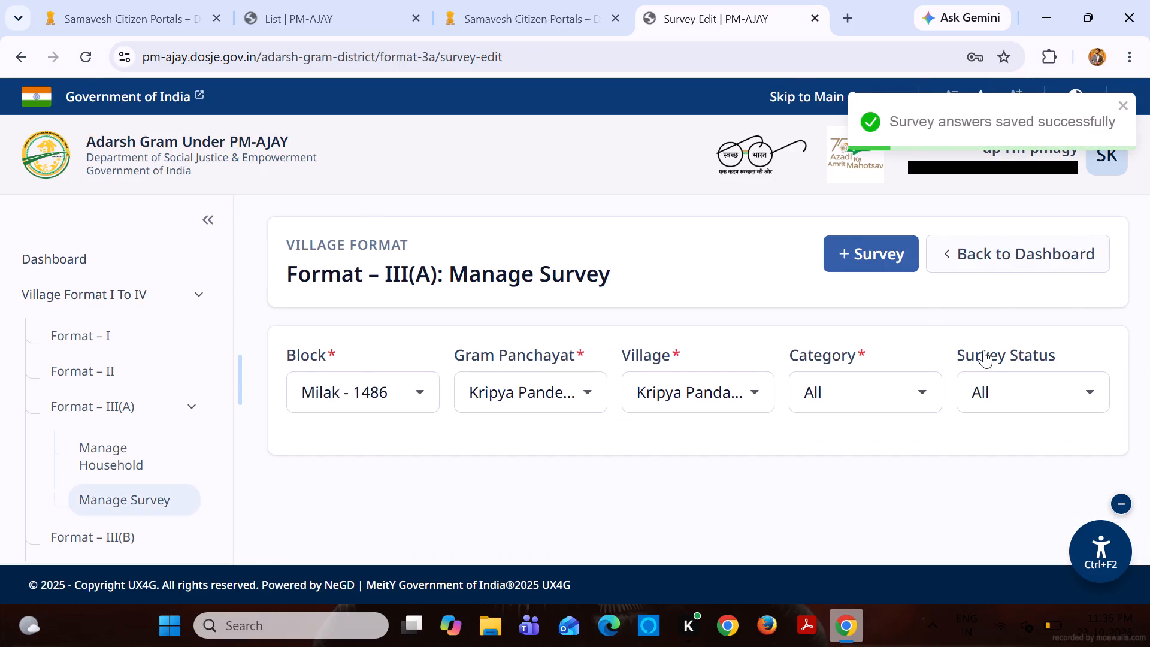
{"action": "scroll", "coordinate": [979, 356], "scroll_direction": "down", "scroll_amount": 18}
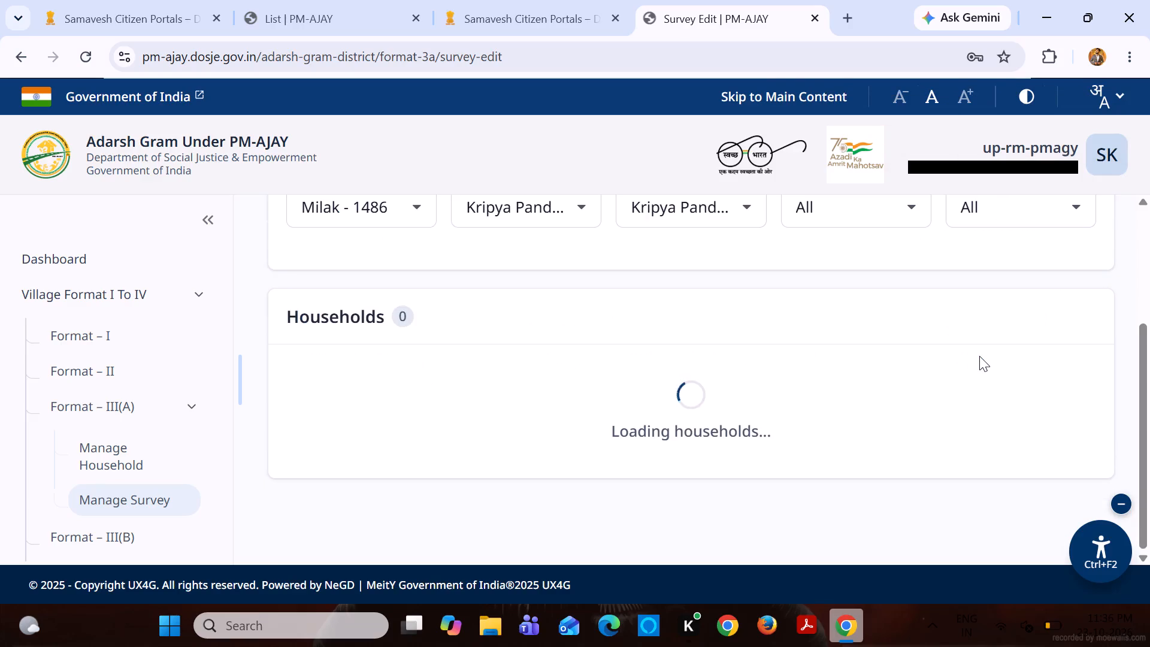
{"action": "scroll", "coordinate": [979, 356], "scroll_direction": "down", "scroll_amount": 7}
{"action": "scroll", "coordinate": [979, 356], "scroll_direction": "down", "scroll_amount": 20}
{"action": "scroll", "coordinate": [979, 356], "scroll_direction": "down", "scroll_amount": 20}
{"action": "scroll", "coordinate": [979, 356], "scroll_direction": "down", "scroll_amount": 5}
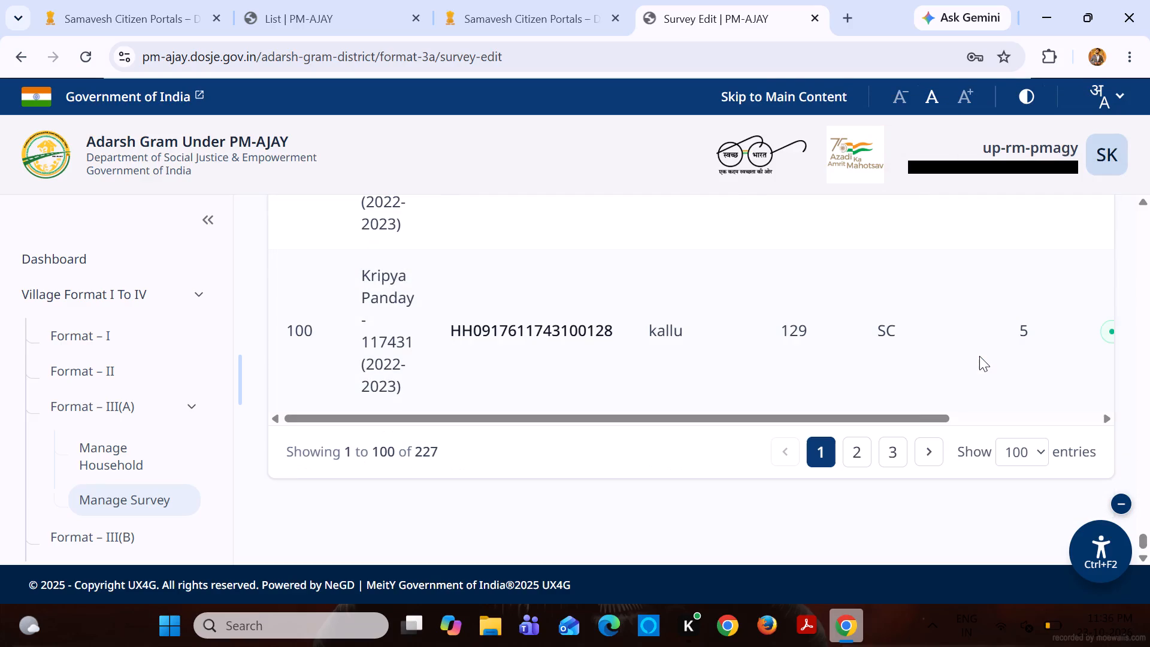
{"action": "left_click", "coordinate": [864, 448]}
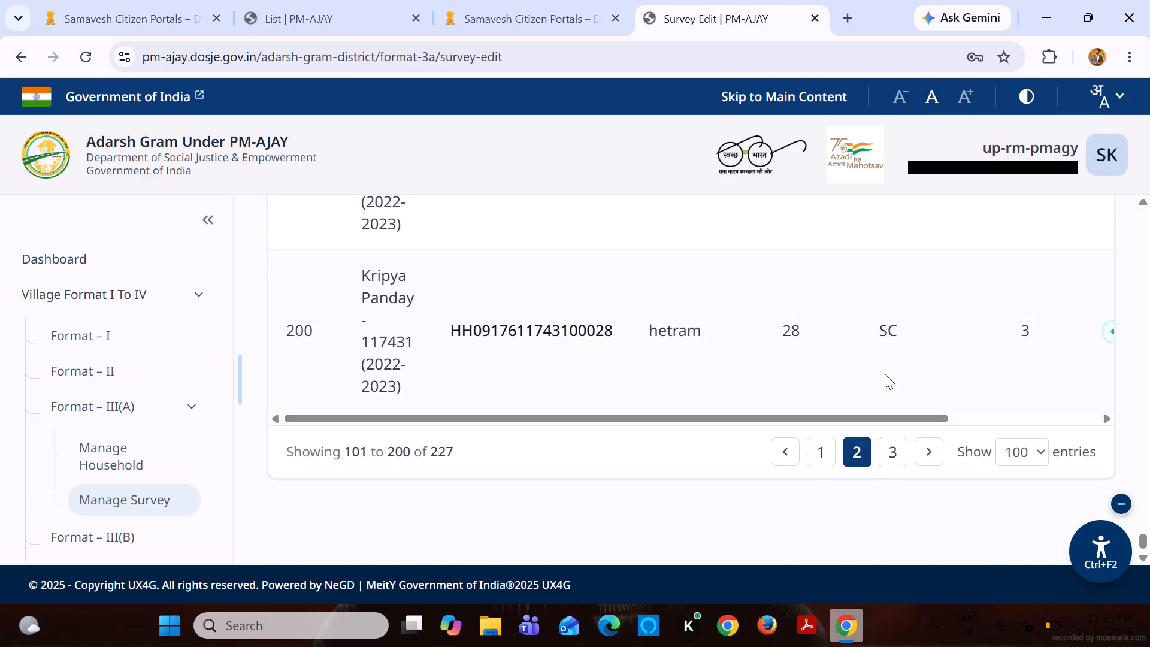
{"action": "scroll", "coordinate": [885, 374], "scroll_direction": "up", "scroll_amount": 14}
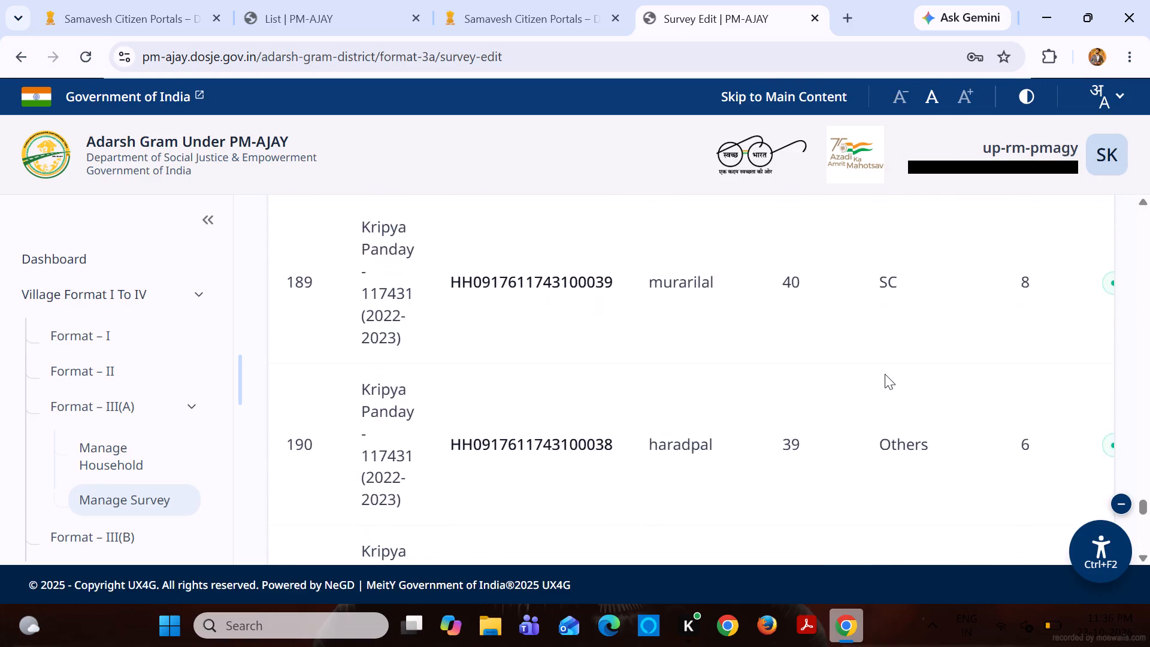
{"action": "scroll", "coordinate": [885, 374], "scroll_direction": "up", "scroll_amount": 8}
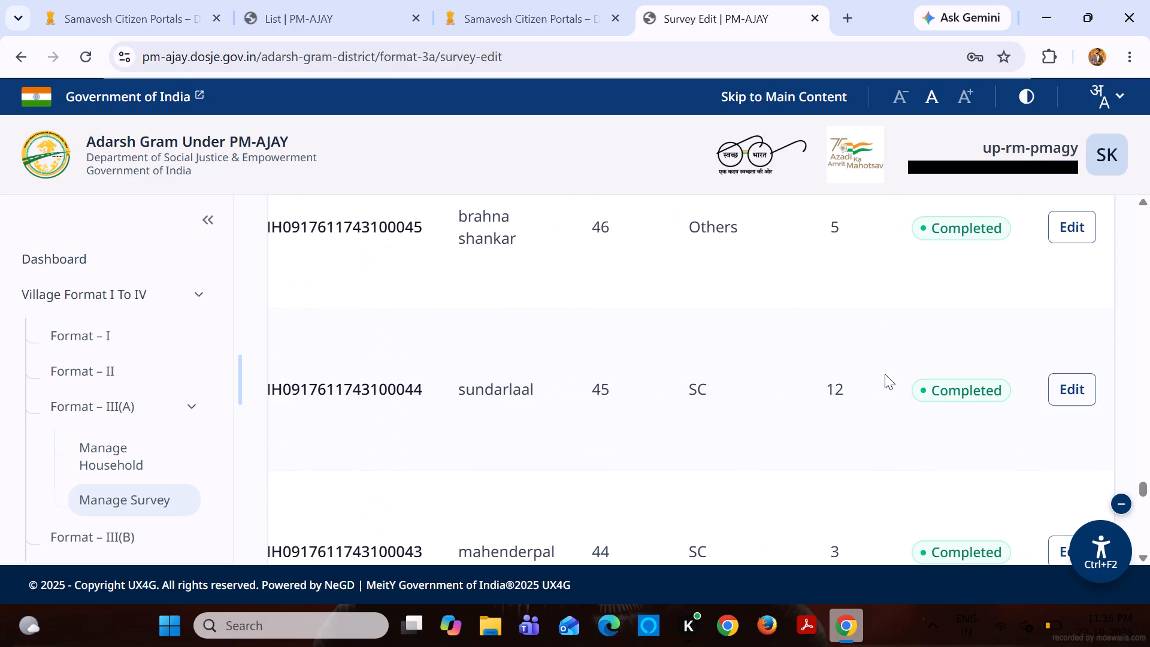
{"action": "left_click", "coordinate": [1068, 385]}
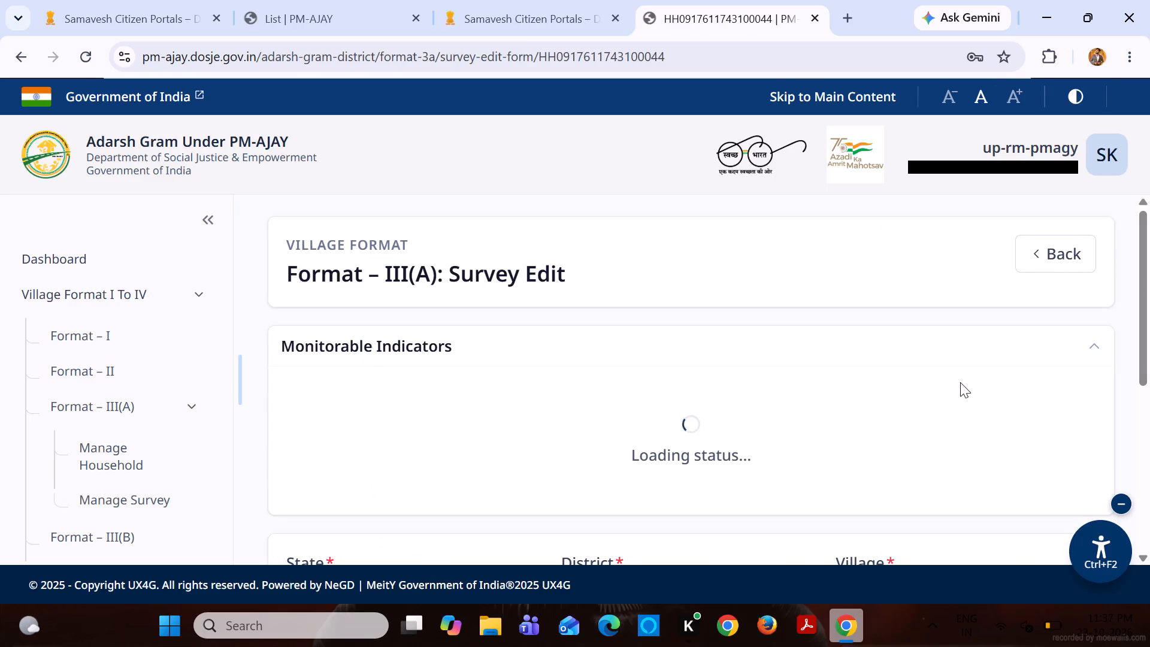
{"action": "scroll", "coordinate": [960, 382], "scroll_direction": "down", "scroll_amount": 8}
{"action": "left_click", "coordinate": [801, 410]}
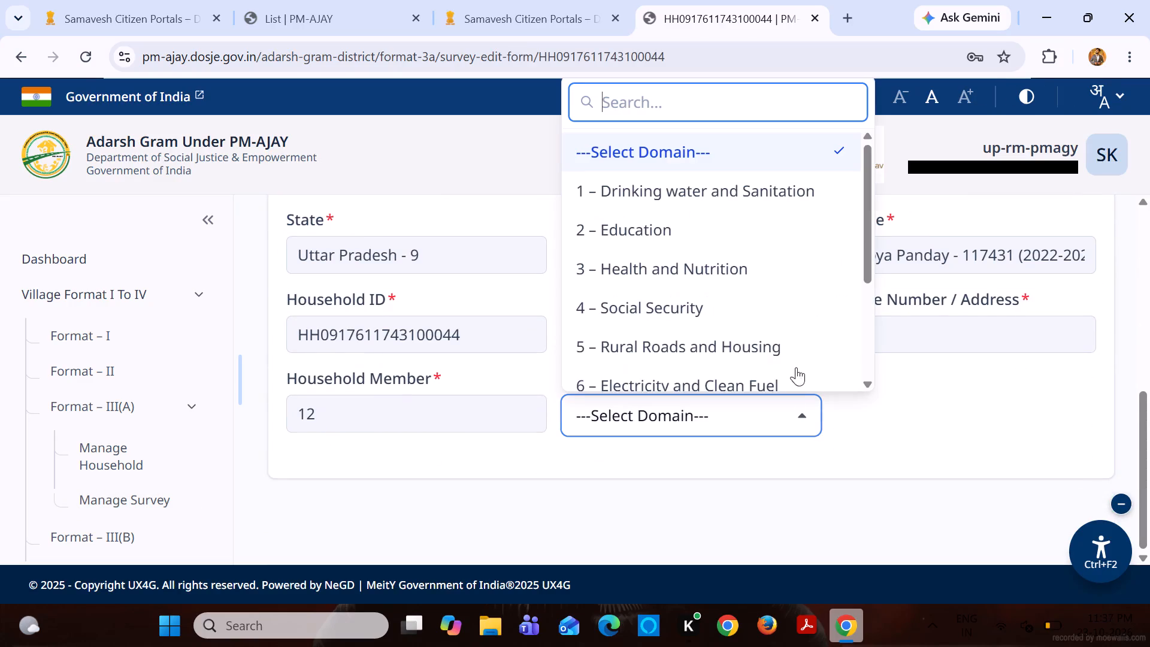
{"action": "scroll", "coordinate": [769, 248], "scroll_direction": "down", "scroll_amount": 8}
{"action": "left_click", "coordinate": [715, 369]}
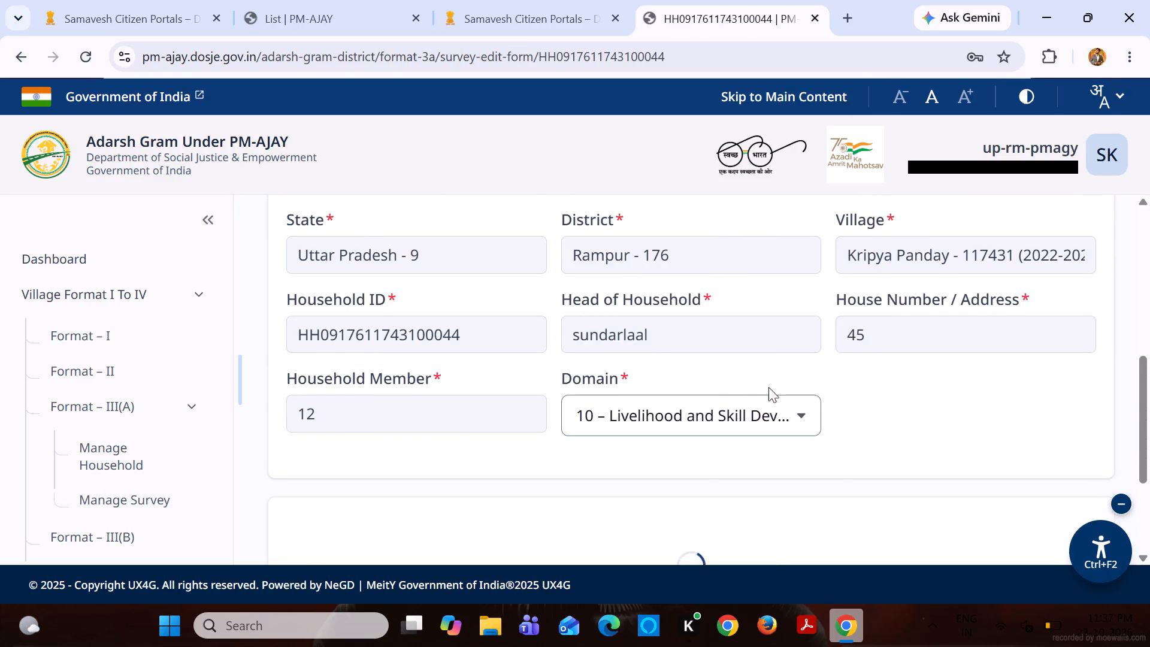
Set house 45's 10.2 number of youth eligible for availing bank linked loans to 0, and save the survey answers.
{"action": "scroll", "coordinate": [782, 394], "scroll_direction": "down", "scroll_amount": 4}
{"action": "left_click", "coordinate": [979, 439]}
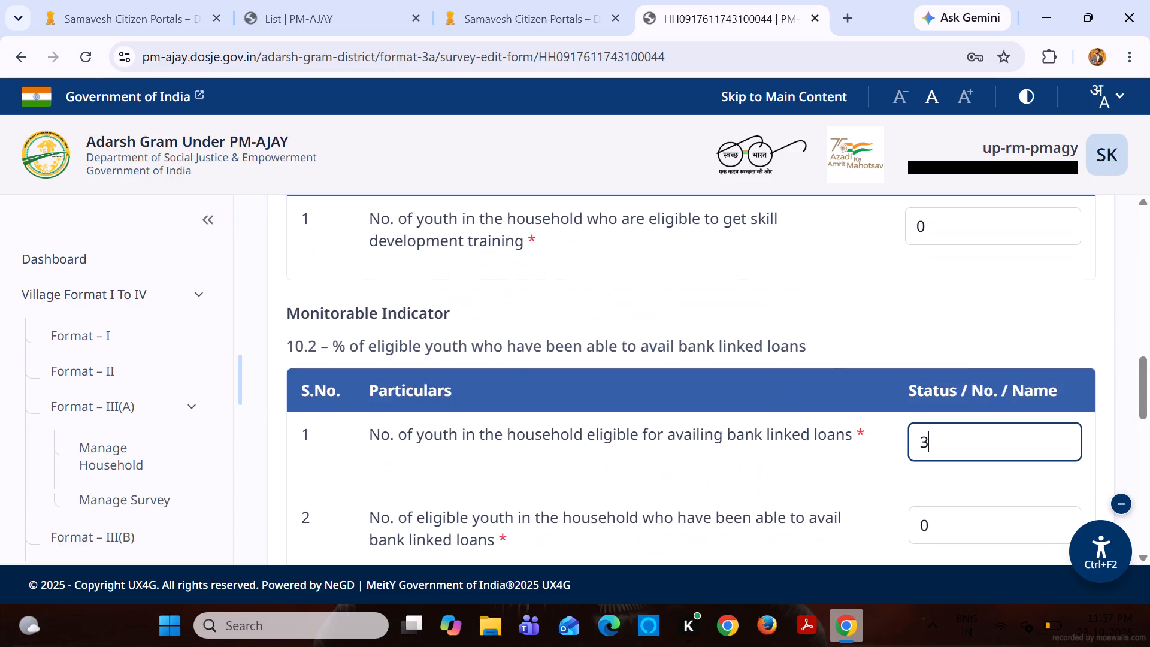
{"action": "key", "text": "BackSpace"}
{"action": "key", "text": "0"}
{"action": "scroll", "coordinate": [979, 439], "scroll_direction": "down", "scroll_amount": 4}
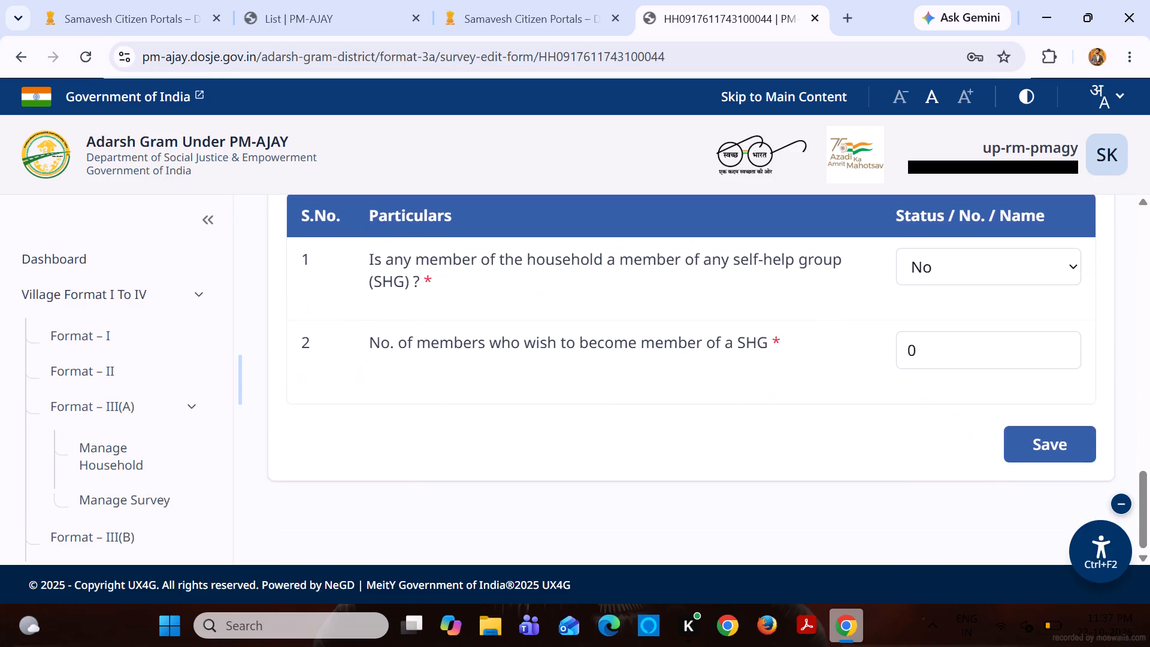
{"action": "left_click", "coordinate": [1068, 444]}
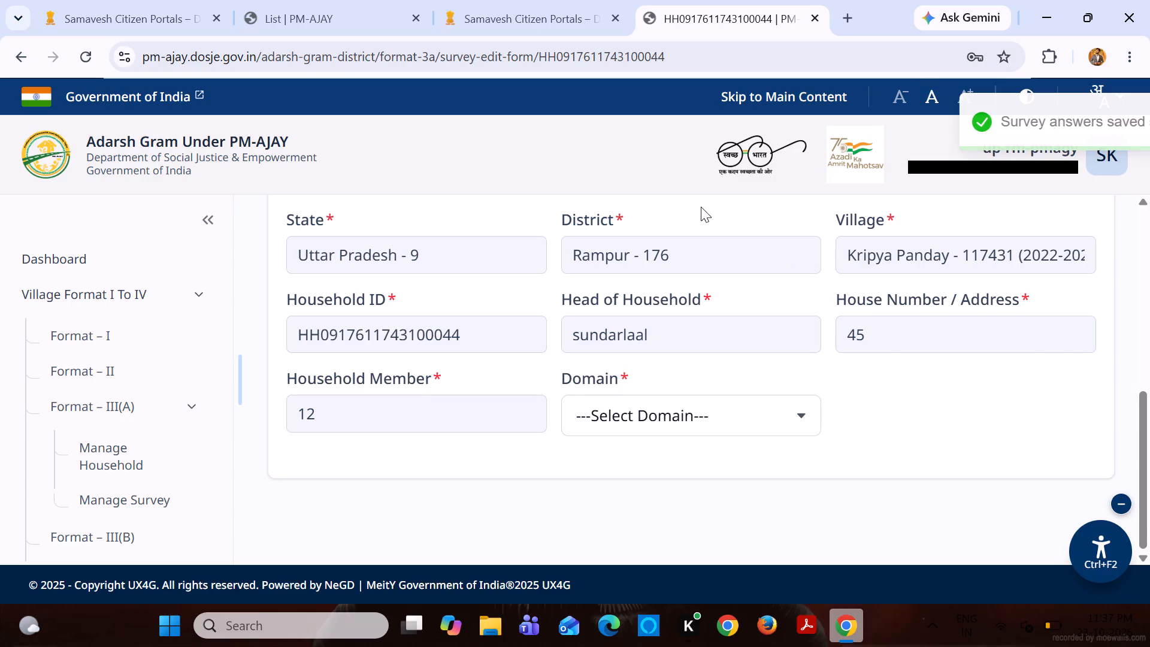
Return to the household list and, from page 2, open house 47's survey, household ID ending 046, at domain 10 – Livelihood and Skill Development.
{"action": "scroll", "coordinate": [955, 285], "scroll_direction": "up", "scroll_amount": 11}
{"action": "left_click", "coordinate": [1050, 251]}
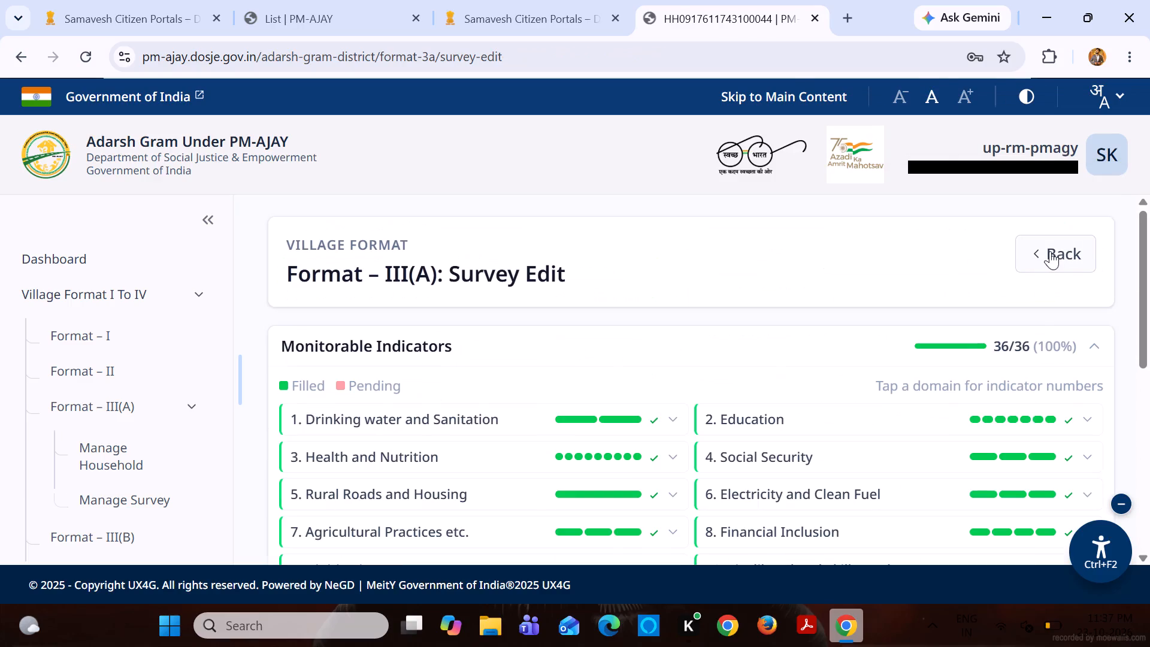
{"action": "scroll", "coordinate": [963, 337], "scroll_direction": "down", "scroll_amount": 20}
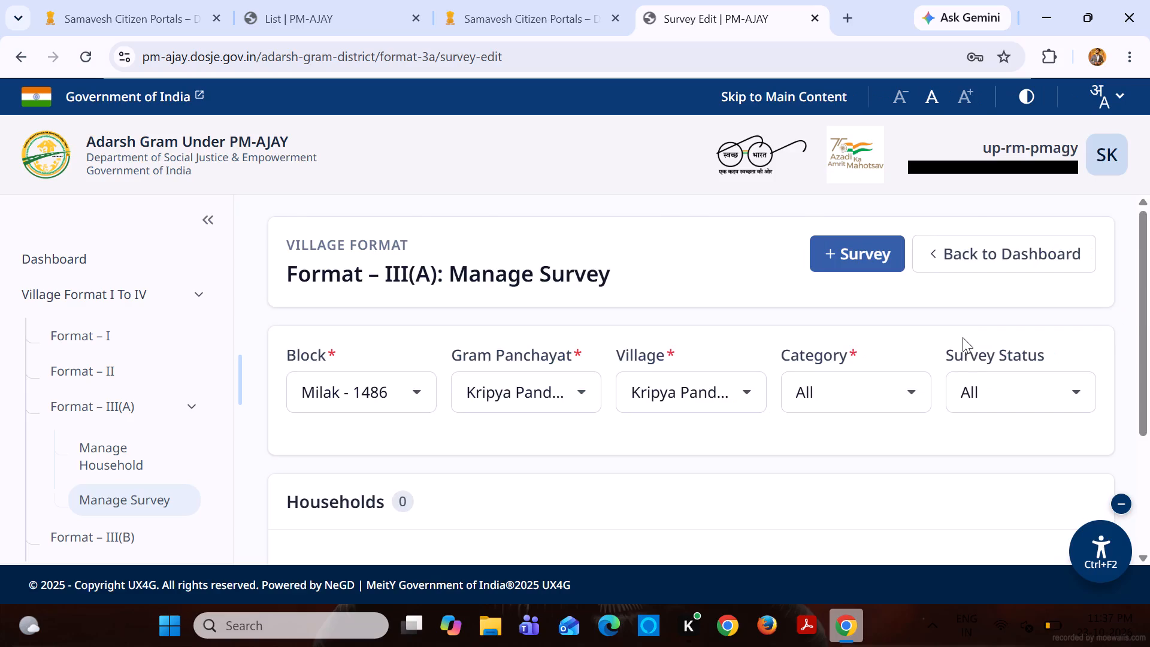
{"action": "scroll", "coordinate": [963, 337], "scroll_direction": "down", "scroll_amount": 11}
{"action": "scroll", "coordinate": [963, 337], "scroll_direction": "down", "scroll_amount": 20}
{"action": "scroll", "coordinate": [963, 337], "scroll_direction": "down", "scroll_amount": 16}
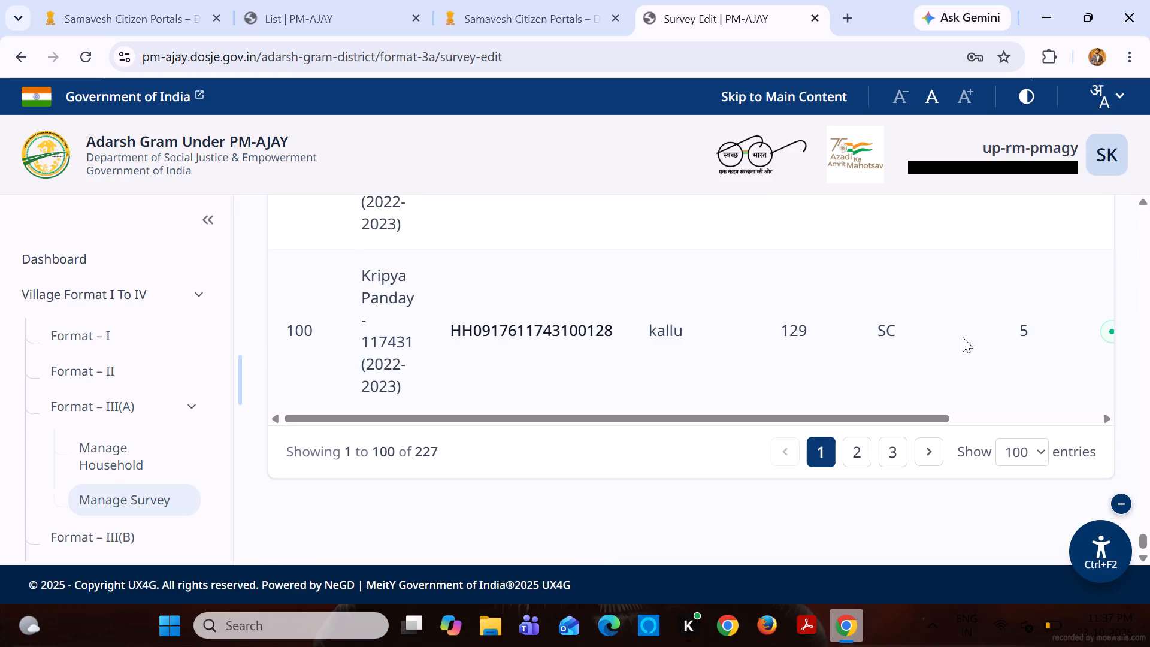
{"action": "left_click", "coordinate": [865, 455]}
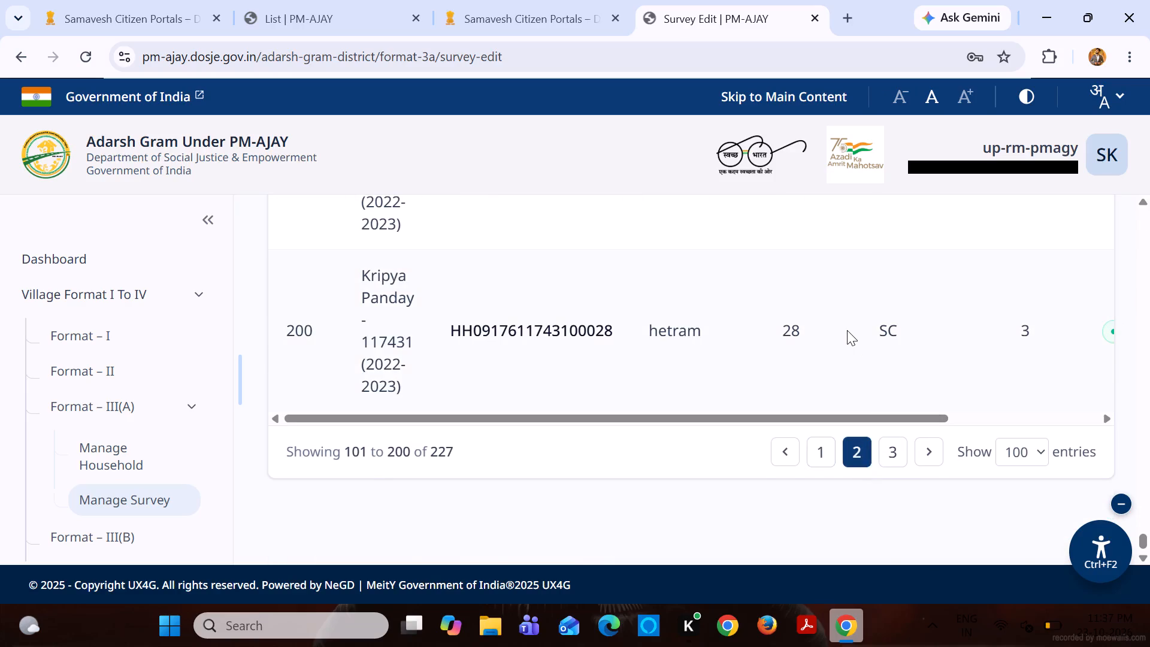
{"action": "scroll", "coordinate": [847, 330], "scroll_direction": "up", "scroll_amount": 12}
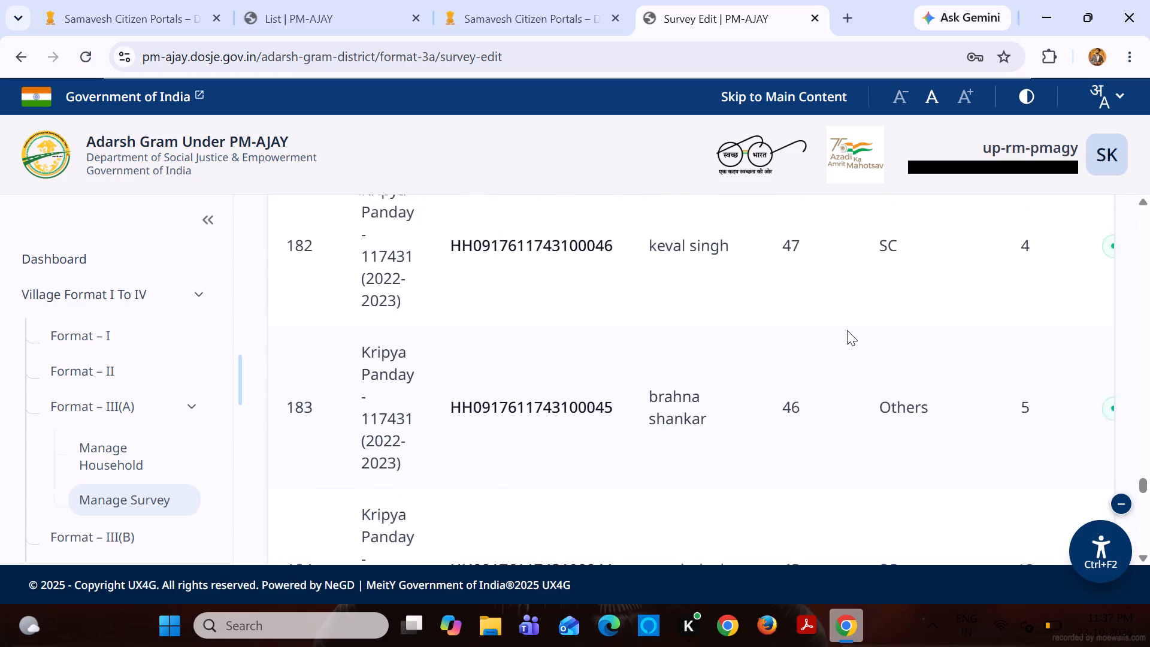
{"action": "scroll", "coordinate": [847, 330], "scroll_direction": "up", "scroll_amount": 1}
{"action": "left_click", "coordinate": [1067, 292]}
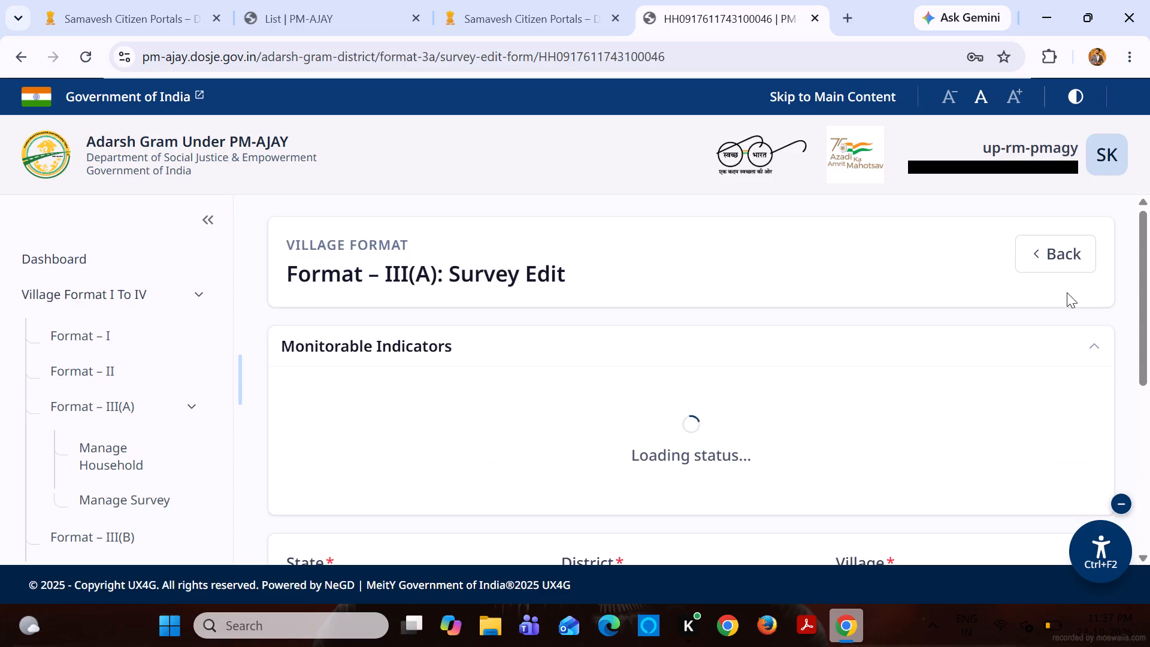
{"action": "scroll", "coordinate": [910, 382], "scroll_direction": "down", "scroll_amount": 9}
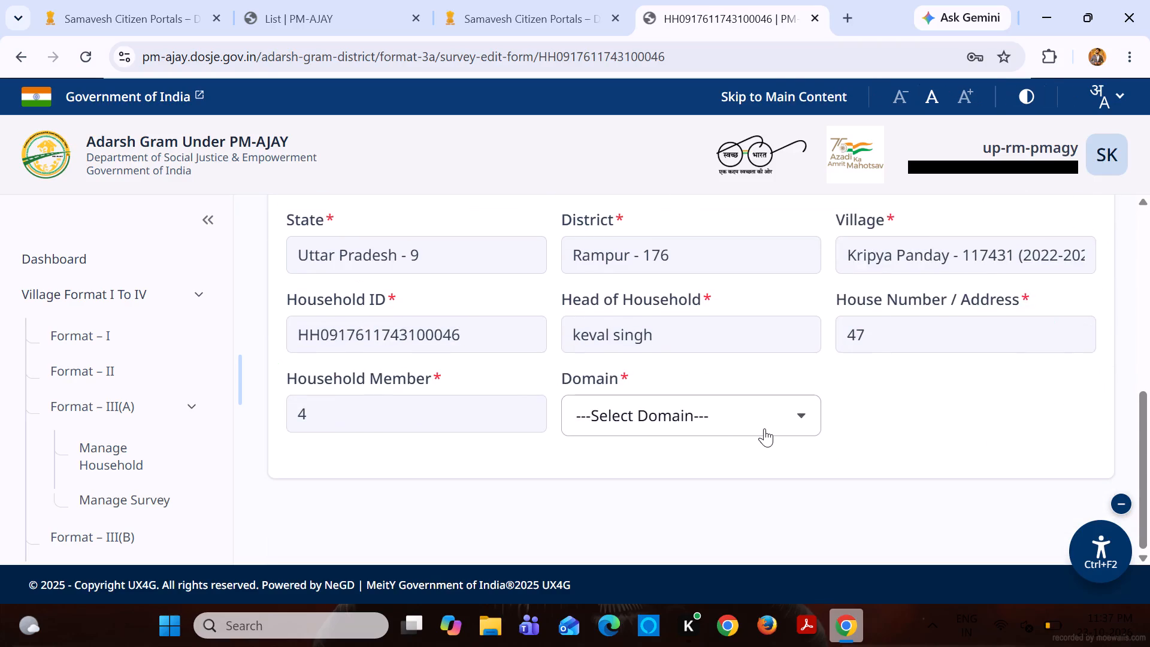
{"action": "left_click", "coordinate": [764, 428]}
{"action": "scroll", "coordinate": [751, 264], "scroll_direction": "down", "scroll_amount": 8}
{"action": "left_click", "coordinate": [665, 355]}
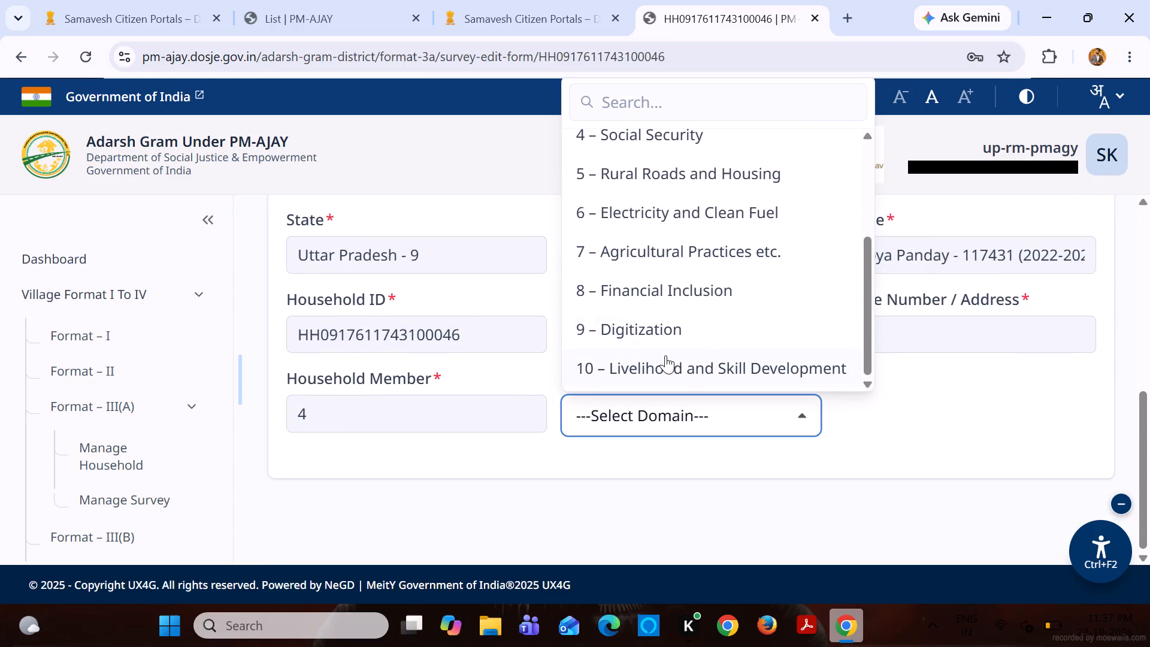
Set house 47's 10.3 number of members who wish to become member of a SHG to 0, and save the survey answers.
{"action": "scroll", "coordinate": [800, 376], "scroll_direction": "down", "scroll_amount": 5}
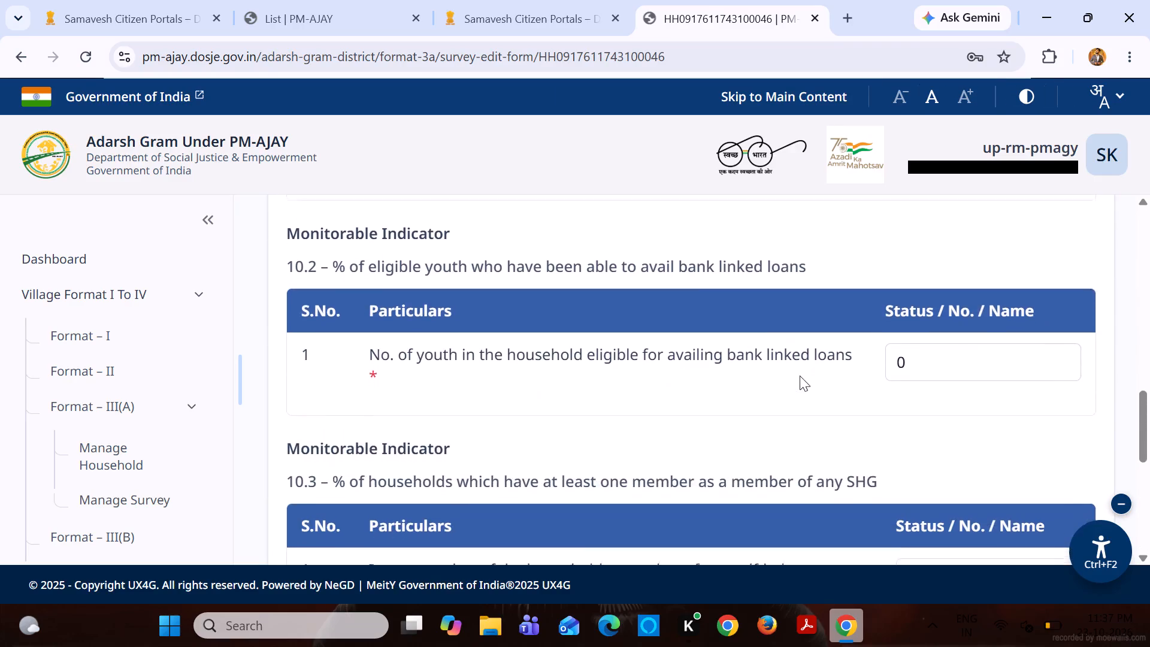
{"action": "scroll", "coordinate": [800, 376], "scroll_direction": "down", "scroll_amount": 3}
{"action": "left_click", "coordinate": [975, 453]}
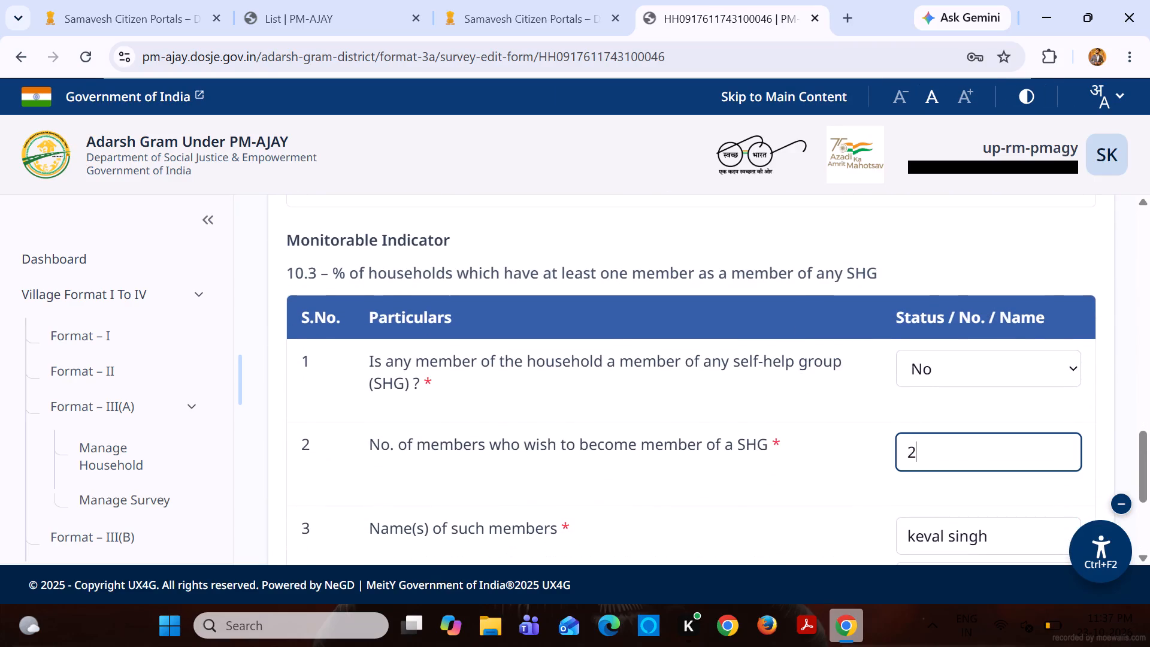
{"action": "key", "text": "BackSpace"}
{"action": "key", "text": "0"}
{"action": "scroll", "coordinate": [975, 453], "scroll_direction": "down", "scroll_amount": 4}
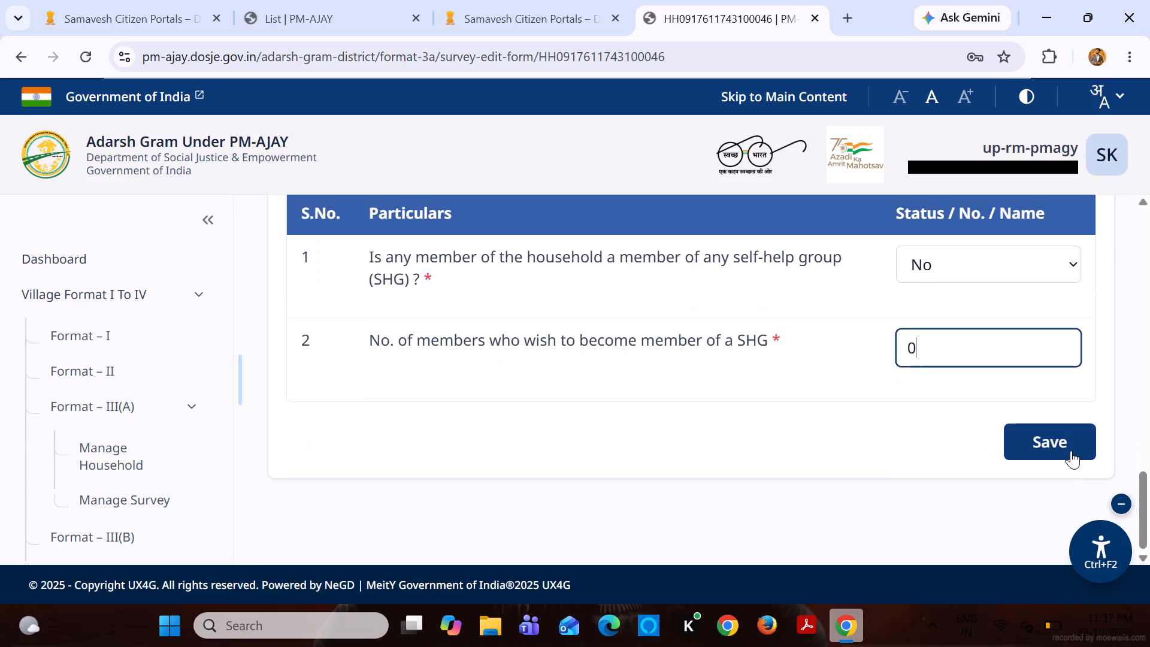
{"action": "left_click", "coordinate": [1071, 451]}
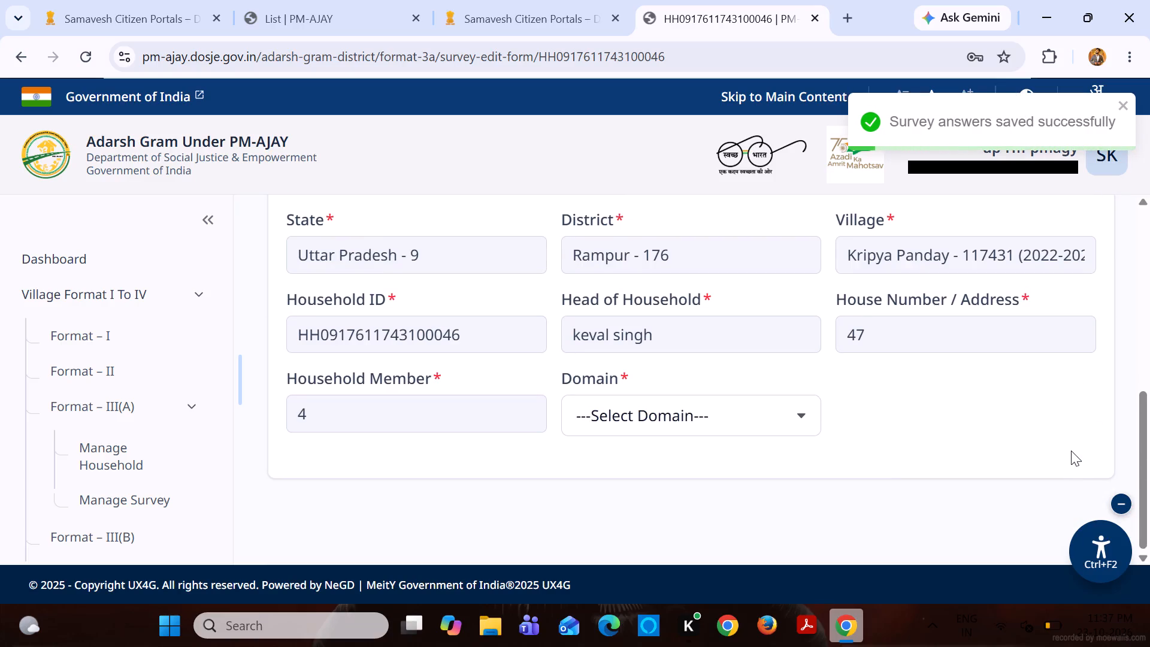
Return to the household list and, from page 2, open house 60's survey, household ID ending 059, at domain 10 – Livelihood and Skill Development.
{"action": "scroll", "coordinate": [1069, 385], "scroll_direction": "up", "scroll_amount": 12}
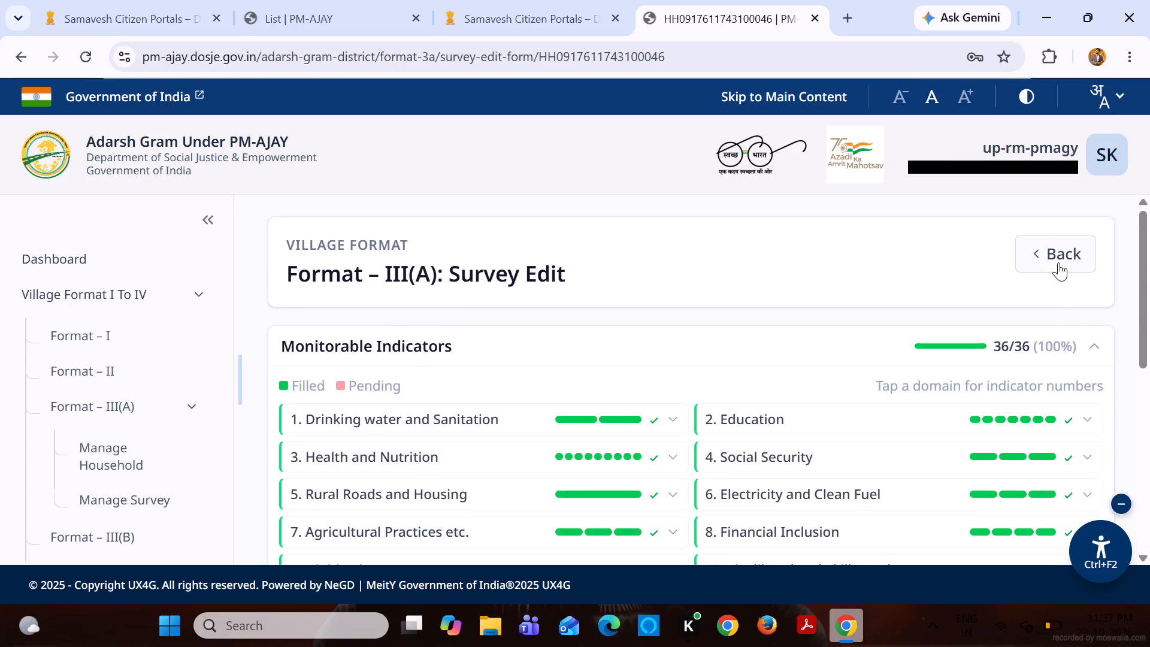
{"action": "left_click", "coordinate": [1058, 258]}
{"action": "scroll", "coordinate": [895, 419], "scroll_direction": "down", "scroll_amount": 4}
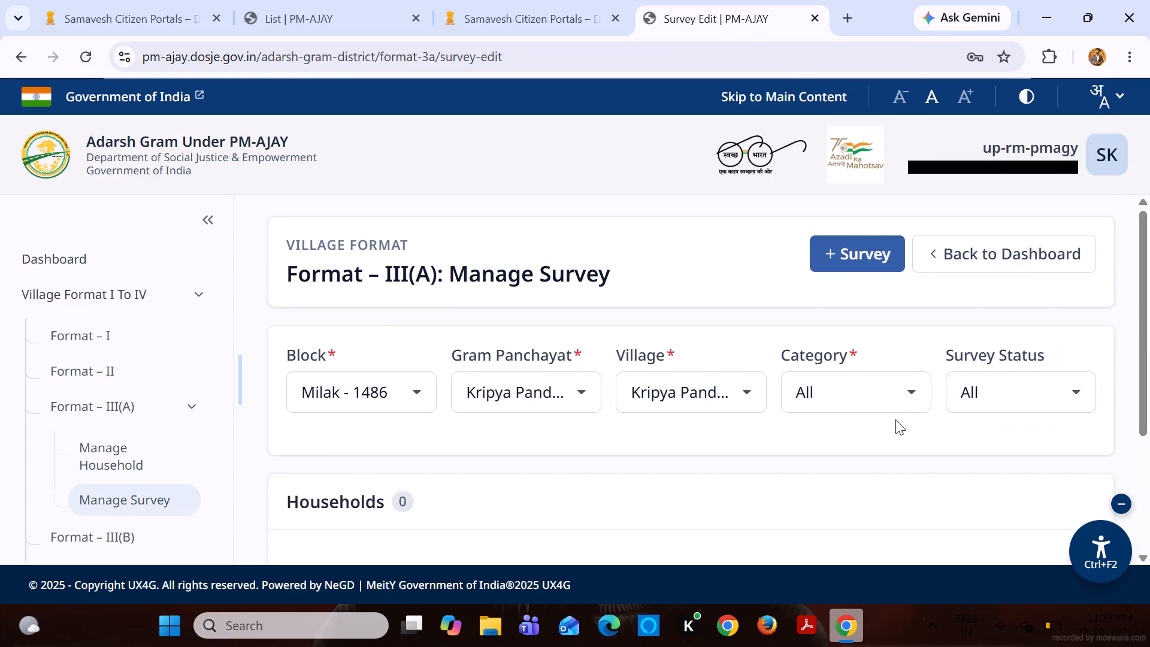
{"action": "scroll", "coordinate": [895, 419], "scroll_direction": "down", "scroll_amount": 5}
{"action": "scroll", "coordinate": [895, 419], "scroll_direction": "down", "scroll_amount": 20}
{"action": "scroll", "coordinate": [895, 419], "scroll_direction": "down", "scroll_amount": 20}
{"action": "scroll", "coordinate": [895, 419], "scroll_direction": "down", "scroll_amount": 14}
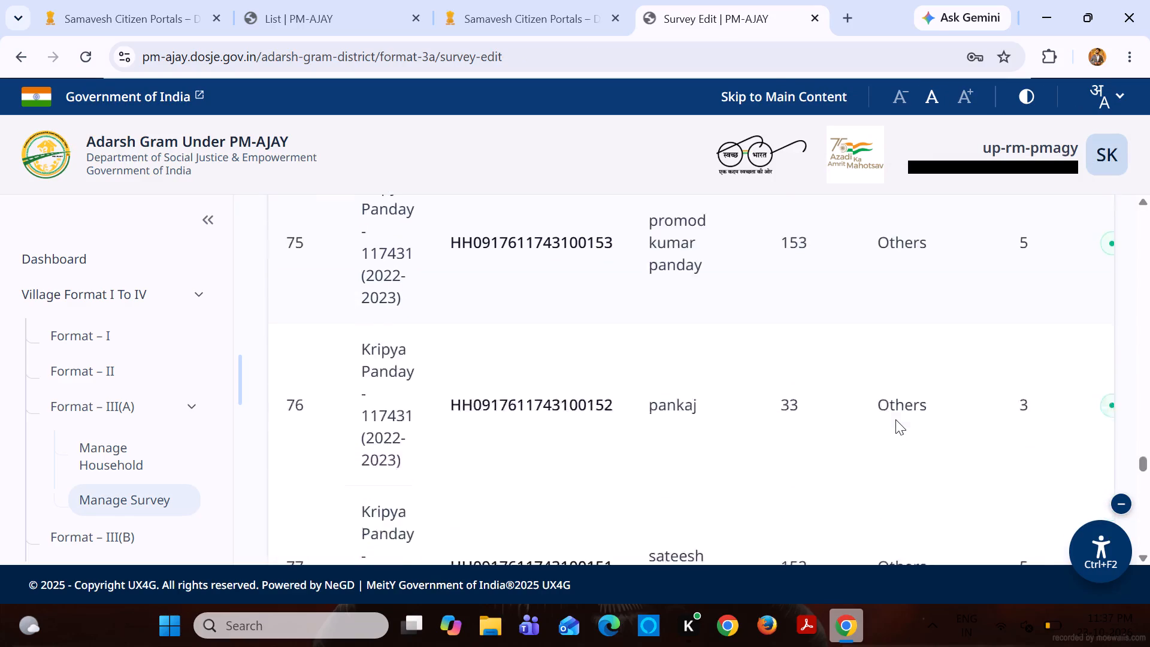
{"action": "scroll", "coordinate": [895, 419], "scroll_direction": "down", "scroll_amount": 14}
{"action": "left_click", "coordinate": [845, 459]}
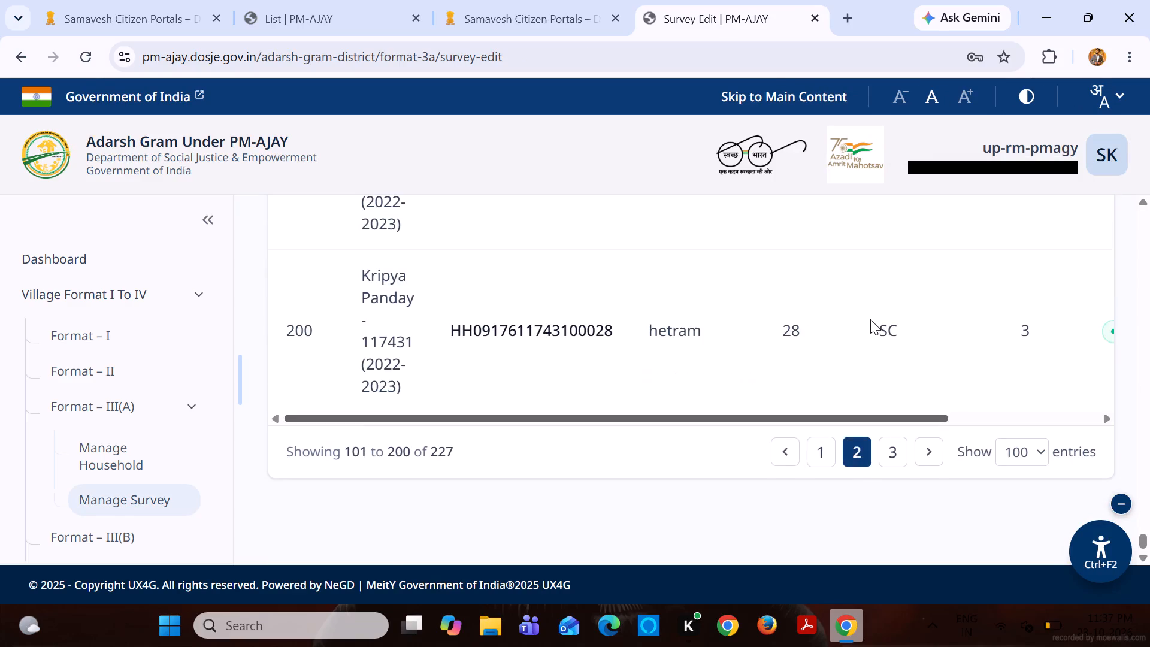
{"action": "scroll", "coordinate": [870, 319], "scroll_direction": "up", "scroll_amount": 9}
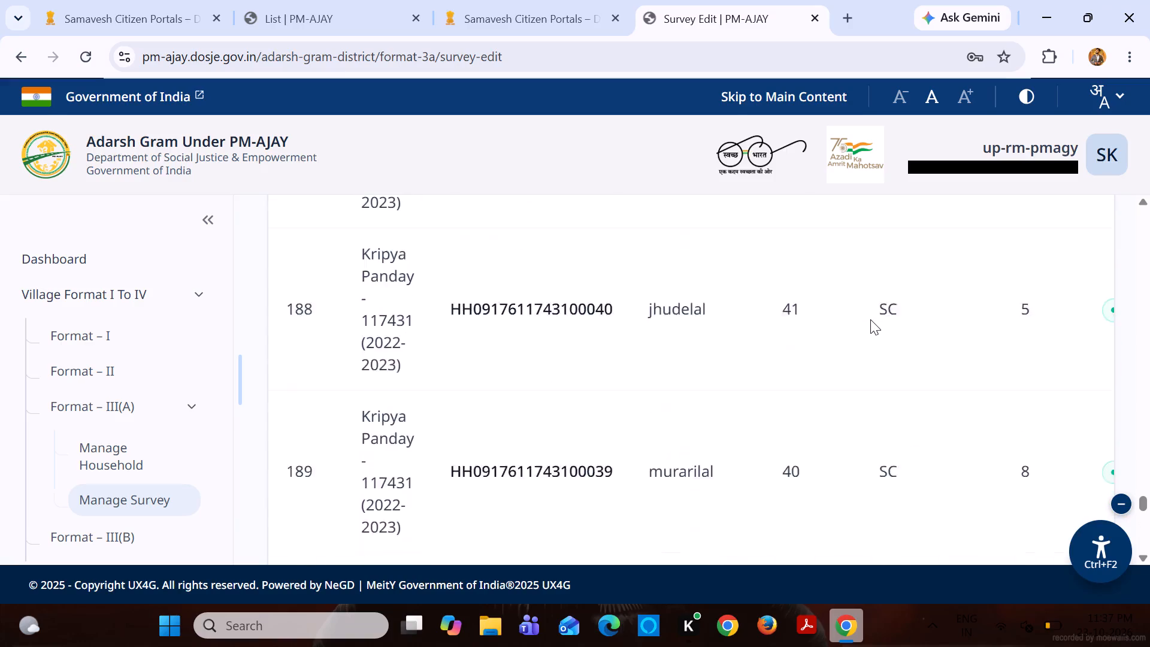
{"action": "scroll", "coordinate": [870, 319], "scroll_direction": "up", "scroll_amount": 10}
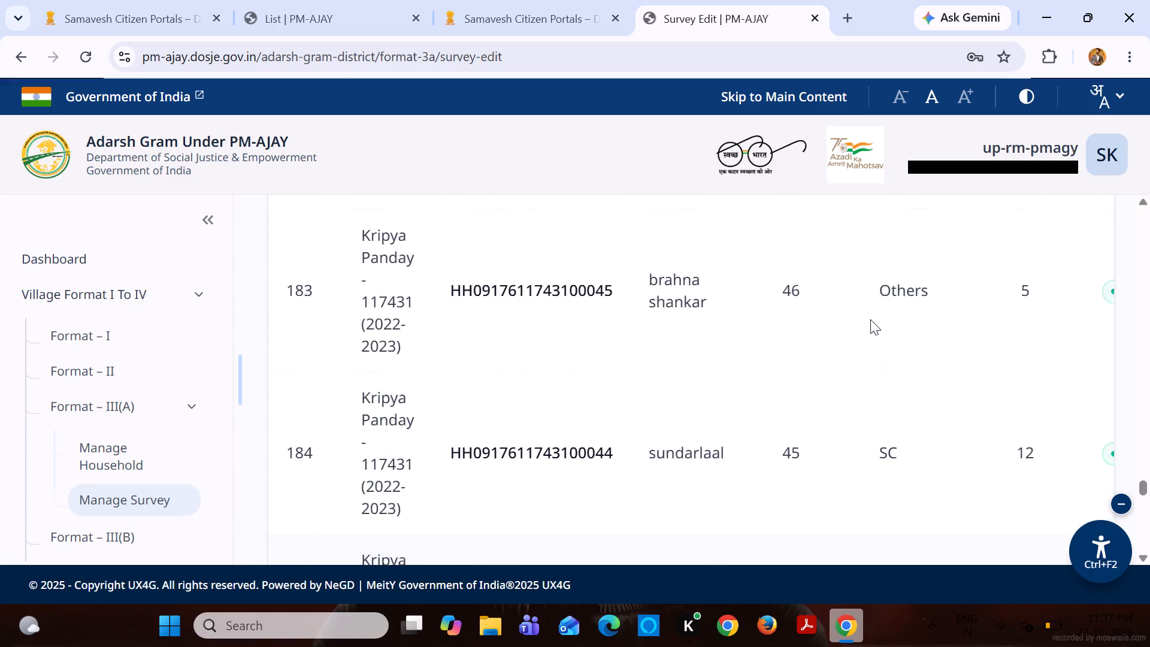
{"action": "scroll", "coordinate": [870, 319], "scroll_direction": "up", "scroll_amount": 10}
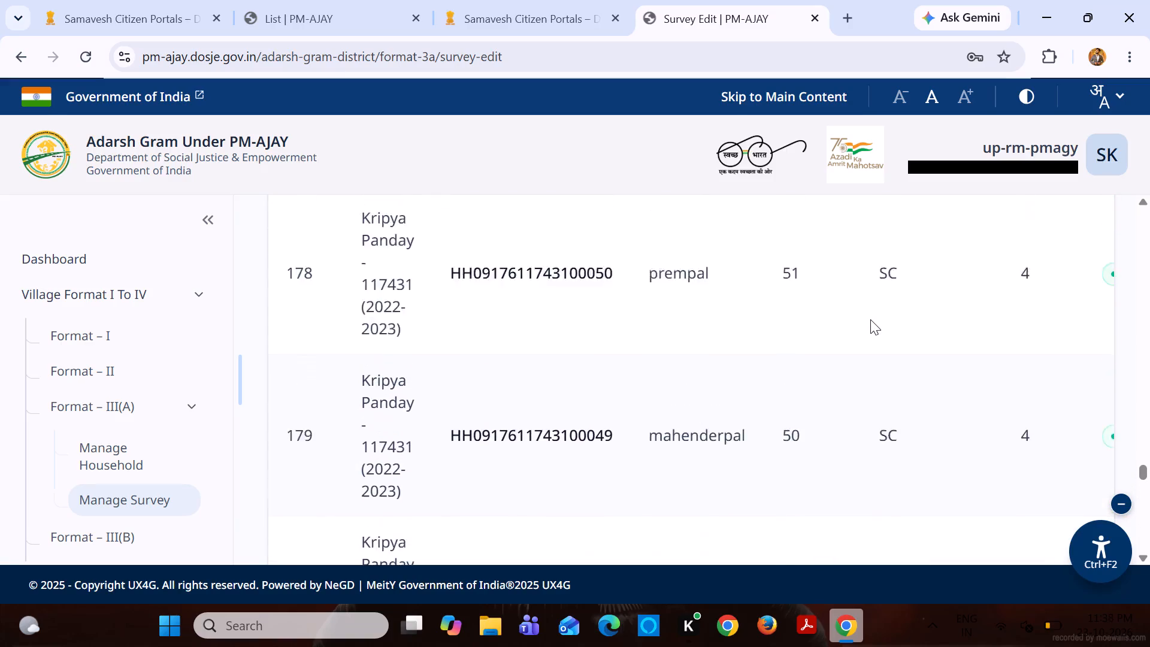
{"action": "scroll", "coordinate": [870, 319], "scroll_direction": "up", "scroll_amount": 10}
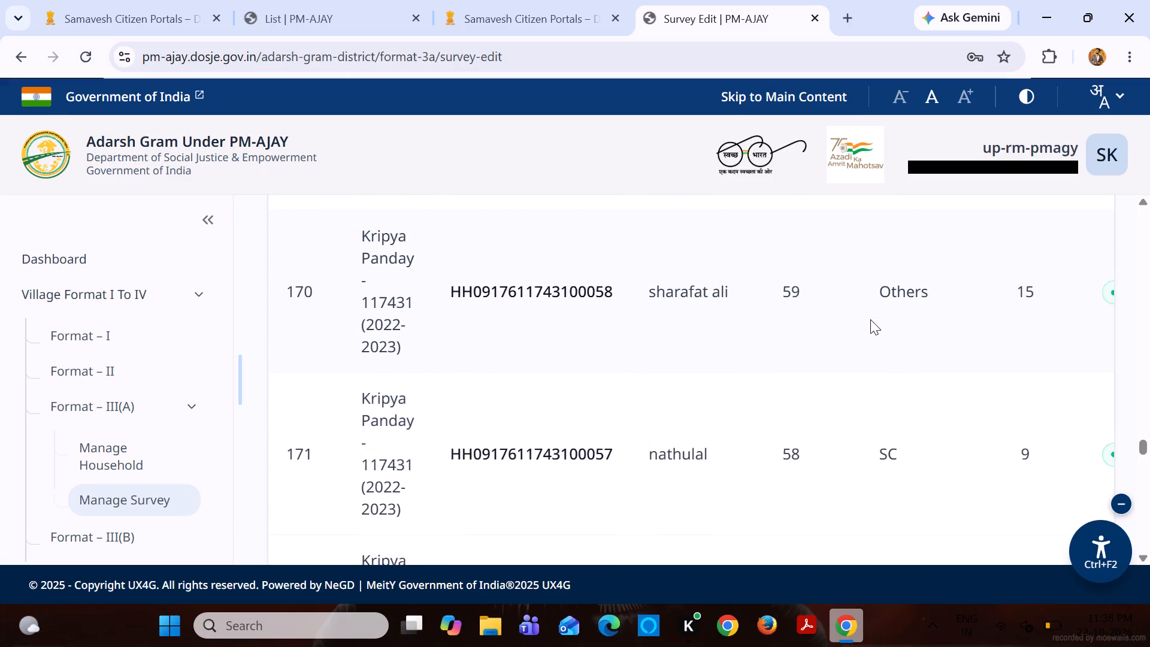
{"action": "scroll", "coordinate": [870, 319], "scroll_direction": "up", "scroll_amount": 4}
{"action": "left_click", "coordinate": [1092, 249]}
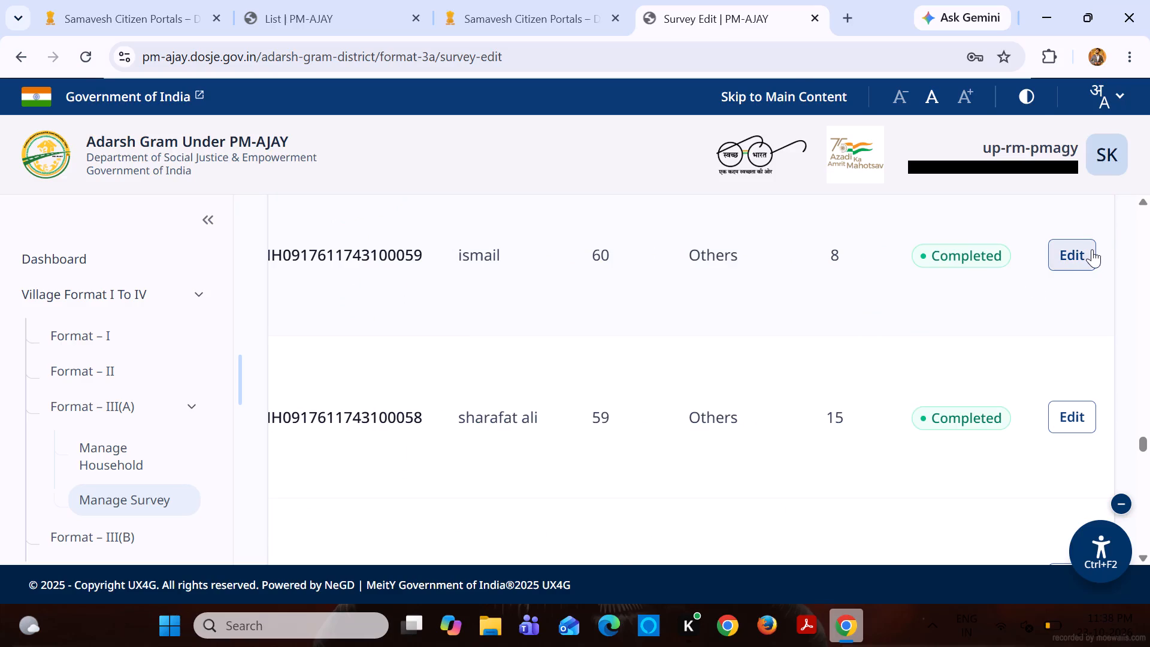
{"action": "scroll", "coordinate": [848, 433], "scroll_direction": "down", "scroll_amount": 7}
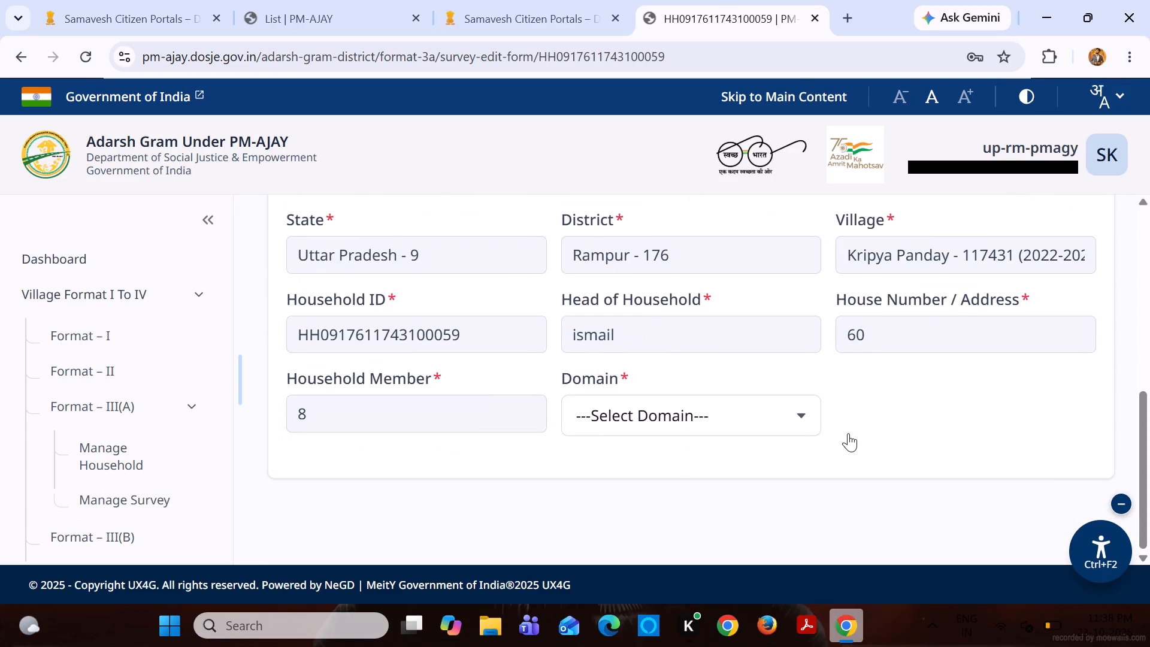
{"action": "left_click", "coordinate": [803, 410]}
{"action": "scroll", "coordinate": [776, 257], "scroll_direction": "down", "scroll_amount": 6}
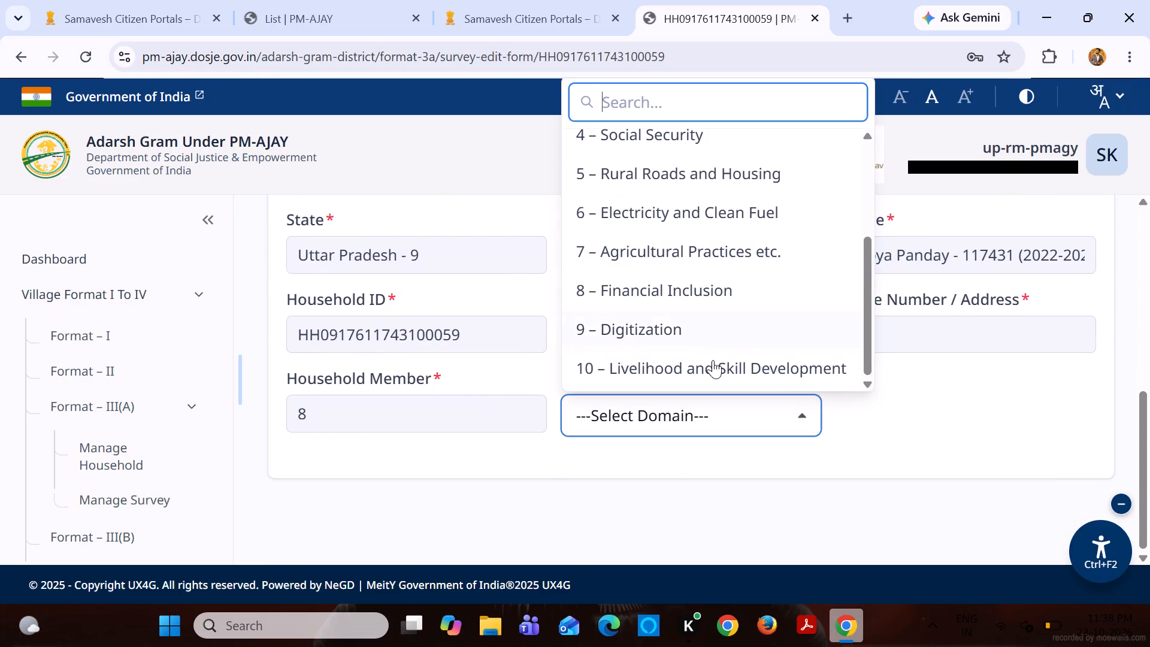
{"action": "left_click", "coordinate": [710, 365]}
Set house 60's 10.2 number of youth eligible for availing bank linked loans to 0, and save the survey answers.
{"action": "scroll", "coordinate": [823, 405], "scroll_direction": "down", "scroll_amount": 3}
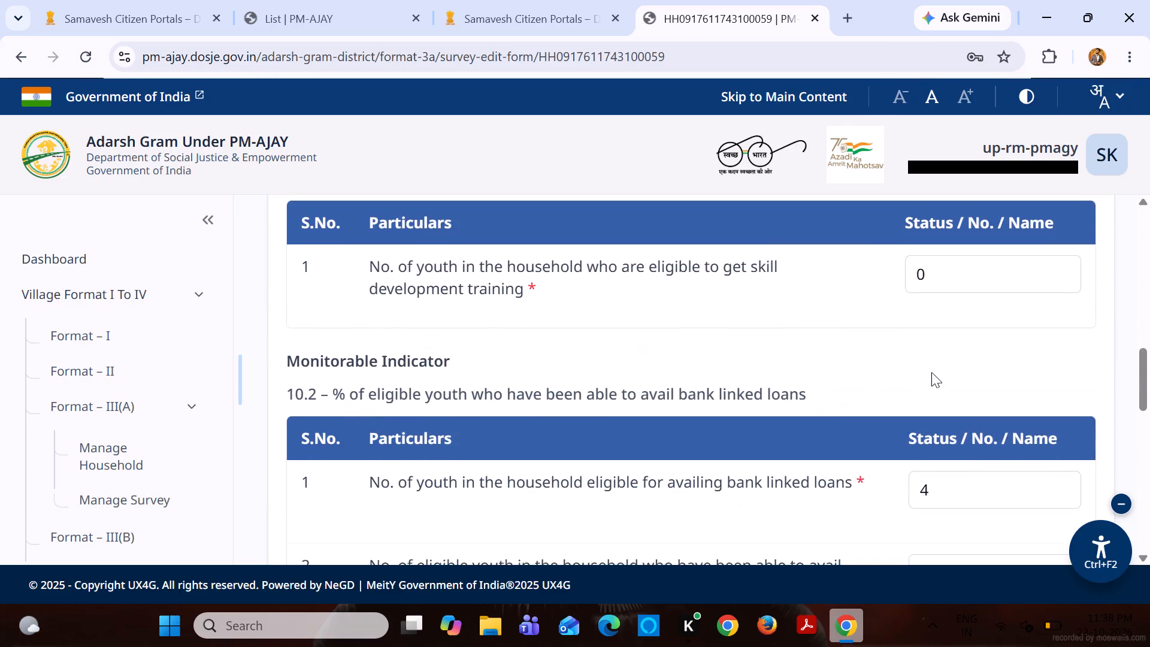
{"action": "scroll", "coordinate": [939, 377], "scroll_direction": "down", "scroll_amount": 3}
{"action": "left_click", "coordinate": [977, 324]}
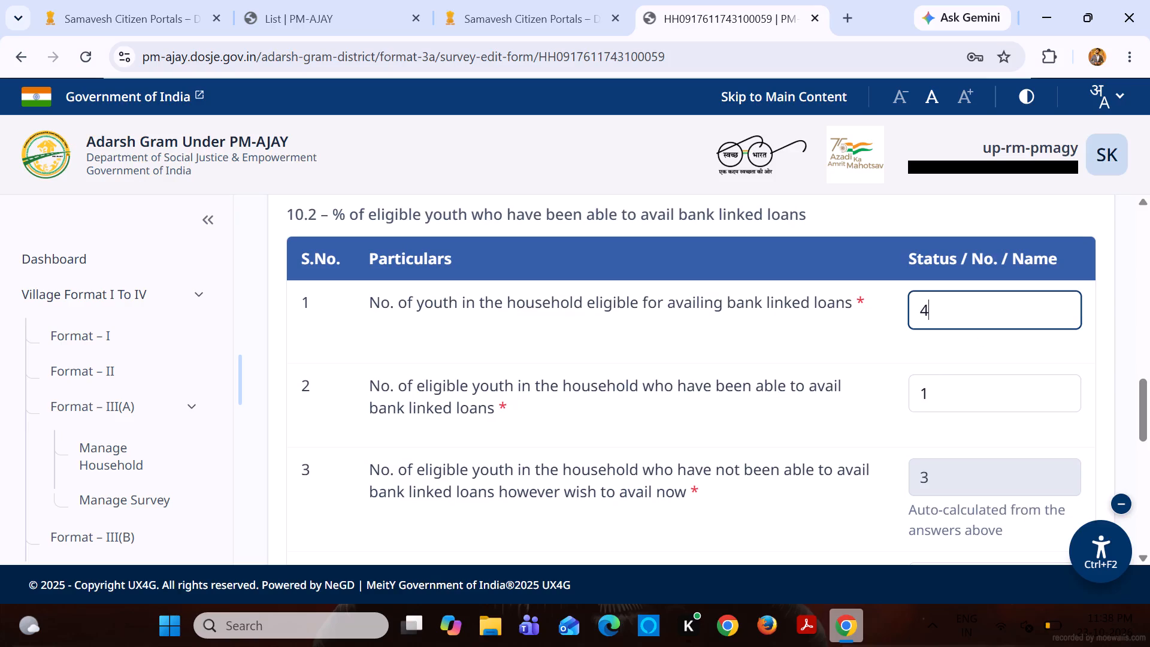
{"action": "key", "text": "BackSpace"}
{"action": "key", "text": "0"}
{"action": "scroll", "coordinate": [977, 324], "scroll_direction": "down", "scroll_amount": 3}
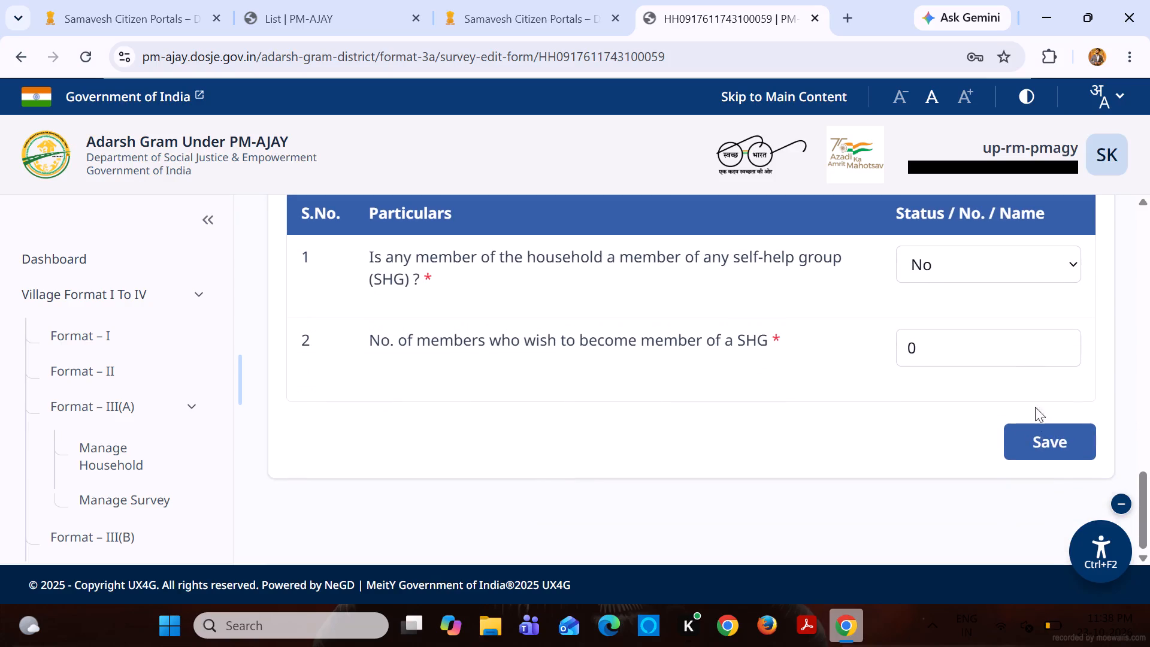
{"action": "left_click", "coordinate": [1046, 433]}
{"action": "scroll", "coordinate": [951, 309], "scroll_direction": "up", "scroll_amount": 6}
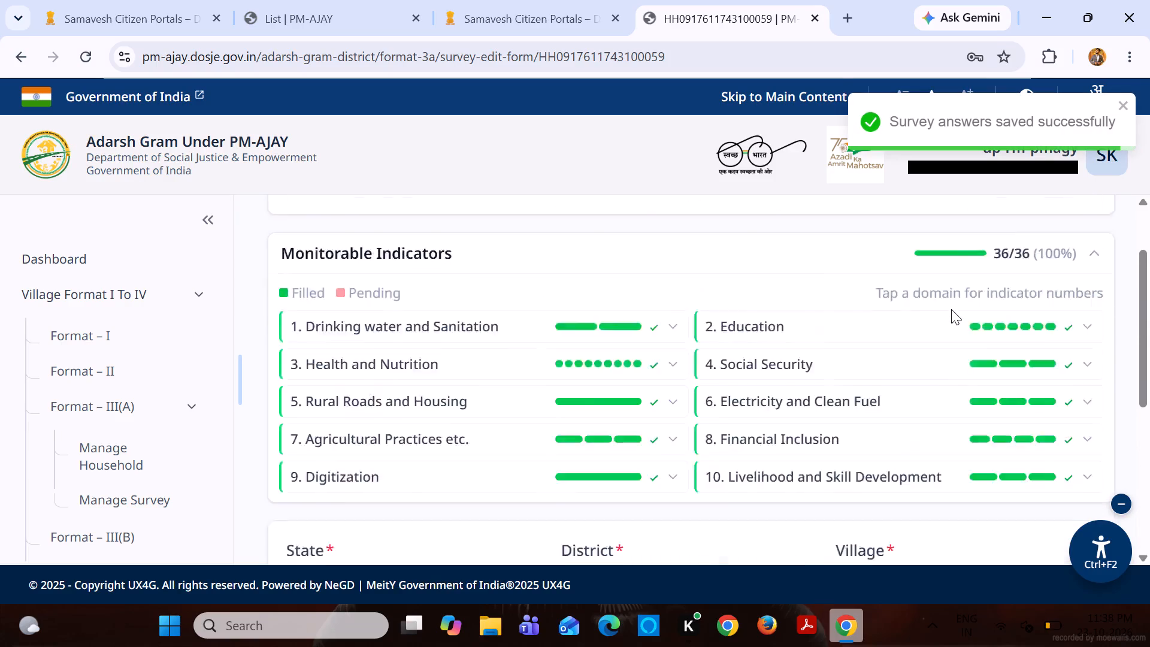
{"action": "scroll", "coordinate": [951, 309], "scroll_direction": "up", "scroll_amount": 4}
{"action": "left_click", "coordinate": [1055, 251]}
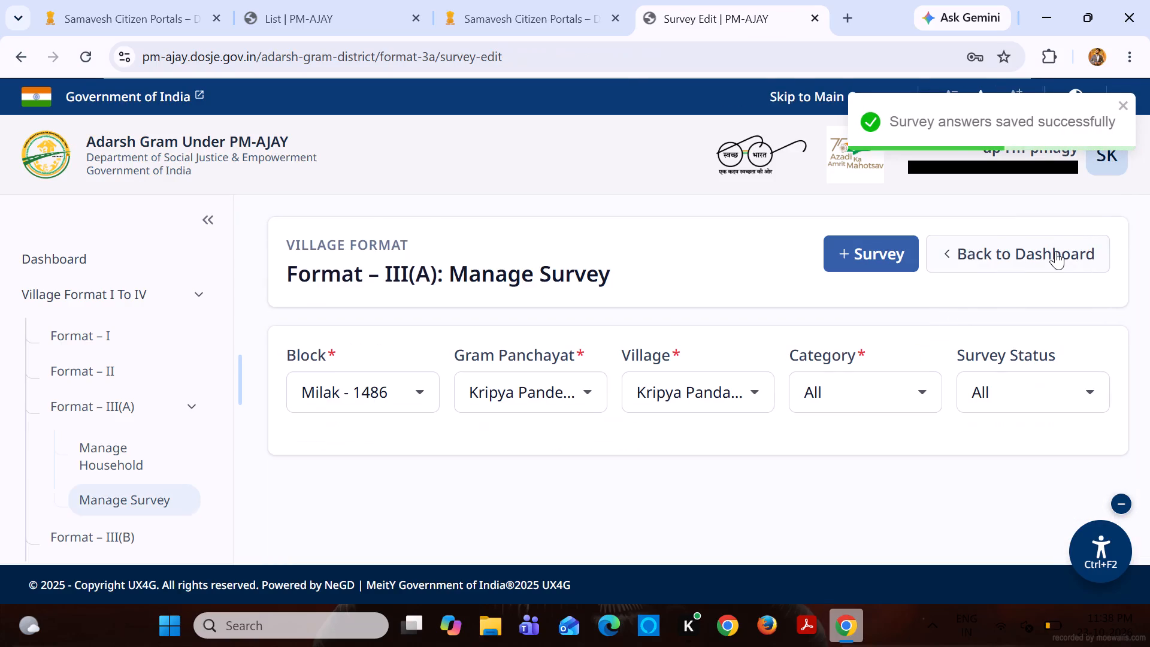
{"action": "scroll", "coordinate": [995, 308], "scroll_direction": "down", "scroll_amount": 11}
{"action": "scroll", "coordinate": [995, 308], "scroll_direction": "down", "scroll_amount": 10}
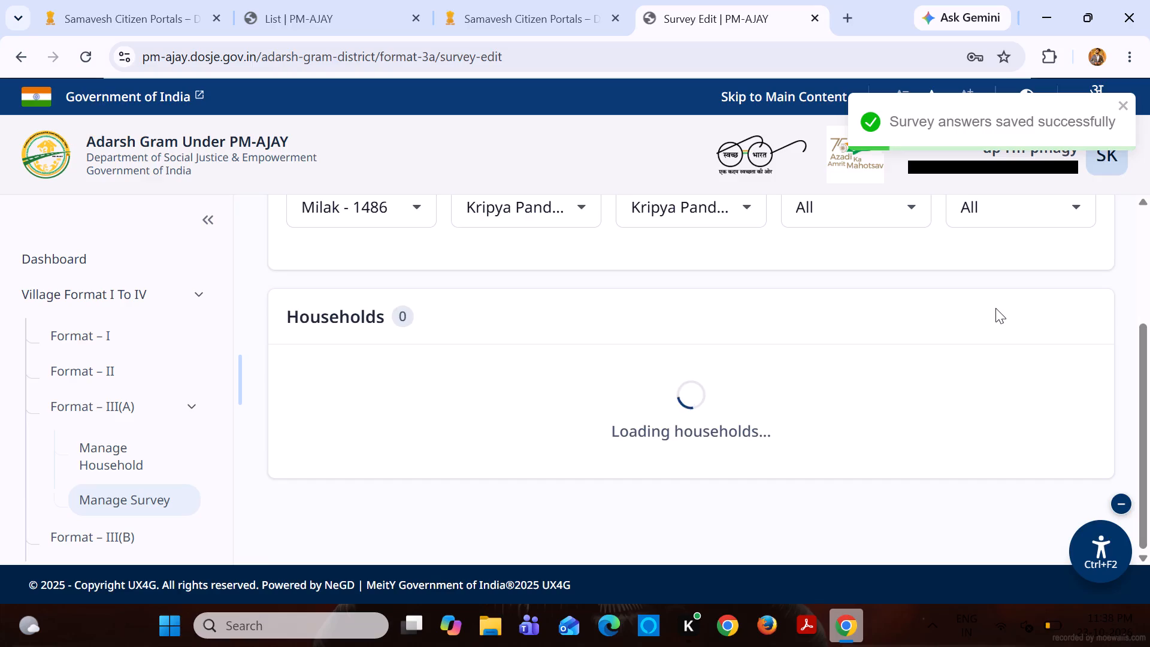
{"action": "scroll", "coordinate": [995, 308], "scroll_direction": "down", "scroll_amount": 9}
{"action": "scroll", "coordinate": [995, 308], "scroll_direction": "down", "scroll_amount": 20}
{"action": "scroll", "coordinate": [995, 308], "scroll_direction": "down", "scroll_amount": 20}
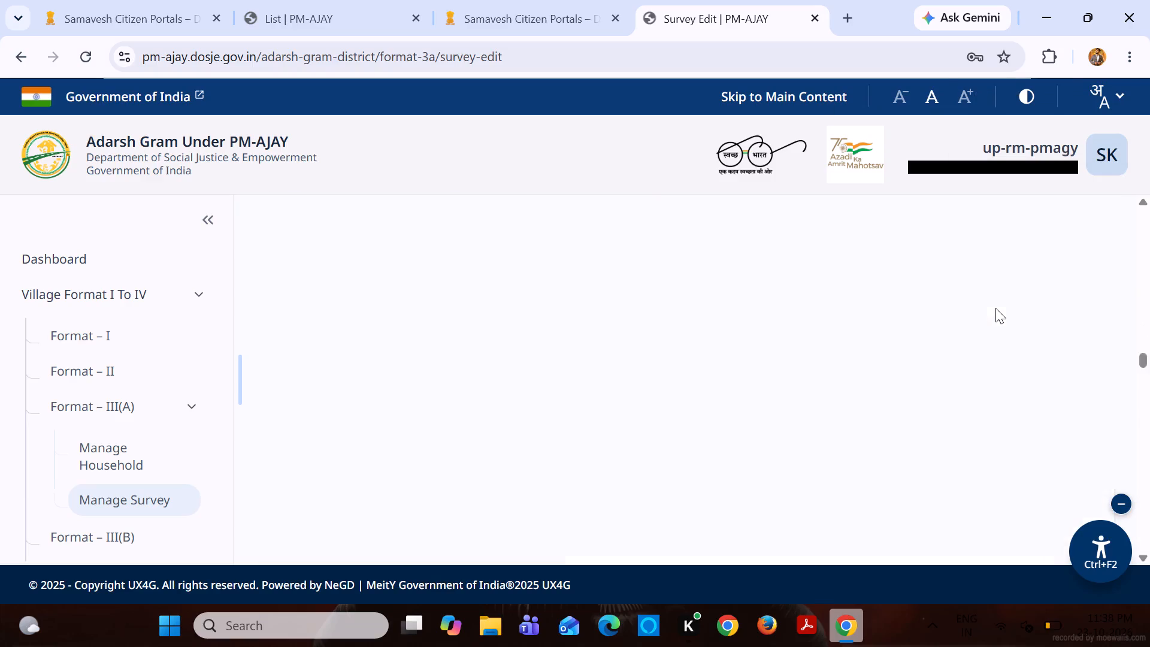
{"action": "scroll", "coordinate": [995, 308], "scroll_direction": "down", "scroll_amount": 20}
{"action": "scroll", "coordinate": [995, 308], "scroll_direction": "down", "scroll_amount": 20}
{"action": "left_click", "coordinate": [854, 453]}
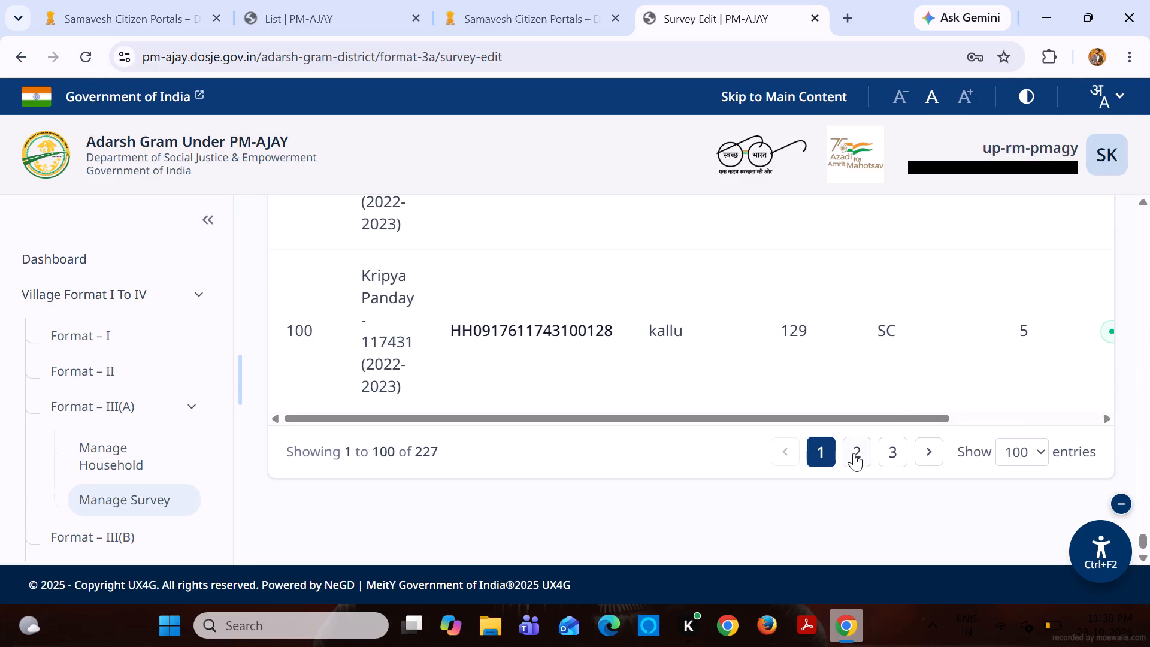
{"action": "scroll", "coordinate": [867, 315], "scroll_direction": "up", "scroll_amount": 4}
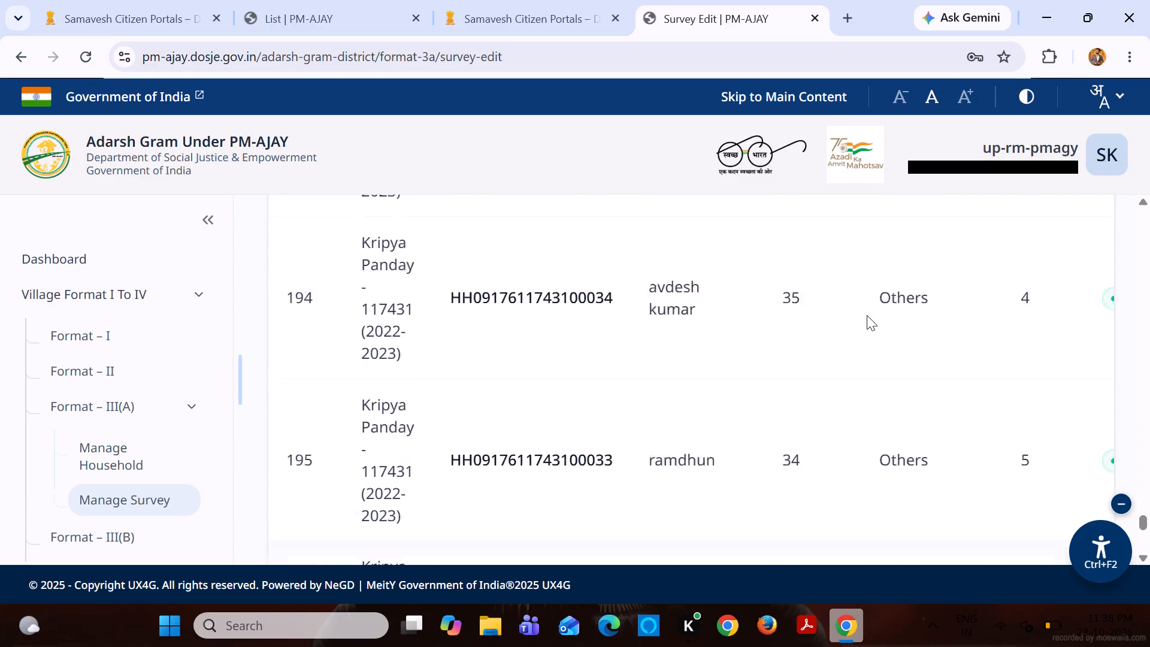
{"action": "scroll", "coordinate": [867, 315], "scroll_direction": "up", "scroll_amount": 12}
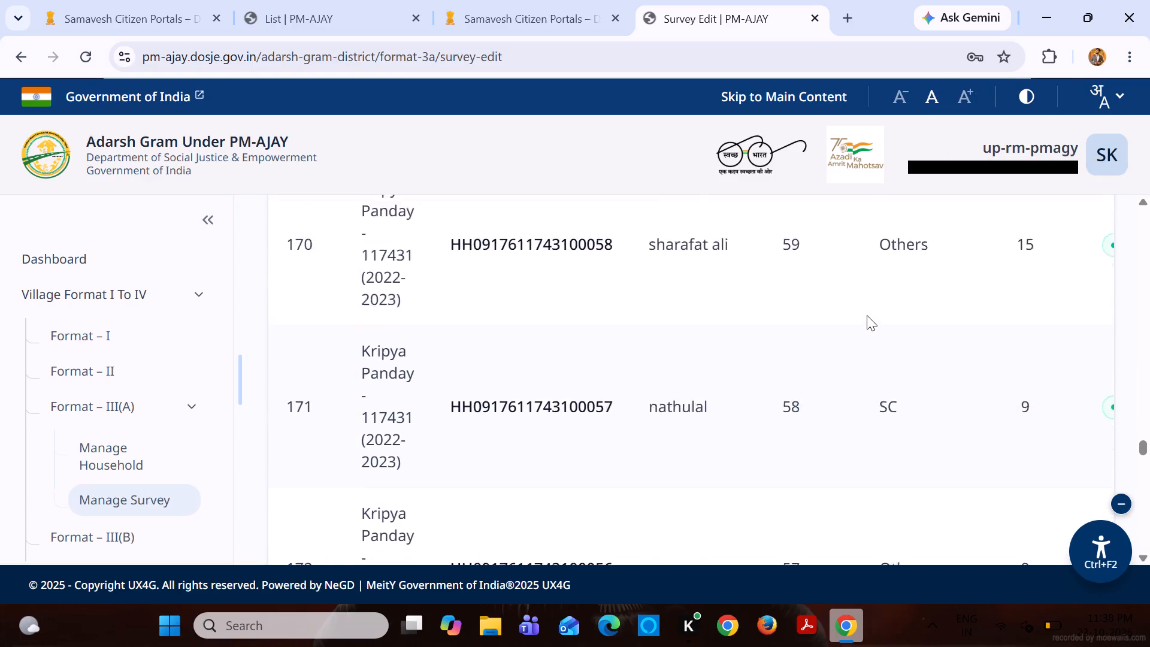
{"action": "scroll", "coordinate": [867, 315], "scroll_direction": "up", "scroll_amount": 11}
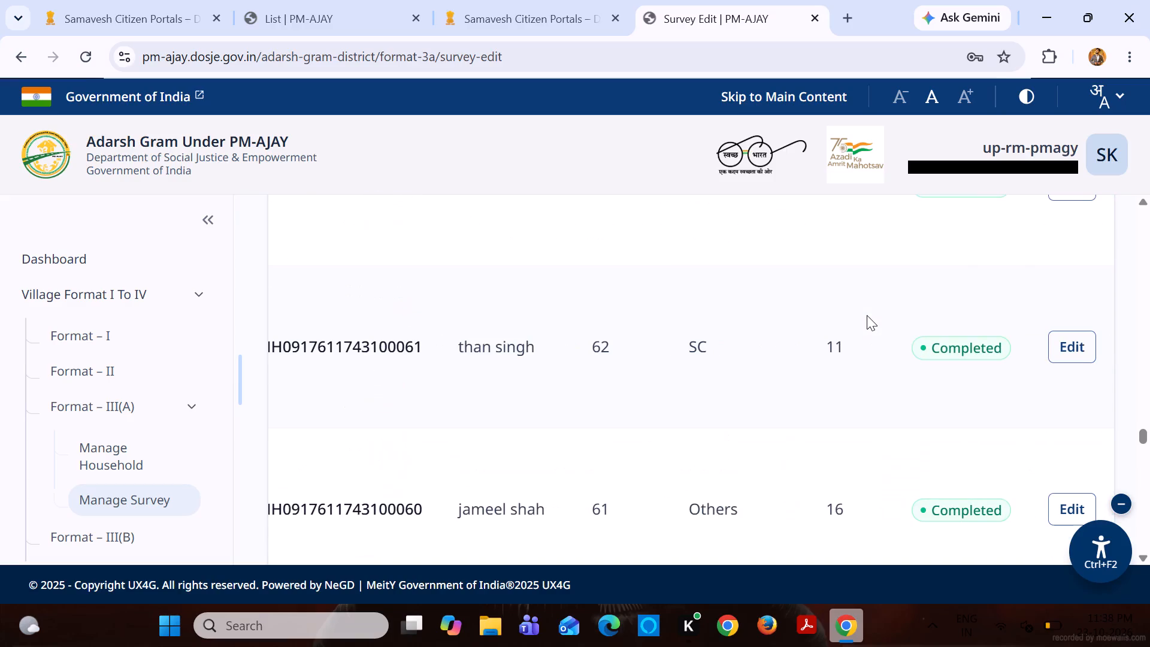
{"action": "left_click", "coordinate": [1089, 342]}
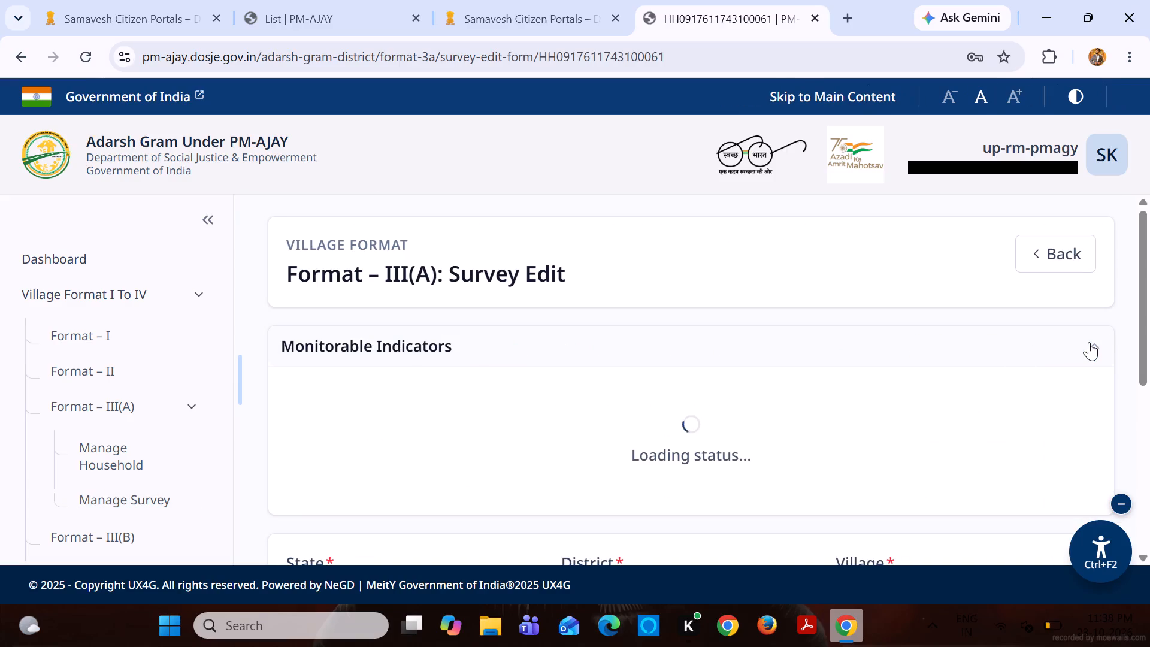
{"action": "scroll", "coordinate": [951, 392], "scroll_direction": "down", "scroll_amount": 14}
{"action": "left_click", "coordinate": [806, 404]}
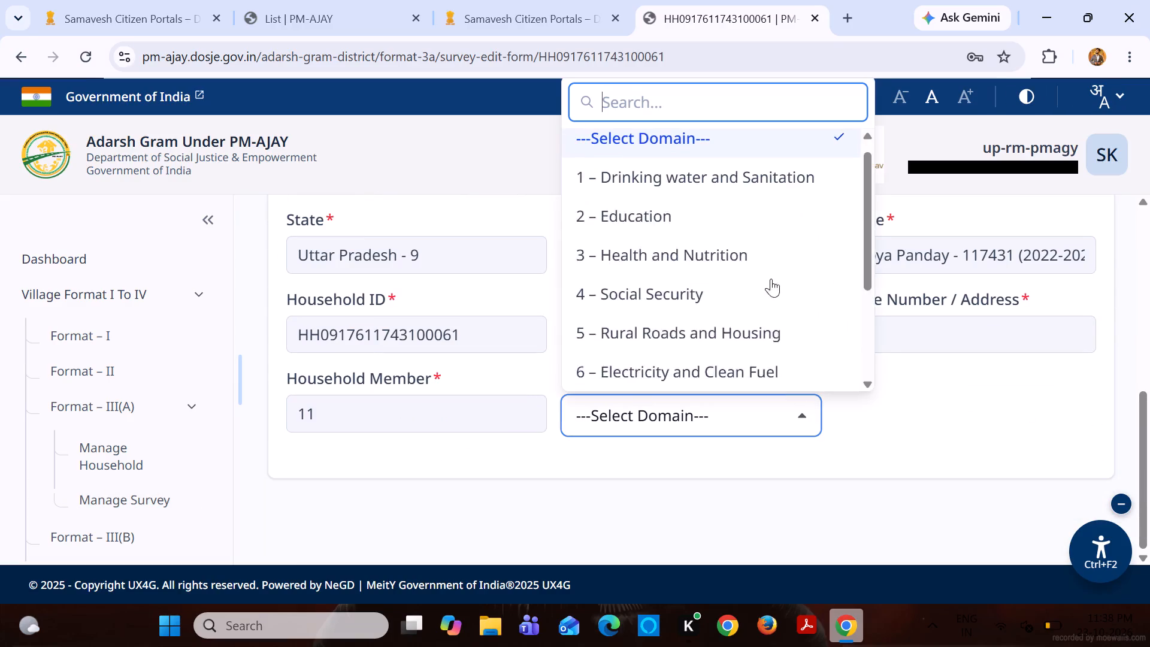
{"action": "scroll", "coordinate": [768, 255], "scroll_direction": "down", "scroll_amount": 8}
{"action": "left_click", "coordinate": [692, 367]}
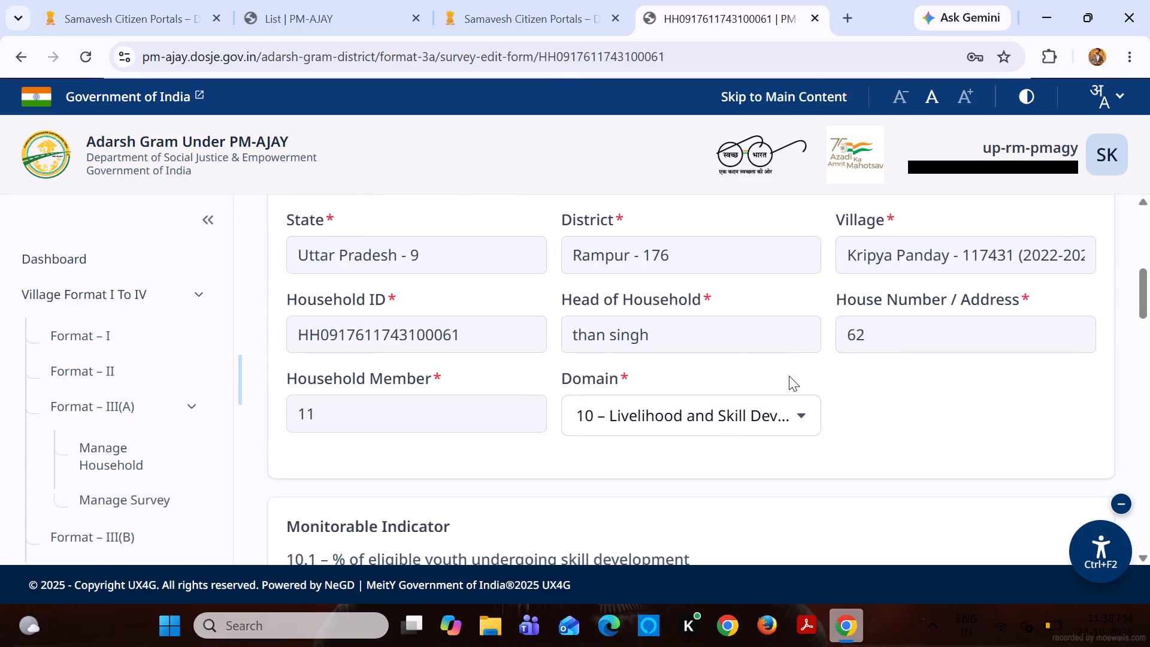
Set house 62's numbers of youth eligible for skill development training (10.1) and for bank linked loans (10.2) to 0.
{"action": "scroll", "coordinate": [789, 376], "scroll_direction": "down", "scroll_amount": 4}
{"action": "left_click", "coordinate": [921, 286]}
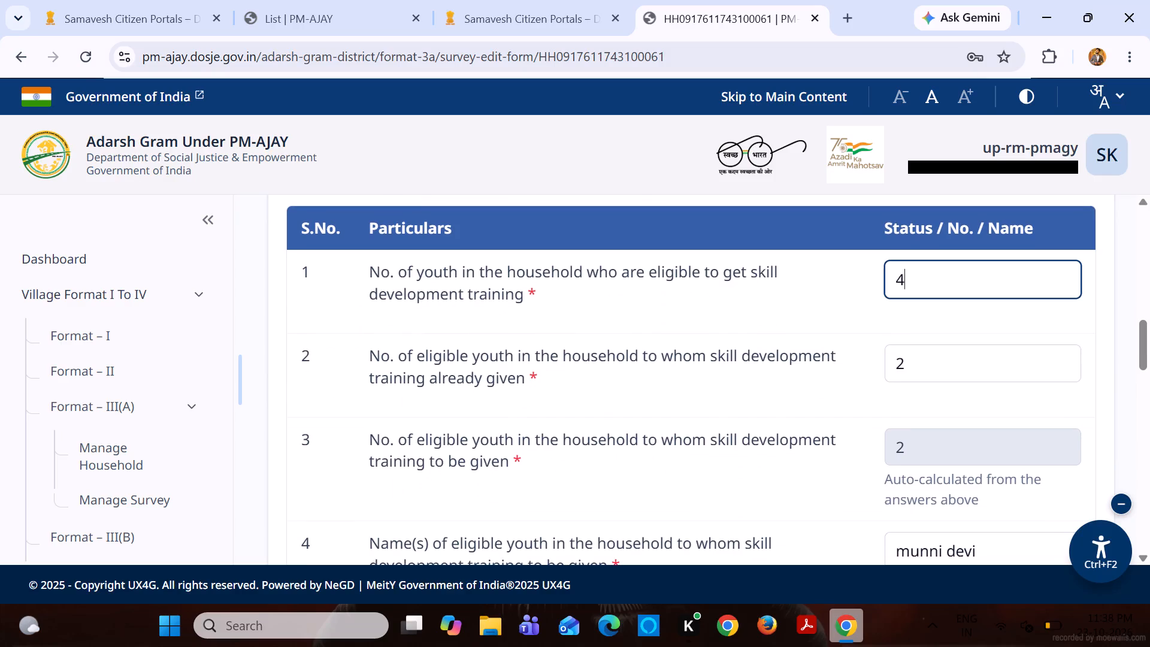
{"action": "key", "text": "BackSpace"}
{"action": "key", "text": "0"}
{"action": "scroll", "coordinate": [921, 286], "scroll_direction": "down", "scroll_amount": 3}
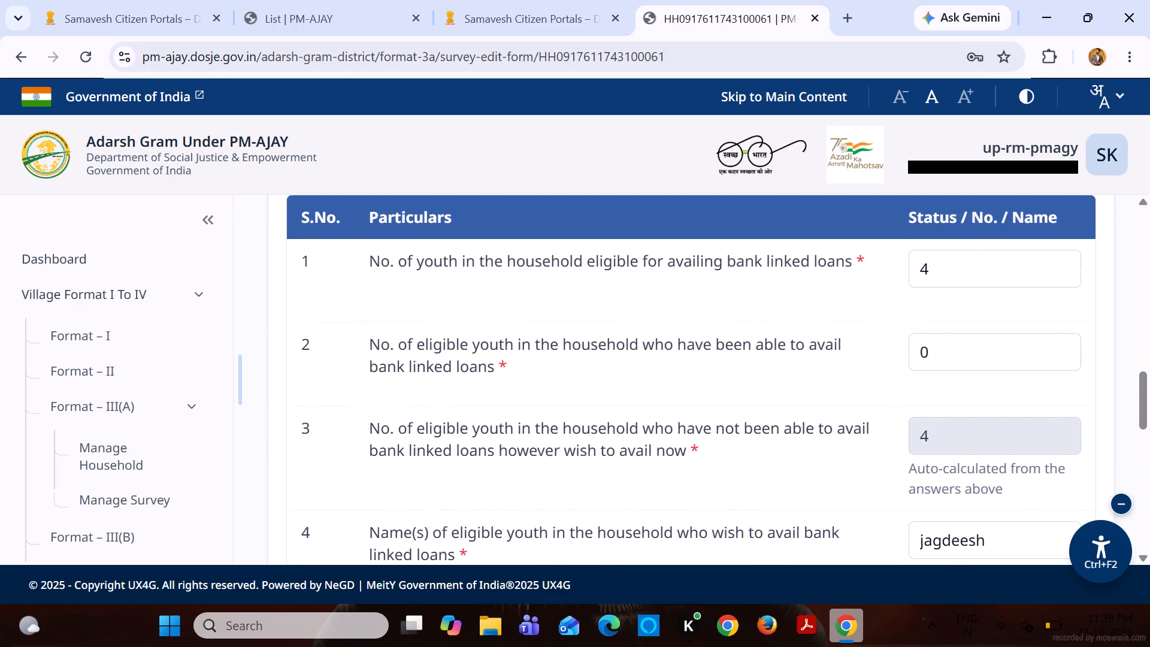
{"action": "left_click", "coordinate": [949, 268]}
{"action": "key", "text": "BackSpace"}
{"action": "key", "text": "0"}
Set house 62's 10.3 number of members who wish to become member of a SHG to 0, and save the survey answers.
{"action": "scroll", "coordinate": [949, 268], "scroll_direction": "down", "scroll_amount": 5}
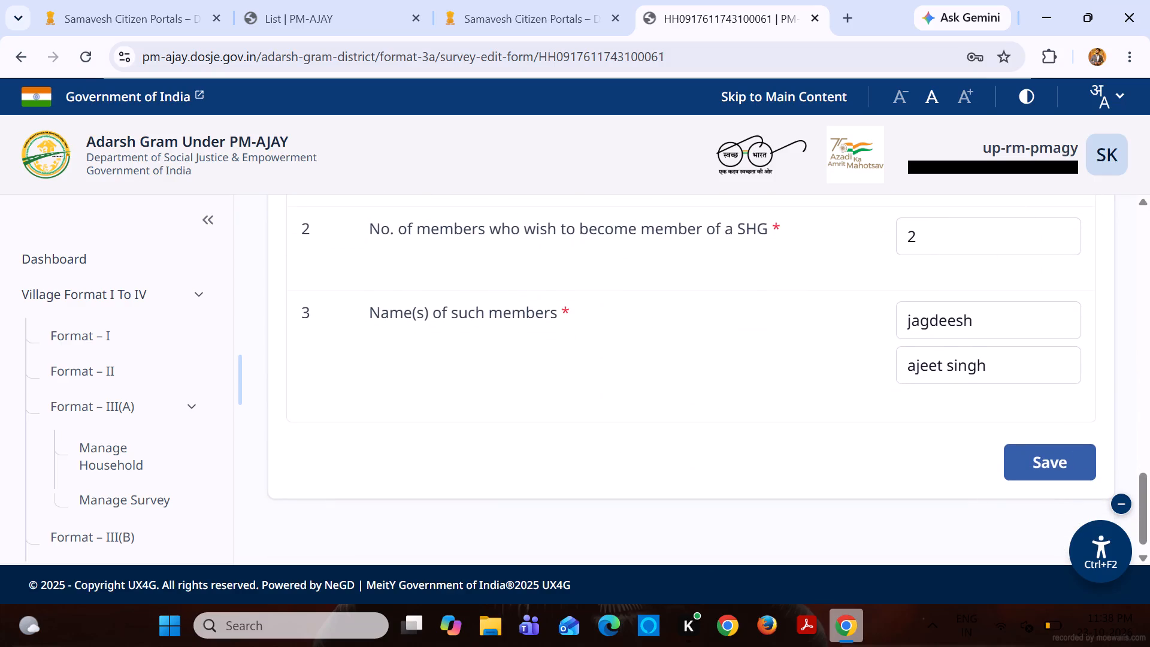
{"action": "left_click", "coordinate": [947, 247]}
{"action": "key", "text": "BackSpace"}
{"action": "key", "text": "0"}
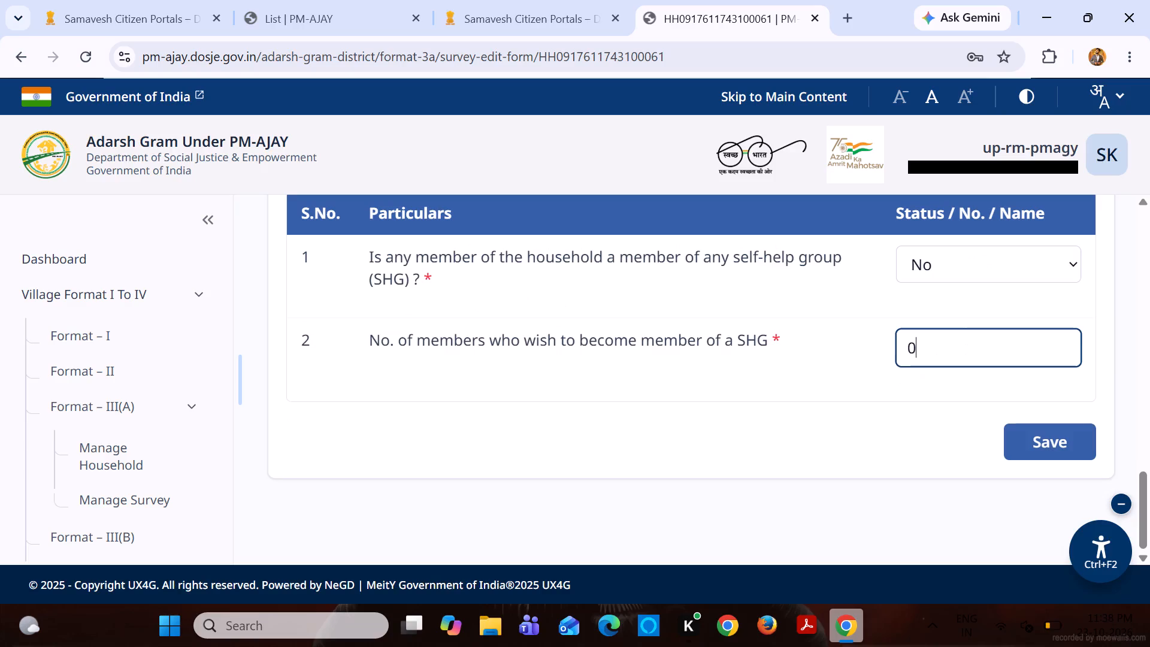
{"action": "left_click", "coordinate": [1055, 428]}
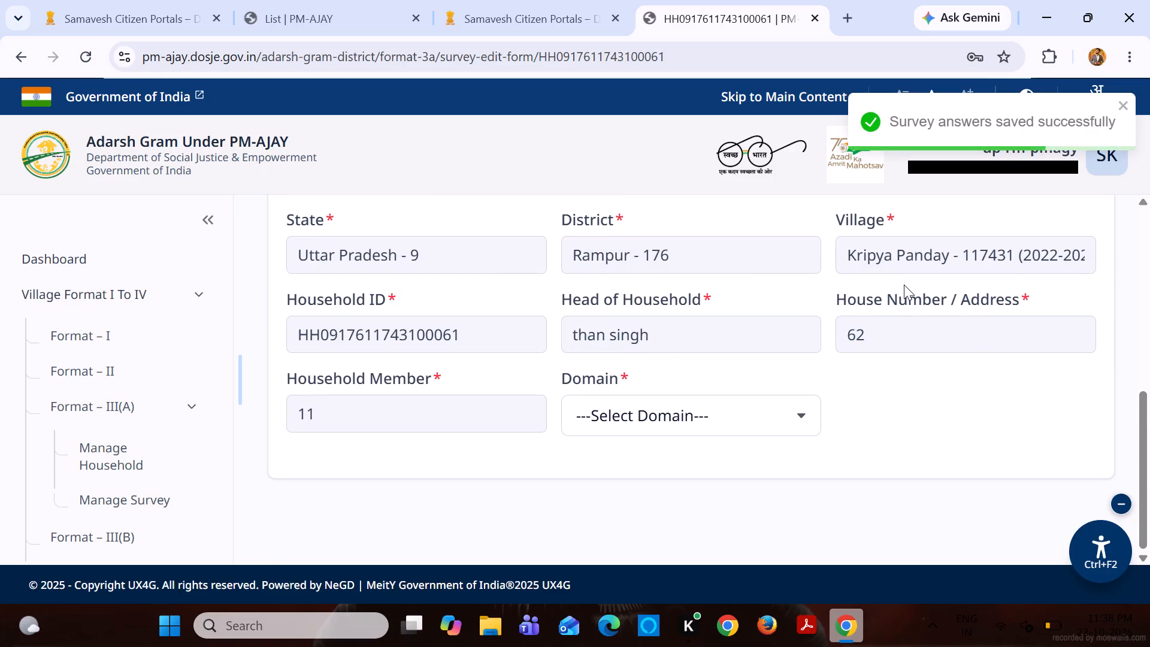
Return to the household list and, from page 2, open house 63's survey, household ID ending 062, at domain 10 – Livelihood and Skill Development.
{"action": "scroll", "coordinate": [904, 285], "scroll_direction": "up", "scroll_amount": 8}
{"action": "left_click", "coordinate": [1046, 245]}
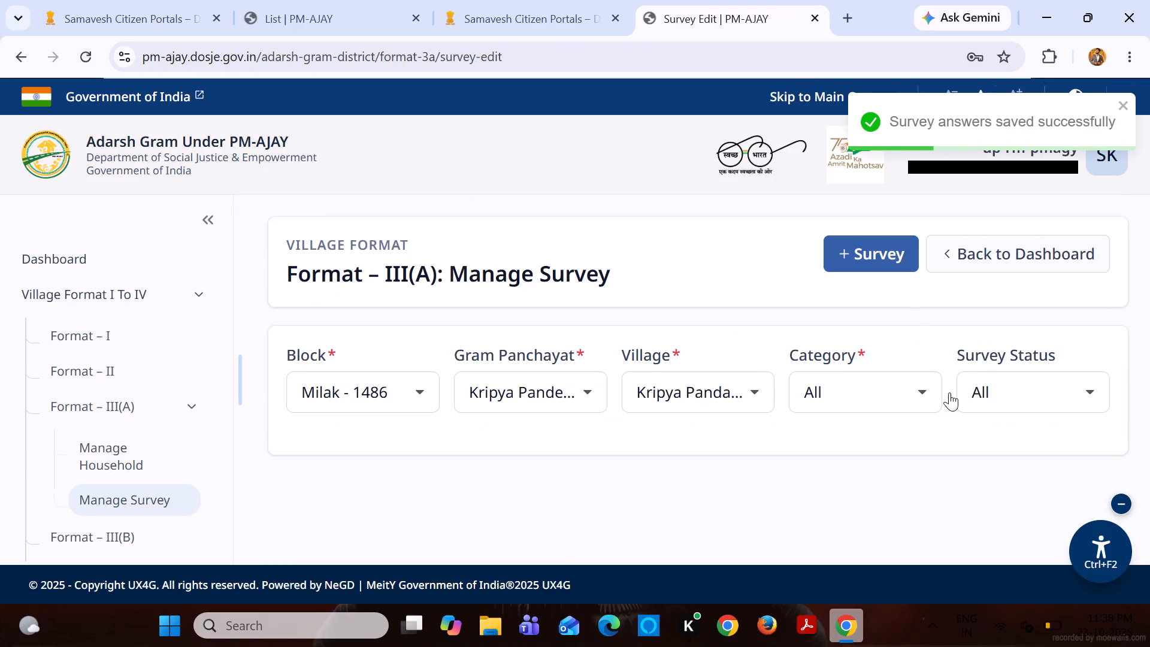
{"action": "scroll", "coordinate": [992, 398], "scroll_direction": "down", "scroll_amount": 2}
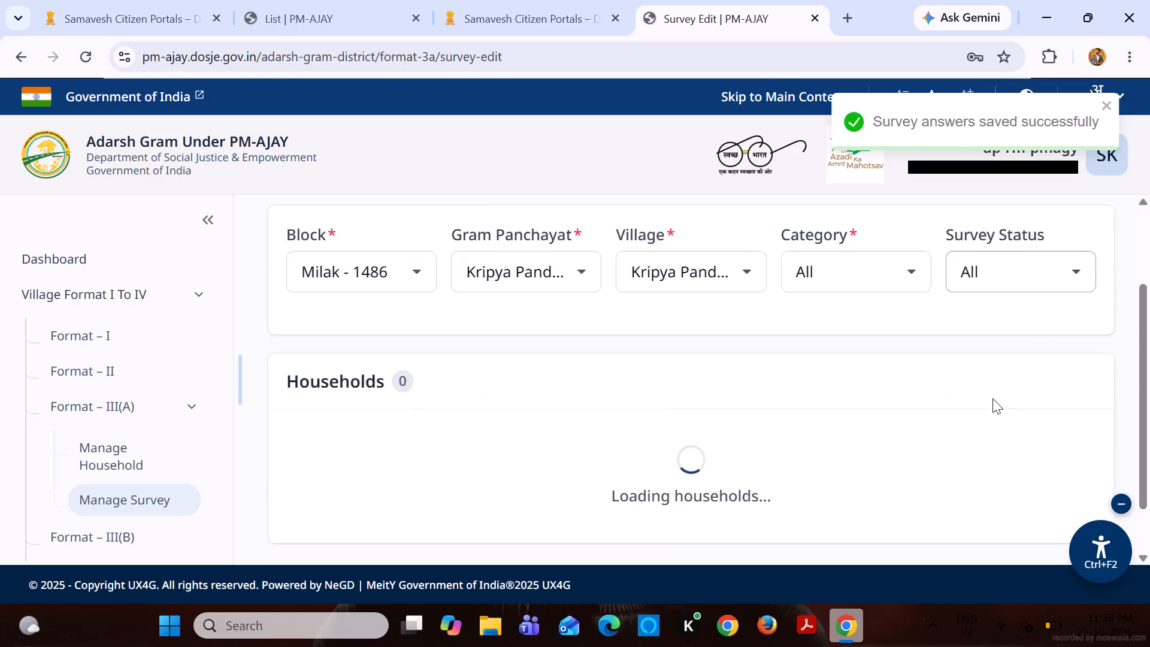
{"action": "scroll", "coordinate": [992, 398], "scroll_direction": "down", "scroll_amount": 20}
{"action": "scroll", "coordinate": [992, 398], "scroll_direction": "down", "scroll_amount": 20}
{"action": "scroll", "coordinate": [992, 398], "scroll_direction": "down", "scroll_amount": 3}
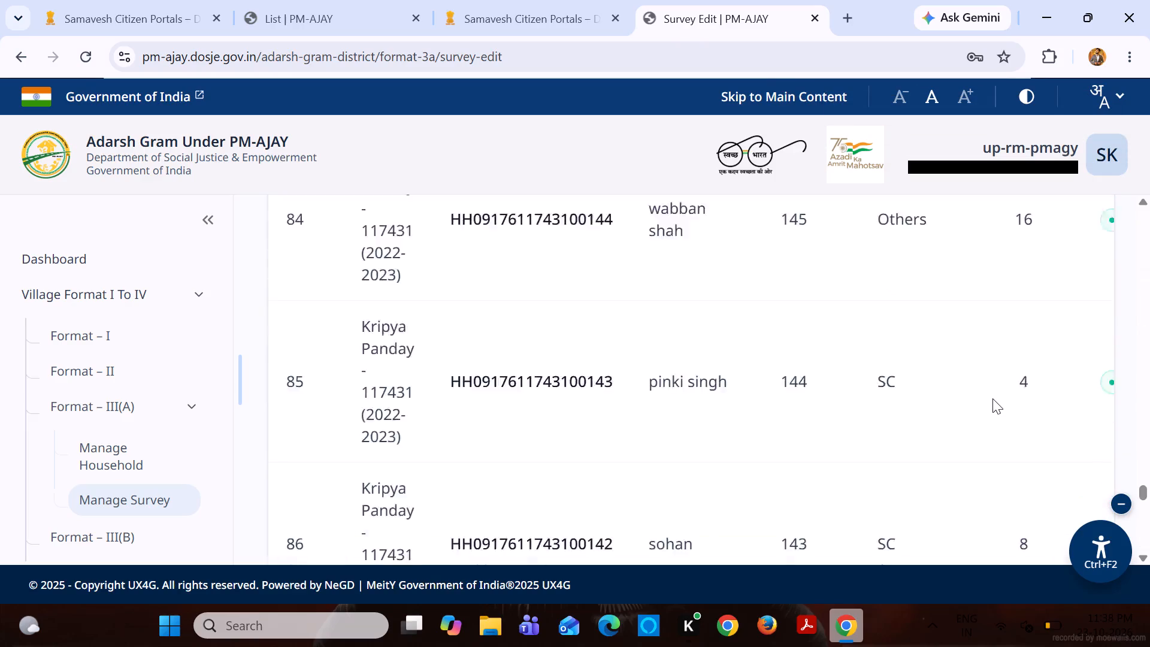
{"action": "scroll", "coordinate": [992, 398], "scroll_direction": "down", "scroll_amount": 9}
{"action": "left_click", "coordinate": [856, 452]}
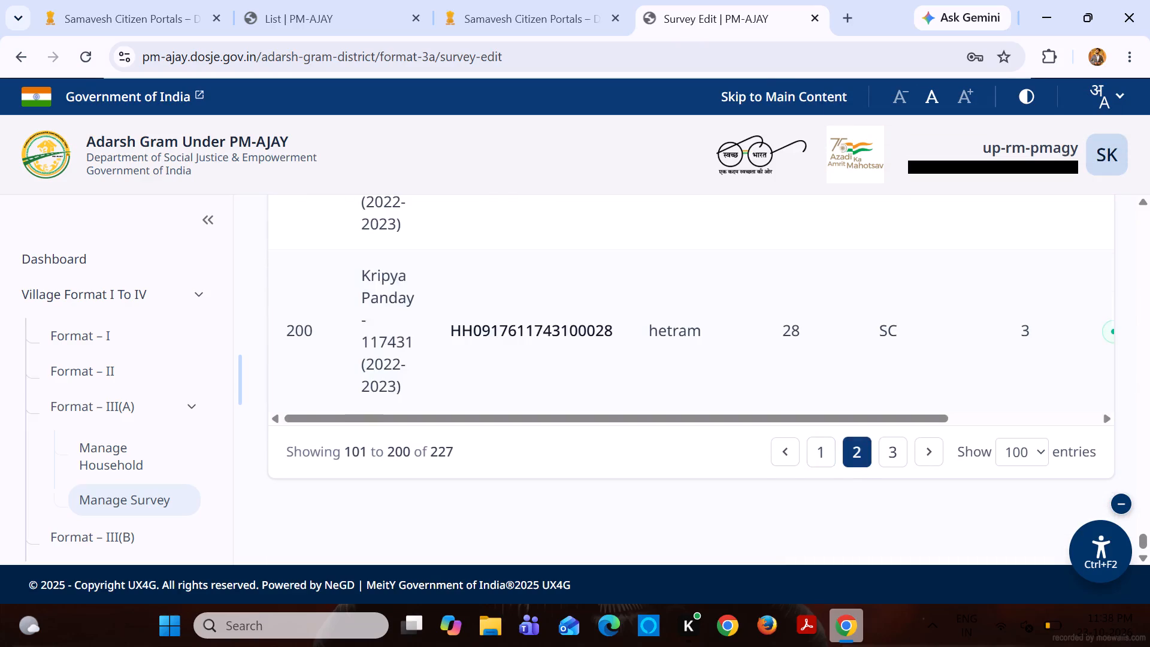
{"action": "scroll", "coordinate": [885, 328], "scroll_direction": "up", "scroll_amount": 18}
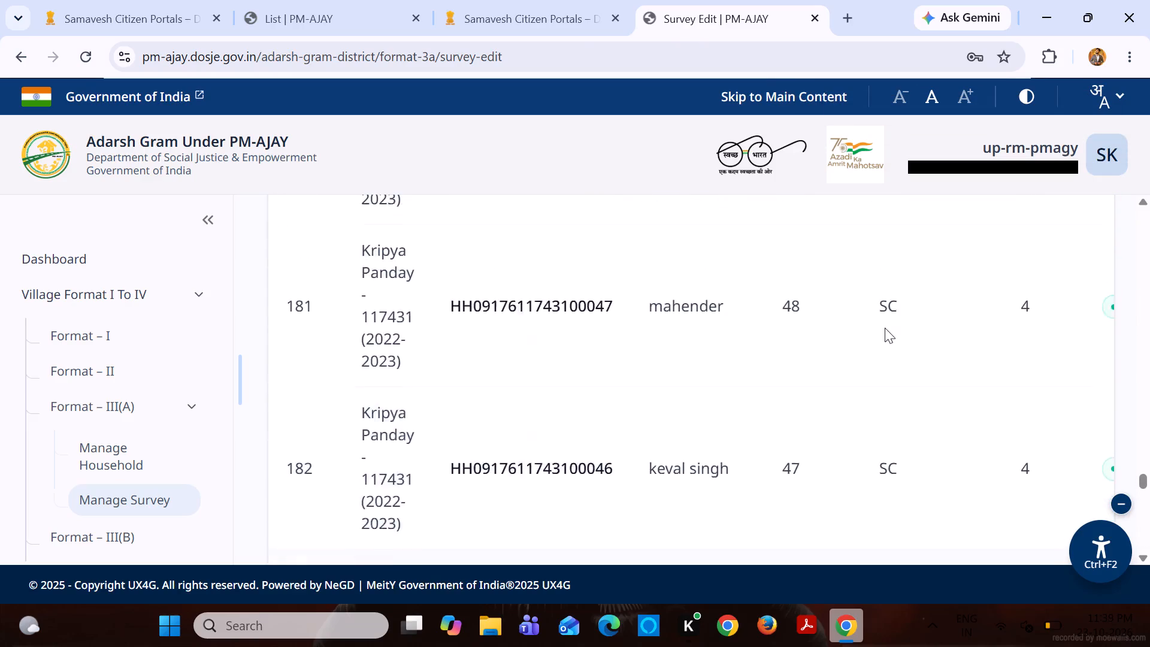
{"action": "scroll", "coordinate": [885, 328], "scroll_direction": "up", "scroll_amount": 4}
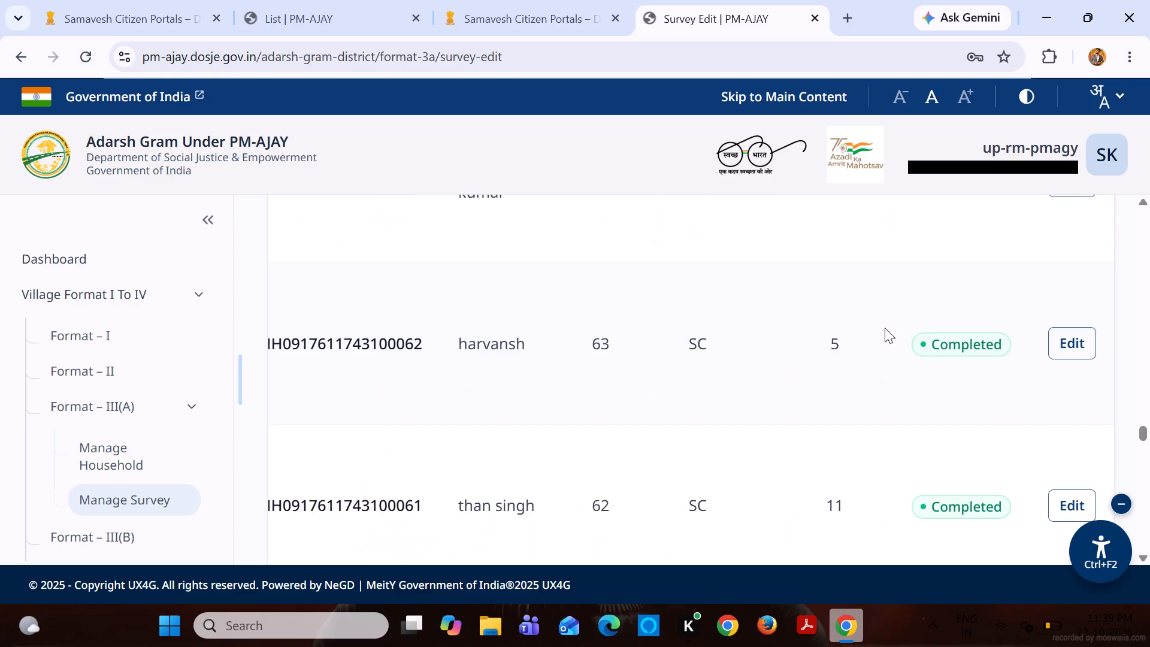
{"action": "left_click", "coordinate": [1061, 341]}
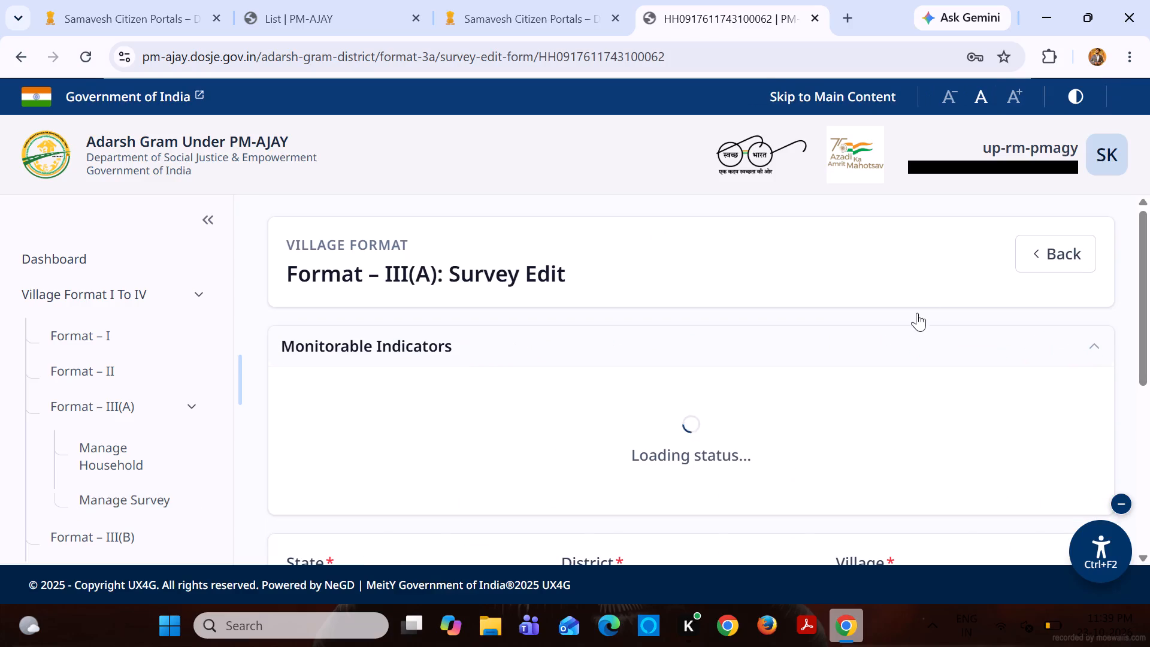
{"action": "scroll", "coordinate": [917, 313], "scroll_direction": "down", "scroll_amount": 13}
{"action": "left_click", "coordinate": [796, 417]}
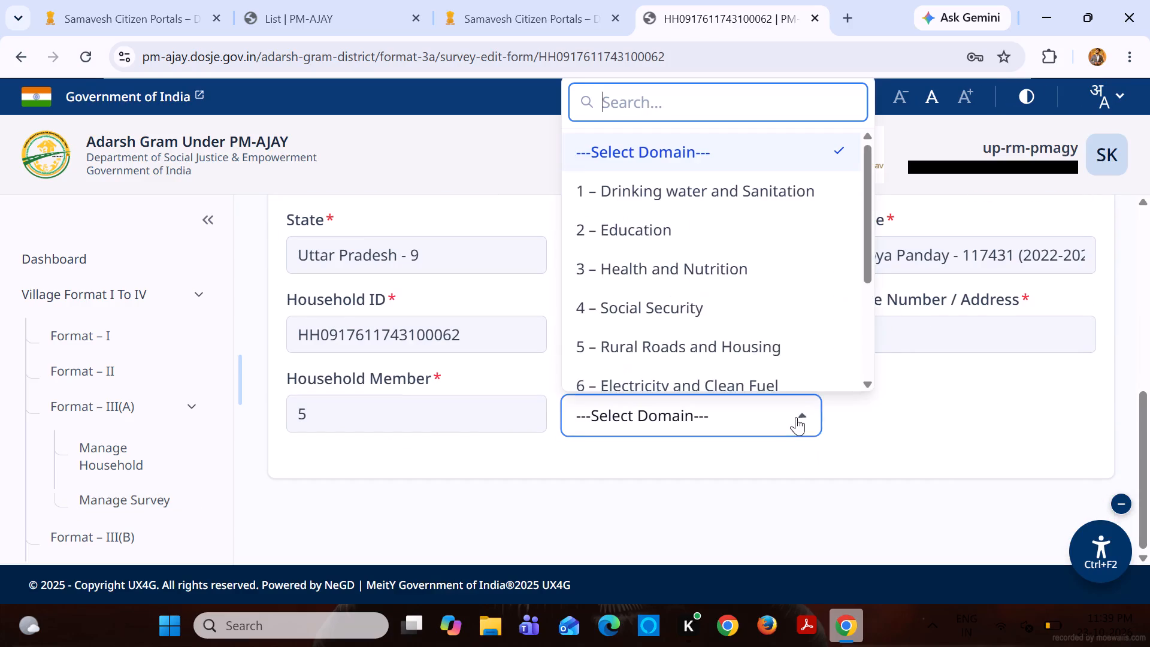
{"action": "scroll", "coordinate": [733, 215], "scroll_direction": "down", "scroll_amount": 8}
{"action": "left_click", "coordinate": [671, 356]}
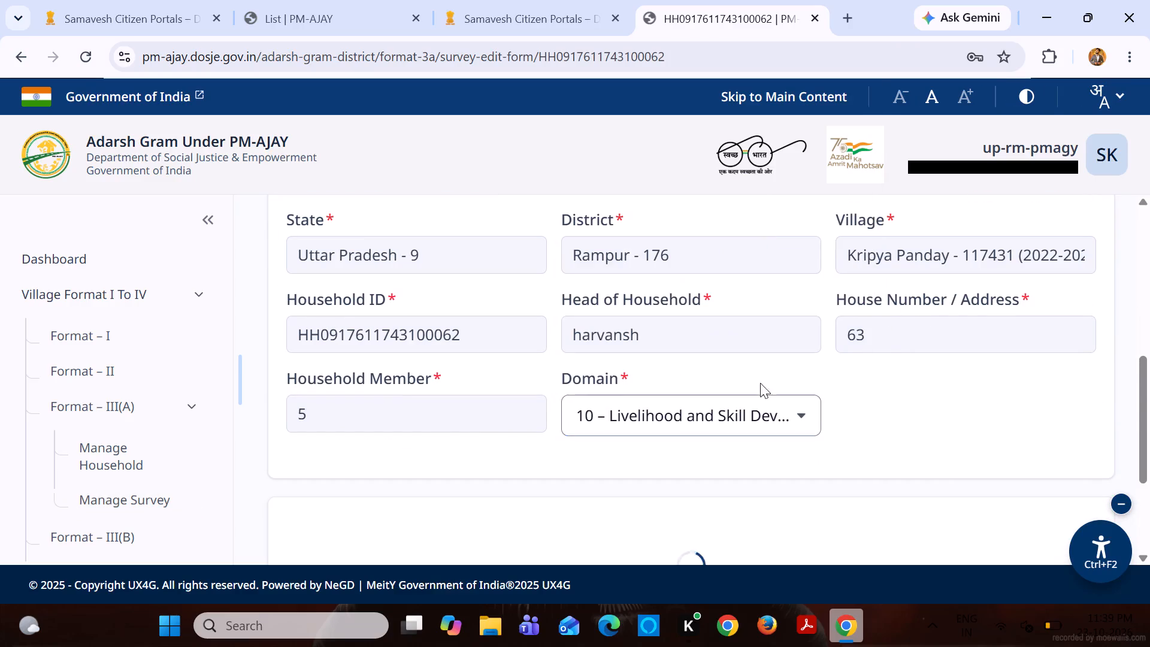
Set house 63's numbers of youth eligible for skill development training (10.1) and for bank linked loans (10.2) to 0.
{"action": "scroll", "coordinate": [786, 391], "scroll_direction": "down", "scroll_amount": 4}
{"action": "left_click", "coordinate": [931, 310]}
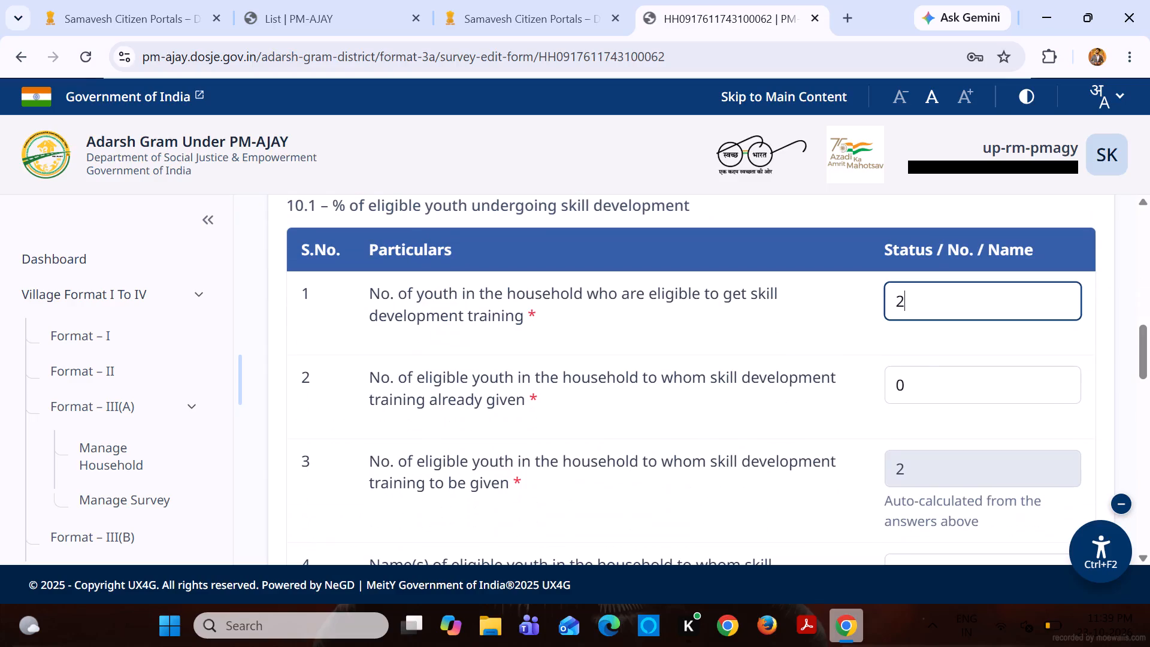
{"action": "key", "text": "BackSpace"}
{"action": "type", "text": "-0"}
{"action": "scroll", "coordinate": [931, 310], "scroll_direction": "down", "scroll_amount": 2}
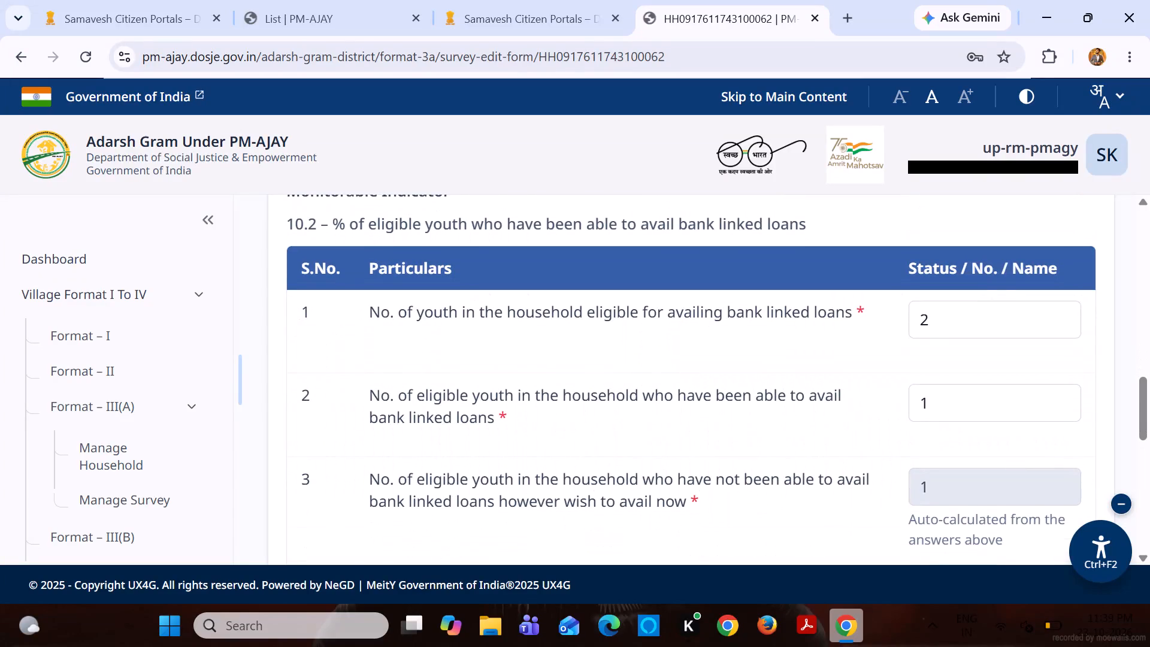
{"action": "left_click", "coordinate": [988, 310]}
{"action": "key", "text": "BackSpace"}
{"action": "key", "text": "0"}
Set house 63's 10.3 number of members who wish to become member of a SHG to 0, and save the survey answers.
{"action": "scroll", "coordinate": [988, 310], "scroll_direction": "down", "scroll_amount": 4}
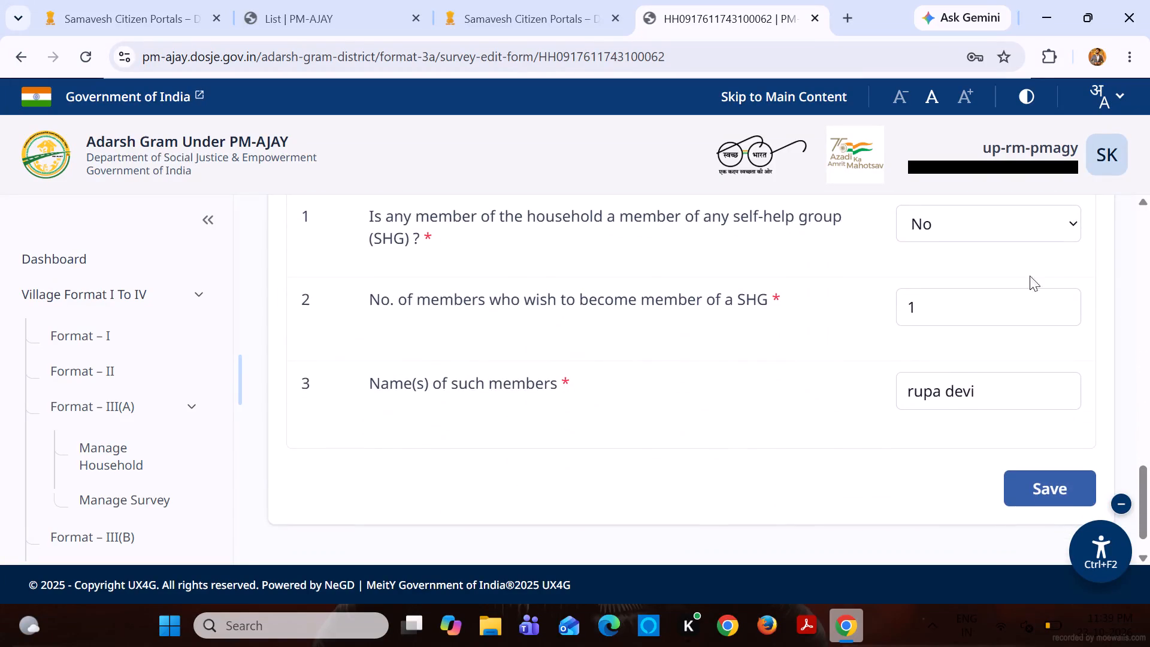
{"action": "left_click", "coordinate": [987, 307]}
{"action": "key", "text": "BackSpace"}
{"action": "key", "text": "0"}
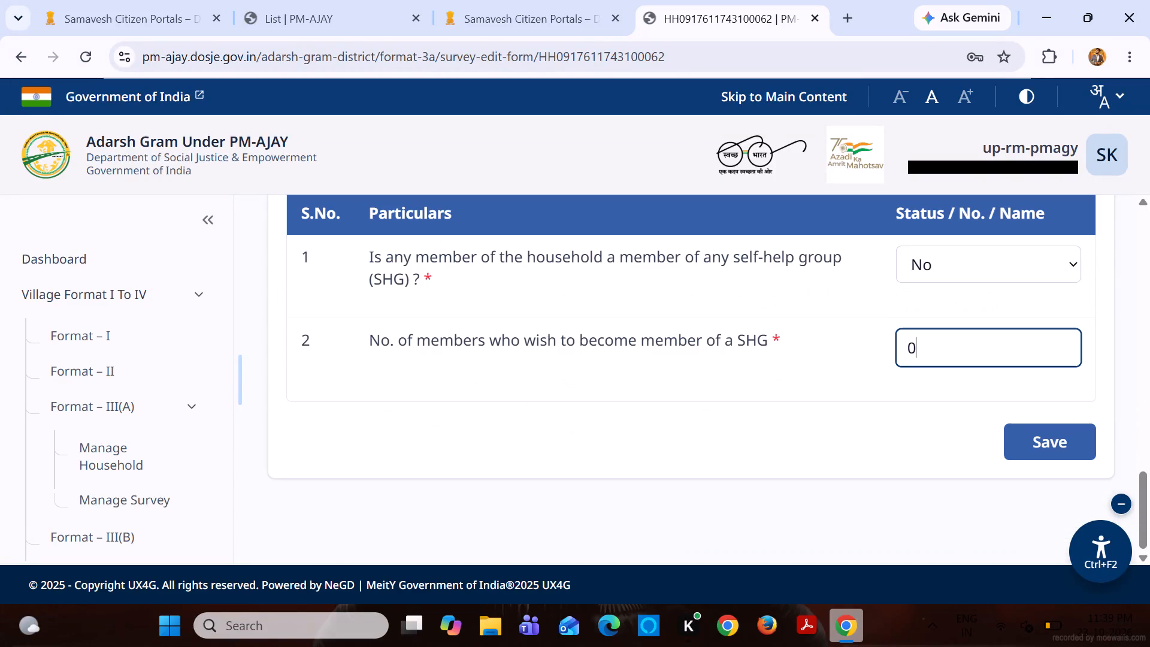
{"action": "left_click", "coordinate": [1052, 436]}
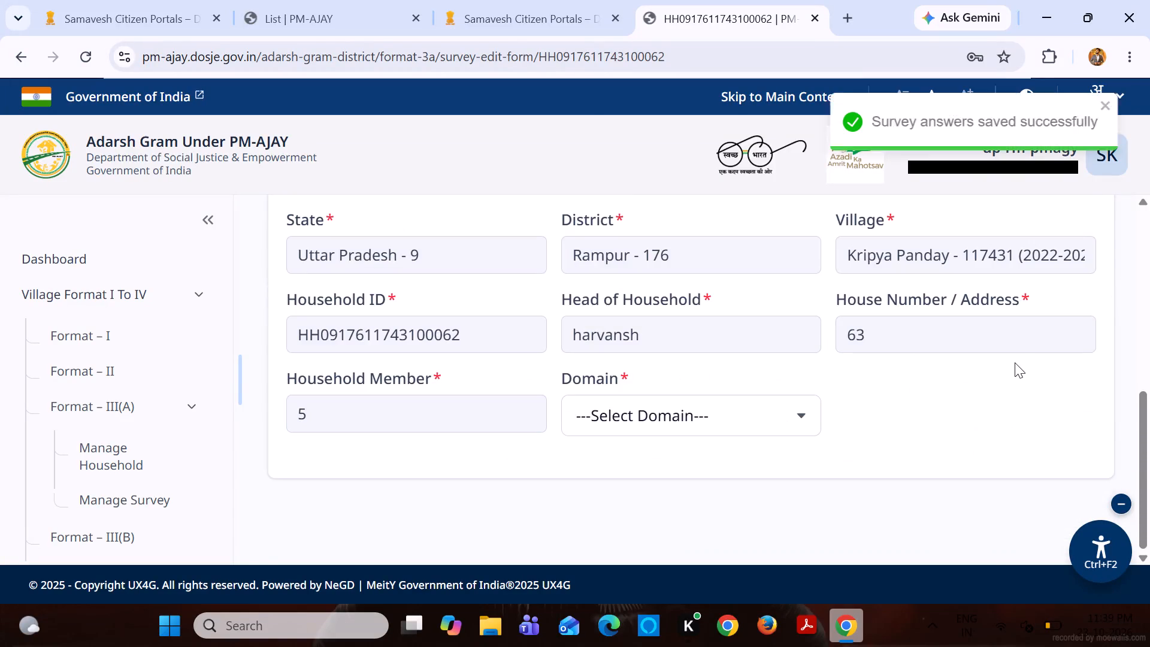
Return to the household list and, from page 2, open house 64's survey, household ID ending 063, at domain 10 – Livelihood and Skill Development.
{"action": "scroll", "coordinate": [1013, 360], "scroll_direction": "up", "scroll_amount": 9}
{"action": "left_click", "coordinate": [1049, 264]}
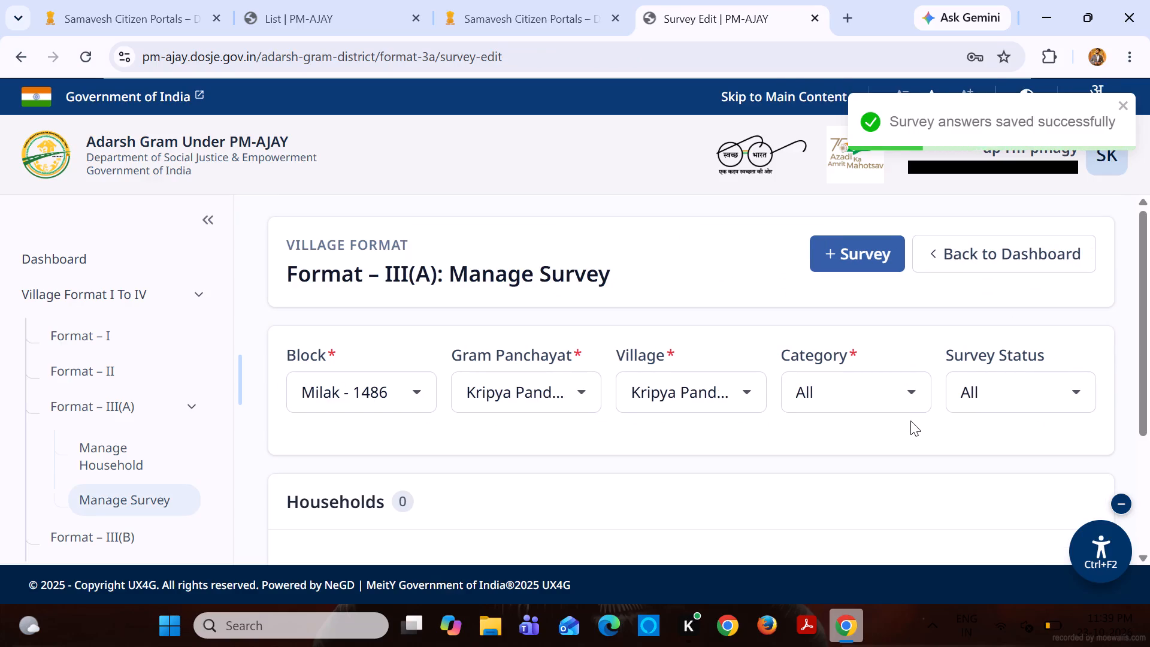
{"action": "scroll", "coordinate": [910, 421], "scroll_direction": "down", "scroll_amount": 15}
{"action": "scroll", "coordinate": [910, 421], "scroll_direction": "down", "scroll_amount": 19}
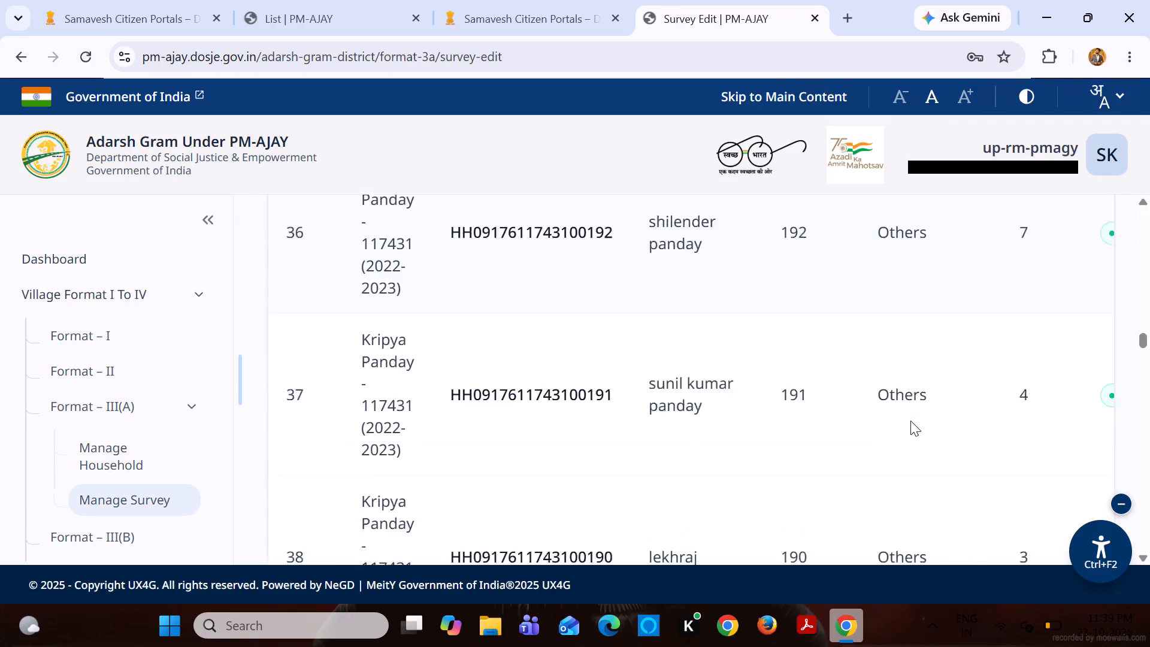
{"action": "scroll", "coordinate": [910, 421], "scroll_direction": "down", "scroll_amount": 20}
{"action": "scroll", "coordinate": [910, 421], "scroll_direction": "down", "scroll_amount": 2}
{"action": "left_click", "coordinate": [862, 459]}
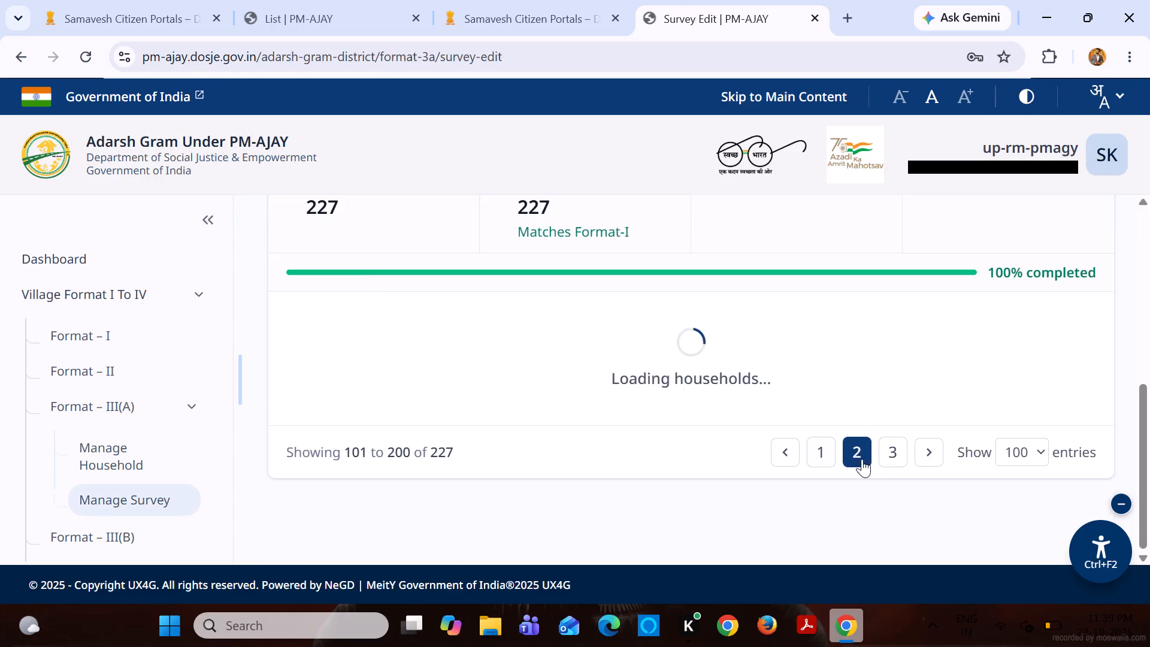
{"action": "scroll", "coordinate": [858, 303], "scroll_direction": "up", "scroll_amount": 15}
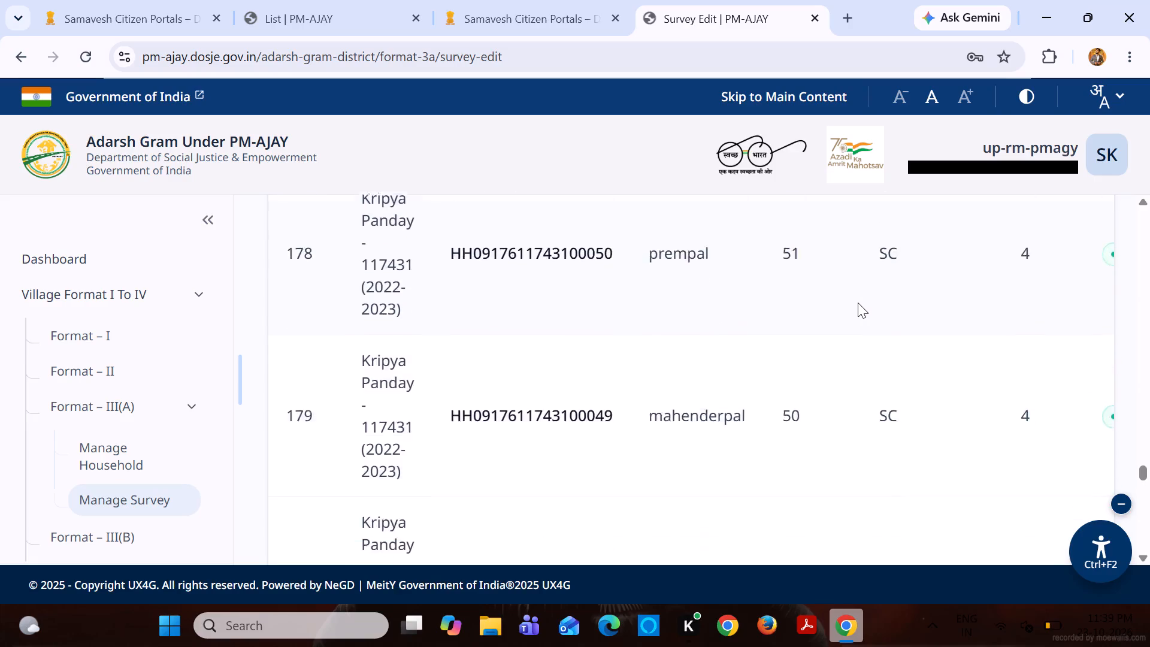
{"action": "scroll", "coordinate": [858, 303], "scroll_direction": "up", "scroll_amount": 11}
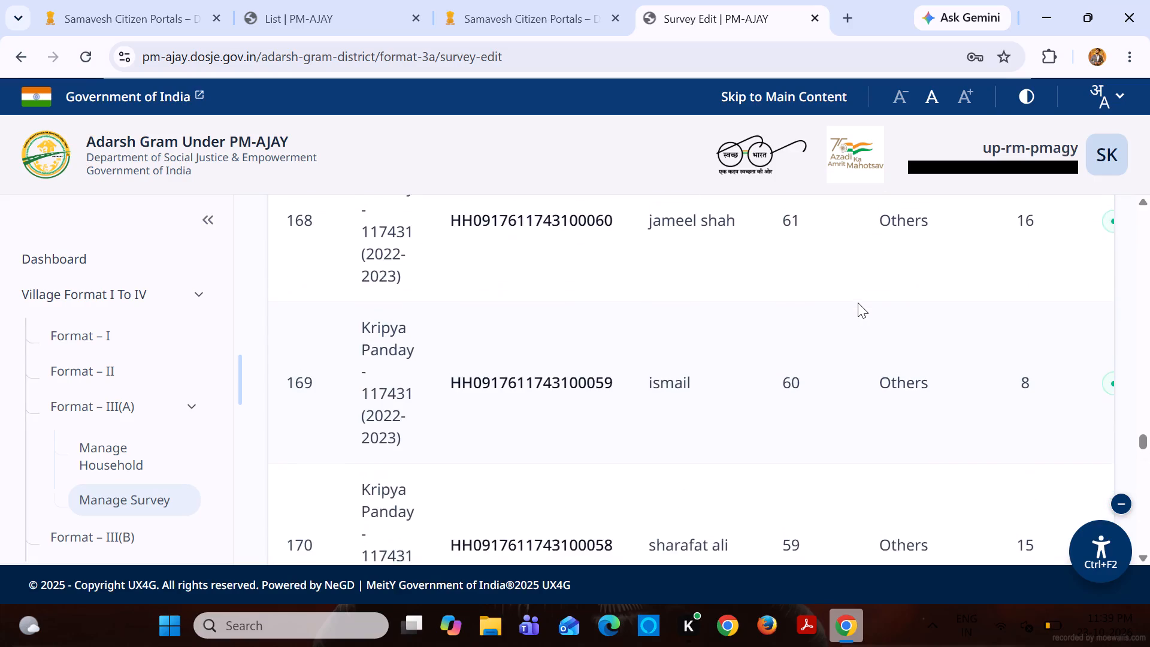
{"action": "scroll", "coordinate": [858, 303], "scroll_direction": "up", "scroll_amount": 7}
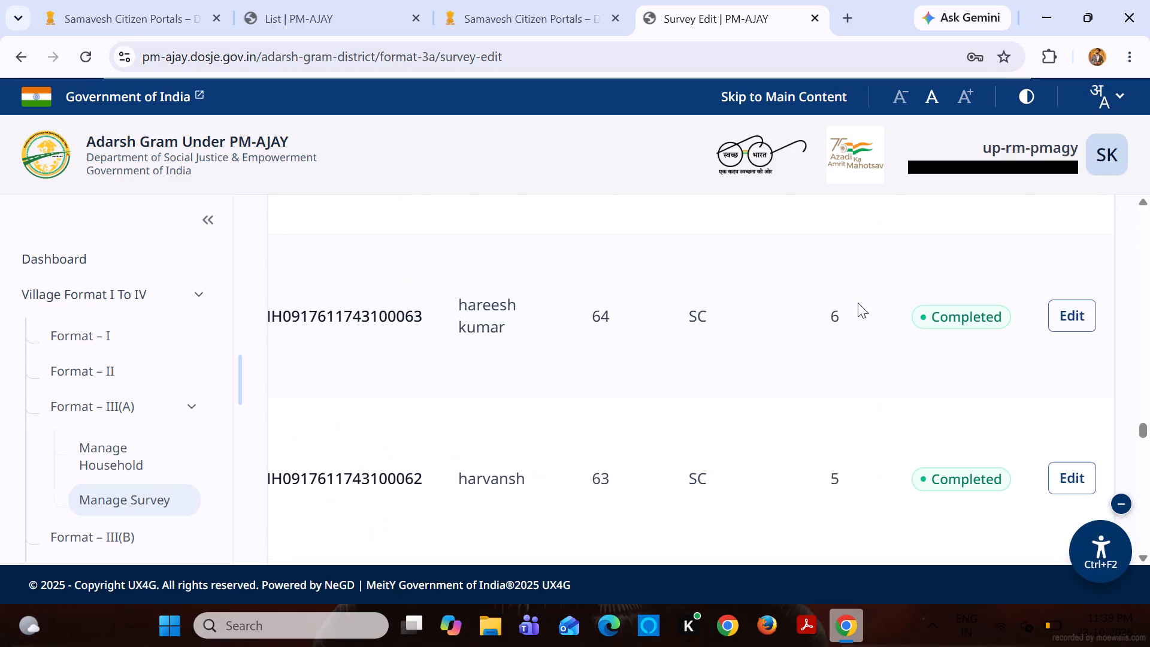
{"action": "left_click", "coordinate": [1072, 320]}
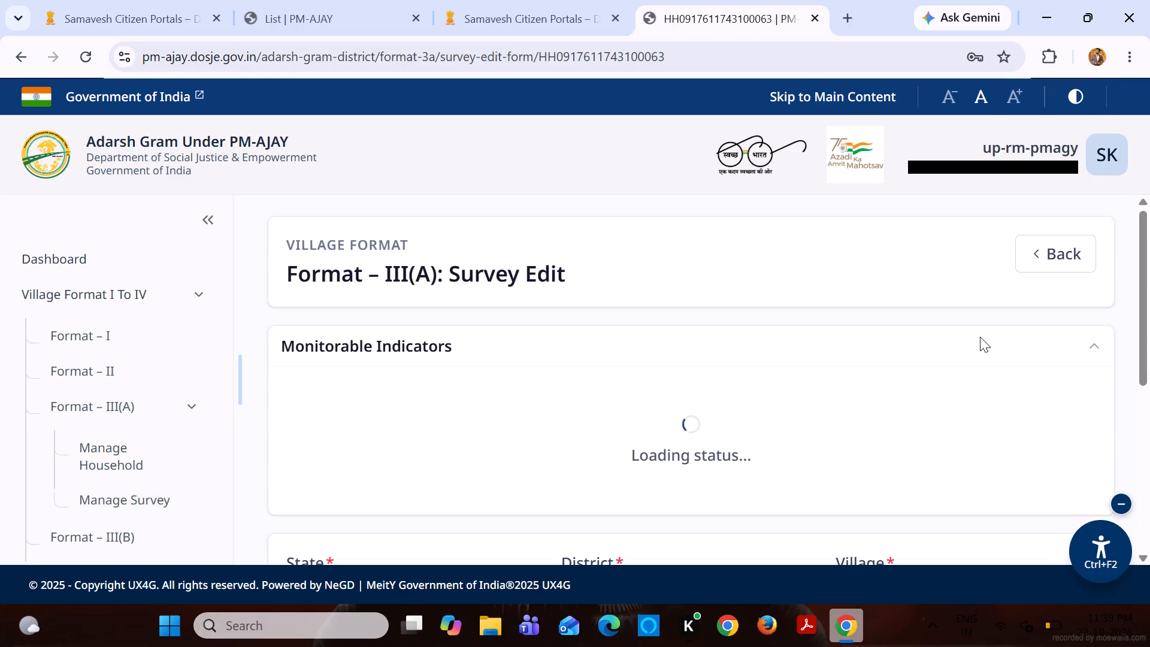
{"action": "scroll", "coordinate": [980, 337], "scroll_direction": "down", "scroll_amount": 8}
{"action": "left_click", "coordinate": [785, 411]}
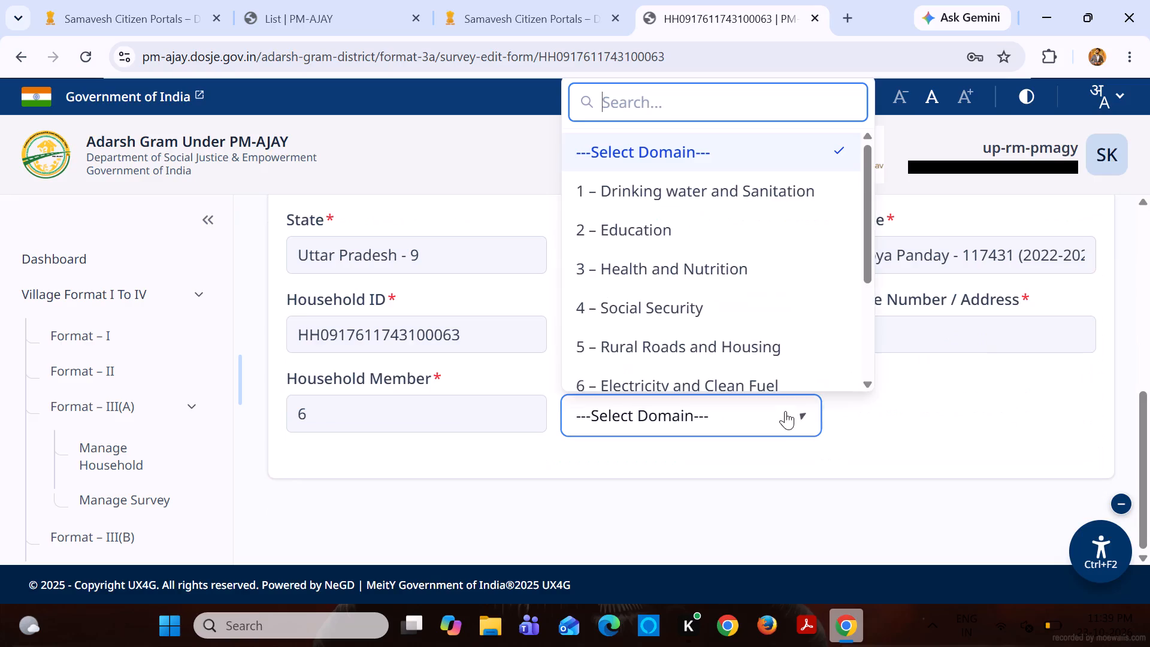
{"action": "scroll", "coordinate": [756, 207], "scroll_direction": "down", "scroll_amount": 13}
{"action": "left_click", "coordinate": [709, 355]}
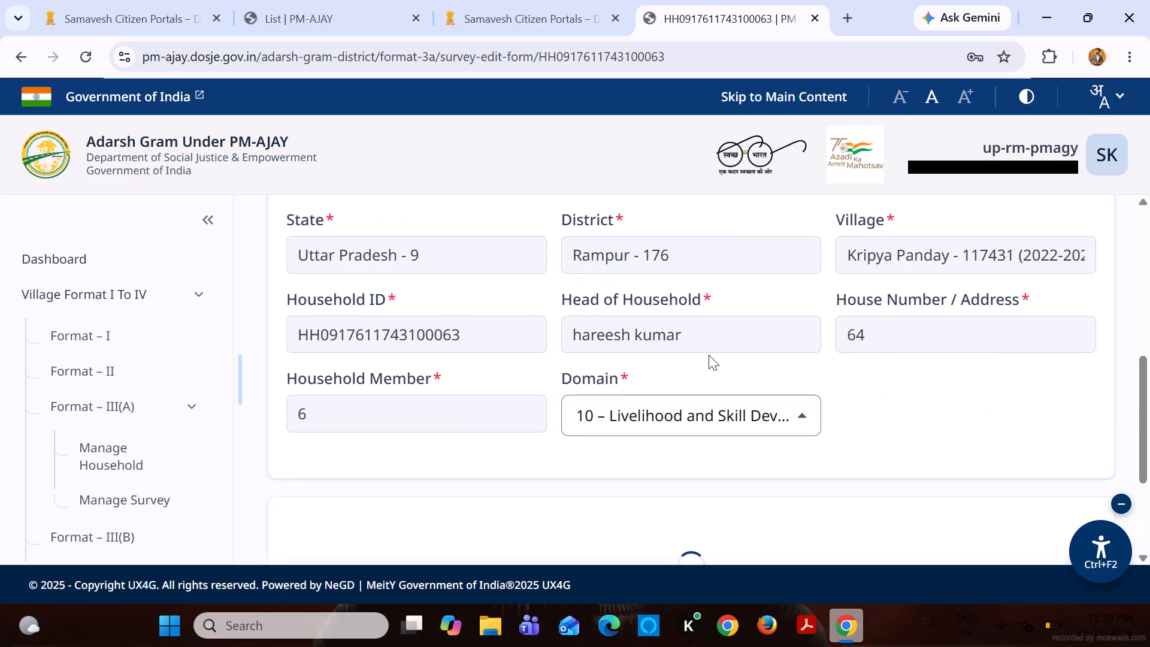
Set house 64's 10.1 number of youth eligible to get skill development training to 0, and save the survey answers.
{"action": "scroll", "coordinate": [831, 363], "scroll_direction": "down", "scroll_amount": 3}
{"action": "left_click", "coordinate": [954, 340]}
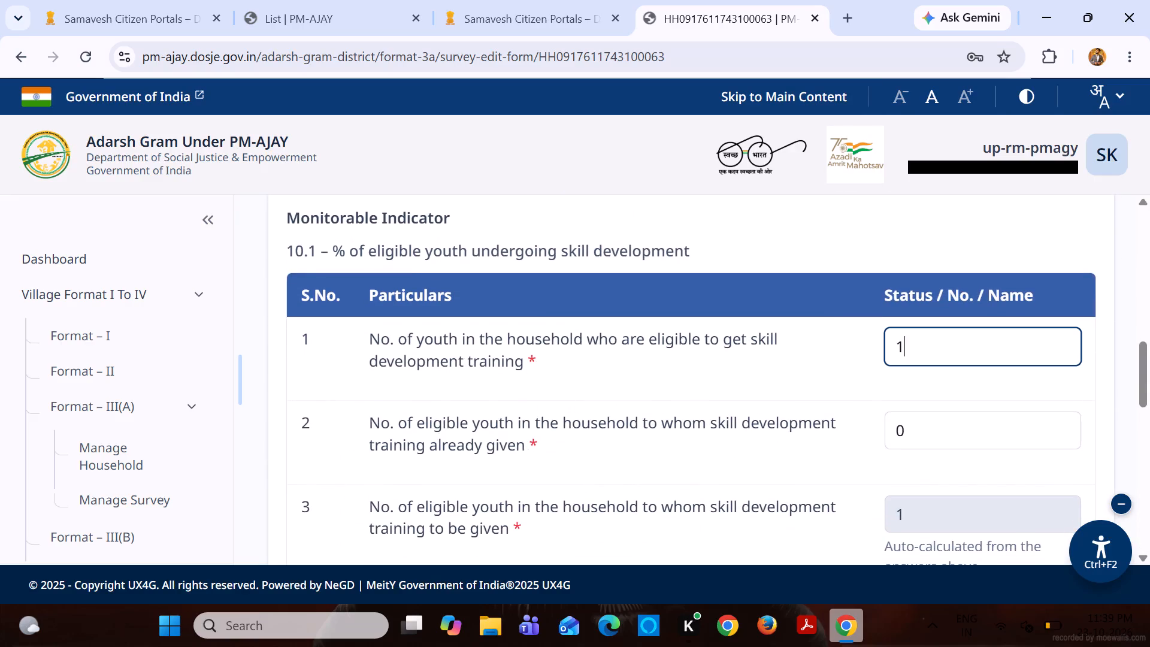
{"action": "key", "text": "BackSpace"}
{"action": "key", "text": "0"}
{"action": "scroll", "coordinate": [954, 340], "scroll_direction": "down", "scroll_amount": 3}
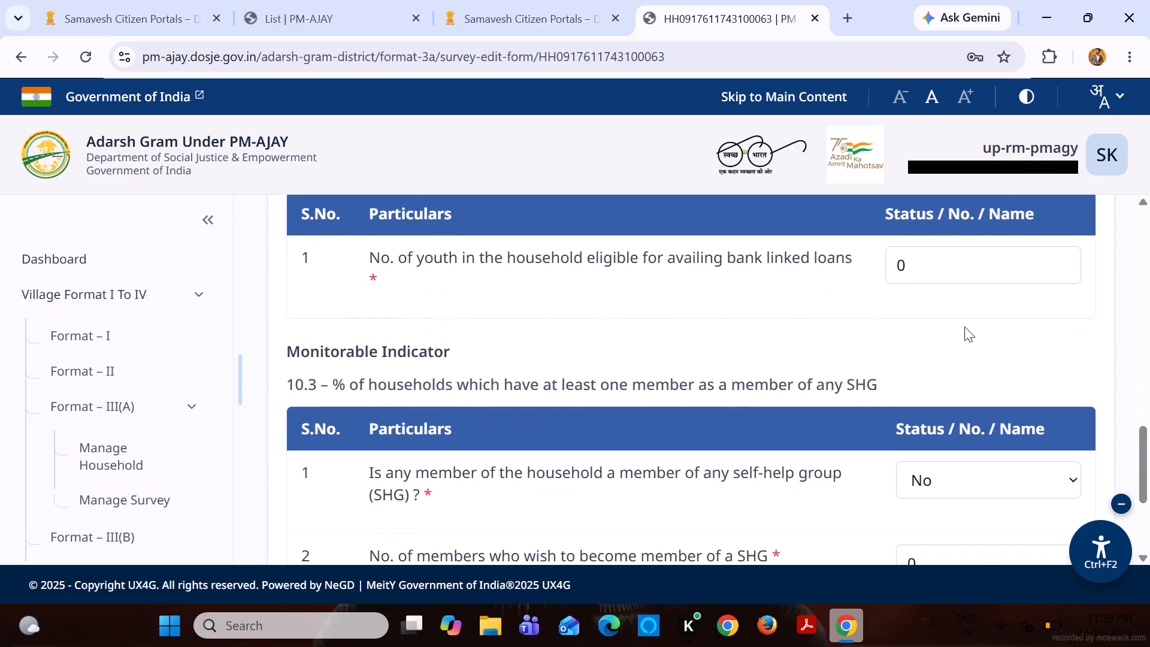
{"action": "scroll", "coordinate": [982, 313], "scroll_direction": "down", "scroll_amount": 4}
{"action": "left_click", "coordinate": [1046, 451]}
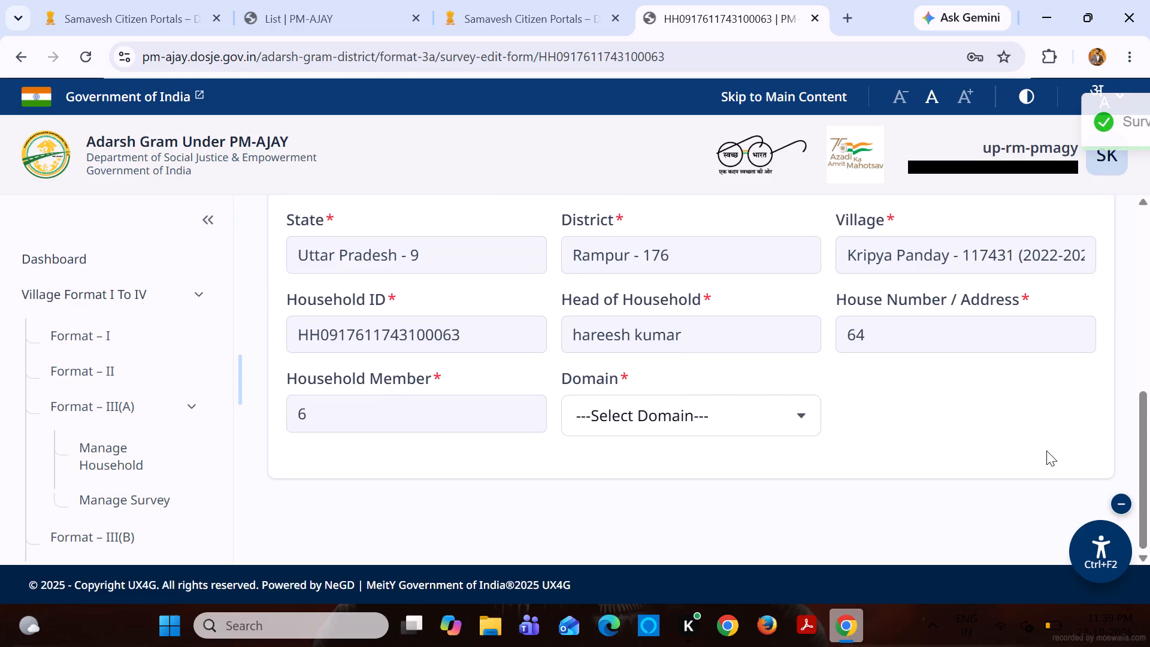
Return to the household list and, from page 2, open house 66's survey, household ID ending 065, at domain 10 – Livelihood and Skill Development.
{"action": "scroll", "coordinate": [1067, 365], "scroll_direction": "up", "scroll_amount": 11}
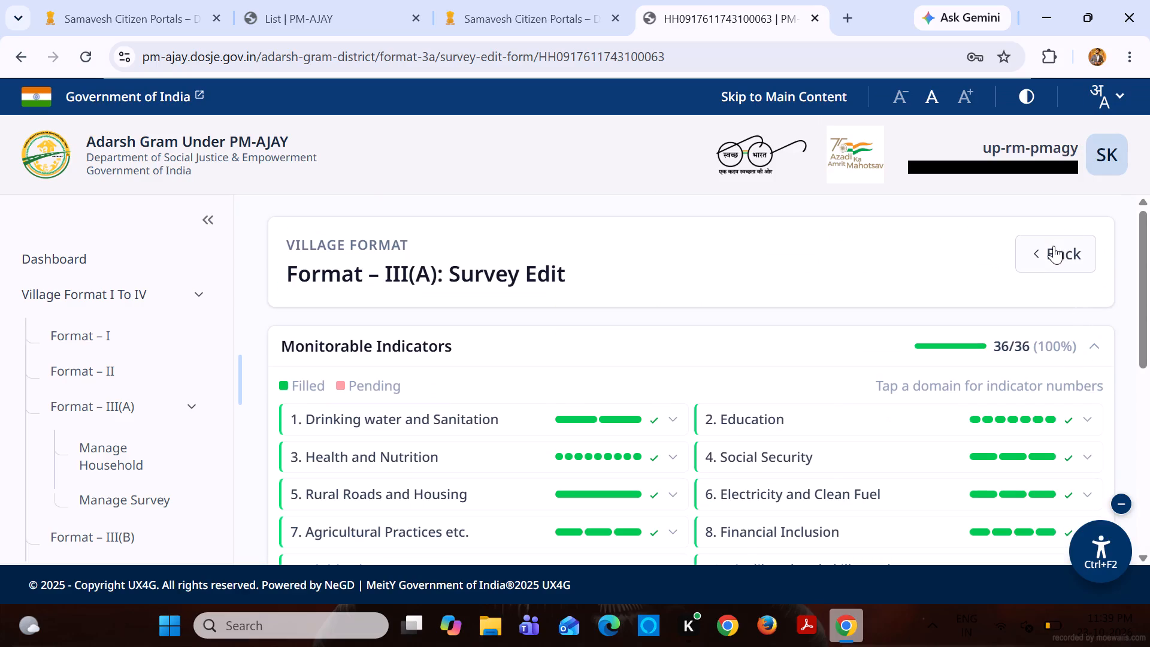
{"action": "left_click", "coordinate": [1054, 245]}
{"action": "scroll", "coordinate": [954, 357], "scroll_direction": "down", "scroll_amount": 5}
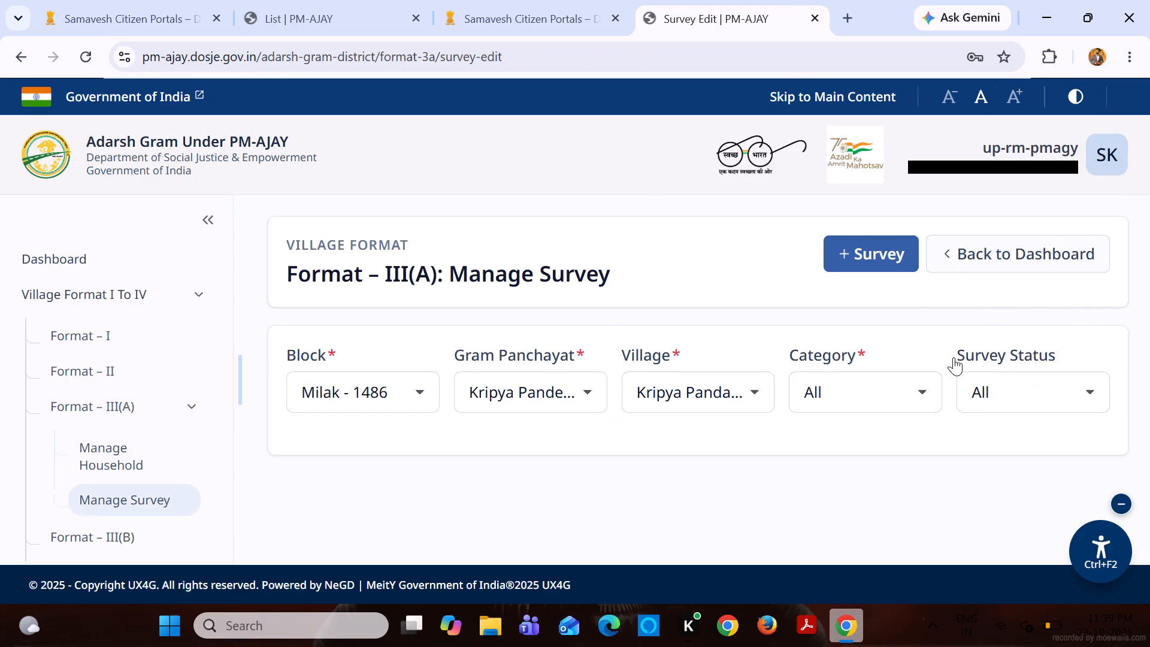
{"action": "scroll", "coordinate": [954, 357], "scroll_direction": "down", "scroll_amount": 5}
{"action": "scroll", "coordinate": [880, 424], "scroll_direction": "down", "scroll_amount": 20}
{"action": "scroll", "coordinate": [880, 424], "scroll_direction": "down", "scroll_amount": 2}
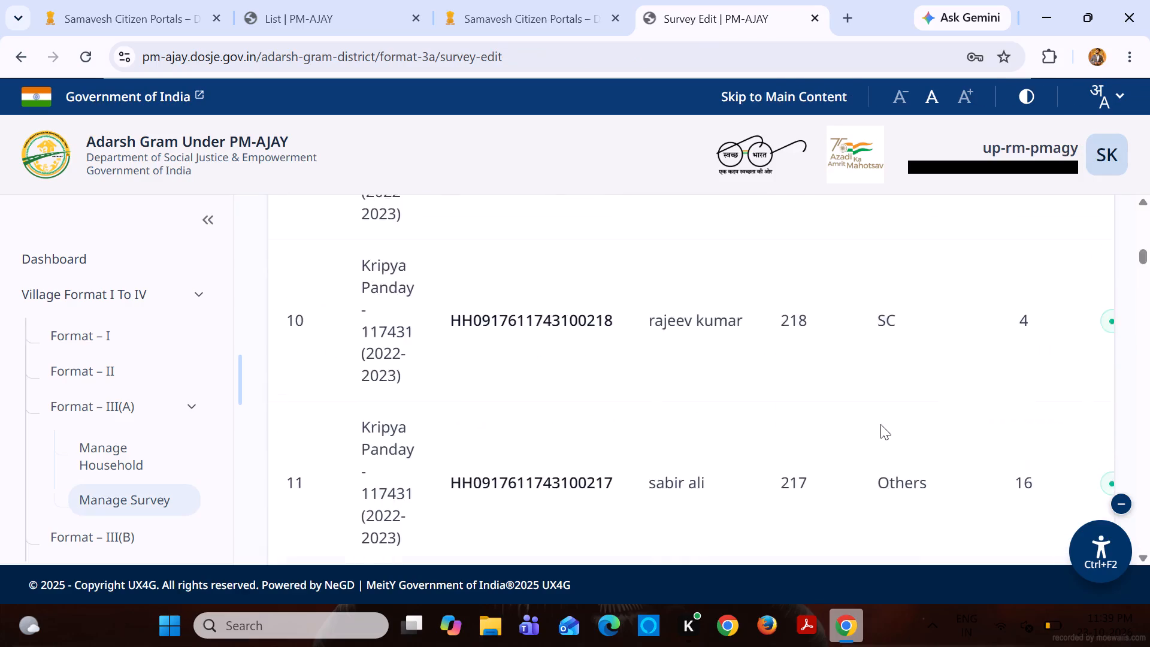
{"action": "scroll", "coordinate": [880, 424], "scroll_direction": "down", "scroll_amount": 20}
{"action": "scroll", "coordinate": [880, 424], "scroll_direction": "down", "scroll_amount": 10}
{"action": "left_click", "coordinate": [858, 449]}
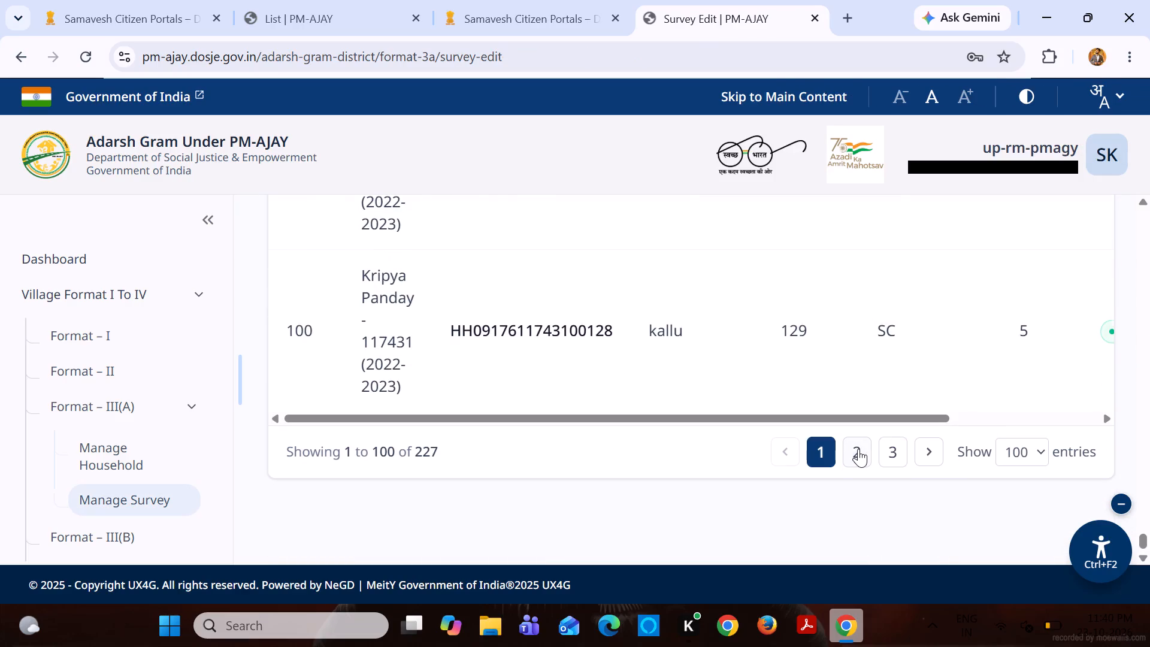
{"action": "scroll", "coordinate": [856, 333], "scroll_direction": "up", "scroll_amount": 20}
{"action": "scroll", "coordinate": [856, 333], "scroll_direction": "up", "scroll_amount": 9}
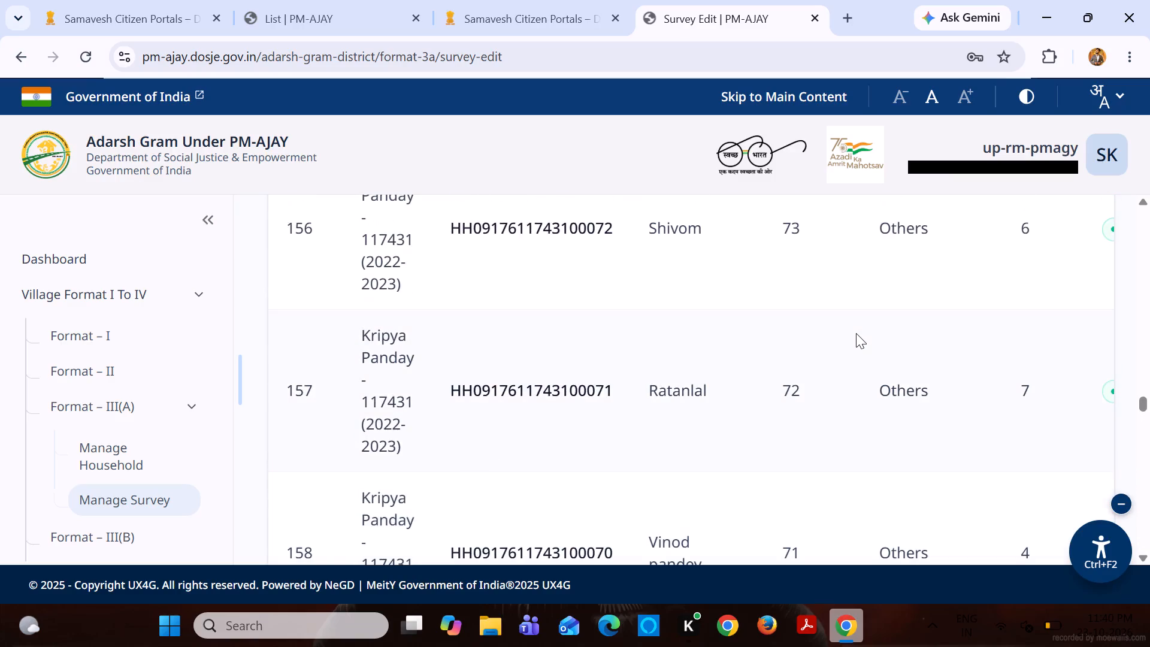
{"action": "scroll", "coordinate": [856, 333], "scroll_direction": "down", "scroll_amount": 10}
{"action": "scroll", "coordinate": [856, 333], "scroll_direction": "left", "scroll_amount": 4}
{"action": "left_click", "coordinate": [1064, 374]}
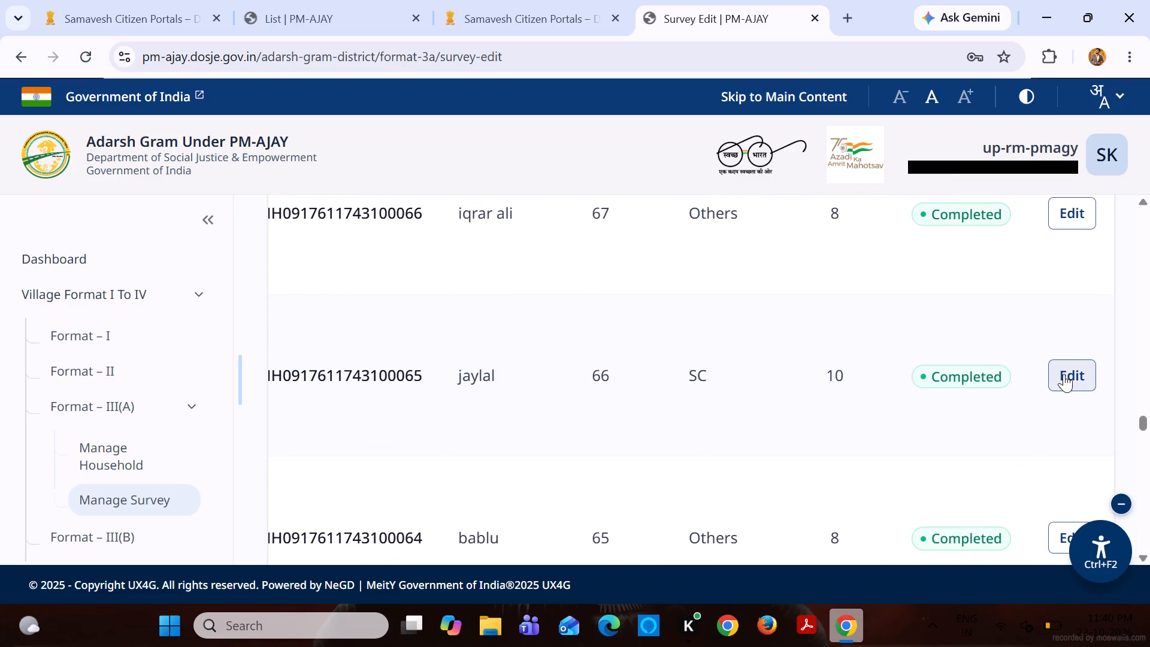
{"action": "scroll", "coordinate": [946, 385], "scroll_direction": "down", "scroll_amount": 9}
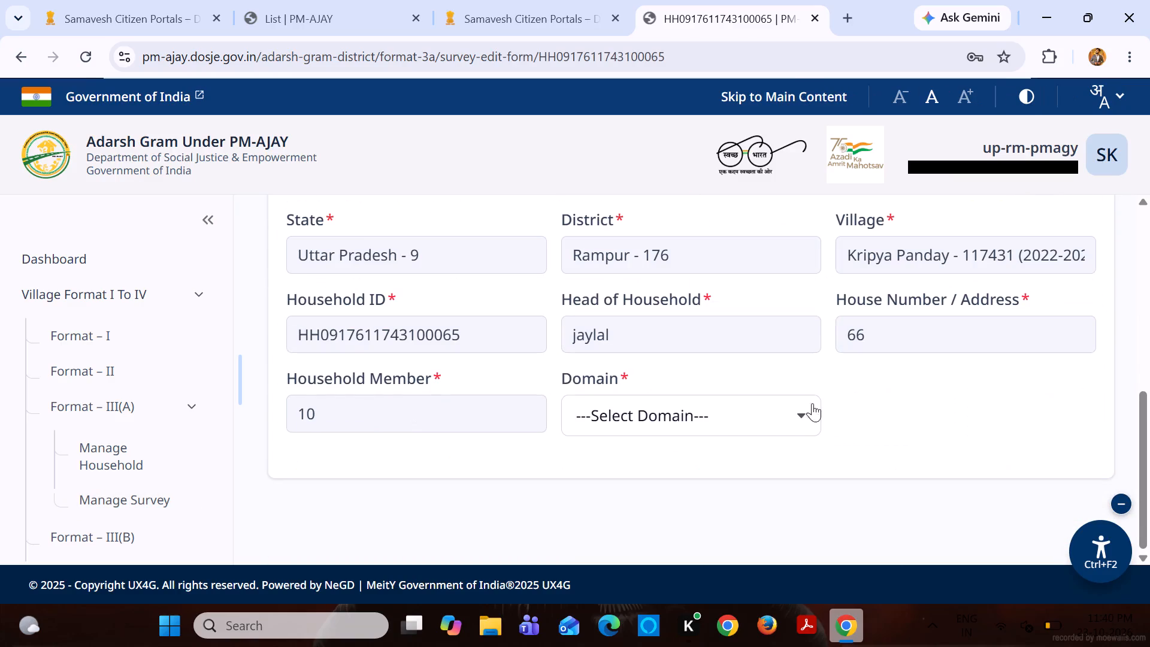
{"action": "left_click", "coordinate": [794, 406]}
{"action": "scroll", "coordinate": [750, 241], "scroll_direction": "down", "scroll_amount": 8}
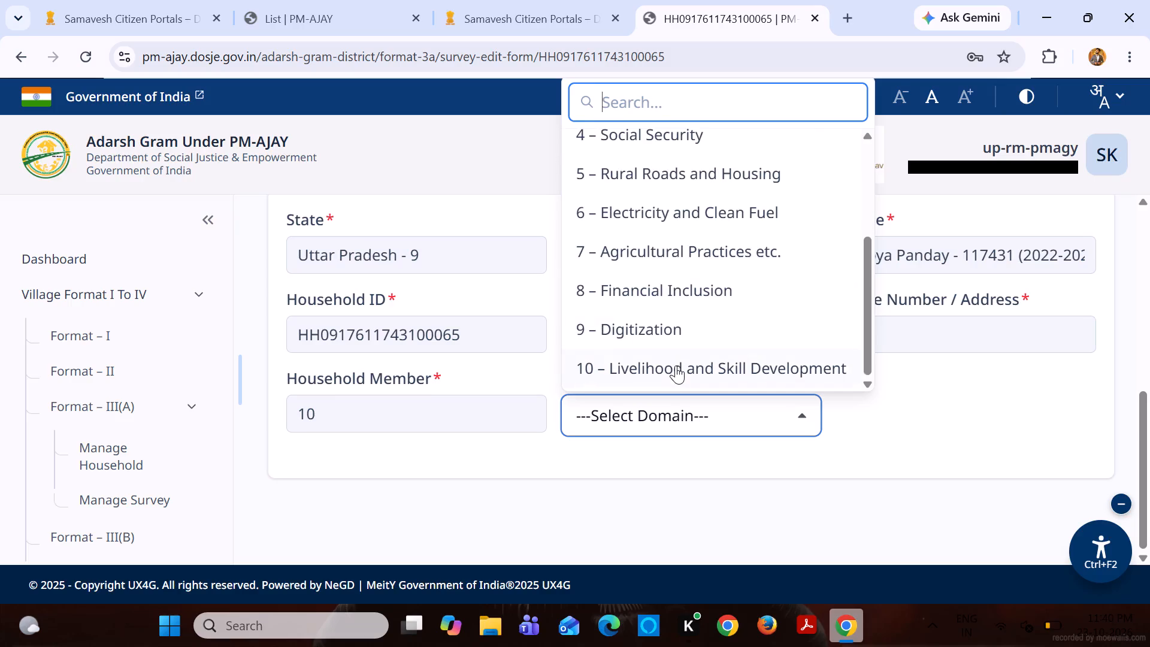
{"action": "left_click", "coordinate": [676, 365]}
{"action": "scroll", "coordinate": [805, 379], "scroll_direction": "down", "scroll_amount": 3}
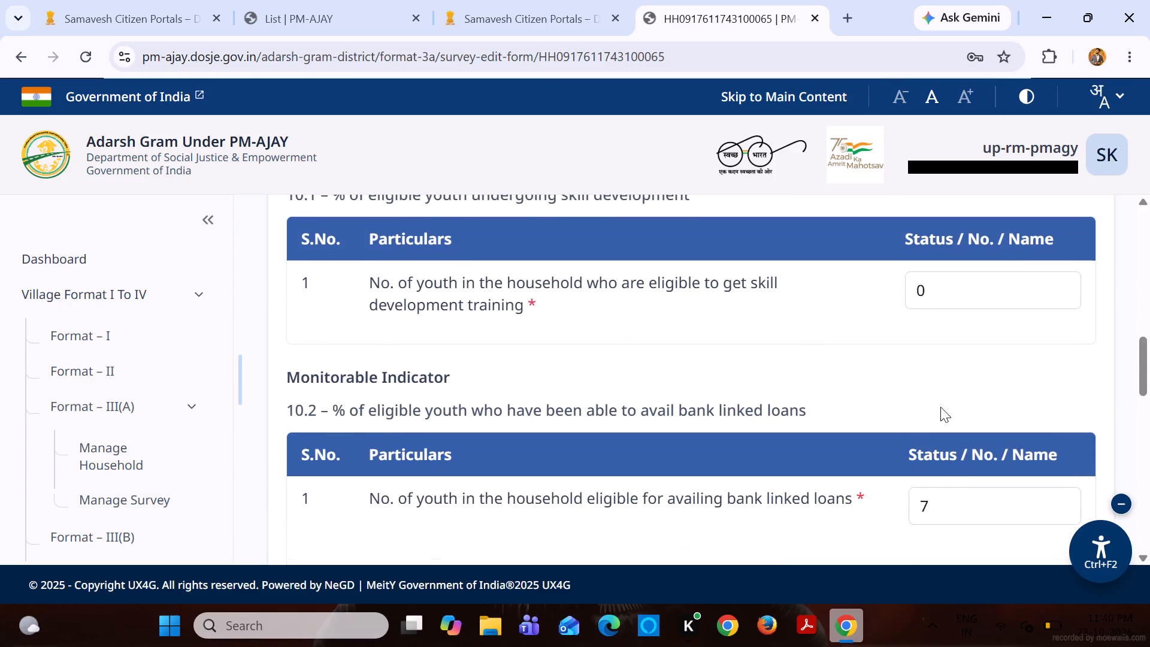
Set house 66's 10.2 number of youth eligible for availing bank linked loans to 0, and save the survey answers.
{"action": "left_click", "coordinate": [949, 494]}
{"action": "key", "text": "BackSpace"}
{"action": "key", "text": "0"}
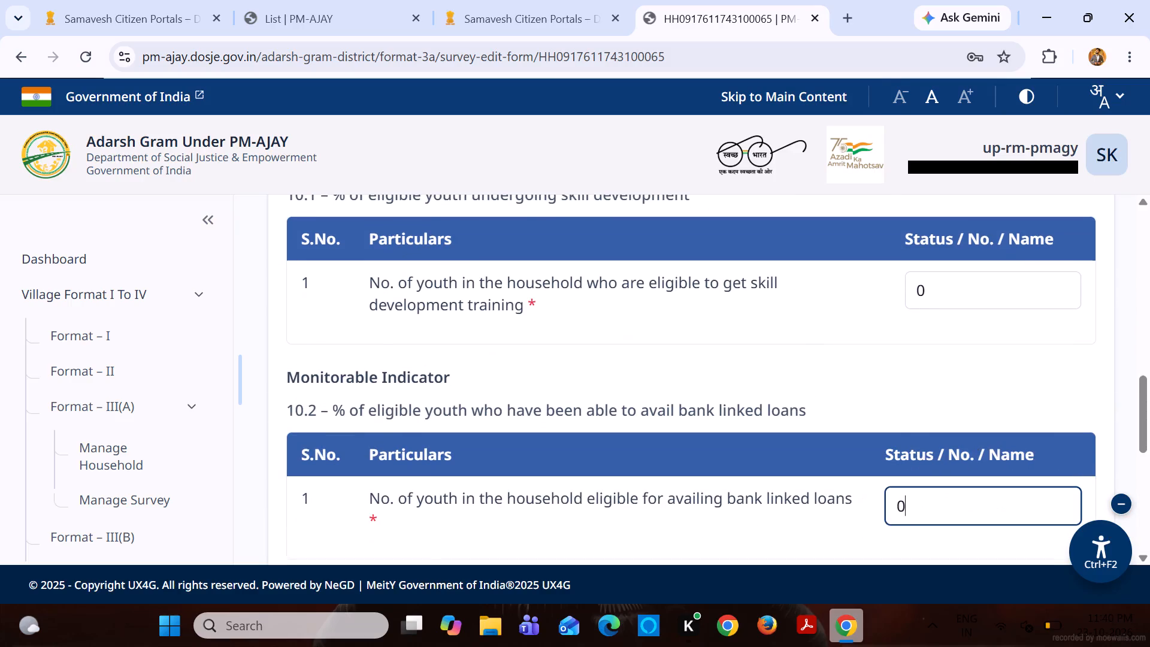
{"action": "scroll", "coordinate": [949, 494], "scroll_direction": "down", "scroll_amount": 4}
{"action": "scroll", "coordinate": [974, 403], "scroll_direction": "down", "scroll_amount": 3}
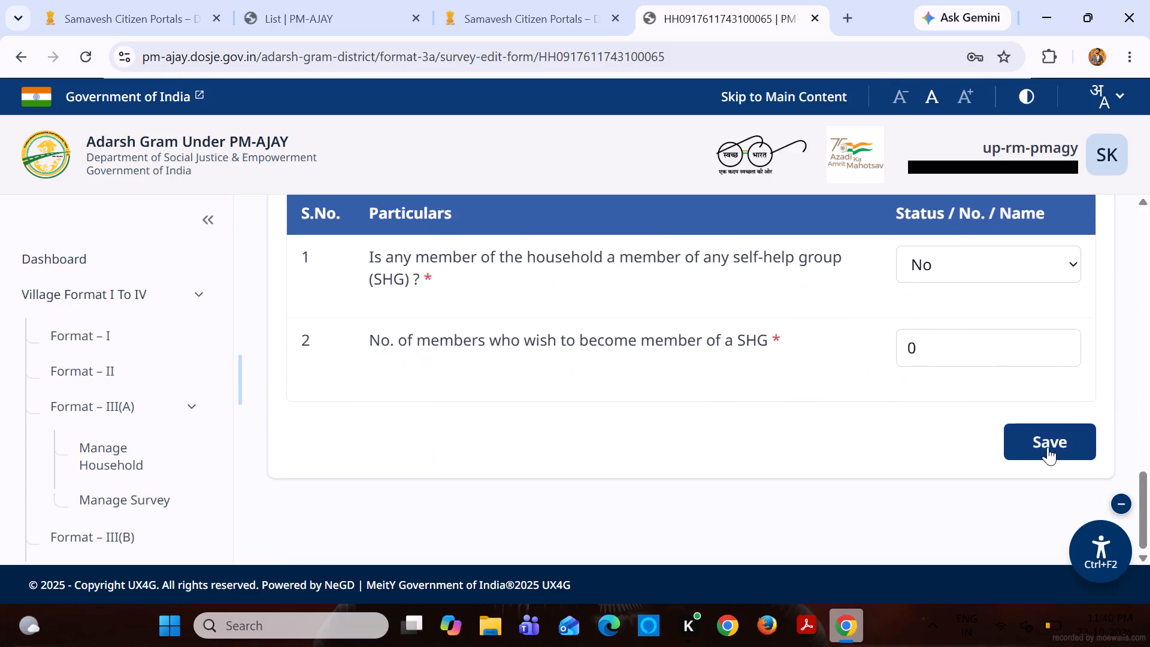
{"action": "left_click", "coordinate": [1048, 447]}
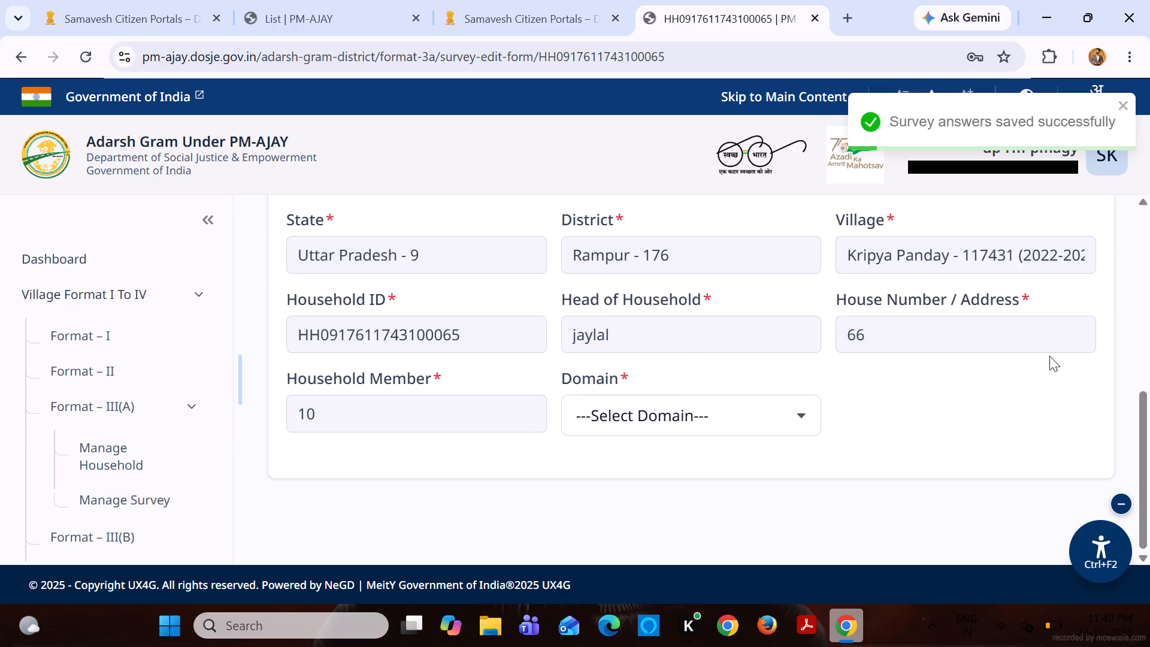
Return to the household list and, from page 2, open house 69's survey, household ID ending 068, at domain 10 – Livelihood and Skill Development.
{"action": "scroll", "coordinate": [1024, 329], "scroll_direction": "up", "scroll_amount": 10}
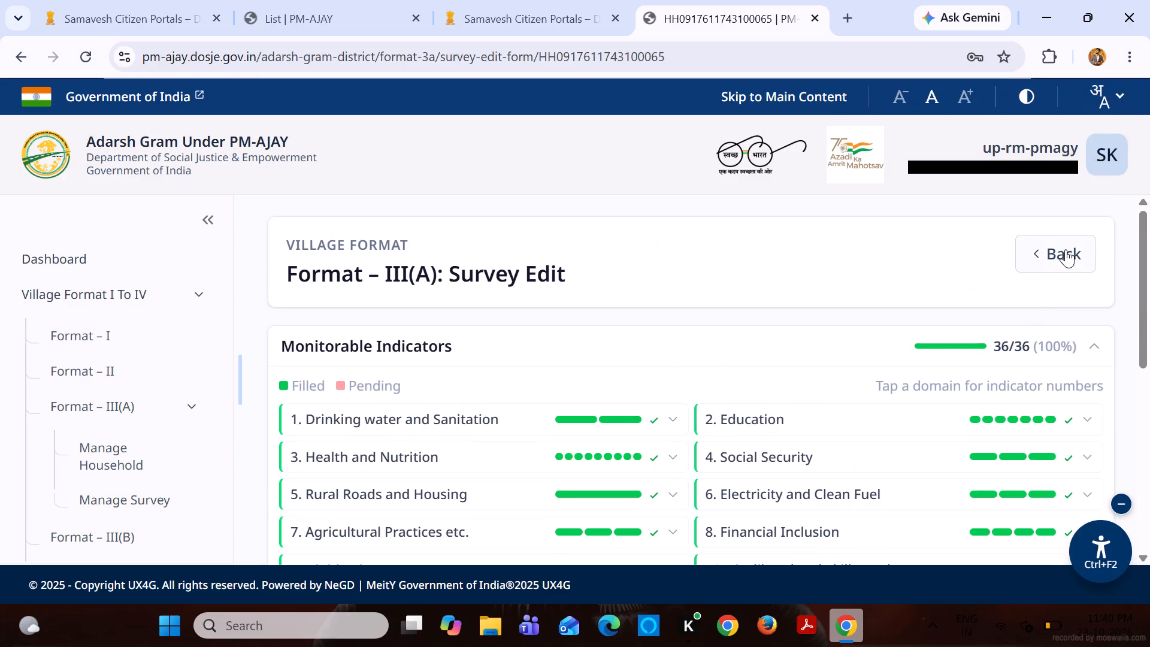
{"action": "left_click", "coordinate": [1066, 249]}
{"action": "scroll", "coordinate": [964, 331], "scroll_direction": "down", "scroll_amount": 15}
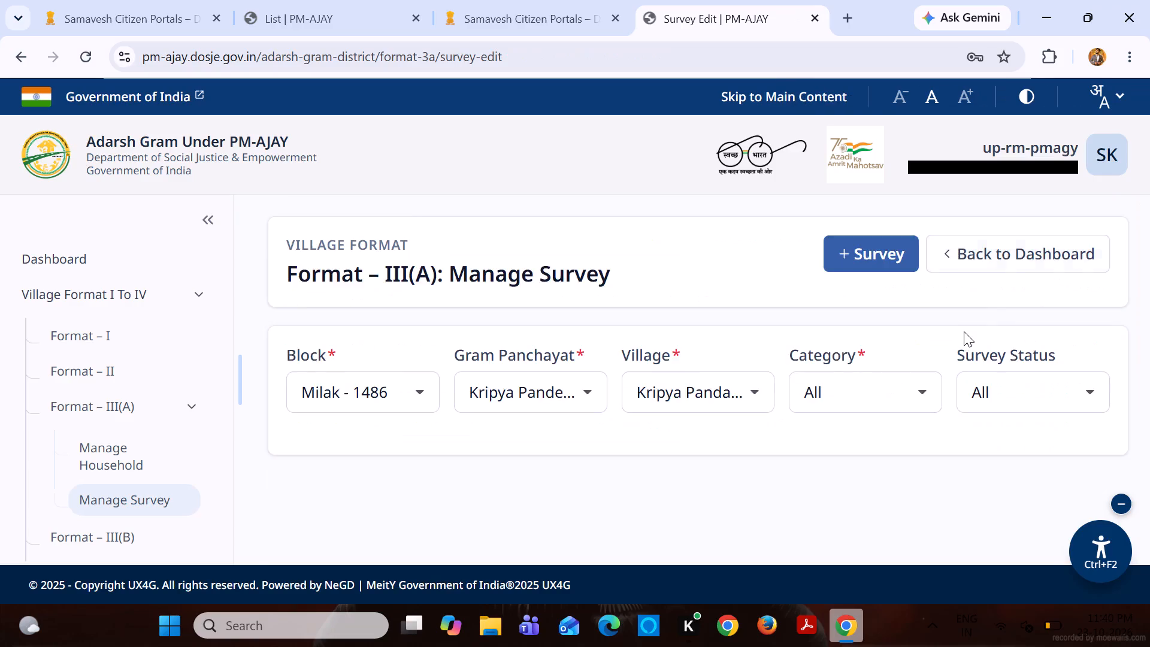
{"action": "scroll", "coordinate": [964, 331], "scroll_direction": "down", "scroll_amount": 17}
{"action": "scroll", "coordinate": [964, 331], "scroll_direction": "down", "scroll_amount": 7}
{"action": "scroll", "coordinate": [964, 331], "scroll_direction": "down", "scroll_amount": 20}
{"action": "scroll", "coordinate": [964, 331], "scroll_direction": "down", "scroll_amount": 2}
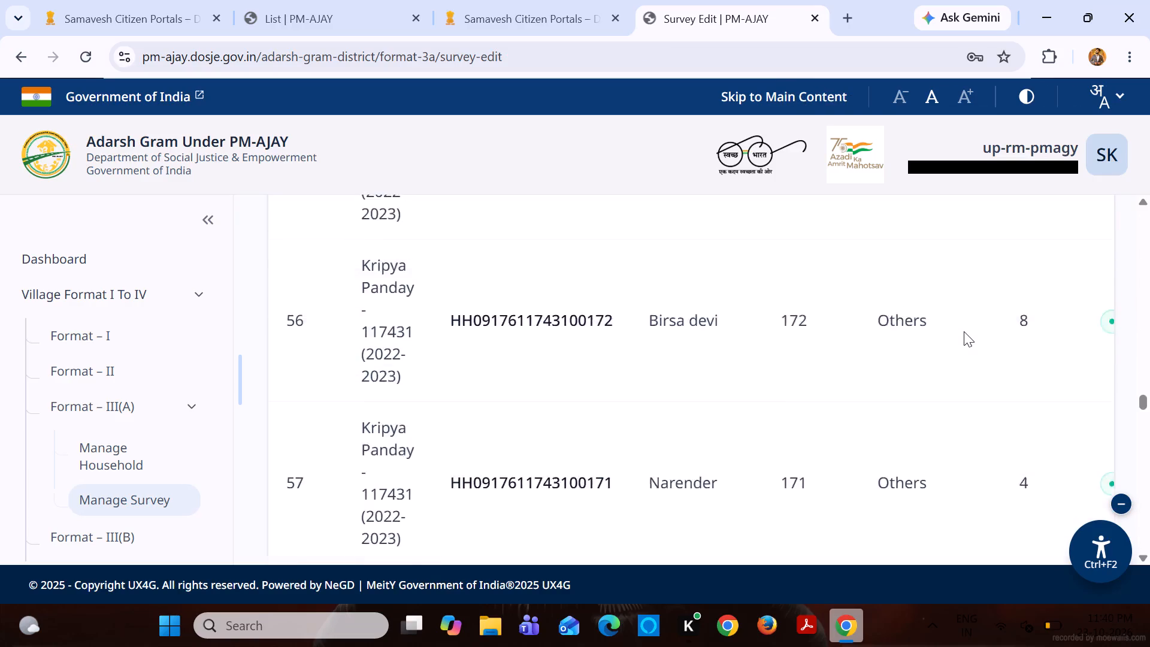
{"action": "scroll", "coordinate": [964, 331], "scroll_direction": "down", "scroll_amount": 20}
{"action": "scroll", "coordinate": [964, 331], "scroll_direction": "down", "scroll_amount": 4}
{"action": "left_click", "coordinate": [857, 447]}
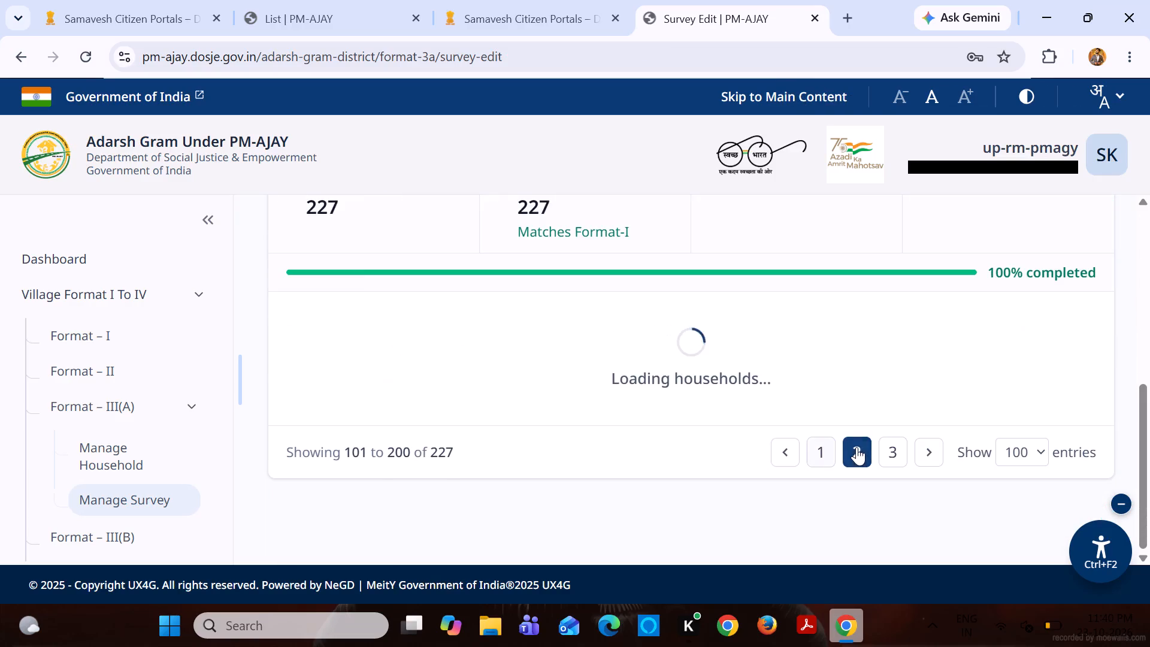
{"action": "scroll", "coordinate": [856, 330], "scroll_direction": "up", "scroll_amount": 8}
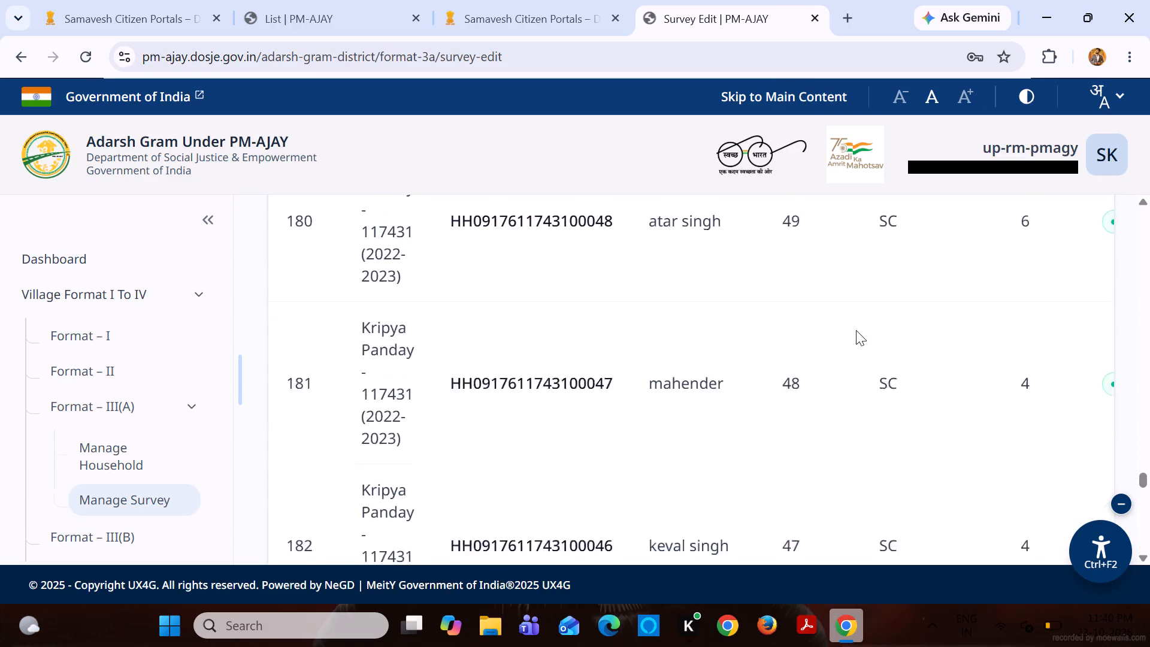
{"action": "scroll", "coordinate": [856, 330], "scroll_direction": "up", "scroll_amount": 11}
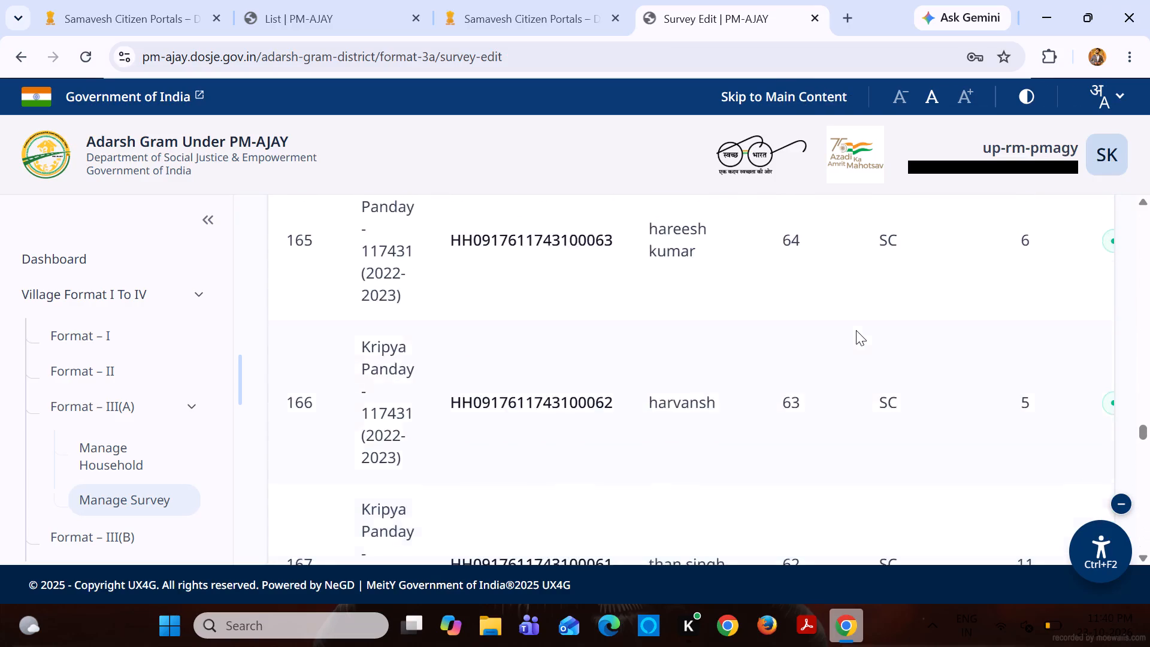
{"action": "scroll", "coordinate": [856, 330], "scroll_direction": "up", "scroll_amount": 11}
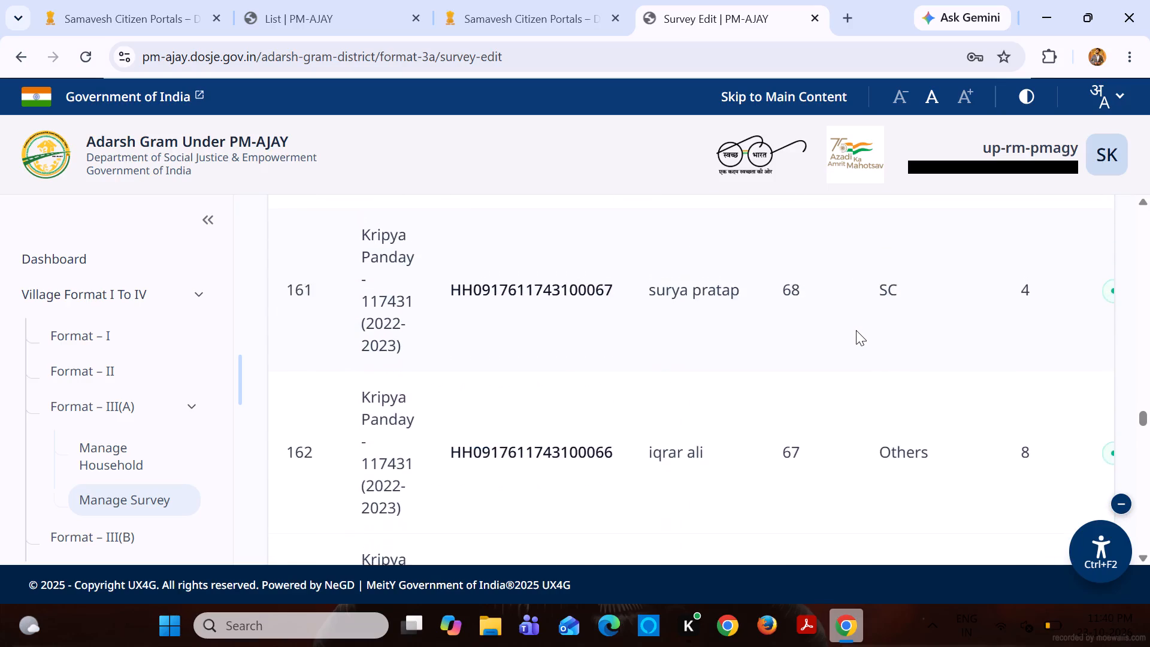
{"action": "scroll", "coordinate": [856, 330], "scroll_direction": "up", "scroll_amount": 3}
{"action": "scroll", "coordinate": [856, 330], "scroll_direction": "left", "scroll_amount": 7}
{"action": "left_click", "coordinate": [1066, 261]}
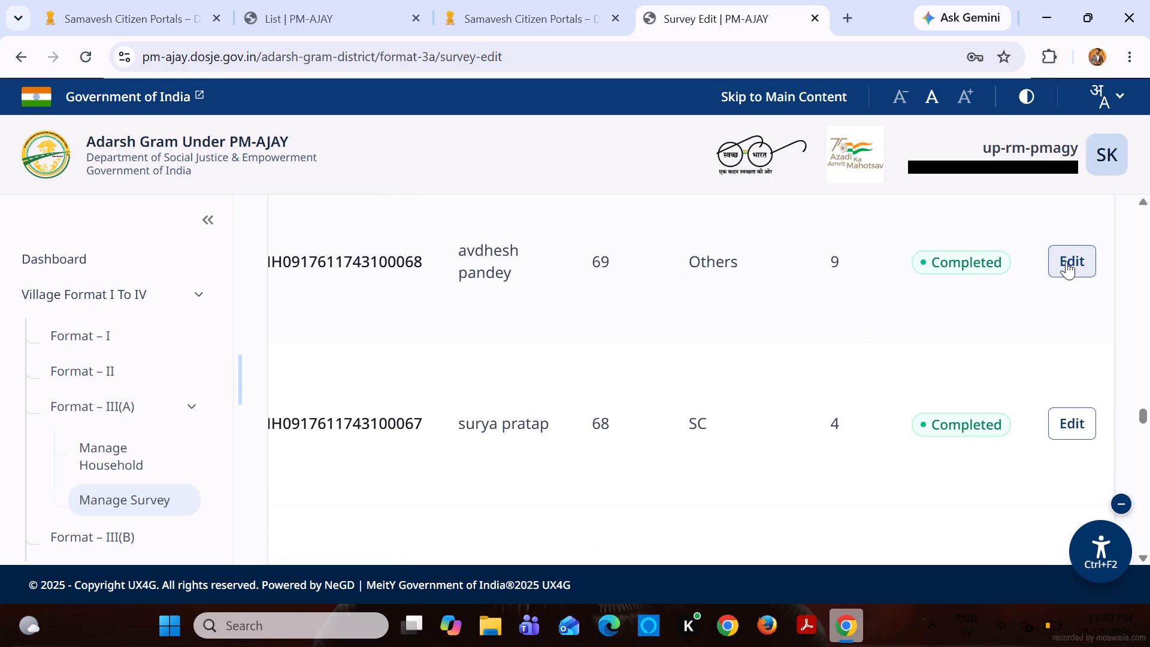
{"action": "scroll", "coordinate": [906, 347], "scroll_direction": "down", "scroll_amount": 8}
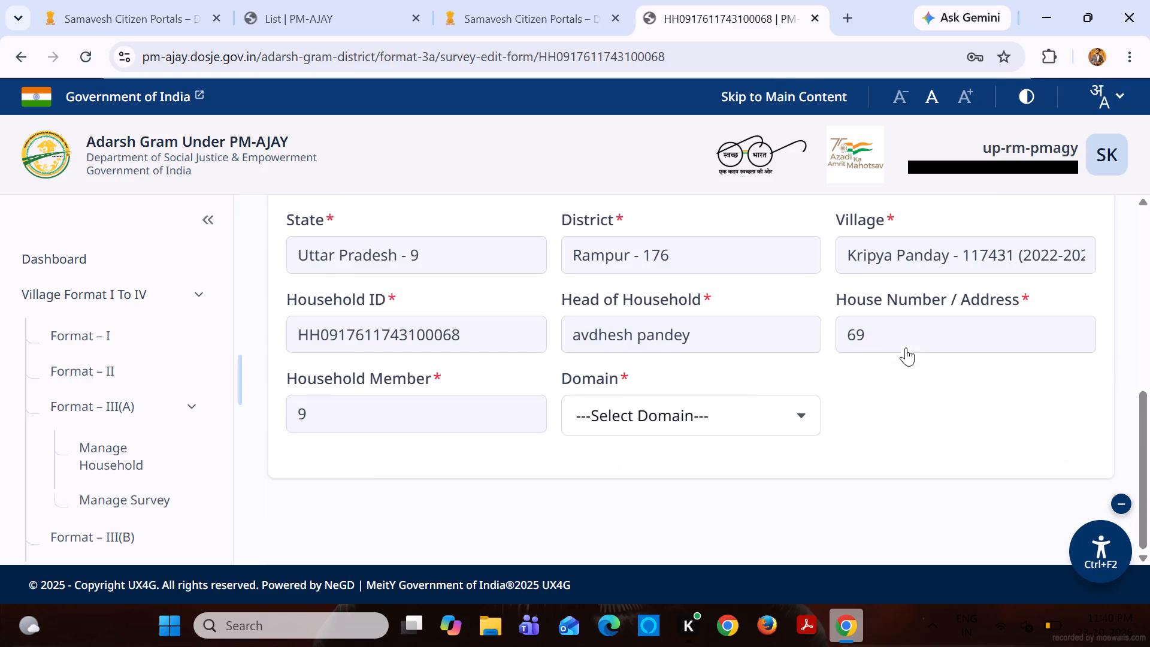
{"action": "left_click", "coordinate": [797, 404]}
{"action": "scroll", "coordinate": [750, 235], "scroll_direction": "down", "scroll_amount": 6}
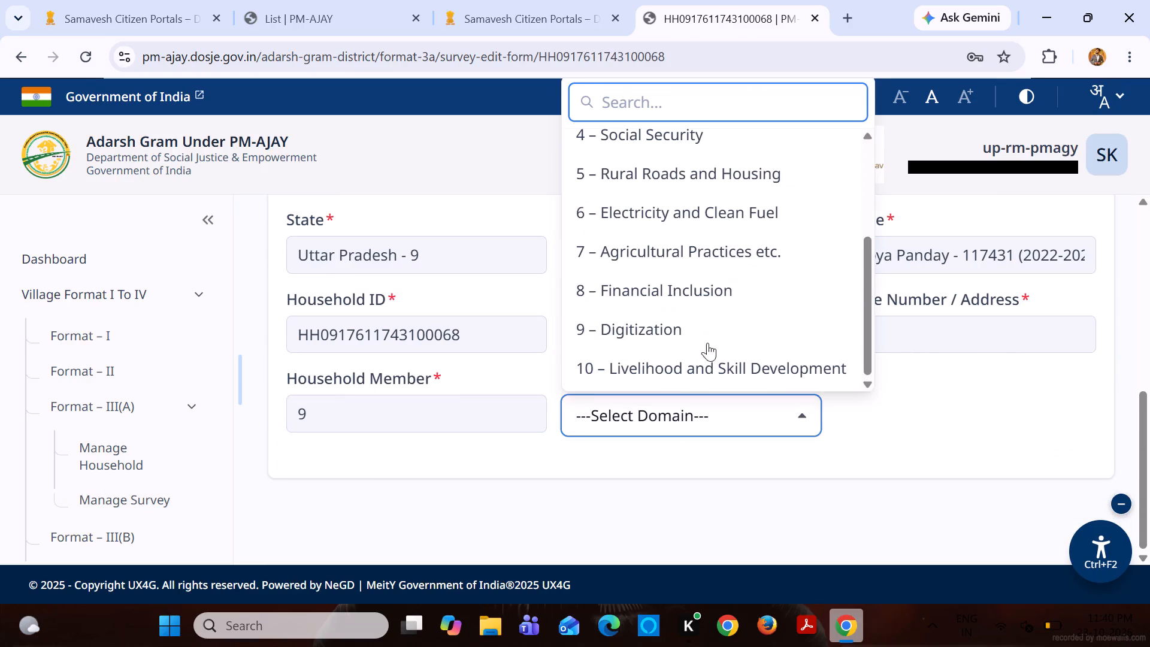
{"action": "left_click", "coordinate": [704, 368]}
Set house 69's 10.2 number of youth eligible for availing bank linked loans to 0, and save the survey answers.
{"action": "scroll", "coordinate": [830, 389], "scroll_direction": "down", "scroll_amount": 5}
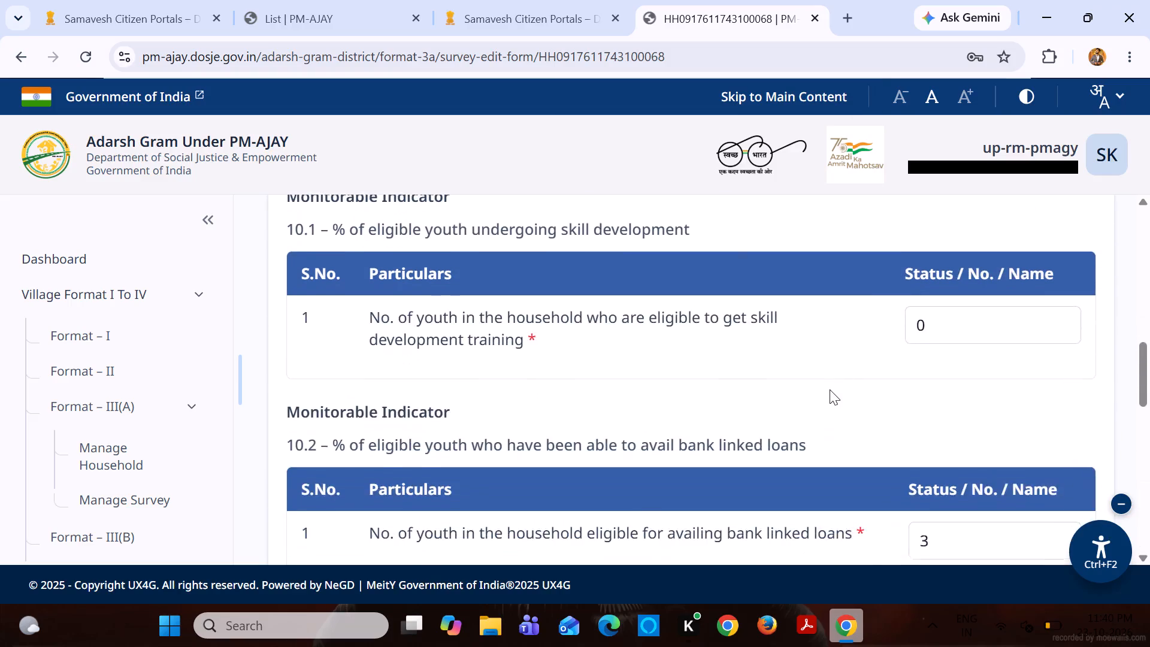
{"action": "scroll", "coordinate": [830, 389], "scroll_direction": "down", "scroll_amount": 2}
{"action": "left_click", "coordinate": [977, 313]}
{"action": "key", "text": "BackSpace"}
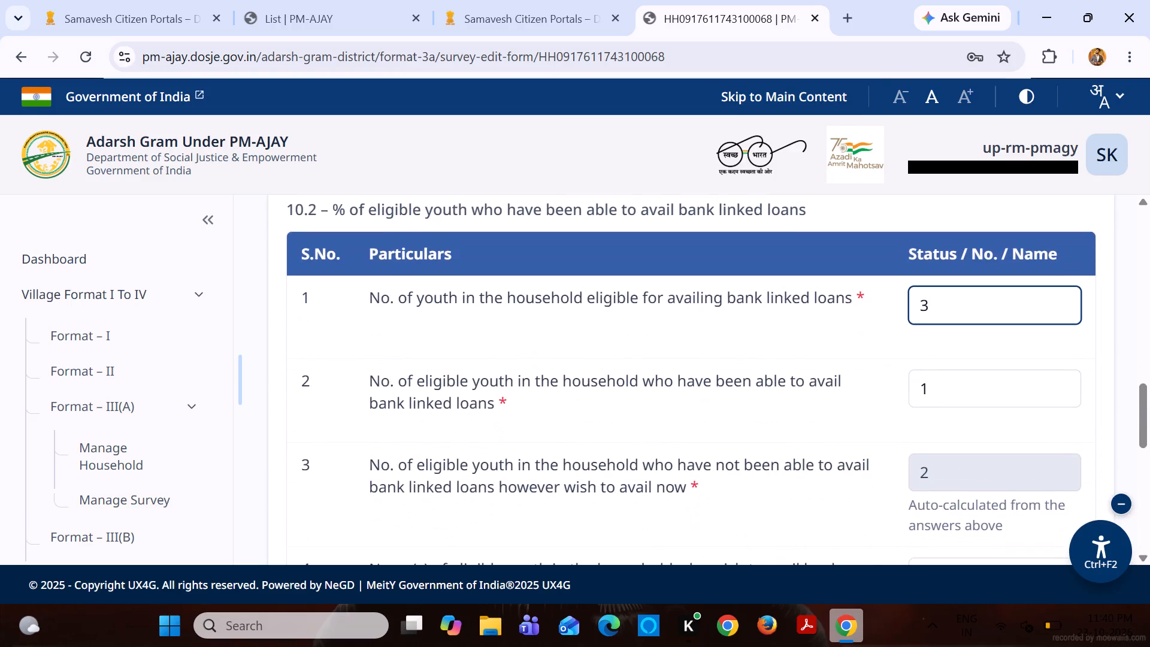
{"action": "key", "text": "0"}
{"action": "scroll", "coordinate": [977, 313], "scroll_direction": "down", "scroll_amount": 6}
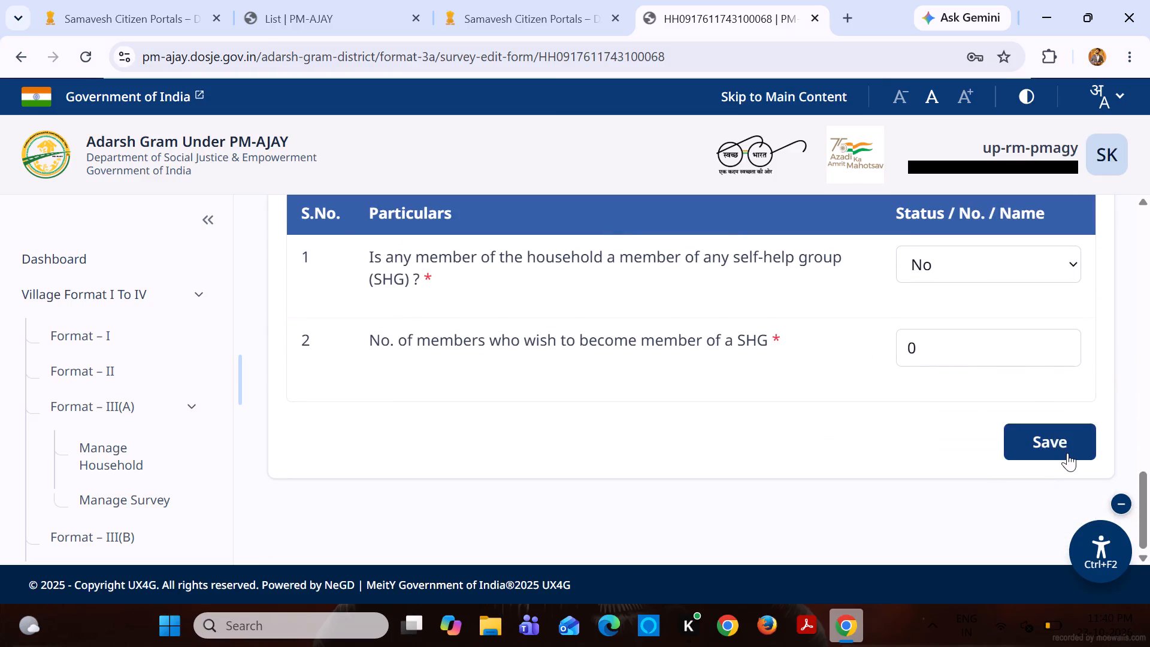
{"action": "left_click", "coordinate": [1067, 453]}
Return to the household list and, from page 2, open house 73's survey, household ID ending 072, at domain 10 – Livelihood and Skill Development.
{"action": "scroll", "coordinate": [933, 242], "scroll_direction": "up", "scroll_amount": 10}
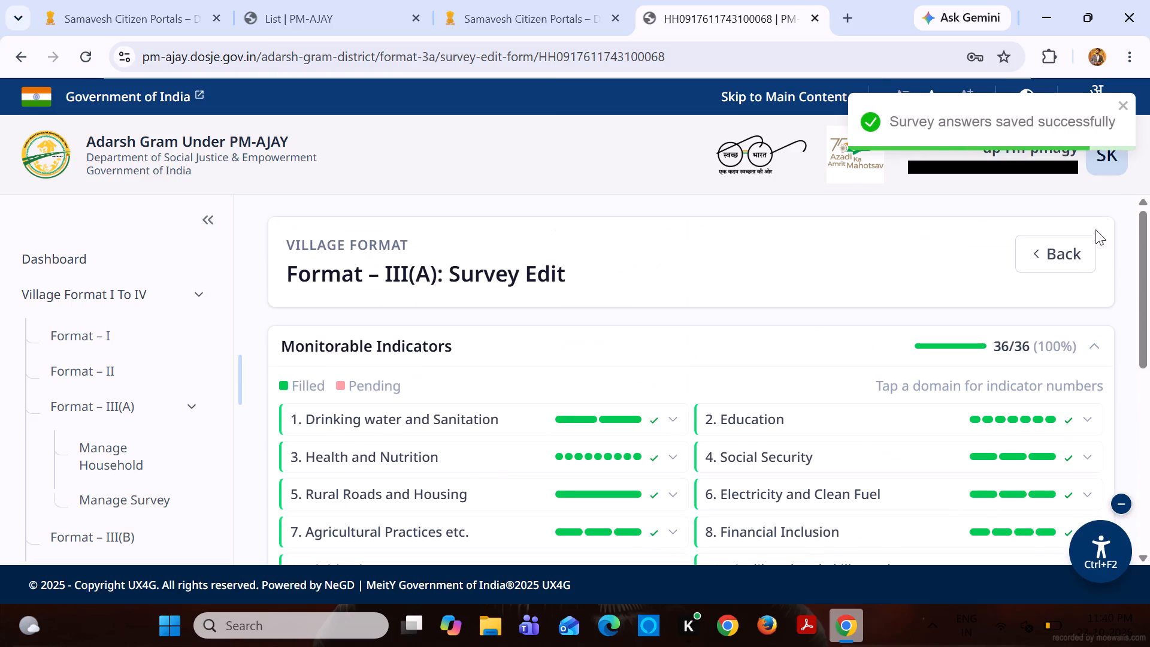
{"action": "left_click", "coordinate": [1072, 243]}
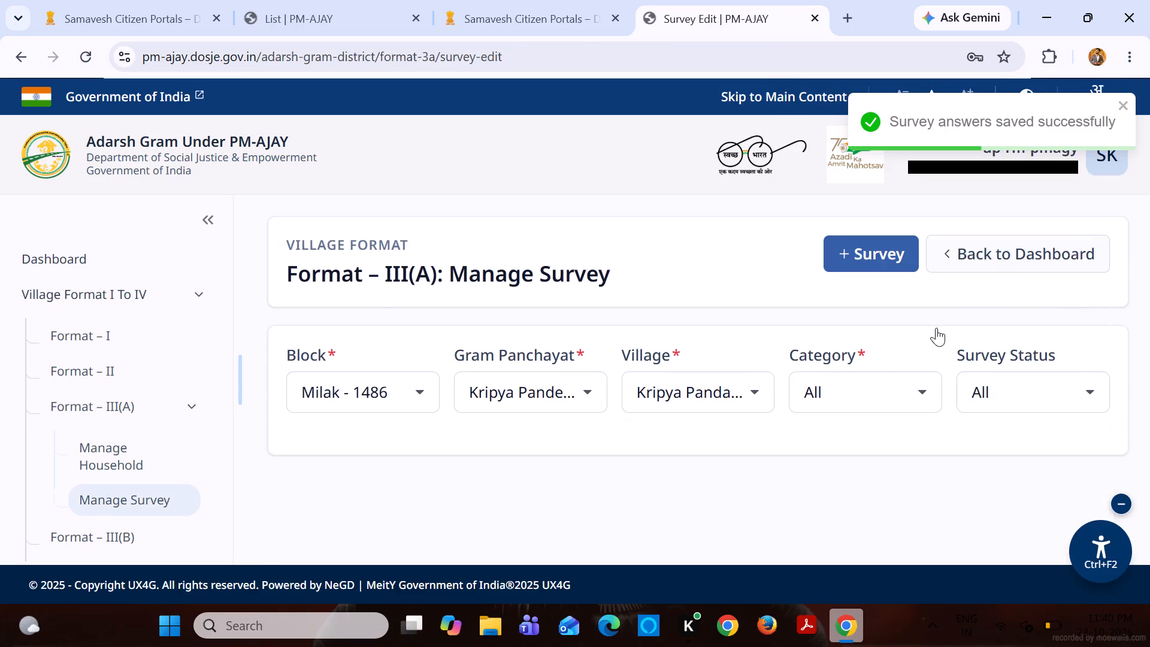
{"action": "scroll", "coordinate": [889, 379], "scroll_direction": "down", "scroll_amount": 19}
{"action": "scroll", "coordinate": [889, 379], "scroll_direction": "down", "scroll_amount": 7}
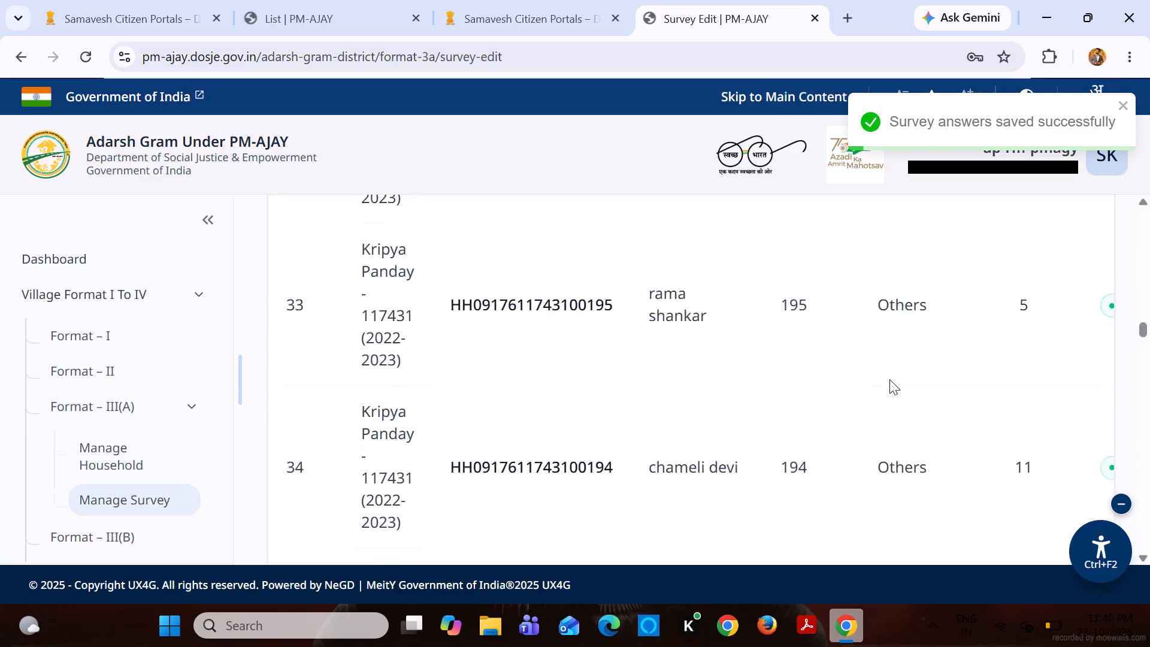
{"action": "scroll", "coordinate": [889, 379], "scroll_direction": "down", "scroll_amount": 20}
{"action": "scroll", "coordinate": [889, 379], "scroll_direction": "down", "scroll_amount": 10}
{"action": "left_click", "coordinate": [860, 444]}
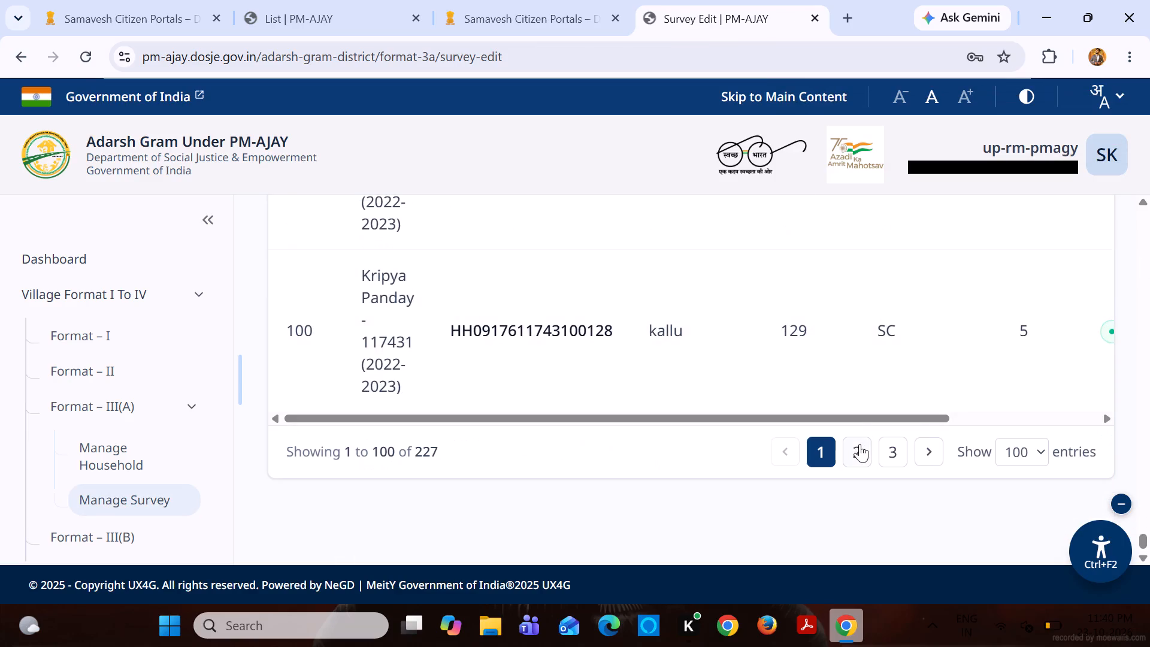
{"action": "scroll", "coordinate": [846, 281], "scroll_direction": "up", "scroll_amount": 9}
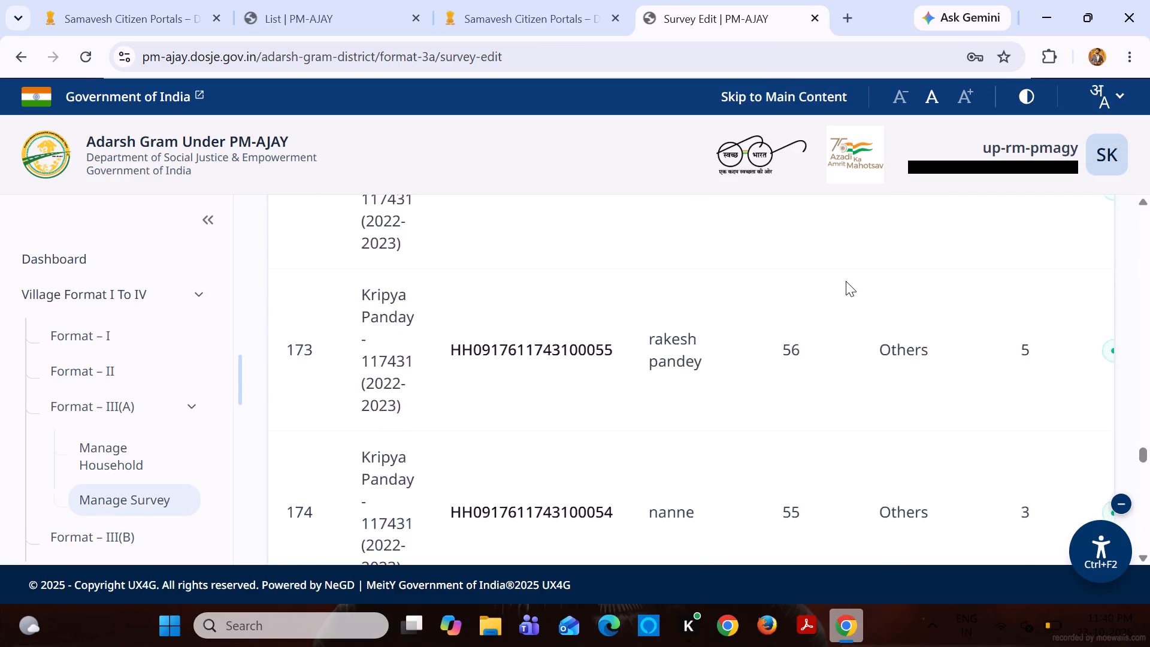
{"action": "scroll", "coordinate": [846, 281], "scroll_direction": "up", "scroll_amount": 17}
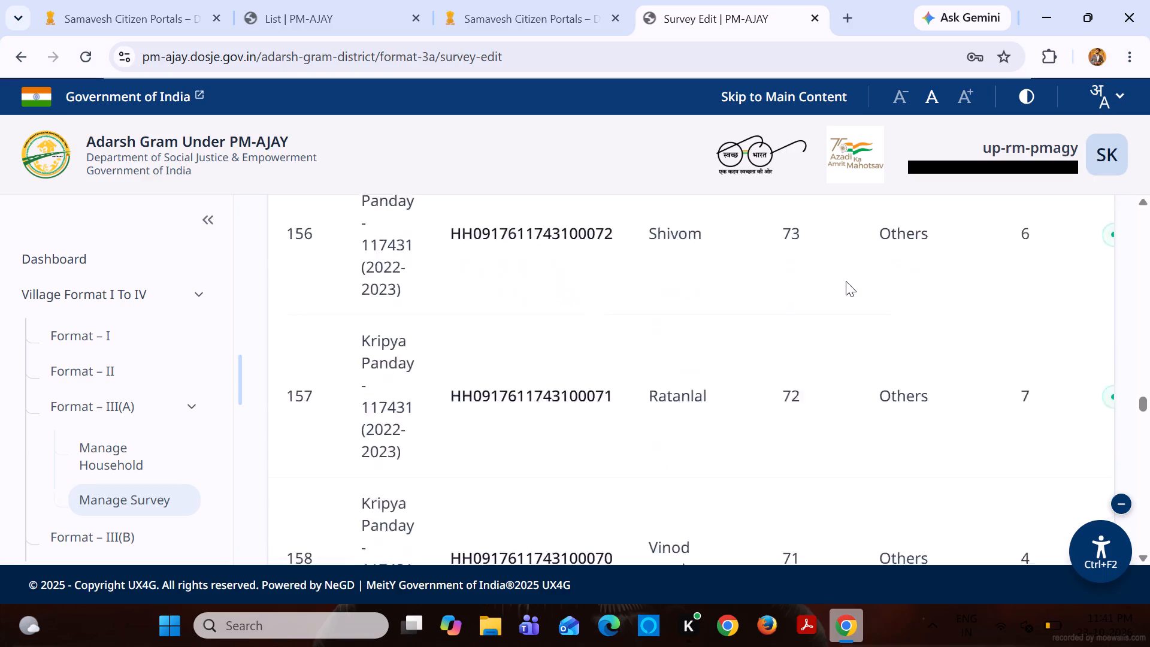
{"action": "scroll", "coordinate": [846, 281], "scroll_direction": "up", "scroll_amount": 3}
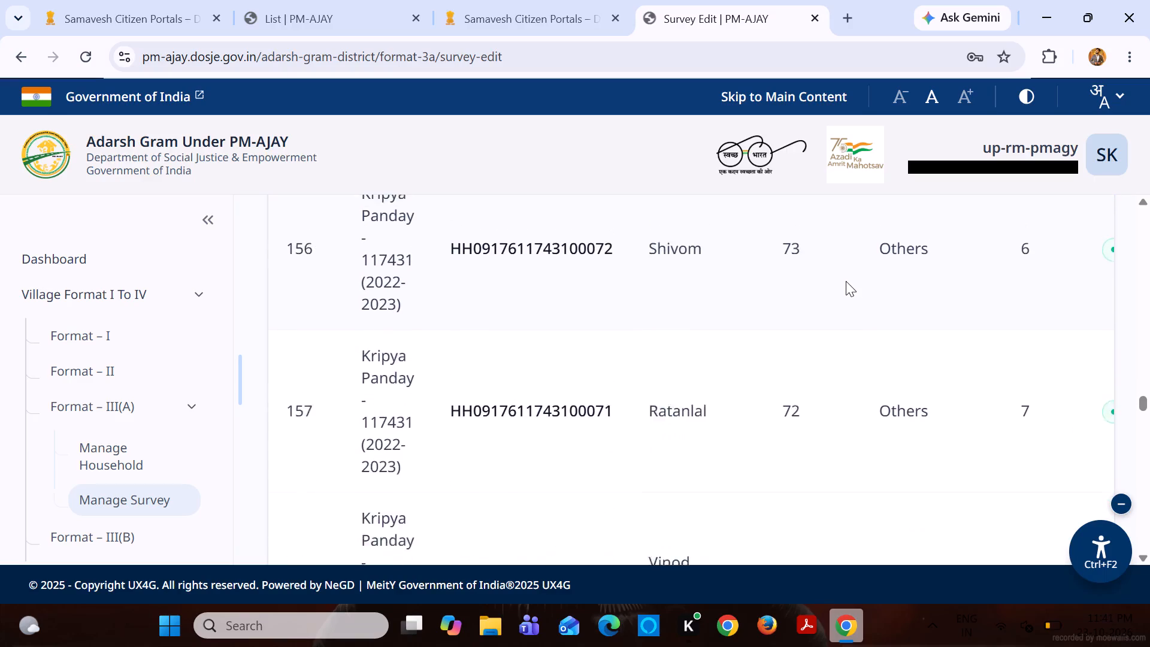
{"action": "scroll", "coordinate": [846, 281], "scroll_direction": "up", "scroll_amount": 1}
{"action": "scroll", "coordinate": [846, 281], "scroll_direction": "left", "scroll_amount": 7}
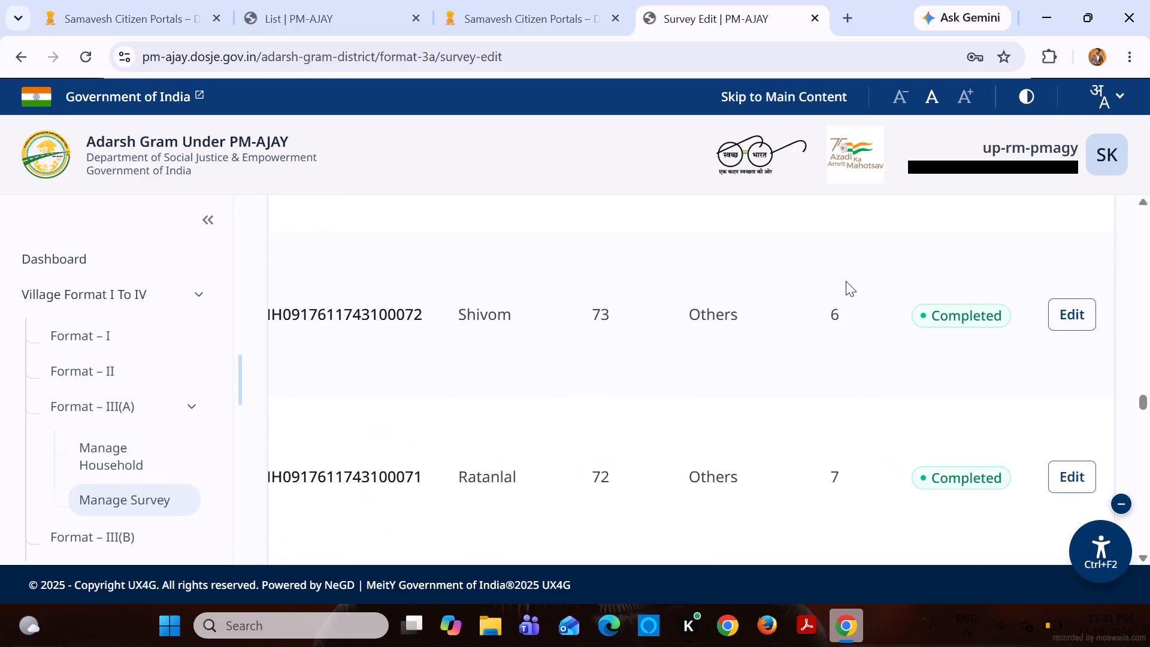
{"action": "left_click", "coordinate": [1054, 316]}
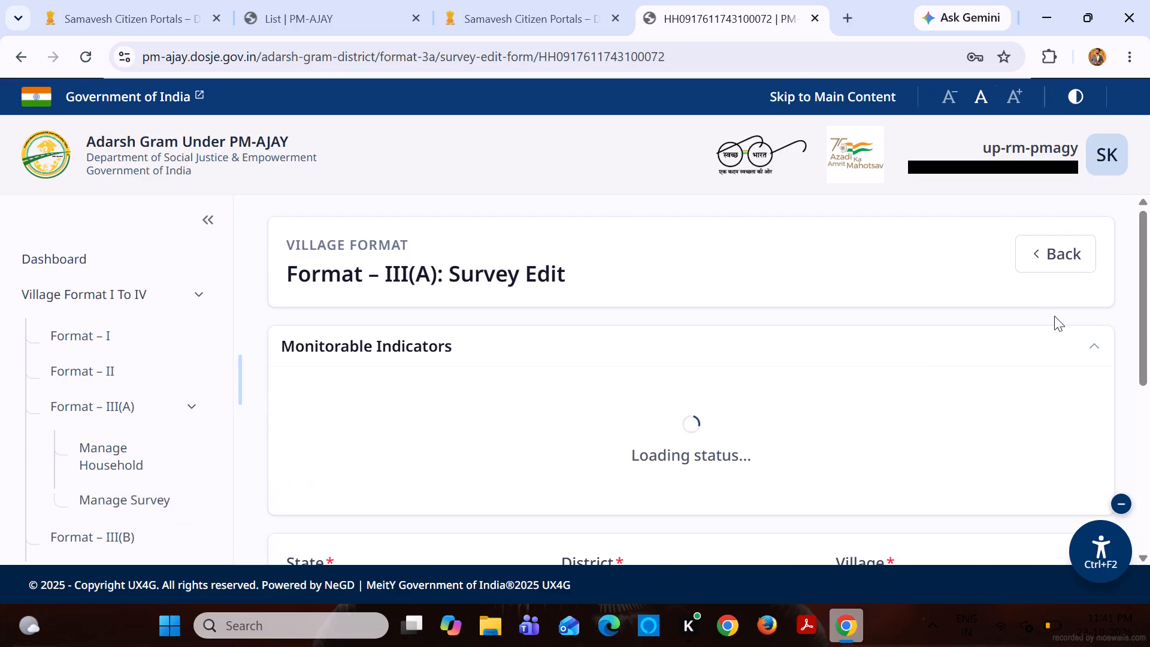
{"action": "scroll", "coordinate": [877, 382], "scroll_direction": "down", "scroll_amount": 7}
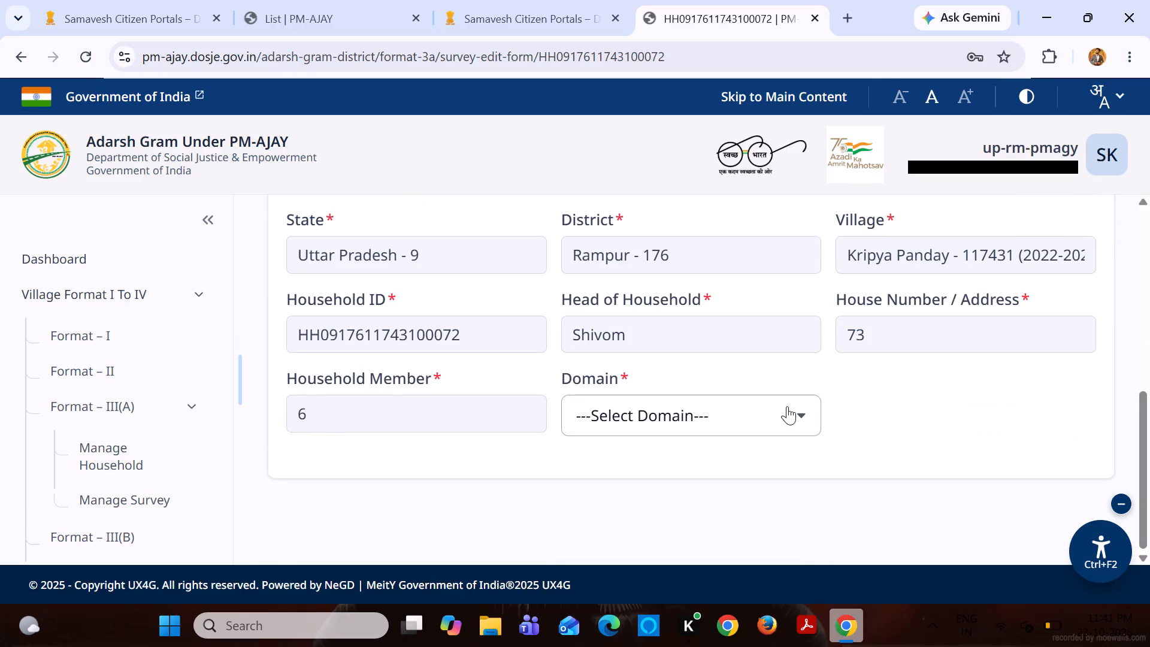
{"action": "left_click", "coordinate": [787, 406]}
{"action": "scroll", "coordinate": [764, 241], "scroll_direction": "down", "scroll_amount": 7}
{"action": "left_click", "coordinate": [709, 364]}
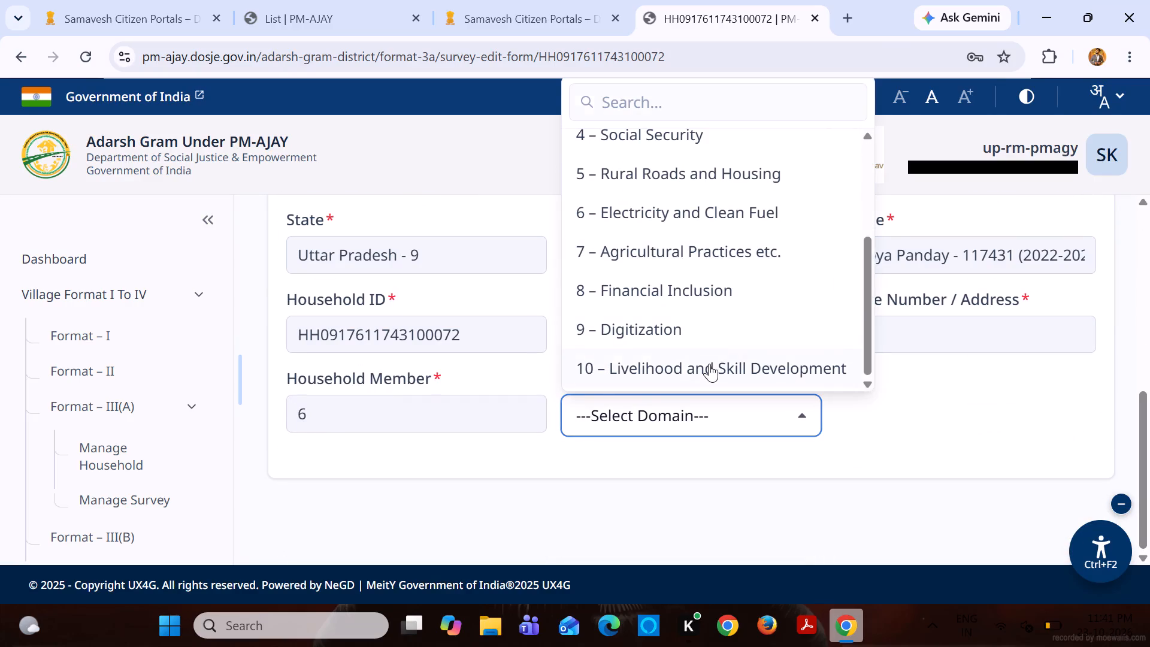
Set house 73's 10.2 number of youth eligible for availing bank linked loans to 0, and save the survey answers.
{"action": "scroll", "coordinate": [831, 415], "scroll_direction": "down", "scroll_amount": 4}
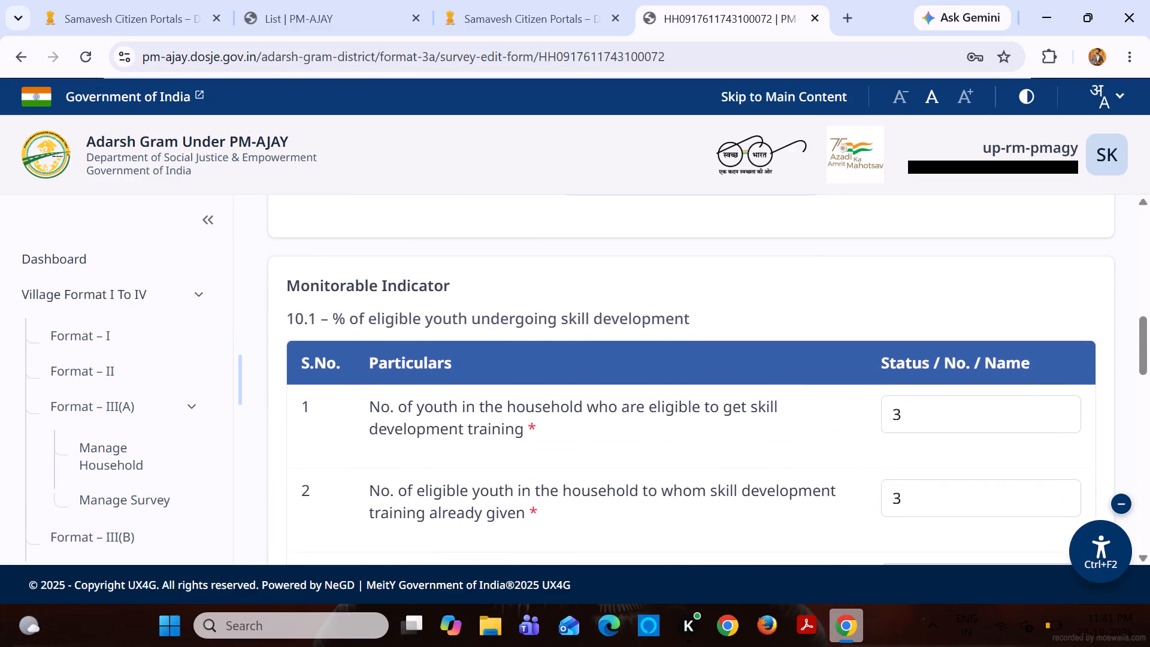
{"action": "scroll", "coordinate": [952, 403], "scroll_direction": "down", "scroll_amount": 6}
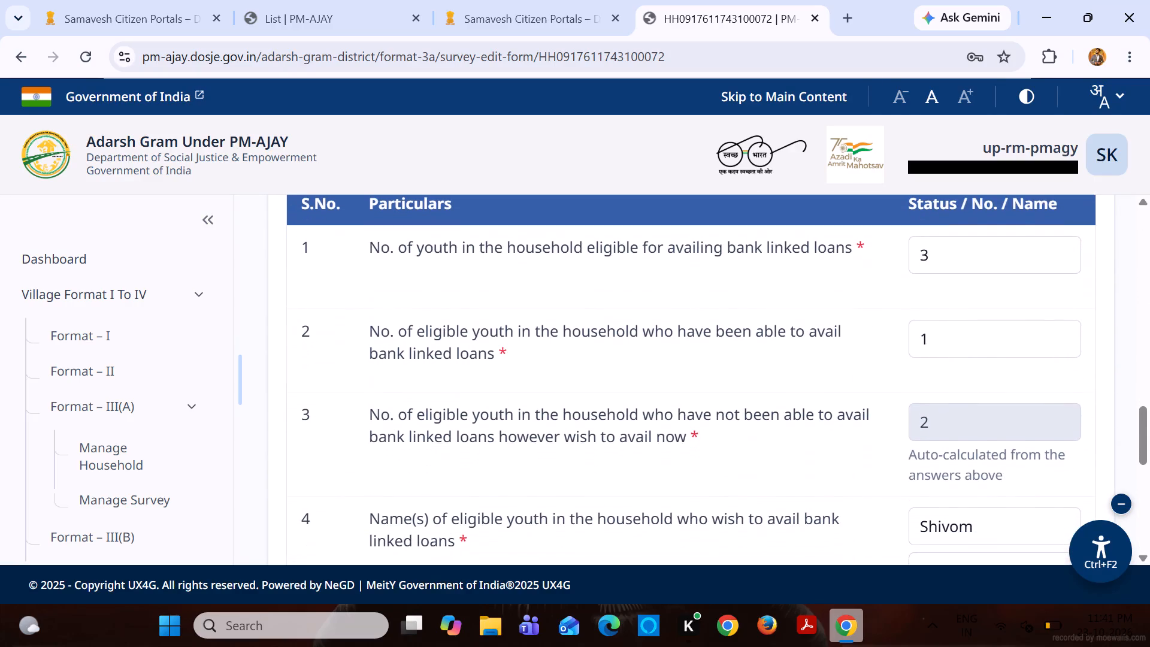
{"action": "left_click", "coordinate": [973, 244]}
{"action": "key", "text": "BackSpace"}
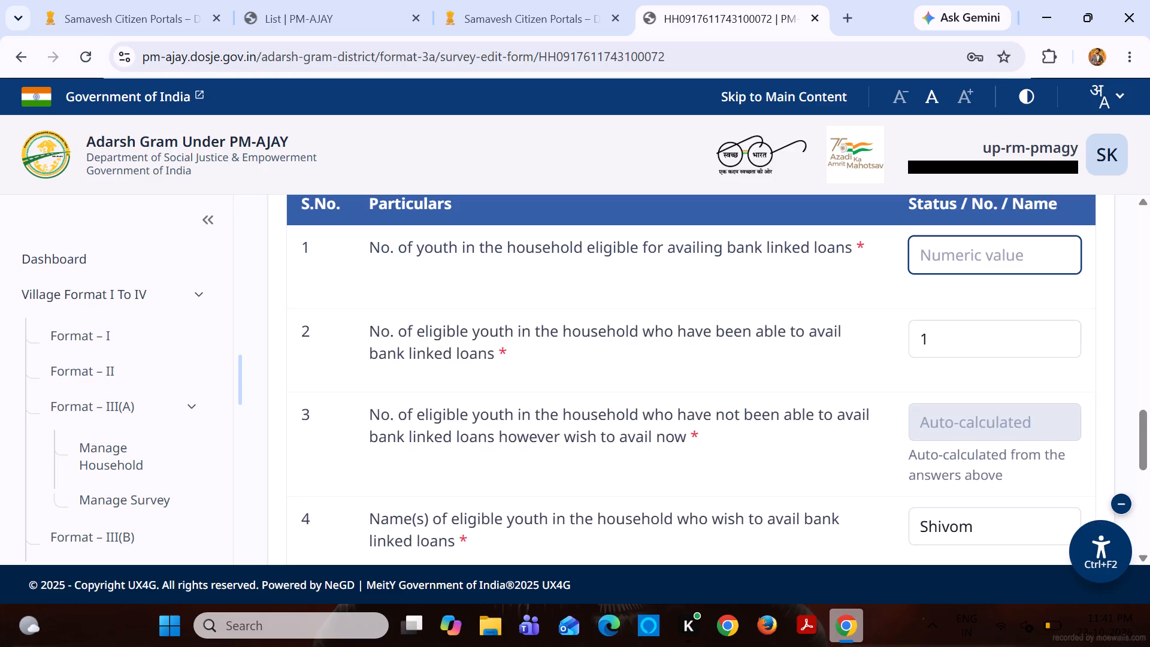
{"action": "key", "text": "0"}
{"action": "scroll", "coordinate": [973, 244], "scroll_direction": "down", "scroll_amount": 4}
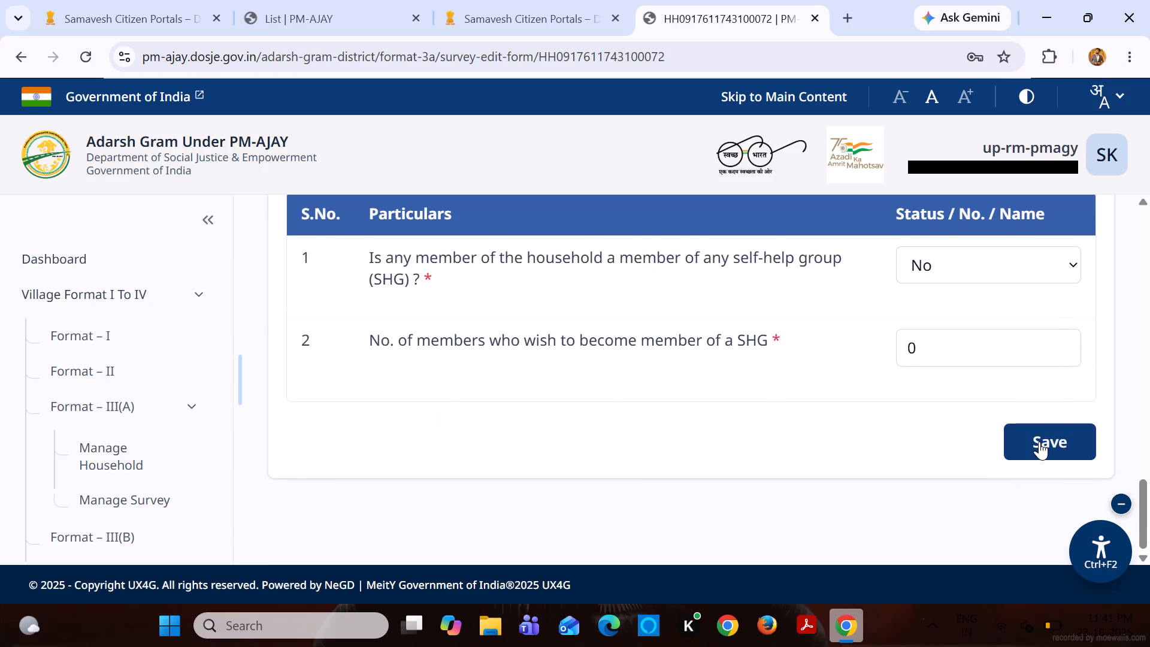
{"action": "left_click", "coordinate": [1039, 442]}
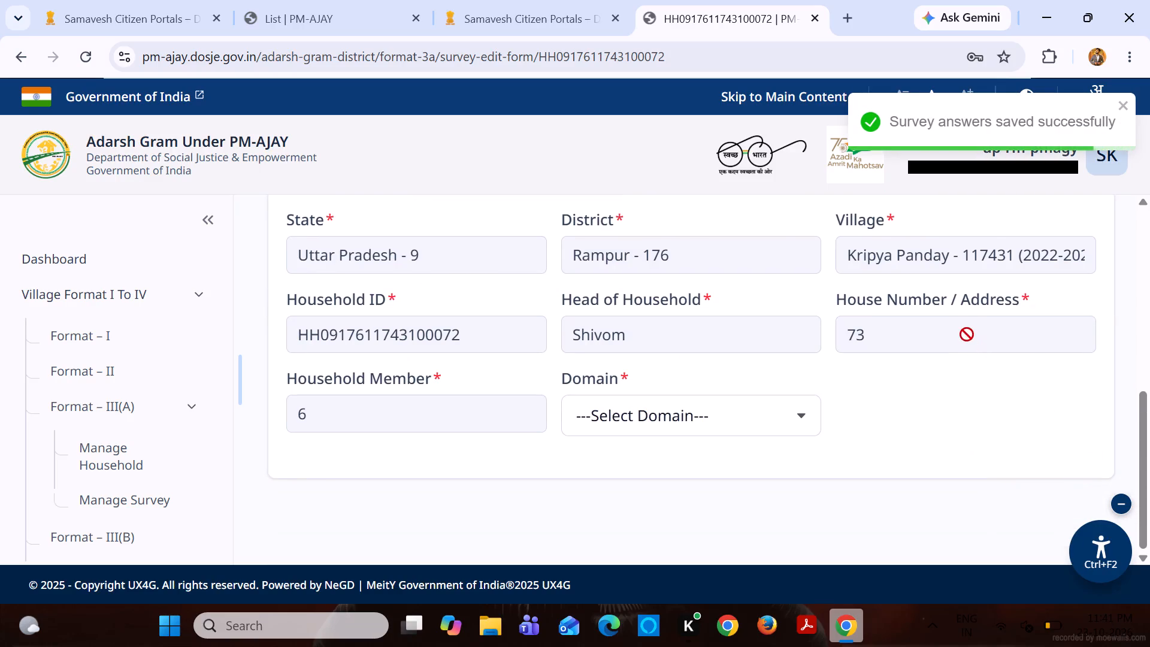
Return to the household list and, from page 2, open house 74's survey, household ID ending 073, at domain 10 – Livelihood and Skill Development.
{"action": "scroll", "coordinate": [952, 317], "scroll_direction": "up", "scroll_amount": 10}
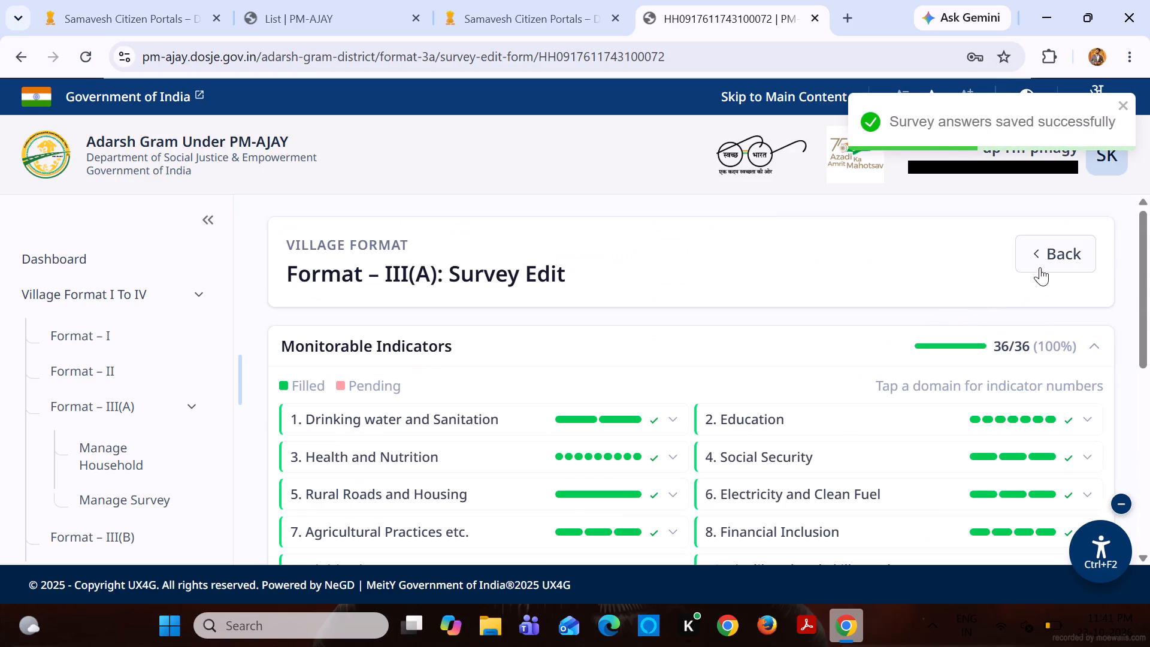
{"action": "left_click", "coordinate": [1043, 262]}
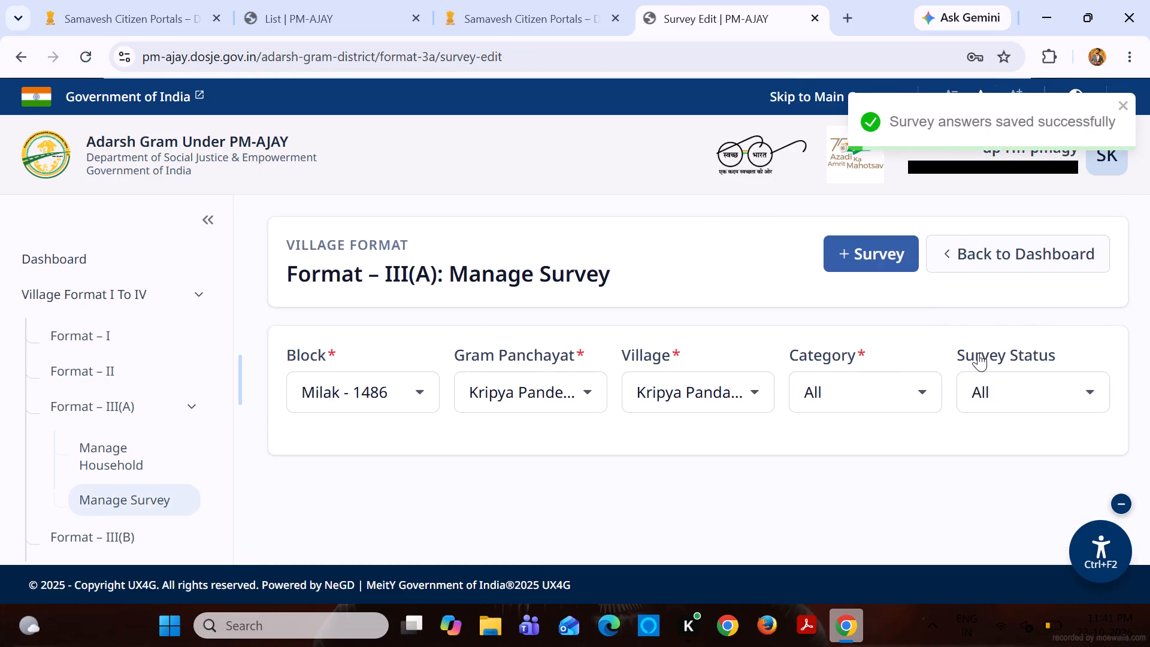
{"action": "scroll", "coordinate": [978, 353], "scroll_direction": "down", "scroll_amount": 4}
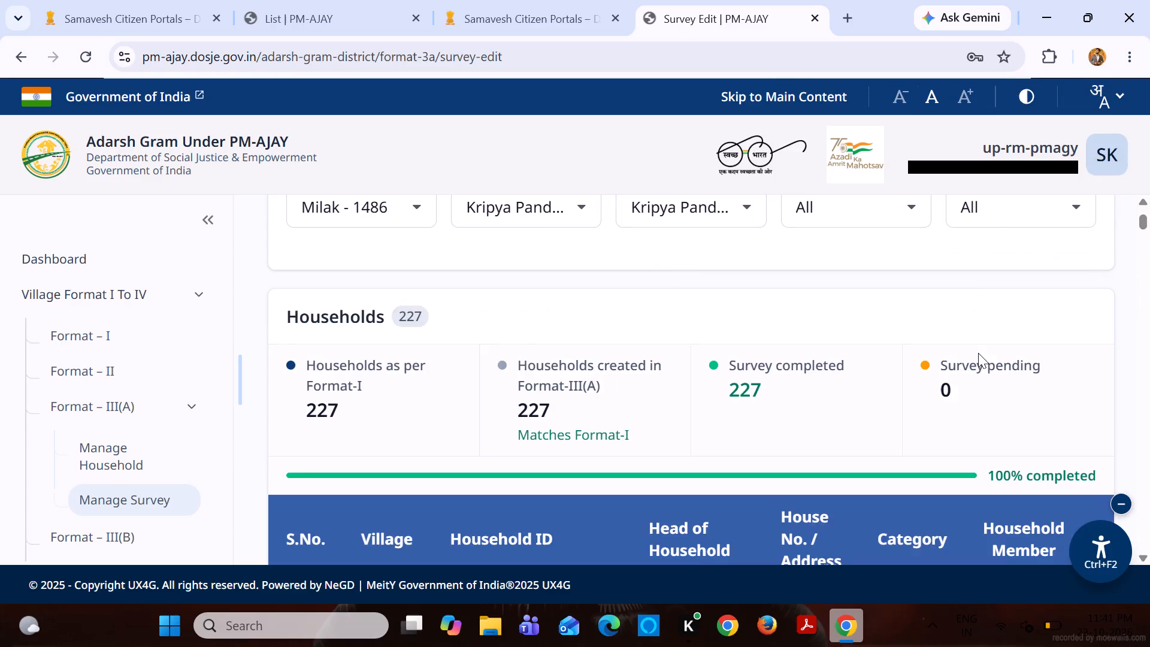
{"action": "scroll", "coordinate": [978, 353], "scroll_direction": "down", "scroll_amount": 20}
{"action": "scroll", "coordinate": [978, 353], "scroll_direction": "down", "scroll_amount": 10}
{"action": "scroll", "coordinate": [978, 353], "scroll_direction": "down", "scroll_amount": 16}
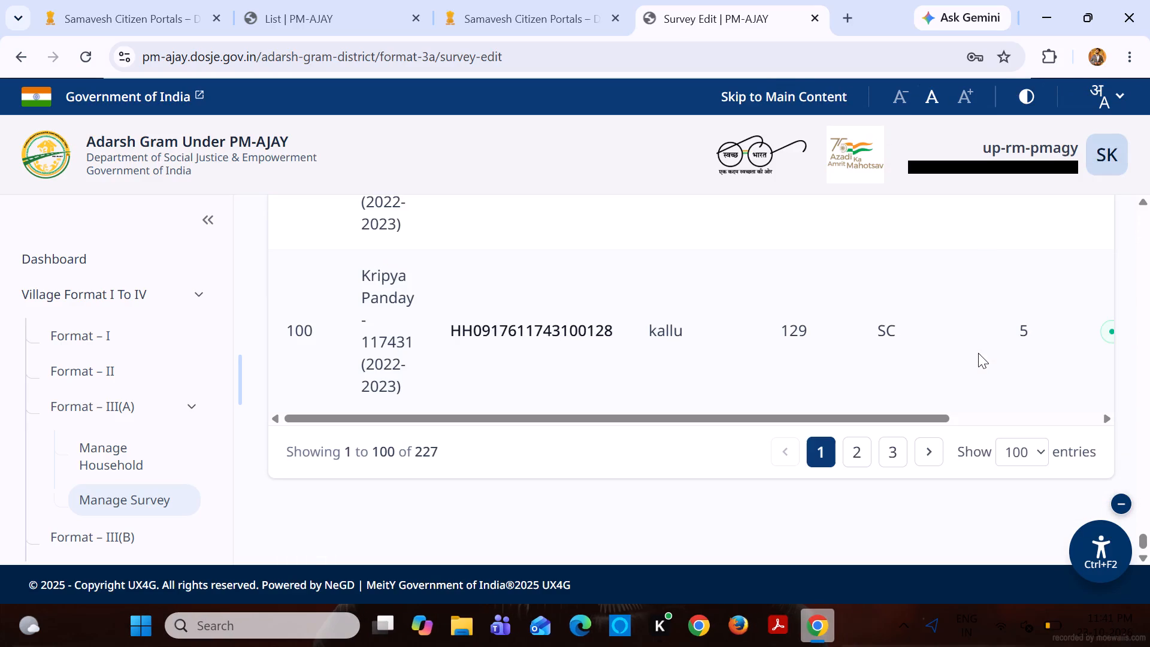
{"action": "left_click", "coordinate": [861, 440]}
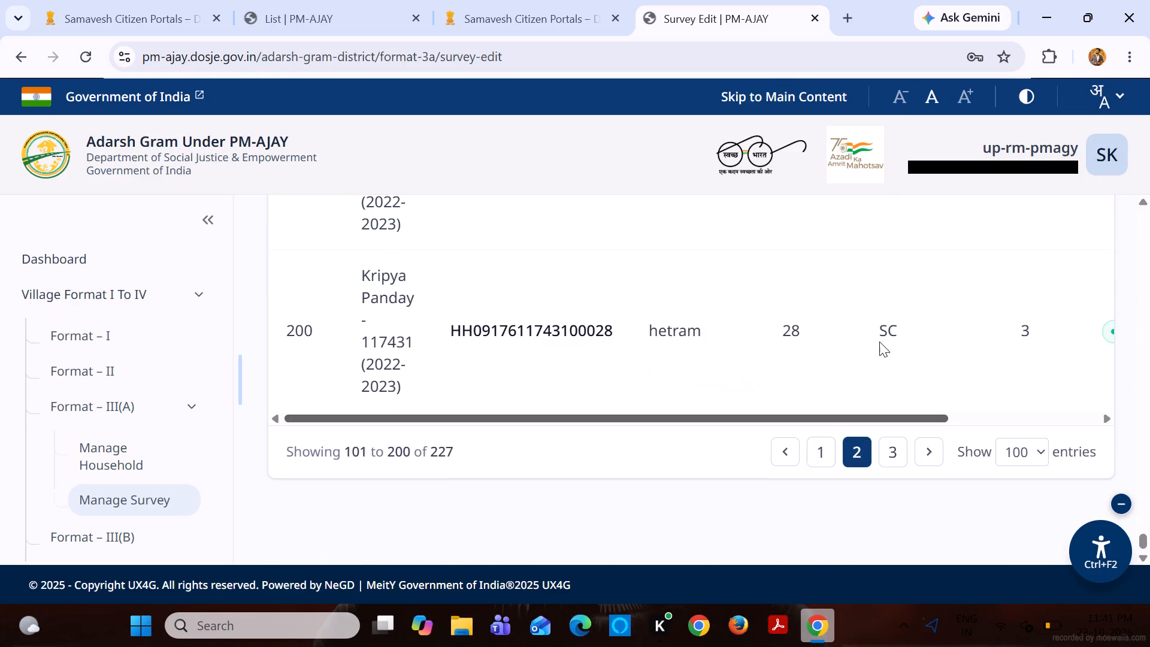
{"action": "scroll", "coordinate": [879, 341], "scroll_direction": "up", "scroll_amount": 20}
{"action": "scroll", "coordinate": [879, 341], "scroll_direction": "up", "scroll_amount": 8}
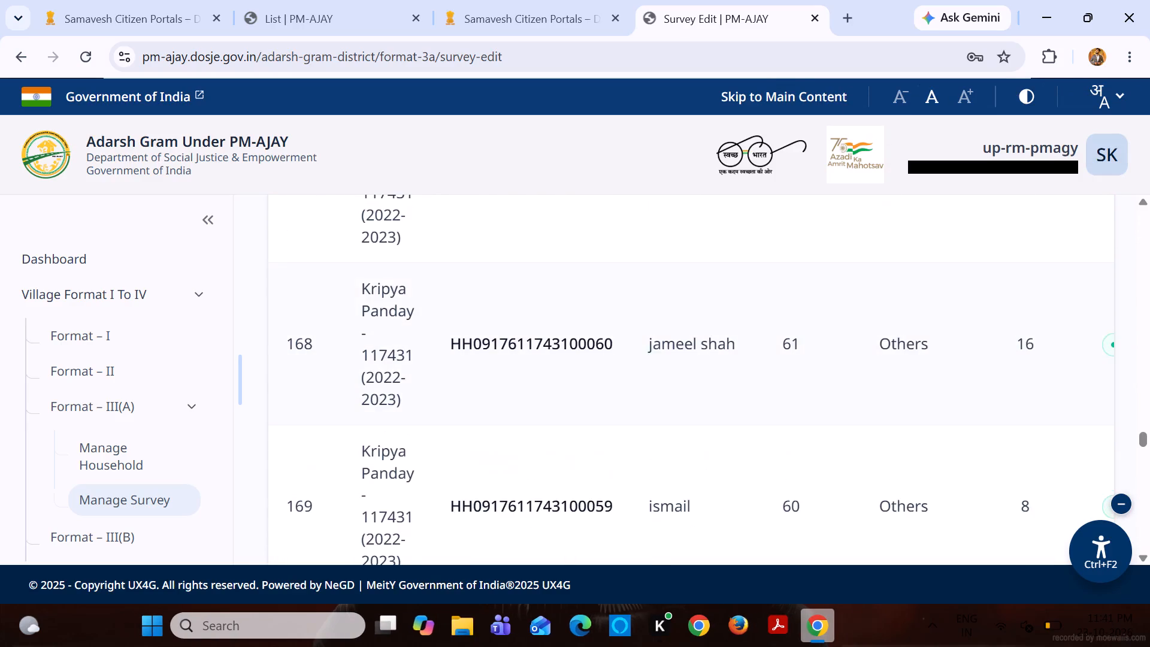
{"action": "scroll", "coordinate": [879, 341], "scroll_direction": "up", "scroll_amount": 11}
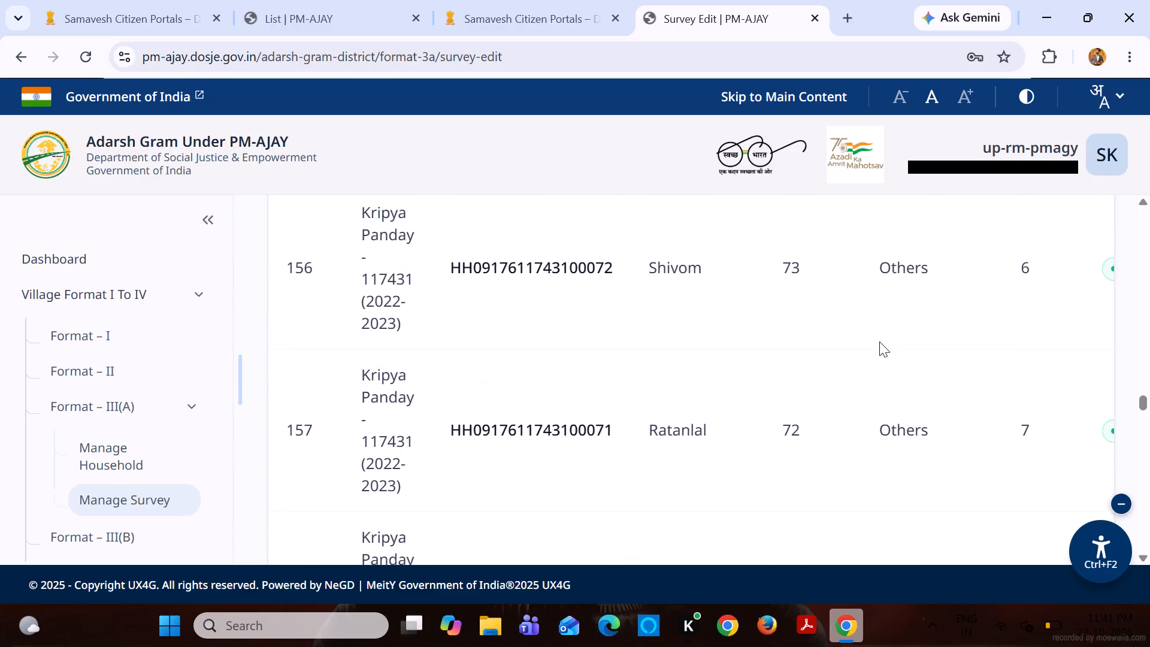
{"action": "scroll", "coordinate": [879, 341], "scroll_direction": "up", "scroll_amount": 2}
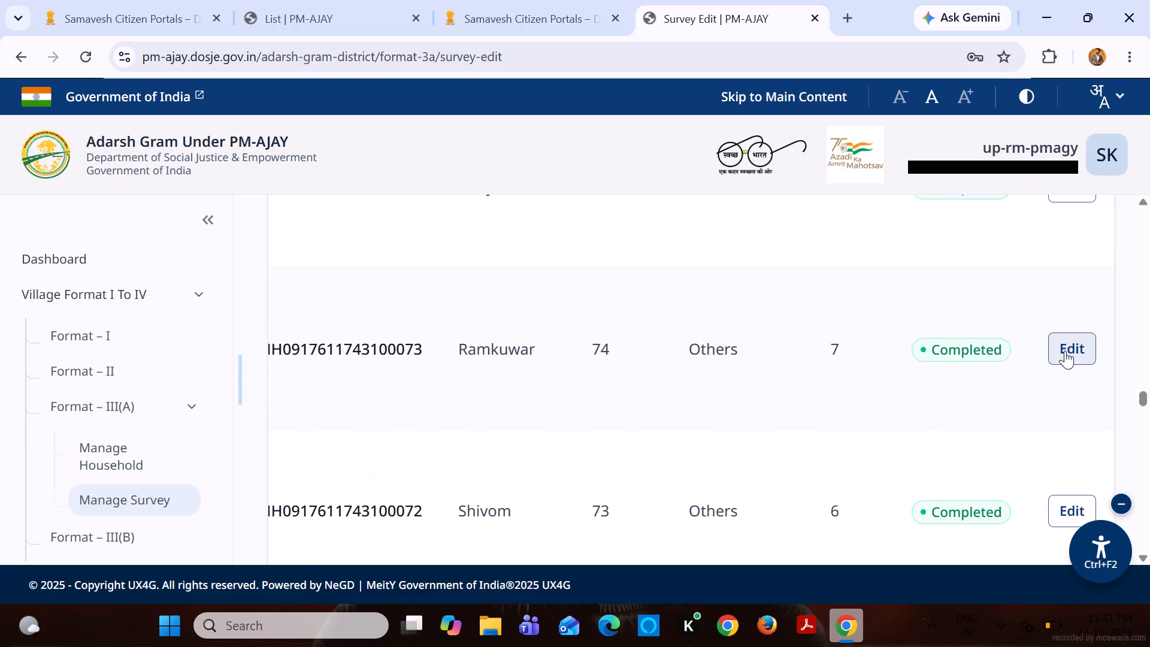
{"action": "left_click", "coordinate": [1070, 351]}
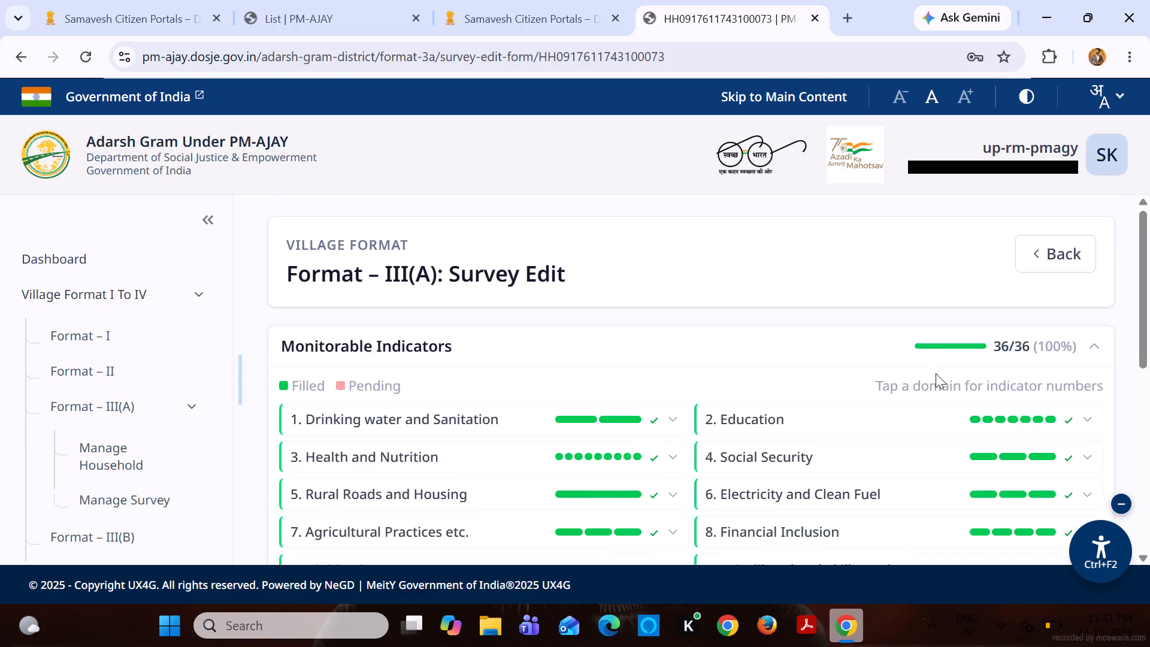
{"action": "scroll", "coordinate": [936, 373], "scroll_direction": "down", "scroll_amount": 14}
{"action": "left_click", "coordinate": [801, 418]}
{"action": "scroll", "coordinate": [753, 235], "scroll_direction": "down", "scroll_amount": 16}
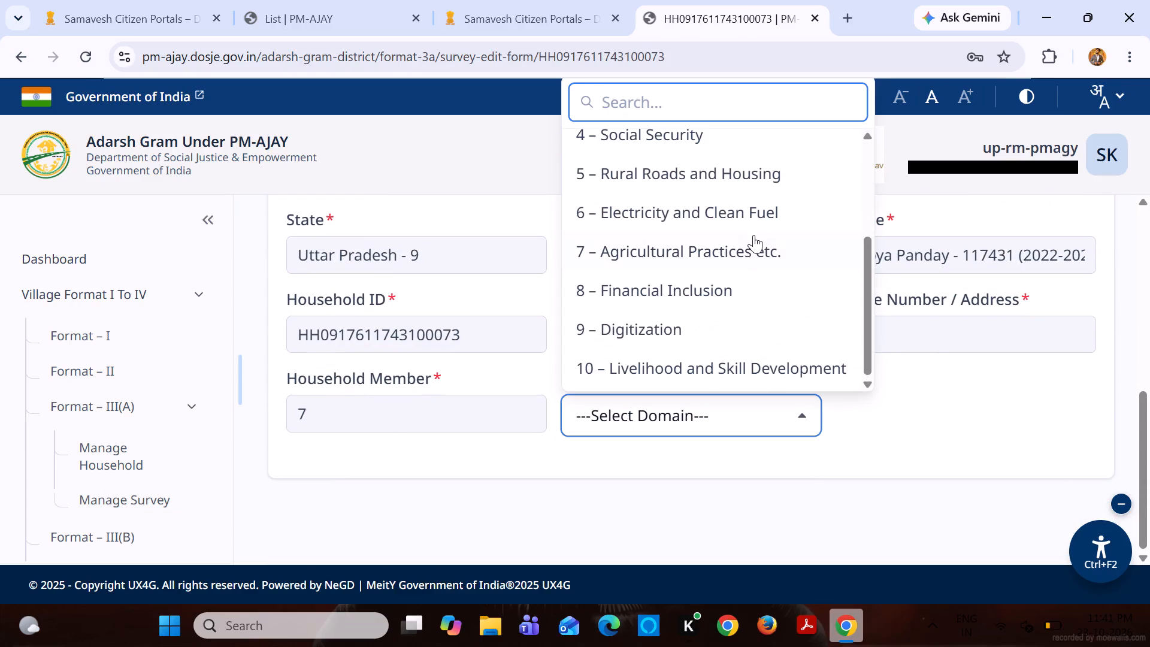
{"action": "left_click", "coordinate": [719, 365]}
Set house 74's 10.1 number of youth eligible to get skill development training to 0, and save the survey answers.
{"action": "scroll", "coordinate": [886, 428], "scroll_direction": "down", "scroll_amount": 2}
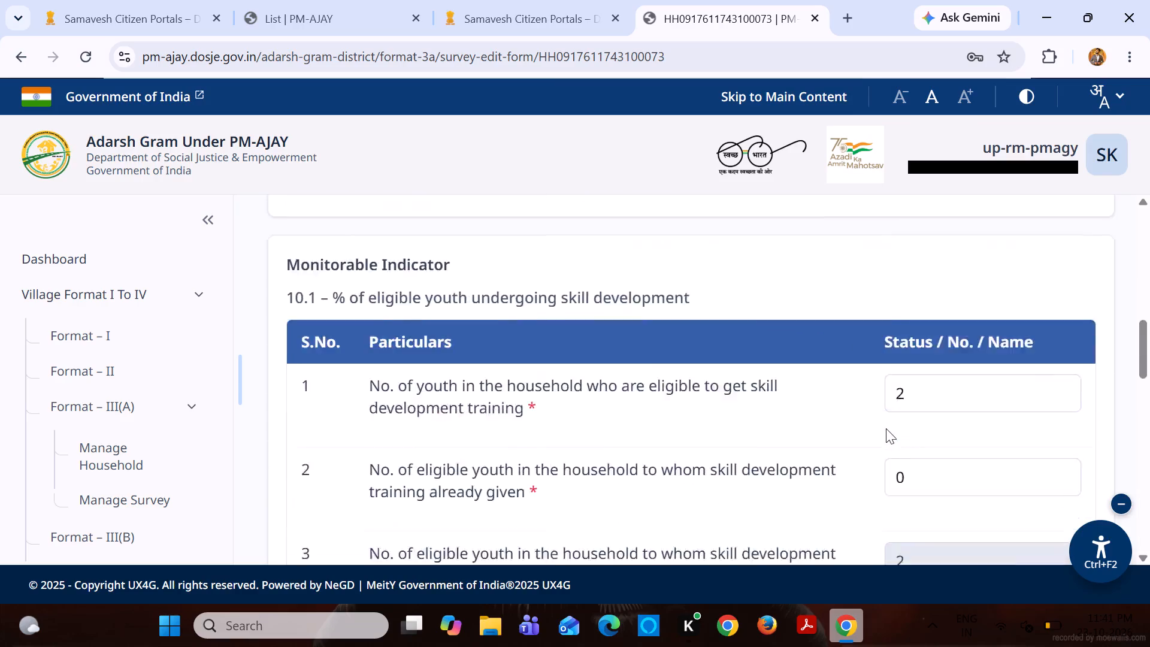
{"action": "scroll", "coordinate": [886, 428], "scroll_direction": "down", "scroll_amount": 2}
{"action": "left_click", "coordinate": [939, 332]}
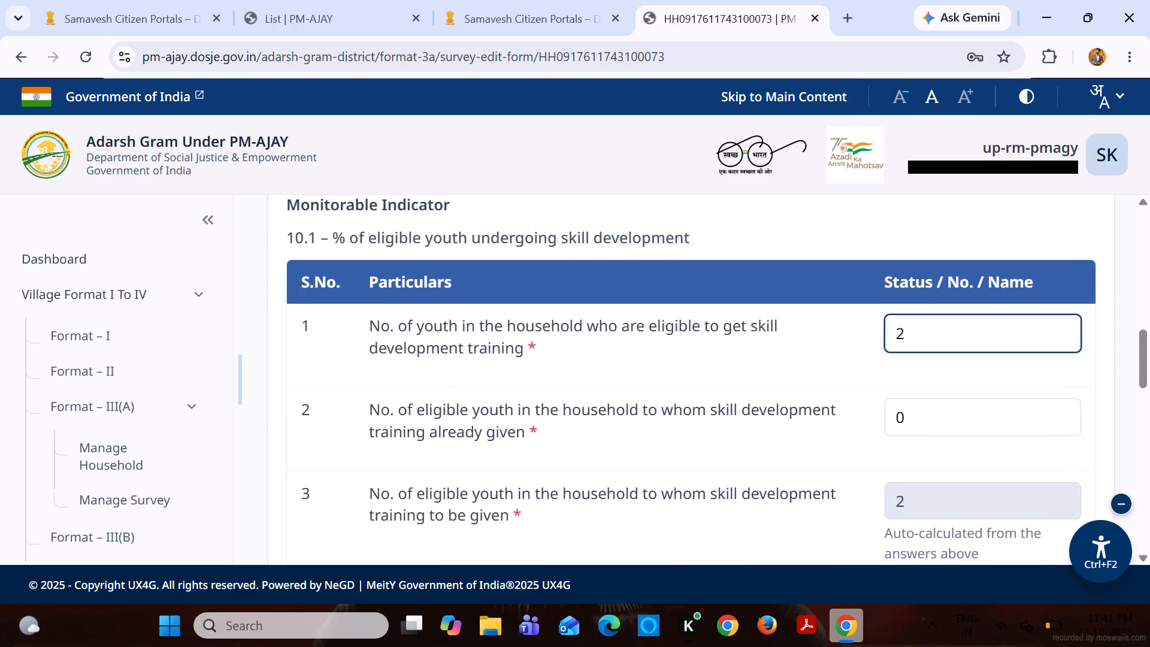
{"action": "key", "text": "BackSpace"}
{"action": "key", "text": "0"}
{"action": "scroll", "coordinate": [939, 332], "scroll_direction": "down", "scroll_amount": 4}
{"action": "scroll", "coordinate": [995, 287], "scroll_direction": "down", "scroll_amount": 6}
{"action": "left_click", "coordinate": [1058, 458]}
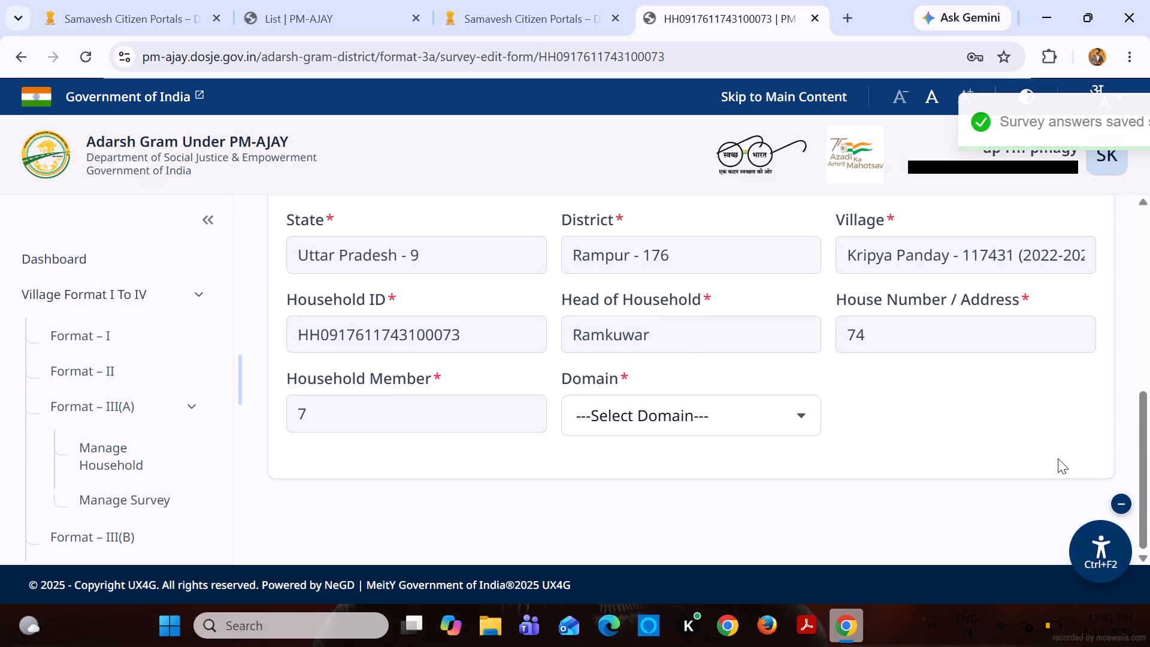
Return to the household list and, from page 2, open house 77's survey, household ID ending 076, at domain 10 – Livelihood and Skill Development.
{"action": "scroll", "coordinate": [984, 402], "scroll_direction": "up", "scroll_amount": 9}
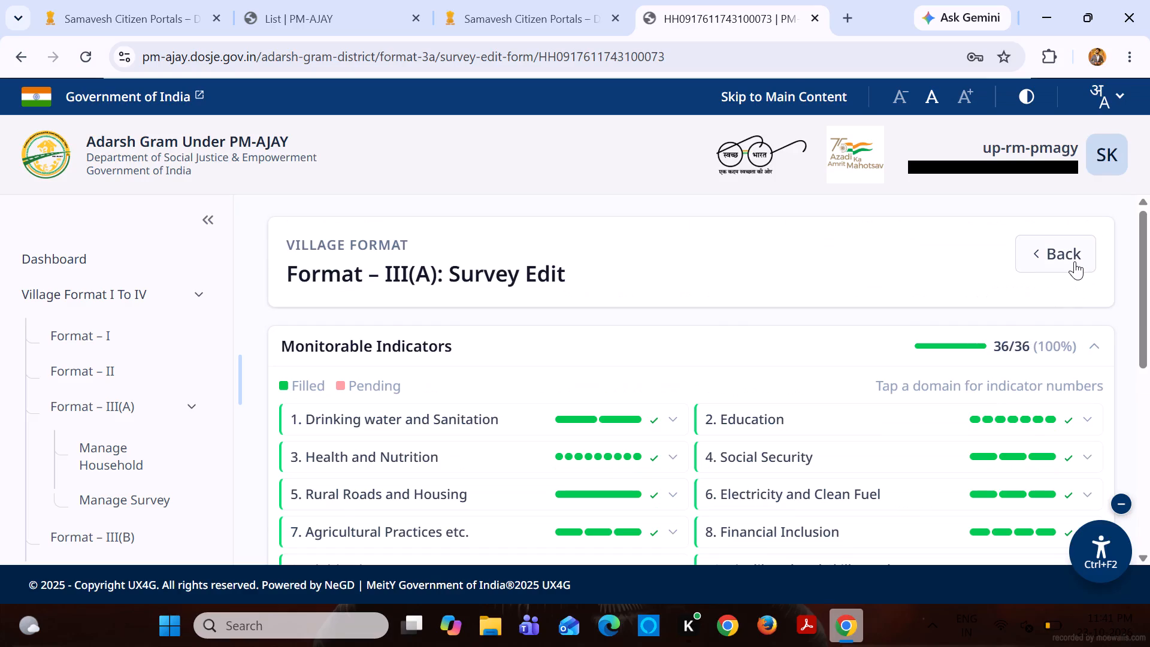
{"action": "left_click", "coordinate": [1075, 261]}
{"action": "scroll", "coordinate": [973, 375], "scroll_direction": "down", "scroll_amount": 6}
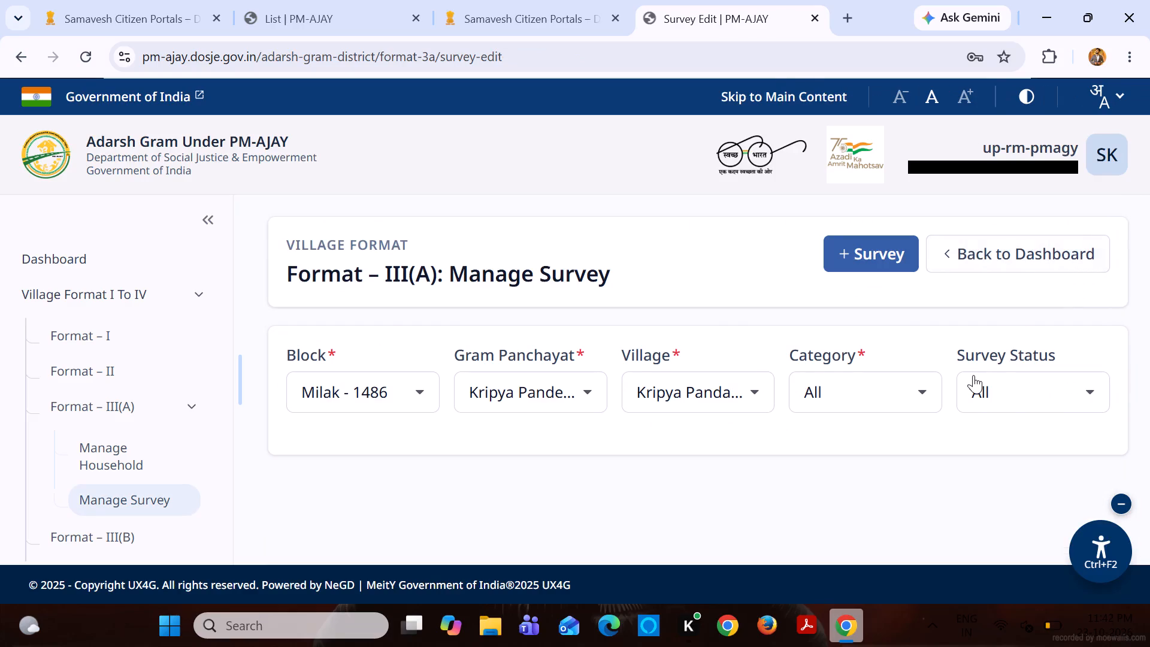
{"action": "scroll", "coordinate": [973, 375], "scroll_direction": "down", "scroll_amount": 12}
{"action": "scroll", "coordinate": [973, 375], "scroll_direction": "down", "scroll_amount": 10}
{"action": "scroll", "coordinate": [973, 375], "scroll_direction": "down", "scroll_amount": 19}
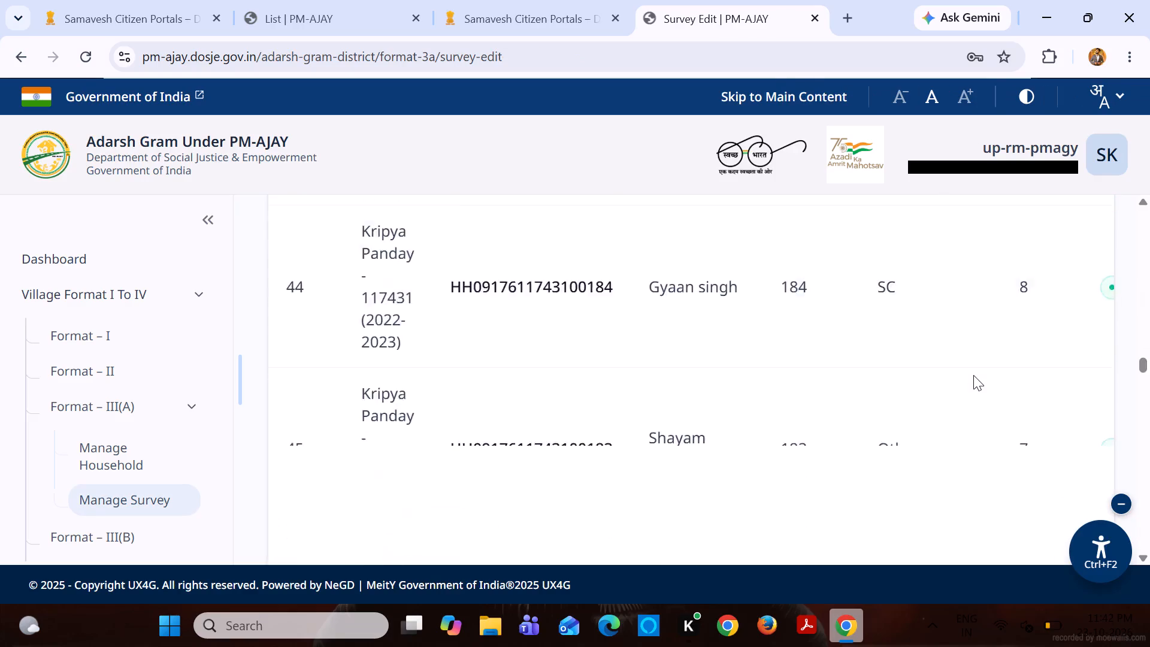
{"action": "scroll", "coordinate": [973, 375], "scroll_direction": "down", "scroll_amount": 20}
{"action": "scroll", "coordinate": [973, 375], "scroll_direction": "down", "scroll_amount": 5}
{"action": "left_click", "coordinate": [854, 455]}
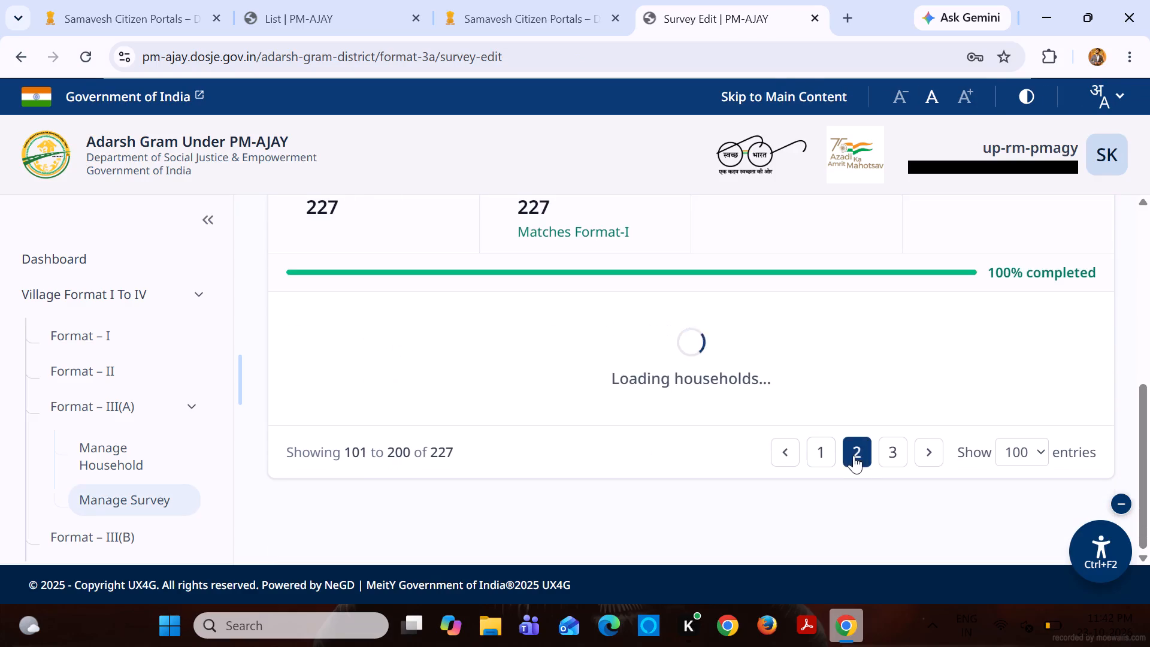
{"action": "scroll", "coordinate": [910, 349], "scroll_direction": "up", "scroll_amount": 15}
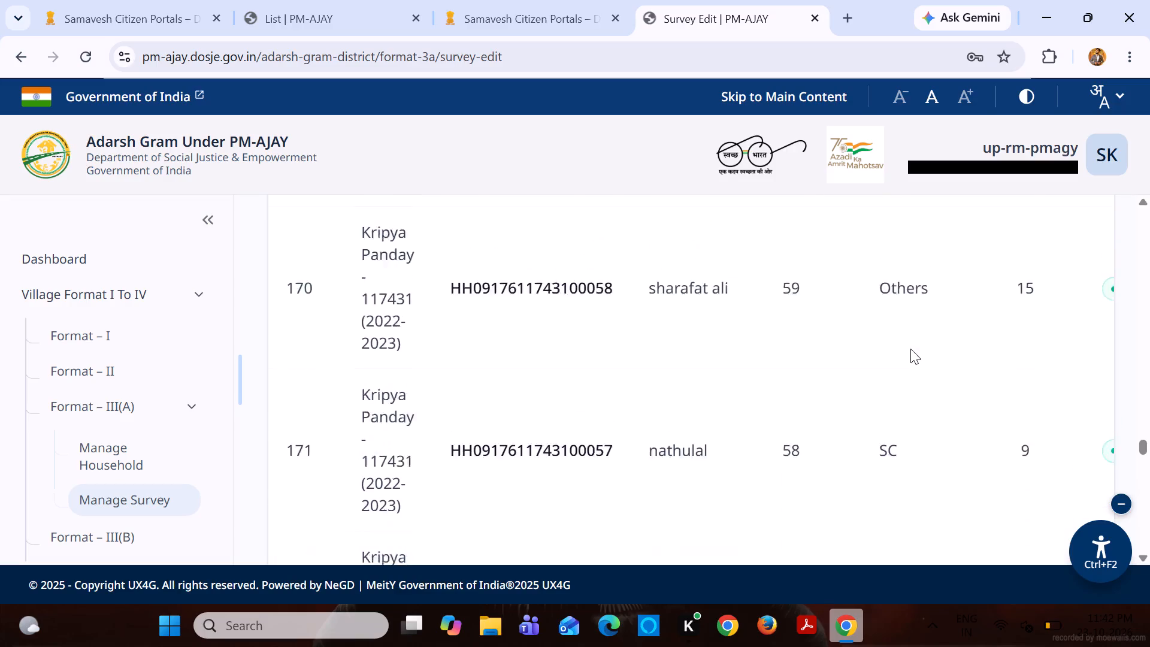
{"action": "scroll", "coordinate": [910, 349], "scroll_direction": "up", "scroll_amount": 18}
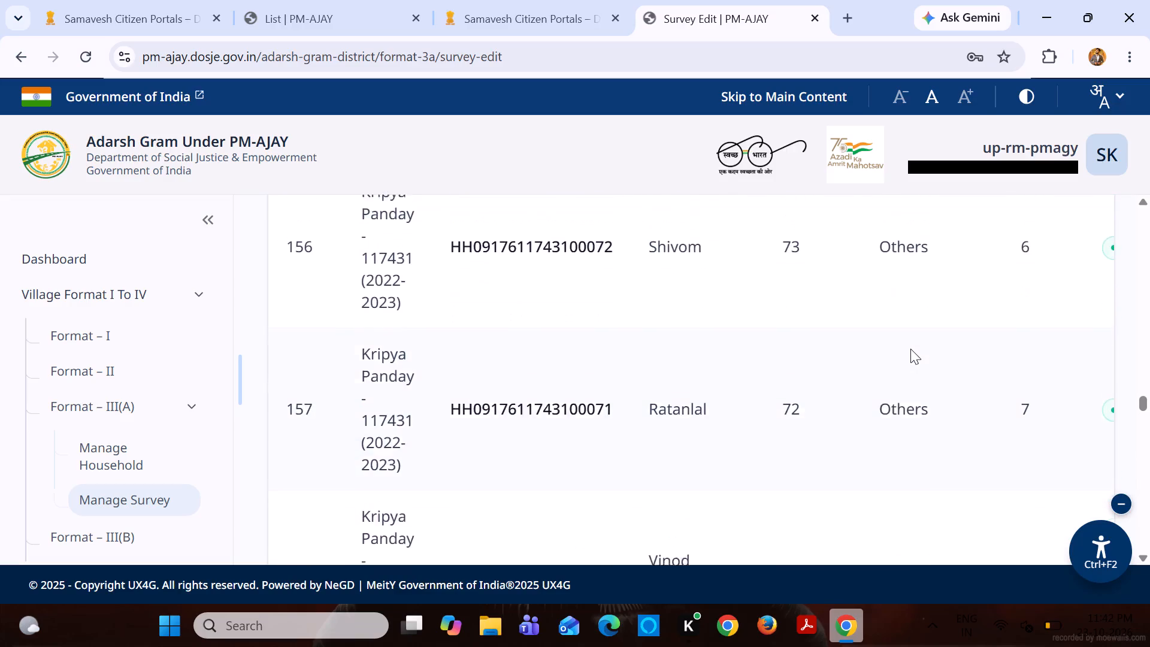
{"action": "scroll", "coordinate": [910, 349], "scroll_direction": "up", "scroll_amount": 7}
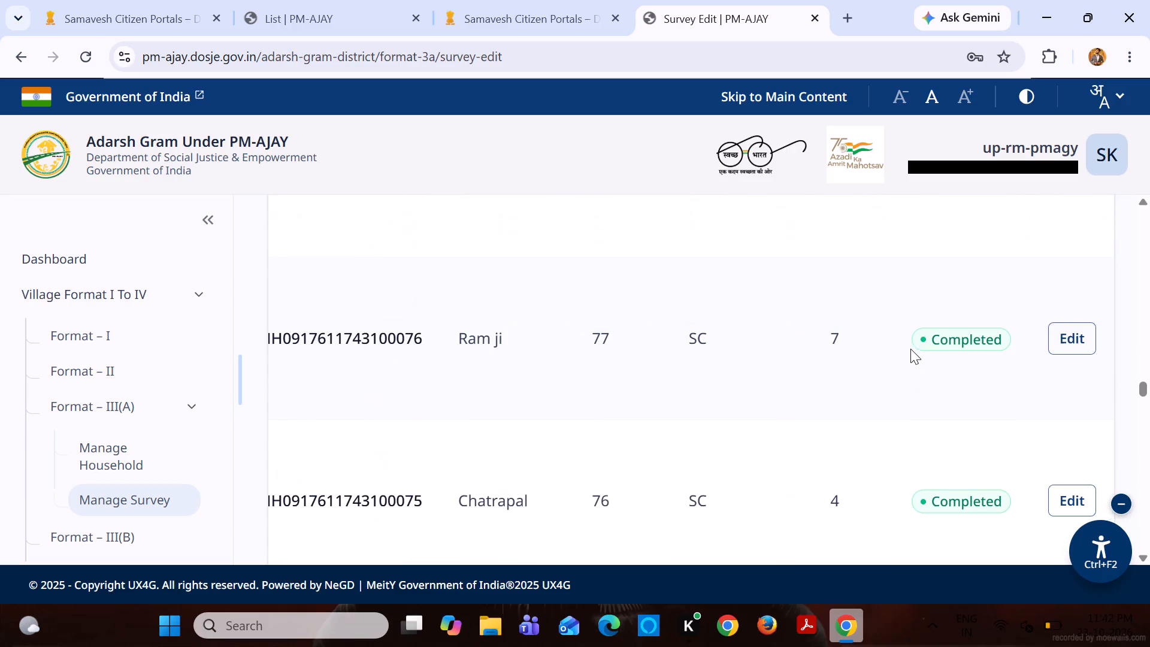
{"action": "left_click", "coordinate": [1070, 322]}
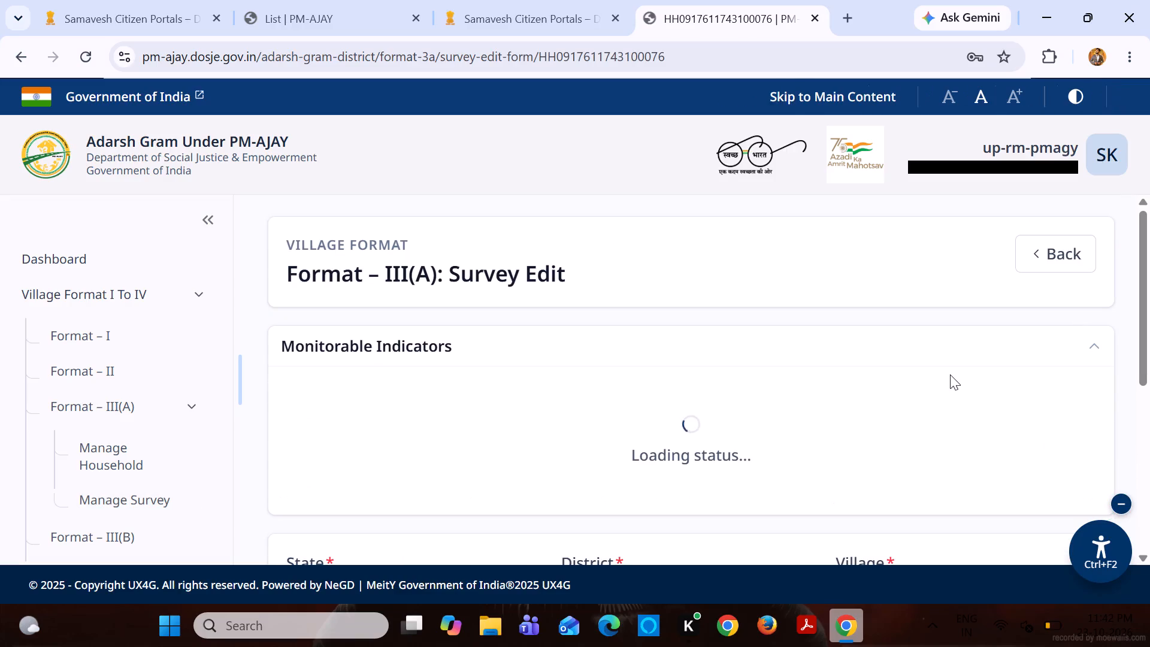
{"action": "scroll", "coordinate": [950, 374], "scroll_direction": "down", "scroll_amount": 8}
{"action": "left_click", "coordinate": [782, 418]}
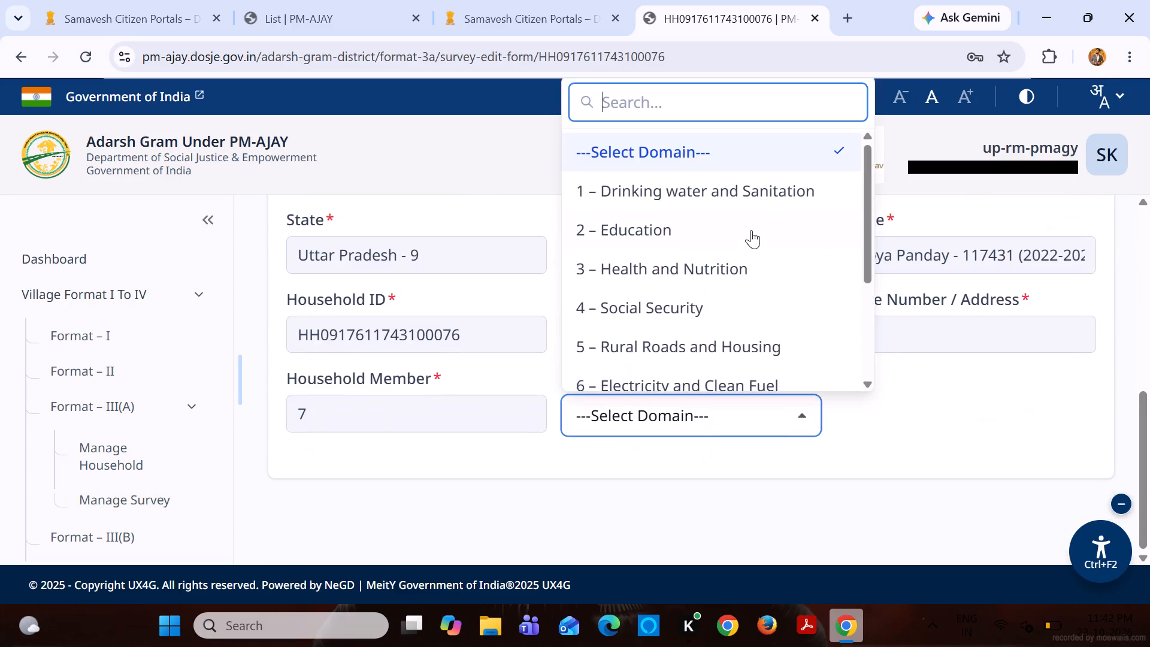
{"action": "scroll", "coordinate": [751, 230], "scroll_direction": "down", "scroll_amount": 7}
{"action": "left_click", "coordinate": [680, 359]}
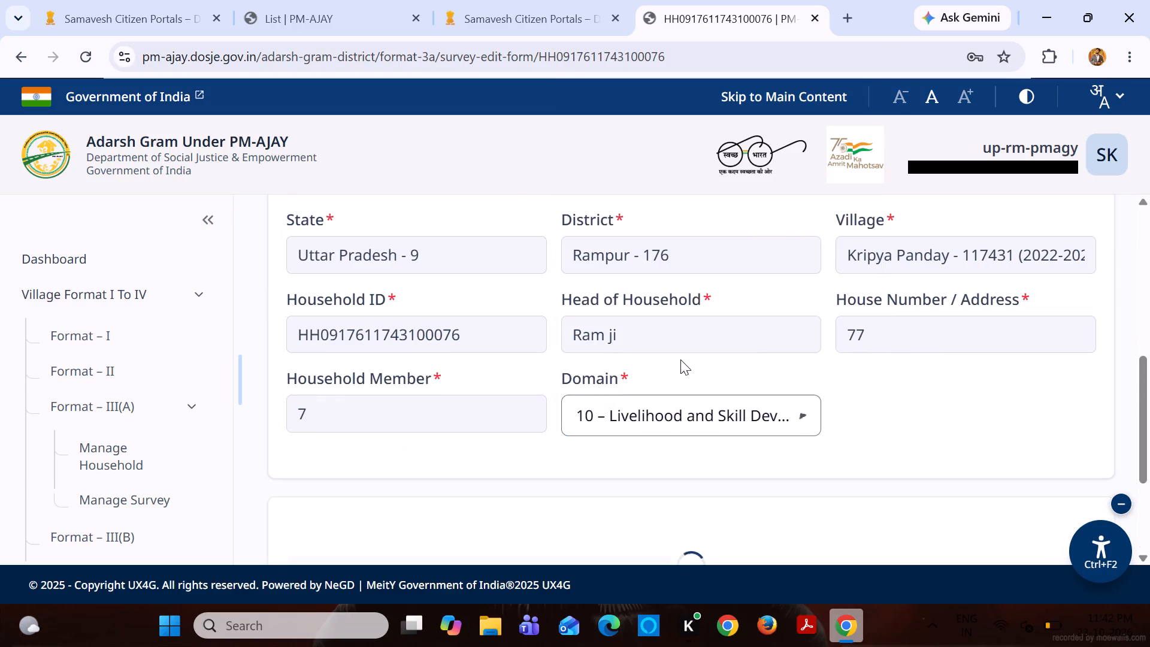
Set house 77's 10.1 youth eligible for skill development training and 10.2 youth eligible for bank linked loans both to 0.
{"action": "scroll", "coordinate": [842, 336], "scroll_direction": "down", "scroll_amount": 4}
{"action": "left_click", "coordinate": [938, 313]}
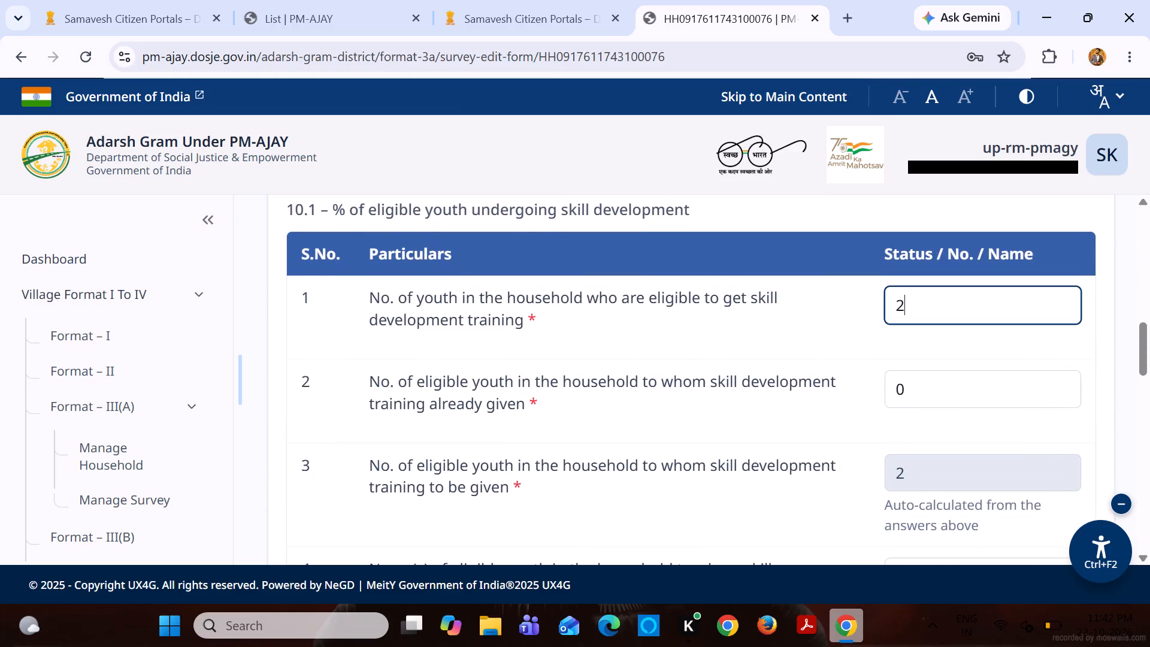
{"action": "key", "text": "BackSpace"}
{"action": "key", "text": "0"}
{"action": "scroll", "coordinate": [938, 313], "scroll_direction": "down", "scroll_amount": 3}
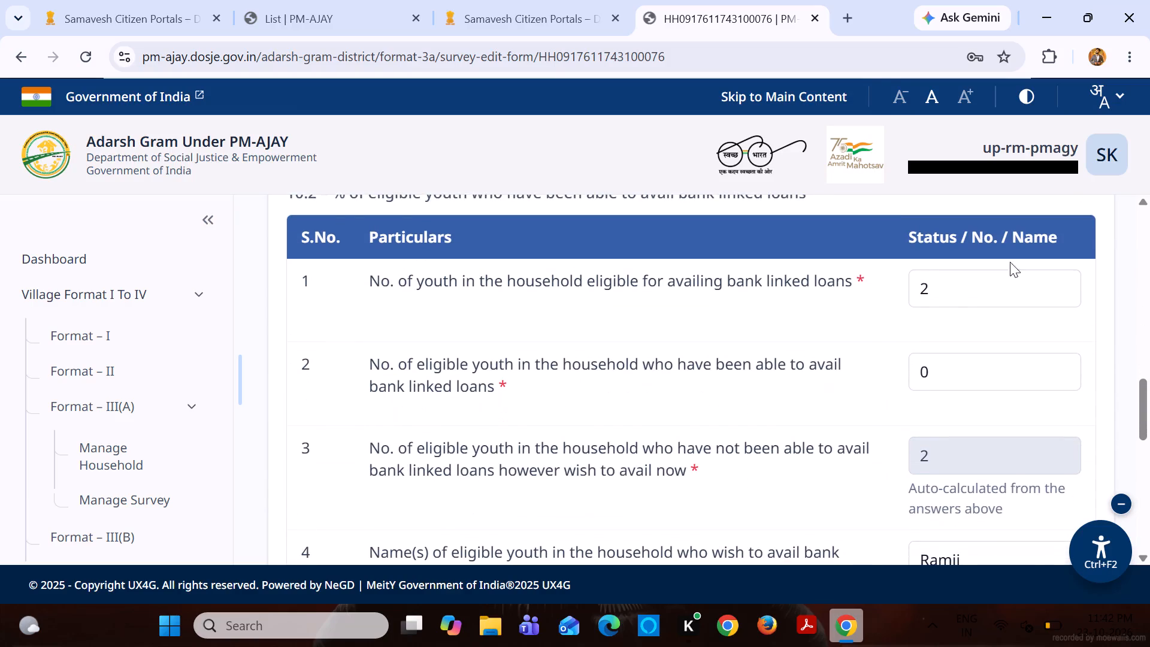
{"action": "left_click", "coordinate": [970, 288]}
{"action": "key", "text": "BackSpace"}
{"action": "key", "text": "0"}
Set house 77's 10.3 number of members who wish to become member of a SHG to 0, and save the survey answers.
{"action": "scroll", "coordinate": [970, 288], "scroll_direction": "down", "scroll_amount": 4}
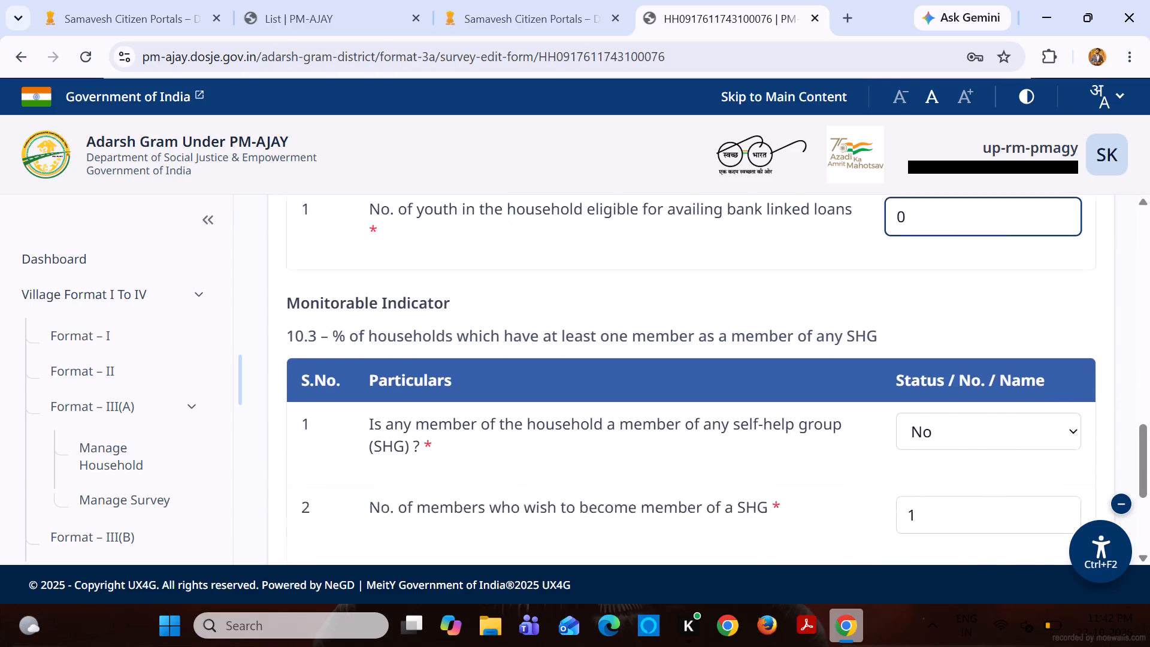
{"action": "scroll", "coordinate": [970, 288], "scroll_direction": "down", "scroll_amount": 2}
{"action": "left_click", "coordinate": [966, 269]}
{"action": "key", "text": "BackSpace"}
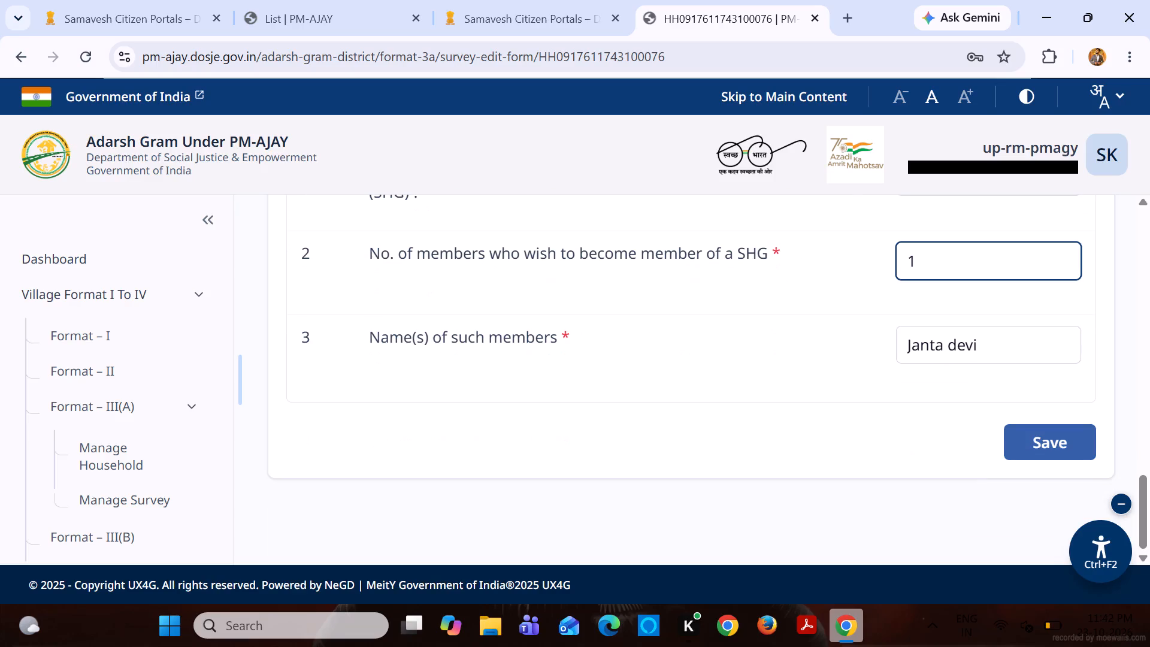
{"action": "key", "text": "0"}
{"action": "left_click", "coordinate": [1056, 449]}
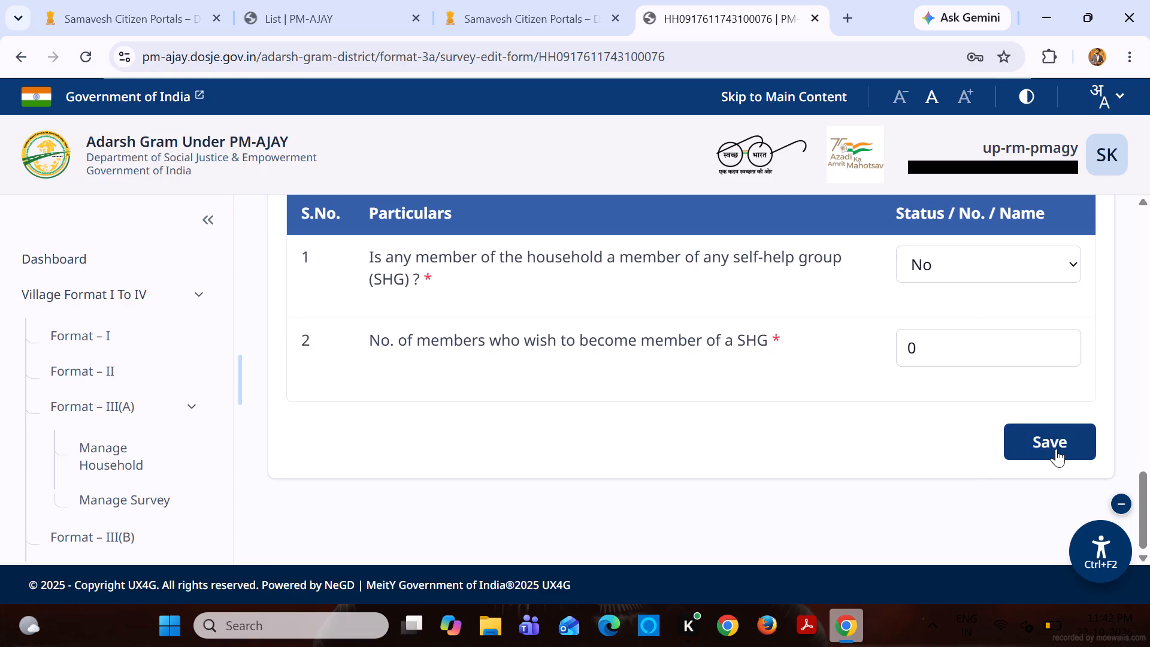
Return to the Format – III(A) household survey list and go to page 2.
{"action": "scroll", "coordinate": [921, 319], "scroll_direction": "up", "scroll_amount": 8}
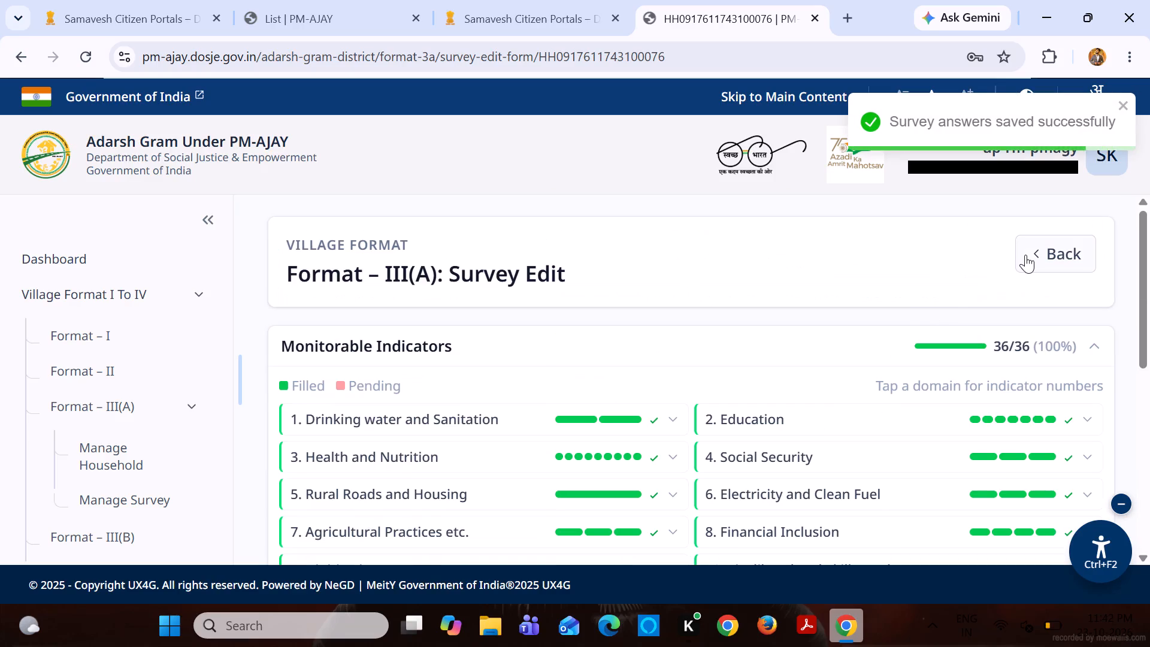
{"action": "left_click", "coordinate": [1027, 255]}
{"action": "scroll", "coordinate": [879, 376], "scroll_direction": "down", "scroll_amount": 8}
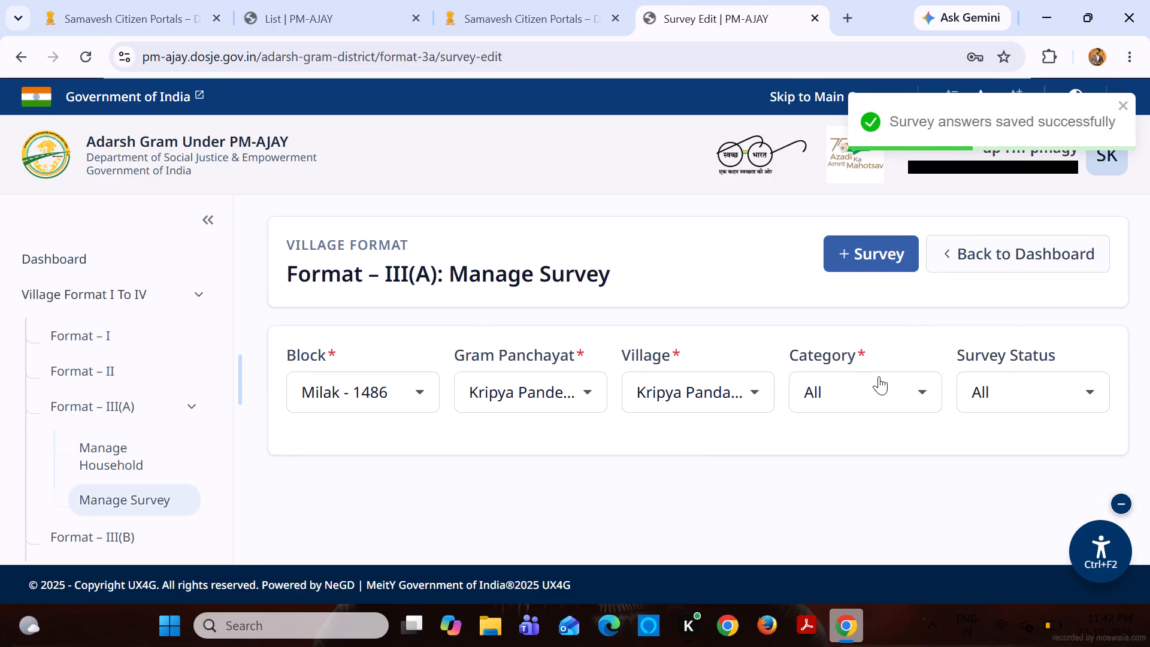
{"action": "scroll", "coordinate": [879, 376], "scroll_direction": "down", "scroll_amount": 12}
{"action": "scroll", "coordinate": [879, 376], "scroll_direction": "down", "scroll_amount": 9}
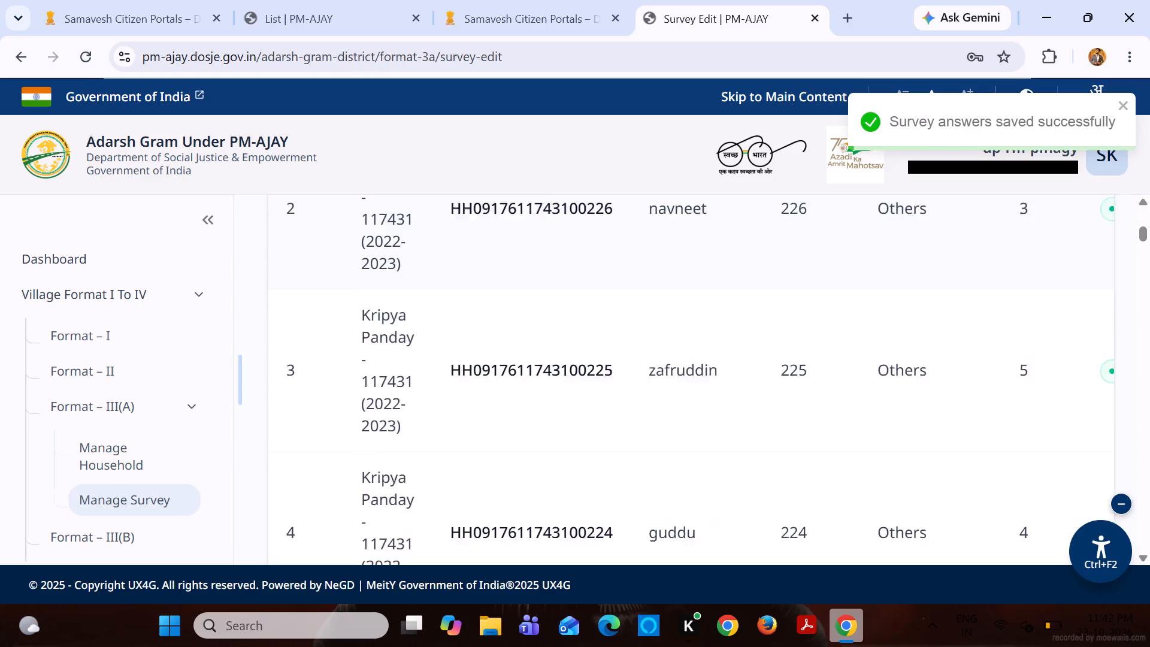
{"action": "scroll", "coordinate": [879, 376], "scroll_direction": "down", "scroll_amount": 20}
{"action": "scroll", "coordinate": [879, 376], "scroll_direction": "down", "scroll_amount": 20}
{"action": "scroll", "coordinate": [879, 376], "scroll_direction": "down", "scroll_amount": 11}
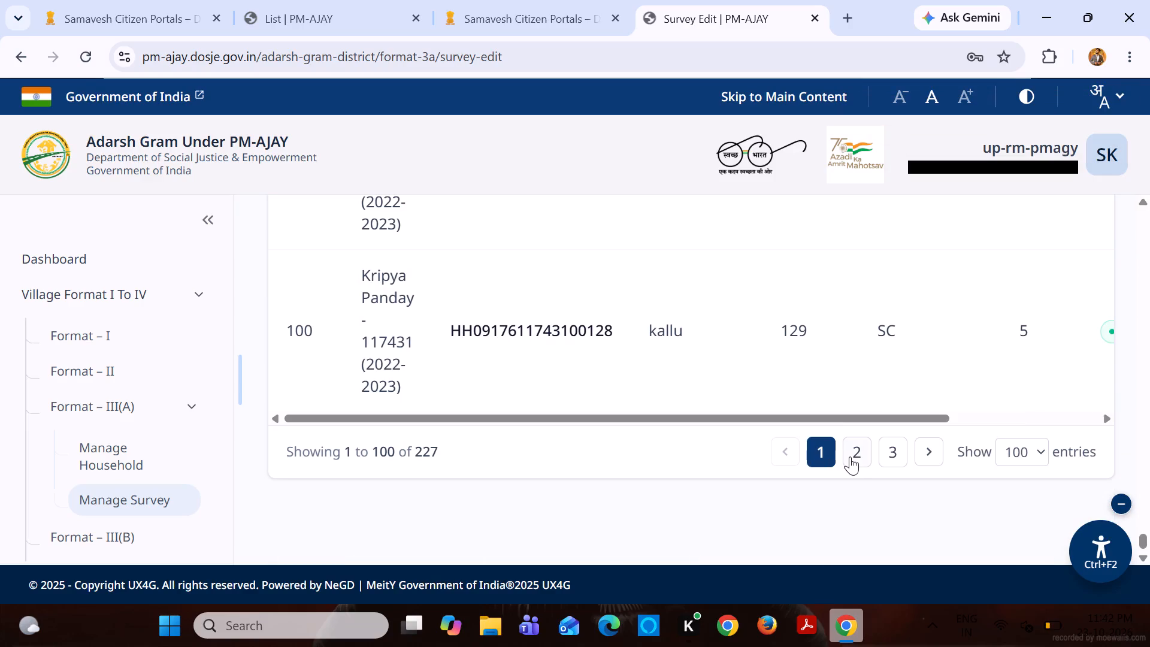
{"action": "left_click", "coordinate": [850, 456]}
Open house 78's survey, household ID ending 077, at domain 10 – Livelihood and Skill Development.
{"action": "scroll", "coordinate": [879, 329], "scroll_direction": "up", "scroll_amount": 11}
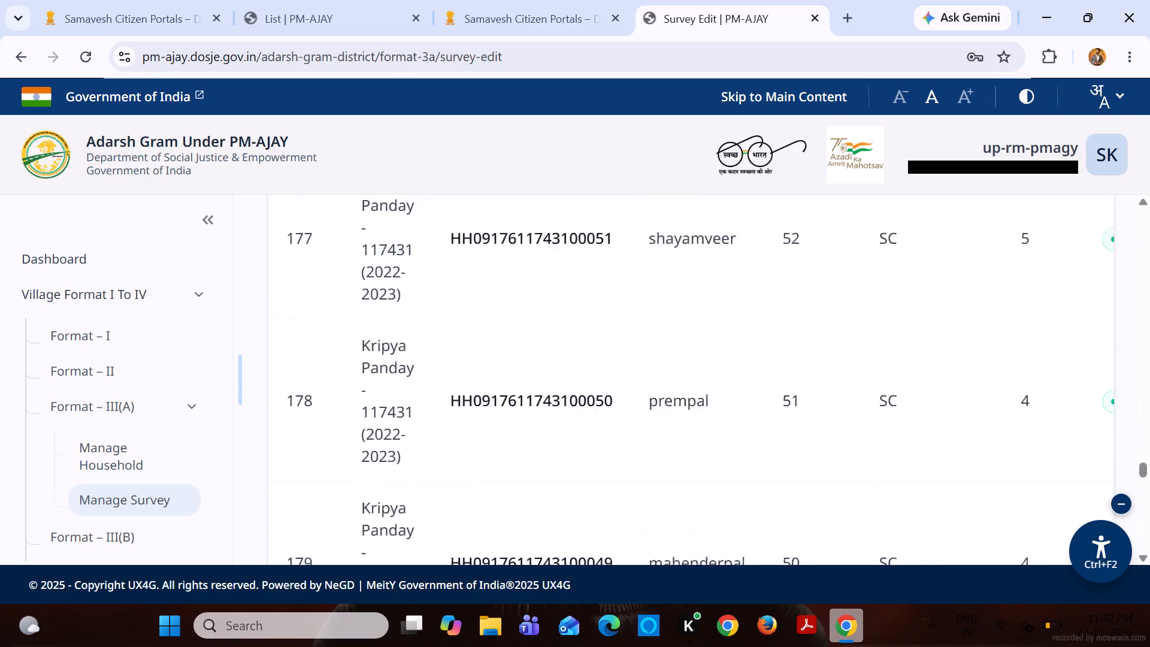
{"action": "scroll", "coordinate": [879, 329], "scroll_direction": "up", "scroll_amount": 15}
{"action": "scroll", "coordinate": [879, 329], "scroll_direction": "down", "scroll_amount": 1}
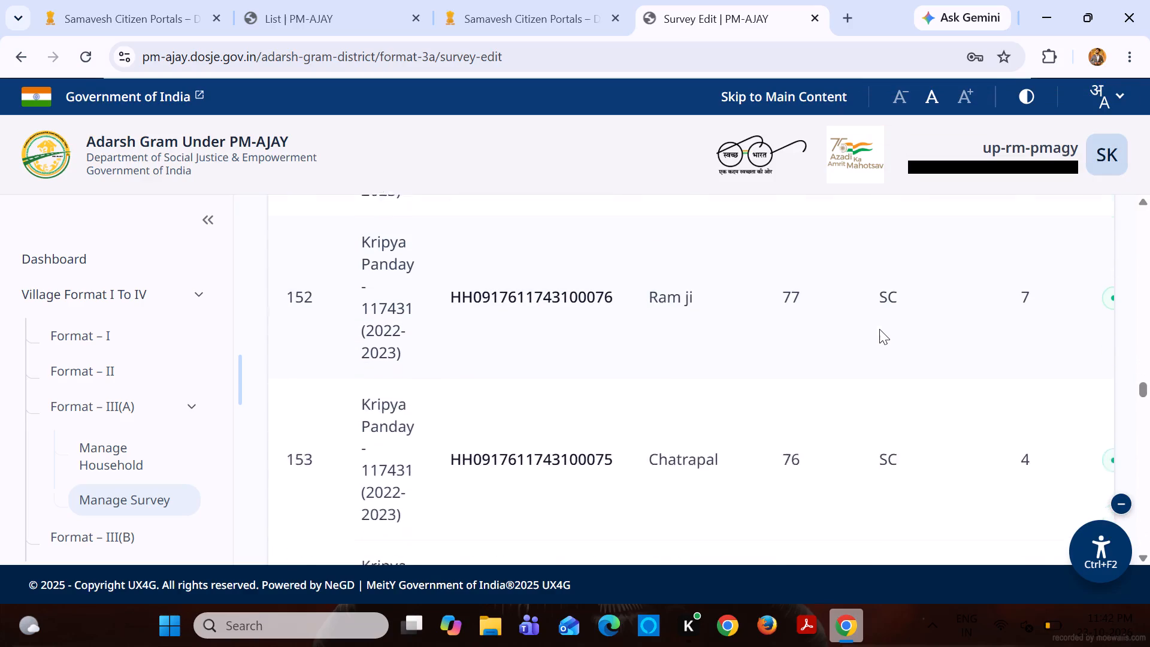
{"action": "scroll", "coordinate": [879, 329], "scroll_direction": "up", "scroll_amount": 4}
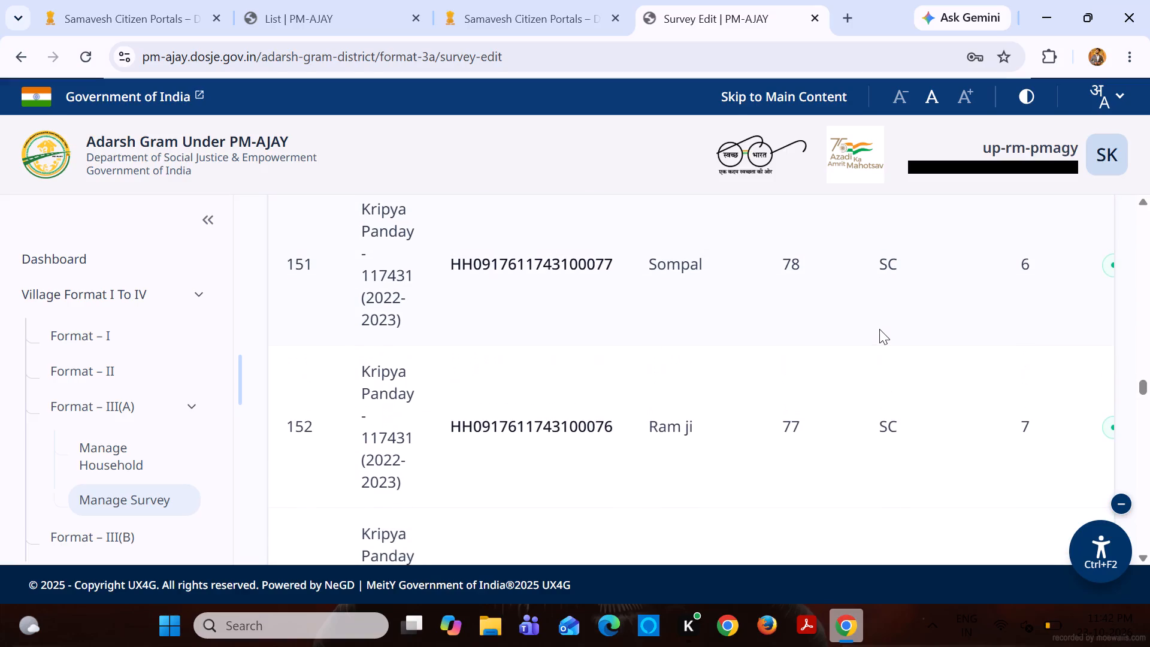
{"action": "scroll", "coordinate": [879, 329], "scroll_direction": "left", "scroll_amount": 5}
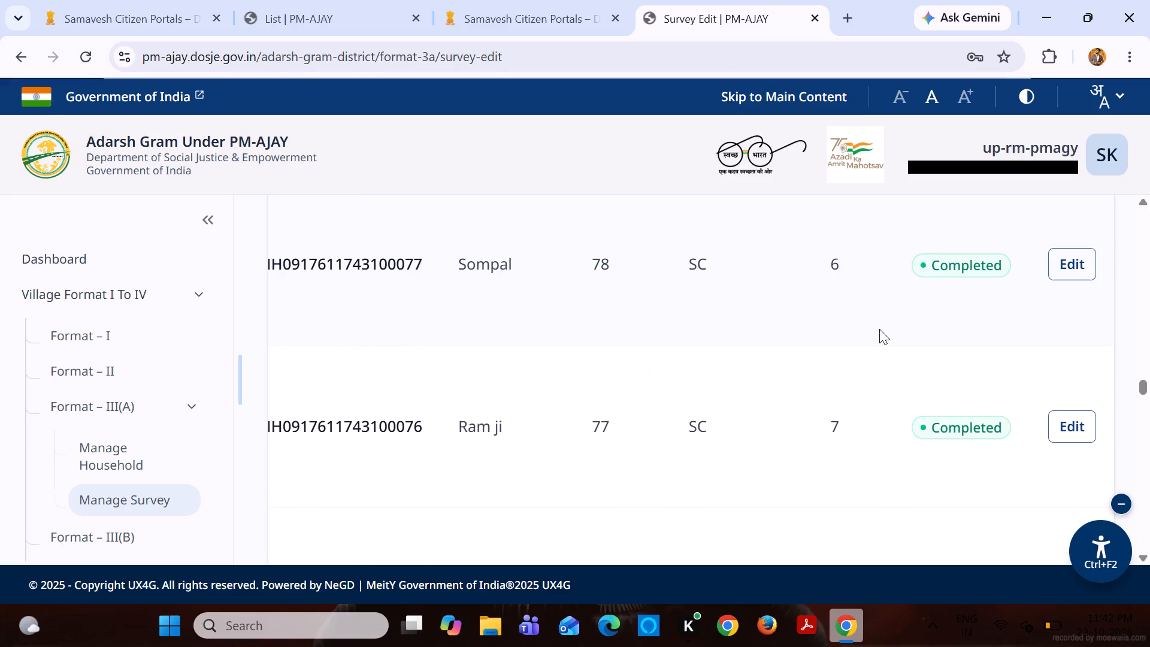
{"action": "left_click", "coordinate": [1061, 270]}
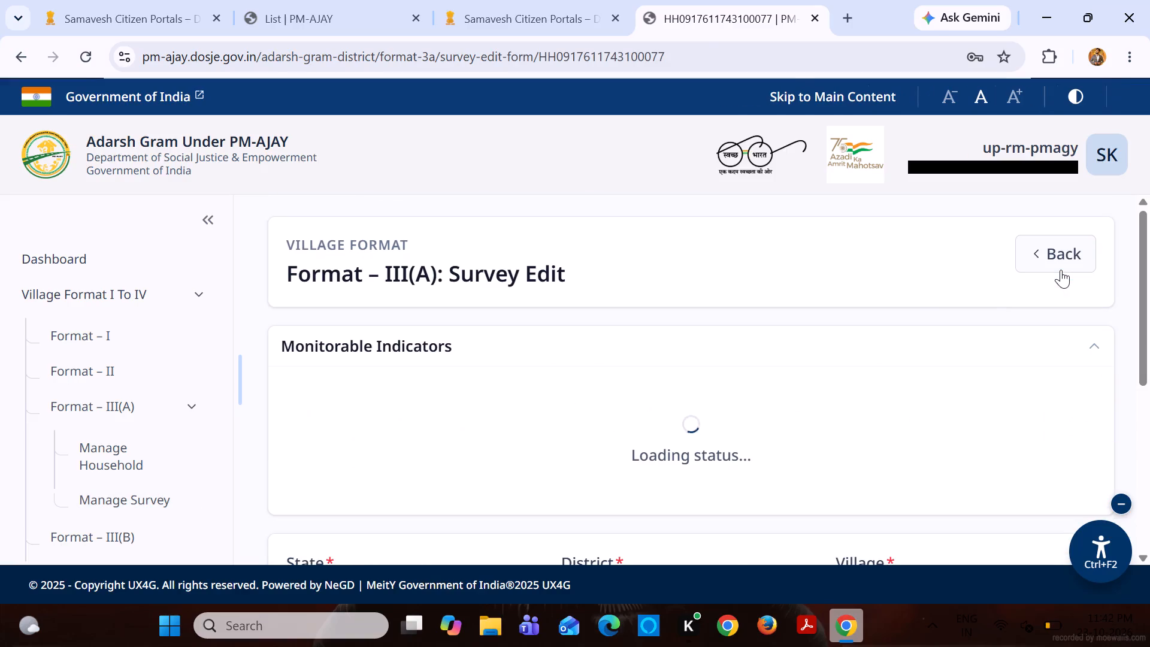
{"action": "scroll", "coordinate": [927, 319], "scroll_direction": "down", "scroll_amount": 8}
{"action": "left_click", "coordinate": [777, 410]}
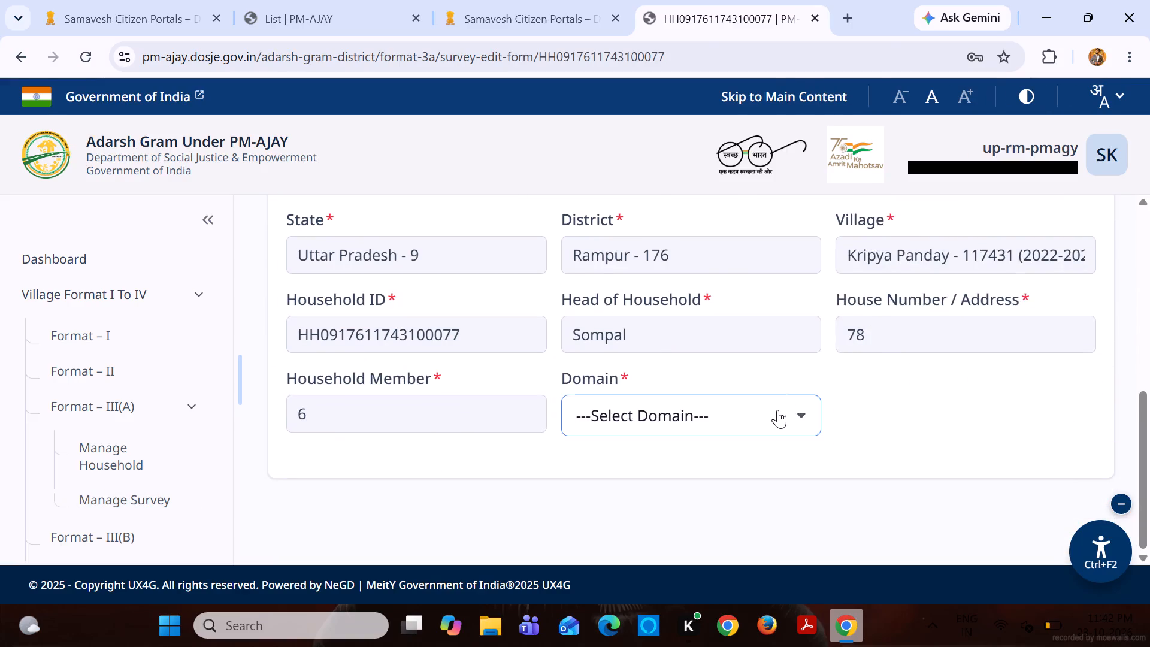
{"action": "scroll", "coordinate": [740, 228], "scroll_direction": "down", "scroll_amount": 8}
{"action": "left_click", "coordinate": [694, 371]}
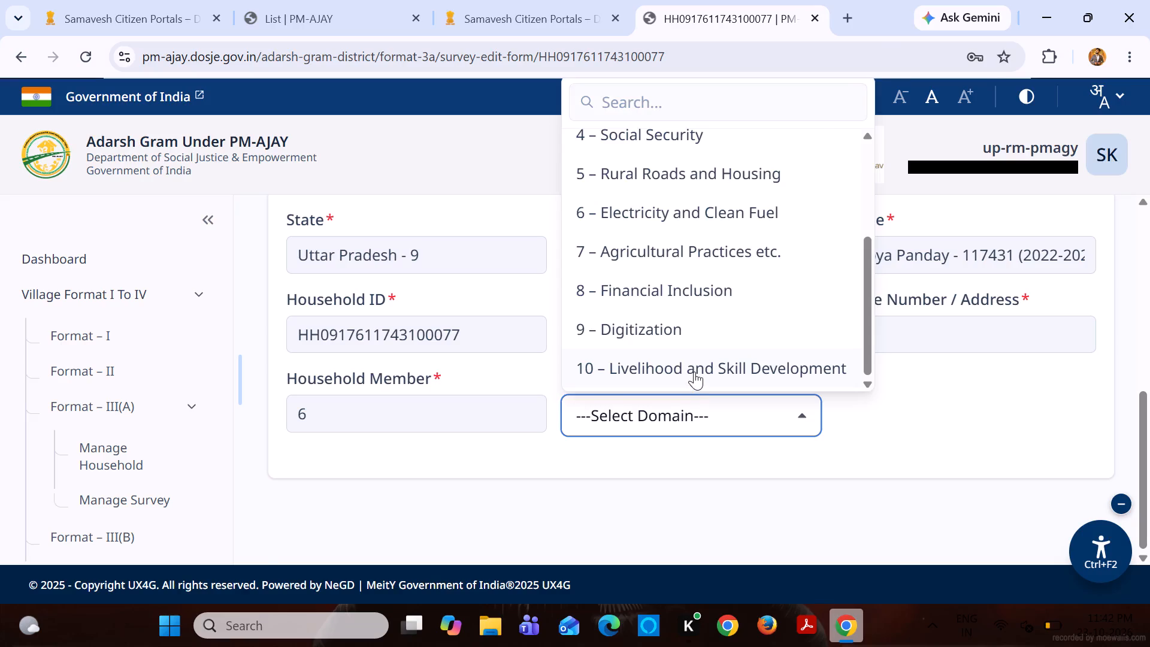
Set house 78's 10.2 number of youth eligible for availing bank linked loans to 0.
{"action": "scroll", "coordinate": [818, 401], "scroll_direction": "down", "scroll_amount": 5}
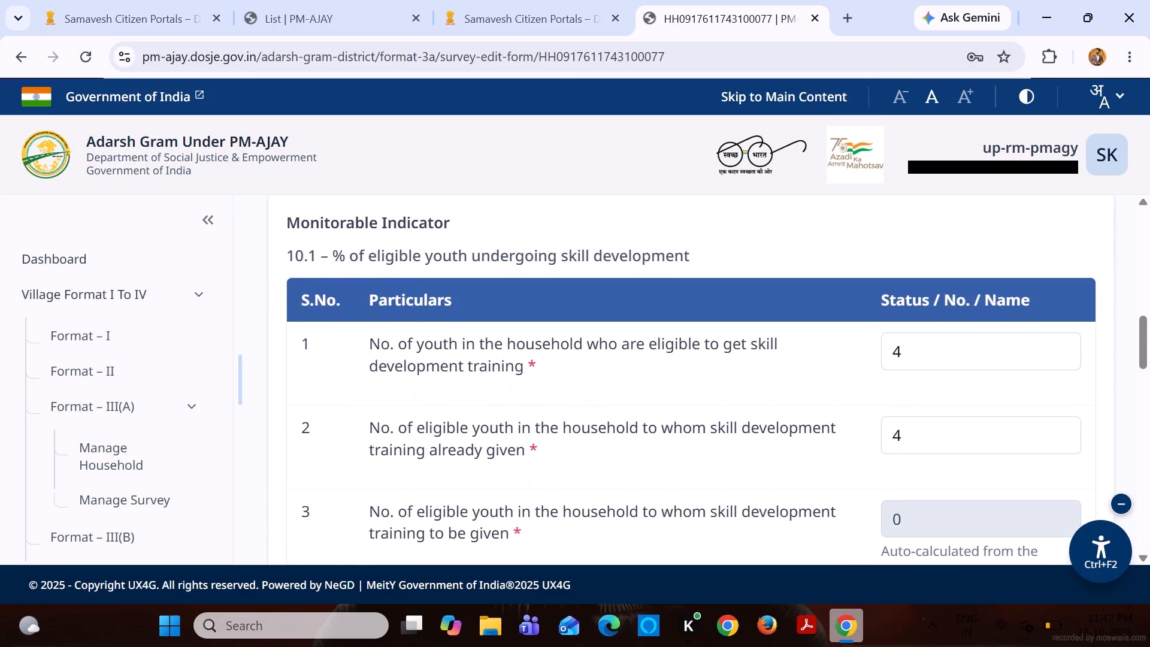
{"action": "scroll", "coordinate": [937, 359], "scroll_direction": "down", "scroll_amount": 4}
{"action": "left_click", "coordinate": [960, 376]}
{"action": "key", "text": "BackSpace"}
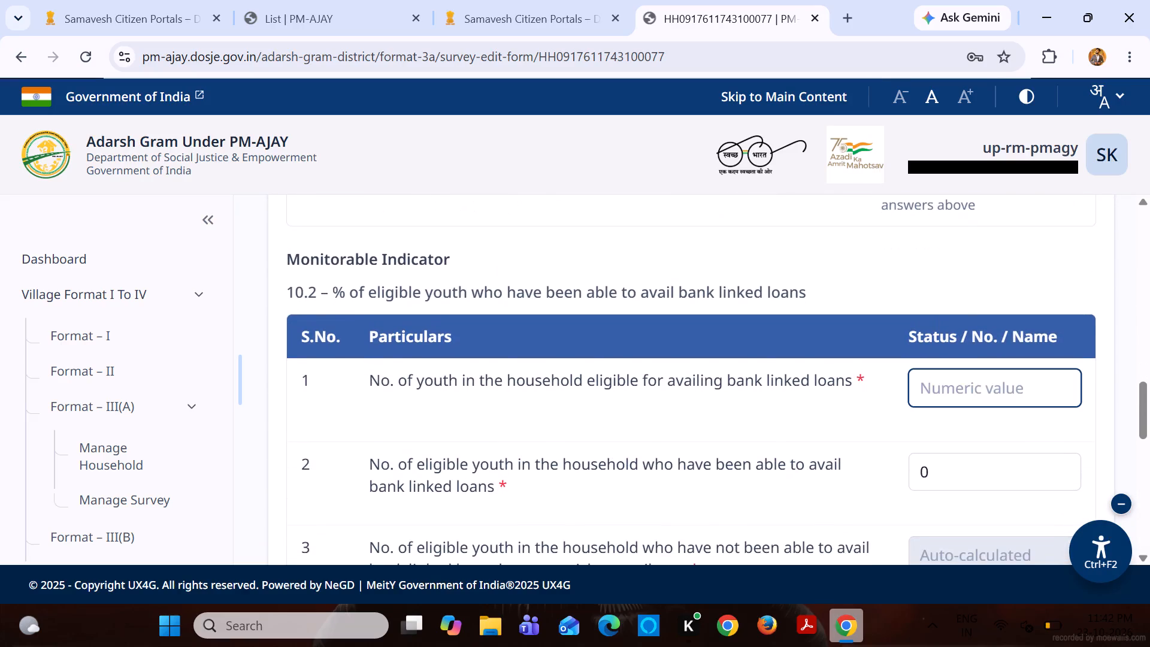
{"action": "key", "text": "0"}
Set house 78's 10.3 number of members who wish to become member of a SHG to 0, and save the survey answers.
{"action": "scroll", "coordinate": [960, 376], "scroll_direction": "down", "scroll_amount": 3}
{"action": "left_click", "coordinate": [979, 326]}
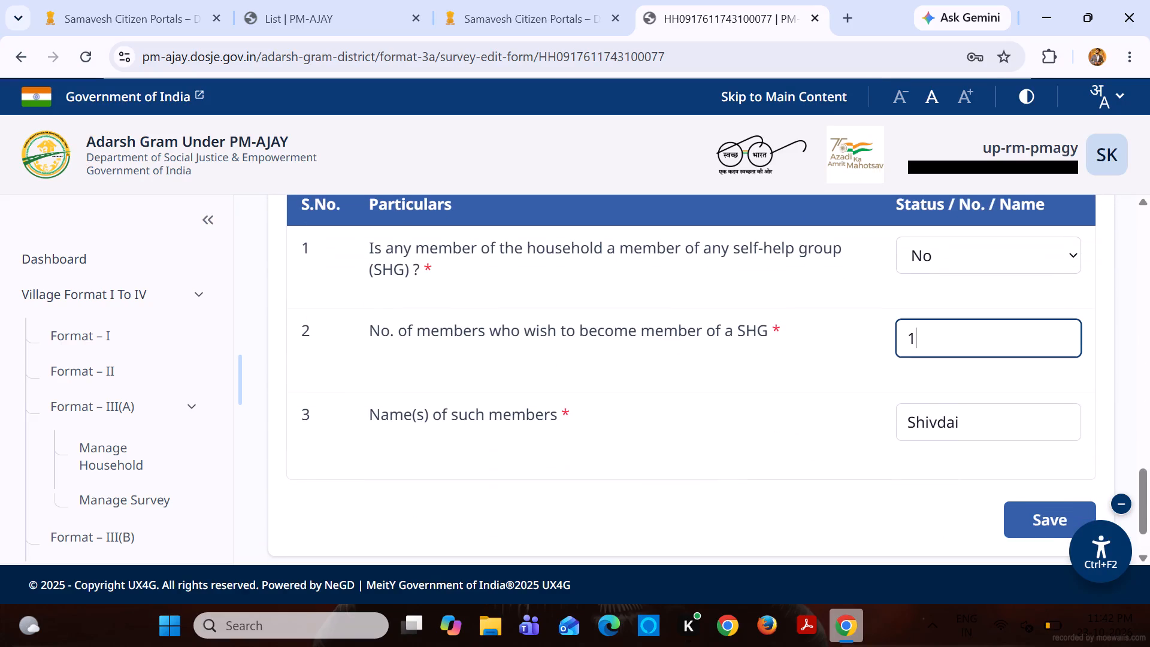
{"action": "key", "text": "BackSpace"}
{"action": "key", "text": "0"}
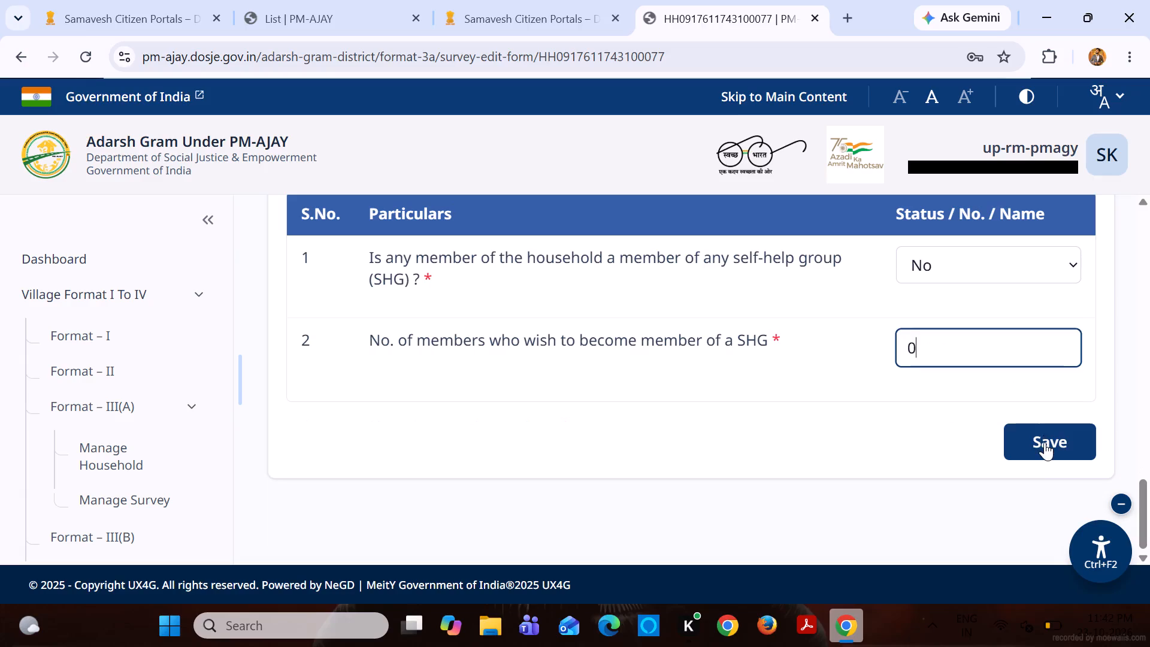
{"action": "left_click", "coordinate": [1045, 442]}
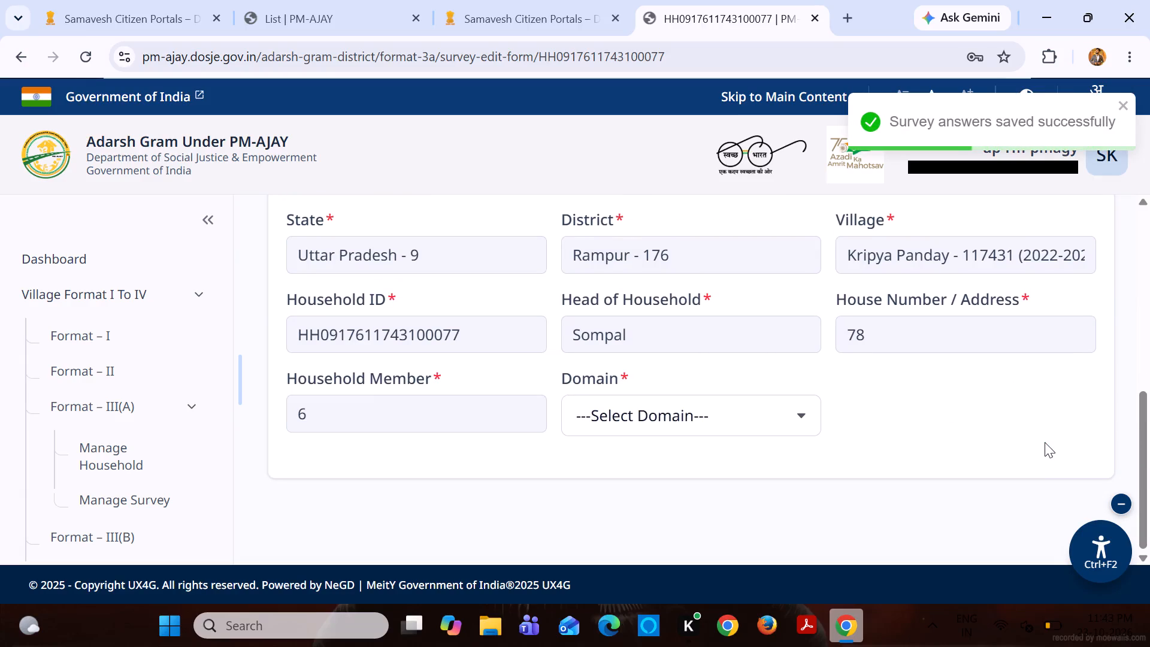
Go back to the village's household survey list and bring up its page 2.
{"action": "scroll", "coordinate": [1045, 442], "scroll_direction": "up", "scroll_amount": 9}
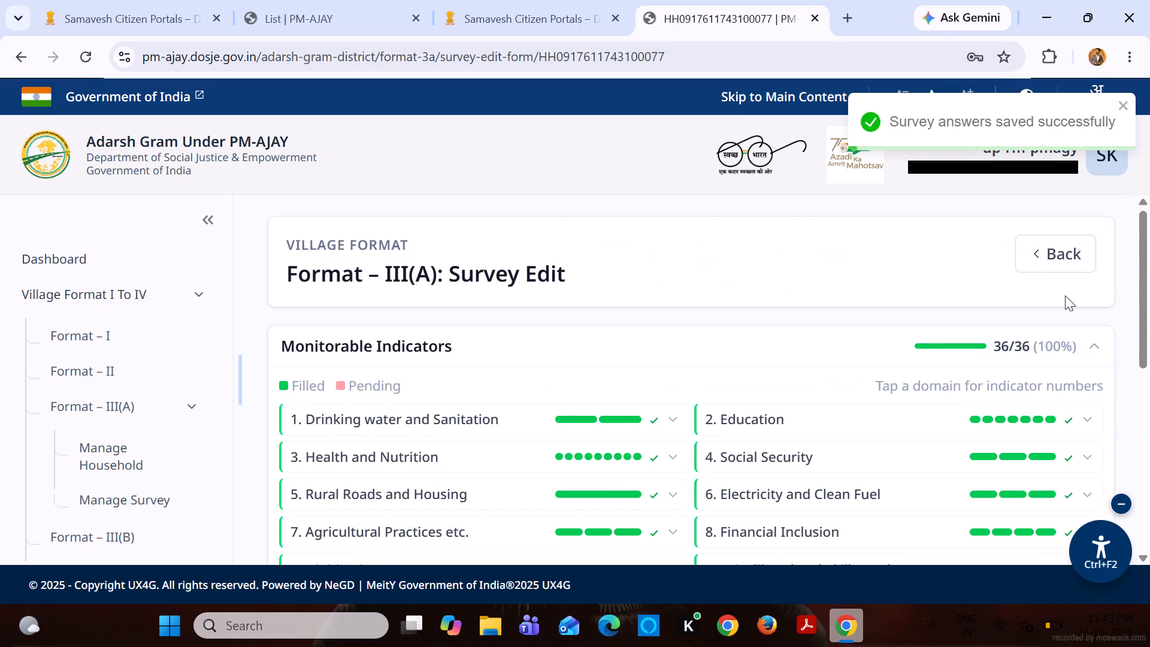
{"action": "left_click", "coordinate": [1065, 261]}
{"action": "scroll", "coordinate": [960, 361], "scroll_direction": "down", "scroll_amount": 7}
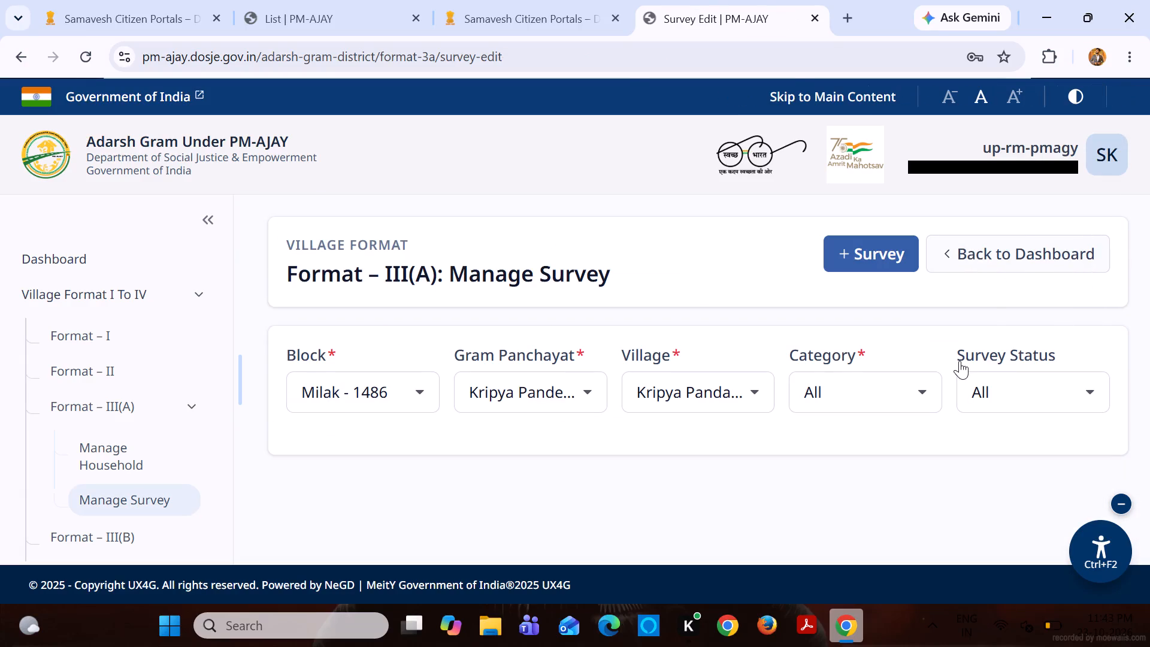
{"action": "scroll", "coordinate": [960, 361], "scroll_direction": "down", "scroll_amount": 17}
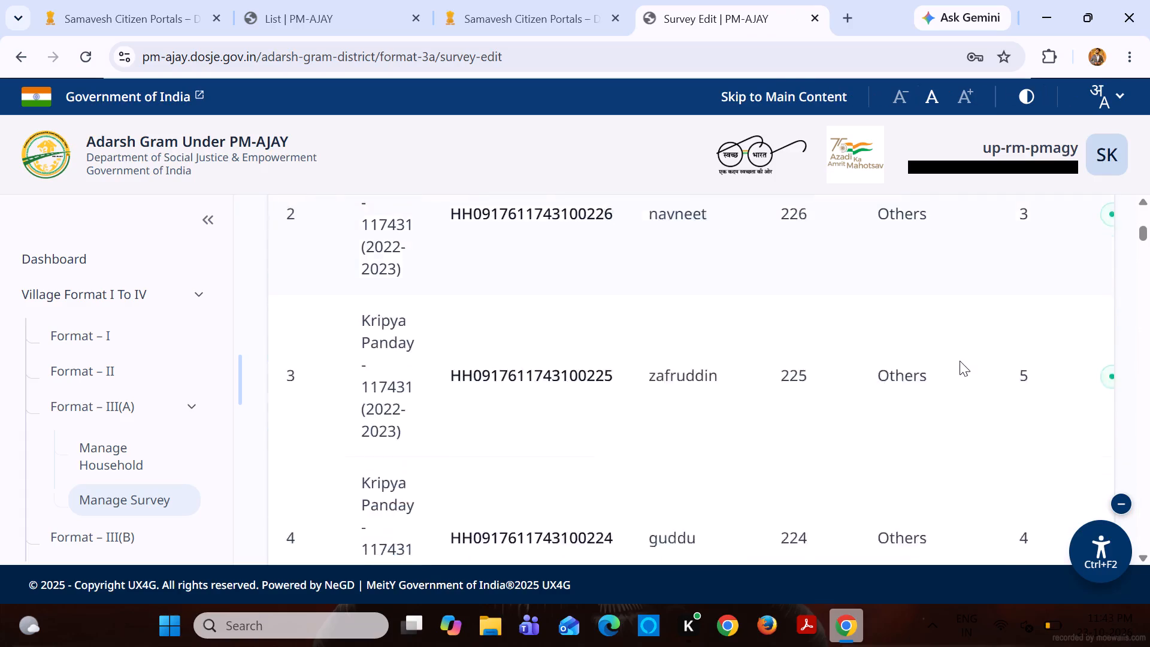
{"action": "scroll", "coordinate": [960, 361], "scroll_direction": "down", "scroll_amount": 20}
{"action": "scroll", "coordinate": [960, 361], "scroll_direction": "down", "scroll_amount": 15}
{"action": "scroll", "coordinate": [933, 376], "scroll_direction": "down", "scroll_amount": 20}
{"action": "scroll", "coordinate": [933, 376], "scroll_direction": "down", "scroll_amount": 3}
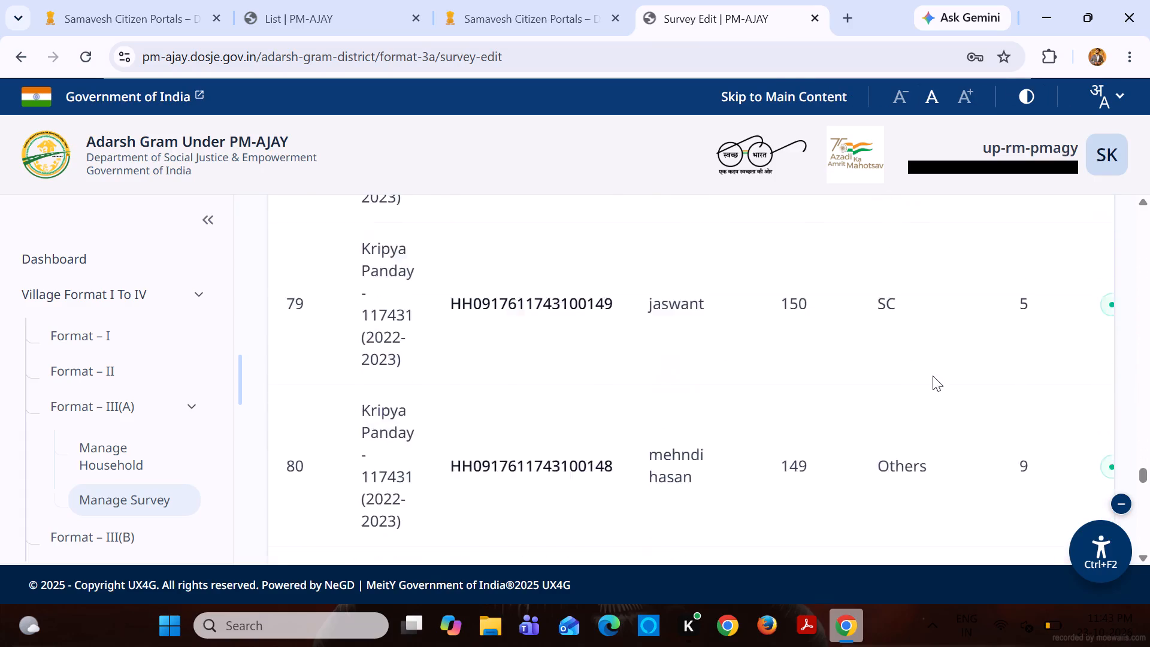
{"action": "scroll", "coordinate": [933, 376], "scroll_direction": "down", "scroll_amount": 5}
{"action": "scroll", "coordinate": [868, 434], "scroll_direction": "down", "scroll_amount": 19}
{"action": "scroll", "coordinate": [868, 434], "scroll_direction": "down", "scroll_amount": 7}
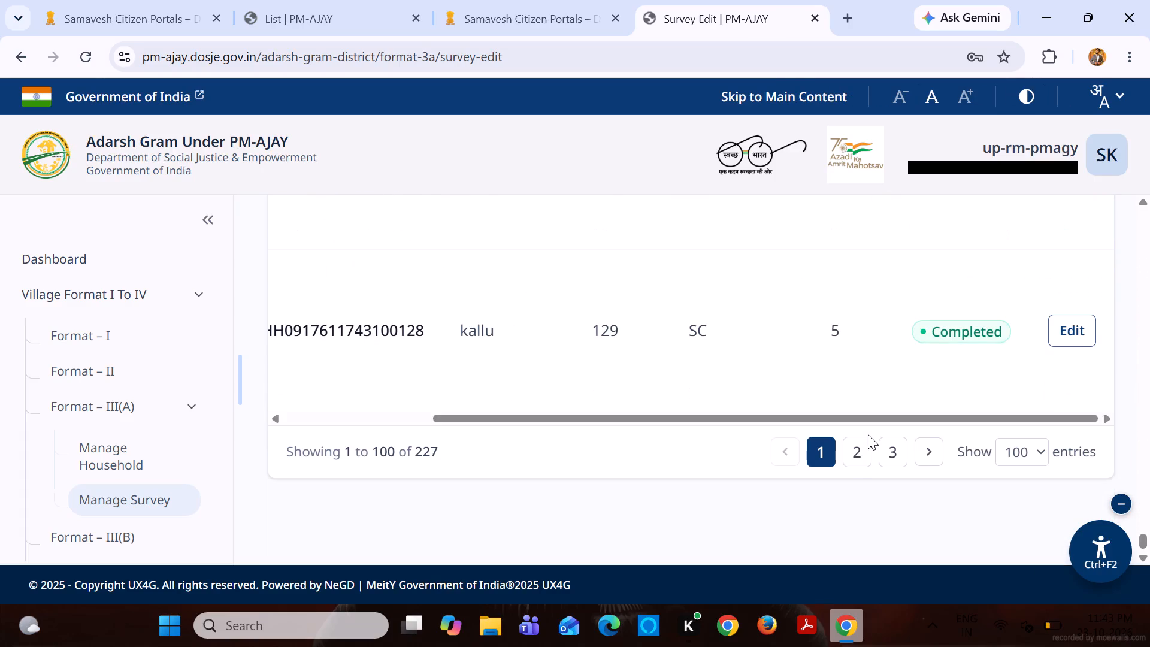
{"action": "left_click", "coordinate": [855, 453]}
Open house 79's survey, household ID ending 078, at domain 10 – Livelihood and Skill Development.
{"action": "scroll", "coordinate": [902, 306], "scroll_direction": "up", "scroll_amount": 14}
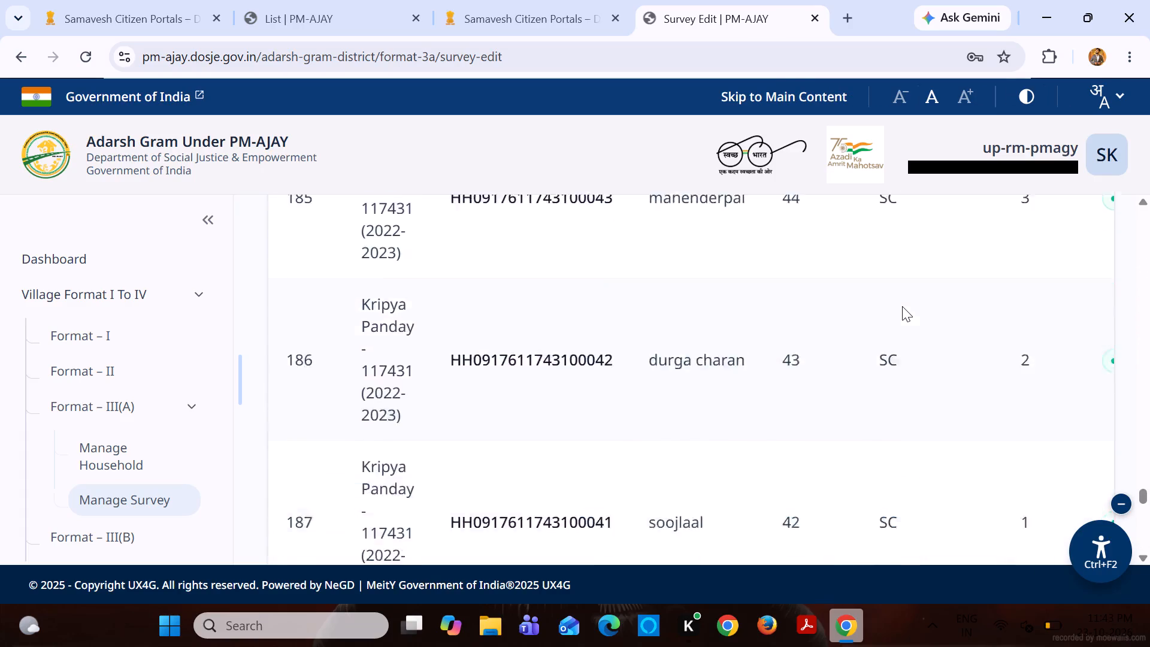
{"action": "scroll", "coordinate": [902, 306], "scroll_direction": "up", "scroll_amount": 14}
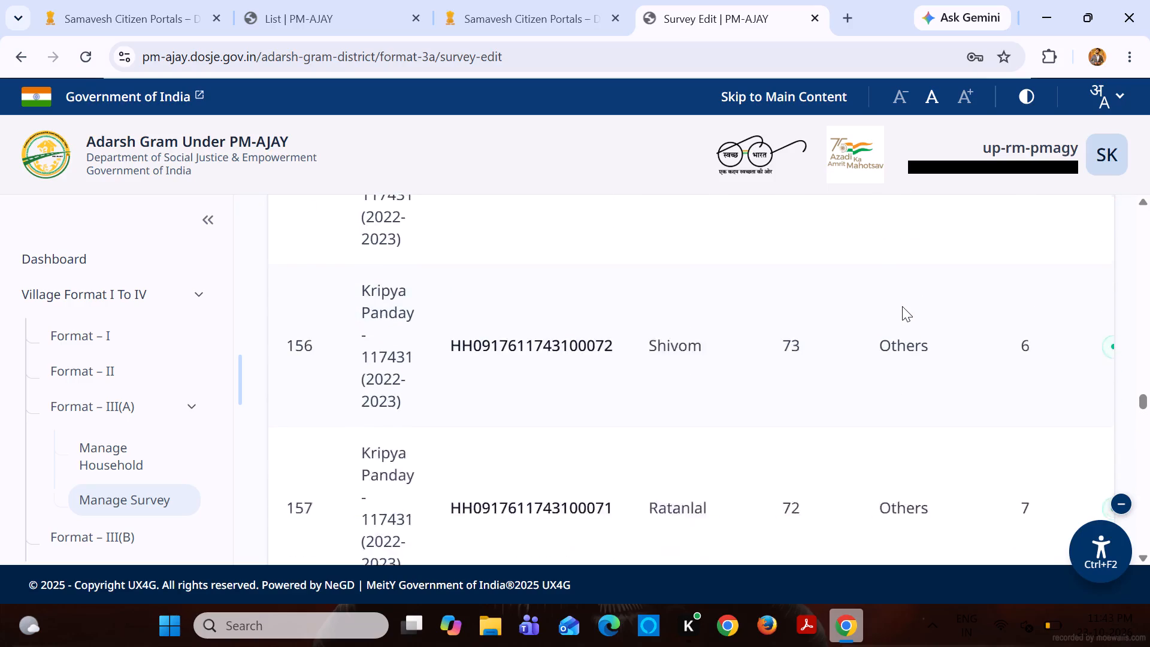
{"action": "scroll", "coordinate": [902, 306], "scroll_direction": "up", "scroll_amount": 10}
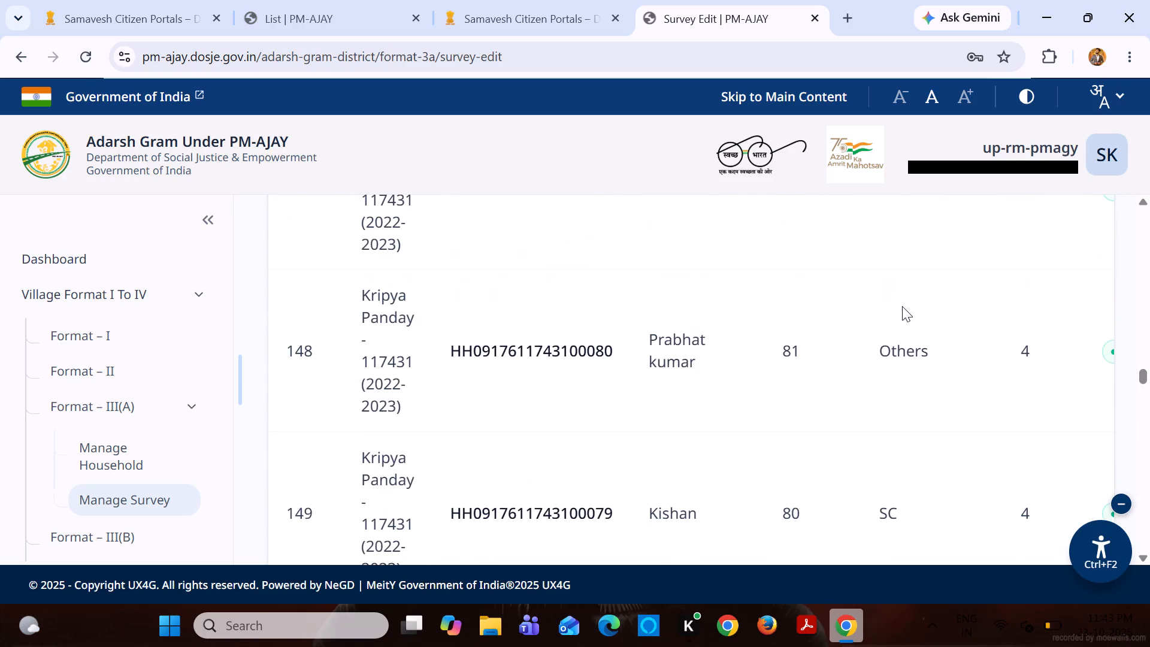
{"action": "scroll", "coordinate": [902, 306], "scroll_direction": "down", "scroll_amount": 4}
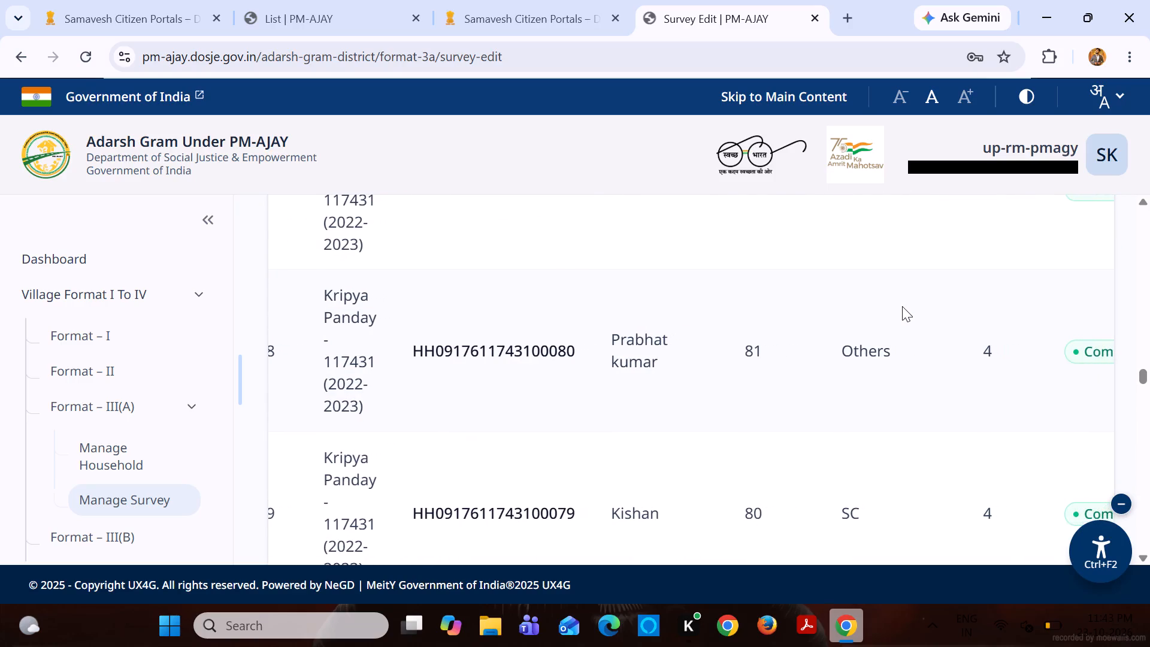
{"action": "scroll", "coordinate": [902, 306], "scroll_direction": "down", "scroll_amount": 3}
{"action": "scroll", "coordinate": [902, 306], "scroll_direction": "left", "scroll_amount": 8}
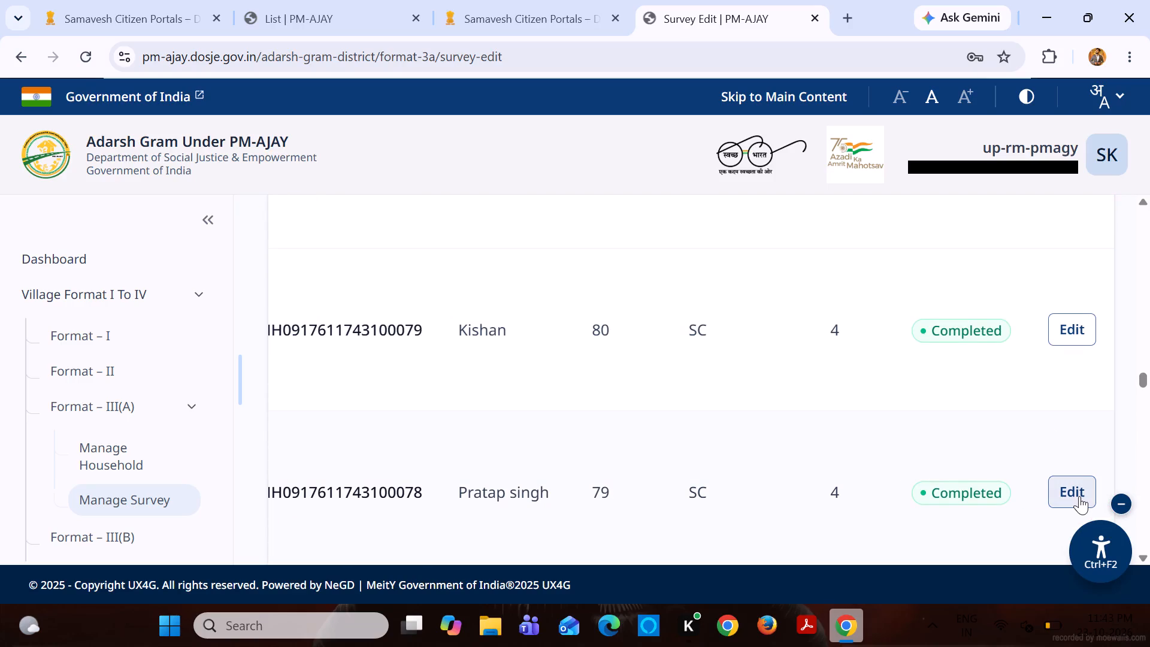
{"action": "left_click", "coordinate": [1079, 495]}
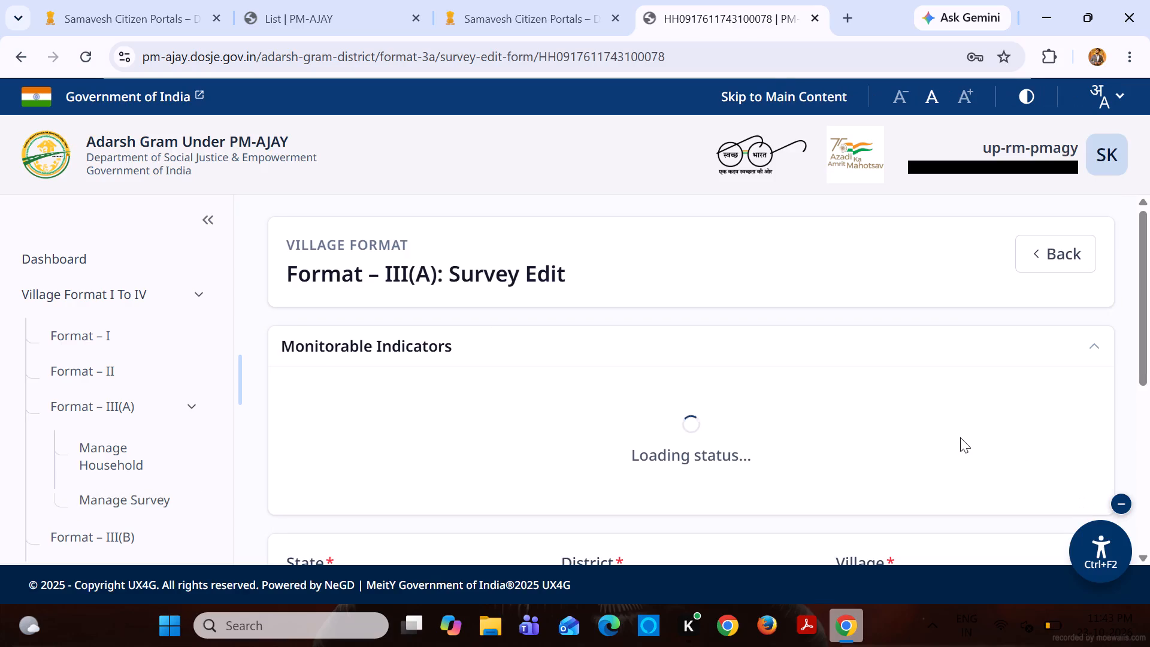
{"action": "scroll", "coordinate": [960, 437], "scroll_direction": "down", "scroll_amount": 15}
{"action": "left_click", "coordinate": [753, 395]}
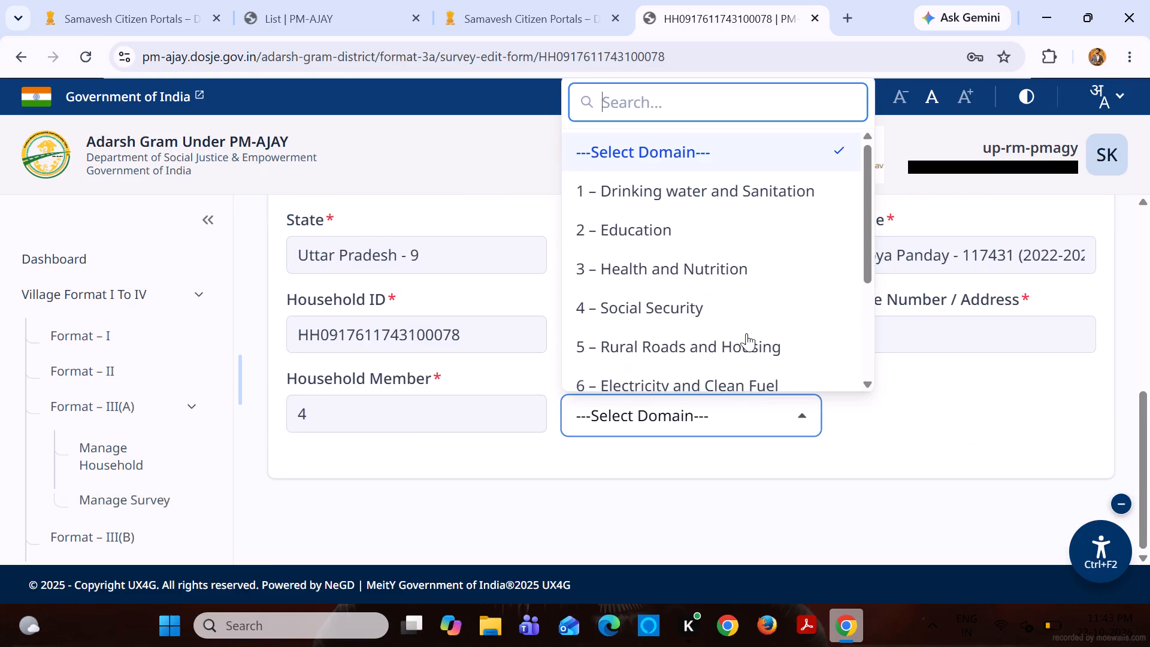
{"action": "scroll", "coordinate": [728, 246], "scroll_direction": "down", "scroll_amount": 8}
{"action": "left_click", "coordinate": [674, 371]}
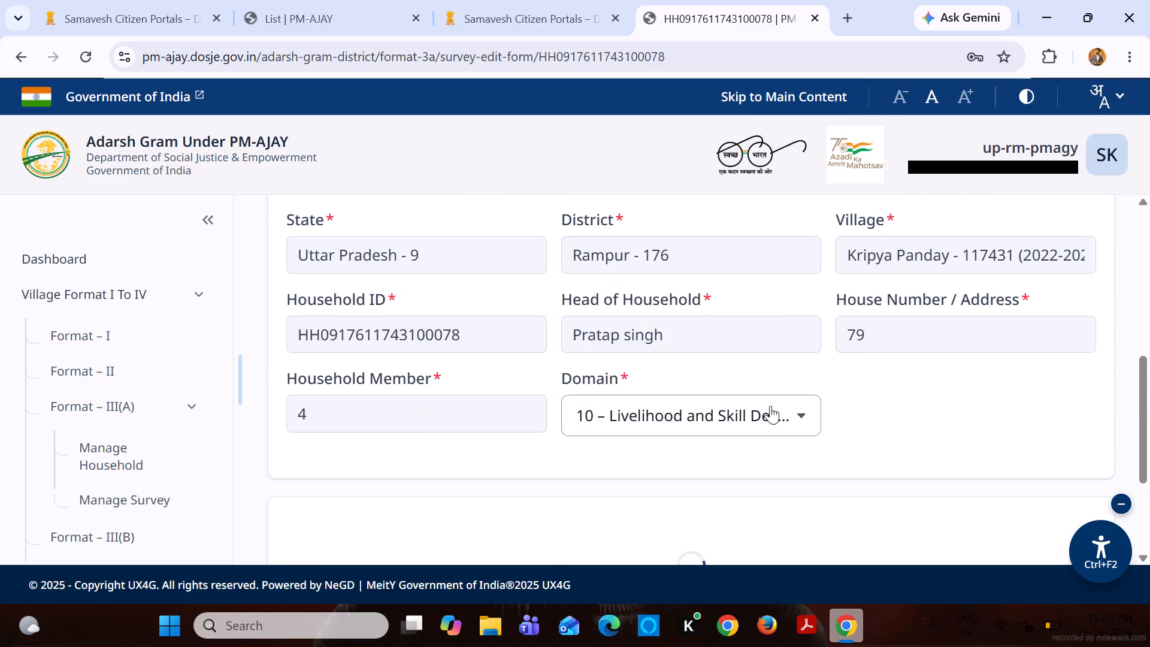
Set house 79's 10.3 members who wish to become member of a SHG and 10.2 youth eligible for bank linked loans both to 0.
{"action": "scroll", "coordinate": [770, 406], "scroll_direction": "down", "scroll_amount": 8}
{"action": "left_click", "coordinate": [955, 325]}
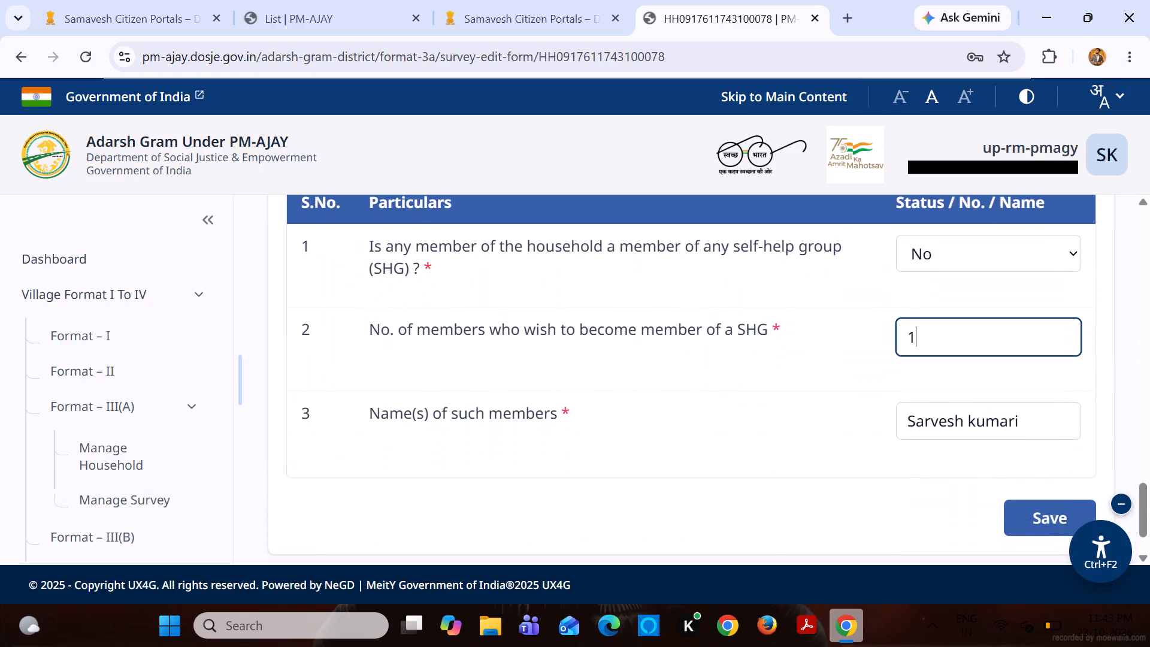
{"action": "key", "text": "BackSpace"}
{"action": "key", "text": "0"}
{"action": "scroll", "coordinate": [955, 325], "scroll_direction": "up", "scroll_amount": 3}
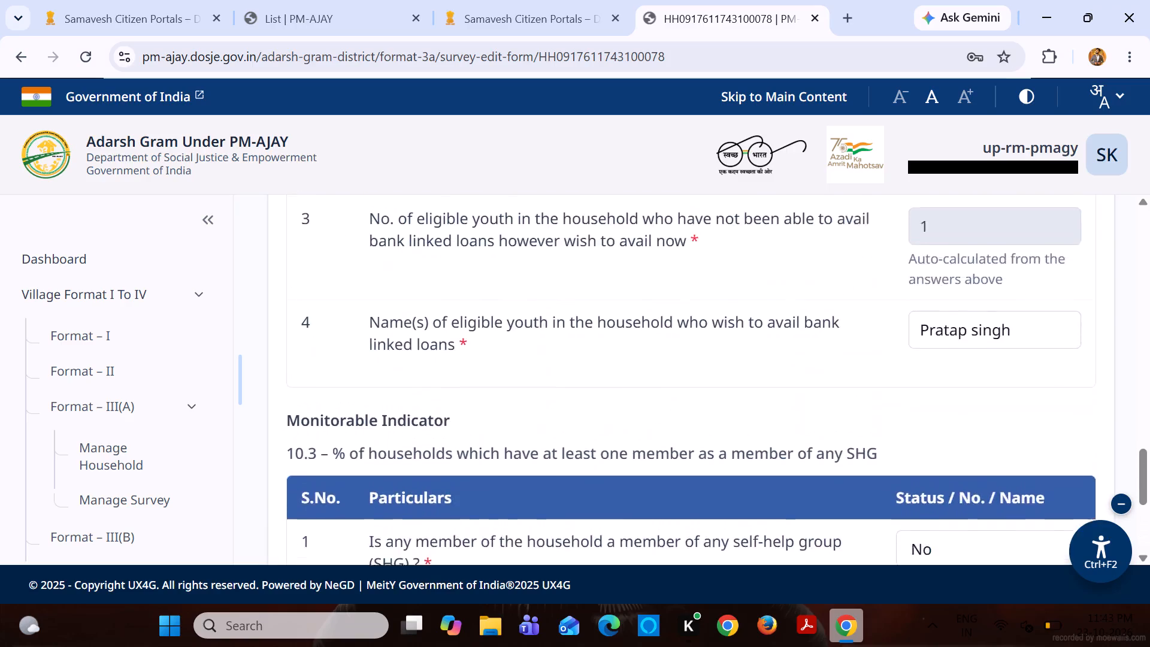
{"action": "scroll", "coordinate": [955, 325], "scroll_direction": "up", "scroll_amount": 3}
{"action": "left_click", "coordinate": [985, 272]}
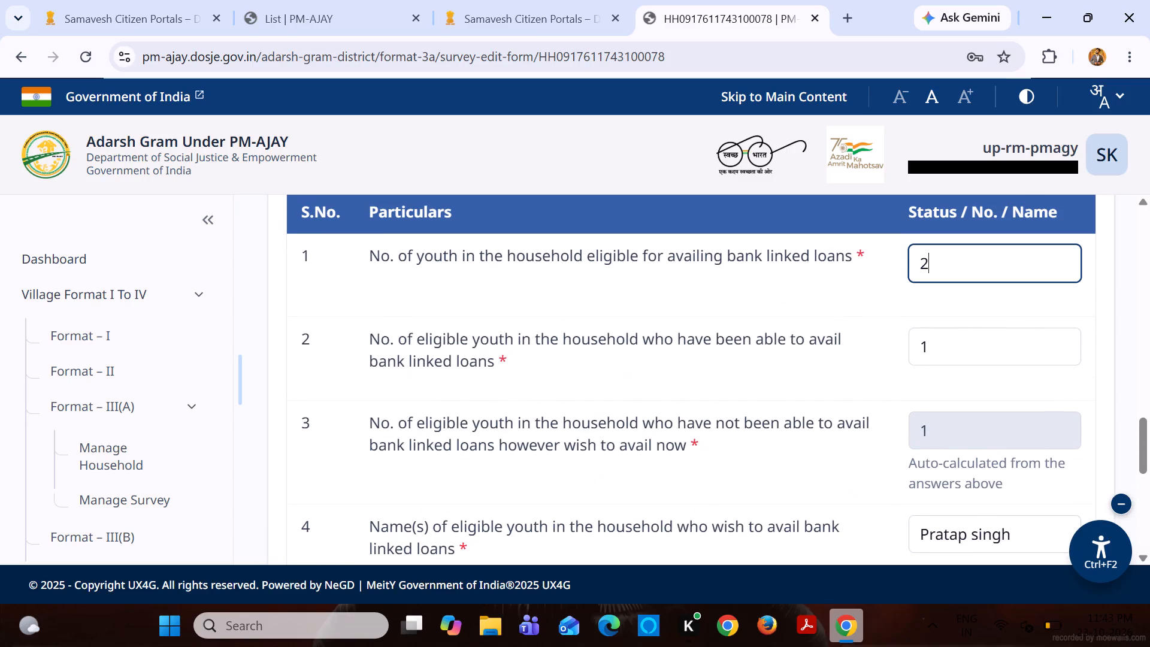
{"action": "key", "text": "BackSpace"}
{"action": "key", "text": "0"}
Set house 79's 10.1 number of youth eligible to get skill development training to 0.
{"action": "scroll", "coordinate": [985, 272], "scroll_direction": "up", "scroll_amount": 7}
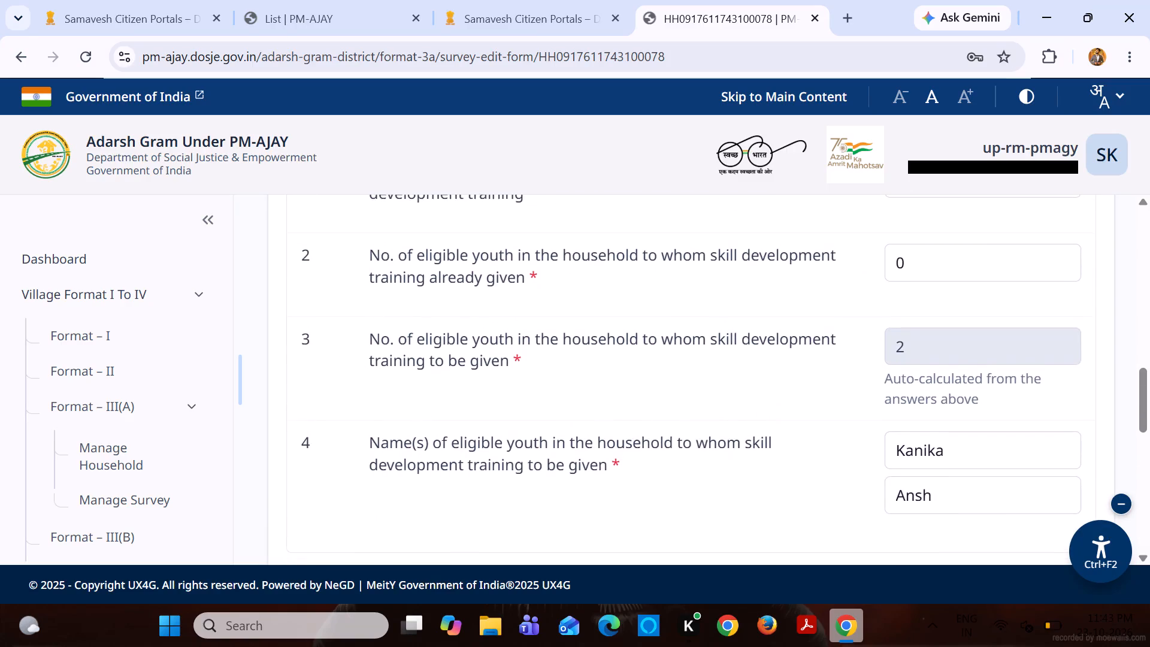
{"action": "scroll", "coordinate": [1030, 229], "scroll_direction": "up", "scroll_amount": 1}
{"action": "left_click", "coordinate": [946, 319]}
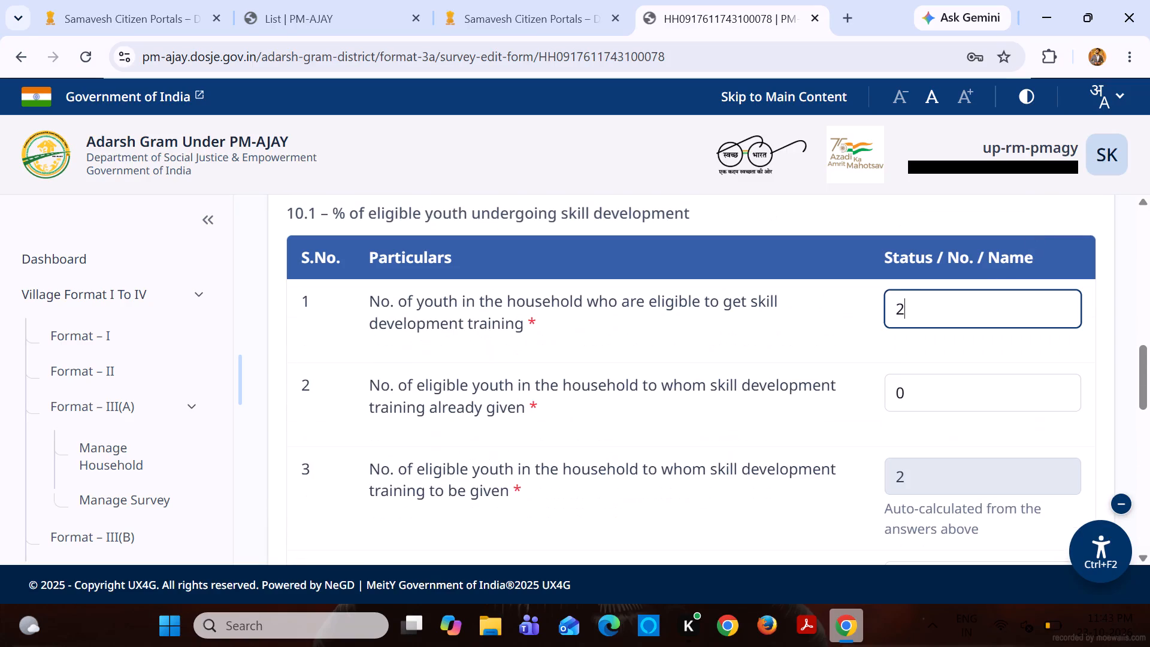
{"action": "key", "text": "BackSpace"}
{"action": "key", "text": "0"}
{"action": "scroll", "coordinate": [946, 319], "scroll_direction": "down", "scroll_amount": 8}
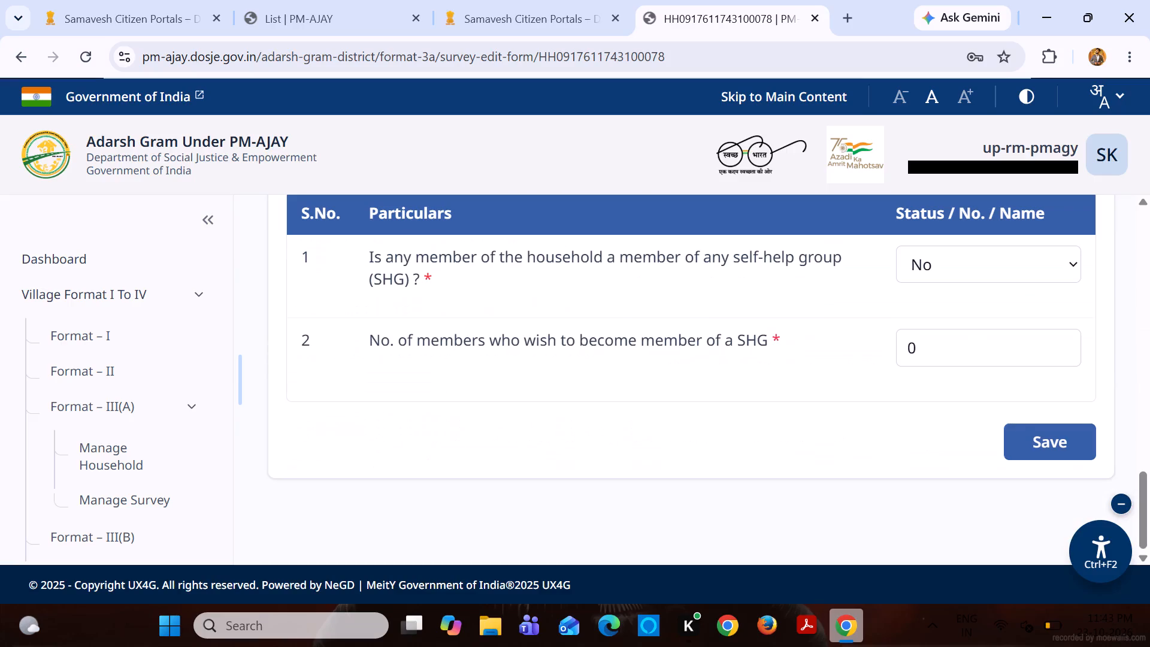
Save house 79's domain 10 survey answers.
{"action": "left_click", "coordinate": [1024, 430]}
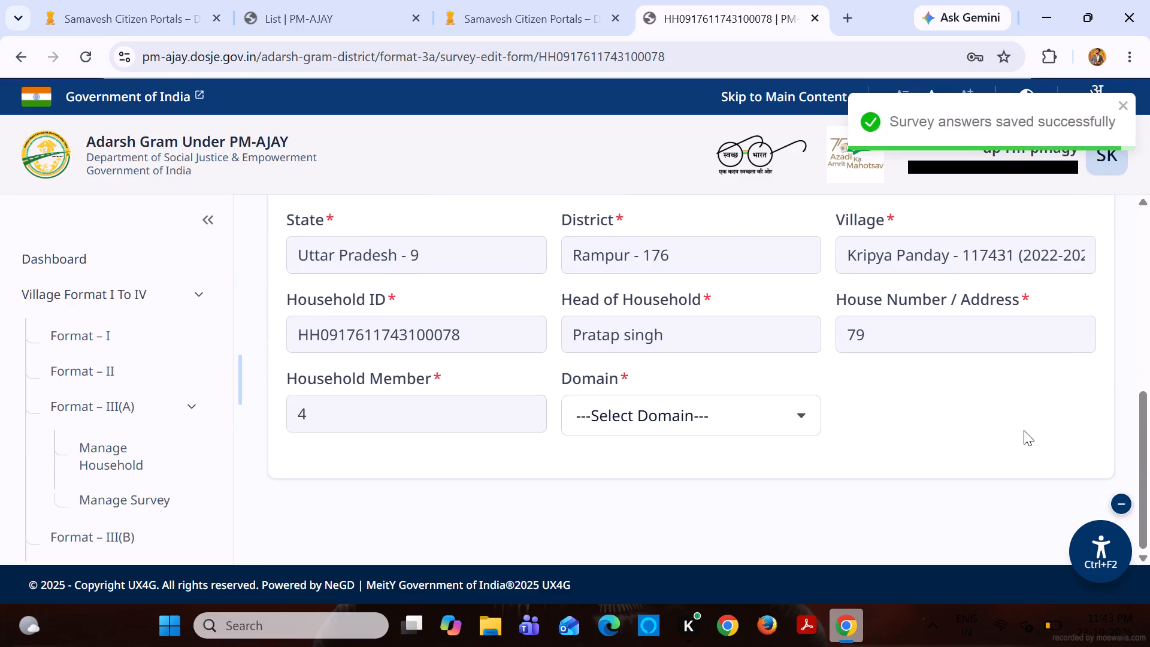
Go back to the village's household survey list and bring up its page 2.
{"action": "scroll", "coordinate": [946, 379], "scroll_direction": "up", "scroll_amount": 11}
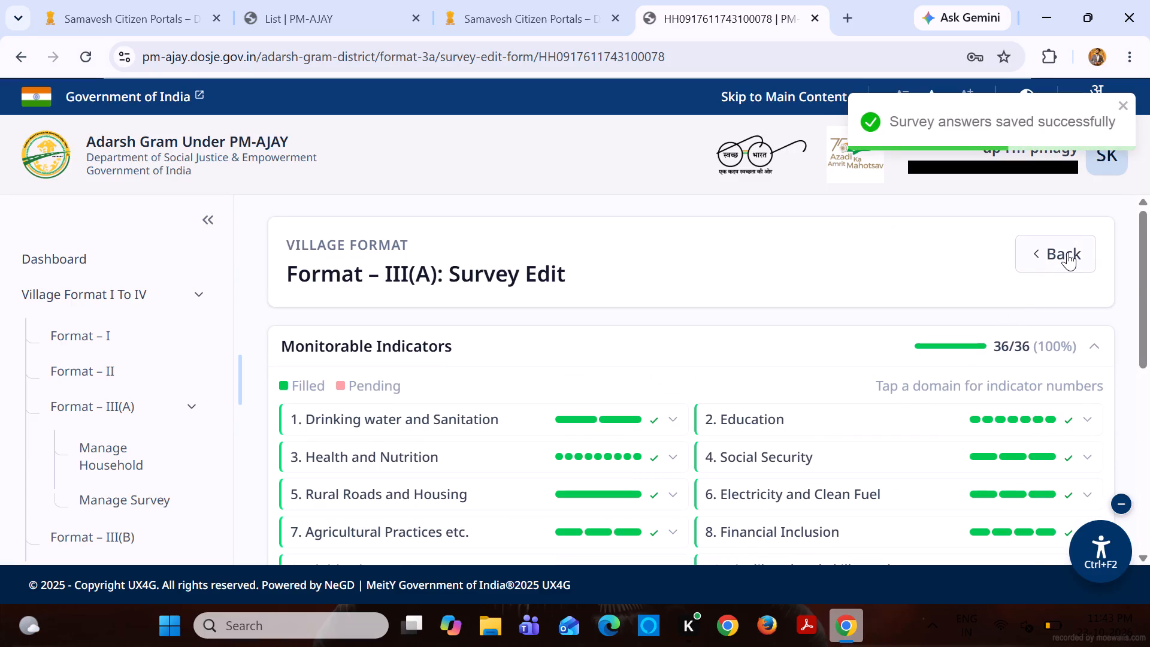
{"action": "left_click", "coordinate": [1067, 252]}
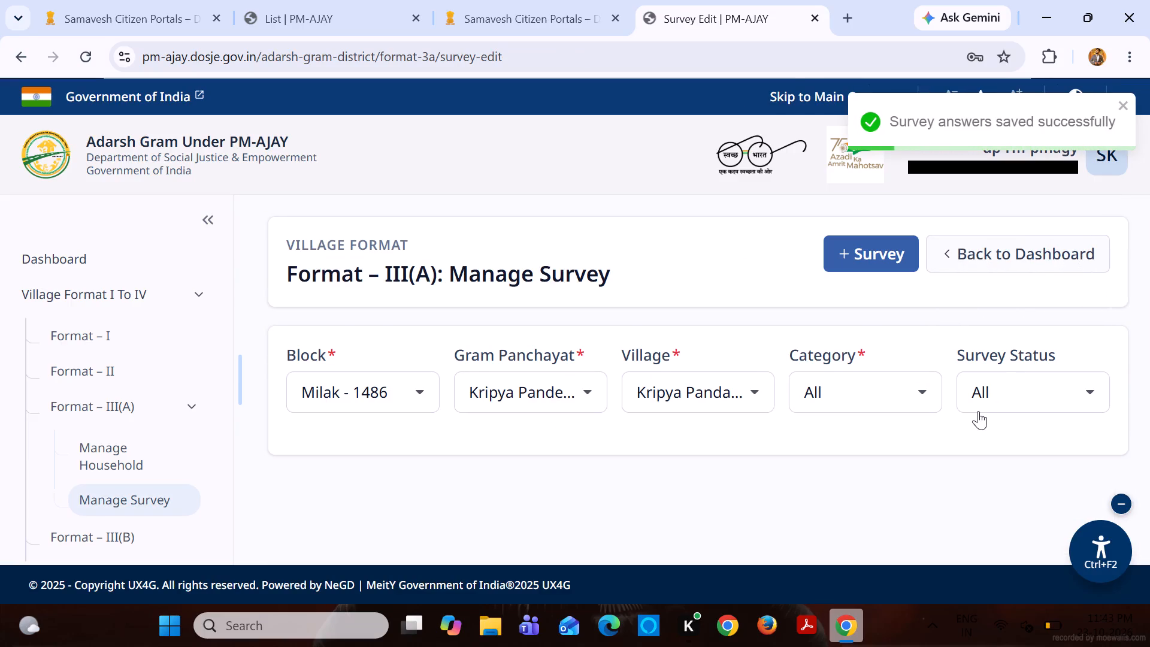
{"action": "scroll", "coordinate": [978, 411], "scroll_direction": "down", "scroll_amount": 16}
{"action": "scroll", "coordinate": [978, 411], "scroll_direction": "down", "scroll_amount": 20}
{"action": "scroll", "coordinate": [978, 411], "scroll_direction": "down", "scroll_amount": 3}
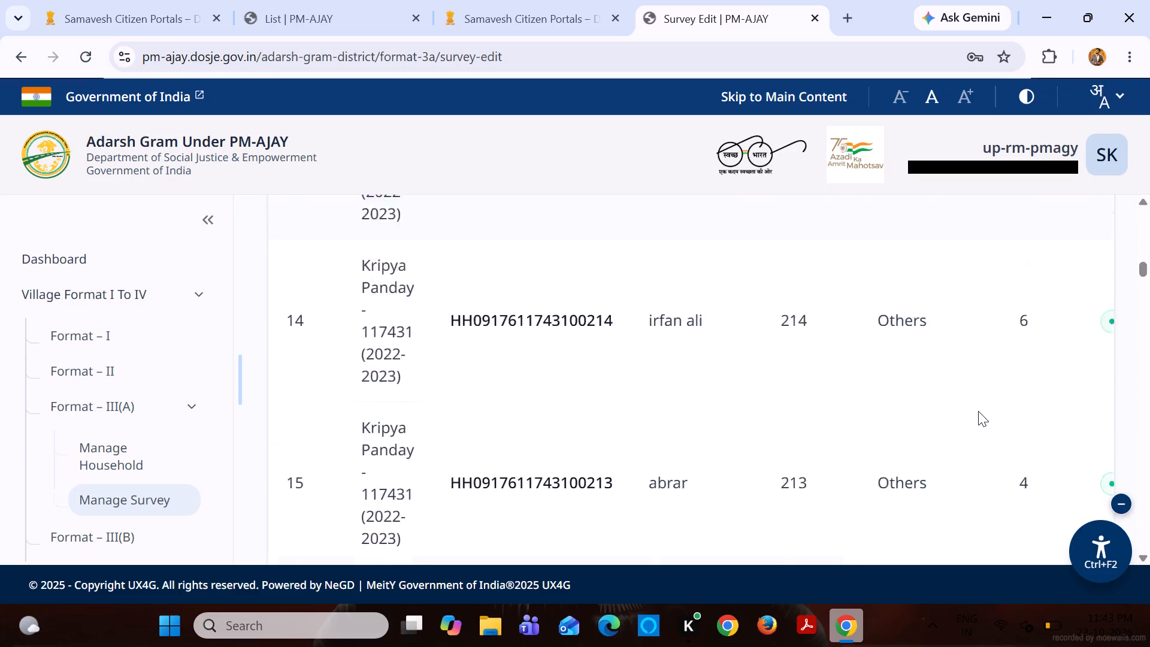
{"action": "scroll", "coordinate": [978, 411], "scroll_direction": "down", "scroll_amount": 20}
{"action": "scroll", "coordinate": [978, 411], "scroll_direction": "down", "scroll_amount": 16}
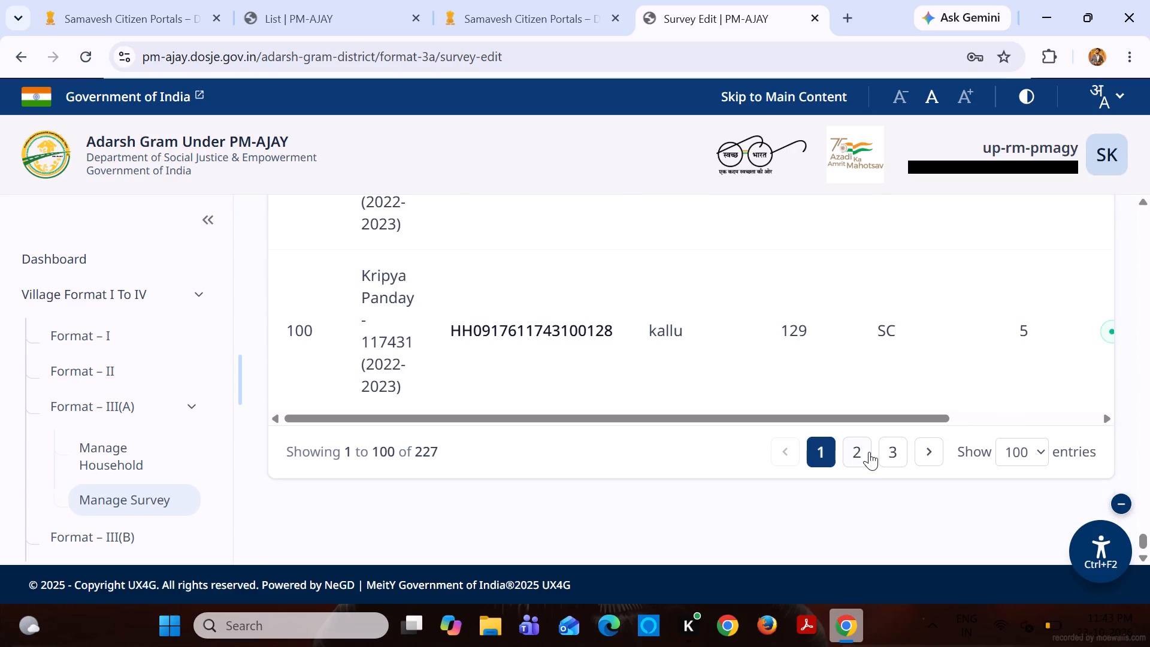
{"action": "left_click", "coordinate": [869, 452]}
Open house 81's survey, household ID ending 080, at domain 10 – Livelihood and Skill Development.
{"action": "scroll", "coordinate": [909, 271], "scroll_direction": "up", "scroll_amount": 16}
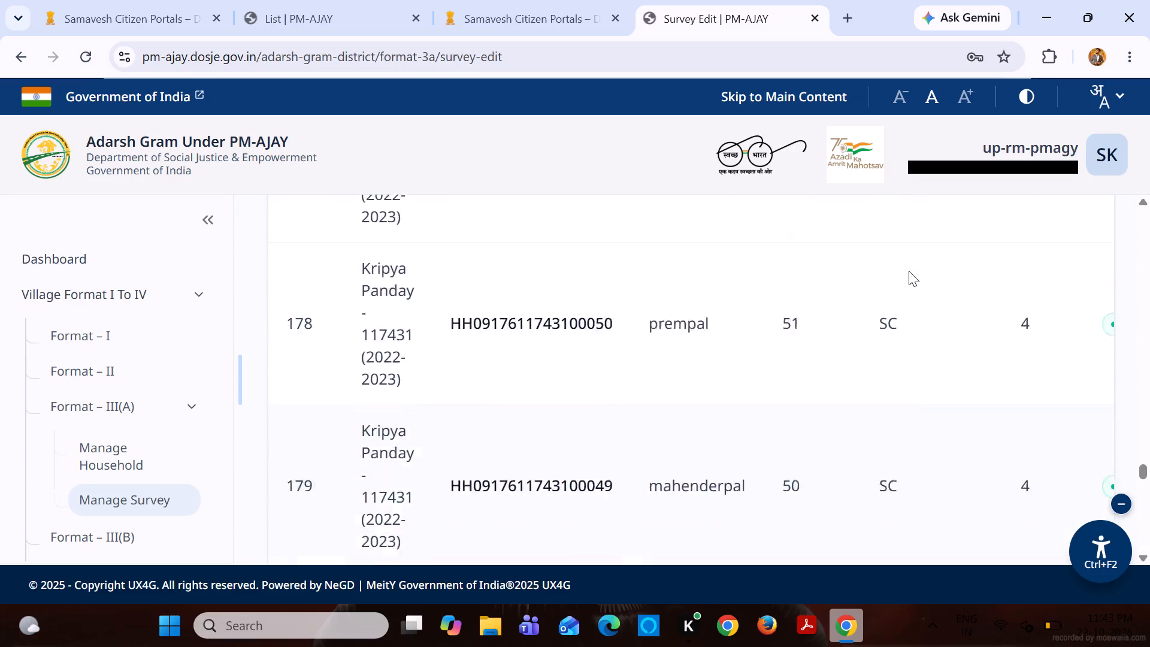
{"action": "scroll", "coordinate": [909, 271], "scroll_direction": "up", "scroll_amount": 12}
{"action": "scroll", "coordinate": [909, 271], "scroll_direction": "down", "scroll_amount": 3}
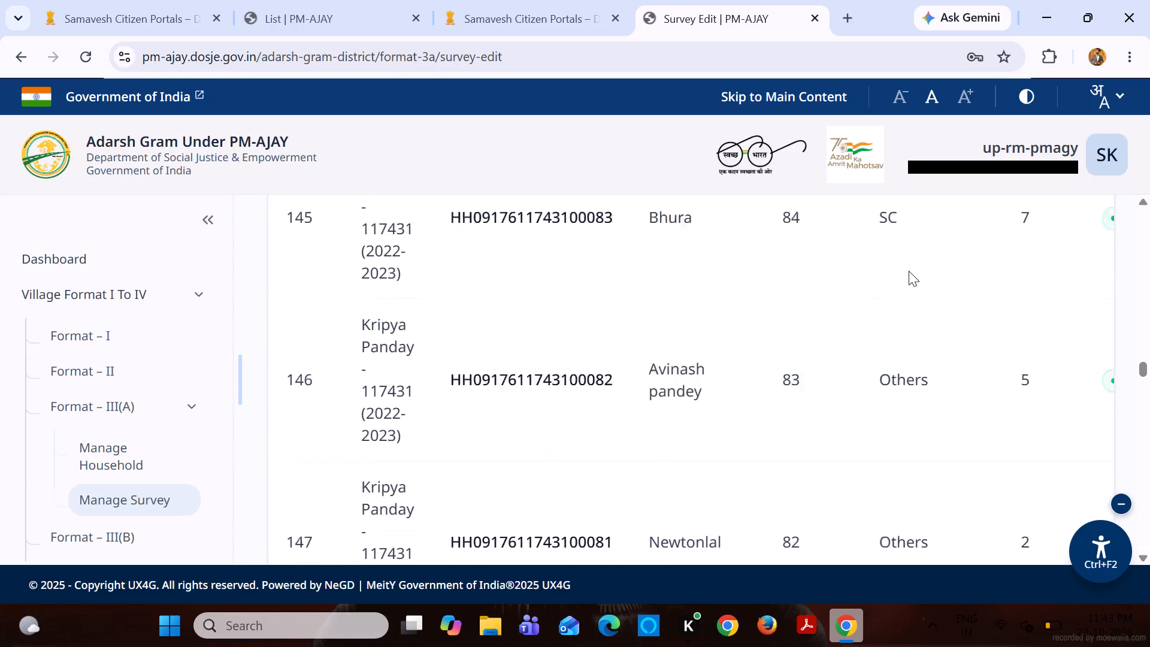
{"action": "scroll", "coordinate": [909, 271], "scroll_direction": "down", "scroll_amount": 5}
{"action": "scroll", "coordinate": [909, 271], "scroll_direction": "left", "scroll_amount": 8}
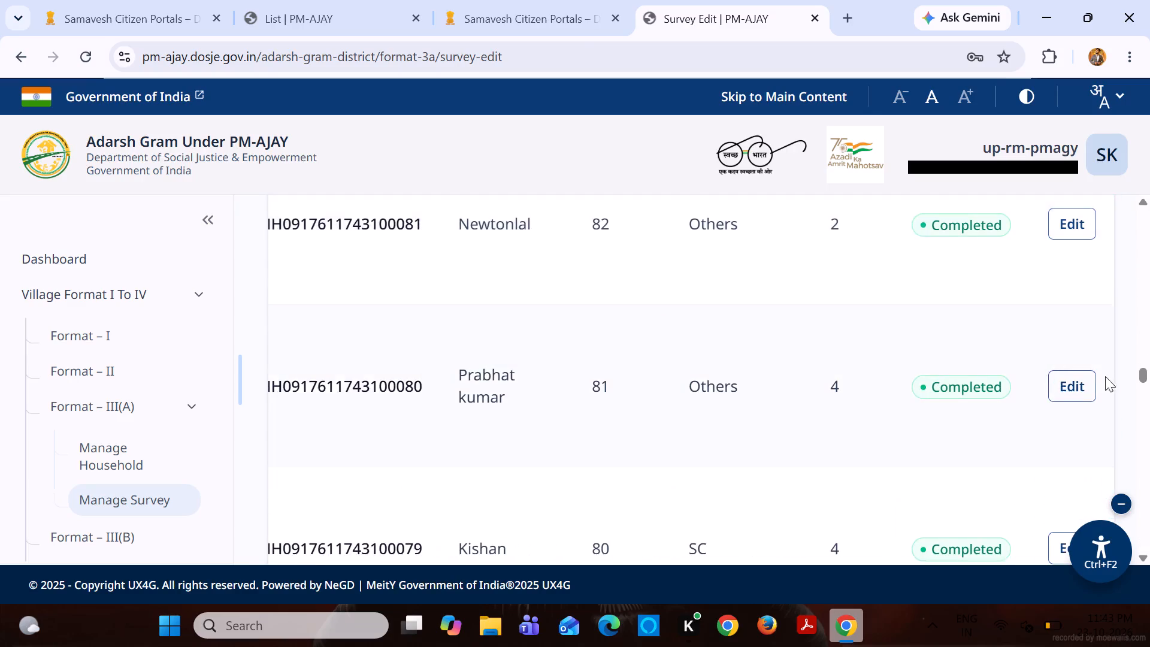
{"action": "left_click", "coordinate": [1073, 382]}
{"action": "left_click", "coordinate": [926, 343]}
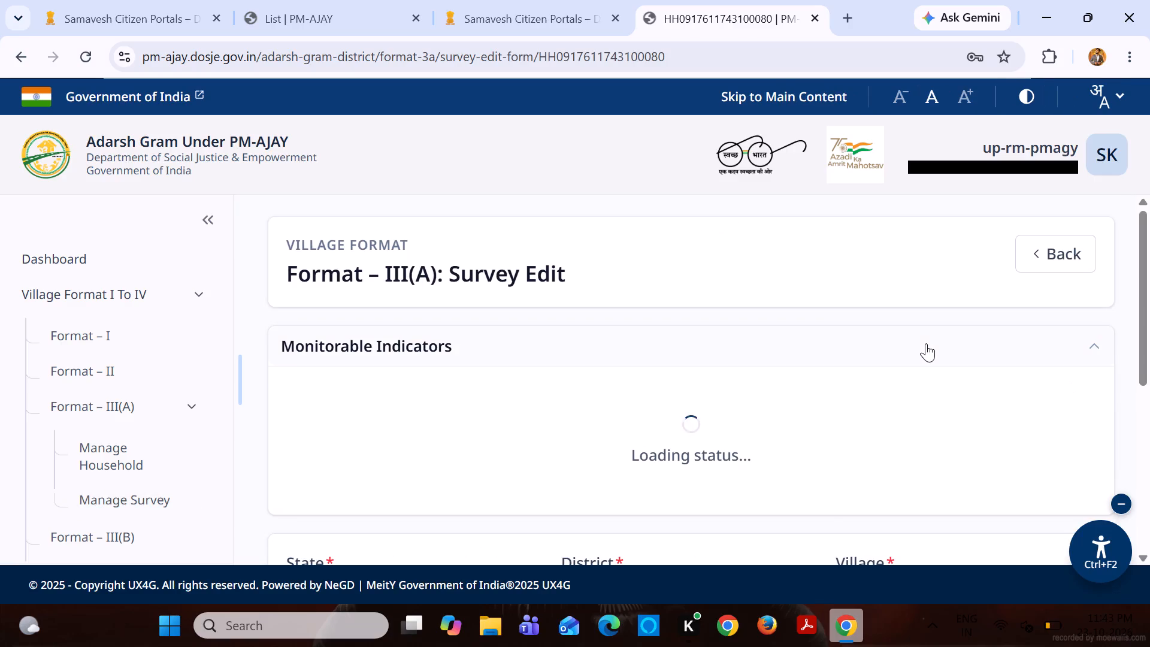
{"action": "scroll", "coordinate": [926, 343], "scroll_direction": "down", "scroll_amount": 7}
{"action": "left_click", "coordinate": [764, 413]}
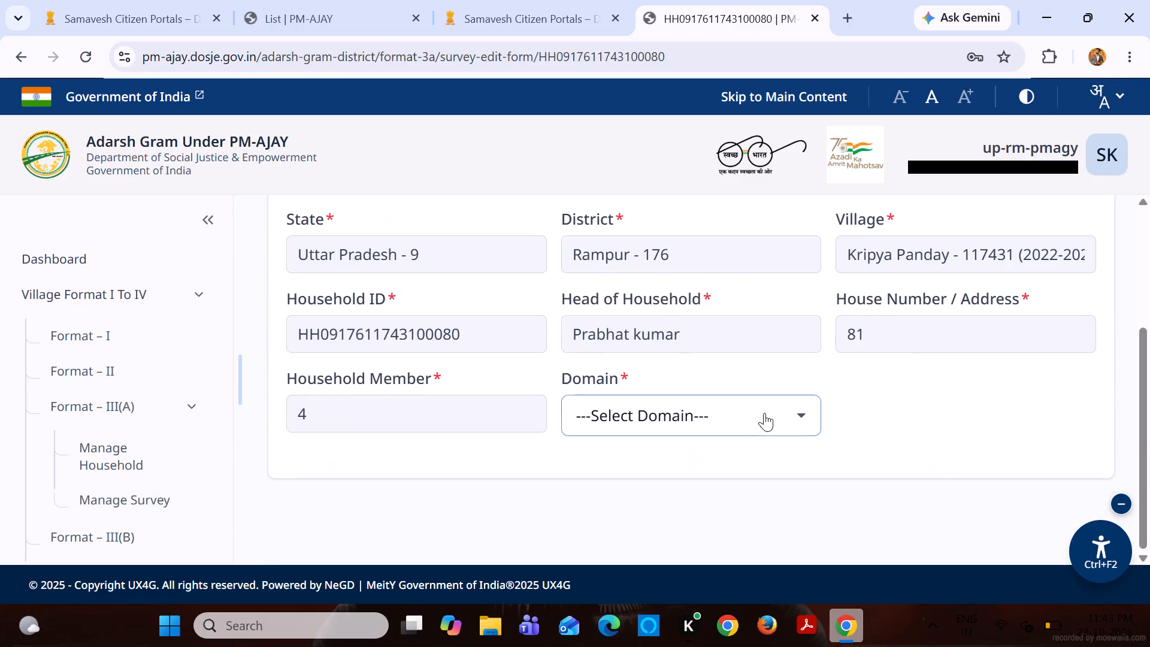
{"action": "scroll", "coordinate": [710, 211], "scroll_direction": "down", "scroll_amount": 7}
{"action": "left_click", "coordinate": [668, 357]}
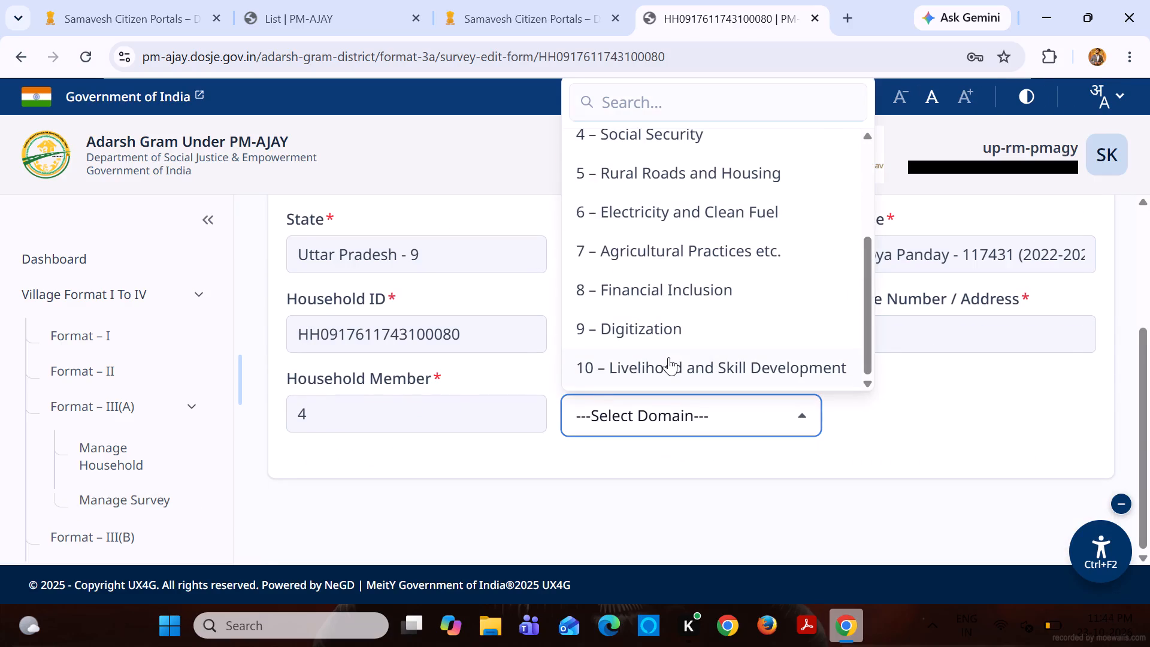
Set house 81's 10.2 number of youth eligible for availing bank linked loans to 0 and save the survey.
{"action": "scroll", "coordinate": [776, 368], "scroll_direction": "down", "scroll_amount": 5}
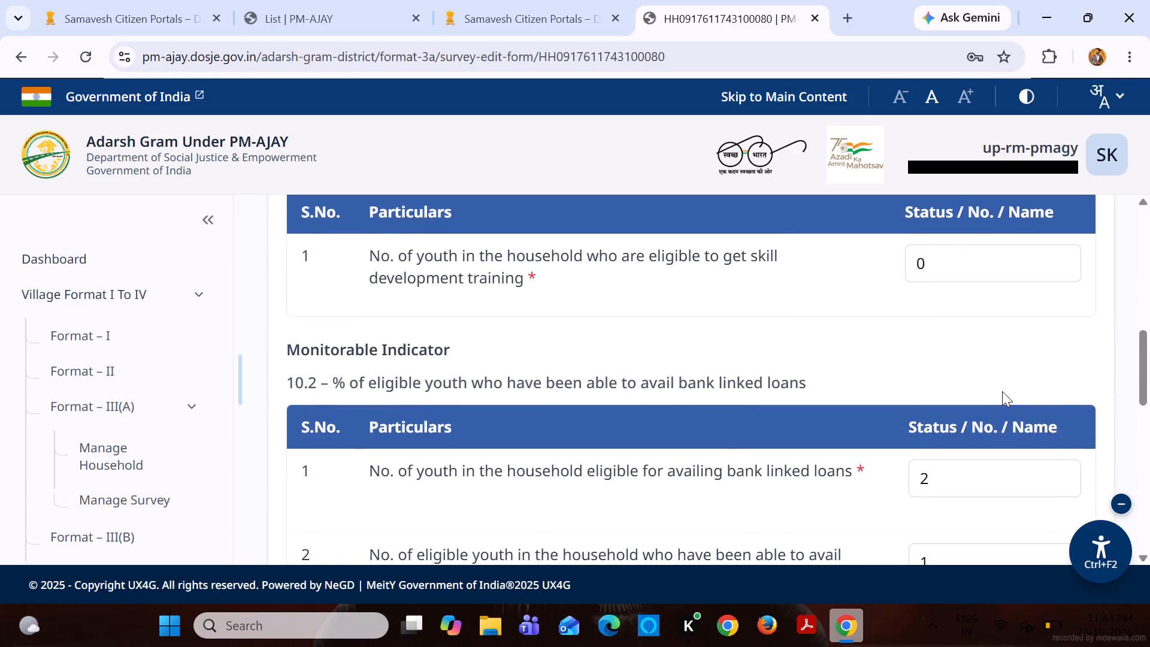
{"action": "scroll", "coordinate": [1002, 391], "scroll_direction": "down", "scroll_amount": 1}
{"action": "left_click", "coordinate": [988, 392]}
{"action": "key", "text": "BackSpace"}
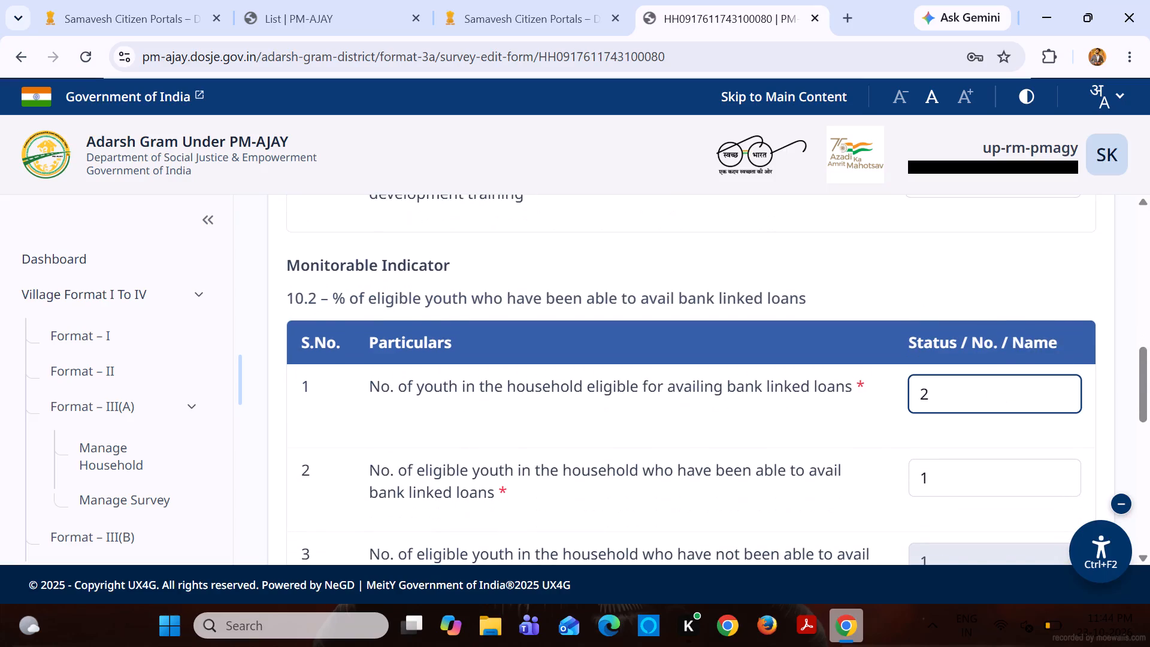
{"action": "key", "text": "0"}
{"action": "scroll", "coordinate": [988, 392], "scroll_direction": "down", "scroll_amount": 3}
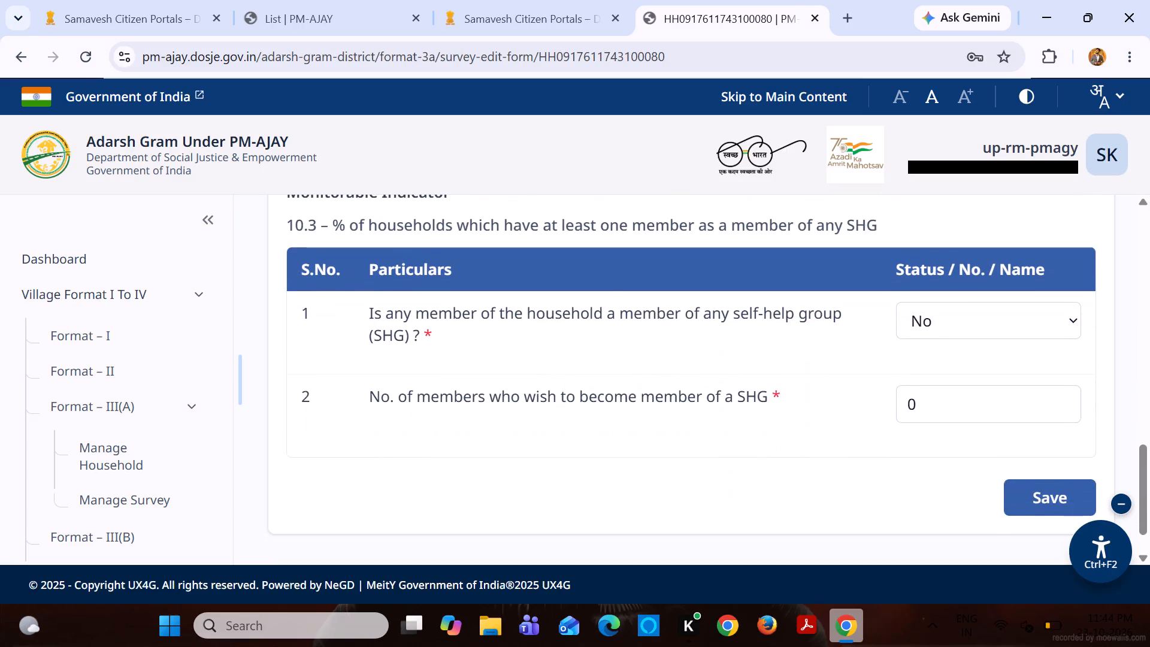
{"action": "left_click", "coordinate": [1041, 491]}
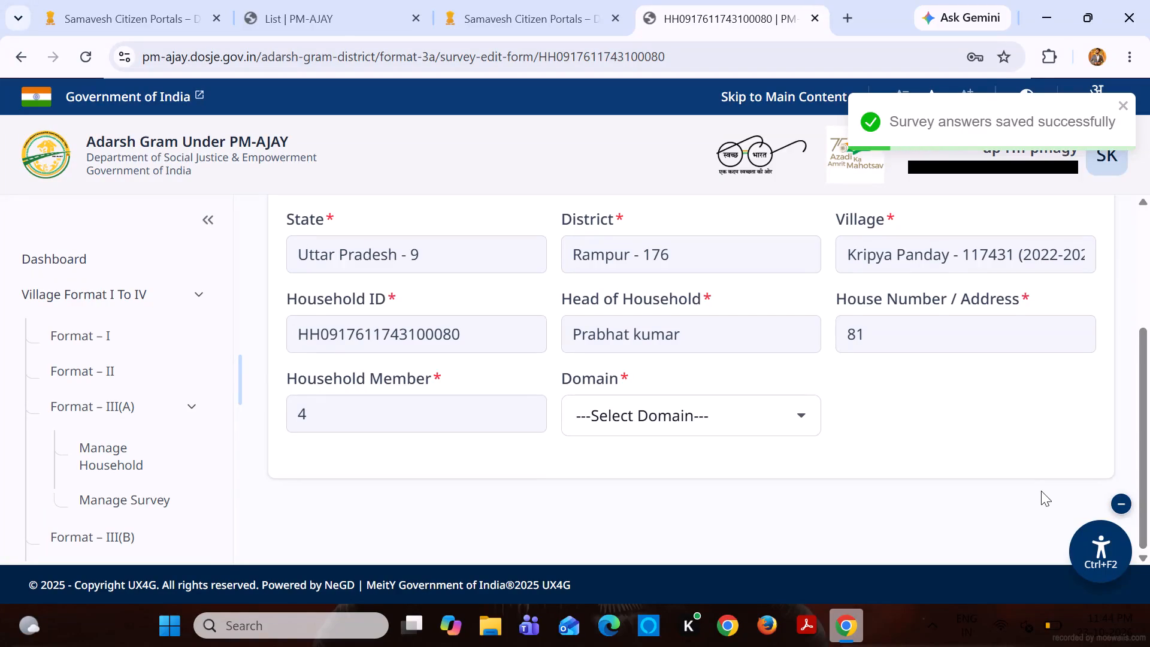
Return to the village's household survey list and bring up its page 2.
{"action": "scroll", "coordinate": [1041, 491], "scroll_direction": "up", "scroll_amount": 9}
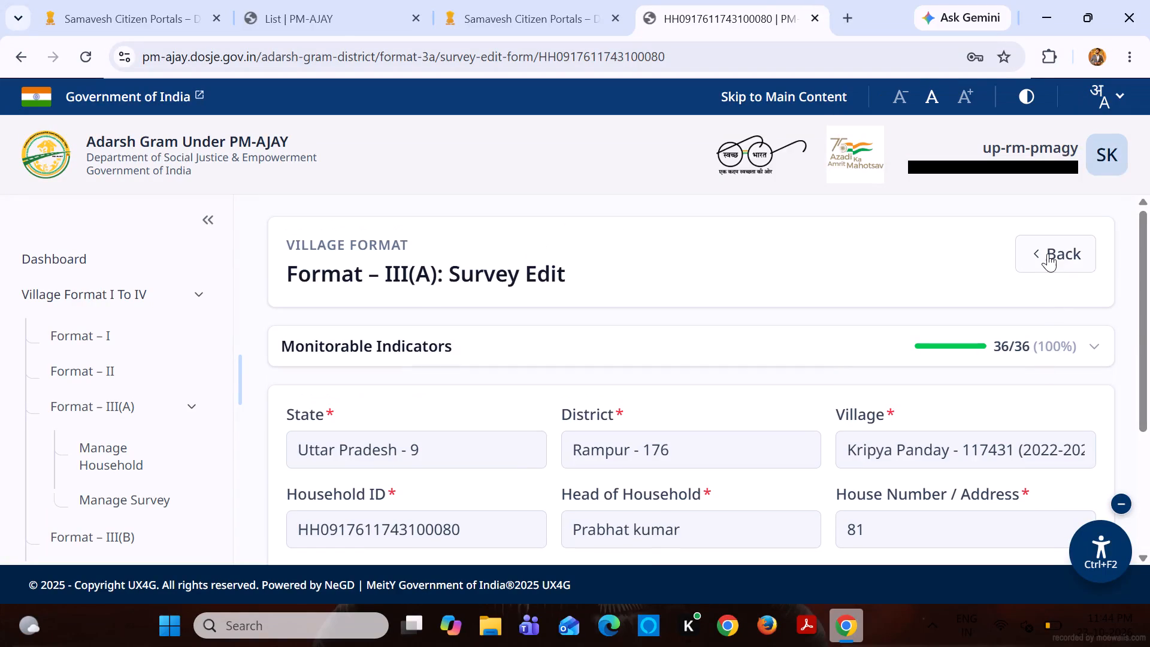
{"action": "left_click", "coordinate": [1048, 252]}
{"action": "scroll", "coordinate": [921, 321], "scroll_direction": "down", "scroll_amount": 6}
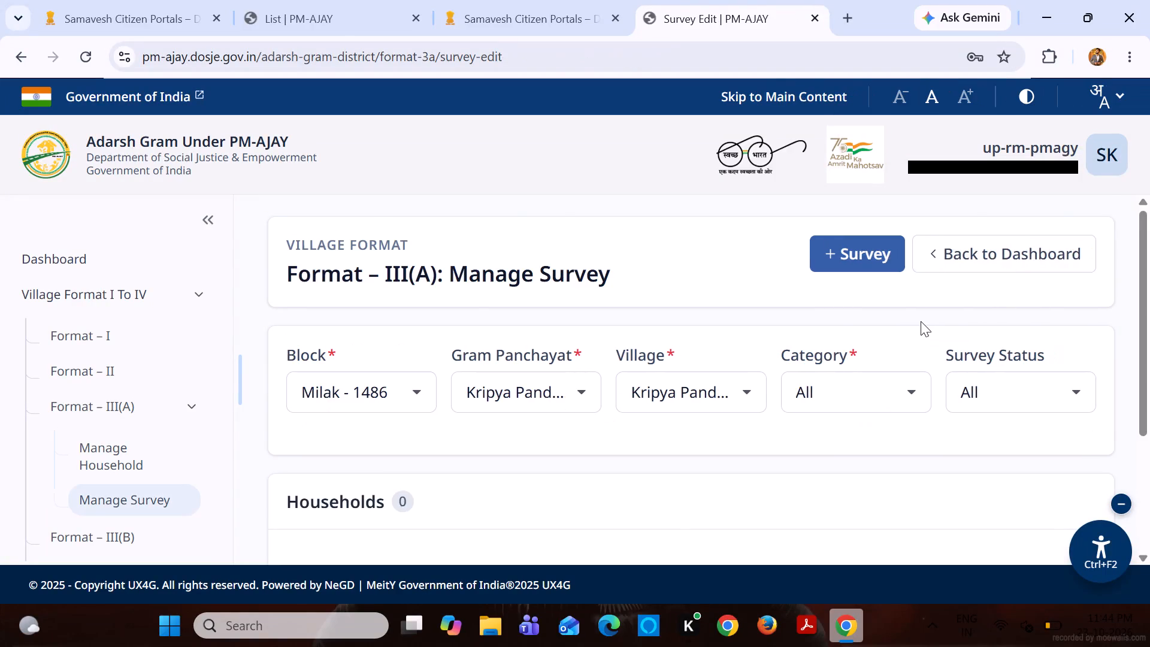
{"action": "scroll", "coordinate": [921, 321], "scroll_direction": "down", "scroll_amount": 12}
{"action": "scroll", "coordinate": [921, 321], "scroll_direction": "down", "scroll_amount": 20}
{"action": "scroll", "coordinate": [921, 321], "scroll_direction": "down", "scroll_amount": 6}
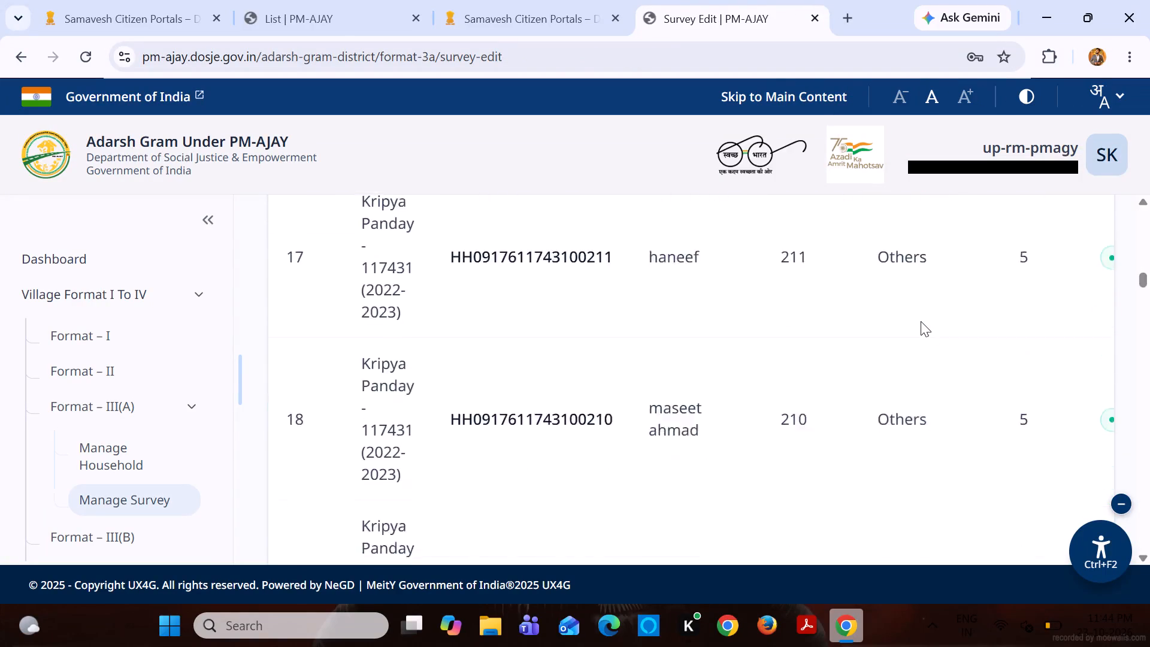
{"action": "scroll", "coordinate": [921, 321], "scroll_direction": "down", "scroll_amount": 20}
{"action": "scroll", "coordinate": [921, 321], "scroll_direction": "down", "scroll_amount": 20}
{"action": "scroll", "coordinate": [921, 321], "scroll_direction": "down", "scroll_amount": 2}
{"action": "left_click", "coordinate": [857, 459]}
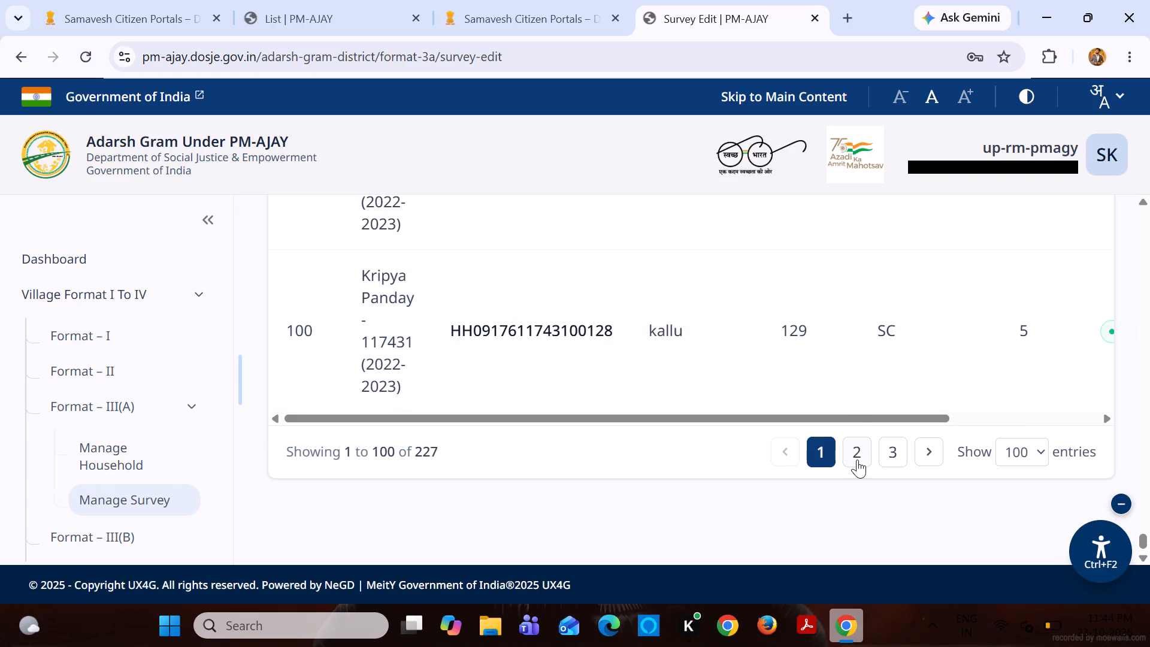
{"action": "scroll", "coordinate": [888, 315], "scroll_direction": "up", "scroll_amount": 20}
{"action": "scroll", "coordinate": [888, 315], "scroll_direction": "up", "scroll_amount": 20}
{"action": "scroll", "coordinate": [888, 315], "scroll_direction": "up", "scroll_amount": 1}
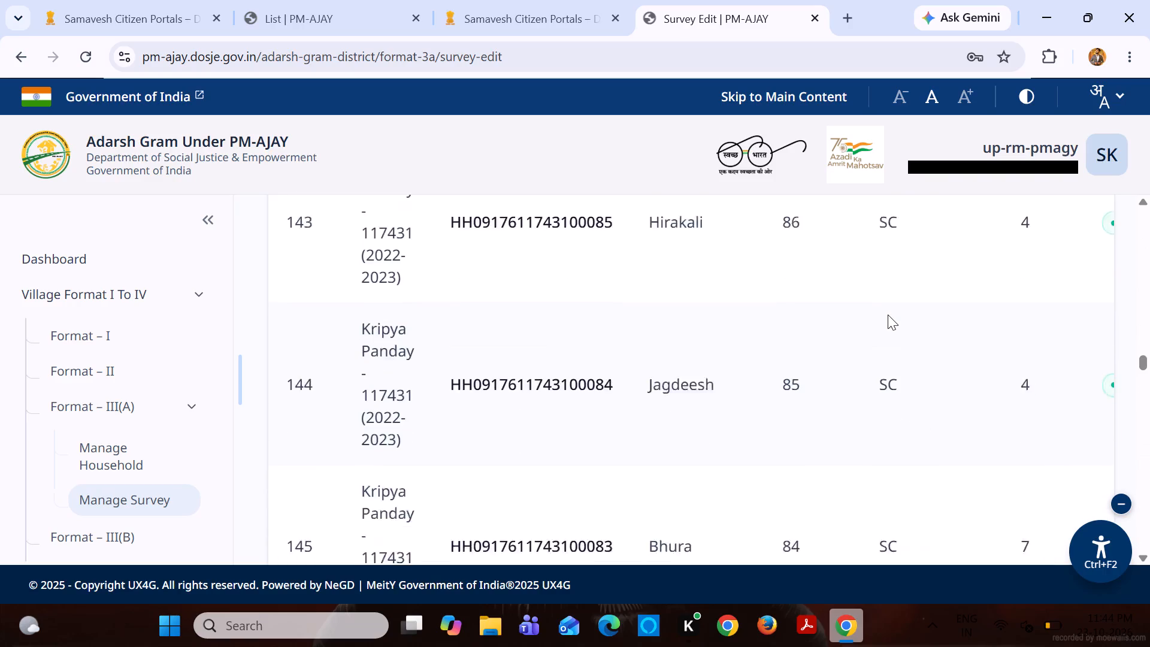
{"action": "scroll", "coordinate": [888, 315], "scroll_direction": "down", "scroll_amount": 5}
{"action": "scroll", "coordinate": [888, 315], "scroll_direction": "left", "scroll_amount": 4}
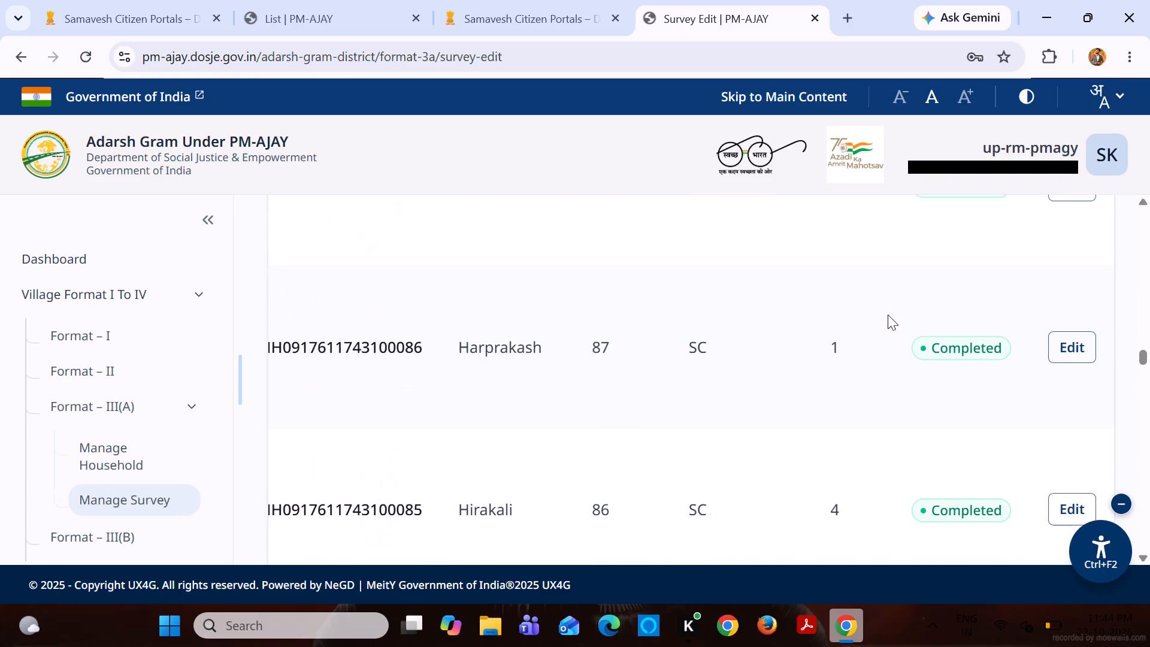
{"action": "left_click", "coordinate": [1065, 341]}
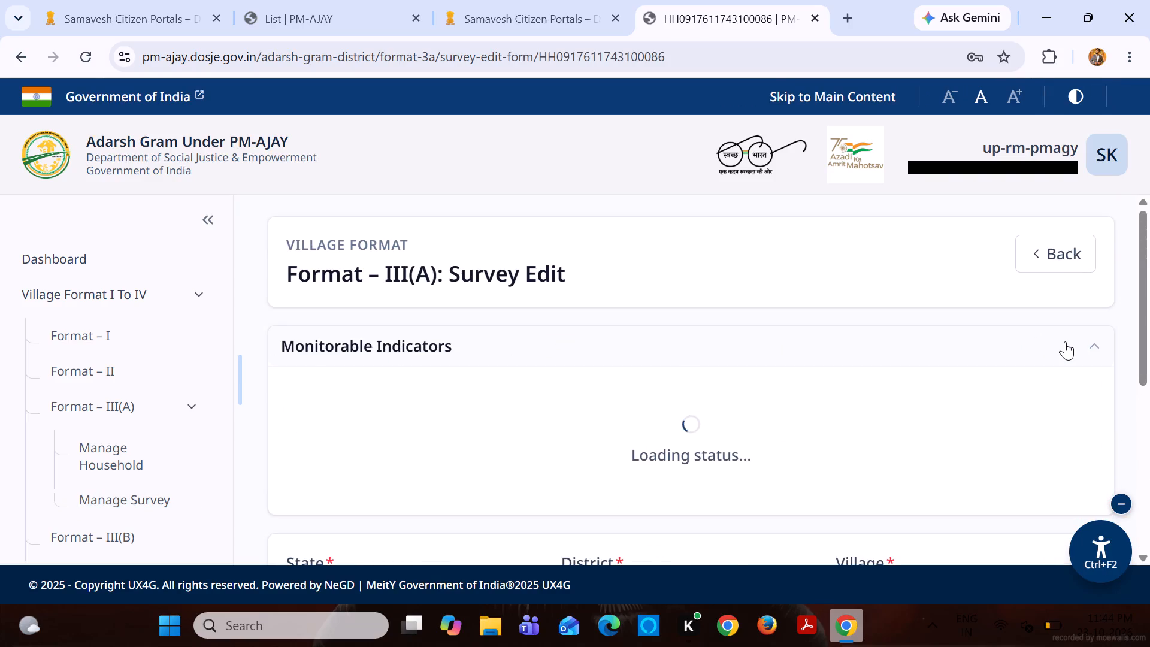
{"action": "scroll", "coordinate": [1065, 341], "scroll_direction": "down", "scroll_amount": 10}
{"action": "left_click", "coordinate": [798, 409]}
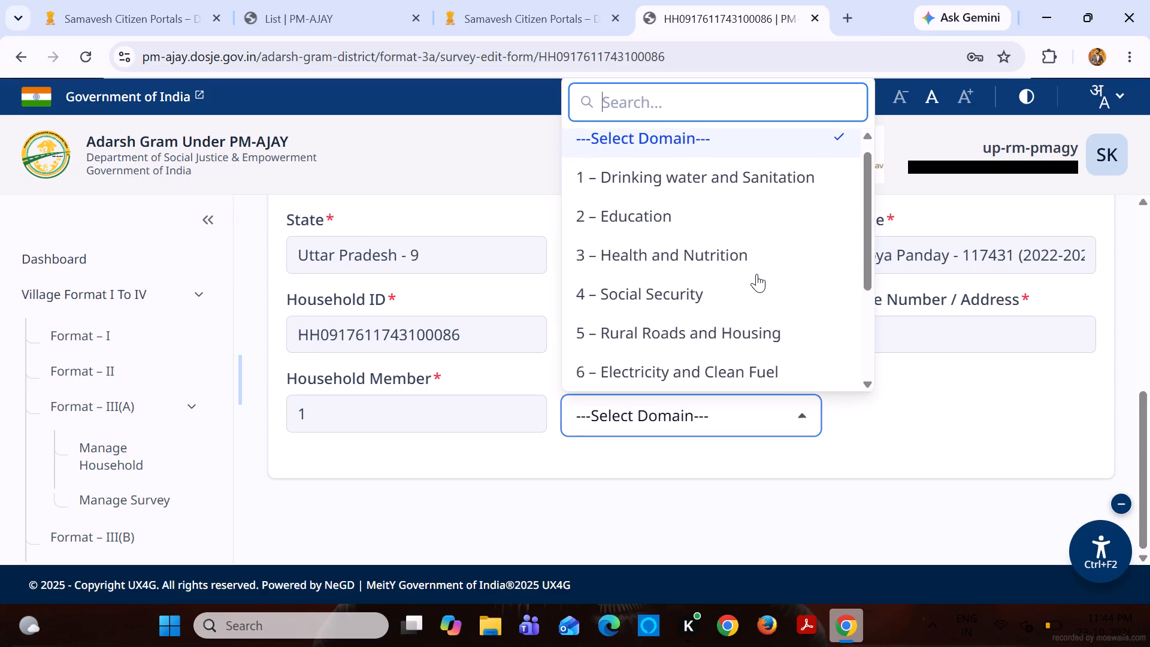
{"action": "scroll", "coordinate": [756, 274], "scroll_direction": "down", "scroll_amount": 6}
{"action": "left_click", "coordinate": [702, 371]}
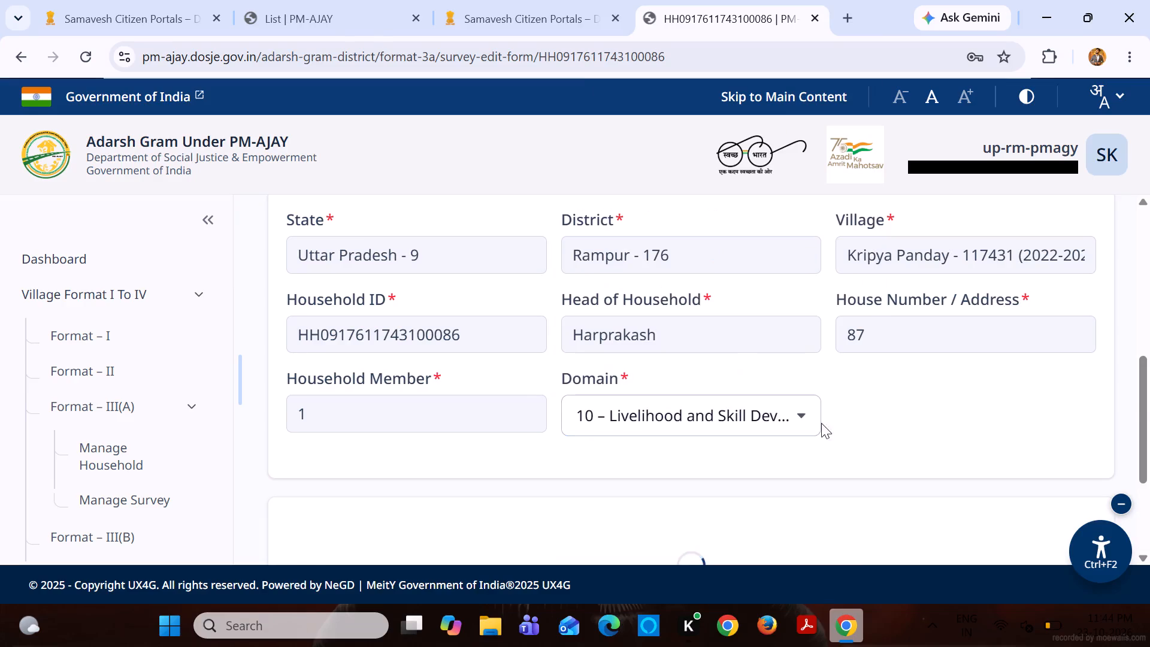
Set house 87's 10.3 number of members who wish to become member of a SHG to 0 and save the survey.
{"action": "scroll", "coordinate": [821, 423], "scroll_direction": "down", "scroll_amount": 8}
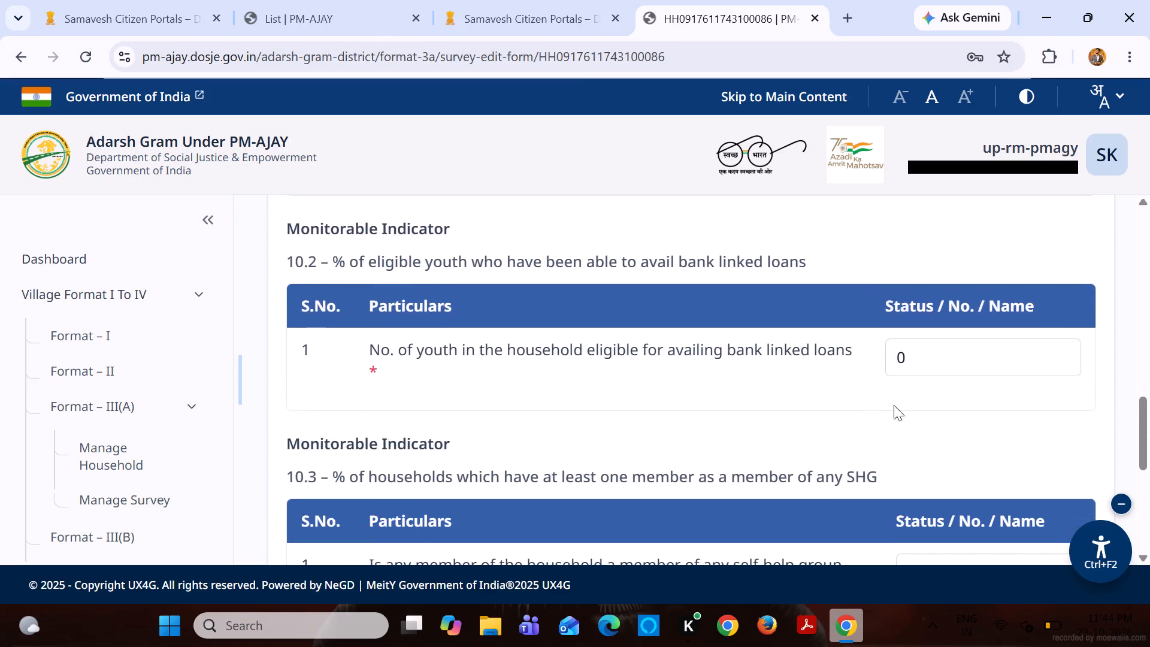
{"action": "scroll", "coordinate": [942, 388], "scroll_direction": "down", "scroll_amount": 3}
{"action": "left_click", "coordinate": [948, 410]}
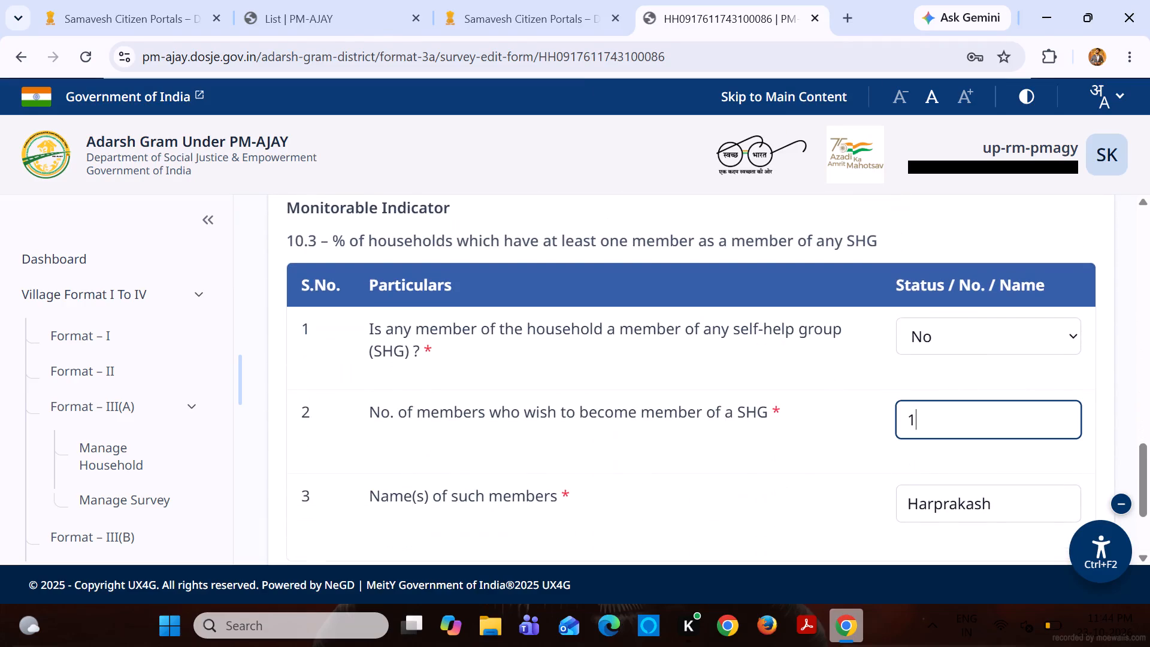
{"action": "key", "text": "BackSpace"}
{"action": "key", "text": "0"}
{"action": "scroll", "coordinate": [948, 410], "scroll_direction": "down", "scroll_amount": 3}
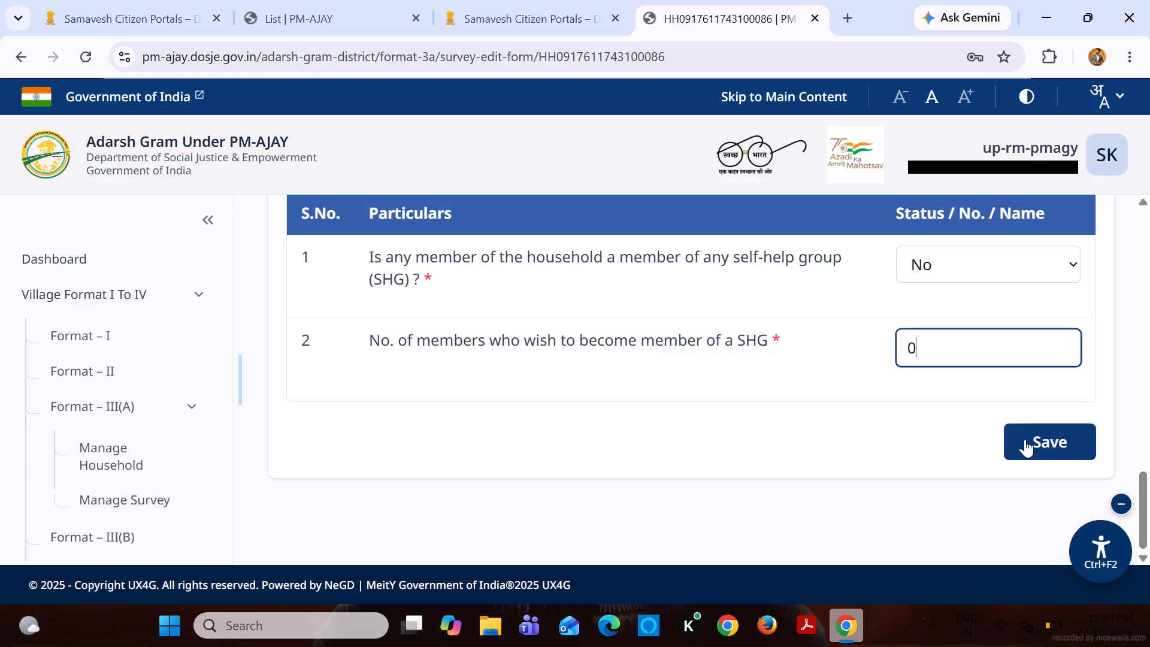
{"action": "left_click", "coordinate": [1025, 439]}
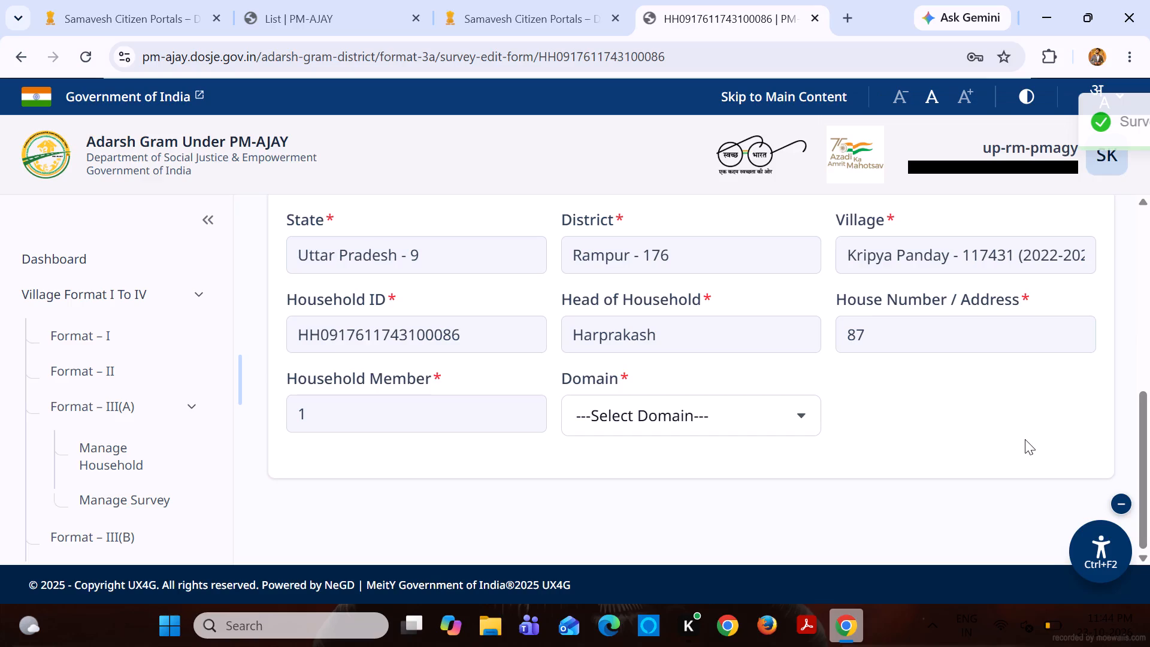
Go back from house 87's survey to the household survey list and bring up its page 2.
{"action": "scroll", "coordinate": [1015, 329], "scroll_direction": "up", "scroll_amount": 9}
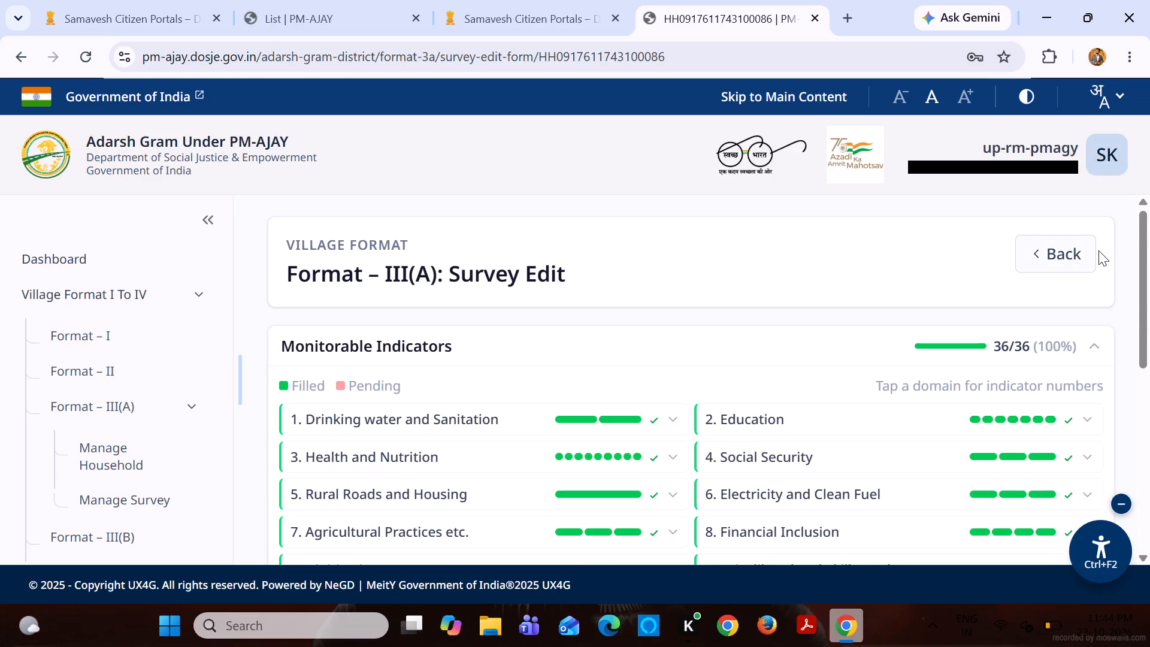
{"action": "left_click", "coordinate": [1058, 261]}
{"action": "scroll", "coordinate": [888, 427], "scroll_direction": "down", "scroll_amount": 7}
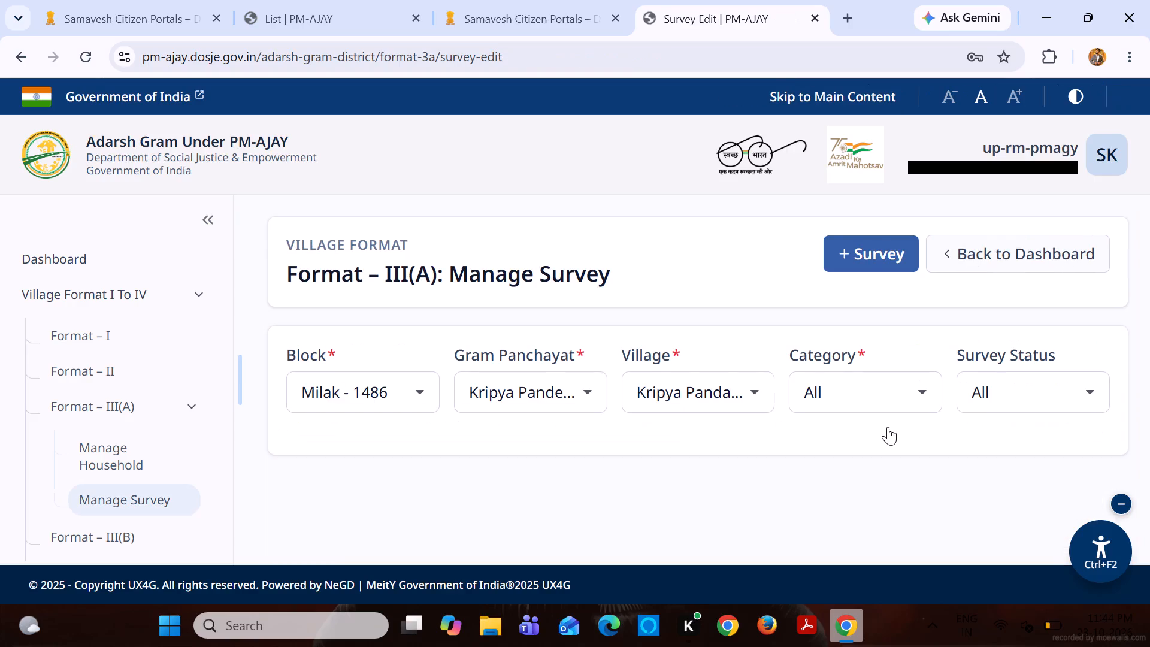
{"action": "scroll", "coordinate": [888, 427], "scroll_direction": "down", "scroll_amount": 15}
{"action": "scroll", "coordinate": [888, 427], "scroll_direction": "down", "scroll_amount": 14}
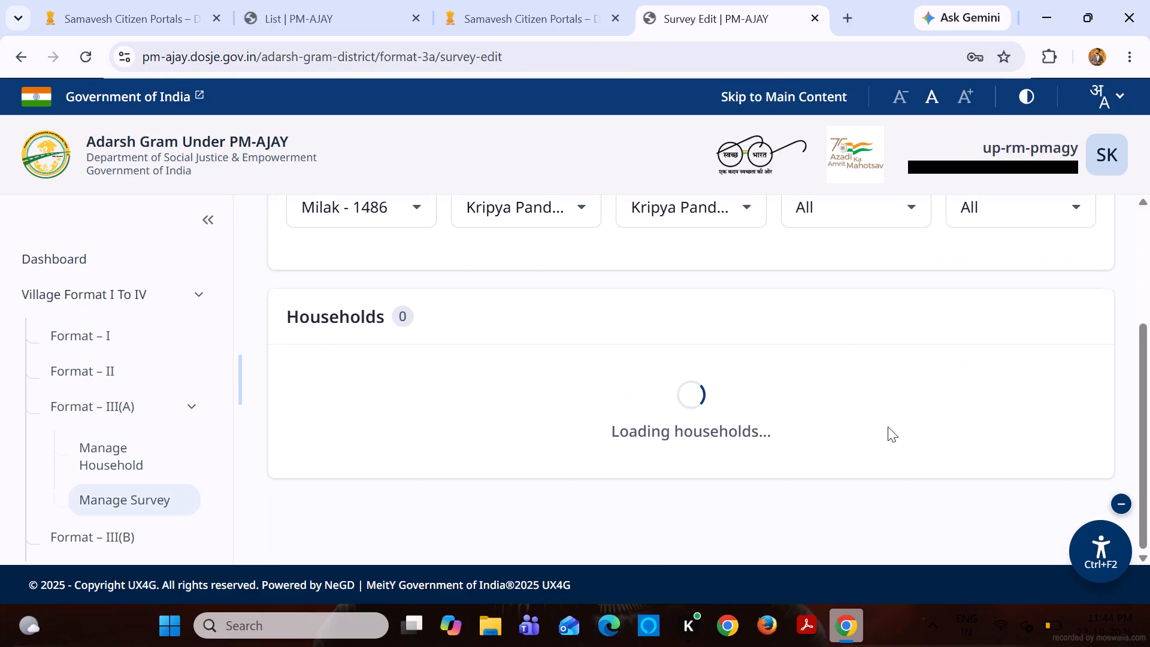
{"action": "scroll", "coordinate": [888, 427], "scroll_direction": "down", "scroll_amount": 20}
{"action": "scroll", "coordinate": [888, 427], "scroll_direction": "down", "scroll_amount": 20}
{"action": "scroll", "coordinate": [888, 427], "scroll_direction": "down", "scroll_amount": 1}
{"action": "left_click", "coordinate": [858, 455]}
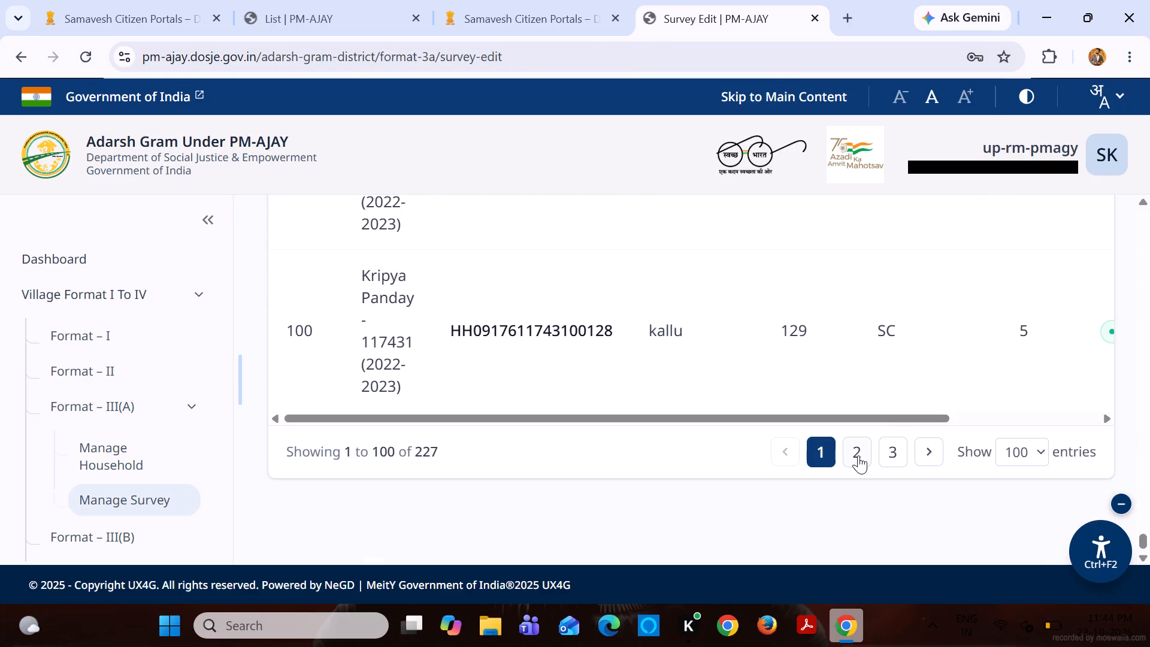
Open house 103's survey, household ID ending 102, at domain 10 – Livelihood and Skill Development.
{"action": "scroll", "coordinate": [851, 331], "scroll_direction": "up", "scroll_amount": 20}
{"action": "scroll", "coordinate": [851, 331], "scroll_direction": "up", "scroll_amount": 3}
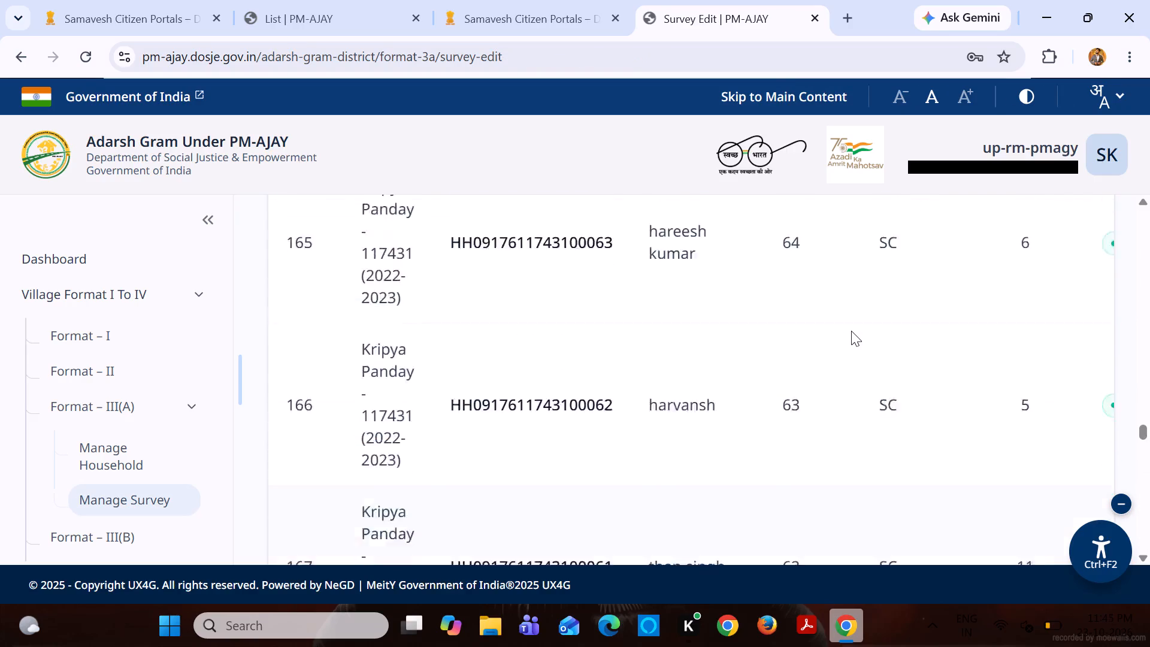
{"action": "scroll", "coordinate": [851, 331], "scroll_direction": "up", "scroll_amount": 10}
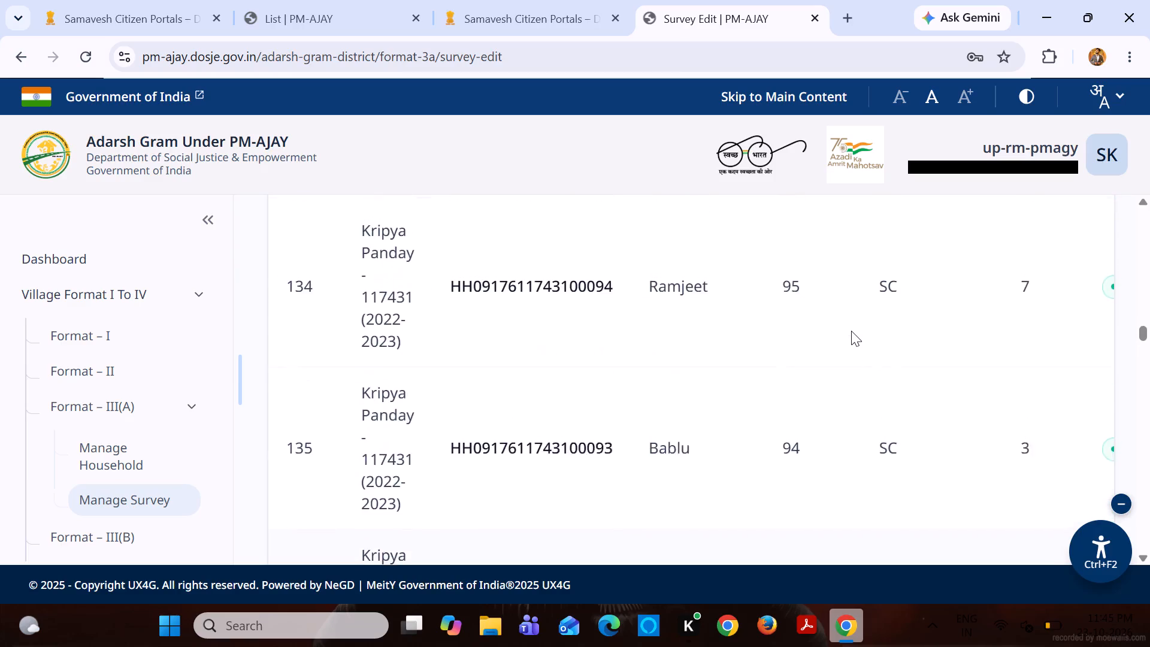
{"action": "scroll", "coordinate": [851, 331], "scroll_direction": "up", "scroll_amount": 8}
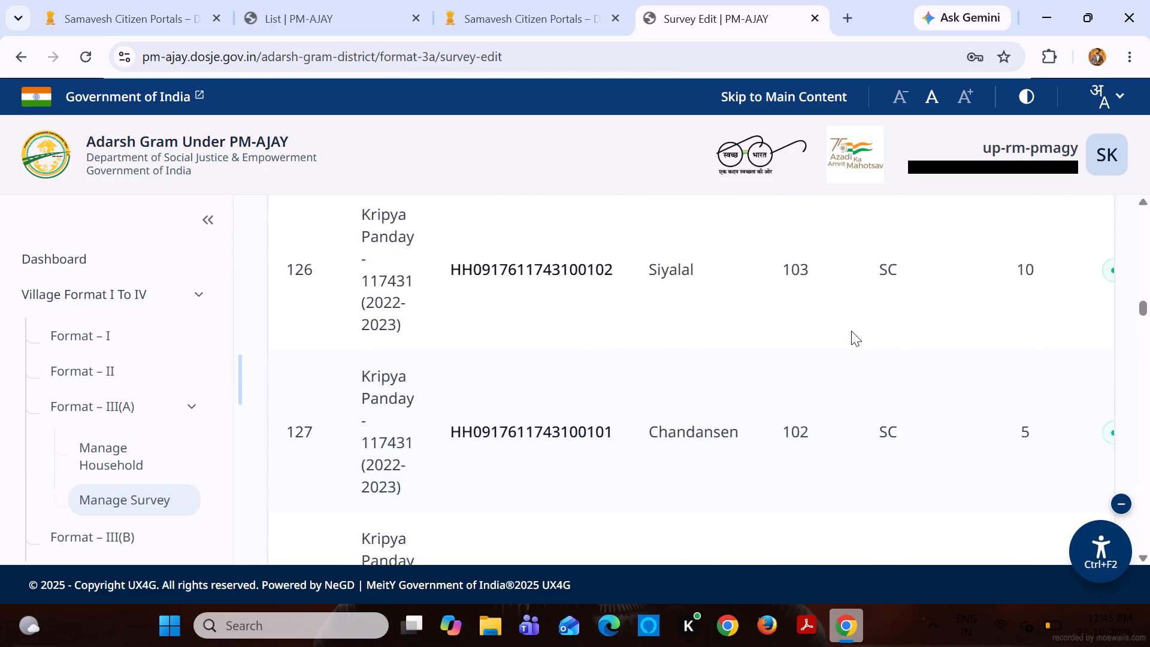
{"action": "scroll", "coordinate": [851, 331], "scroll_direction": "up", "scroll_amount": 1}
{"action": "left_click", "coordinate": [1095, 386]}
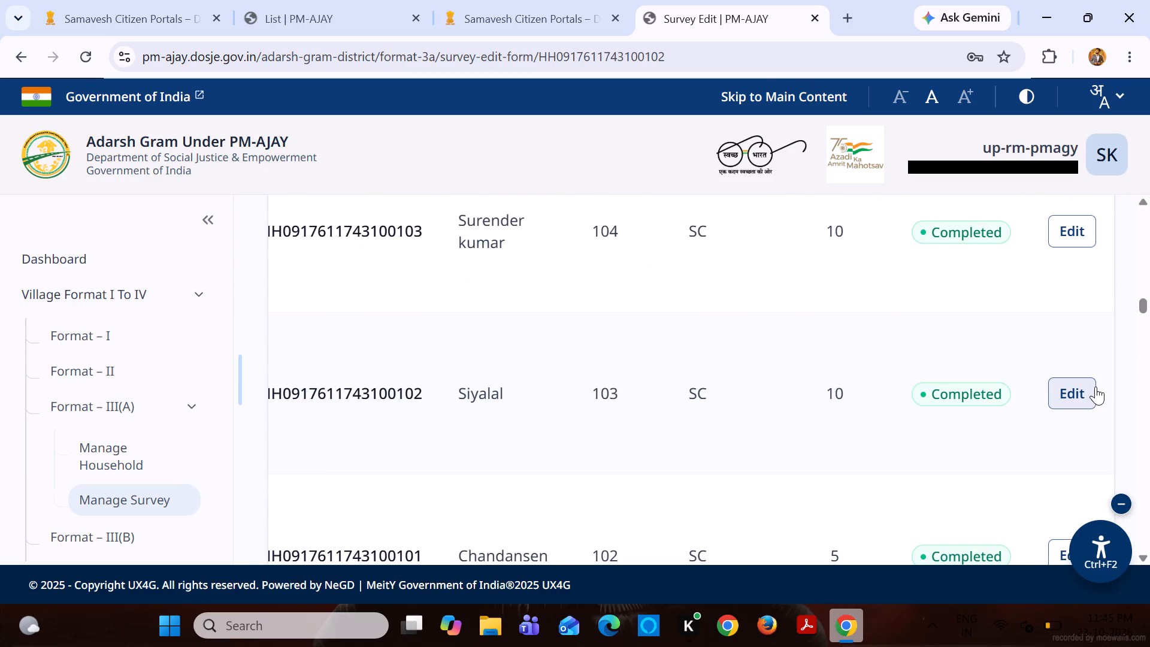
{"action": "scroll", "coordinate": [955, 362], "scroll_direction": "down", "scroll_amount": 9}
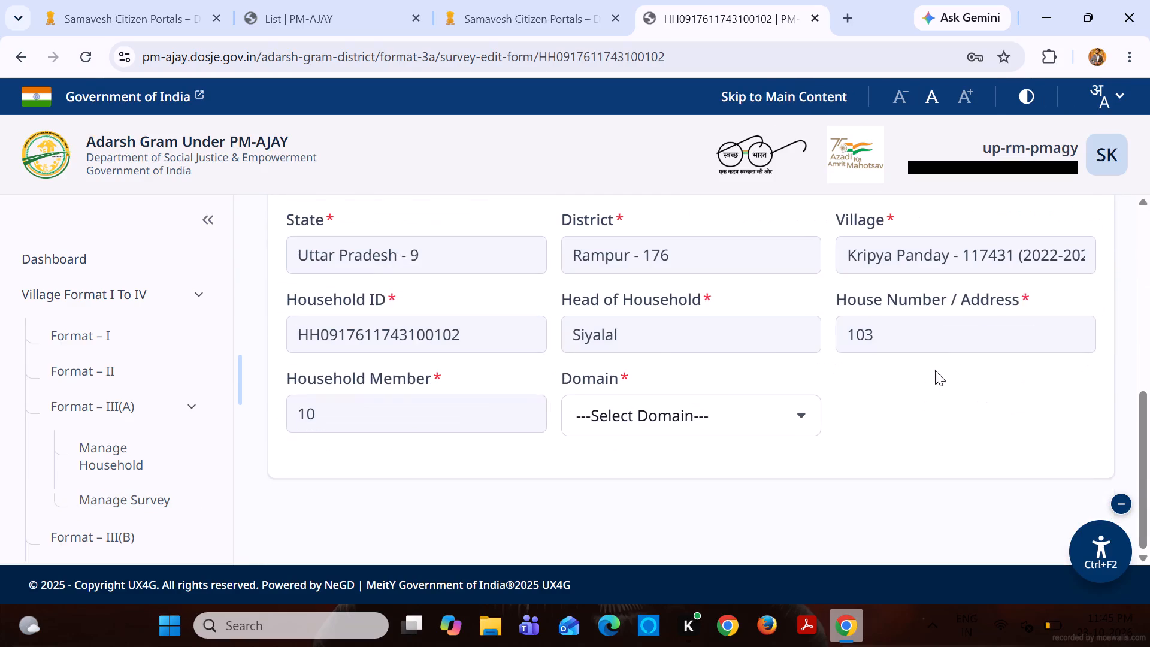
{"action": "left_click", "coordinate": [788, 415]}
{"action": "scroll", "coordinate": [770, 308], "scroll_direction": "down", "scroll_amount": 8}
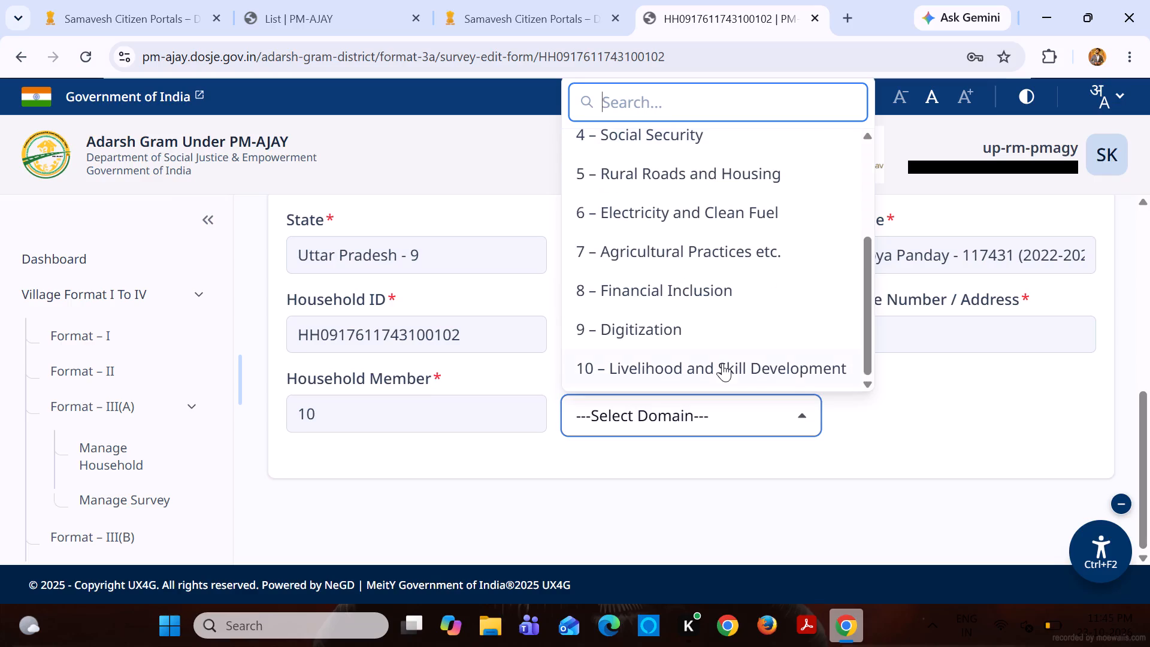
{"action": "left_click", "coordinate": [722, 363]}
Set house 103's 10.3 number of members who wish to become member of a SHG to 0.
{"action": "scroll", "coordinate": [849, 391], "scroll_direction": "down", "scroll_amount": 10}
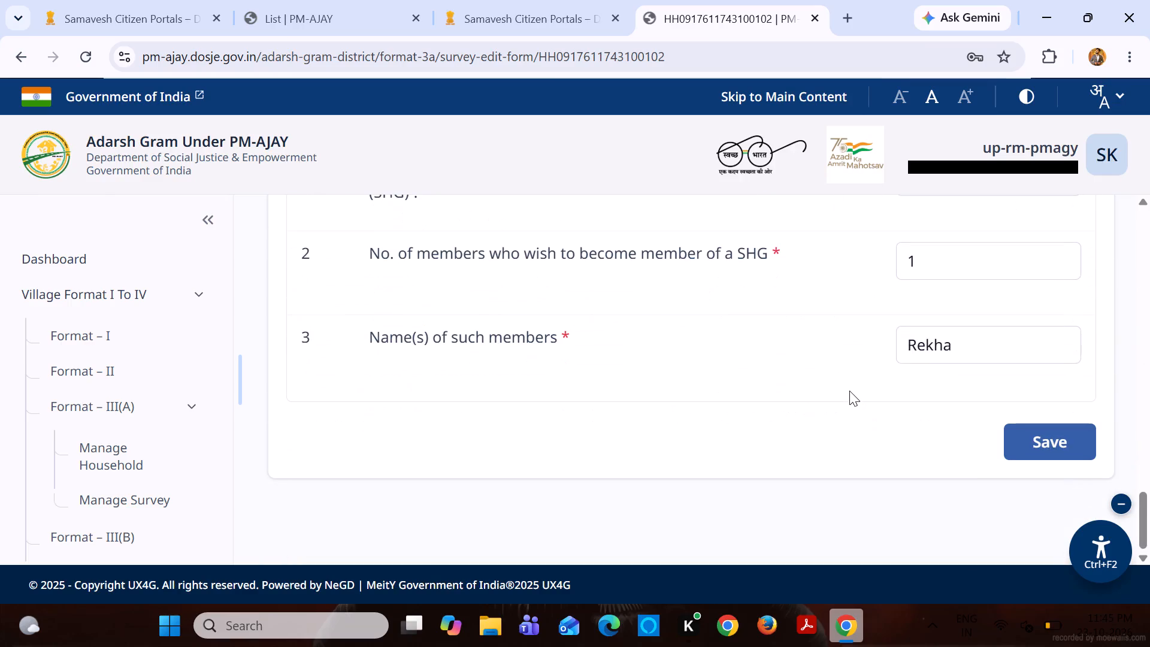
{"action": "left_click", "coordinate": [951, 270]}
{"action": "key", "text": "BackSpace"}
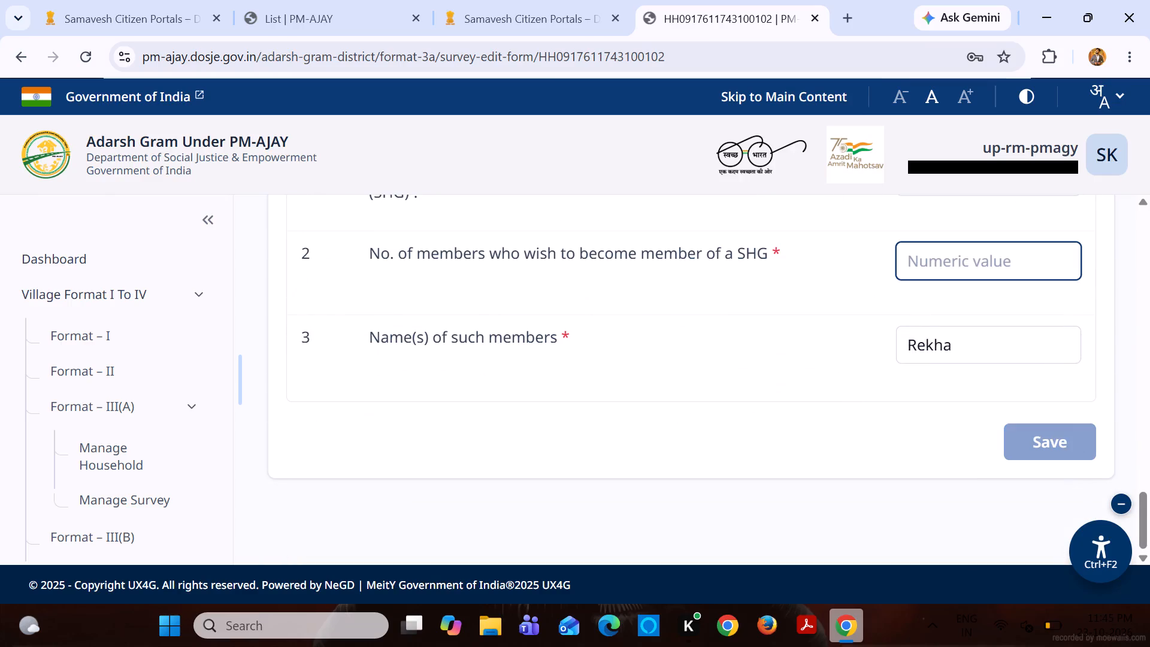
{"action": "key", "text": "0"}
Set house 103's 10.2 number of youth eligible for availing bank linked loans to 0 and save the survey.
{"action": "scroll", "coordinate": [951, 270], "scroll_direction": "up", "scroll_amount": 6}
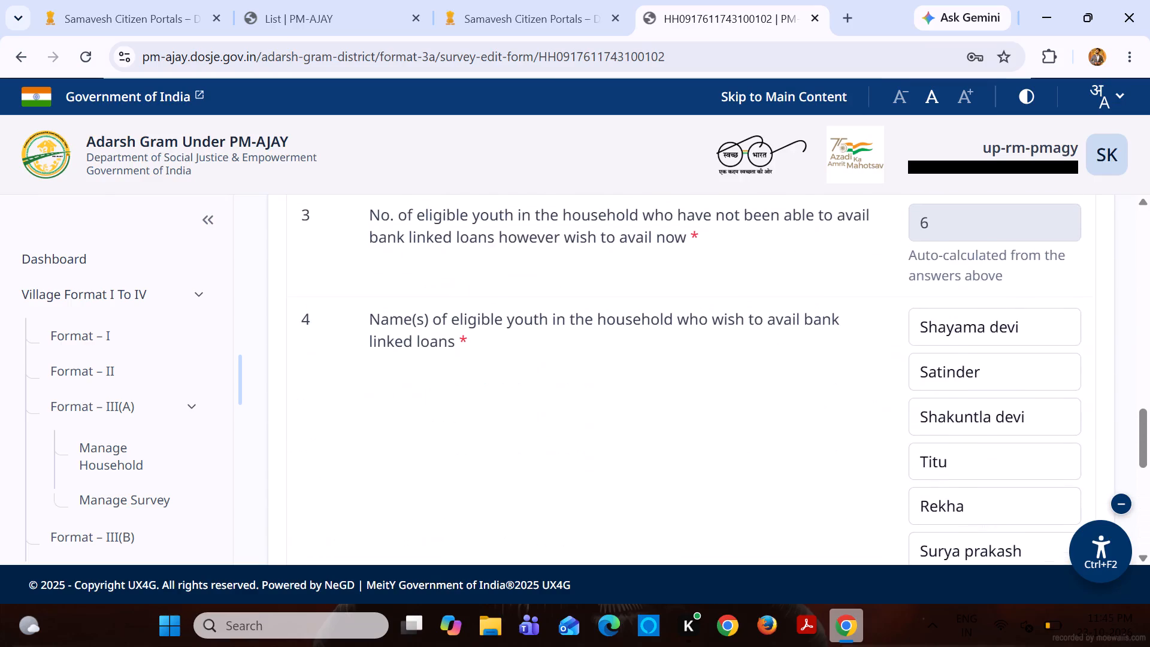
{"action": "scroll", "coordinate": [920, 353], "scroll_direction": "up", "scroll_amount": 3}
{"action": "left_click", "coordinate": [970, 274]}
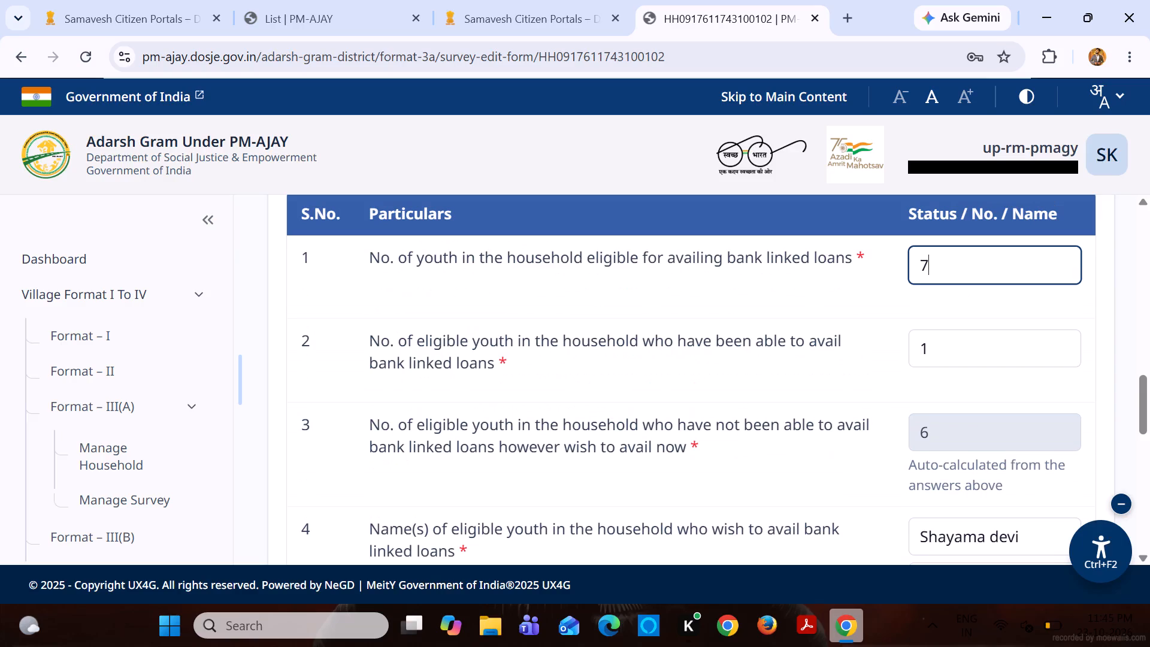
{"action": "key", "text": "BackSpace"}
{"action": "key", "text": "0"}
{"action": "scroll", "coordinate": [970, 274], "scroll_direction": "up", "scroll_amount": 4}
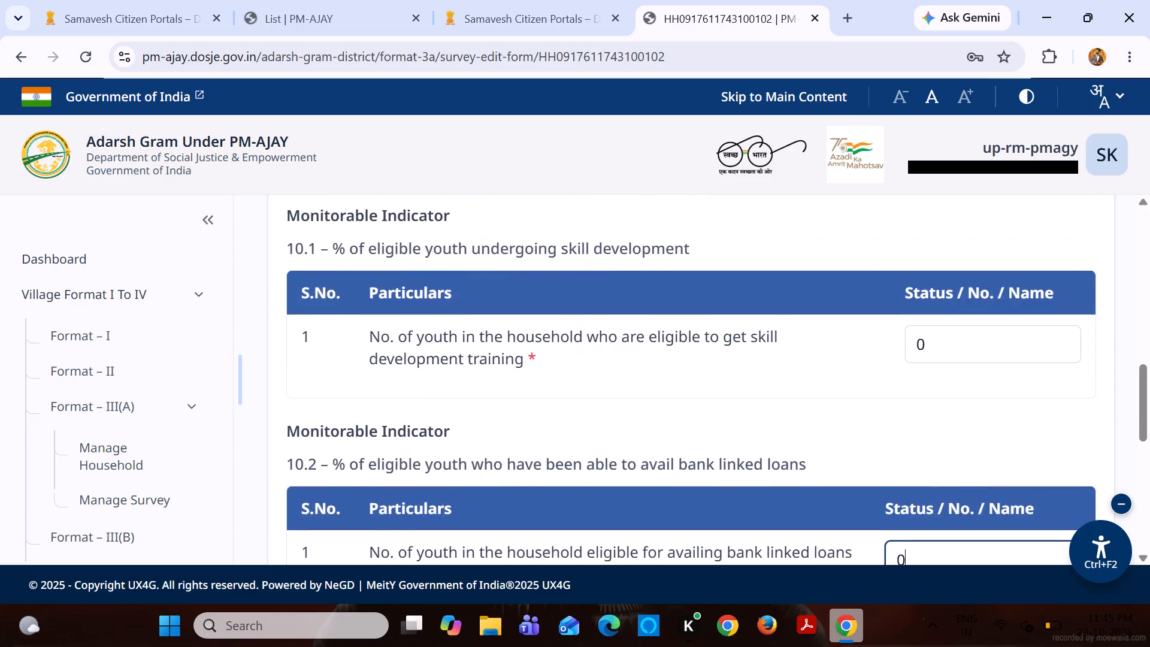
{"action": "scroll", "coordinate": [970, 274], "scroll_direction": "up", "scroll_amount": 2}
{"action": "scroll", "coordinate": [970, 274], "scroll_direction": "down", "scroll_amount": 8}
{"action": "left_click", "coordinate": [1057, 444]}
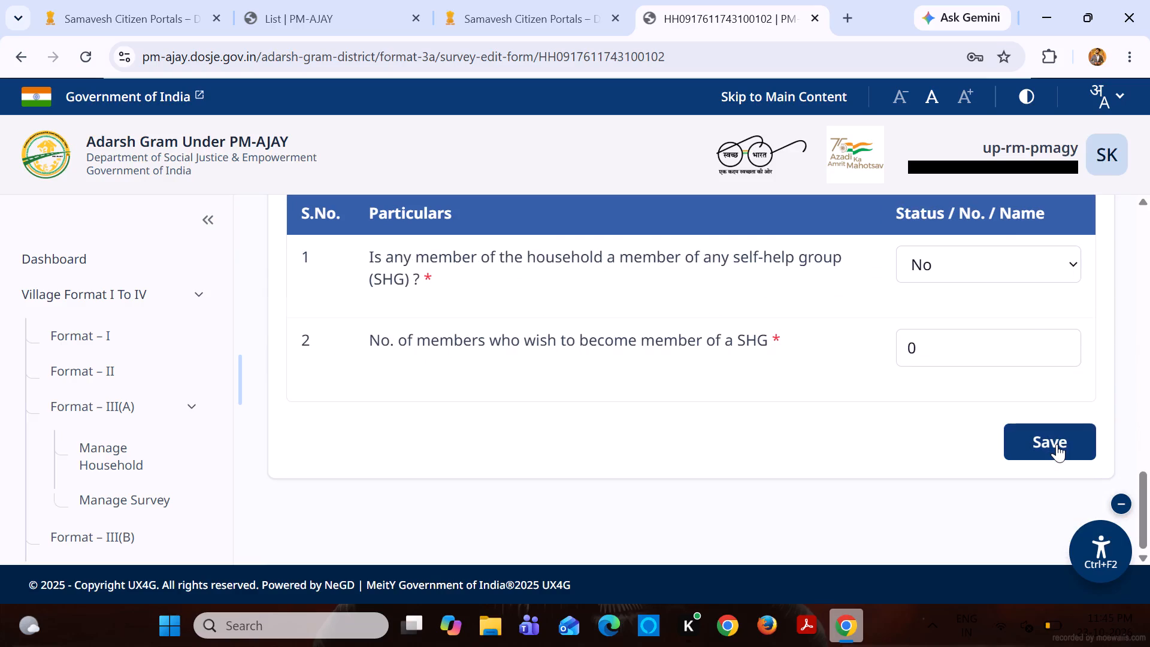
Go back from house 103's survey to the household survey list and bring up its page 2.
{"action": "scroll", "coordinate": [976, 346], "scroll_direction": "up", "scroll_amount": 6}
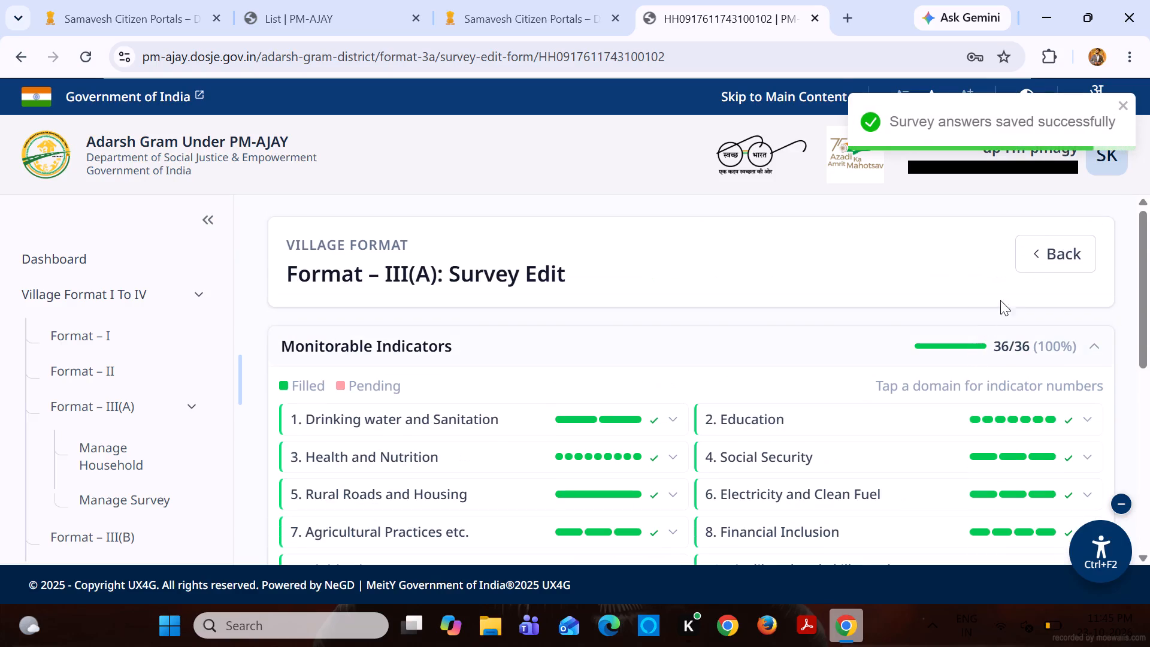
{"action": "left_click", "coordinate": [1043, 237]}
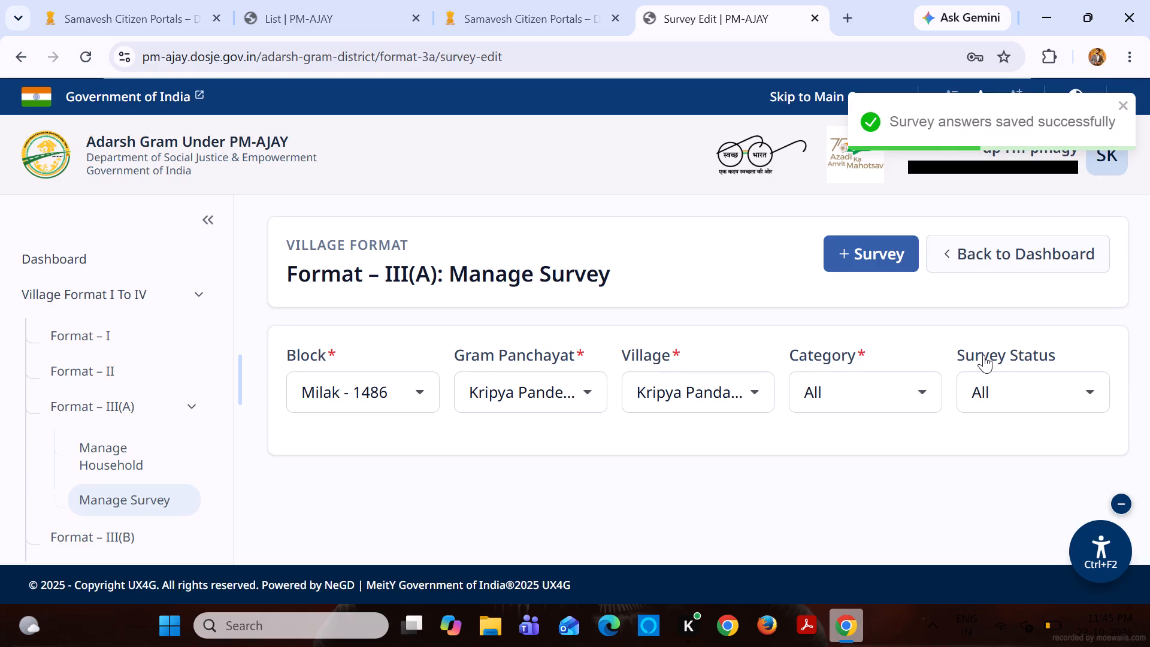
{"action": "scroll", "coordinate": [983, 355], "scroll_direction": "down", "scroll_amount": 20}
{"action": "scroll", "coordinate": [983, 355], "scroll_direction": "down", "scroll_amount": 7}
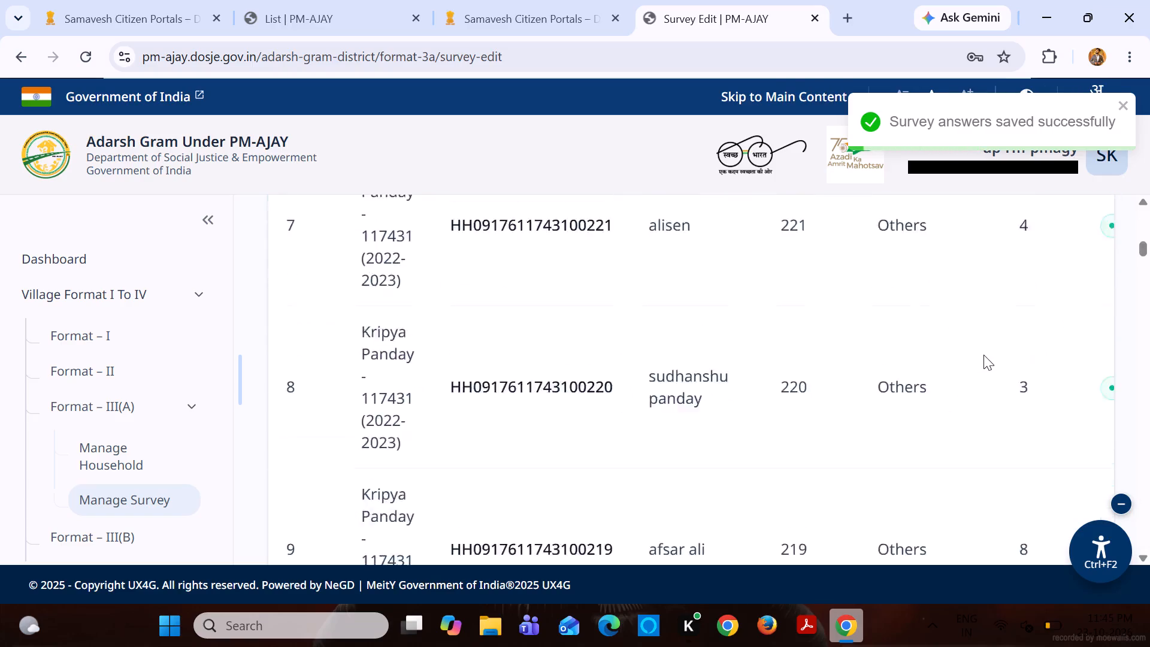
{"action": "scroll", "coordinate": [983, 355], "scroll_direction": "down", "scroll_amount": 20}
{"action": "scroll", "coordinate": [983, 355], "scroll_direction": "down", "scroll_amount": 10}
{"action": "left_click", "coordinate": [870, 439]}
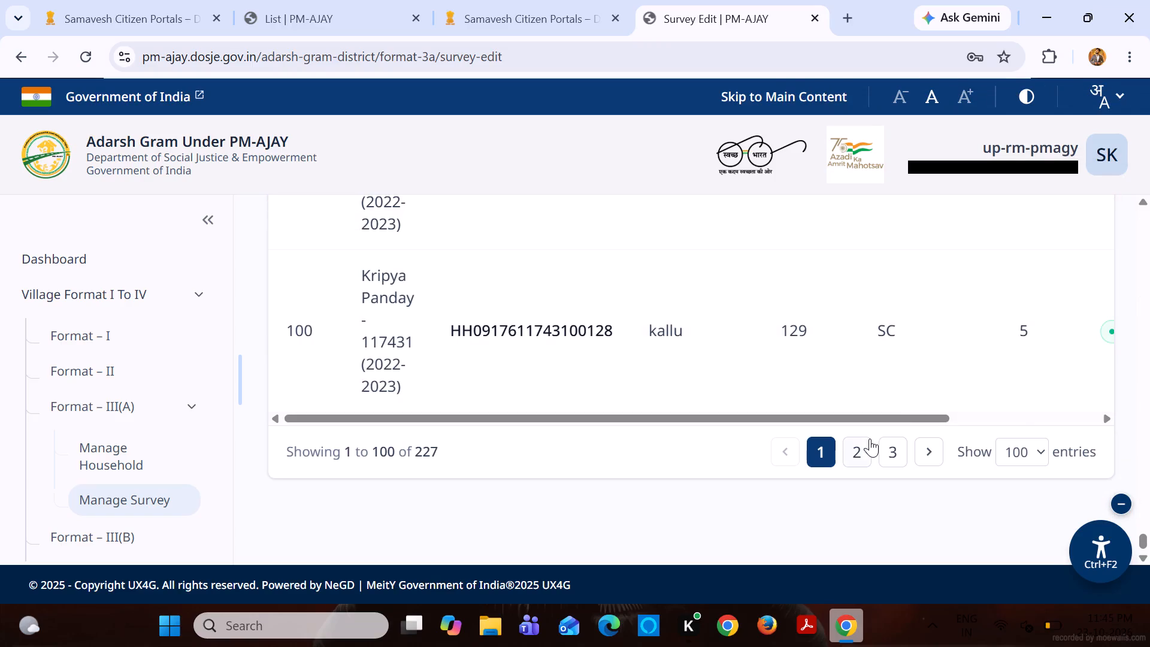
{"action": "scroll", "coordinate": [889, 299], "scroll_direction": "up", "scroll_amount": 20}
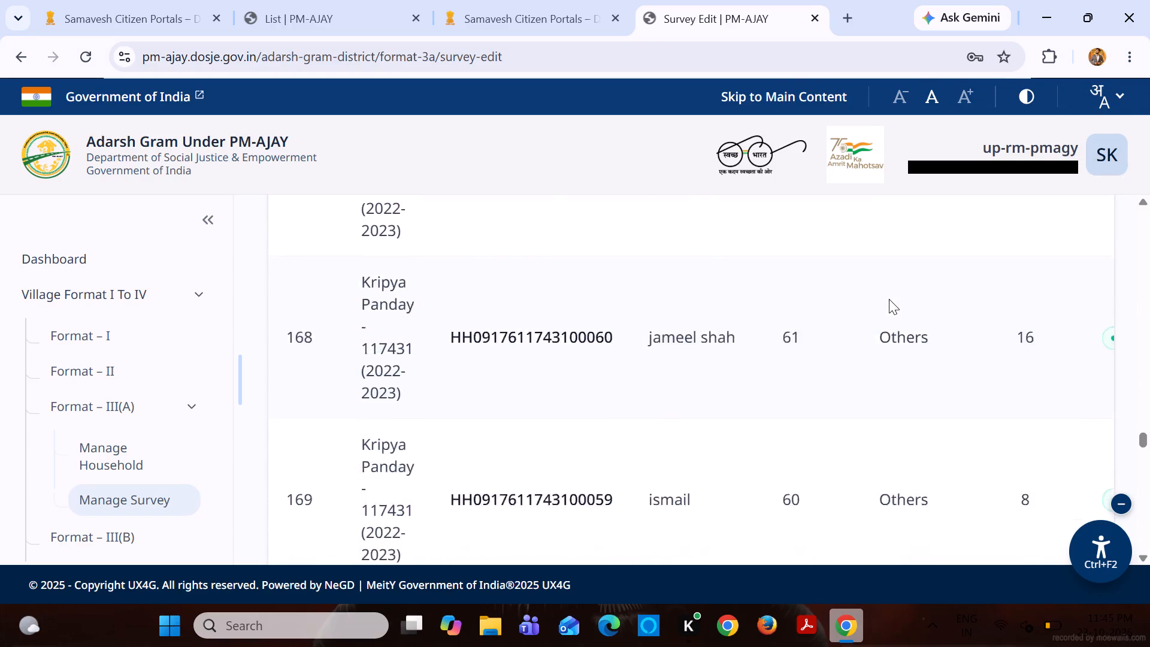
{"action": "scroll", "coordinate": [889, 299], "scroll_direction": "up", "scroll_amount": 15}
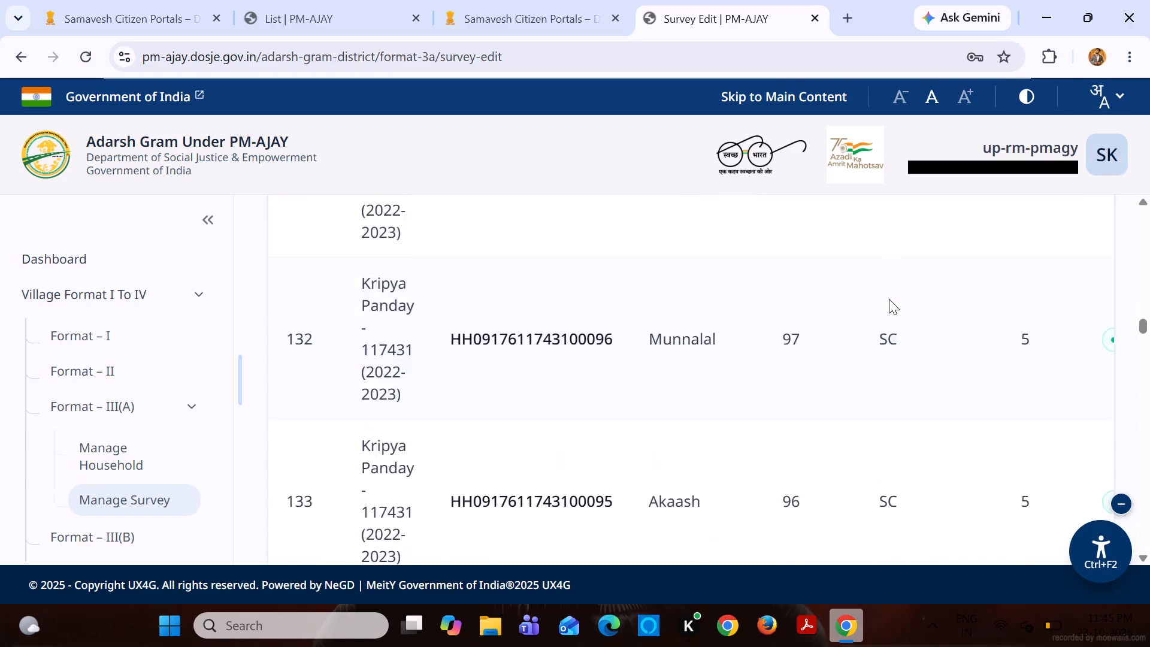
{"action": "scroll", "coordinate": [889, 299], "scroll_direction": "up", "scroll_amount": 7}
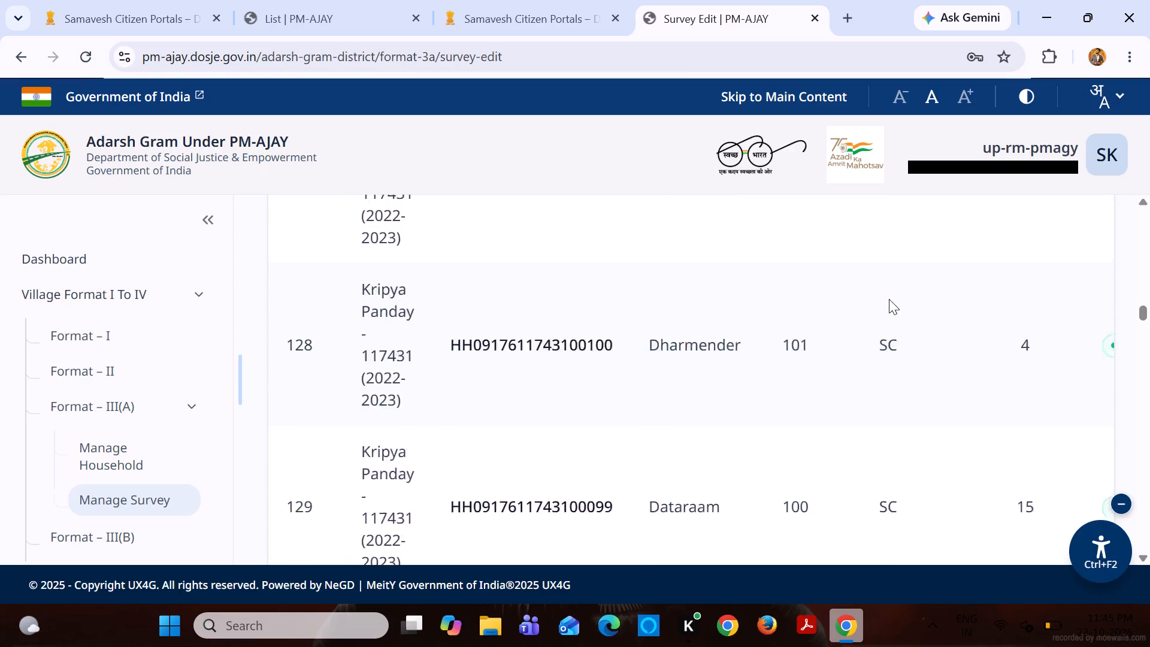
{"action": "scroll", "coordinate": [889, 299], "scroll_direction": "up", "scroll_amount": 6}
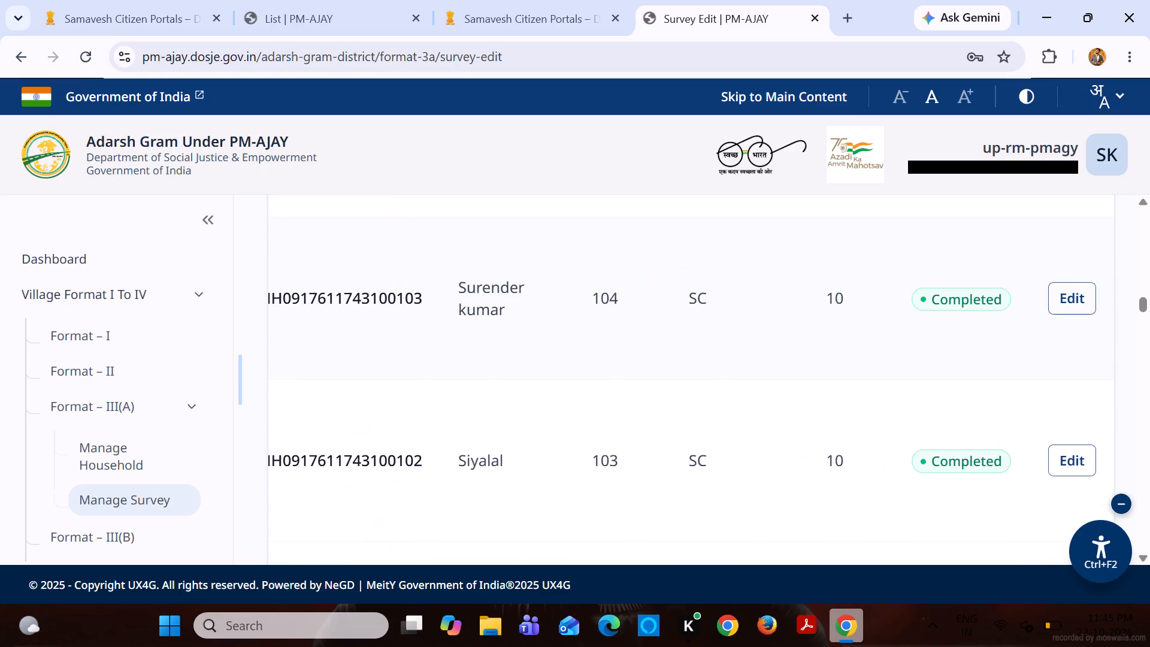
{"action": "scroll", "coordinate": [889, 299], "scroll_direction": "up", "scroll_amount": 1}
{"action": "left_click", "coordinate": [1076, 297]}
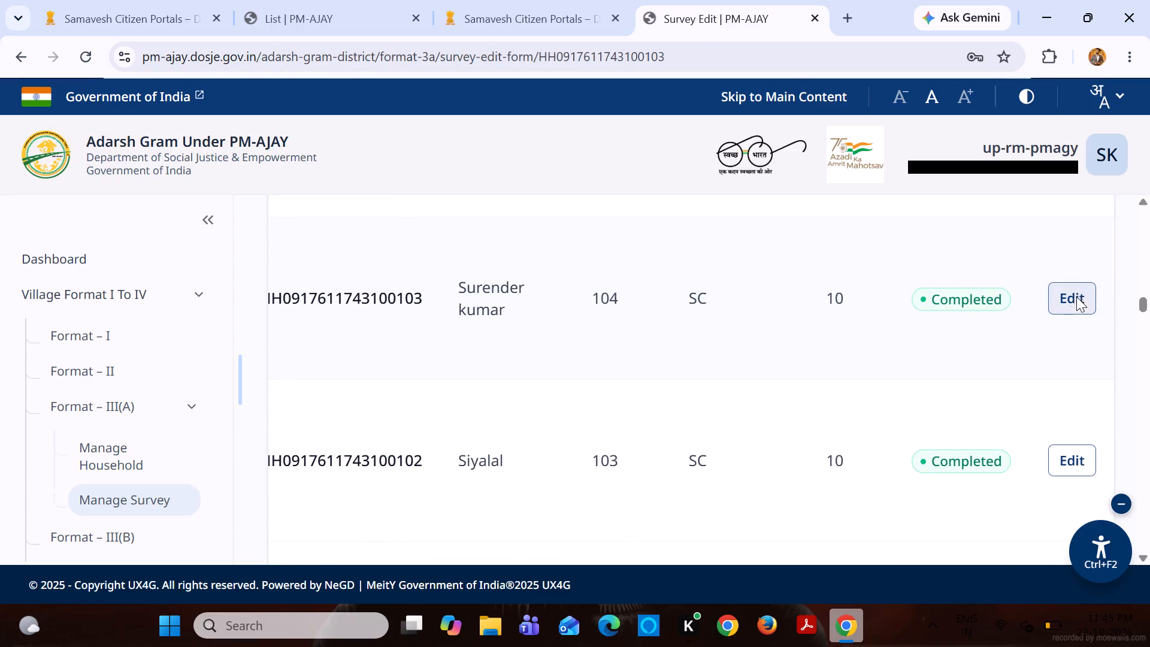
{"action": "scroll", "coordinate": [954, 362], "scroll_direction": "down", "scroll_amount": 9}
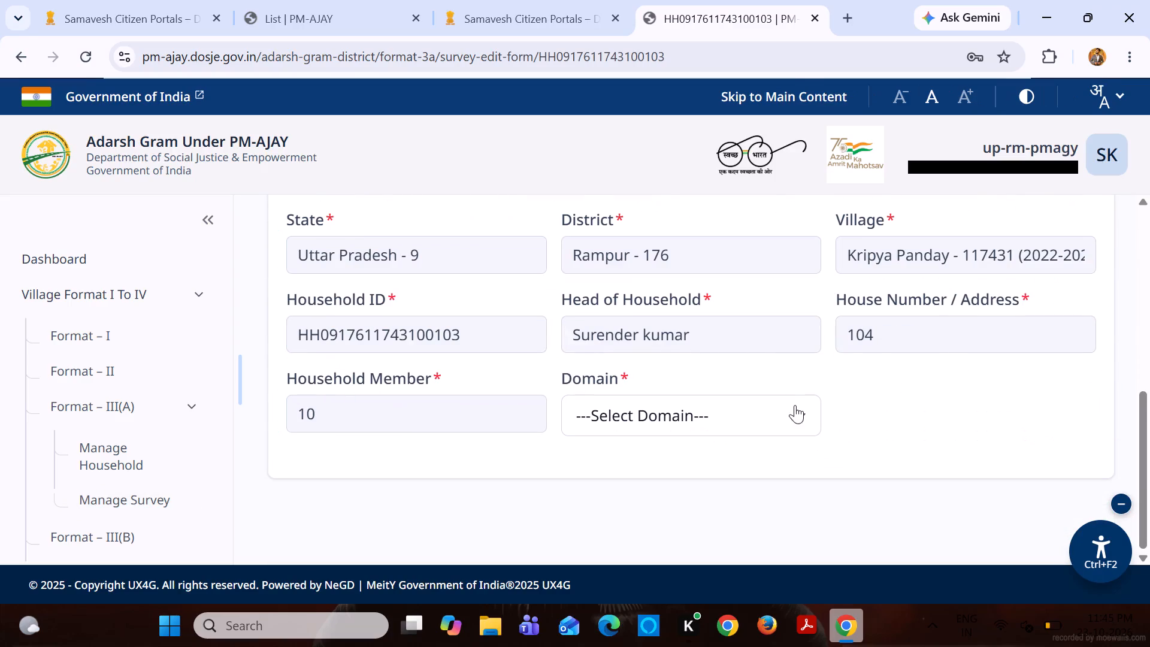
{"action": "left_click", "coordinate": [788, 408]}
{"action": "scroll", "coordinate": [757, 217], "scroll_direction": "down", "scroll_amount": 8}
{"action": "left_click", "coordinate": [712, 367]}
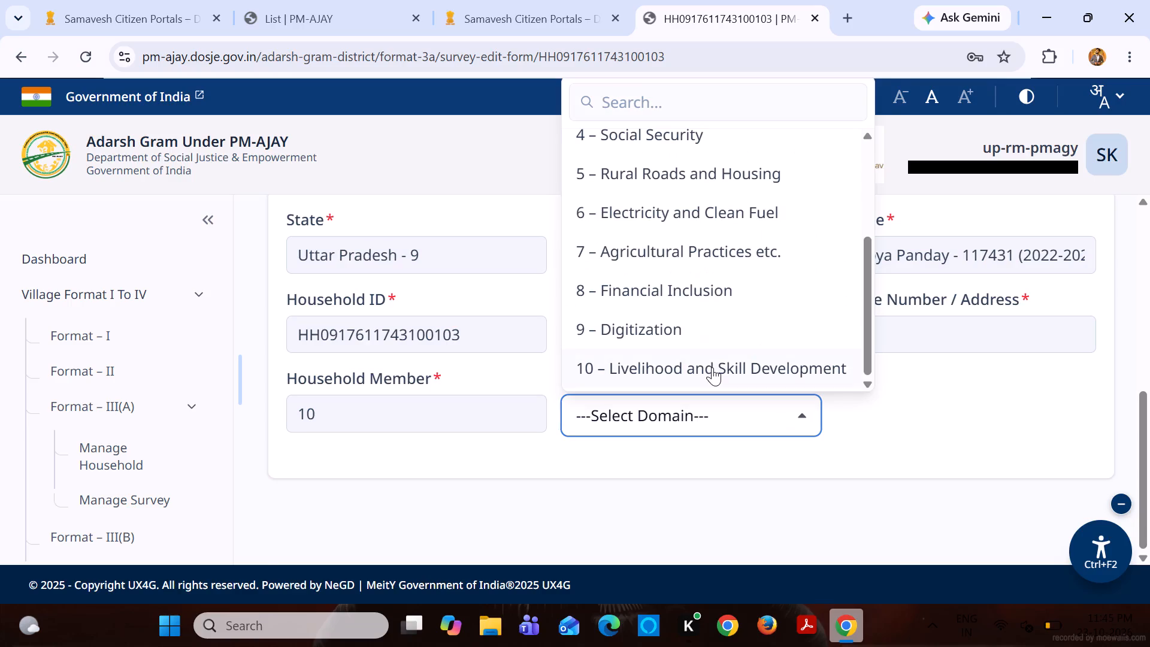
Set house 104's 10.3 number of members who wish to become member of a SHG to 0 and save the survey.
{"action": "scroll", "coordinate": [840, 390], "scroll_direction": "down", "scroll_amount": 4}
{"action": "scroll", "coordinate": [943, 411], "scroll_direction": "down", "scroll_amount": 1}
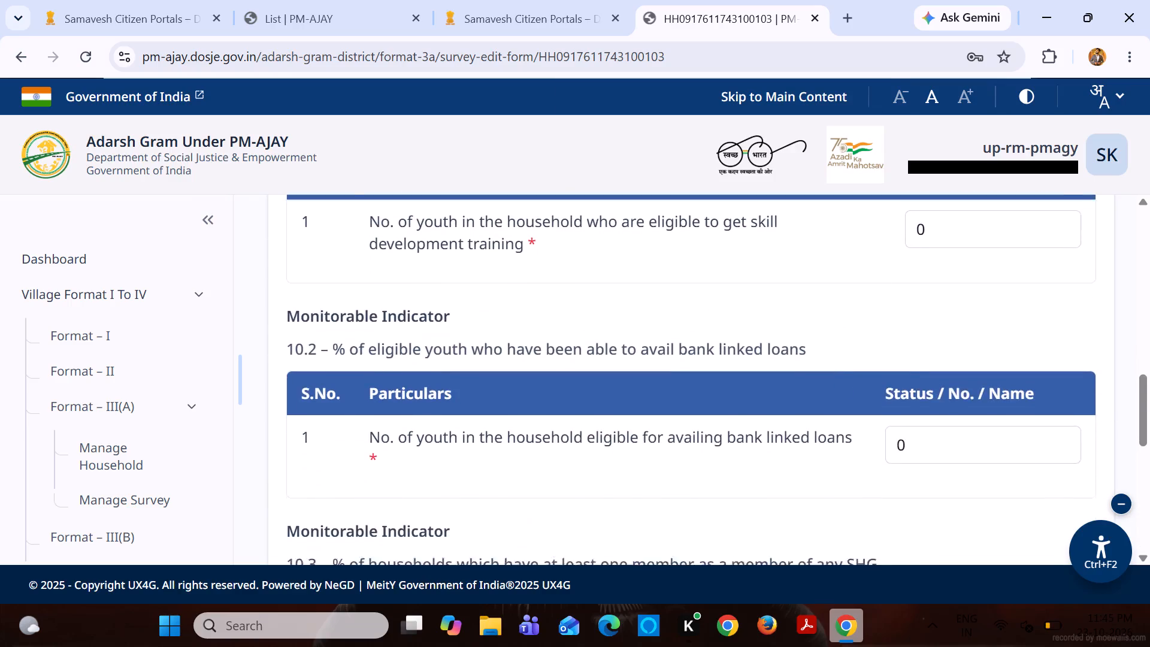
{"action": "scroll", "coordinate": [943, 411], "scroll_direction": "down", "scroll_amount": 4}
{"action": "left_click", "coordinate": [942, 427]}
{"action": "key", "text": "BackSpace"}
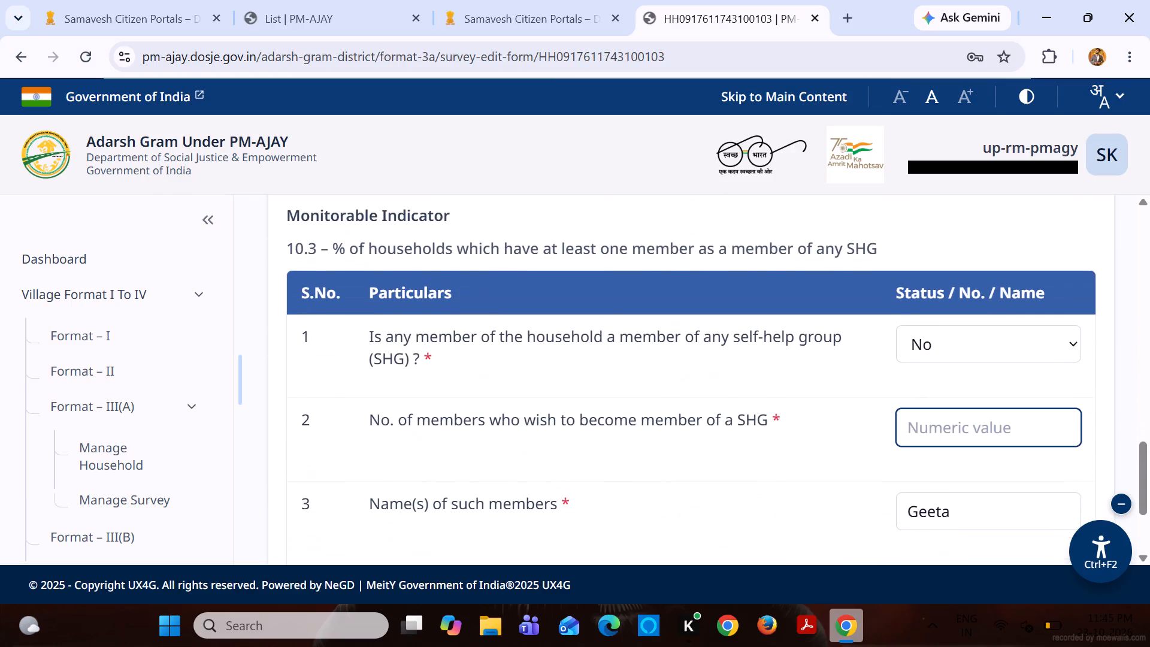
{"action": "key", "text": "0"}
{"action": "scroll", "coordinate": [942, 427], "scroll_direction": "down", "scroll_amount": 5}
{"action": "left_click", "coordinate": [1034, 452]}
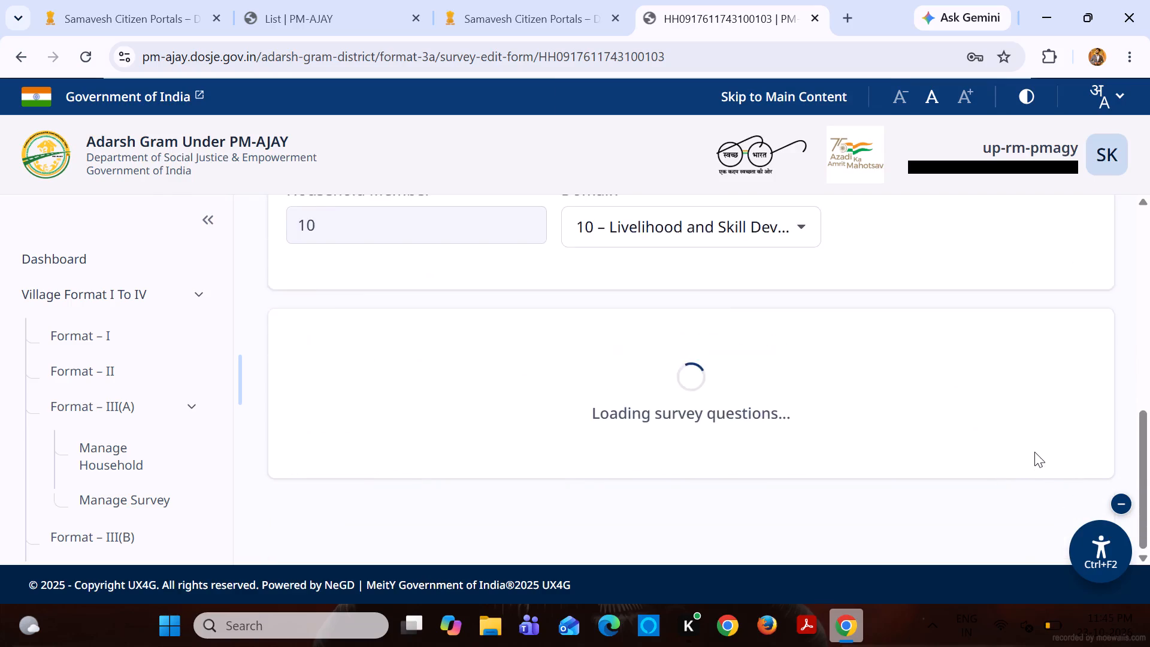
Go back from house 104's survey to the household survey list and bring up its page 2.
{"action": "scroll", "coordinate": [1000, 301], "scroll_direction": "up", "scroll_amount": 13}
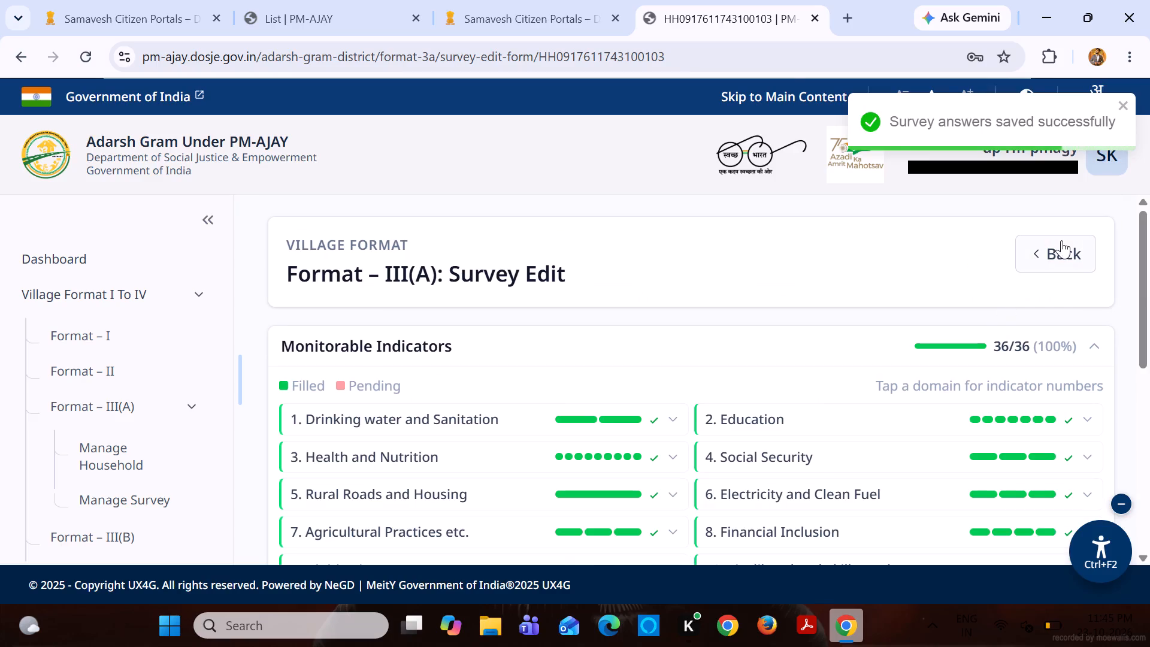
{"action": "left_click", "coordinate": [1061, 240]}
{"action": "scroll", "coordinate": [988, 307], "scroll_direction": "down", "scroll_amount": 4}
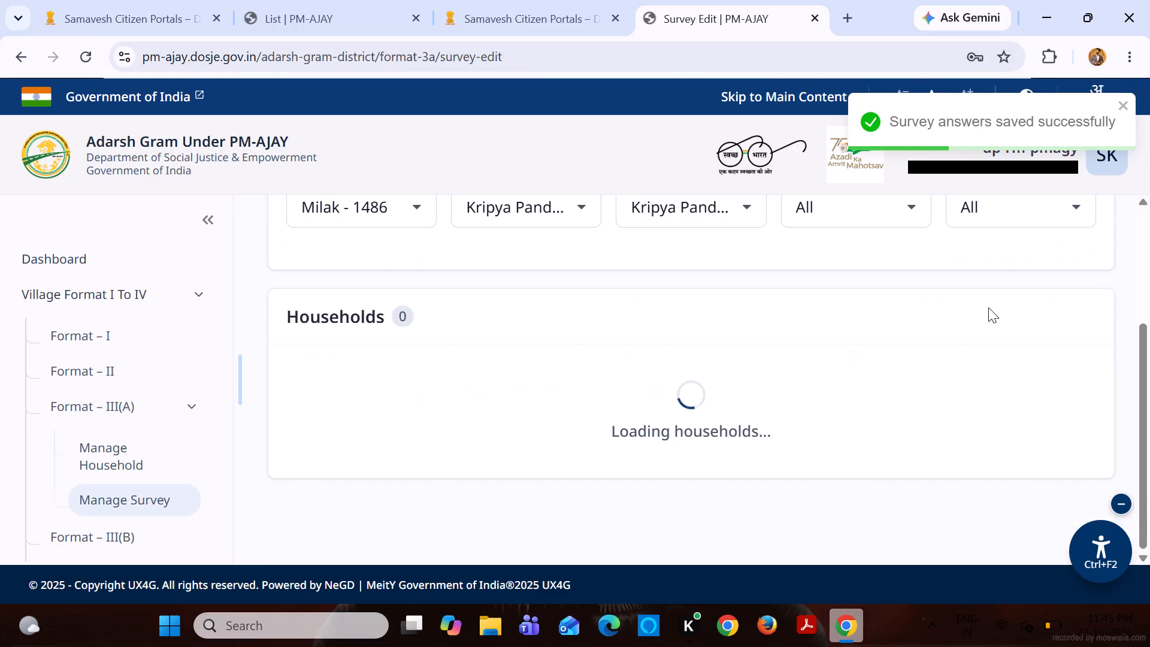
{"action": "scroll", "coordinate": [988, 307], "scroll_direction": "down", "scroll_amount": 2}
{"action": "scroll", "coordinate": [988, 307], "scroll_direction": "down", "scroll_amount": 20}
{"action": "scroll", "coordinate": [988, 307], "scroll_direction": "down", "scroll_amount": 20}
{"action": "scroll", "coordinate": [988, 307], "scroll_direction": "down", "scroll_amount": 13}
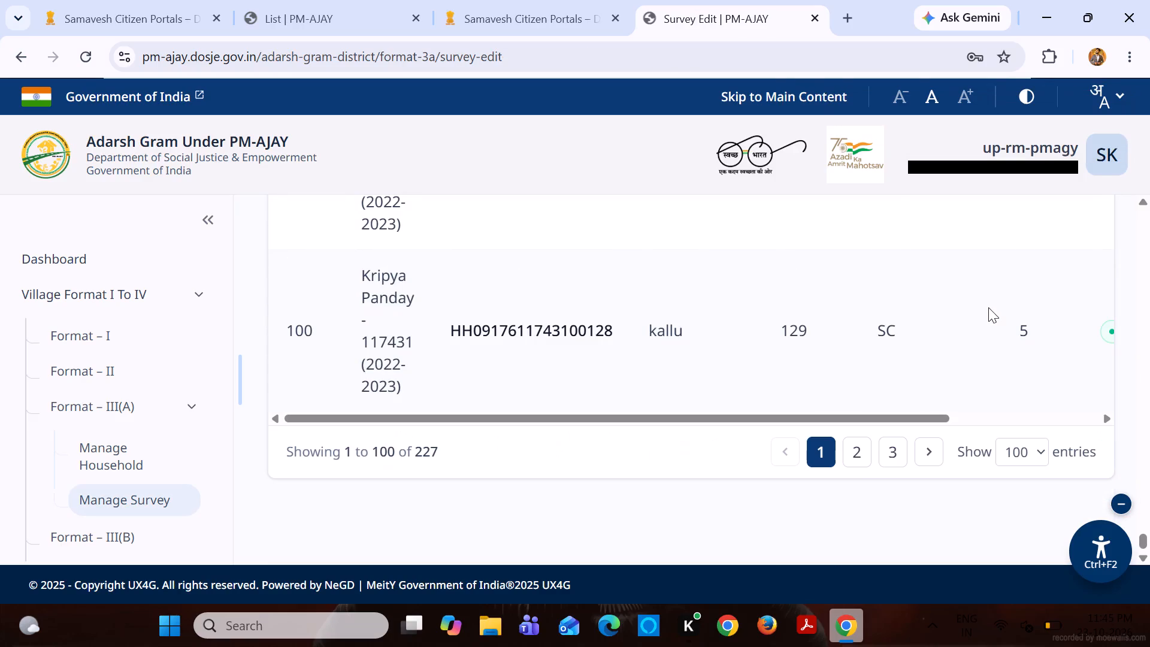
{"action": "left_click", "coordinate": [865, 462]}
Open house 105's survey, household ID ending 104, at domain 10 – Livelihood and Skill Development.
{"action": "scroll", "coordinate": [901, 334], "scroll_direction": "up", "scroll_amount": 8}
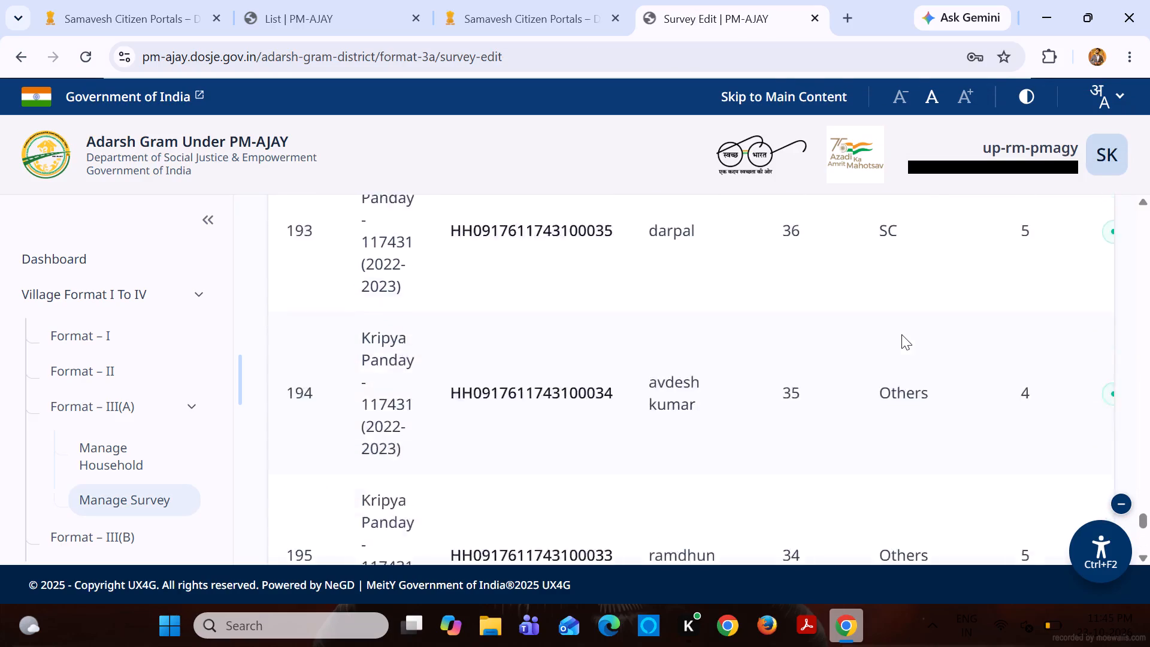
{"action": "scroll", "coordinate": [901, 334], "scroll_direction": "up", "scroll_amount": 18}
{"action": "scroll", "coordinate": [901, 334], "scroll_direction": "up", "scroll_amount": 17}
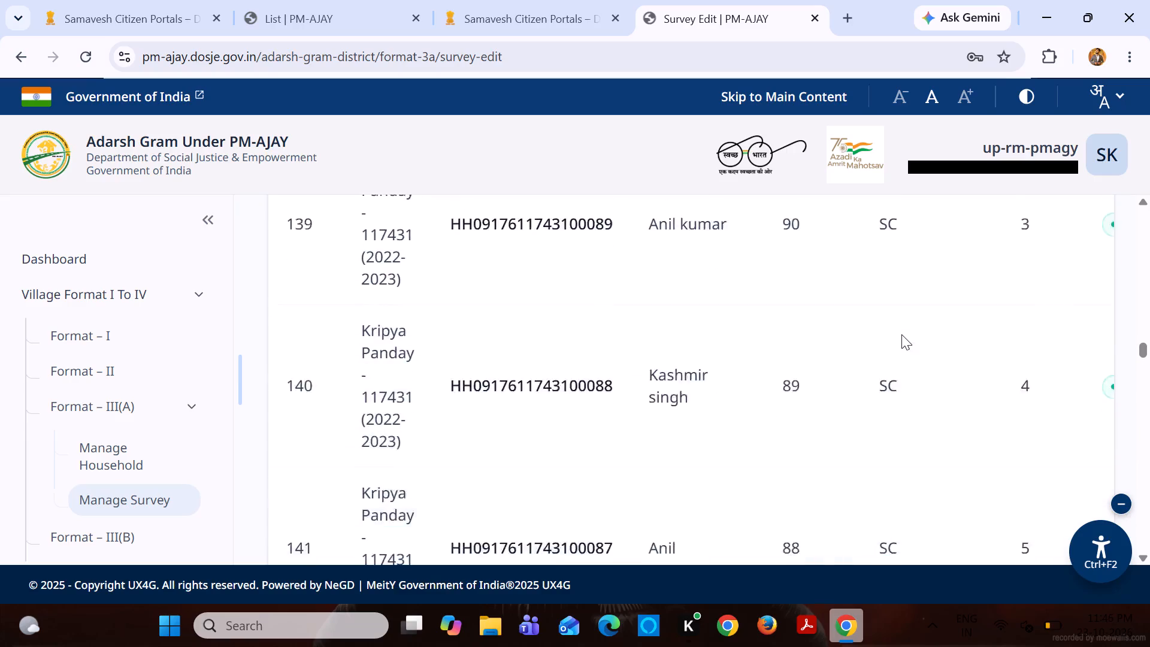
{"action": "scroll", "coordinate": [901, 334], "scroll_direction": "up", "scroll_amount": 2}
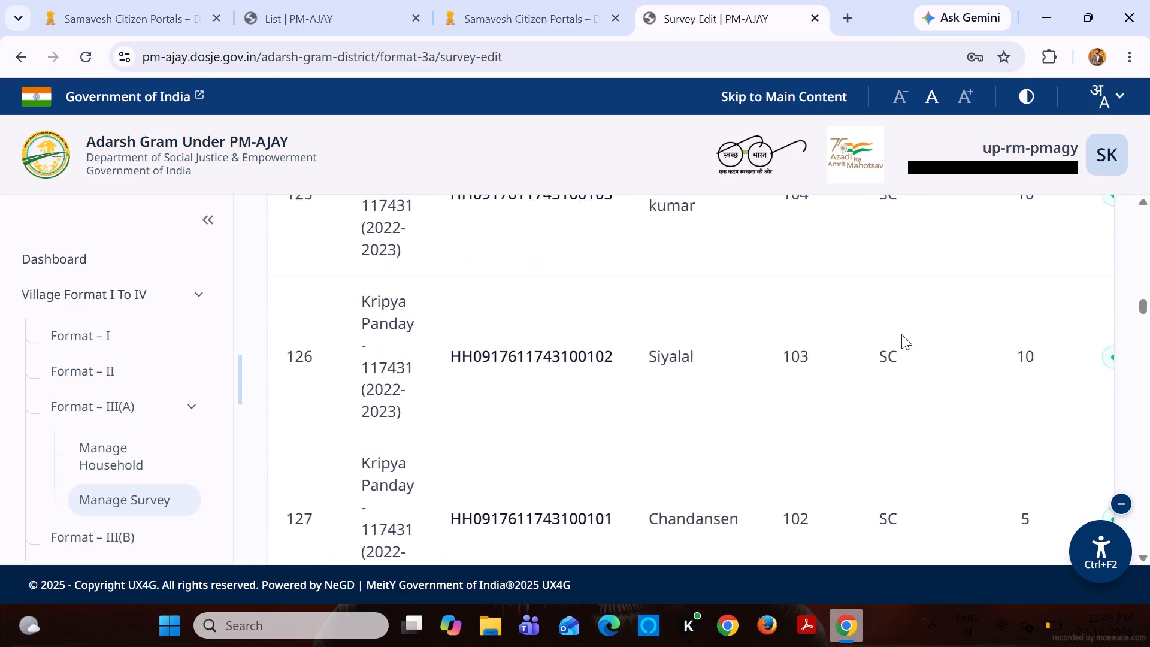
{"action": "scroll", "coordinate": [901, 334], "scroll_direction": "up", "scroll_amount": 3}
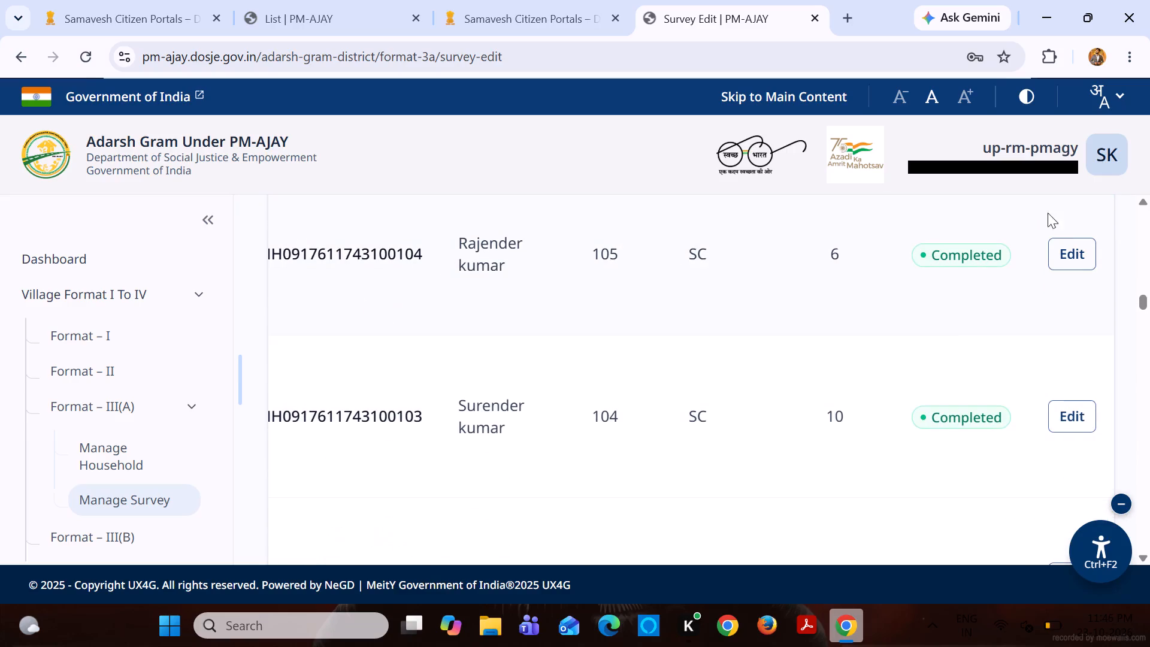
{"action": "left_click", "coordinate": [1078, 252]}
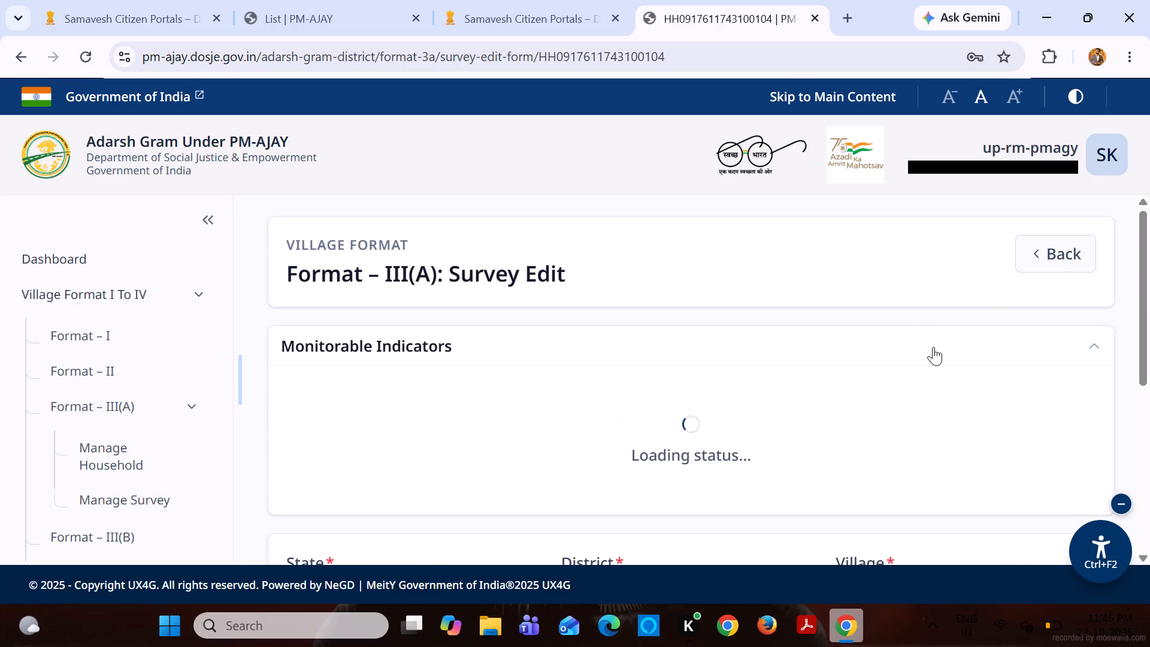
{"action": "scroll", "coordinate": [933, 347], "scroll_direction": "down", "scroll_amount": 19}
{"action": "left_click", "coordinate": [807, 410]}
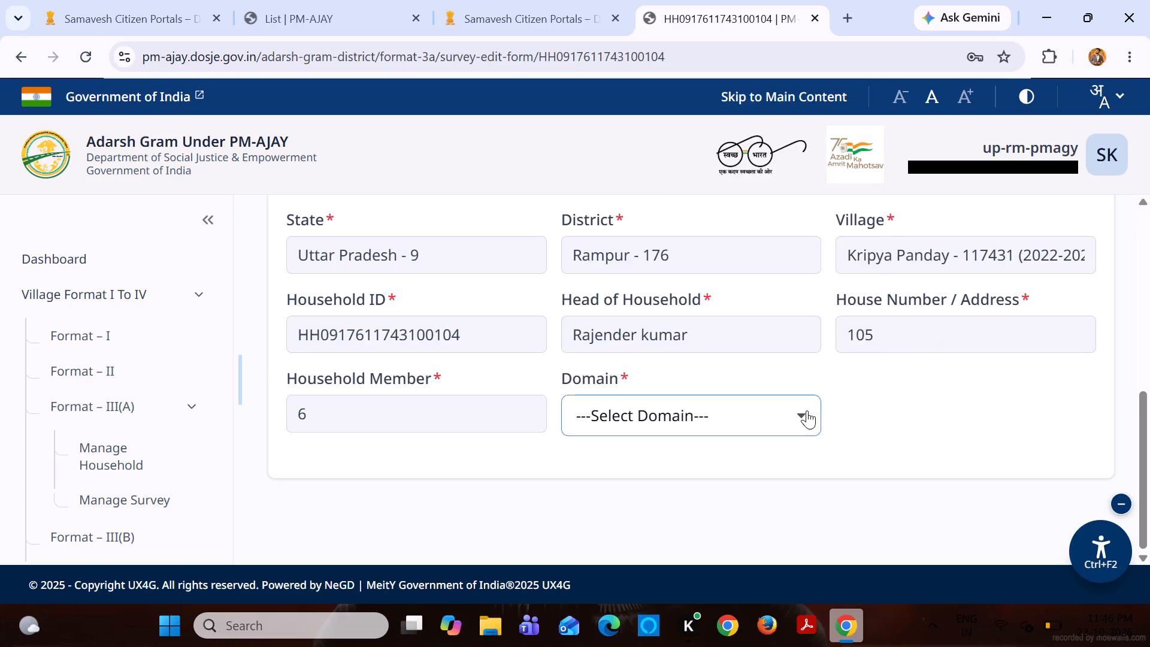
{"action": "scroll", "coordinate": [789, 244], "scroll_direction": "down", "scroll_amount": 9}
{"action": "left_click", "coordinate": [708, 360]}
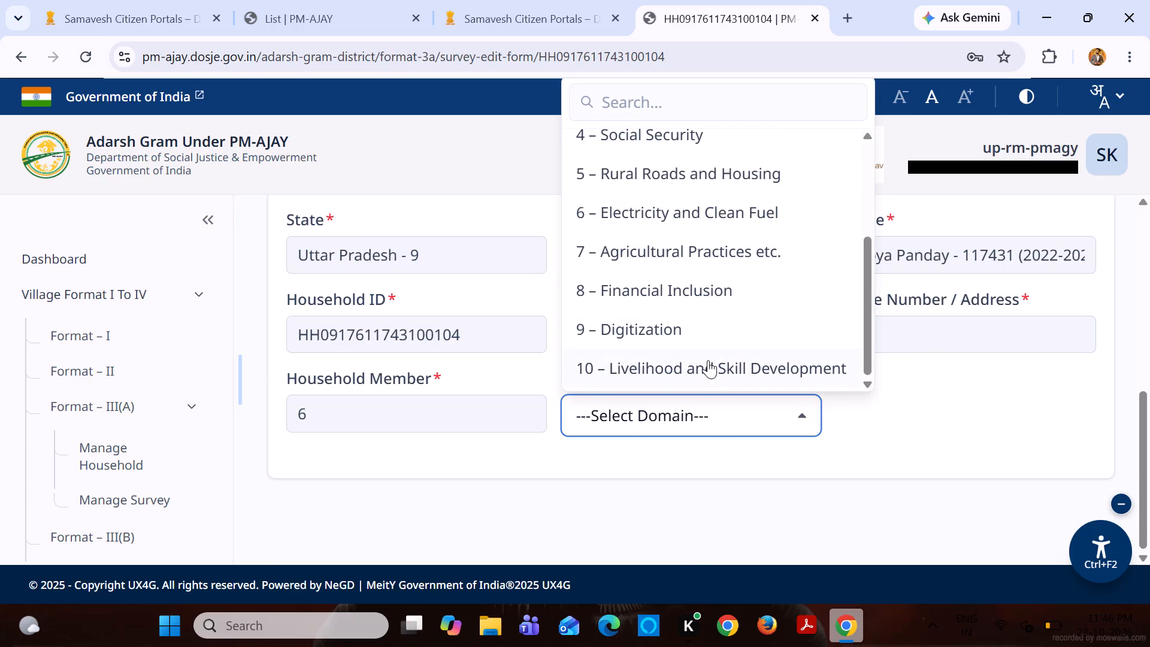
Set house 105's 10.1 training-eligible youth, 10.2 loan-eligible youth and 10.3 members wishing to join a SHG to 0, and save the survey.
{"action": "scroll", "coordinate": [837, 386], "scroll_direction": "down", "scroll_amount": 4}
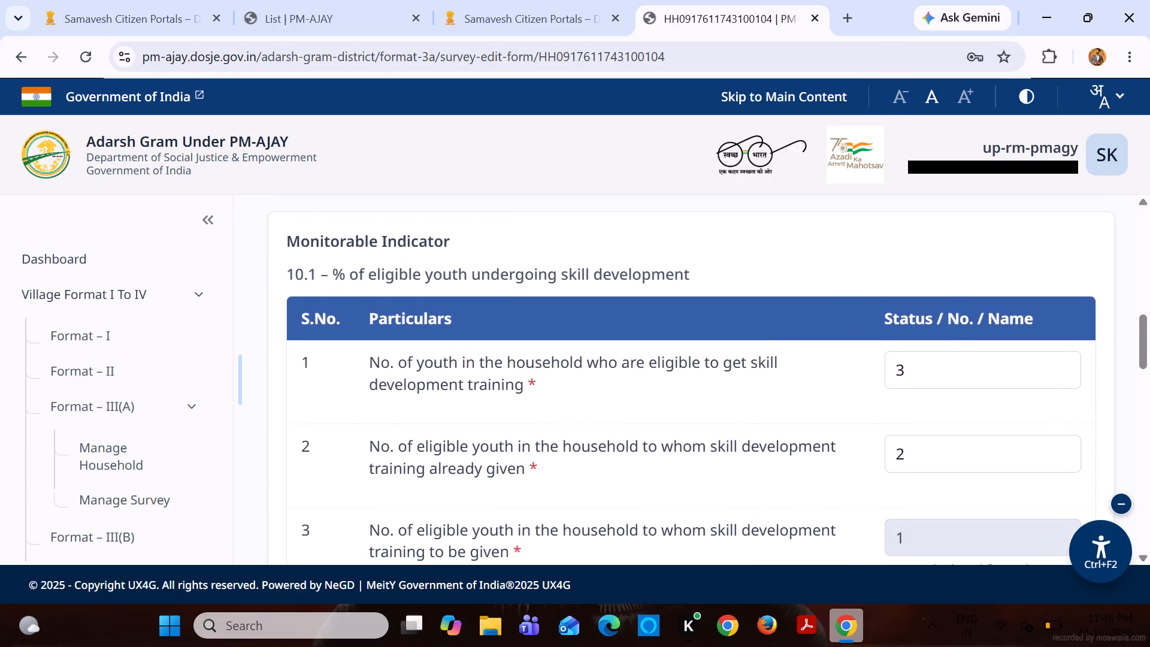
{"action": "left_click", "coordinate": [966, 370]}
{"action": "key", "text": "BackSpace"}
{"action": "key", "text": "0"}
{"action": "scroll", "coordinate": [966, 370], "scroll_direction": "down", "scroll_amount": 4}
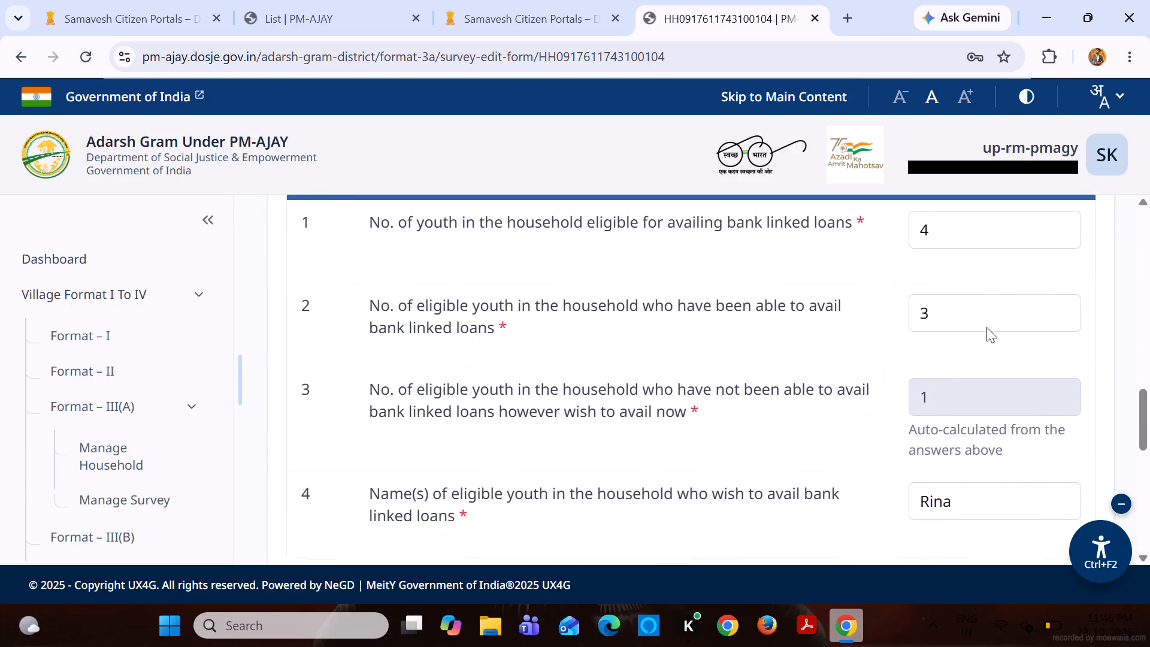
{"action": "left_click", "coordinate": [973, 219]}
{"action": "key", "text": "BackSpace"}
{"action": "key", "text": "0"}
{"action": "scroll", "coordinate": [973, 219], "scroll_direction": "down", "scroll_amount": 1}
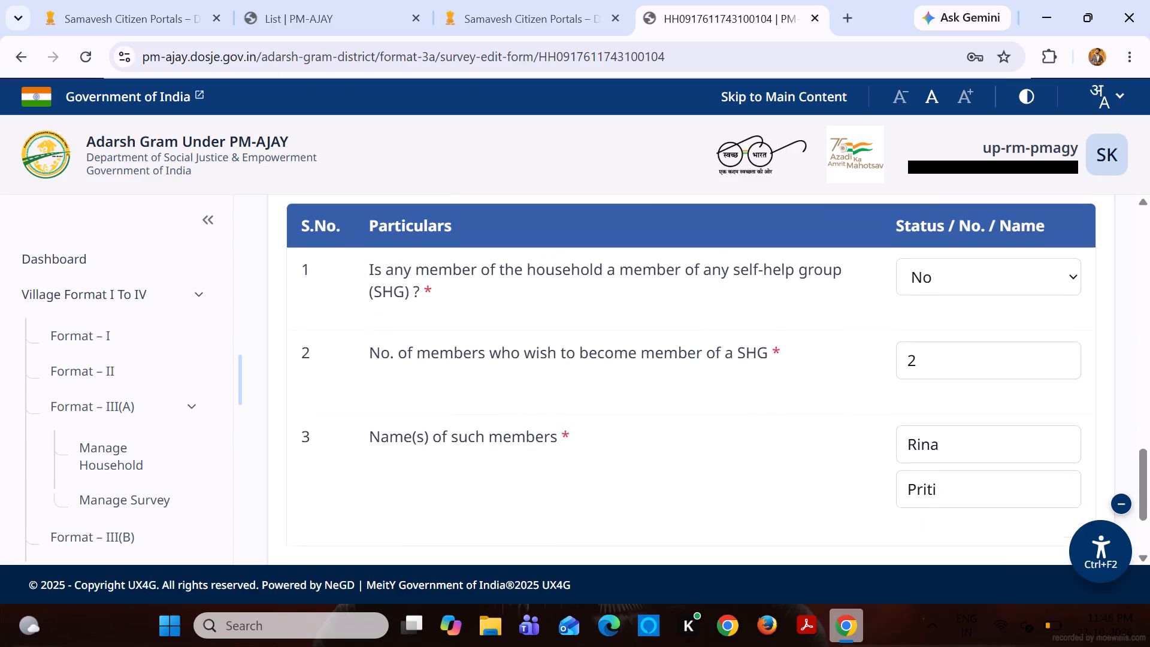
{"action": "scroll", "coordinate": [973, 219], "scroll_direction": "down", "scroll_amount": 1}
{"action": "left_click", "coordinate": [982, 349]}
{"action": "key", "text": "BackSpace"}
{"action": "key", "text": "0"}
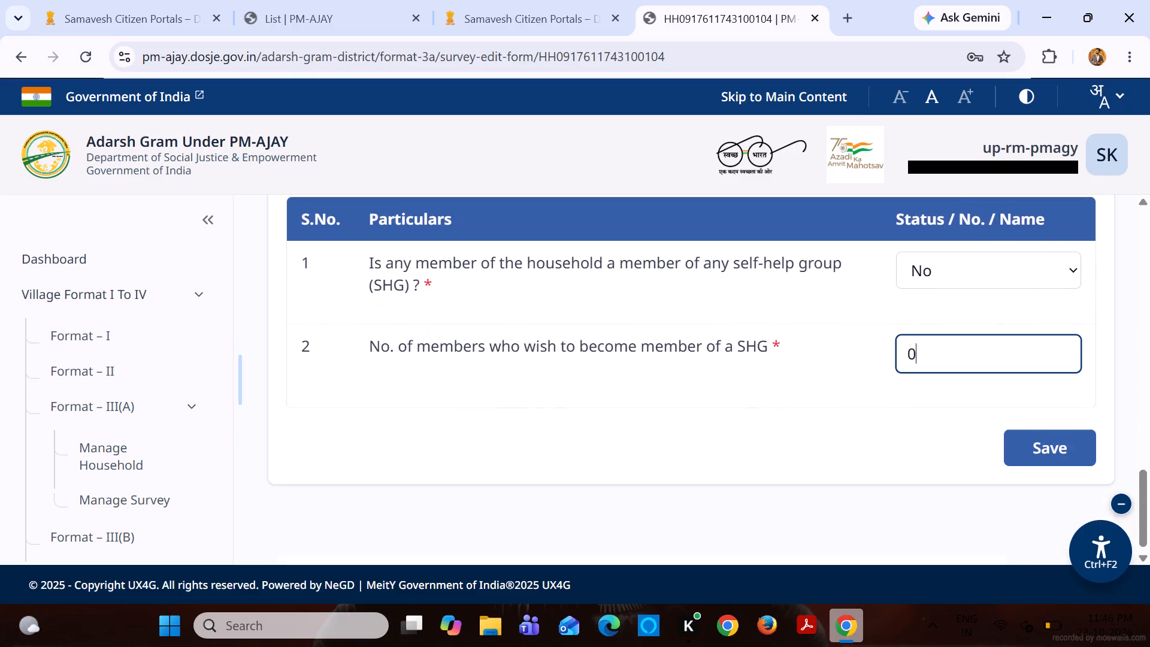
{"action": "left_click", "coordinate": [1035, 442]}
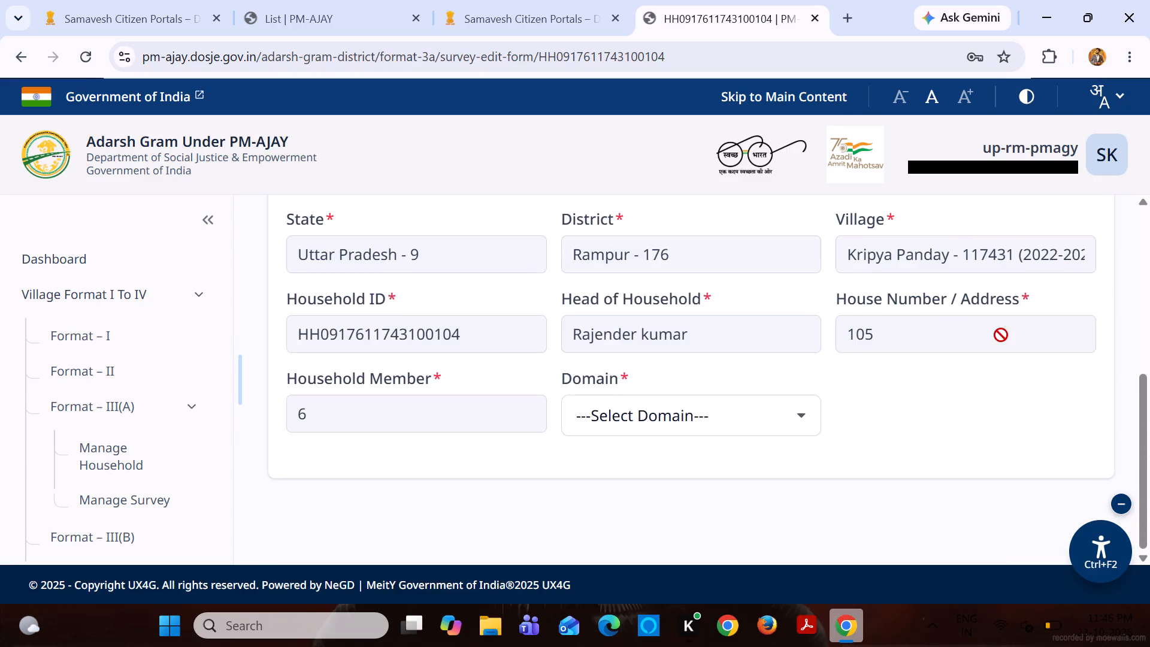
Go back from house 105's survey to the household survey list and bring up its page 2.
{"action": "scroll", "coordinate": [952, 325], "scroll_direction": "up", "scroll_amount": 15}
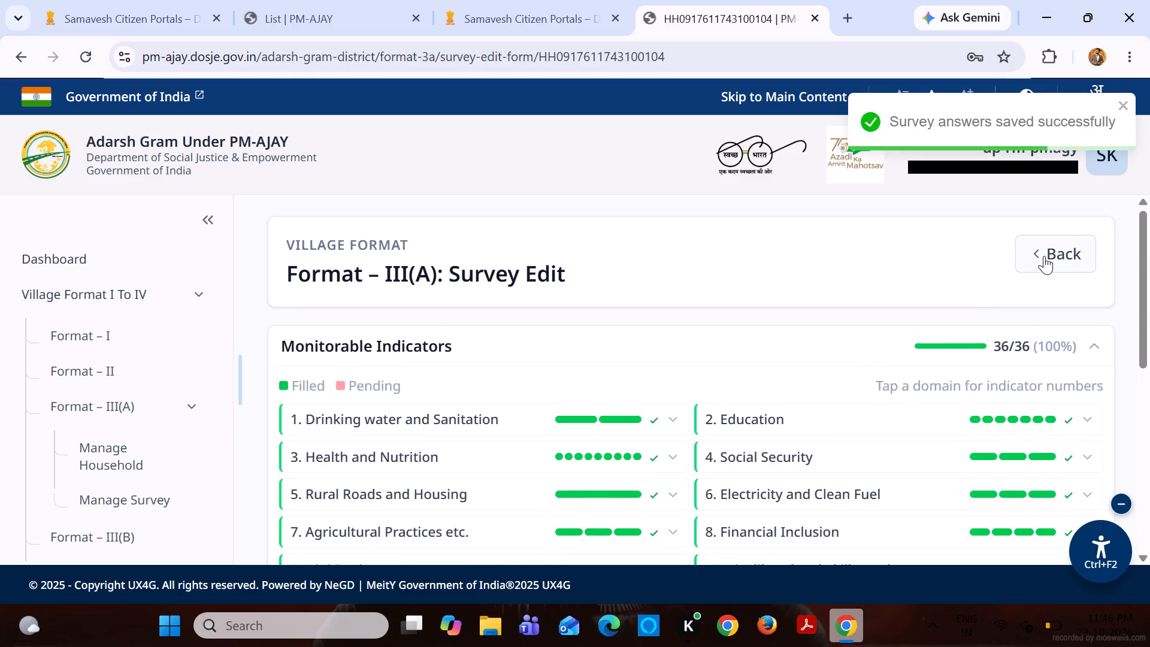
{"action": "left_click", "coordinate": [1044, 256]}
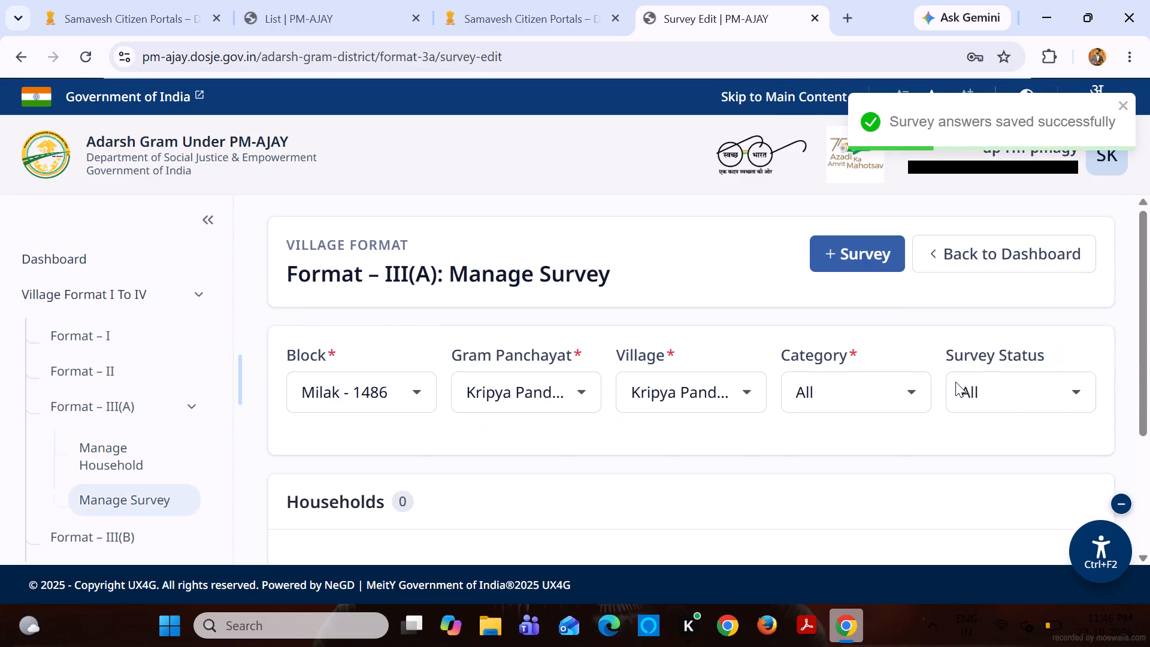
{"action": "scroll", "coordinate": [955, 382], "scroll_direction": "down", "scroll_amount": 4}
{"action": "scroll", "coordinate": [955, 382], "scroll_direction": "down", "scroll_amount": 20}
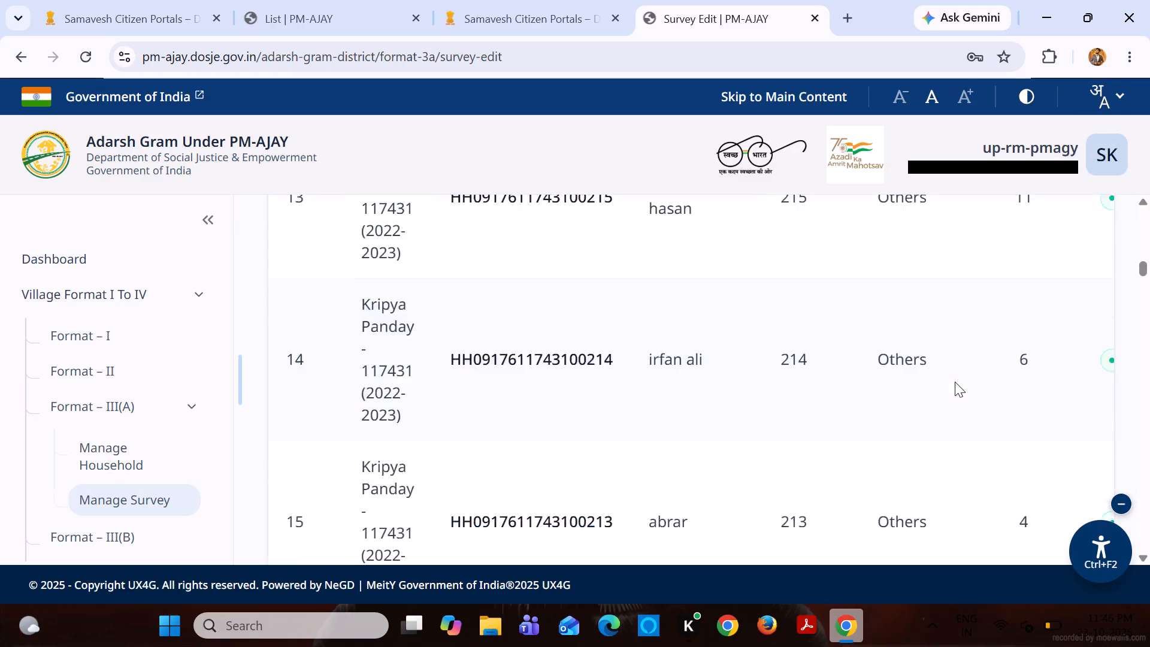
{"action": "scroll", "coordinate": [955, 382], "scroll_direction": "down", "scroll_amount": 20}
{"action": "scroll", "coordinate": [955, 382], "scroll_direction": "down", "scroll_amount": 7}
{"action": "left_click", "coordinate": [855, 465]}
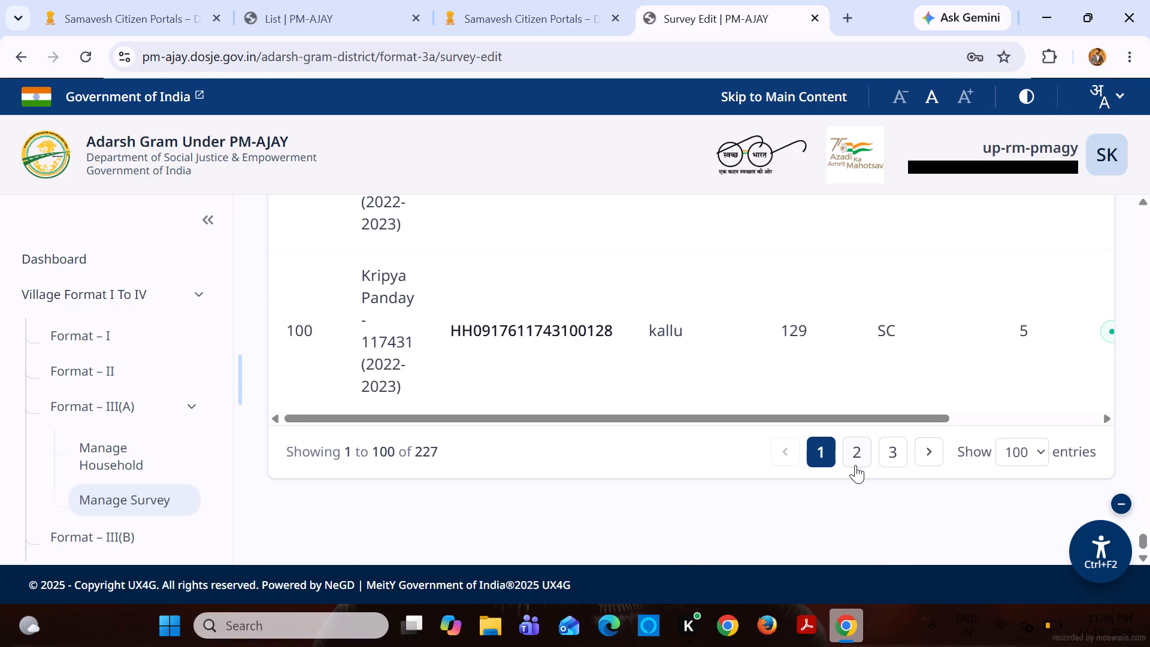
Open house 106's survey, household ID ending 105, at domain 10 – Livelihood and Skill Development.
{"action": "scroll", "coordinate": [869, 350], "scroll_direction": "up", "scroll_amount": 20}
{"action": "scroll", "coordinate": [869, 350], "scroll_direction": "up", "scroll_amount": 7}
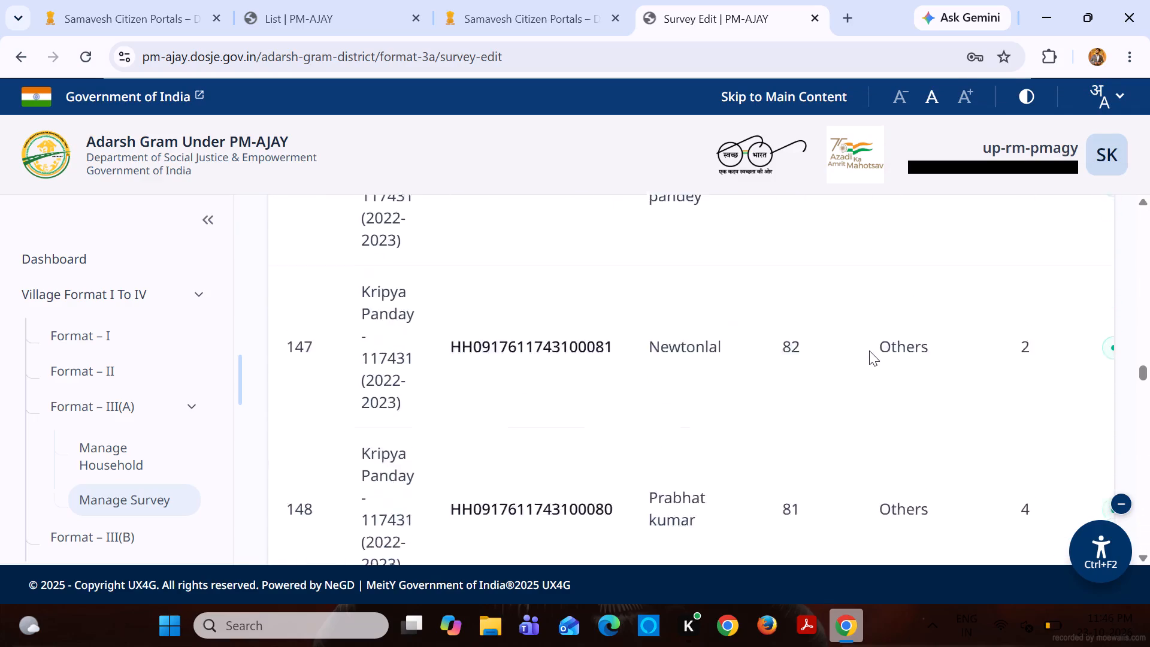
{"action": "scroll", "coordinate": [869, 350], "scroll_direction": "up", "scroll_amount": 5}
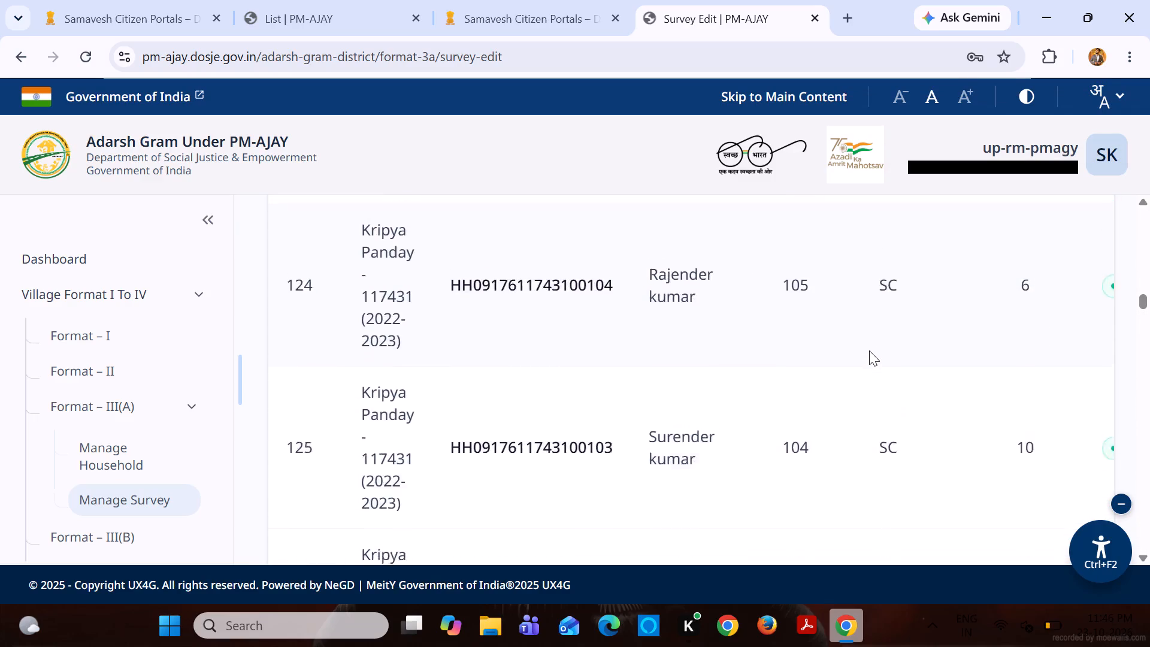
{"action": "scroll", "coordinate": [869, 350], "scroll_direction": "up", "scroll_amount": 1}
{"action": "left_click", "coordinate": [1085, 334]}
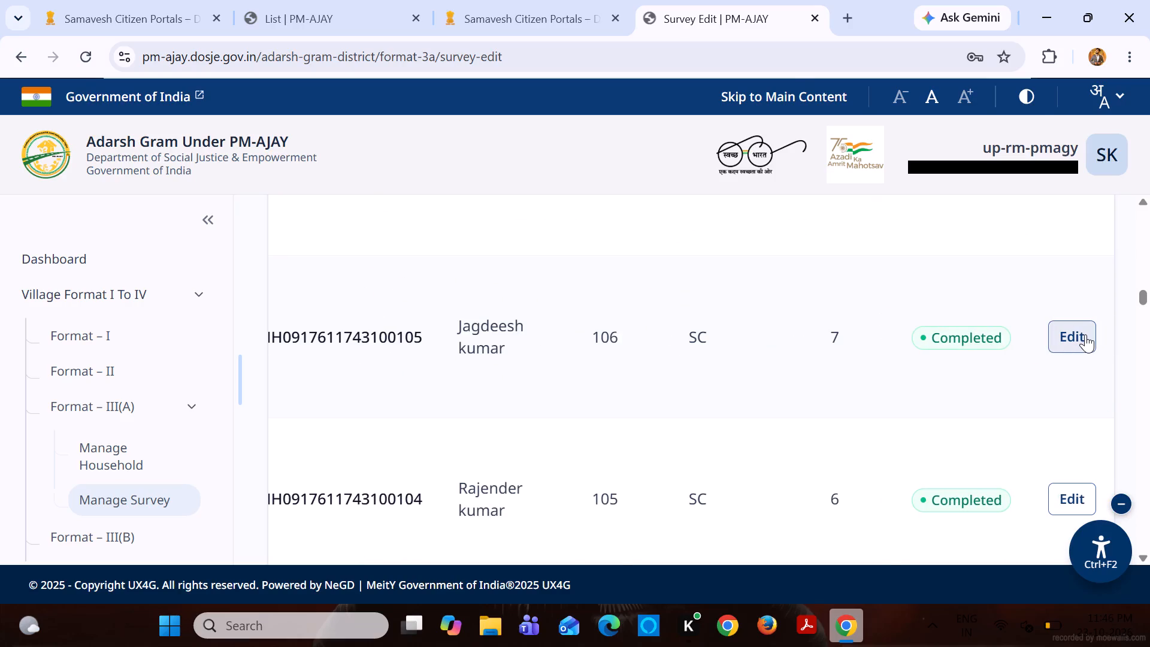
{"action": "scroll", "coordinate": [936, 360], "scroll_direction": "down", "scroll_amount": 7}
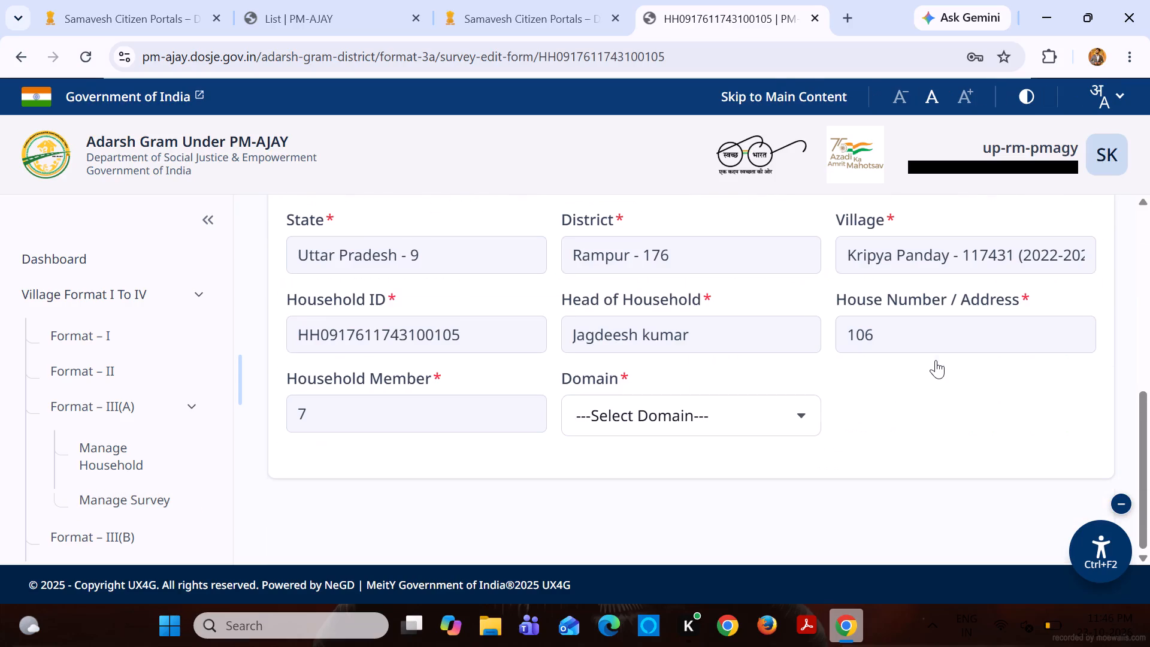
{"action": "left_click", "coordinate": [792, 406]}
{"action": "scroll", "coordinate": [794, 297], "scroll_direction": "down", "scroll_amount": 7}
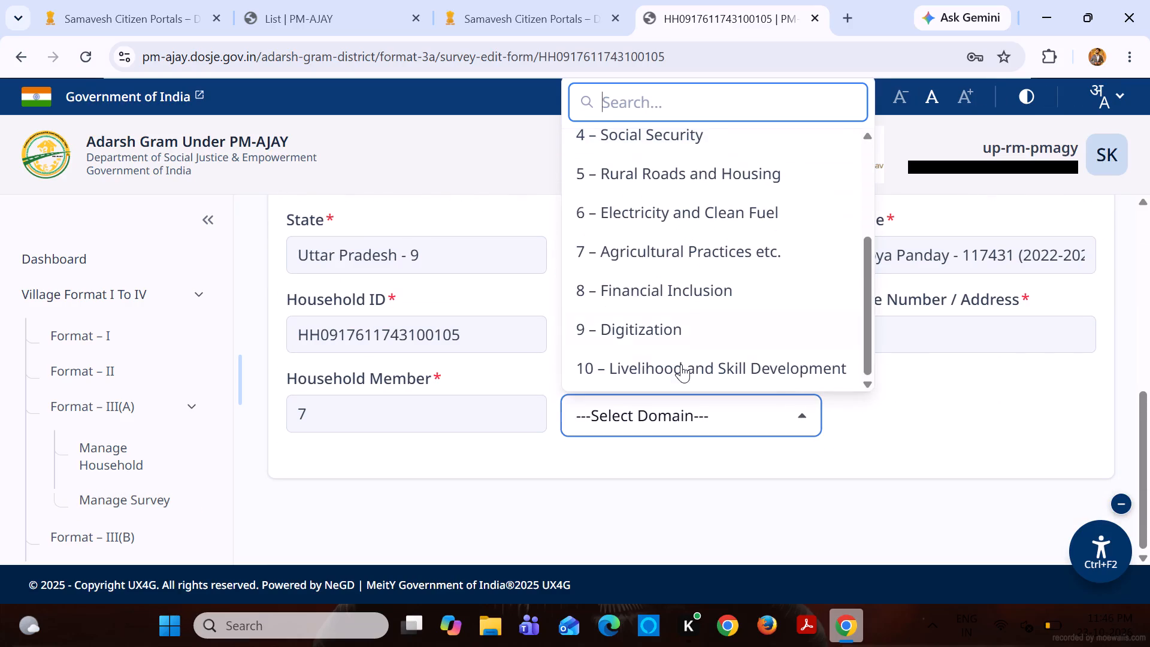
{"action": "left_click", "coordinate": [680, 365]}
Set house 106's 10.1 number of youth eligible to get skill development training to 0 and save the survey.
{"action": "scroll", "coordinate": [867, 412], "scroll_direction": "down", "scroll_amount": 4}
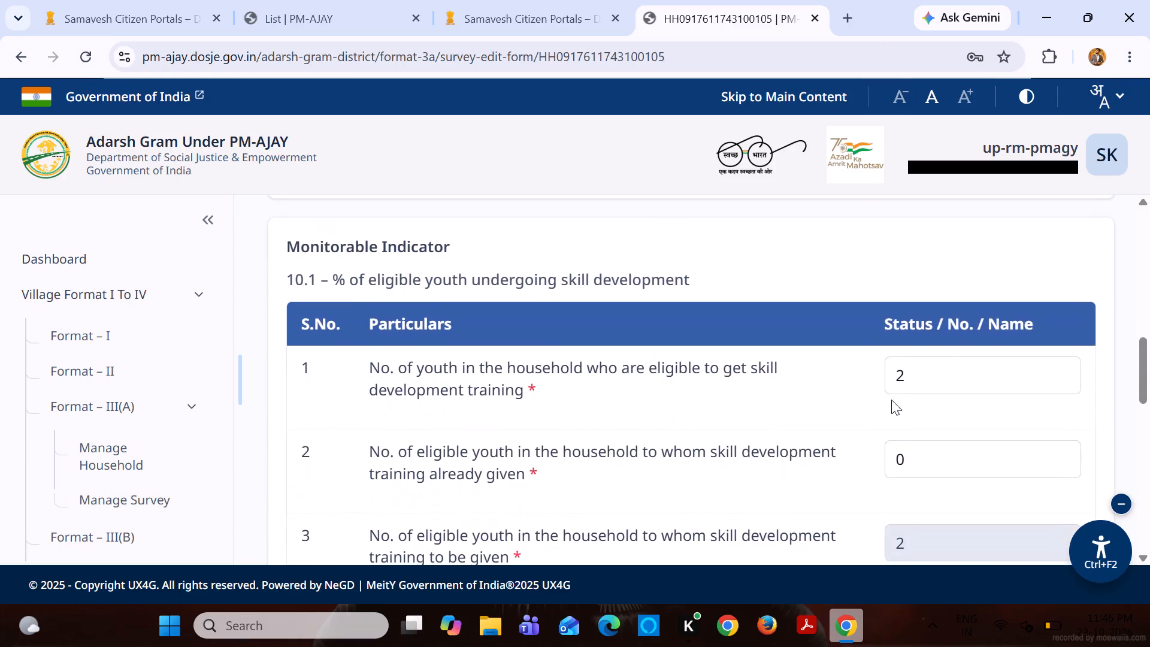
{"action": "left_click", "coordinate": [962, 371]}
{"action": "key", "text": "BackSpace"}
{"action": "key", "text": "0"}
{"action": "scroll", "coordinate": [962, 371], "scroll_direction": "down", "scroll_amount": 3}
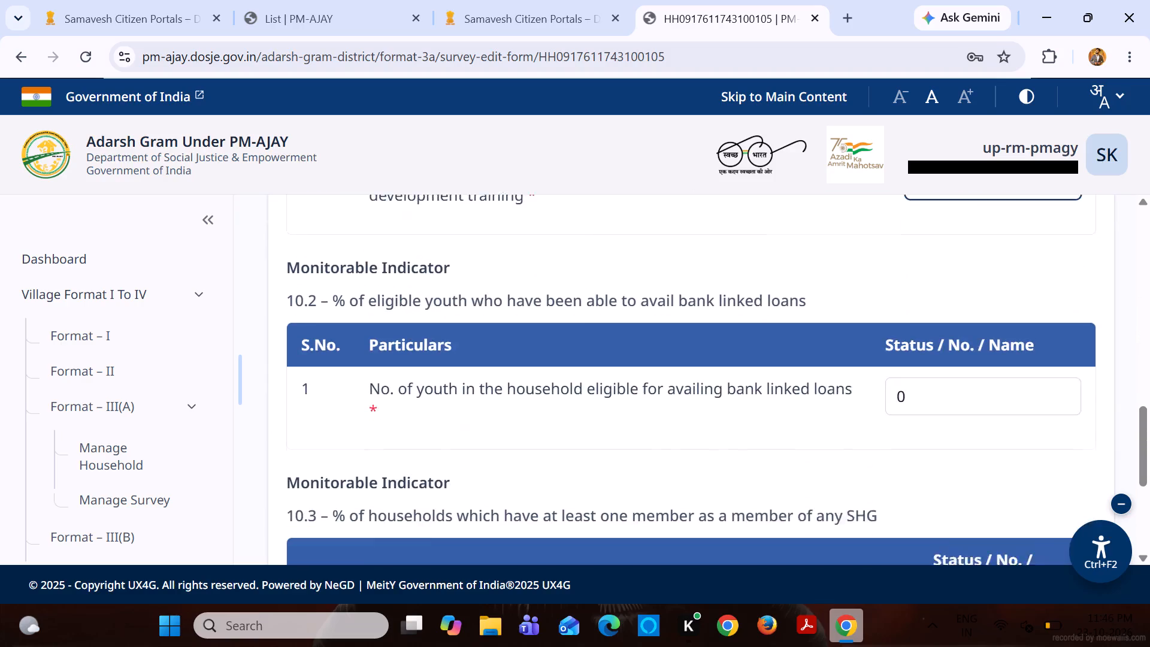
{"action": "scroll", "coordinate": [962, 371], "scroll_direction": "down", "scroll_amount": 1}
{"action": "scroll", "coordinate": [1011, 352], "scroll_direction": "down", "scroll_amount": 4}
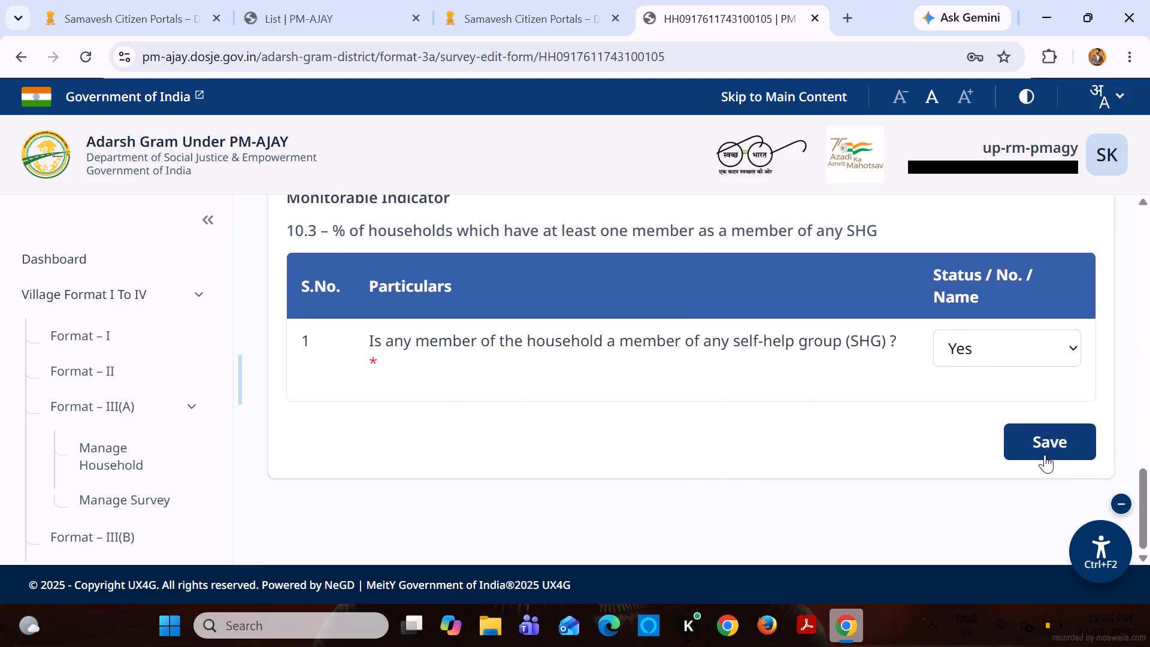
{"action": "left_click", "coordinate": [1045, 455]}
Go back from house 106's survey to the household survey list and bring up its page 2.
{"action": "scroll", "coordinate": [962, 249], "scroll_direction": "up", "scroll_amount": 8}
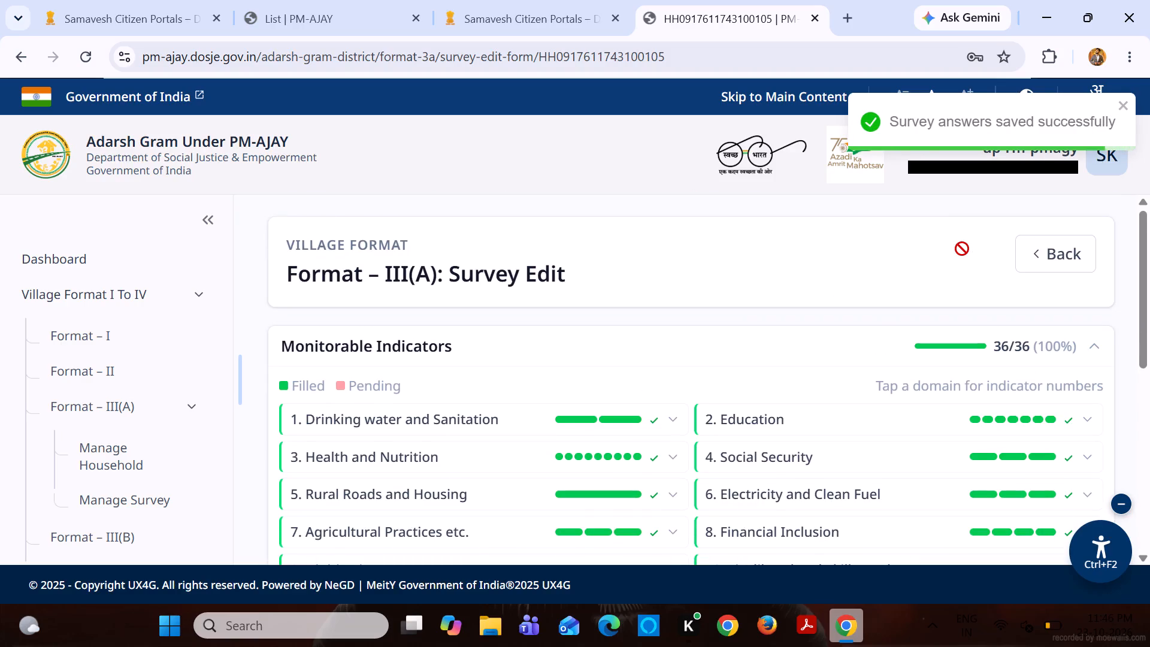
{"action": "left_click", "coordinate": [1043, 241]}
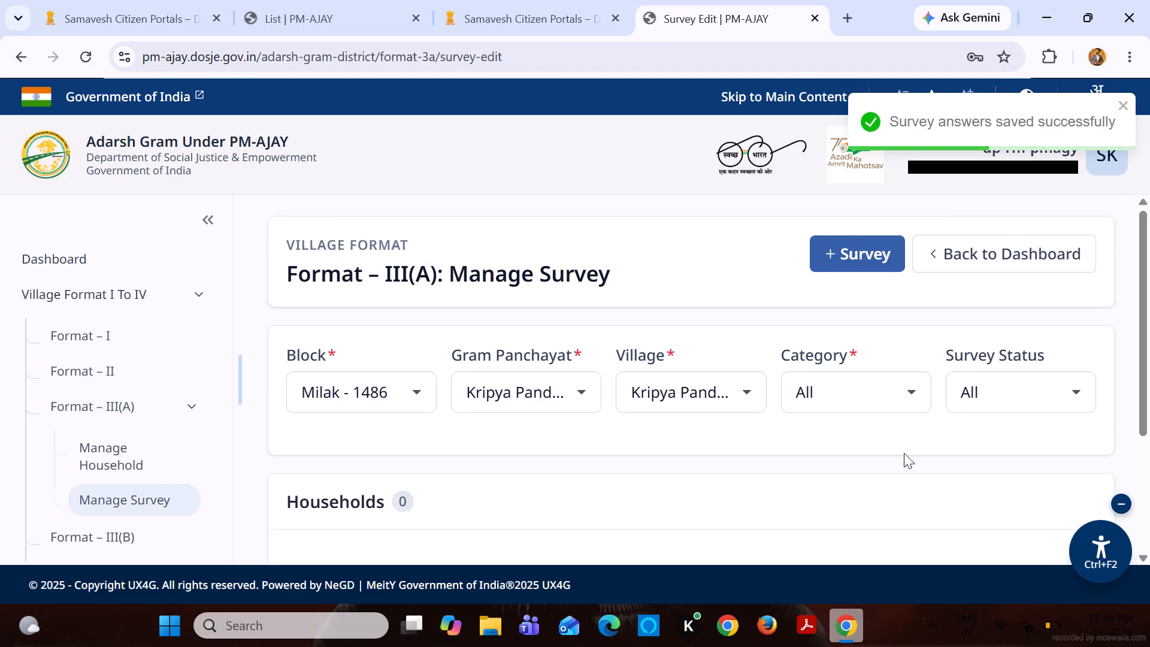
{"action": "scroll", "coordinate": [945, 412], "scroll_direction": "down", "scroll_amount": 20}
{"action": "scroll", "coordinate": [945, 412], "scroll_direction": "down", "scroll_amount": 20}
{"action": "scroll", "coordinate": [945, 412], "scroll_direction": "down", "scroll_amount": 15}
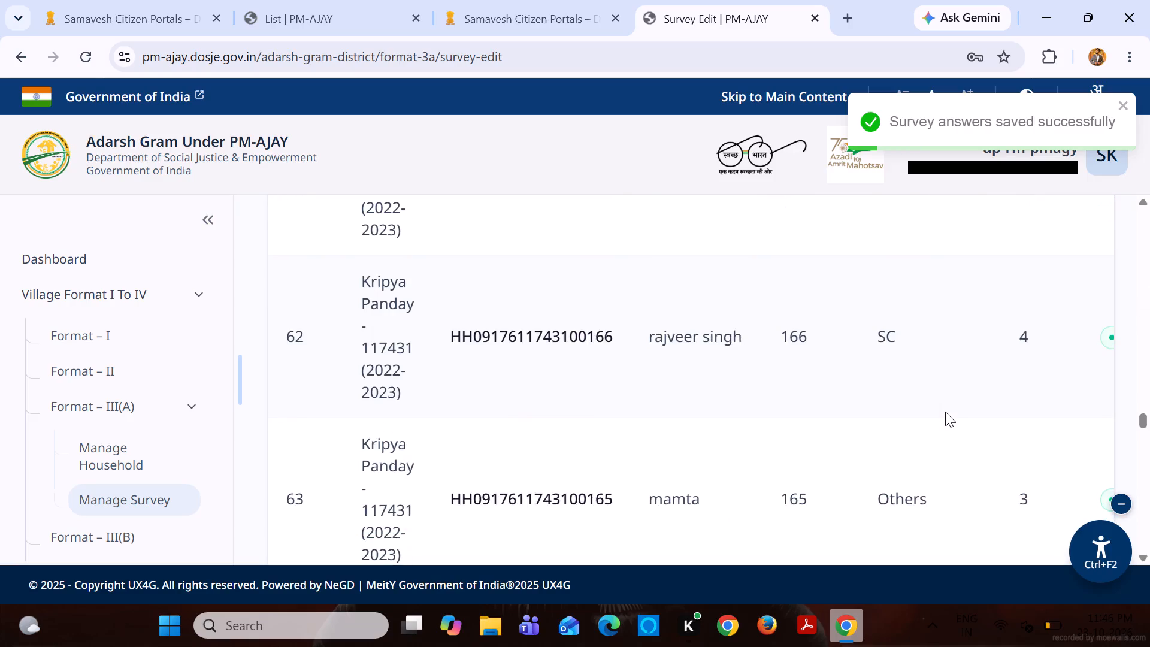
{"action": "scroll", "coordinate": [945, 412], "scroll_direction": "down", "scroll_amount": 14}
{"action": "left_click", "coordinate": [853, 448]}
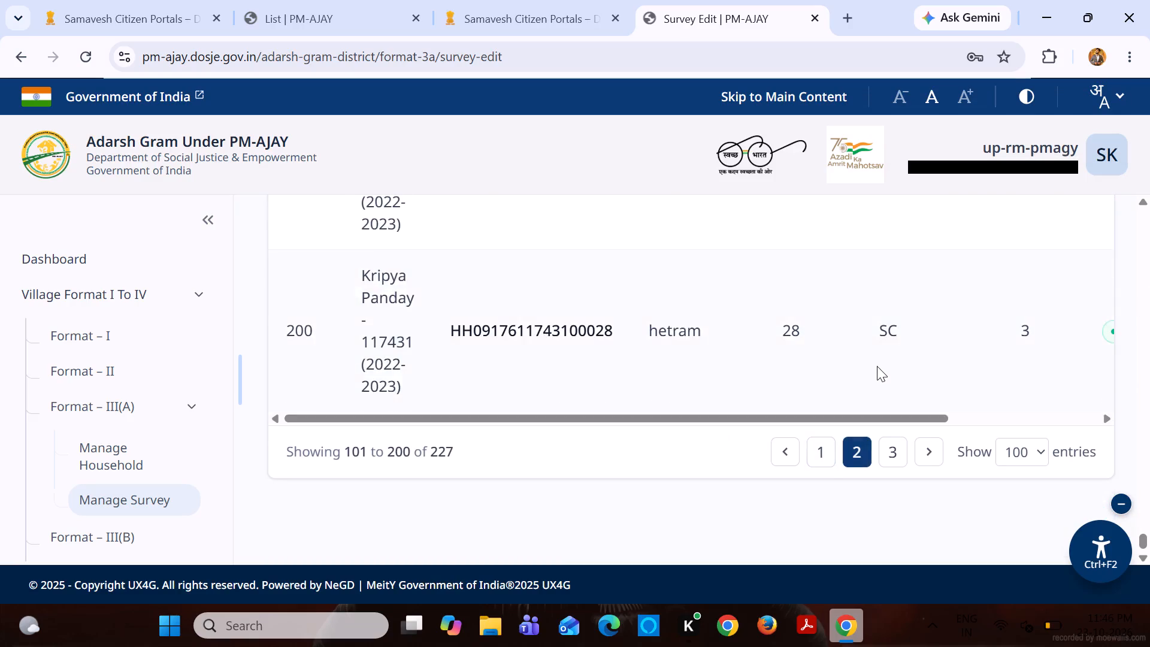
{"action": "scroll", "coordinate": [877, 366], "scroll_direction": "up", "scroll_amount": 20}
{"action": "scroll", "coordinate": [877, 366], "scroll_direction": "up", "scroll_amount": 8}
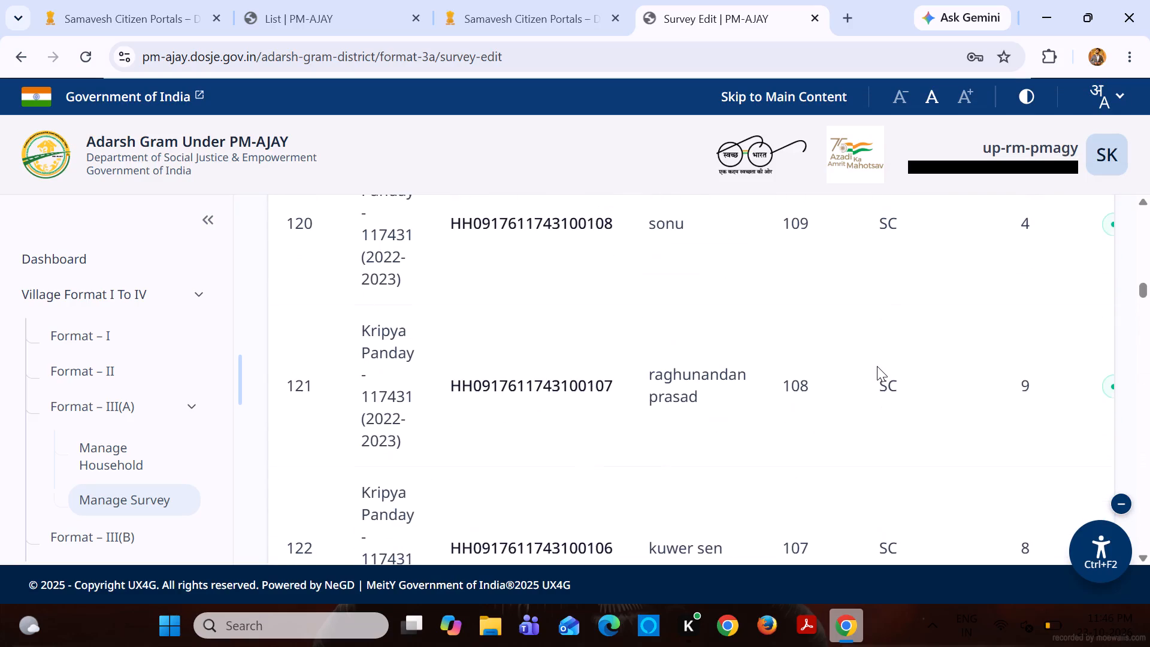
{"action": "scroll", "coordinate": [877, 366], "scroll_direction": "down", "scroll_amount": 2}
{"action": "scroll", "coordinate": [877, 366], "scroll_direction": "left", "scroll_amount": 9}
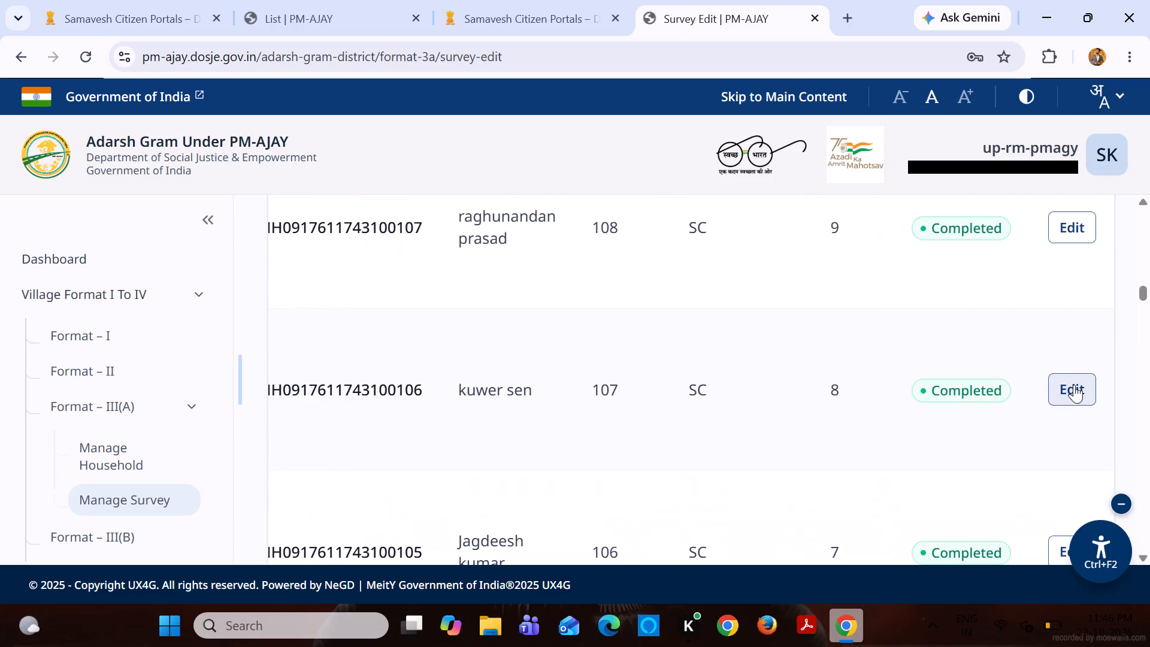
{"action": "left_click", "coordinate": [1074, 385]}
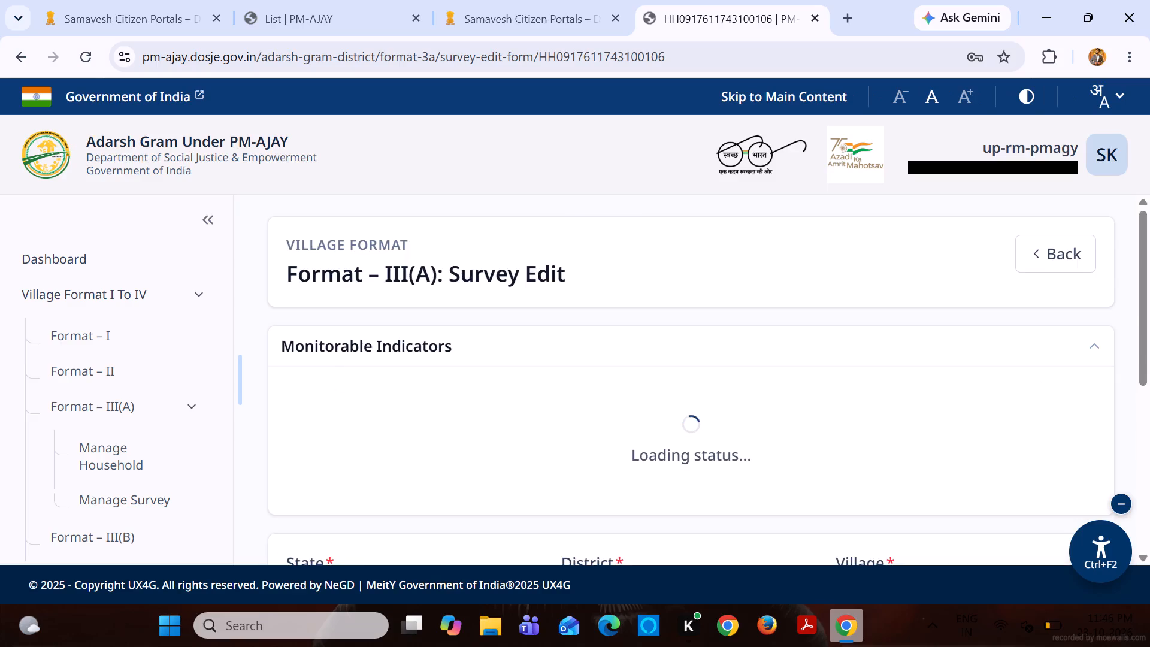
{"action": "scroll", "coordinate": [907, 344], "scroll_direction": "down", "scroll_amount": 3}
{"action": "left_click", "coordinate": [747, 395]}
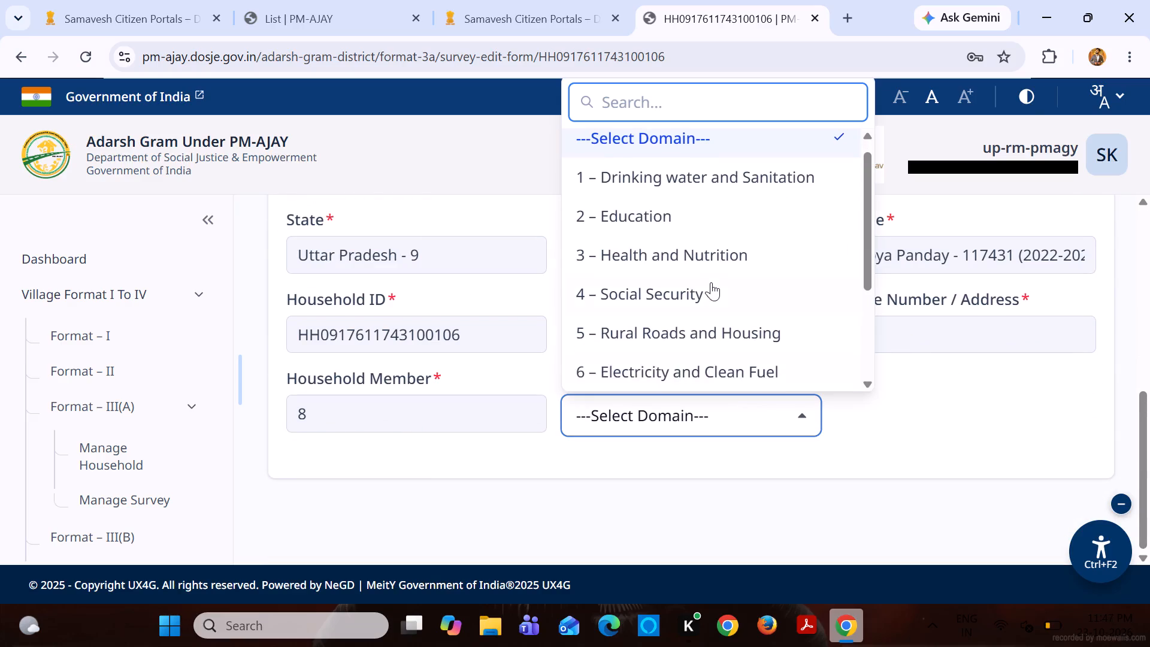
{"action": "scroll", "coordinate": [711, 282], "scroll_direction": "down", "scroll_amount": 6}
{"action": "left_click", "coordinate": [686, 362]}
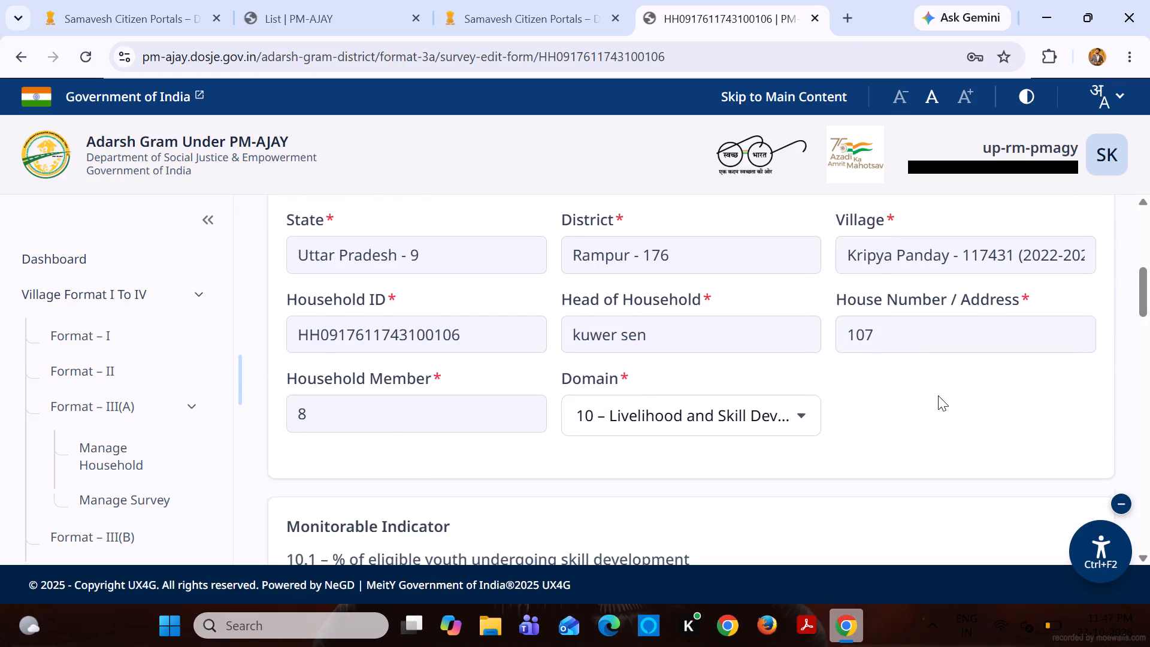
In house 107's survey, set the youth eligible for skill training (10.1) and for bank linked loans (10.2) to 0.
{"action": "scroll", "coordinate": [938, 395], "scroll_direction": "down", "scroll_amount": 4}
{"action": "left_click", "coordinate": [959, 368]}
{"action": "left_click", "coordinate": [958, 364]}
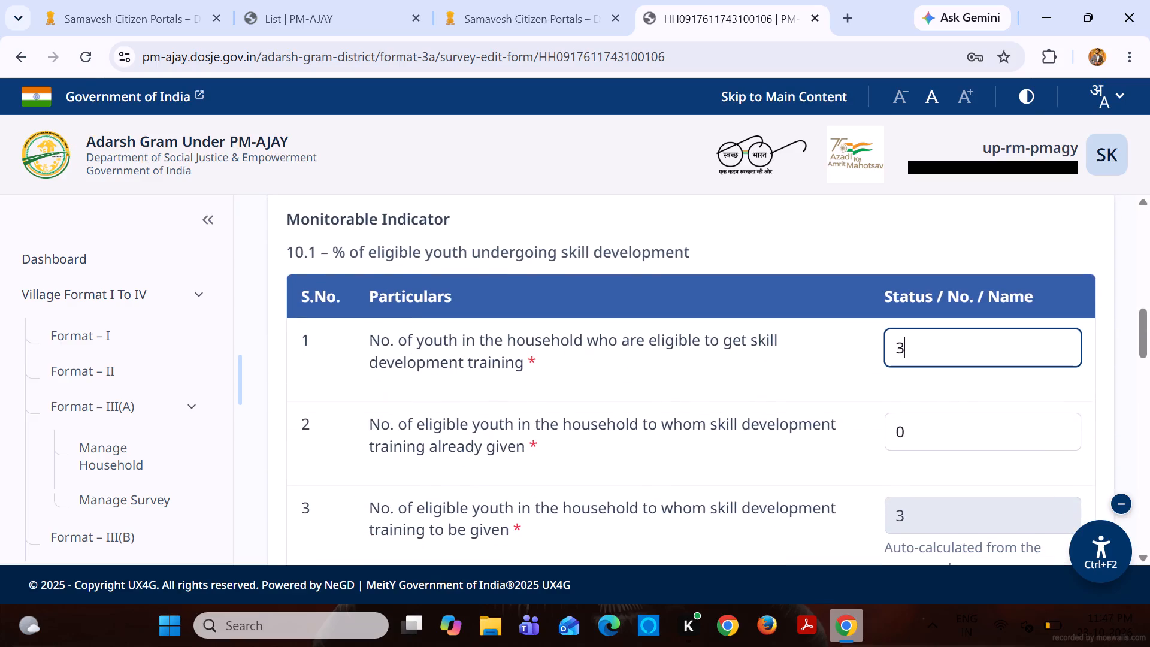
{"action": "key", "text": "BackSpace"}
{"action": "key", "text": "0"}
{"action": "scroll", "coordinate": [958, 364], "scroll_direction": "down", "scroll_amount": 3}
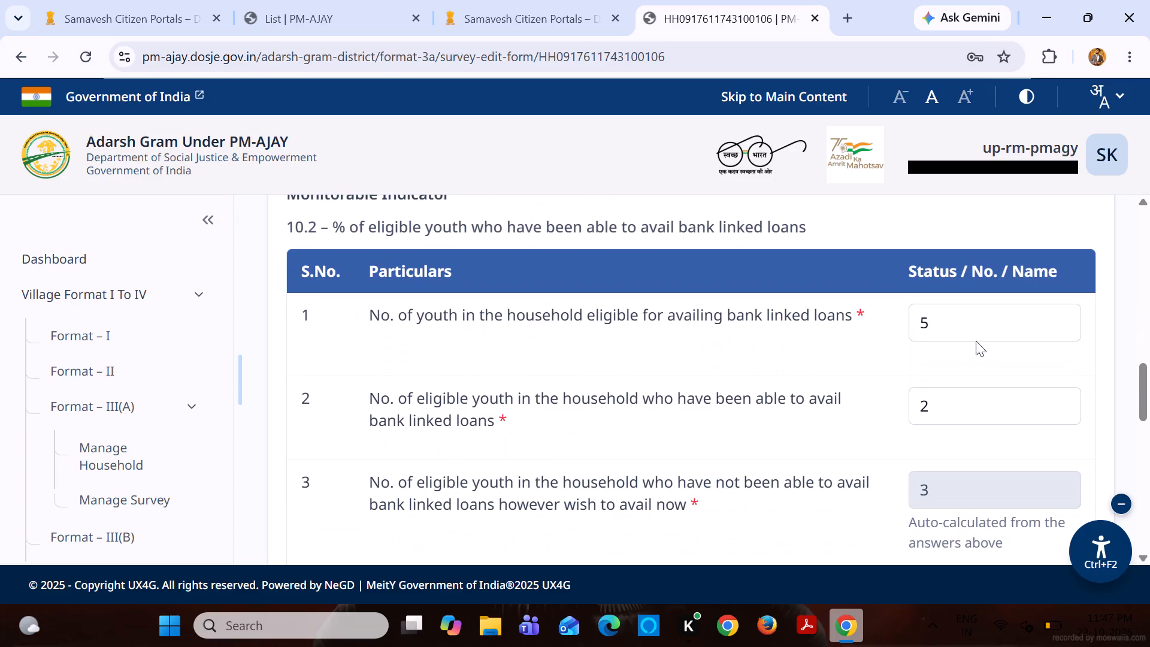
{"action": "left_click", "coordinate": [963, 322]}
{"action": "key", "text": "BackSpace"}
{"action": "key", "text": "0"}
Set house 107's 10.3 self-help group membership answer to Yes and save the survey.
{"action": "scroll", "coordinate": [963, 322], "scroll_direction": "down", "scroll_amount": 3}
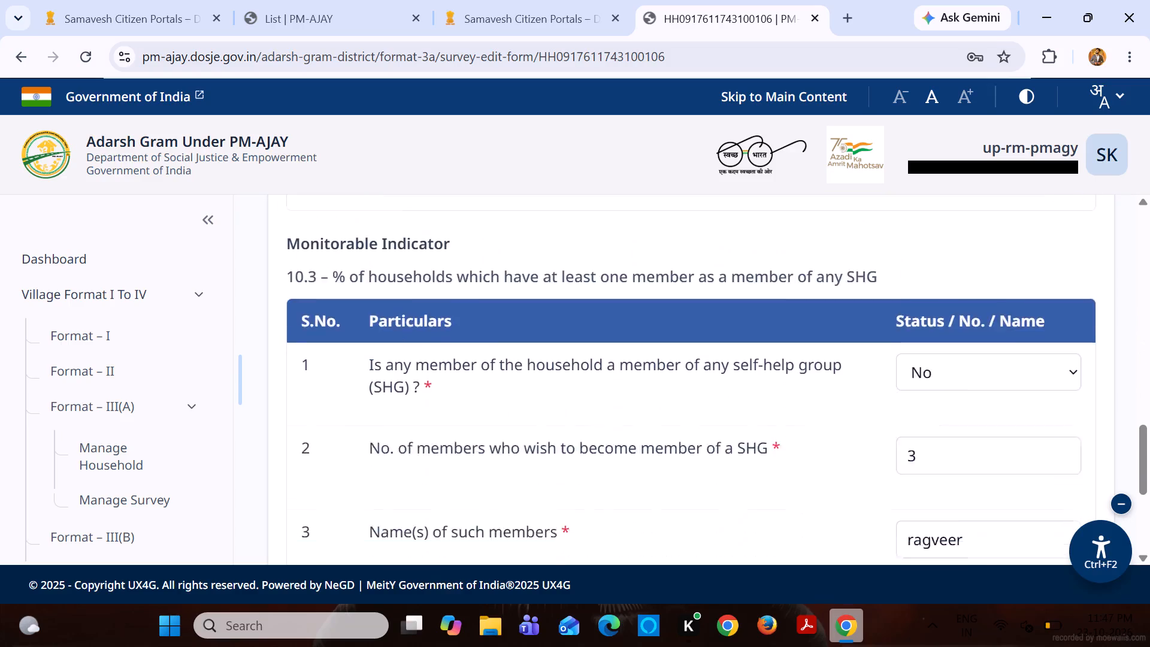
{"action": "scroll", "coordinate": [963, 322], "scroll_direction": "down", "scroll_amount": 3}
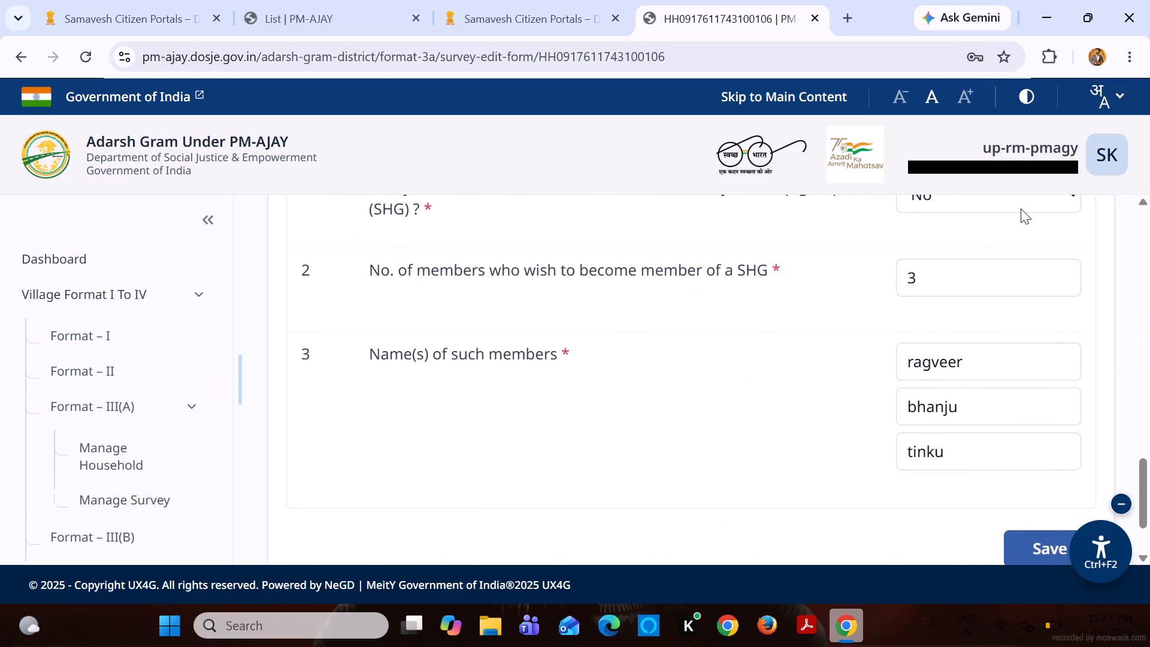
{"action": "left_click", "coordinate": [1021, 208]}
{"action": "left_click", "coordinate": [957, 265]}
{"action": "scroll", "coordinate": [957, 265], "scroll_direction": "down", "scroll_amount": 5}
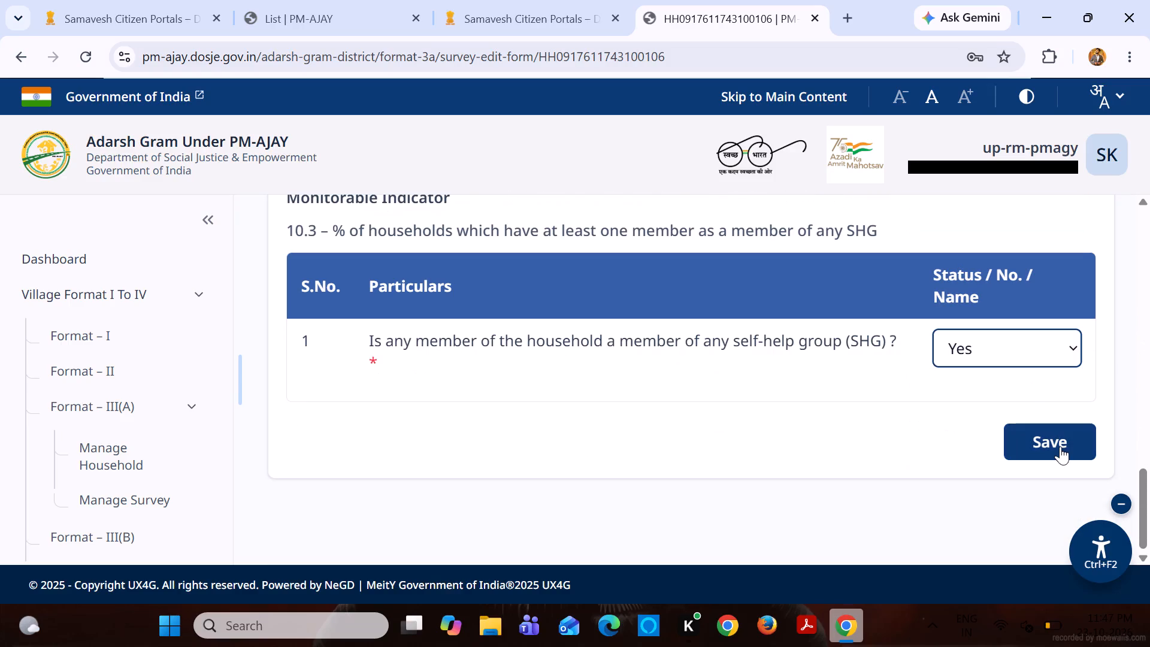
{"action": "left_click", "coordinate": [1061, 450]}
Go back from house 107's survey to the household survey list and bring up its page 2.
{"action": "scroll", "coordinate": [985, 331], "scroll_direction": "up", "scroll_amount": 10}
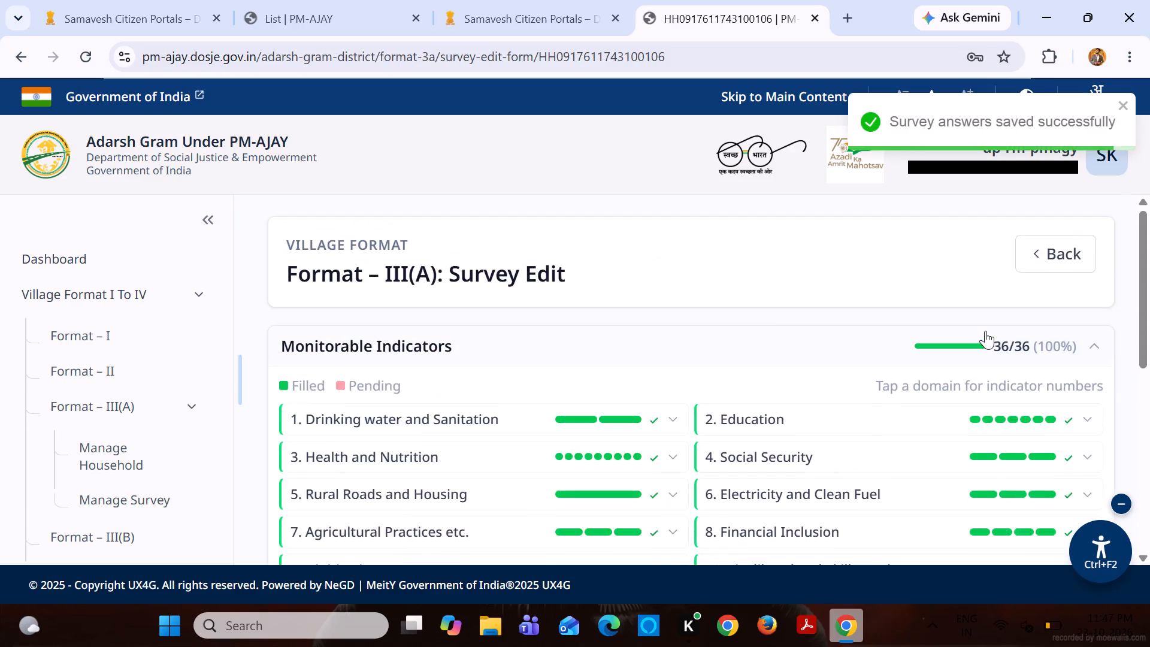
{"action": "left_click", "coordinate": [1045, 247]}
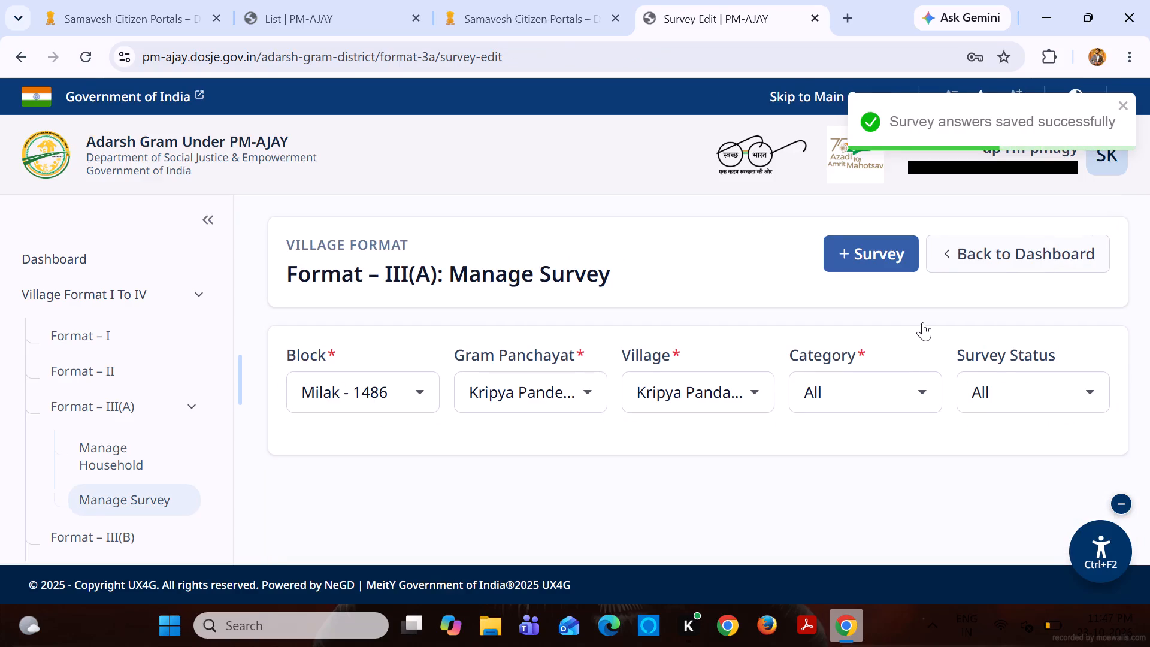
{"action": "scroll", "coordinate": [952, 301], "scroll_direction": "down", "scroll_amount": 3}
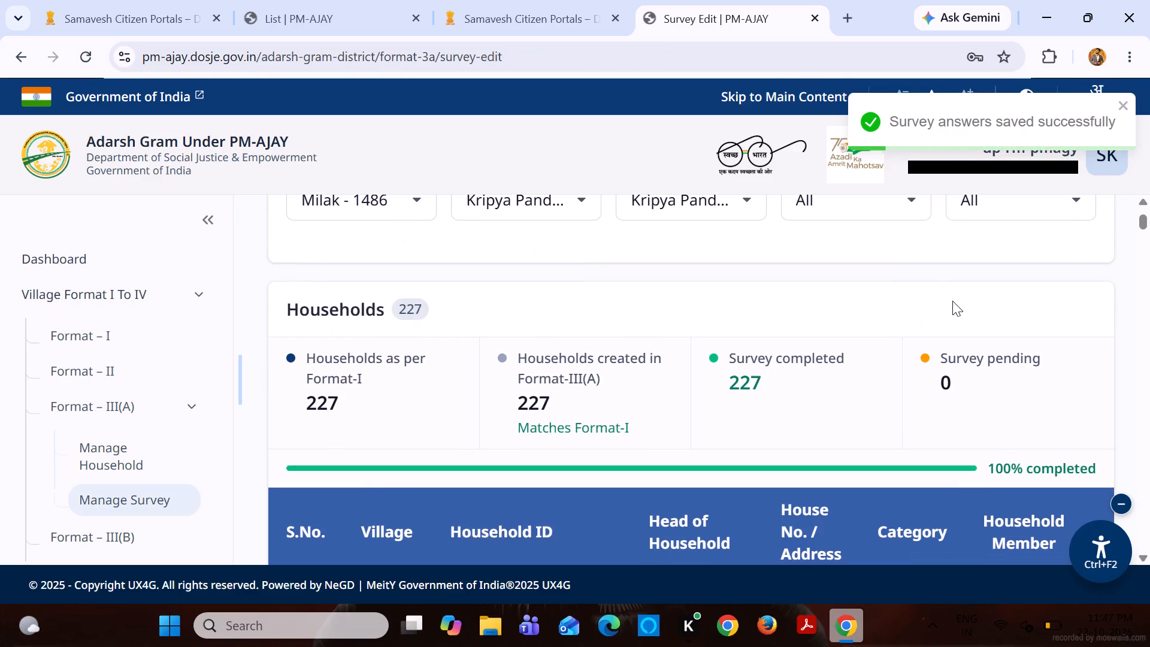
{"action": "scroll", "coordinate": [952, 301], "scroll_direction": "down", "scroll_amount": 20}
{"action": "scroll", "coordinate": [952, 301], "scroll_direction": "down", "scroll_amount": 20}
{"action": "scroll", "coordinate": [952, 301], "scroll_direction": "down", "scroll_amount": 8}
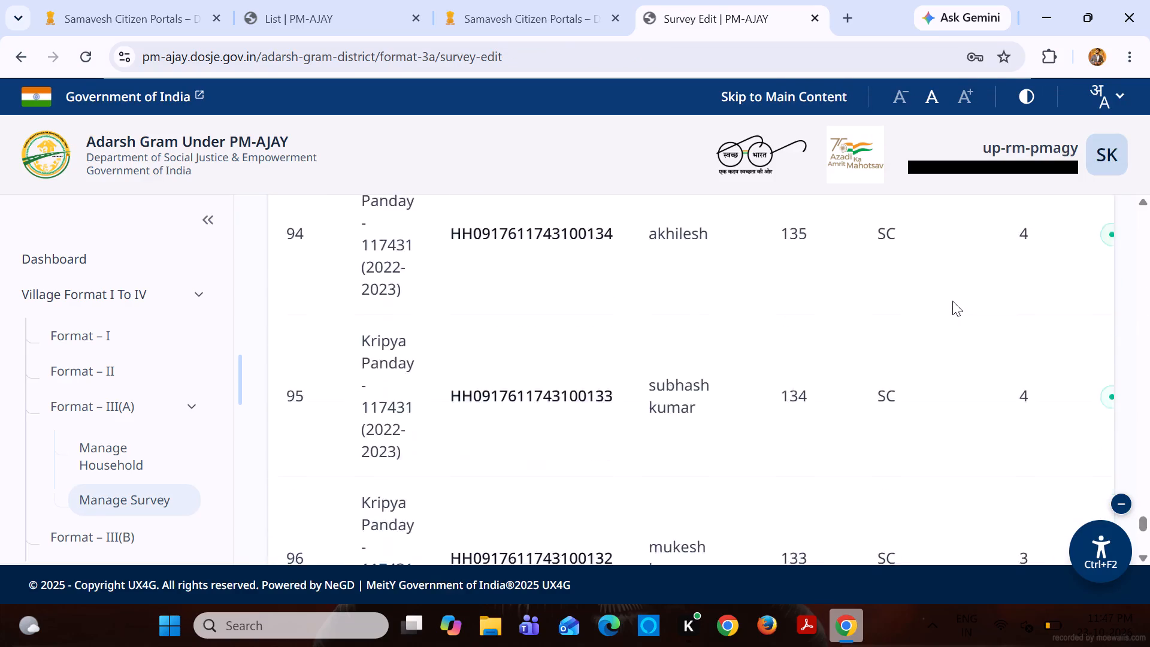
{"action": "scroll", "coordinate": [952, 301], "scroll_direction": "down", "scroll_amount": 19}
{"action": "left_click", "coordinate": [860, 445]}
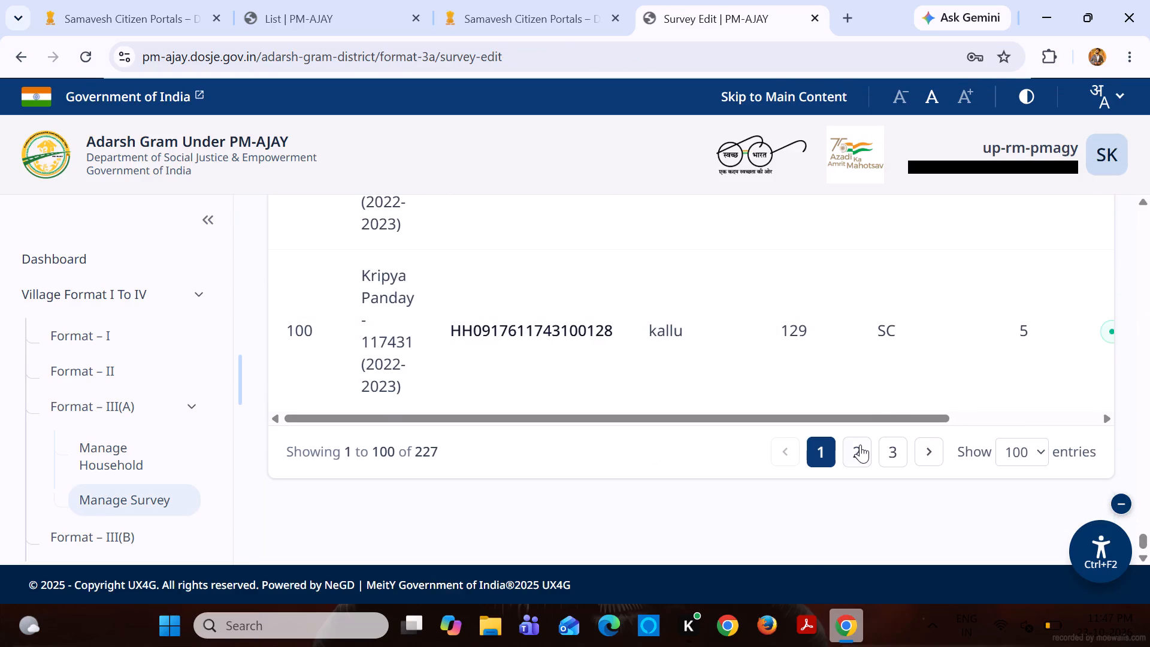
{"action": "scroll", "coordinate": [873, 372], "scroll_direction": "up", "scroll_amount": 20}
{"action": "scroll", "coordinate": [873, 372], "scroll_direction": "up", "scroll_amount": 20}
{"action": "scroll", "coordinate": [873, 372], "scroll_direction": "up", "scroll_amount": 9}
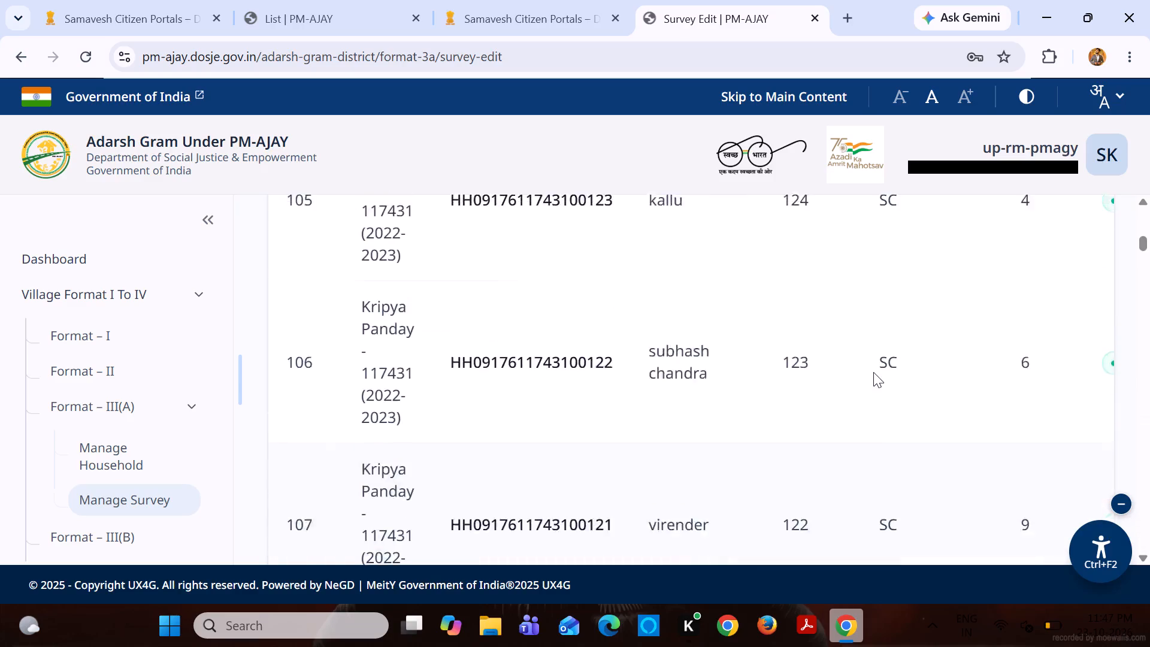
{"action": "scroll", "coordinate": [873, 372], "scroll_direction": "down", "scroll_amount": 9}
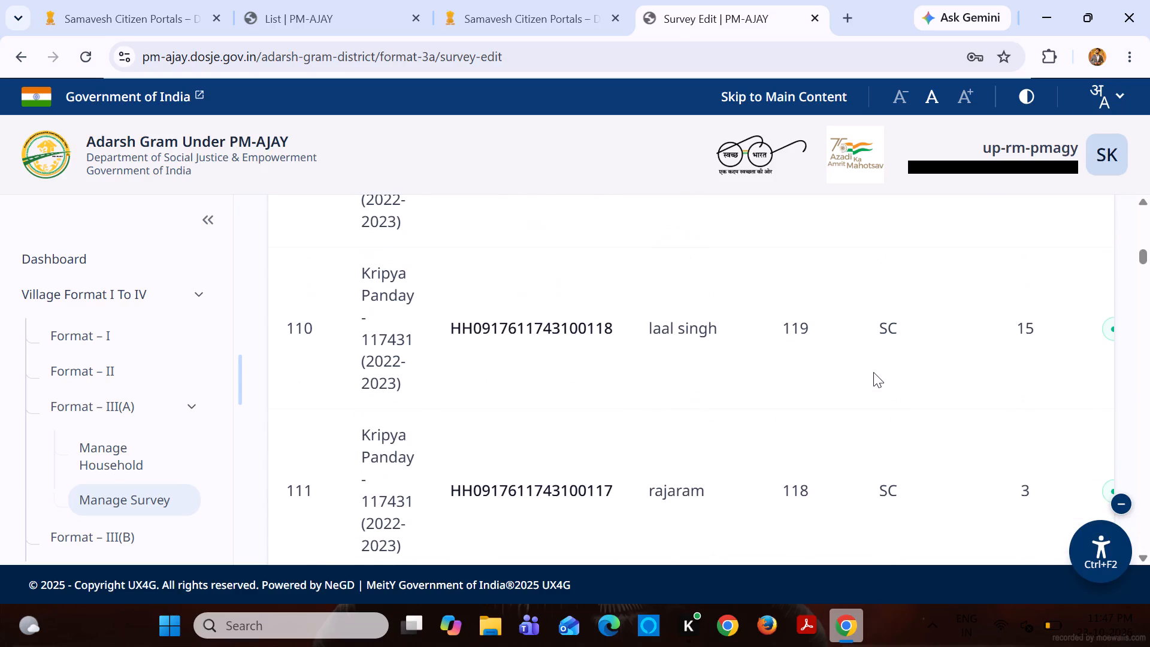
{"action": "scroll", "coordinate": [873, 372], "scroll_direction": "down", "scroll_amount": 11}
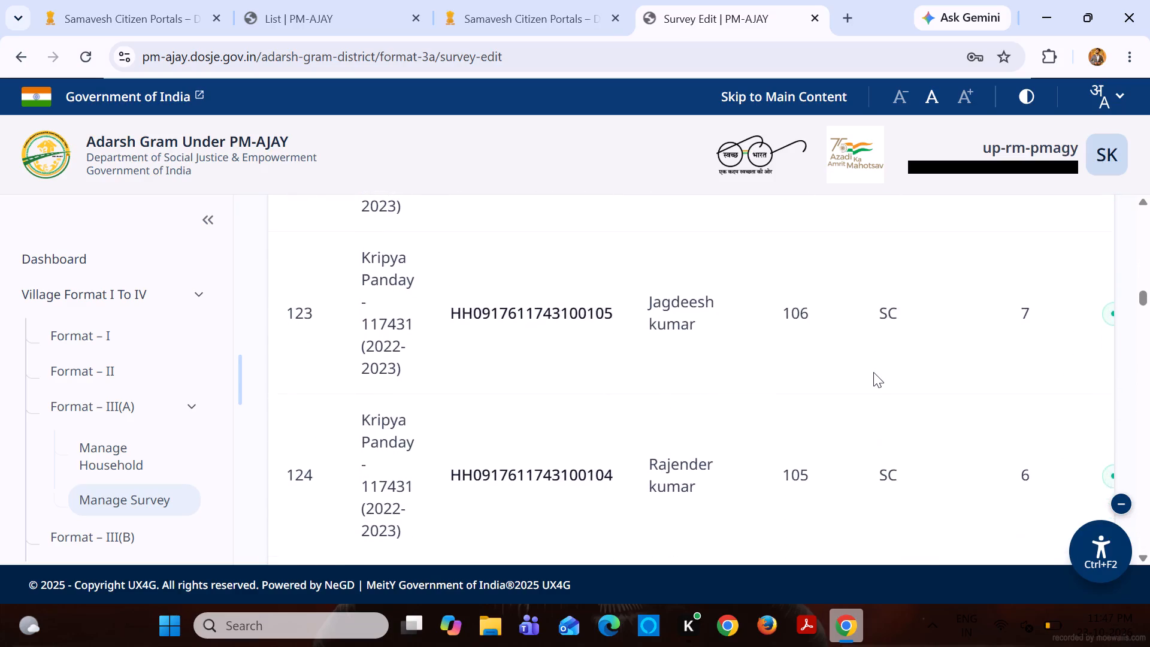
{"action": "scroll", "coordinate": [873, 372], "scroll_direction": "up", "scroll_amount": 5}
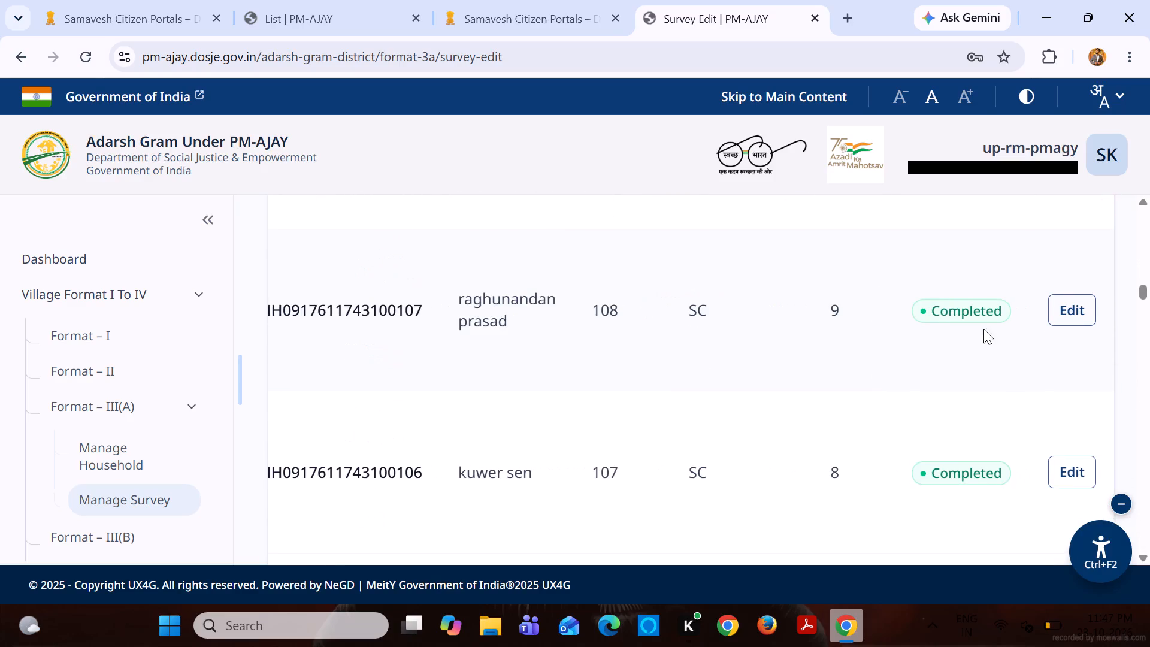
{"action": "left_click", "coordinate": [1072, 322]}
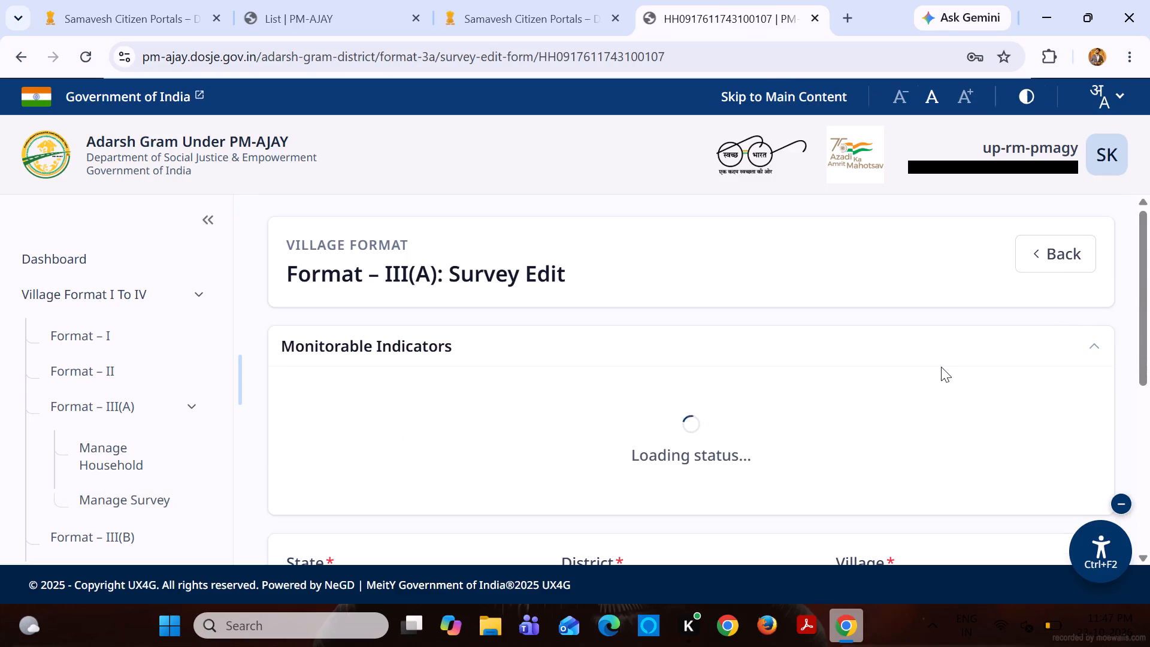
{"action": "scroll", "coordinate": [941, 367], "scroll_direction": "down", "scroll_amount": 8}
{"action": "left_click", "coordinate": [769, 427]}
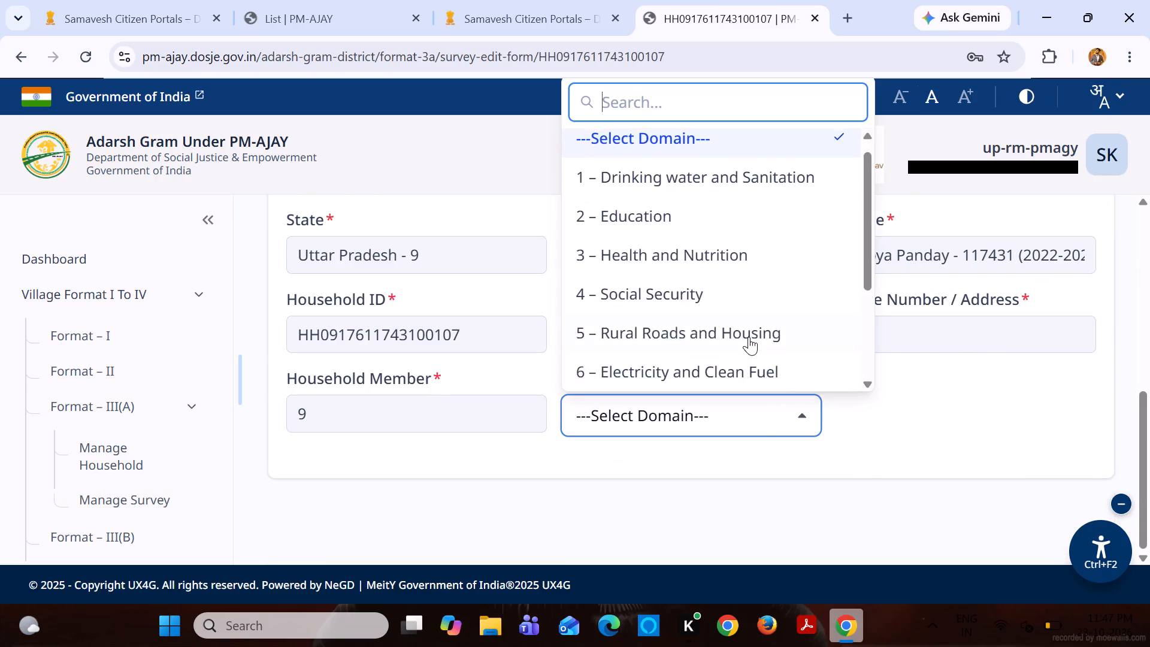
{"action": "scroll", "coordinate": [749, 337], "scroll_direction": "down", "scroll_amount": 7}
{"action": "left_click", "coordinate": [695, 370]}
Set house 108's youth eligible for skill training (10.1) and for bank linked loans (10.2) to 0 and save the survey.
{"action": "scroll", "coordinate": [858, 409], "scroll_direction": "down", "scroll_amount": 1}
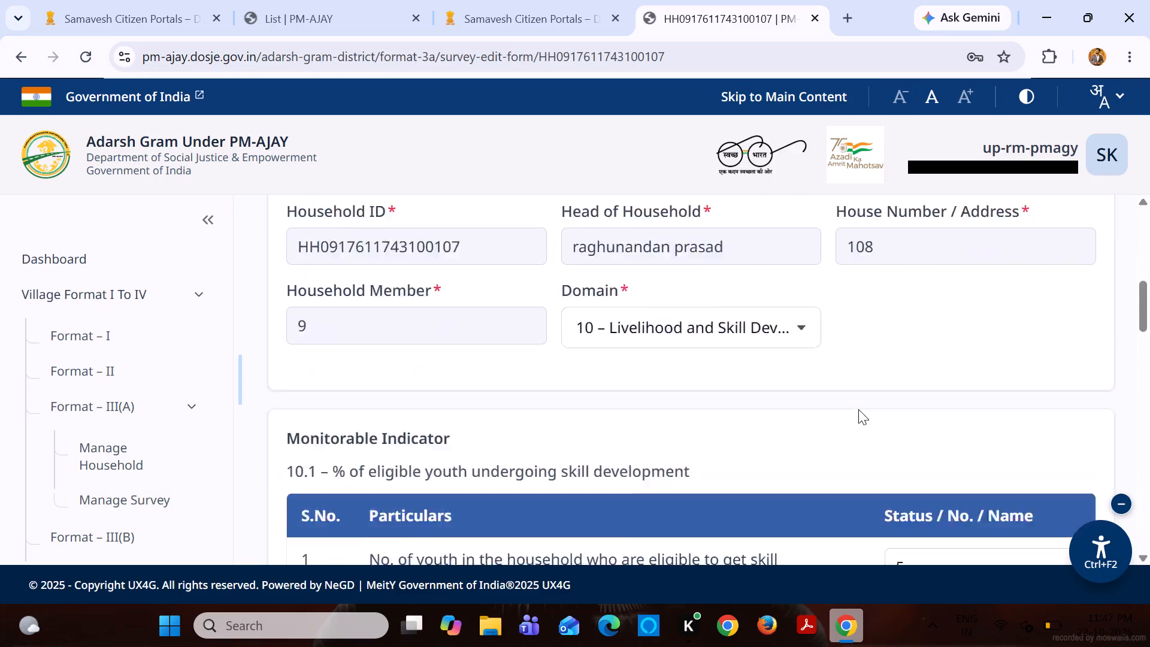
{"action": "scroll", "coordinate": [858, 409], "scroll_direction": "down", "scroll_amount": 3}
{"action": "left_click", "coordinate": [936, 380]}
{"action": "key", "text": "BackSpace"}
{"action": "key", "text": "0"}
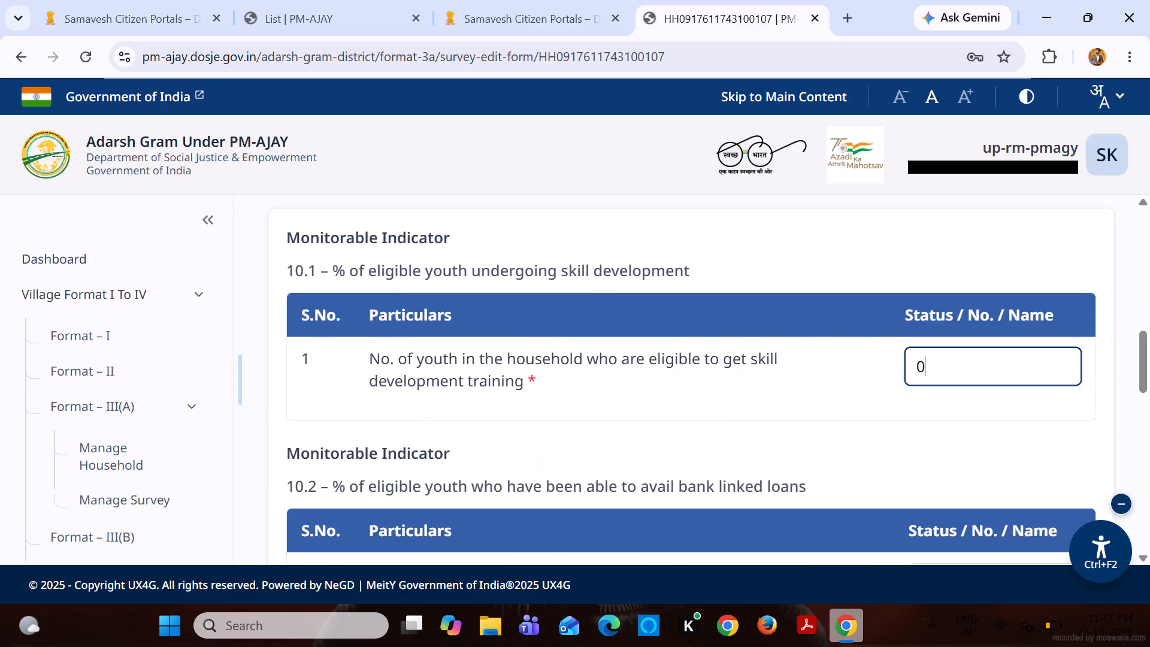
{"action": "scroll", "coordinate": [936, 380], "scroll_direction": "down", "scroll_amount": 3}
{"action": "left_click", "coordinate": [988, 285]}
{"action": "key", "text": "BackSpace"}
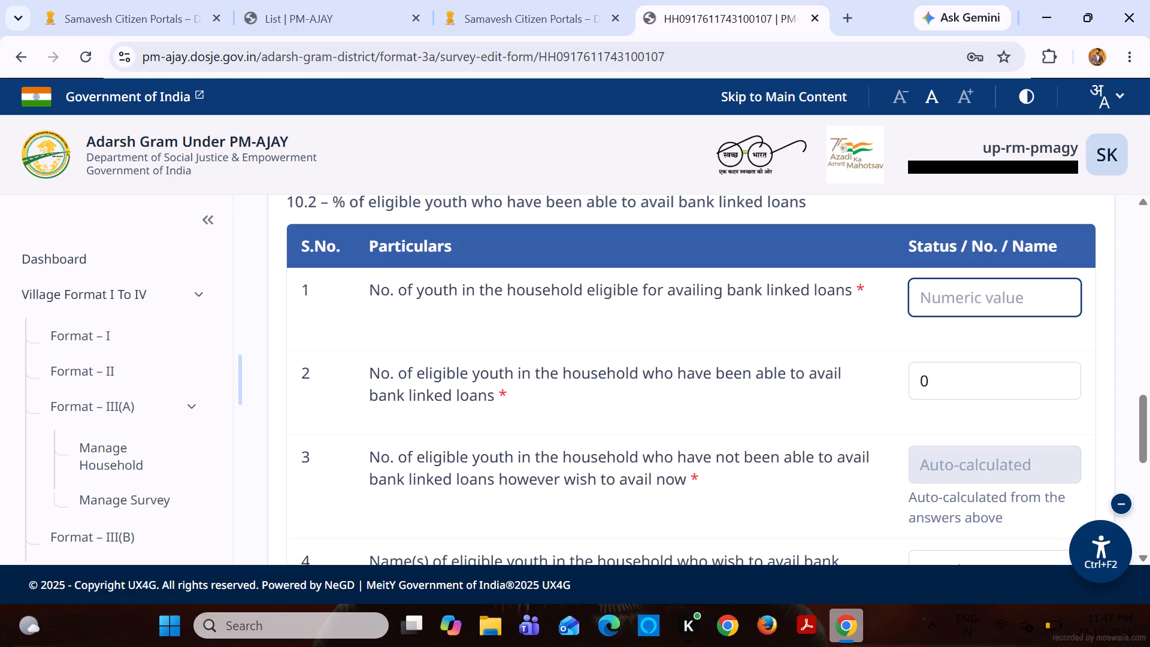
{"action": "key", "text": "0"}
{"action": "scroll", "coordinate": [988, 285], "scroll_direction": "down", "scroll_amount": 5}
{"action": "left_click", "coordinate": [1052, 432]}
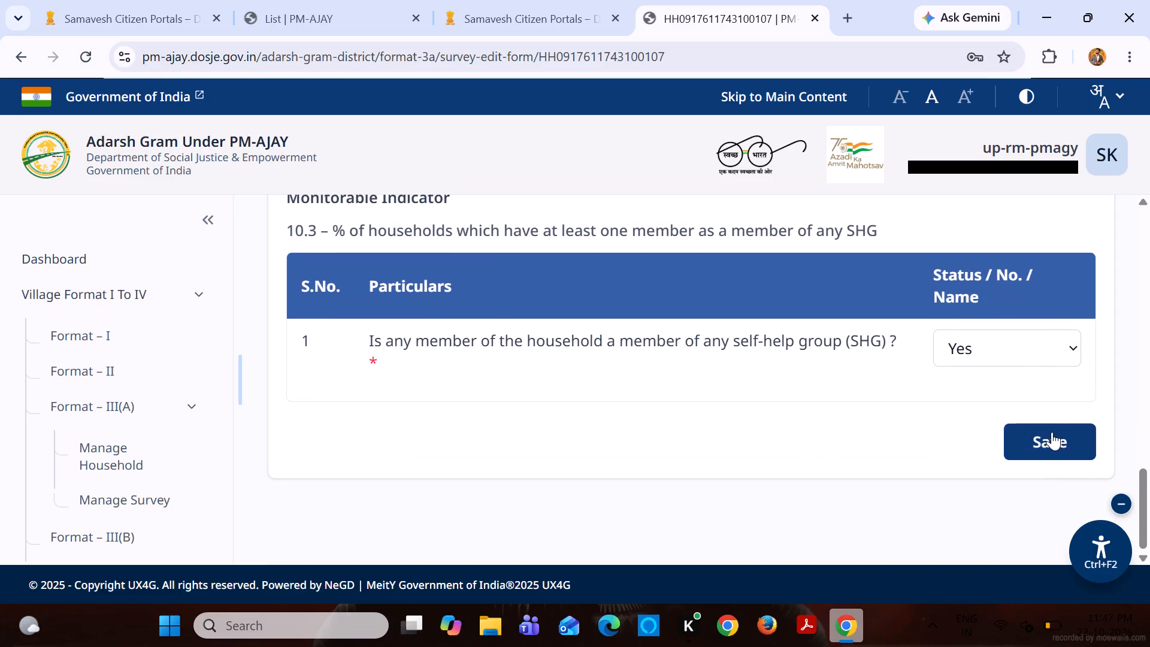
Go back from house 108's survey to the household survey list and bring up its page 2.
{"action": "scroll", "coordinate": [958, 309], "scroll_direction": "up", "scroll_amount": 10}
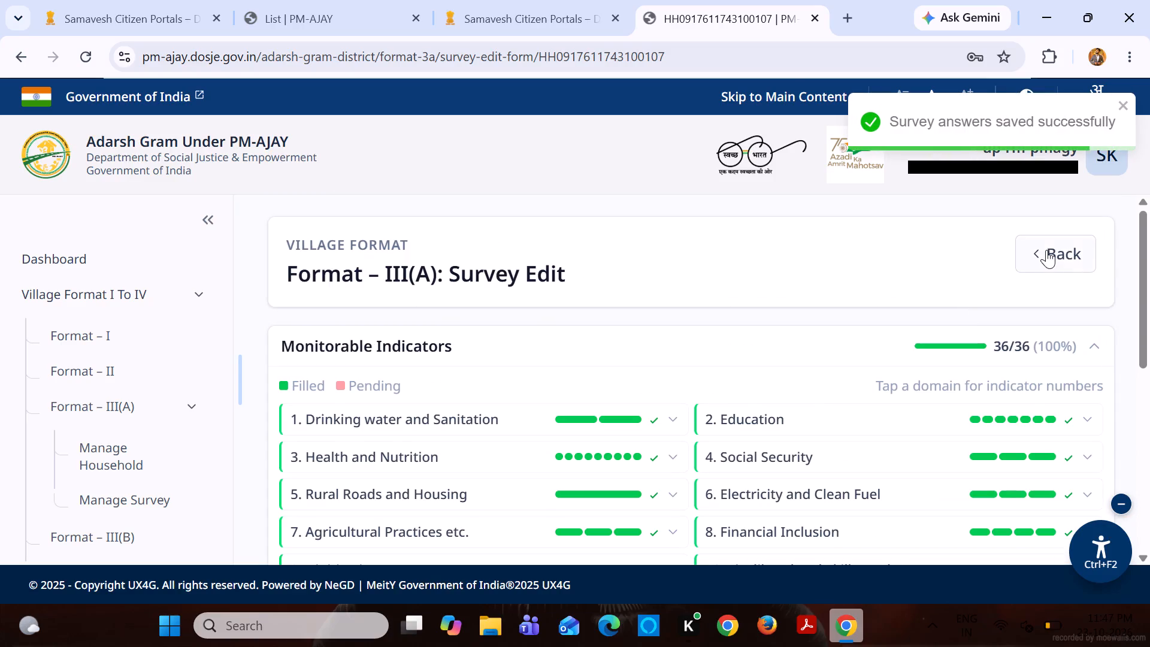
{"action": "left_click", "coordinate": [1046, 250]}
{"action": "scroll", "coordinate": [888, 349], "scroll_direction": "down", "scroll_amount": 14}
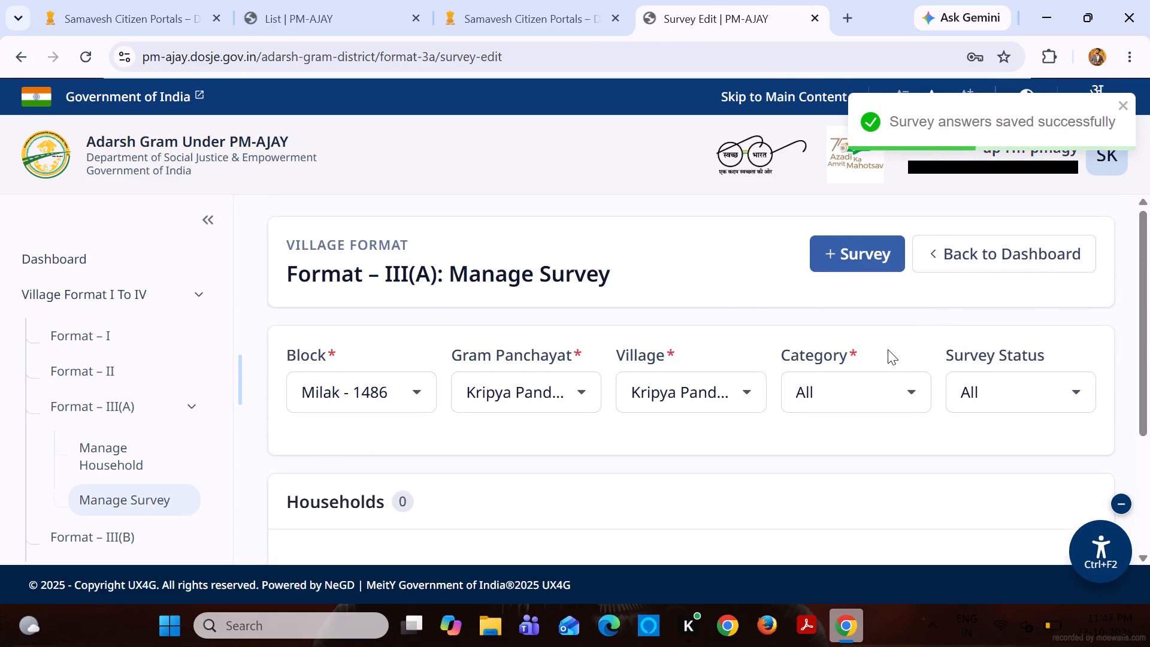
{"action": "scroll", "coordinate": [888, 349], "scroll_direction": "down", "scroll_amount": 20}
{"action": "scroll", "coordinate": [888, 349], "scroll_direction": "down", "scroll_amount": 15}
{"action": "scroll", "coordinate": [887, 350], "scroll_direction": "down", "scroll_amount": 7}
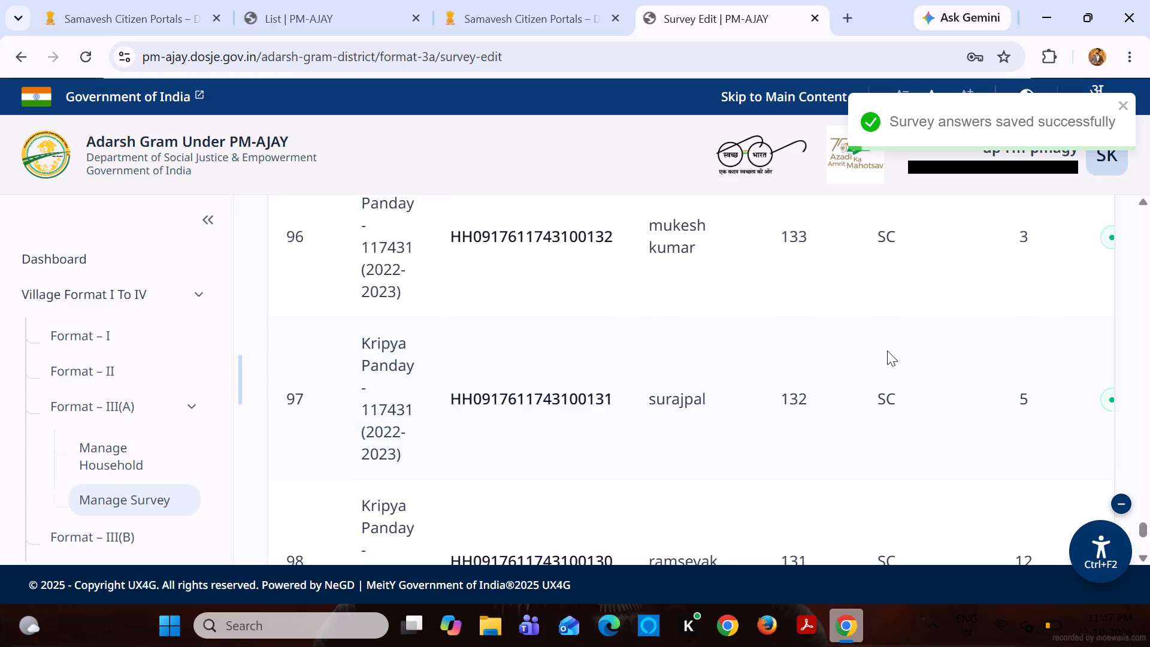
{"action": "scroll", "coordinate": [887, 350], "scroll_direction": "down", "scroll_amount": 4}
{"action": "left_click", "coordinate": [863, 443]}
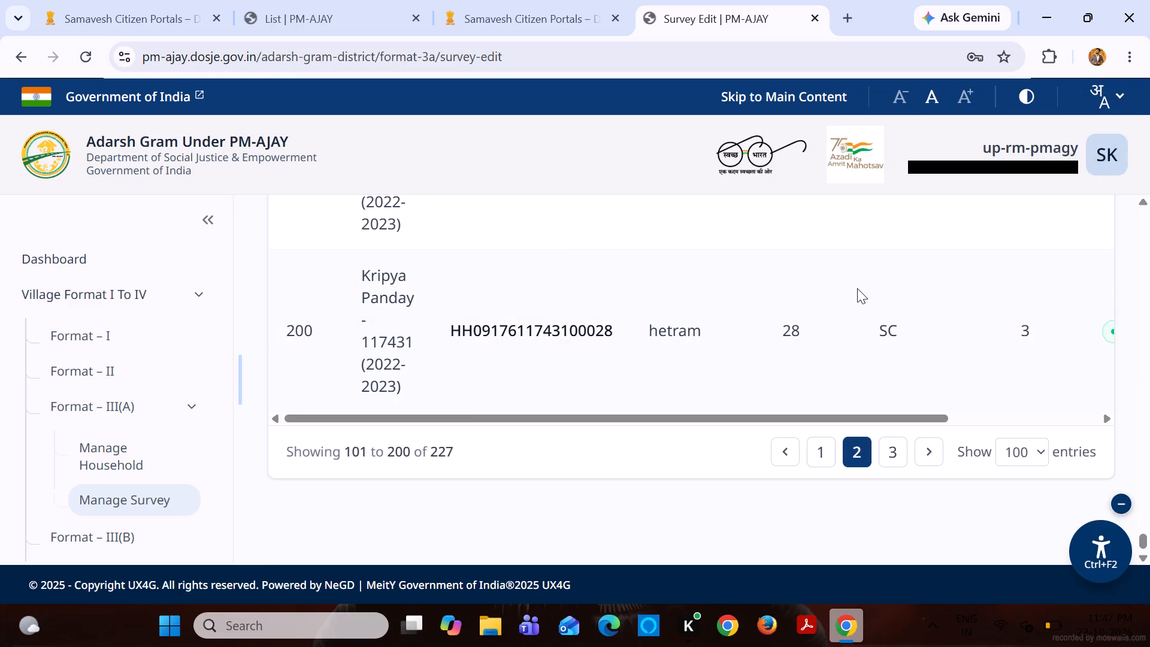
Open house 109's survey, household ID ending 108, at domain 10 – Livelihood and Skill Development.
{"action": "scroll", "coordinate": [857, 288], "scroll_direction": "up", "scroll_amount": 20}
{"action": "scroll", "coordinate": [857, 288], "scroll_direction": "up", "scroll_amount": 6}
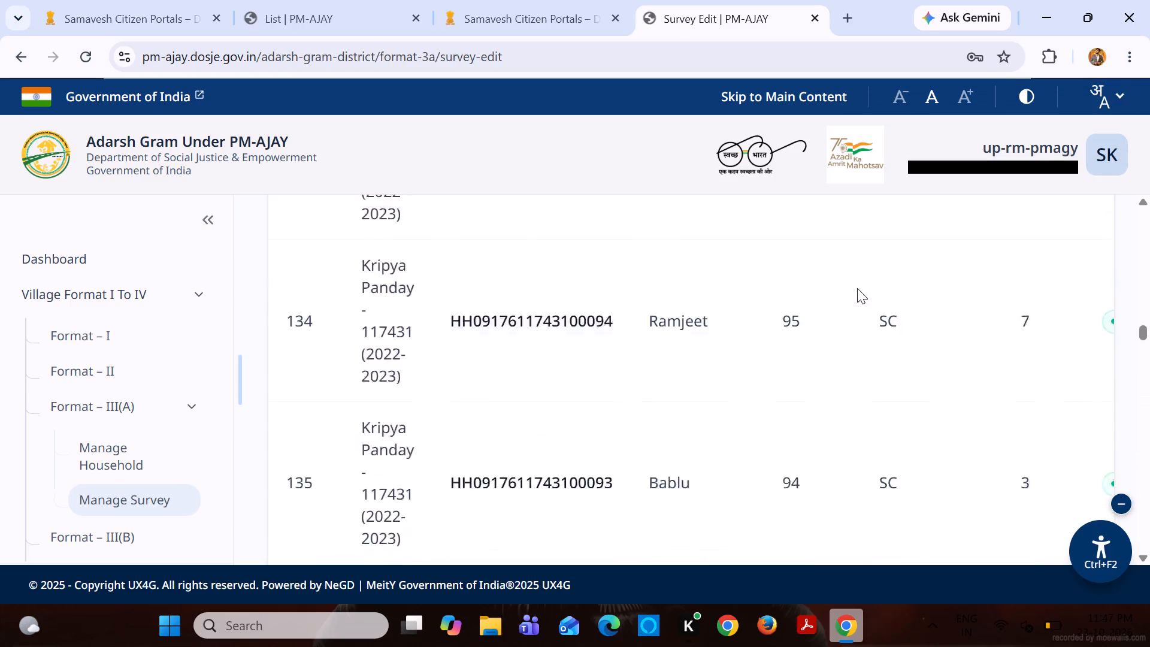
{"action": "scroll", "coordinate": [857, 288], "scroll_direction": "up", "scroll_amount": 4}
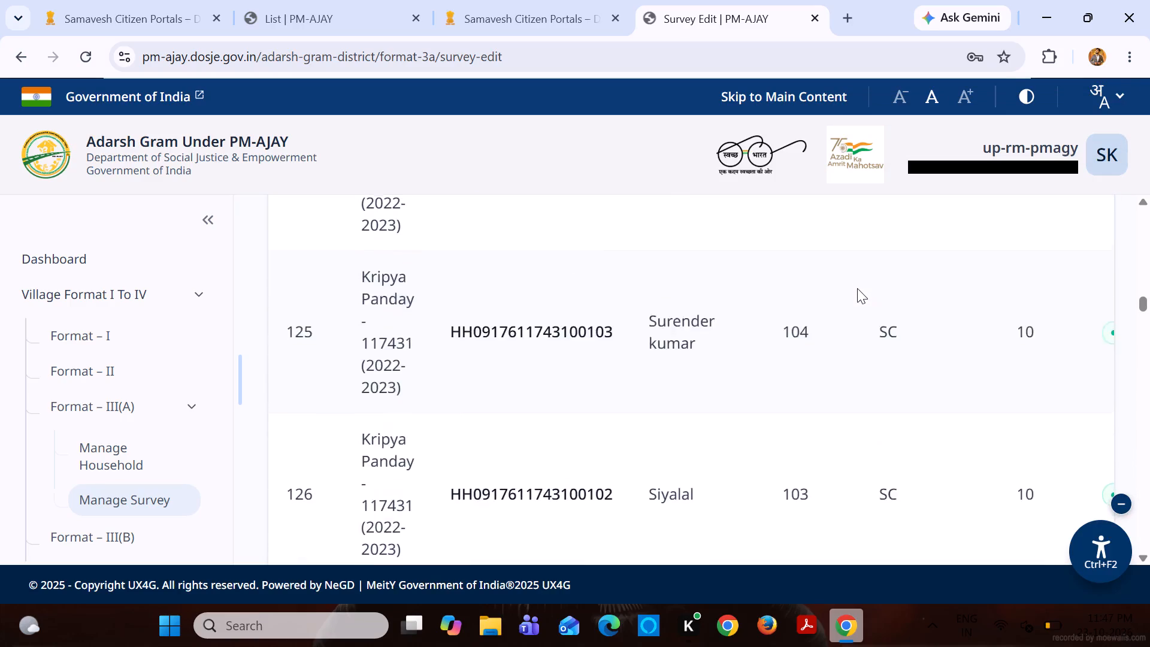
{"action": "scroll", "coordinate": [857, 288], "scroll_direction": "up", "scroll_amount": 6}
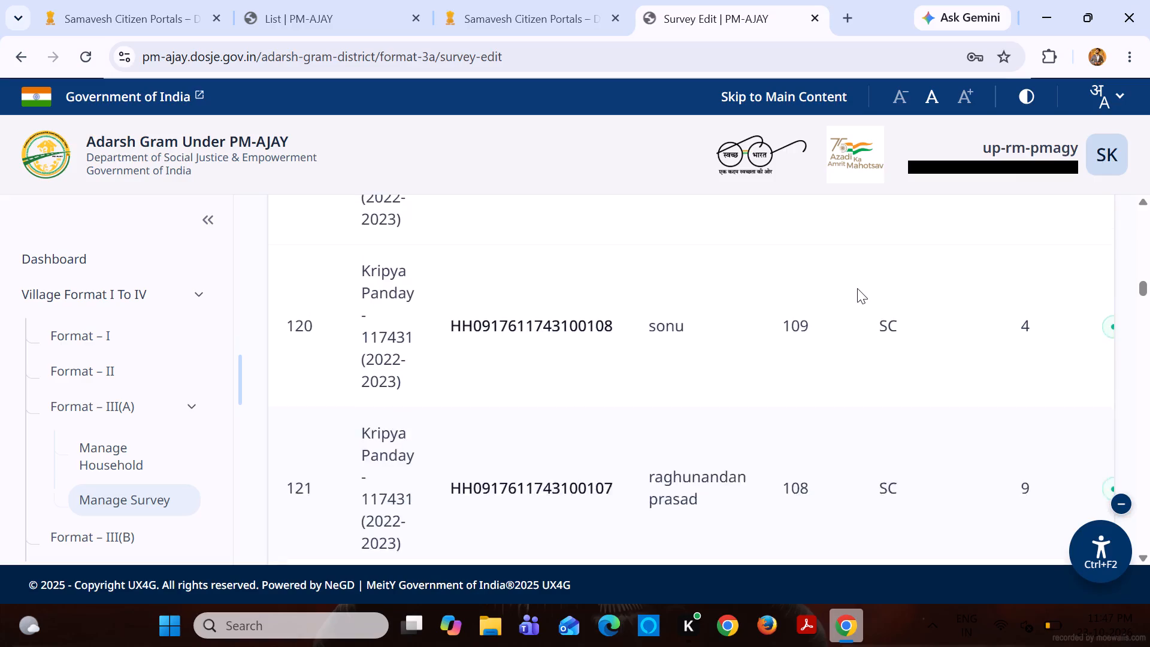
{"action": "scroll", "coordinate": [857, 288], "scroll_direction": "up", "scroll_amount": 2}
{"action": "left_click", "coordinate": [1078, 352]}
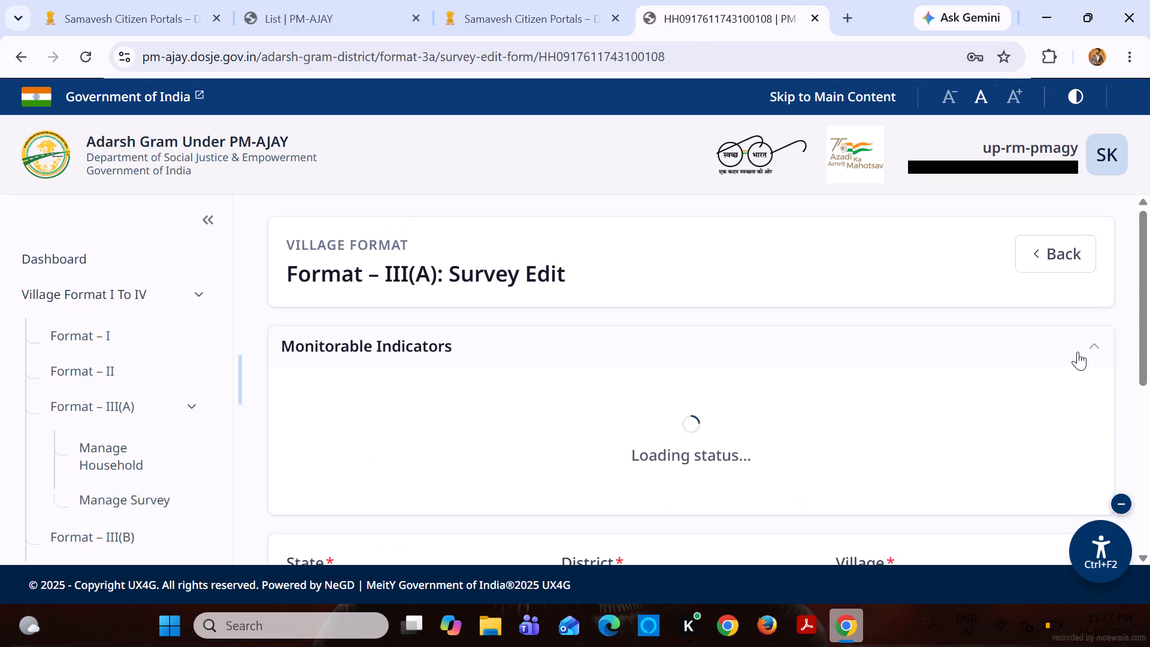
{"action": "scroll", "coordinate": [944, 334], "scroll_direction": "down", "scroll_amount": 9}
{"action": "left_click", "coordinate": [798, 403]}
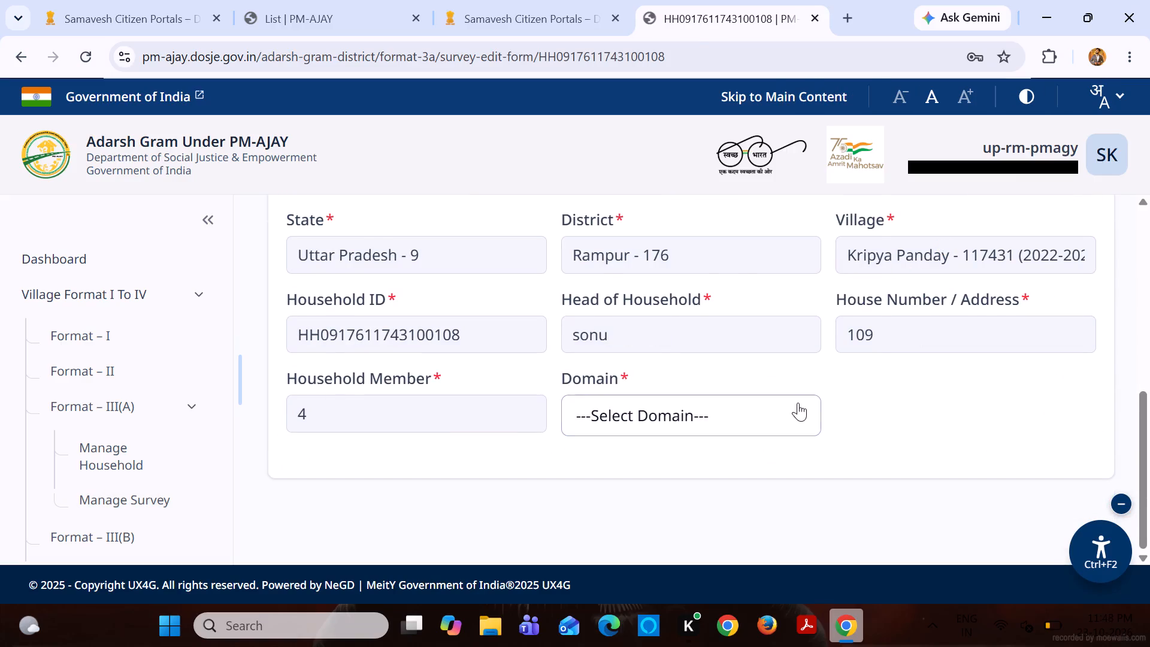
{"action": "scroll", "coordinate": [769, 249], "scroll_direction": "down", "scroll_amount": 8}
{"action": "left_click", "coordinate": [700, 378]}
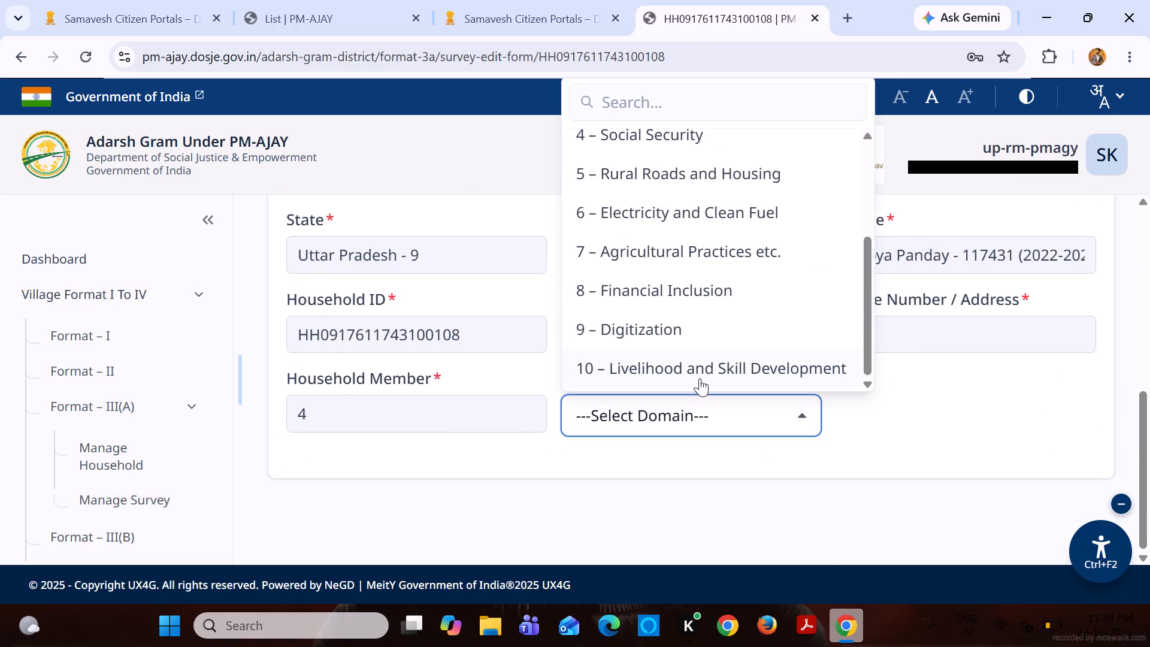
Set house 109's 10.2 youth eligible for bank linked loans and 10.3 members wishing to join an SHG to 0, and save the survey.
{"action": "scroll", "coordinate": [807, 410], "scroll_direction": "down", "scroll_amount": 3}
{"action": "scroll", "coordinate": [925, 384], "scroll_direction": "down", "scroll_amount": 3}
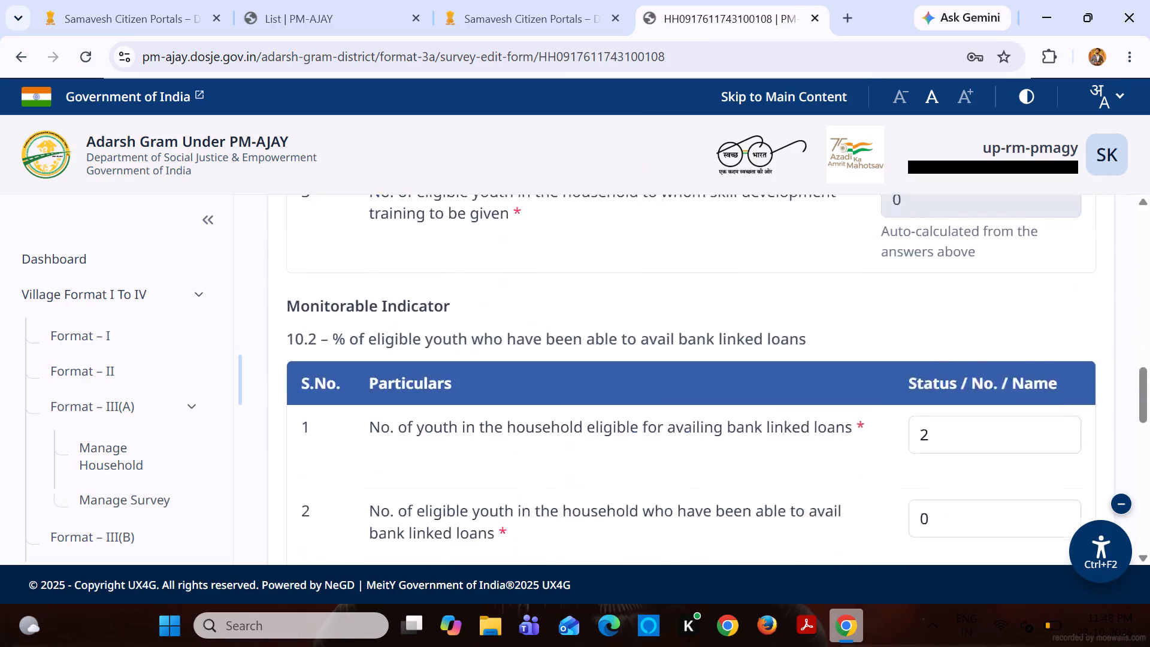
{"action": "scroll", "coordinate": [925, 384], "scroll_direction": "down", "scroll_amount": 2}
{"action": "left_click", "coordinate": [949, 393]}
{"action": "key", "text": "BackSpace"}
{"action": "key", "text": "0"}
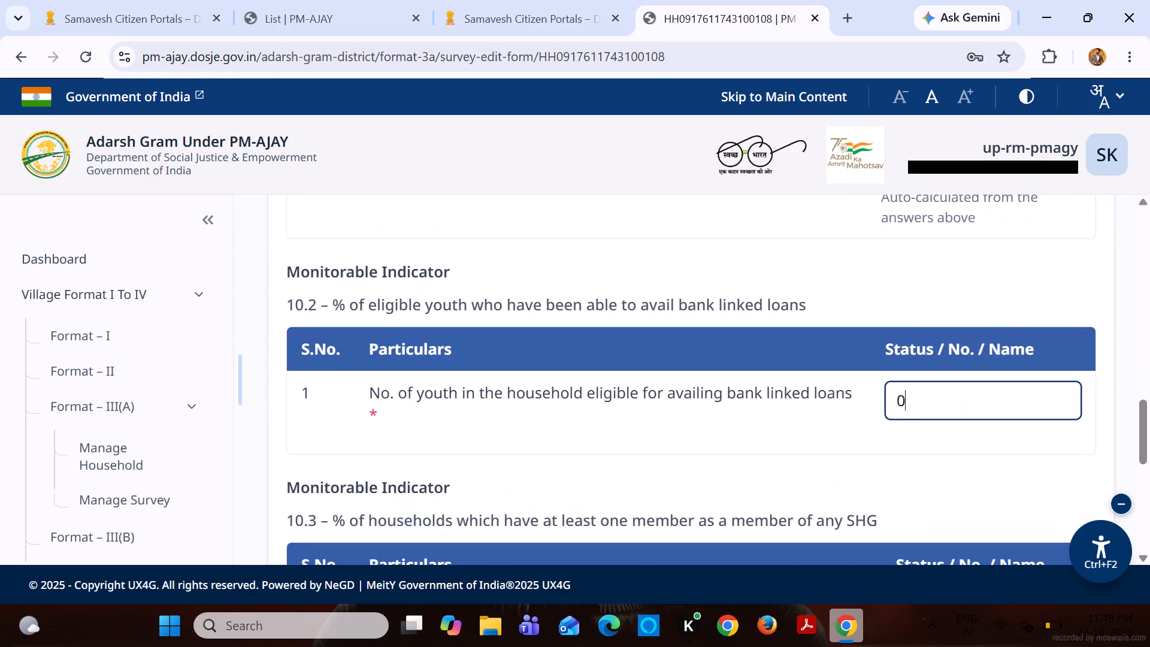
{"action": "scroll", "coordinate": [949, 393], "scroll_direction": "down", "scroll_amount": 3}
{"action": "left_click", "coordinate": [958, 433]}
{"action": "key", "text": "BackSpace"}
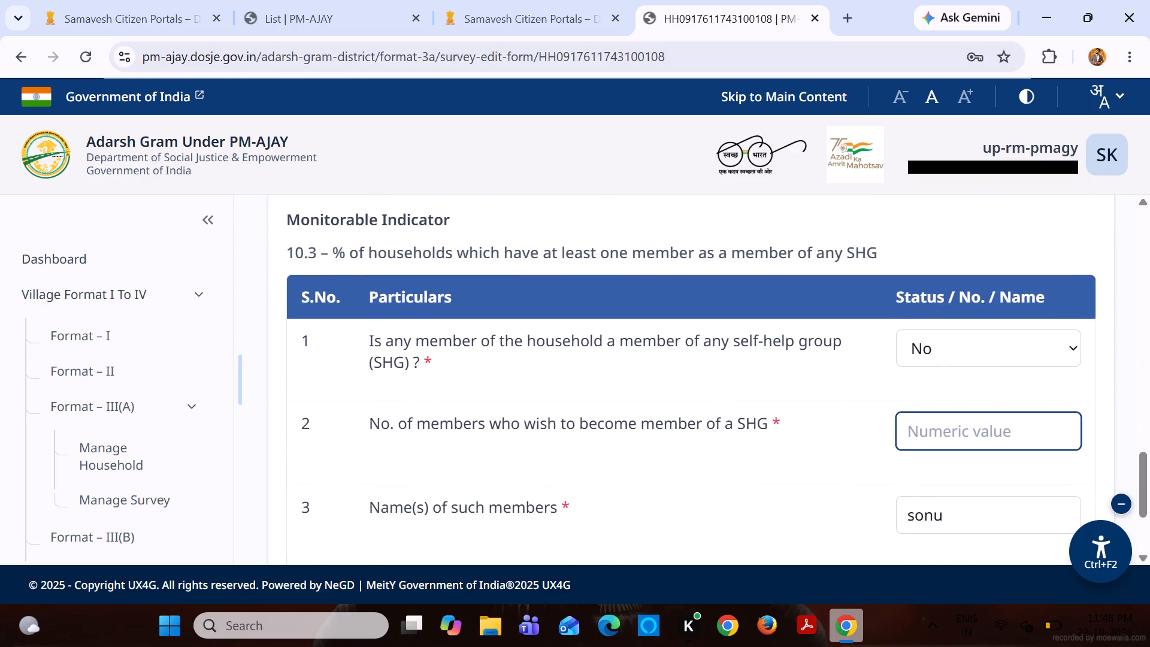
{"action": "key", "text": "0"}
{"action": "scroll", "coordinate": [958, 433], "scroll_direction": "down", "scroll_amount": 4}
{"action": "left_click", "coordinate": [1022, 446]}
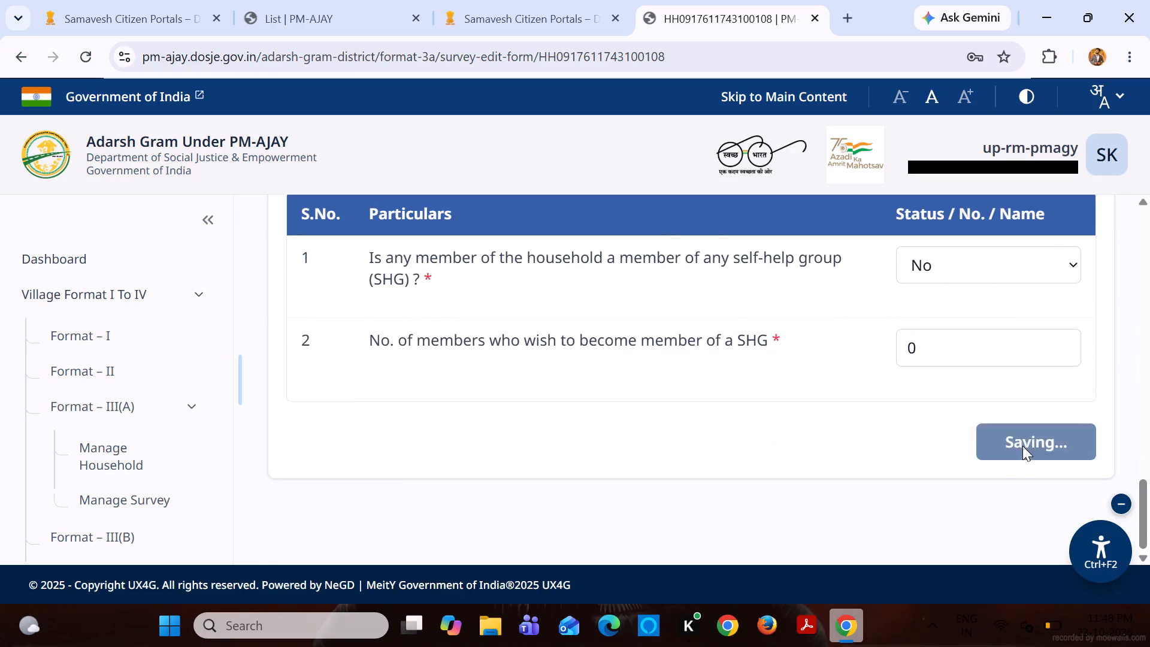
Go back from house 109's survey to the household survey list and bring up its page 2.
{"action": "scroll", "coordinate": [927, 284], "scroll_direction": "up", "scroll_amount": 7}
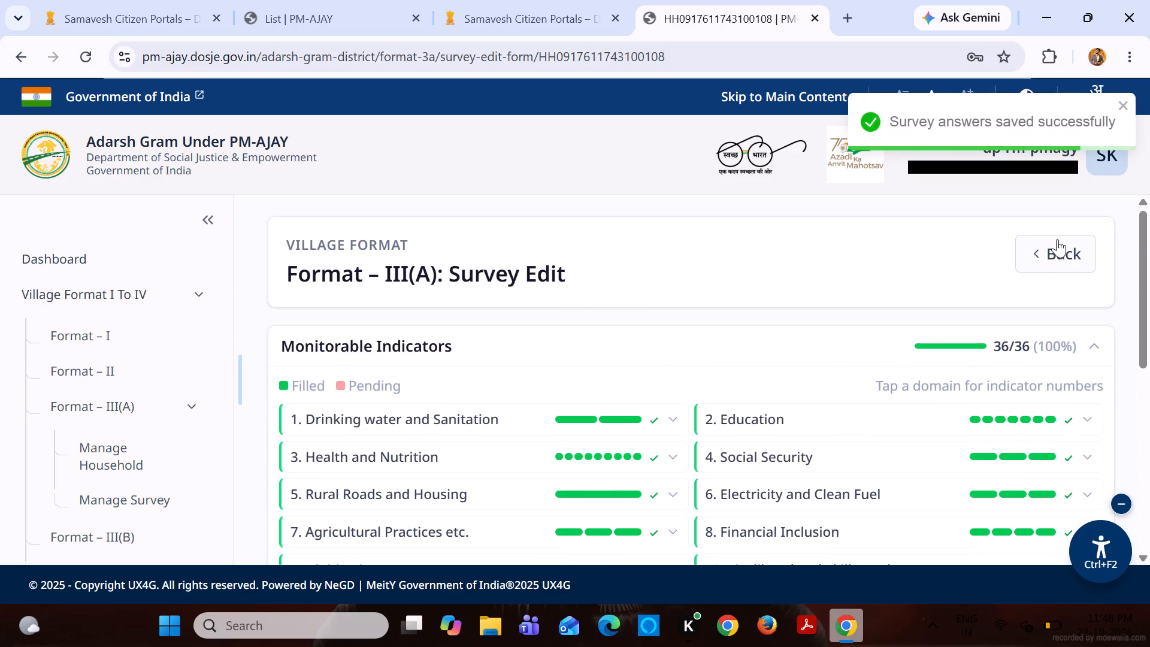
{"action": "left_click", "coordinate": [1057, 239]}
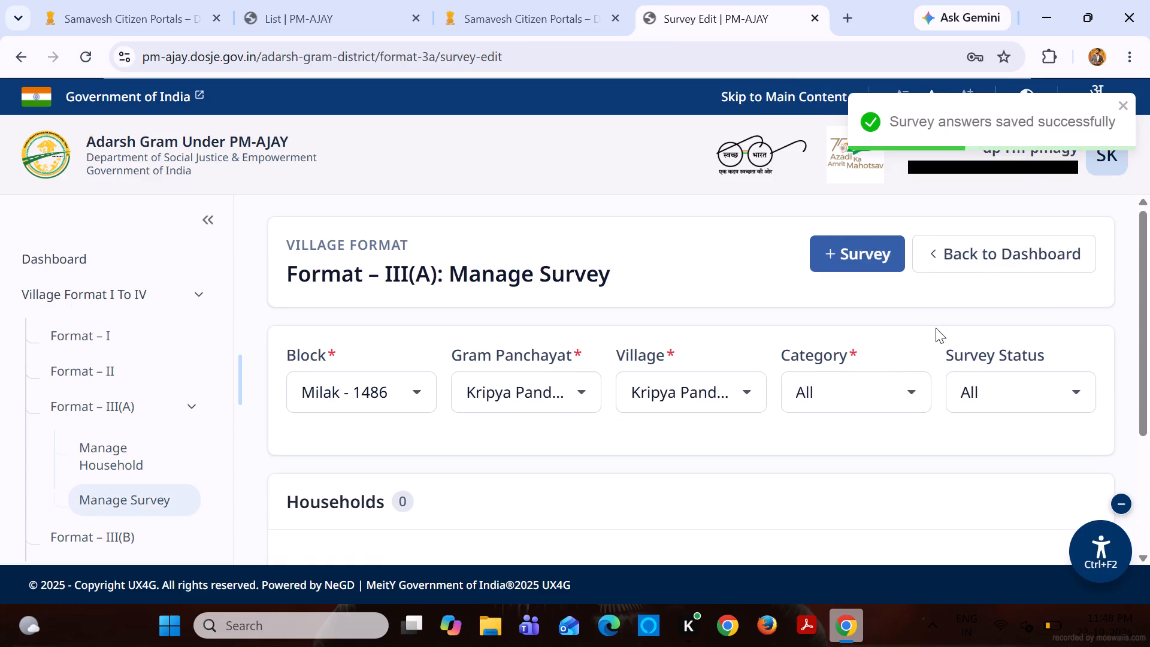
{"action": "scroll", "coordinate": [936, 328], "scroll_direction": "down", "scroll_amount": 20}
{"action": "scroll", "coordinate": [936, 328], "scroll_direction": "down", "scroll_amount": 20}
{"action": "scroll", "coordinate": [936, 328], "scroll_direction": "down", "scroll_amount": 20}
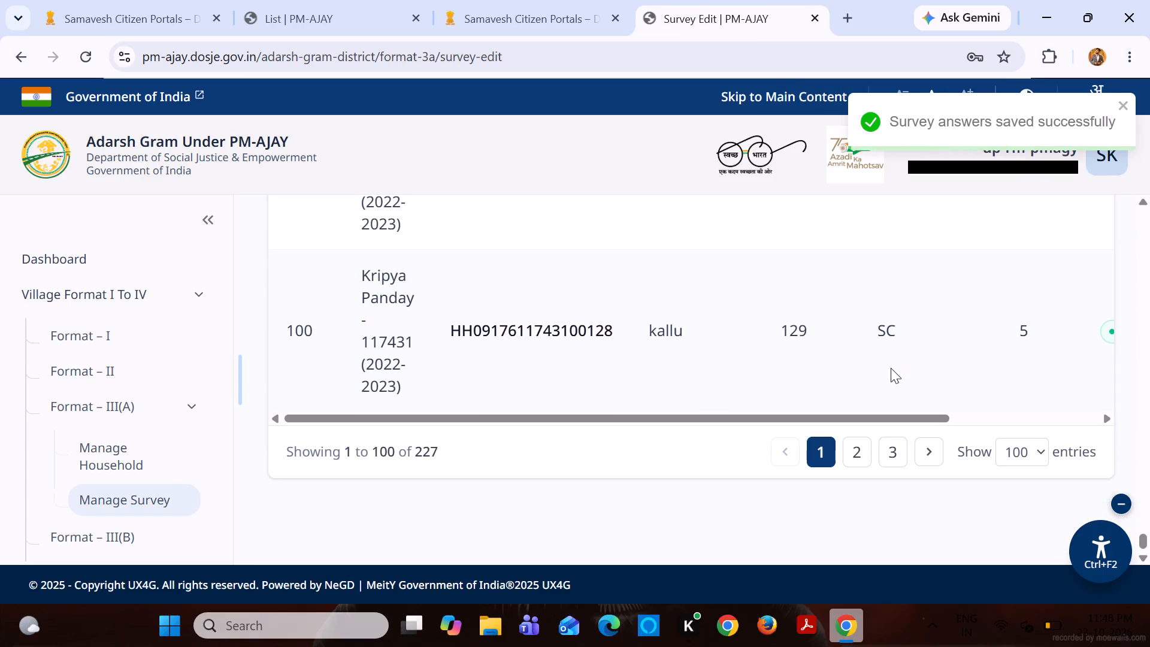
{"action": "left_click", "coordinate": [864, 439]}
Open house 110's survey, household ID ending 109, at domain 10 – Livelihood and Skill Development.
{"action": "scroll", "coordinate": [877, 339], "scroll_direction": "up", "scroll_amount": 9}
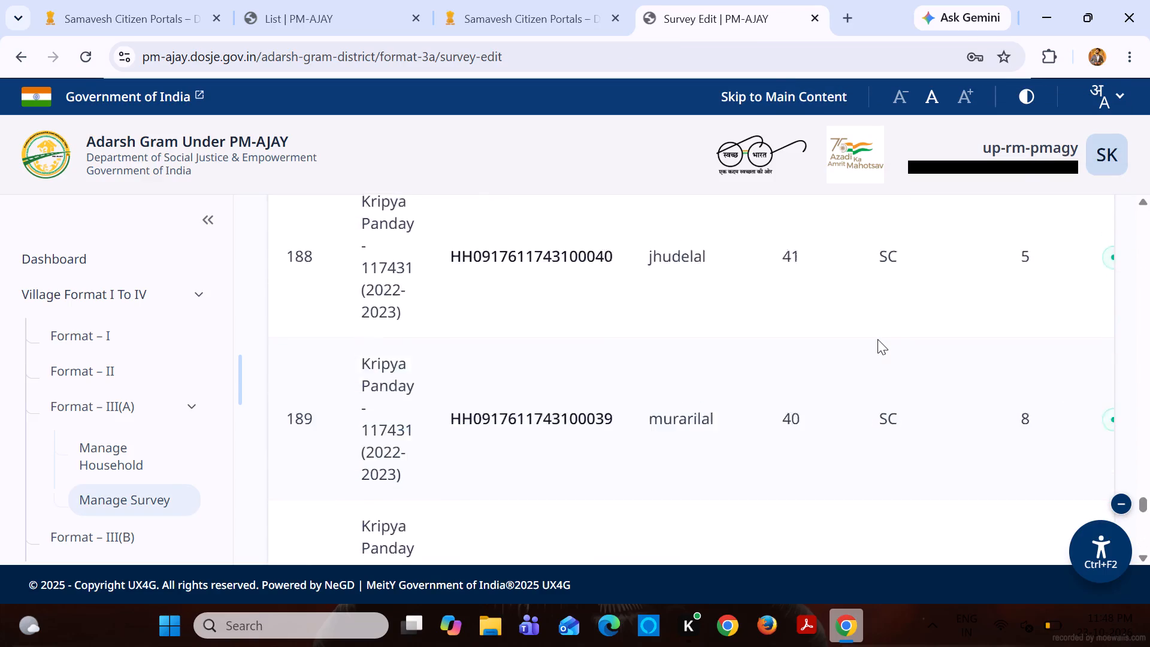
{"action": "scroll", "coordinate": [877, 339], "scroll_direction": "up", "scroll_amount": 19}
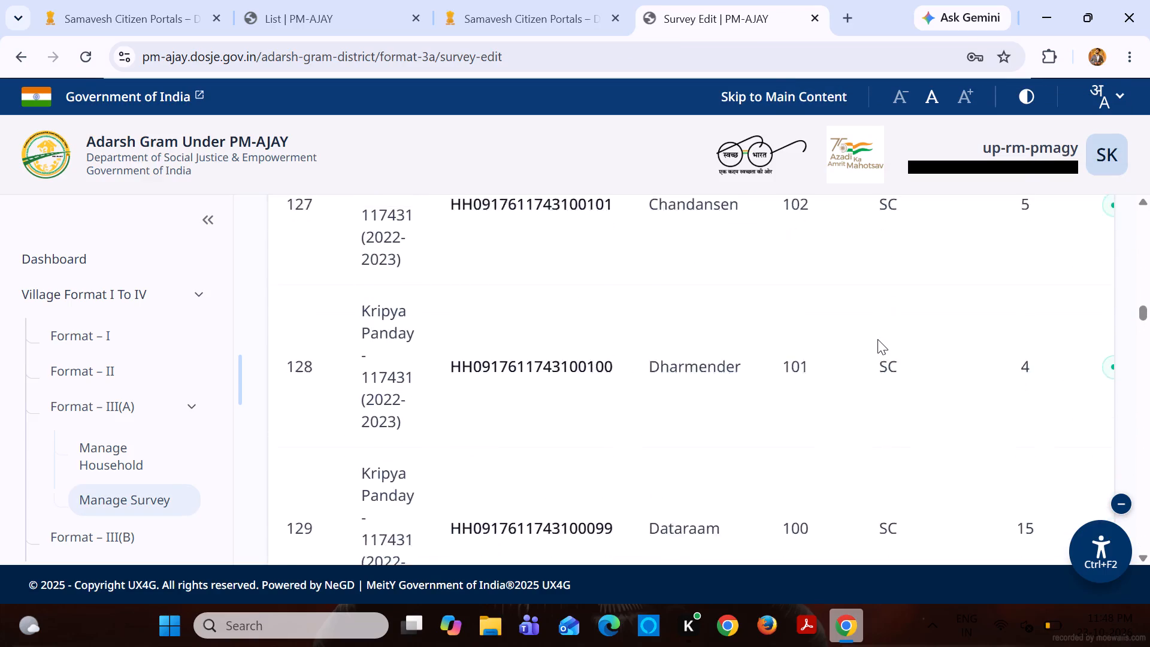
{"action": "scroll", "coordinate": [877, 339], "scroll_direction": "up", "scroll_amount": 12}
{"action": "scroll", "coordinate": [877, 339], "scroll_direction": "left", "scroll_amount": 5}
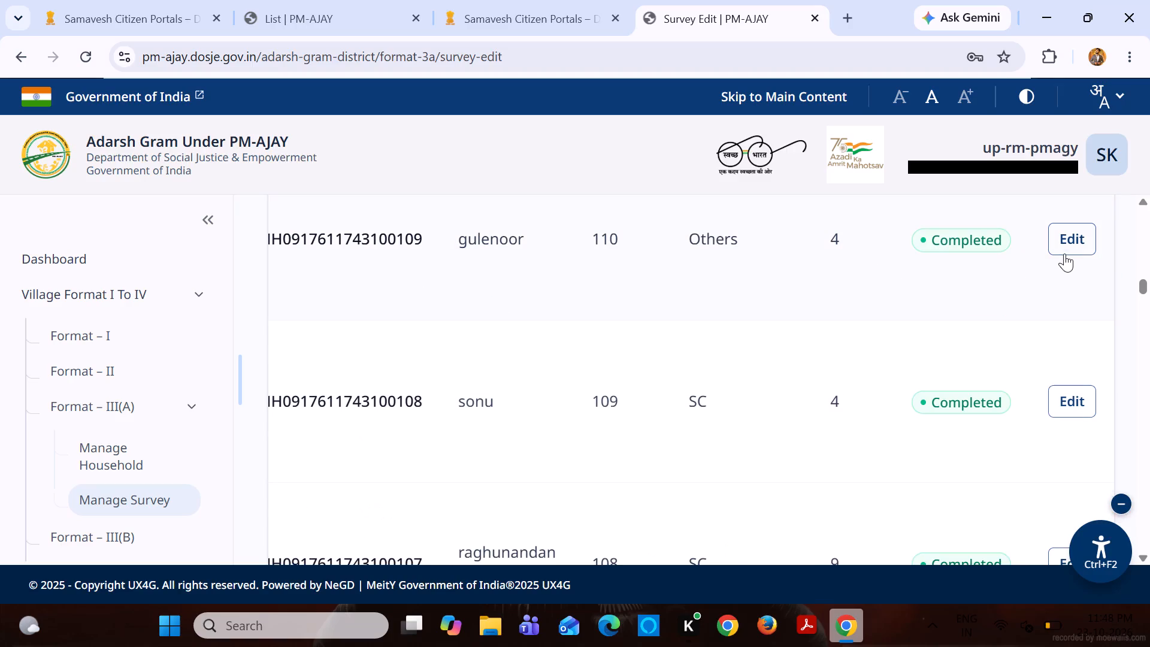
{"action": "left_click", "coordinate": [1067, 253]}
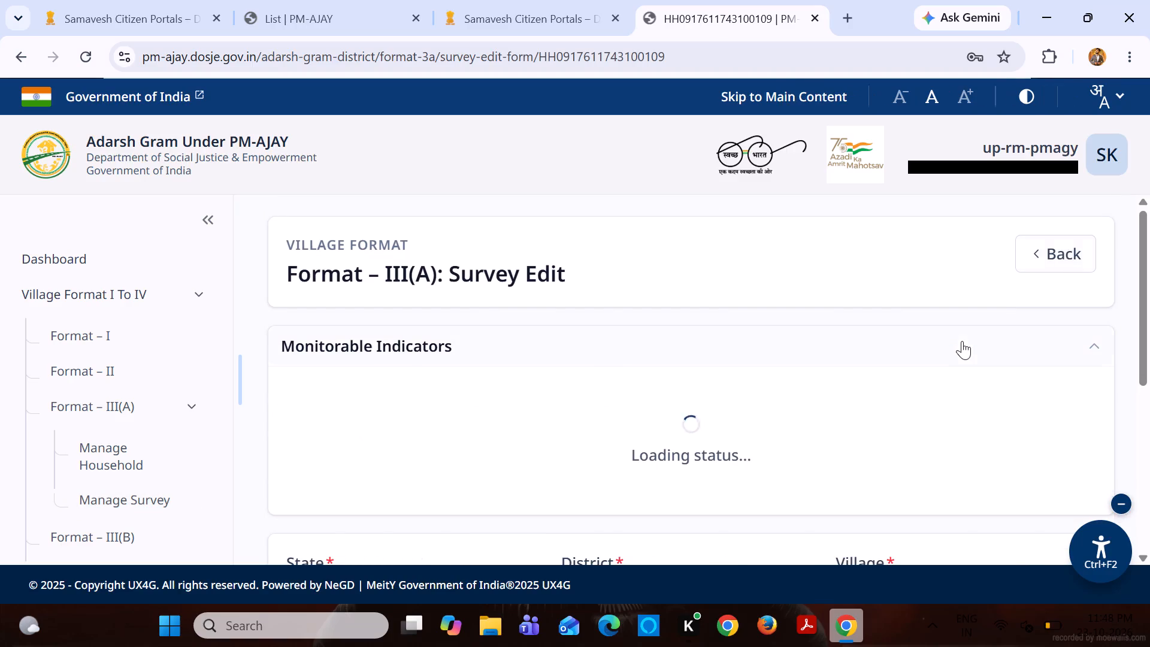
{"action": "scroll", "coordinate": [962, 341], "scroll_direction": "down", "scroll_amount": 20}
{"action": "scroll", "coordinate": [962, 341], "scroll_direction": "down", "scroll_amount": 1}
{"action": "left_click", "coordinate": [759, 427]}
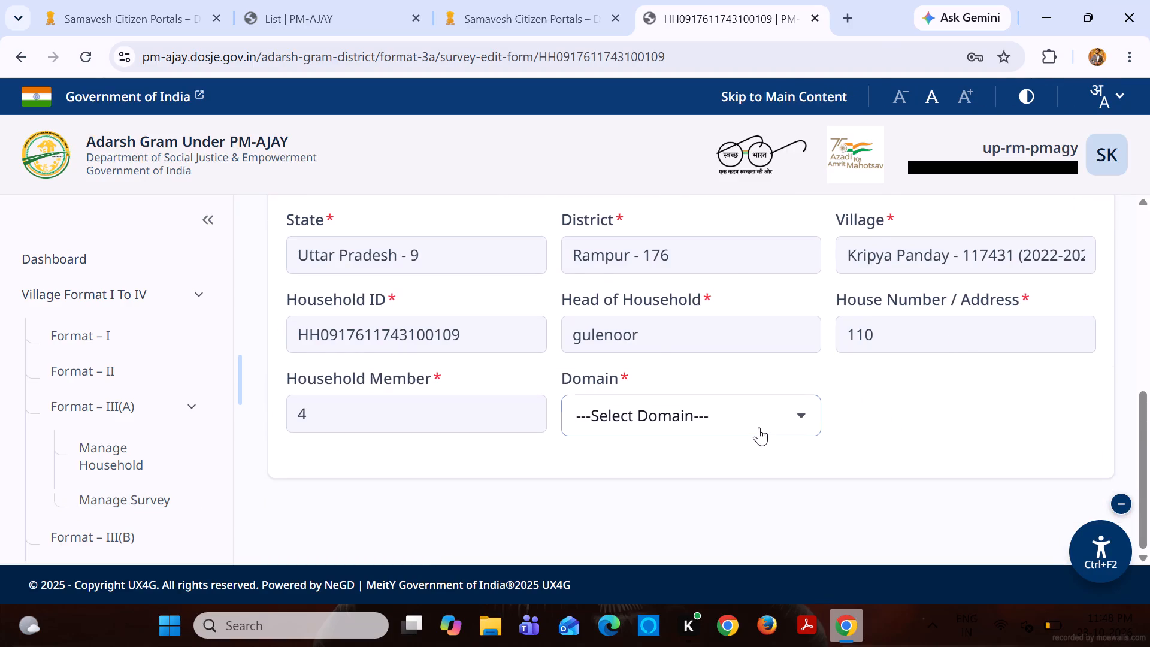
{"action": "scroll", "coordinate": [750, 268], "scroll_direction": "down", "scroll_amount": 9}
{"action": "left_click", "coordinate": [706, 368]}
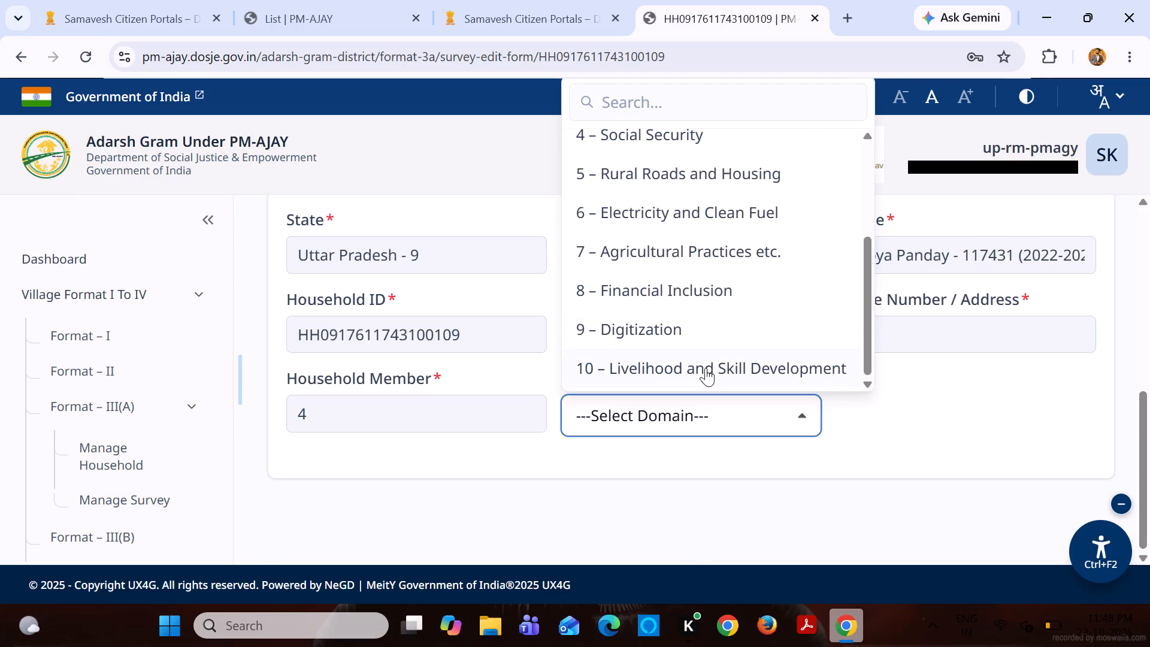
Set house 110's youth eligible for skill training (10.1), youth eligible for bank linked loans (10.2) and members wishing to join an SHG (10.3) to 0; save.
{"action": "scroll", "coordinate": [783, 393], "scroll_direction": "down", "scroll_amount": 4}
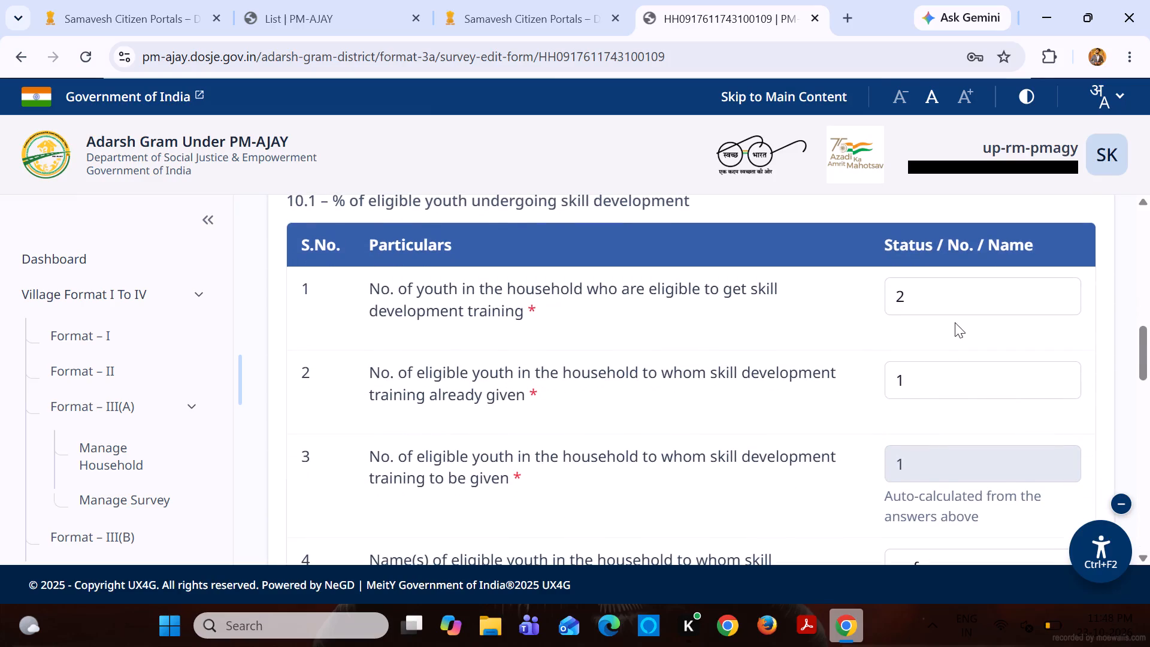
{"action": "left_click", "coordinate": [954, 301]}
{"action": "key", "text": "BackSpace"}
{"action": "key", "text": "0"}
{"action": "scroll", "coordinate": [954, 301], "scroll_direction": "down", "scroll_amount": 2}
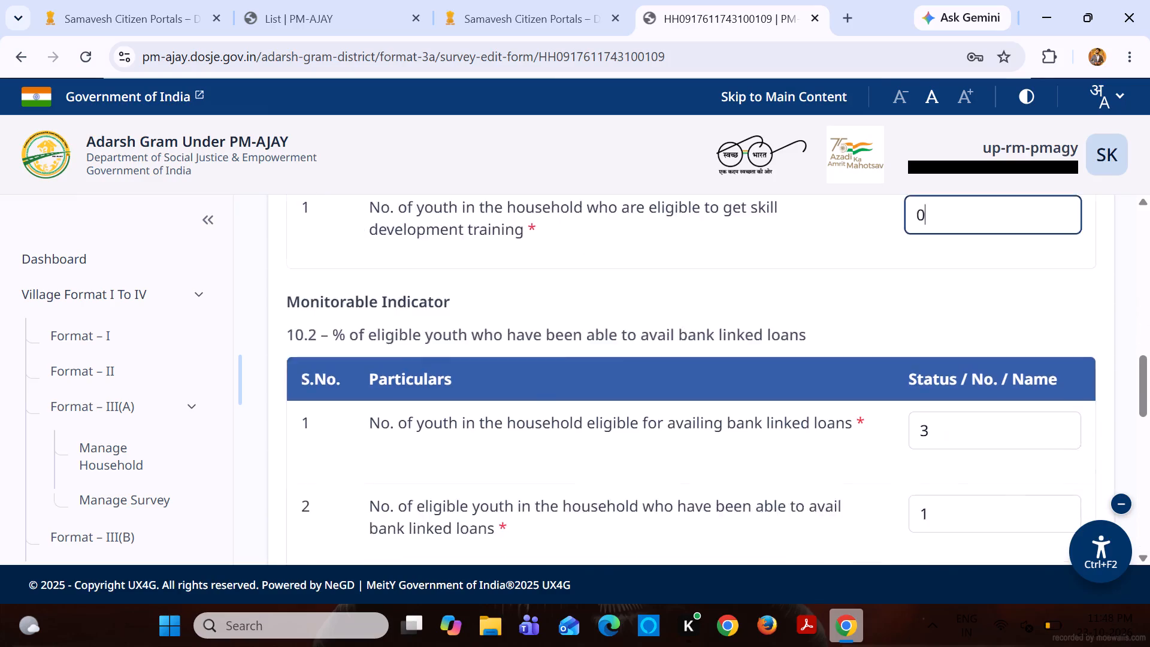
{"action": "scroll", "coordinate": [954, 301], "scroll_direction": "down", "scroll_amount": 1}
{"action": "left_click_drag", "start_coordinate": [1004, 279], "coordinate": [960, 304]}
{"action": "left_click", "coordinate": [960, 304]}
{"action": "key", "text": "BackSpace"}
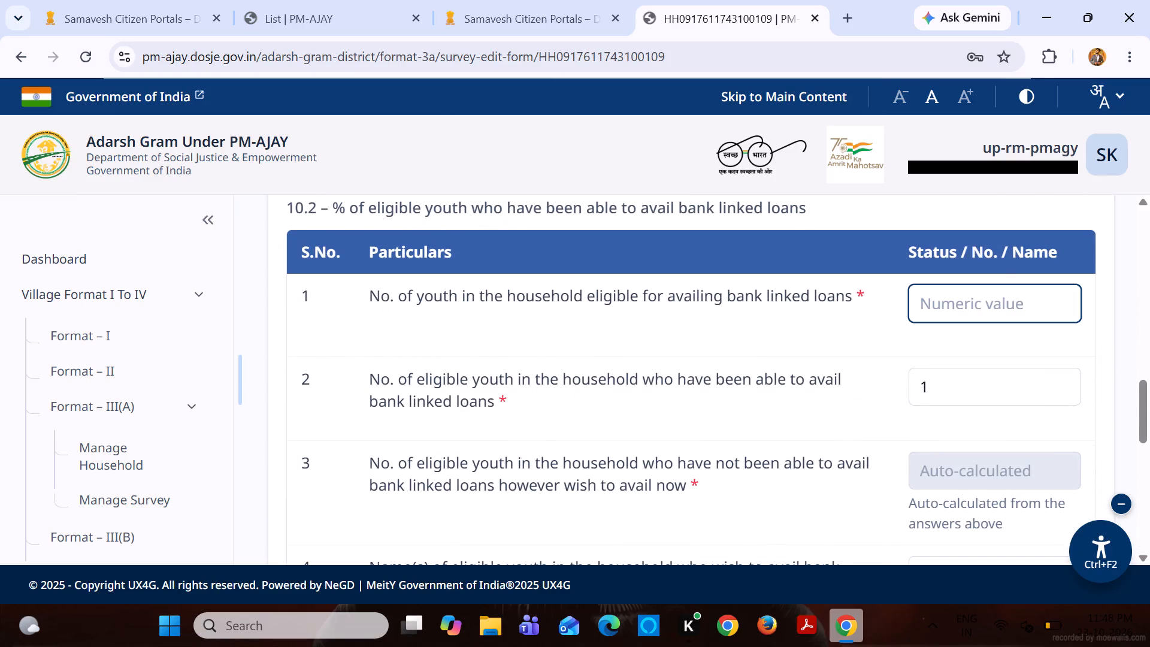
{"action": "key", "text": "0"}
{"action": "scroll", "coordinate": [960, 304], "scroll_direction": "down", "scroll_amount": 2}
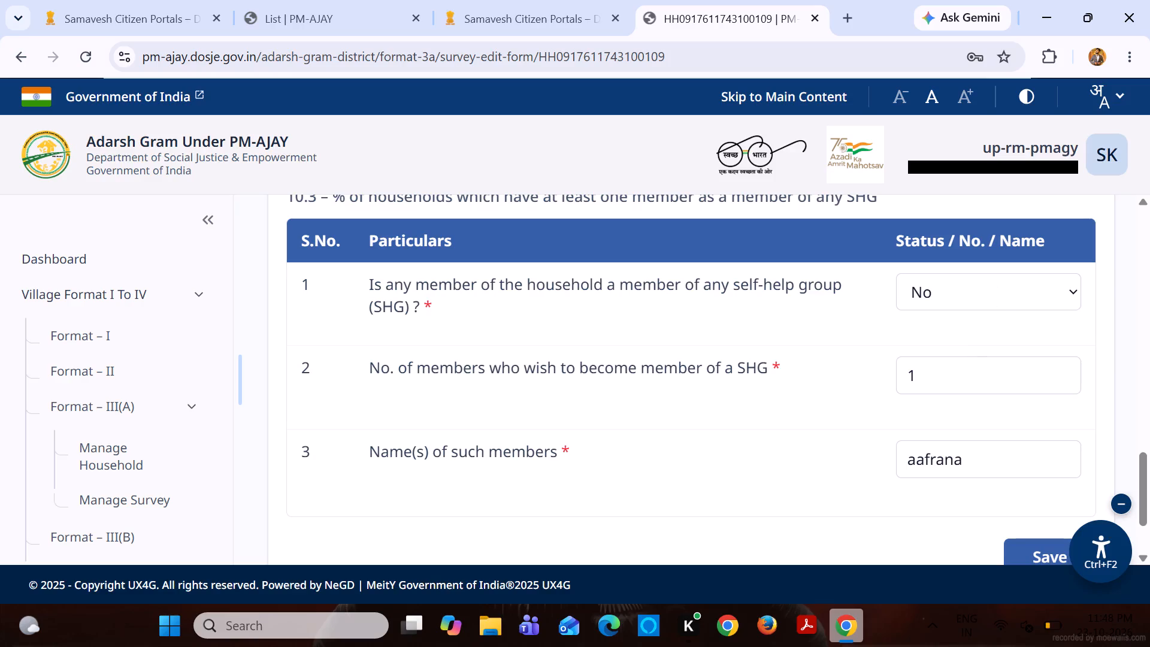
{"action": "left_click", "coordinate": [952, 378]}
{"action": "key", "text": "BackSpace"}
{"action": "key", "text": "0"}
{"action": "scroll", "coordinate": [952, 378], "scroll_direction": "down", "scroll_amount": 3}
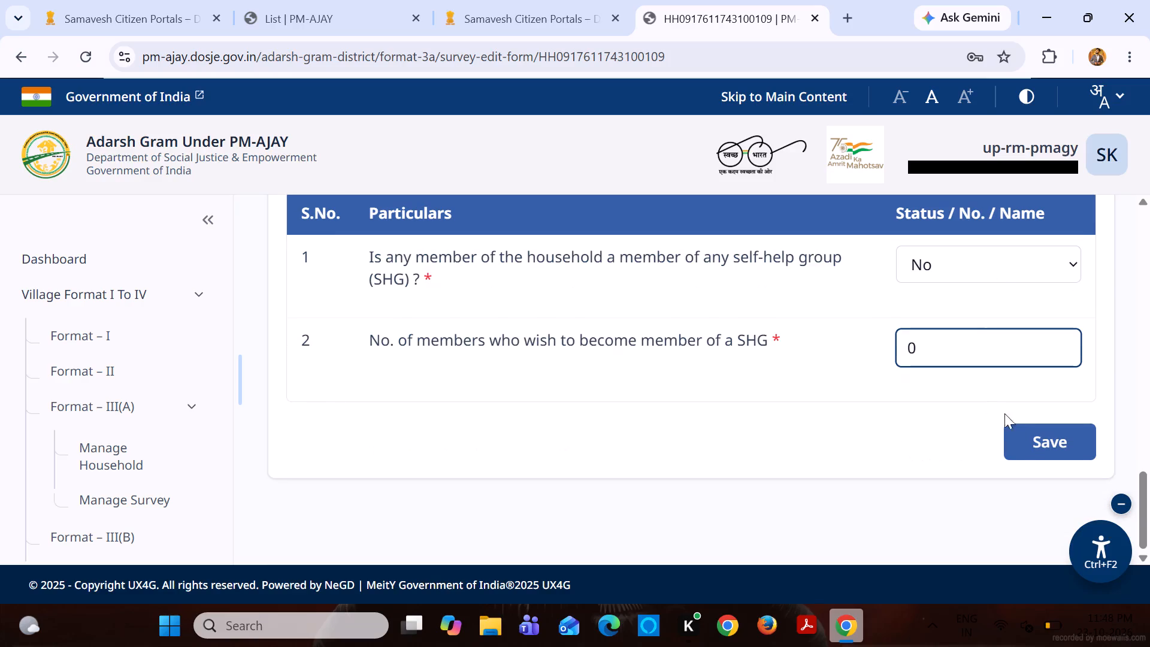
{"action": "left_click", "coordinate": [1016, 428]}
Go back from house 110's survey to the household survey list and bring up its page 2.
{"action": "scroll", "coordinate": [943, 281], "scroll_direction": "up", "scroll_amount": 7}
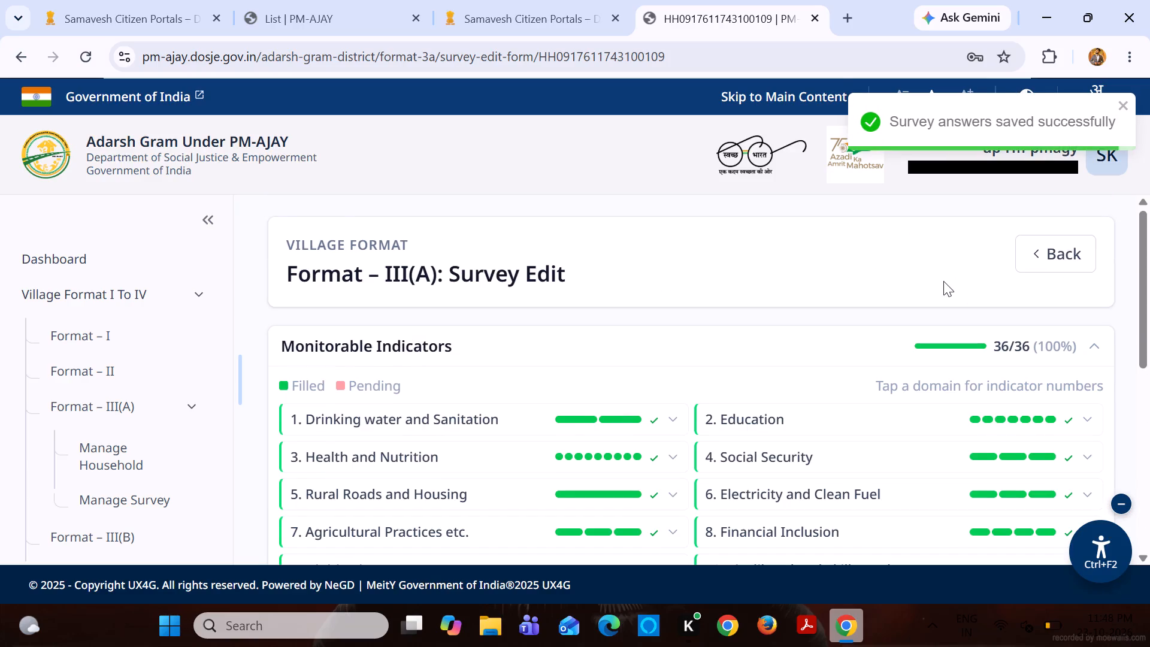
{"action": "left_click", "coordinate": [1063, 247]}
{"action": "scroll", "coordinate": [939, 328], "scroll_direction": "down", "scroll_amount": 11}
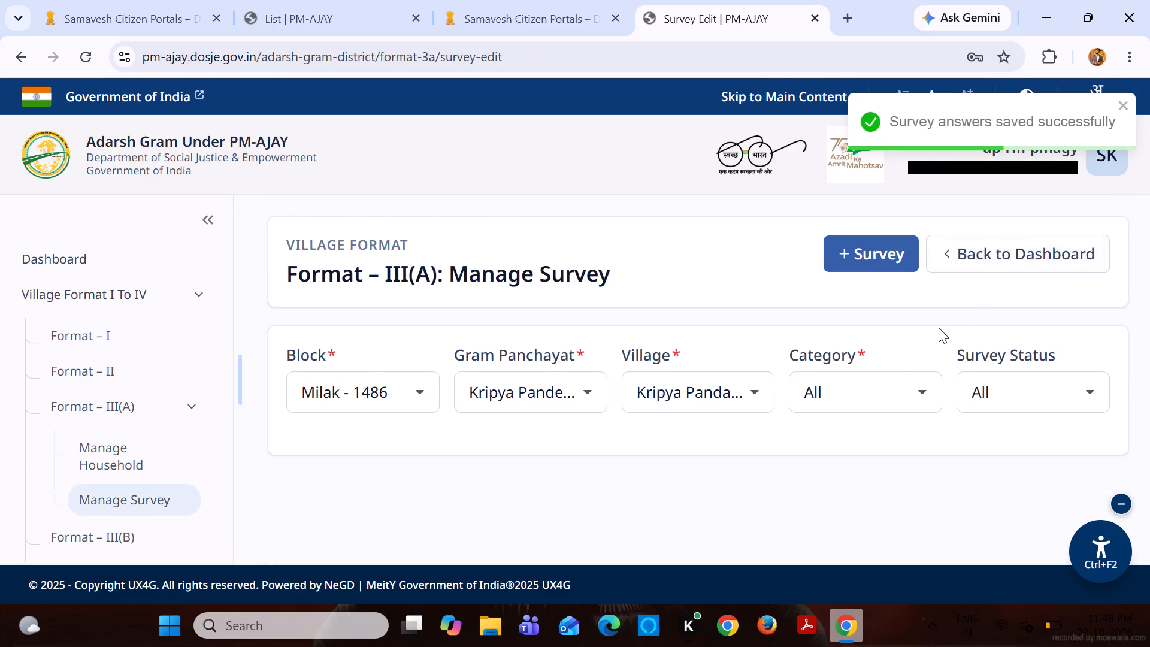
{"action": "scroll", "coordinate": [939, 328], "scroll_direction": "down", "scroll_amount": 20}
{"action": "scroll", "coordinate": [939, 328], "scroll_direction": "down", "scroll_amount": 15}
{"action": "scroll", "coordinate": [939, 328], "scroll_direction": "down", "scroll_amount": 16}
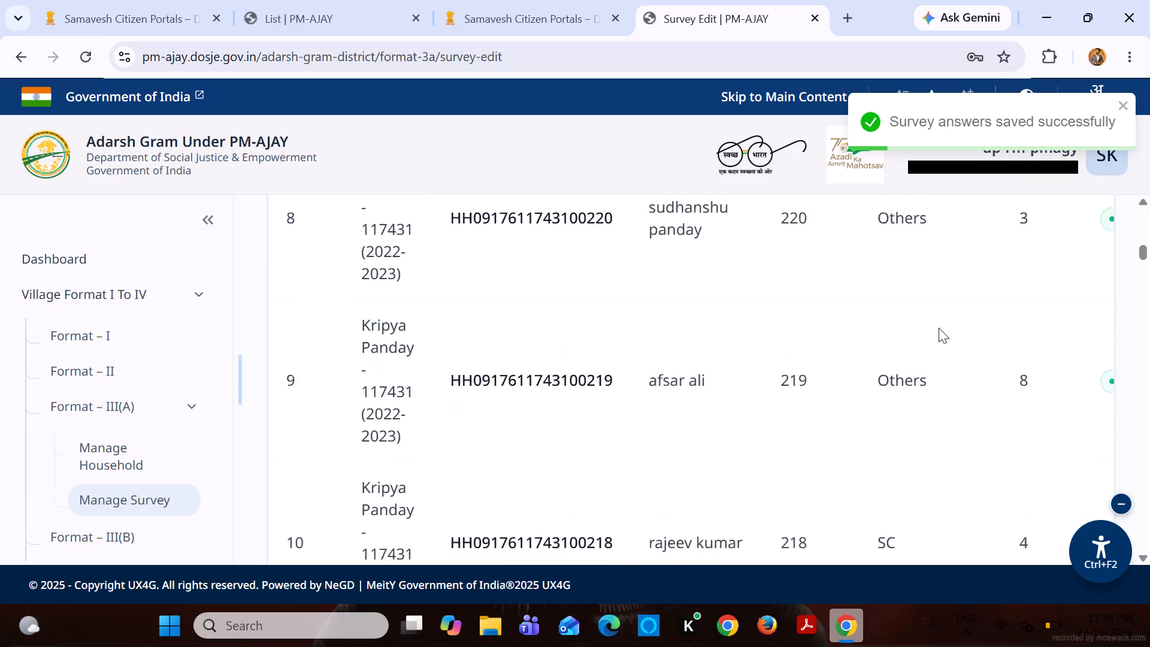
{"action": "scroll", "coordinate": [939, 328], "scroll_direction": "down", "scroll_amount": 20}
{"action": "scroll", "coordinate": [939, 328], "scroll_direction": "down", "scroll_amount": 20}
{"action": "scroll", "coordinate": [939, 328], "scroll_direction": "down", "scroll_amount": 20}
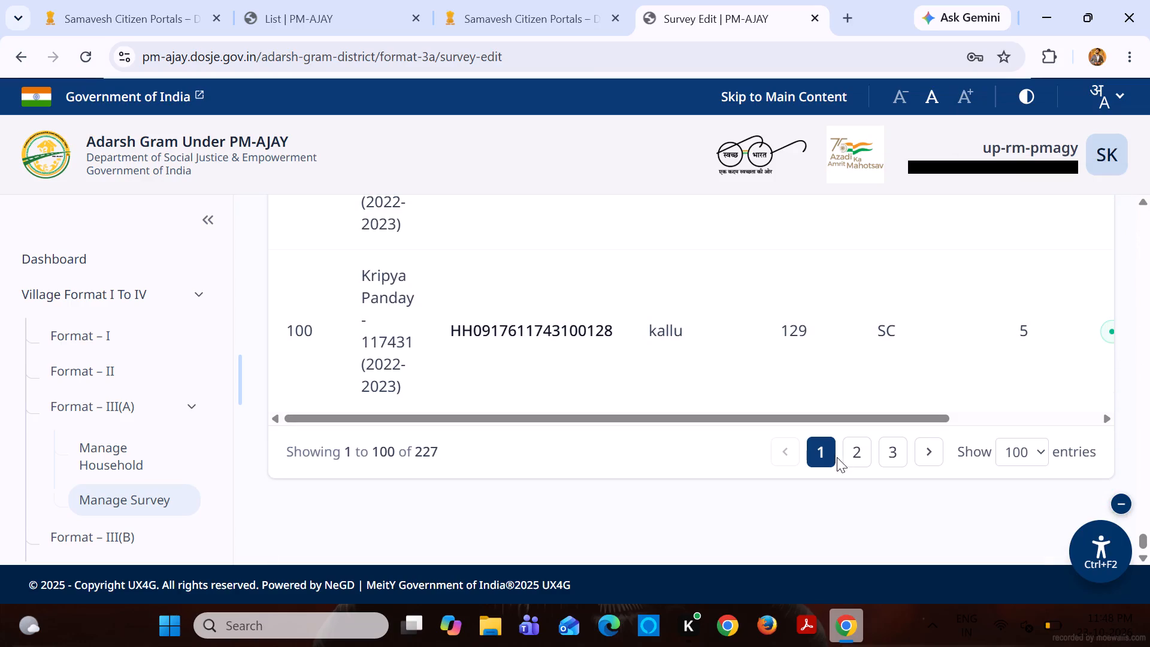
{"action": "left_click", "coordinate": [847, 455]}
Open house 111's survey, household ID ending 110, at domain 10 – Livelihood and Skill Development.
{"action": "scroll", "coordinate": [855, 331], "scroll_direction": "up", "scroll_amount": 20}
{"action": "scroll", "coordinate": [855, 331], "scroll_direction": "up", "scroll_amount": 15}
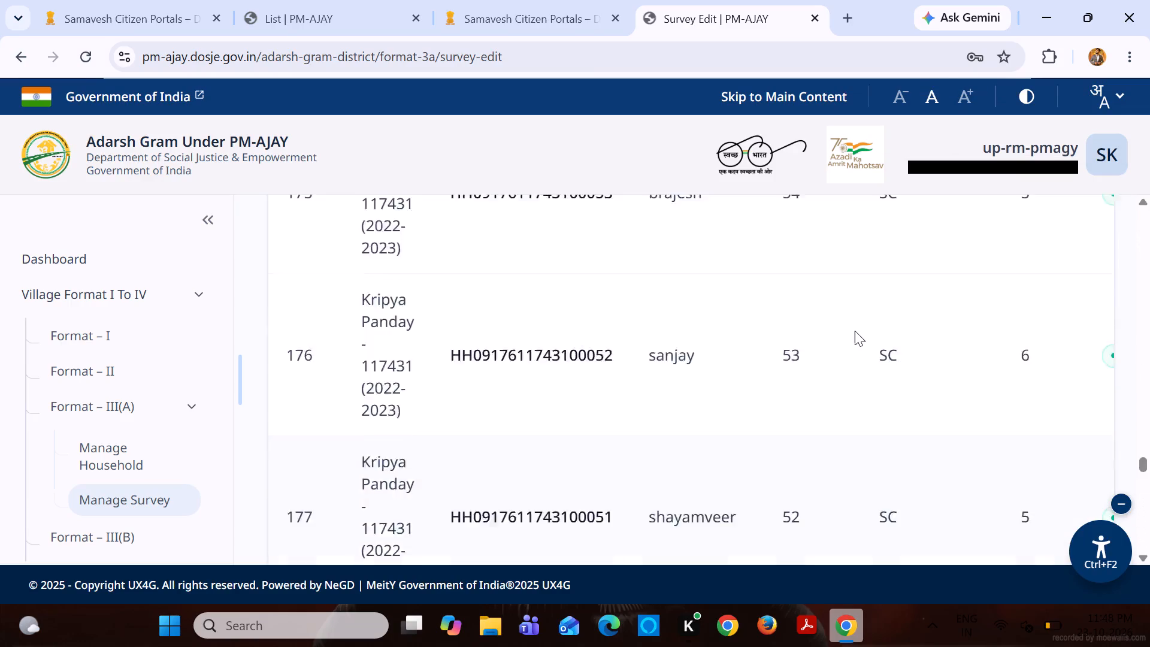
{"action": "scroll", "coordinate": [855, 331], "scroll_direction": "up", "scroll_amount": 20}
{"action": "scroll", "coordinate": [855, 331], "scroll_direction": "up", "scroll_amount": 20}
{"action": "scroll", "coordinate": [855, 331], "scroll_direction": "up", "scroll_amount": 5}
{"action": "right_click", "coordinate": [855, 331]}
{"action": "scroll", "coordinate": [855, 331], "scroll_direction": "down", "scroll_amount": 8}
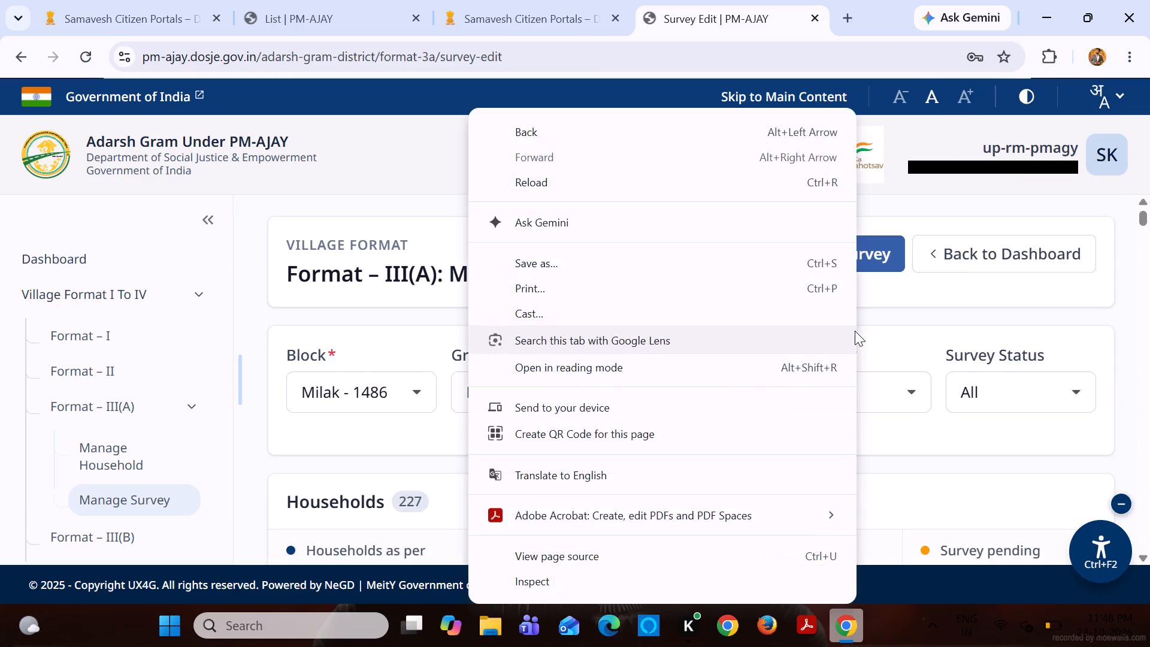
{"action": "left_click", "coordinate": [896, 328]}
{"action": "scroll", "coordinate": [896, 328], "scroll_direction": "down", "scroll_amount": 14}
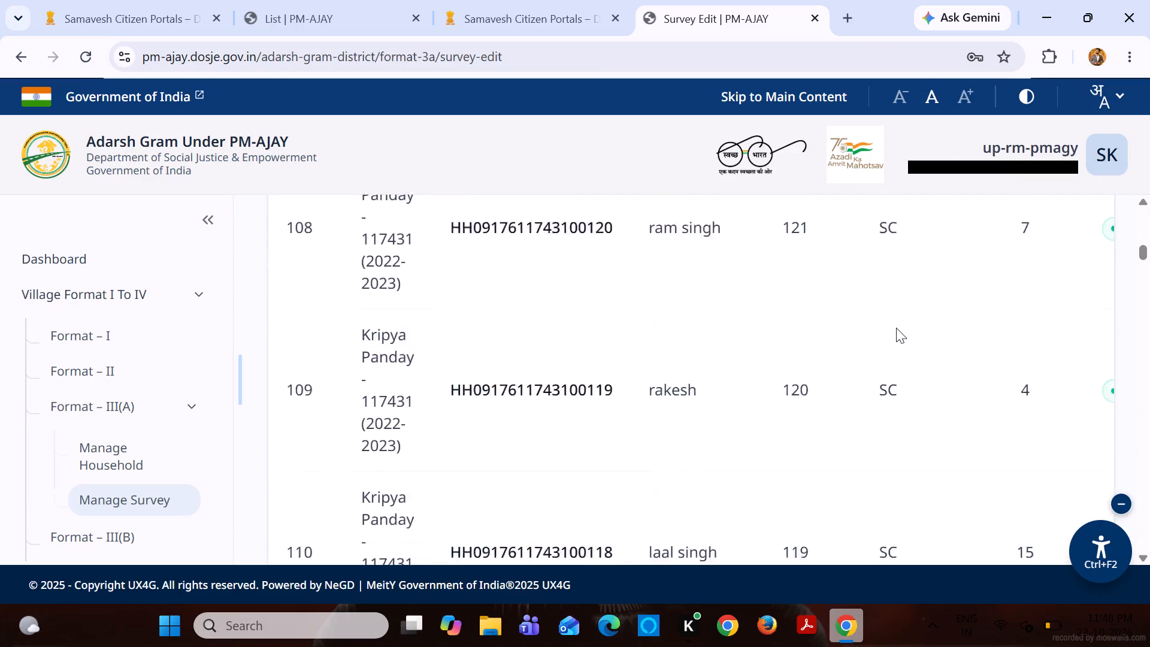
{"action": "scroll", "coordinate": [896, 328], "scroll_direction": "down", "scroll_amount": 6}
{"action": "scroll", "coordinate": [896, 328], "scroll_direction": "left", "scroll_amount": 2}
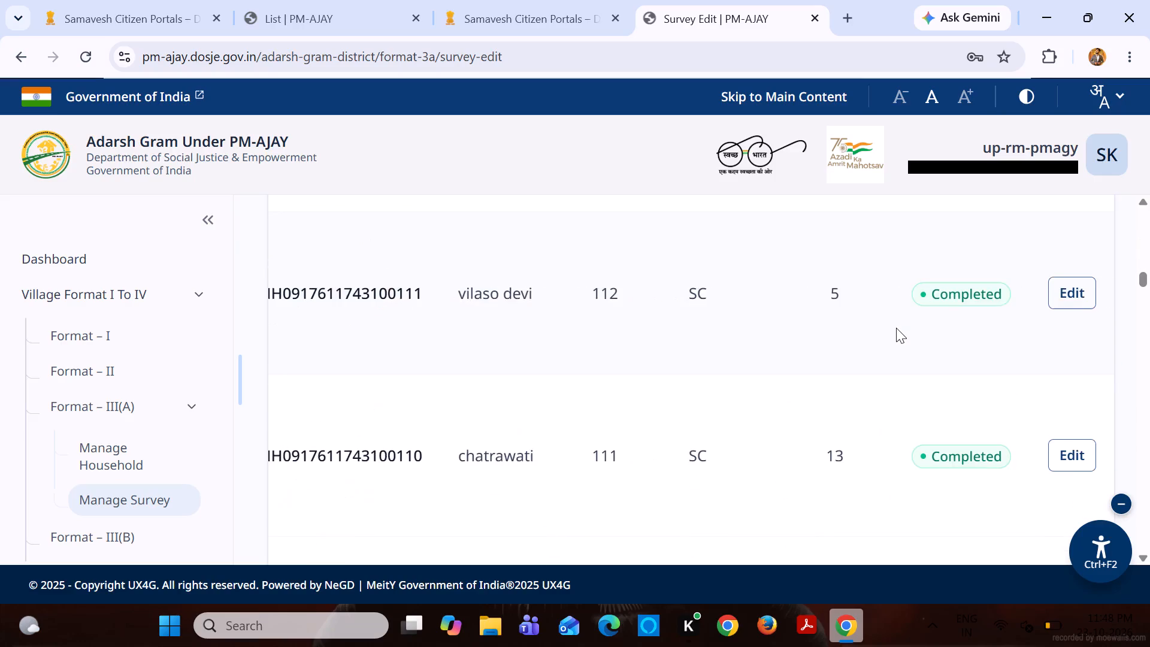
{"action": "scroll", "coordinate": [896, 328], "scroll_direction": "left", "scroll_amount": 2}
{"action": "left_click", "coordinate": [1090, 448]}
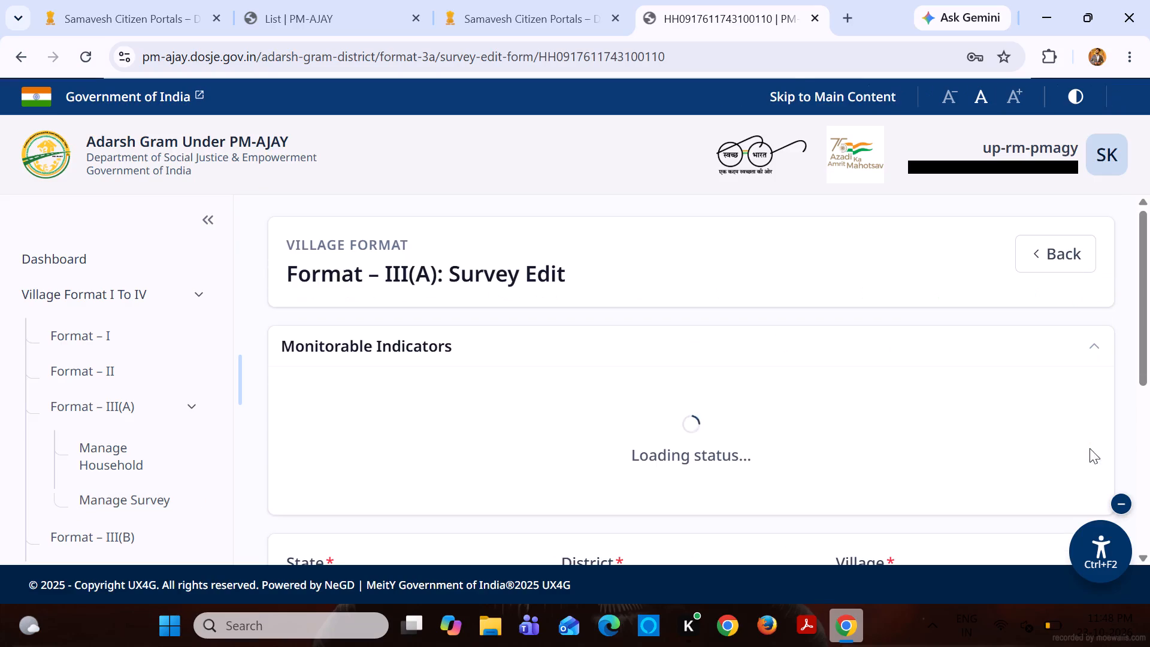
{"action": "scroll", "coordinate": [970, 380], "scroll_direction": "down", "scroll_amount": 12}
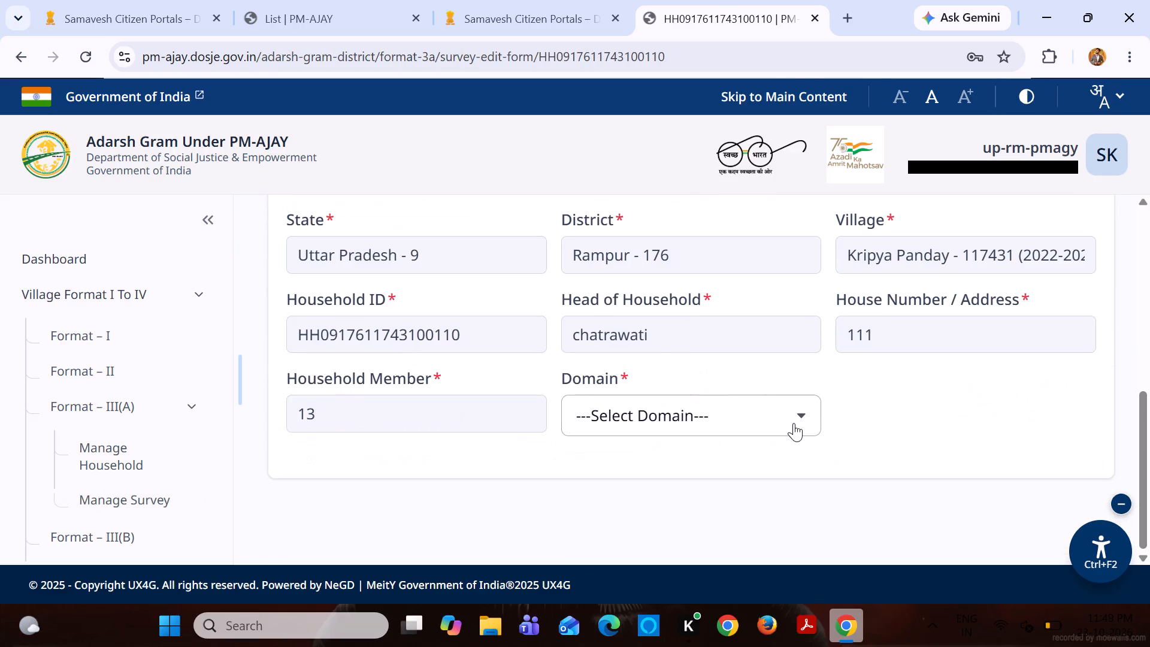
{"action": "left_click", "coordinate": [794, 423]}
{"action": "scroll", "coordinate": [743, 182], "scroll_direction": "down", "scroll_amount": 7}
{"action": "left_click", "coordinate": [679, 355]}
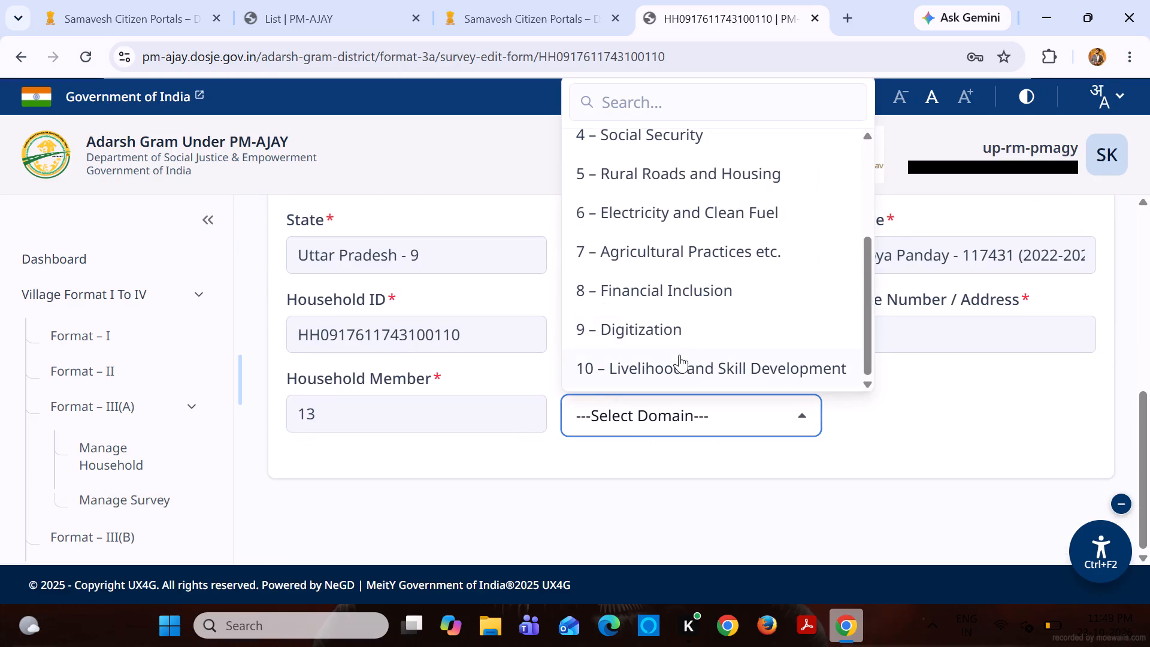
Set house 111's number of youth eligible for bank linked loans (10.2) to 0 and save the survey.
{"action": "scroll", "coordinate": [771, 365], "scroll_direction": "down", "scroll_amount": 4}
{"action": "scroll", "coordinate": [915, 344], "scroll_direction": "down", "scroll_amount": 2}
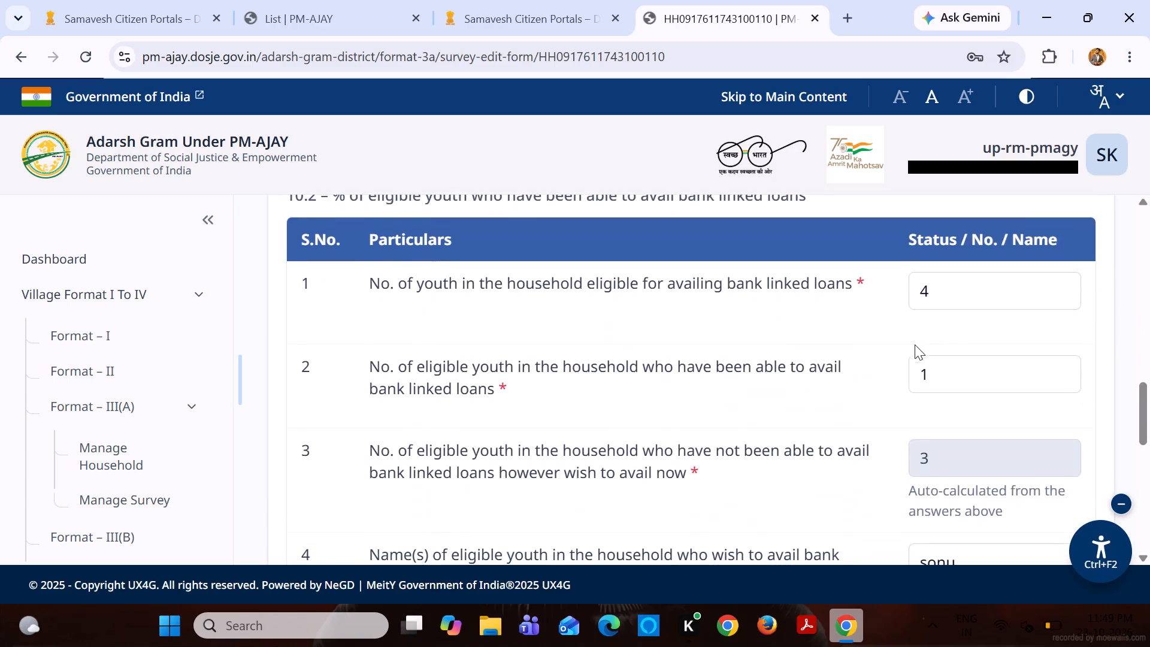
{"action": "left_click", "coordinate": [988, 298]}
{"action": "key", "text": "BackSpace"}
{"action": "key", "text": "0"}
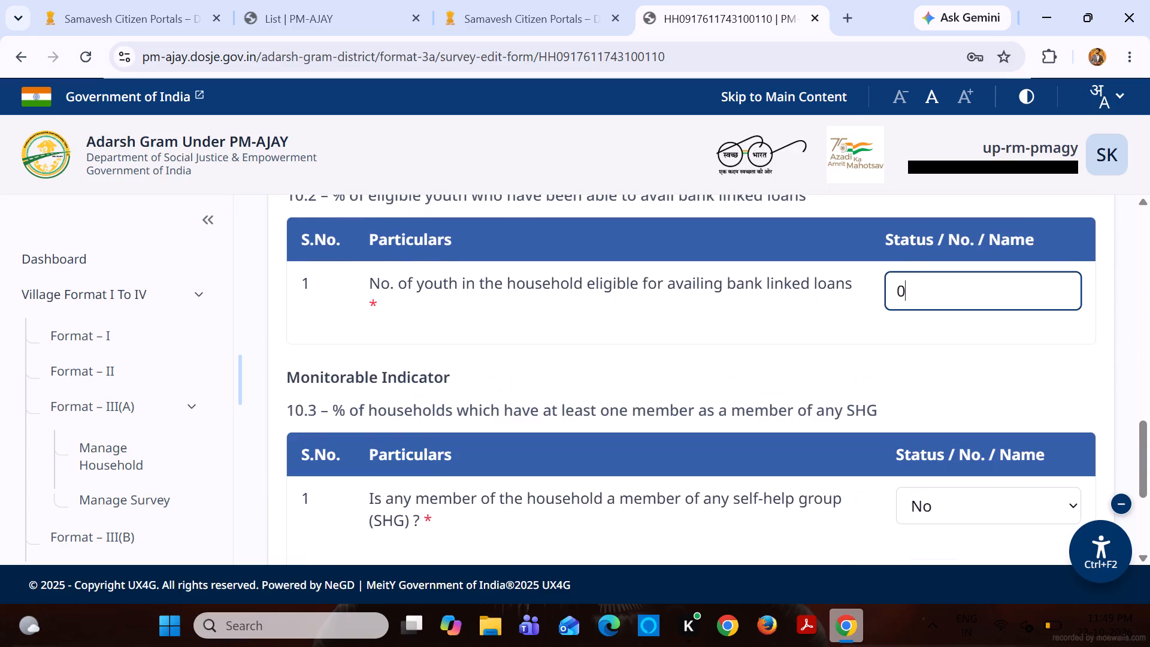
{"action": "scroll", "coordinate": [988, 298], "scroll_direction": "down", "scroll_amount": 8}
{"action": "left_click", "coordinate": [1060, 443]}
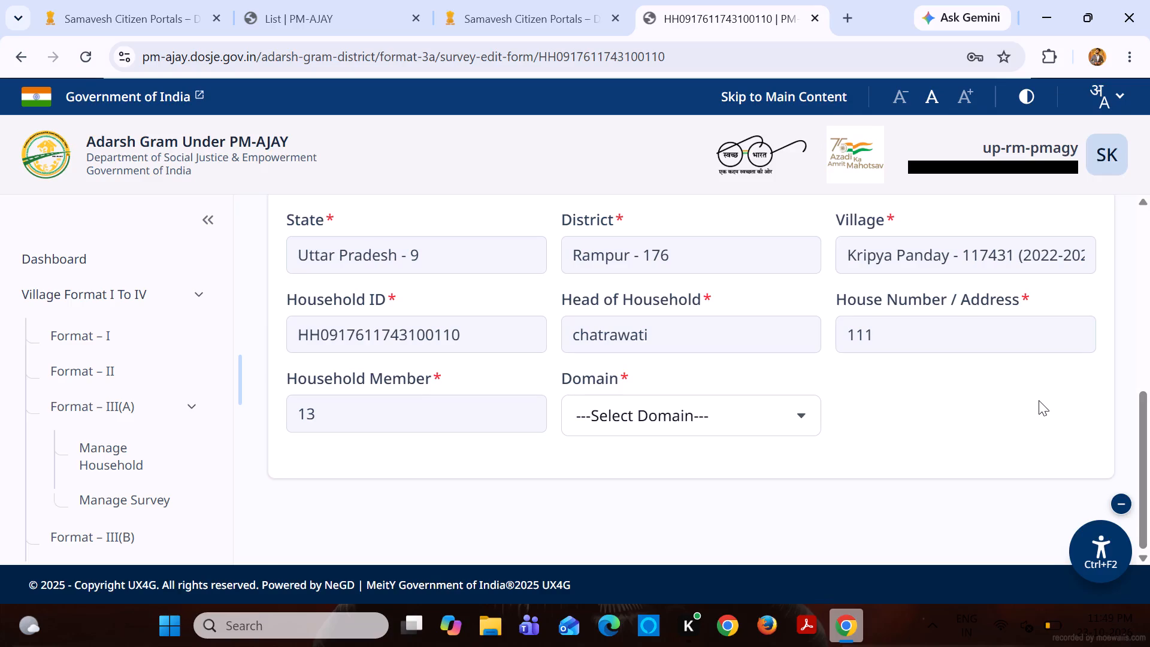
Go back from house 111's survey to the household survey list and bring up its page 2.
{"action": "scroll", "coordinate": [1039, 400], "scroll_direction": "up", "scroll_amount": 10}
{"action": "left_click", "coordinate": [1073, 241]}
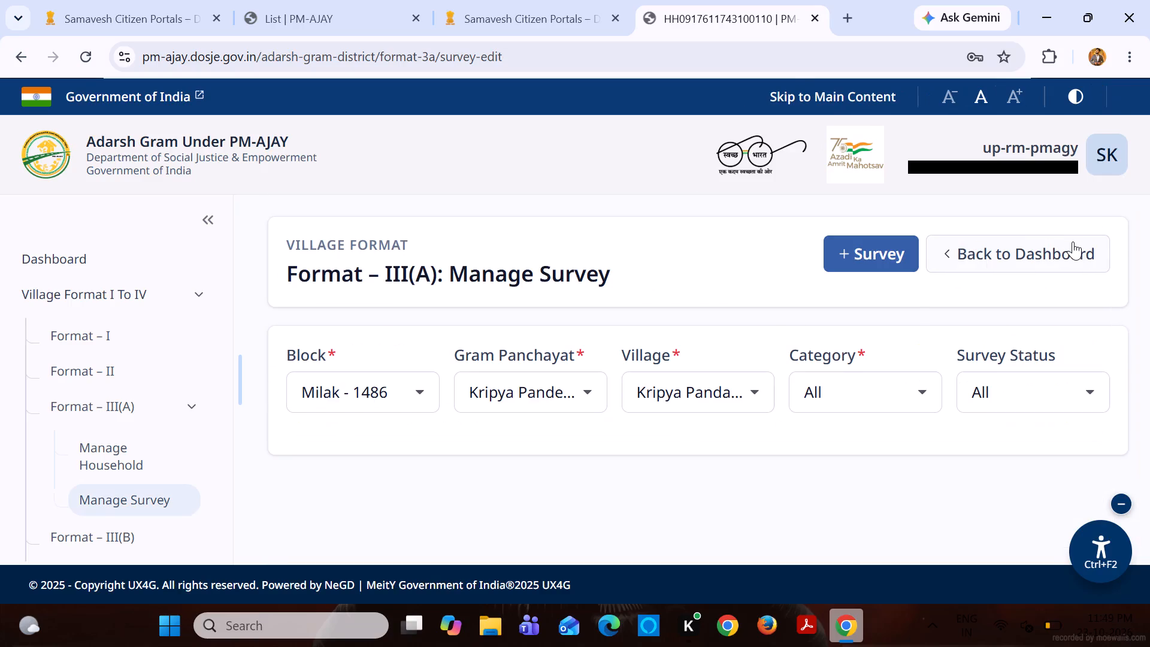
{"action": "scroll", "coordinate": [983, 340], "scroll_direction": "down", "scroll_amount": 20}
{"action": "scroll", "coordinate": [983, 340], "scroll_direction": "down", "scroll_amount": 20}
{"action": "scroll", "coordinate": [983, 340], "scroll_direction": "down", "scroll_amount": 8}
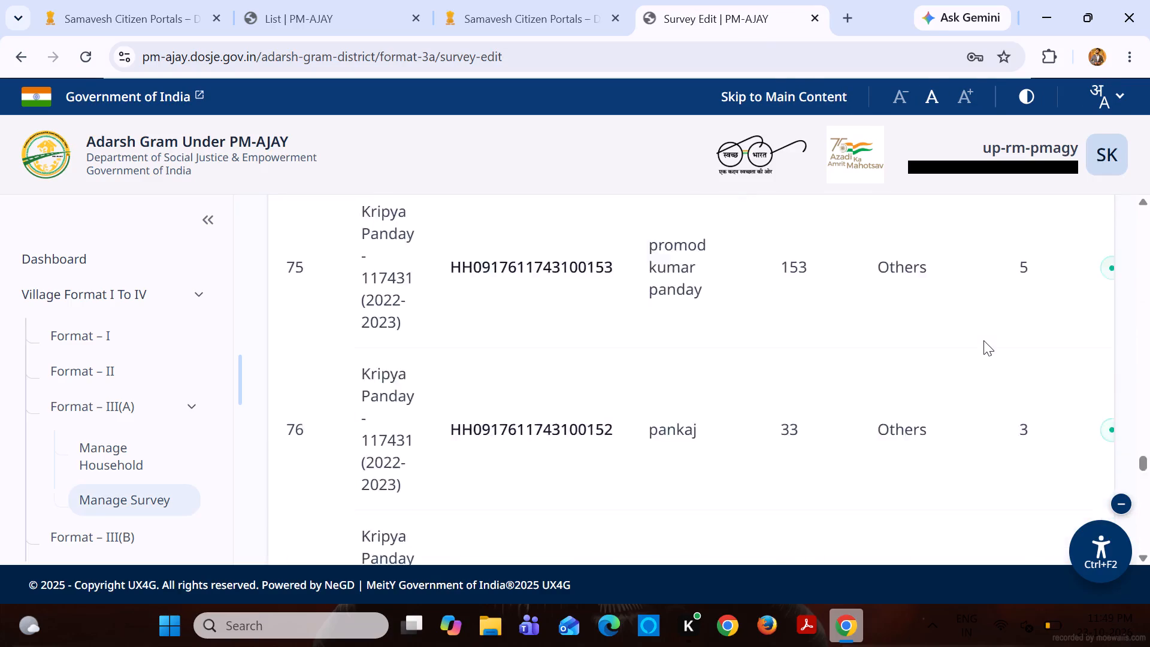
{"action": "scroll", "coordinate": [983, 340], "scroll_direction": "down", "scroll_amount": 20}
{"action": "scroll", "coordinate": [983, 340], "scroll_direction": "down", "scroll_amount": 2}
{"action": "left_click", "coordinate": [844, 464]}
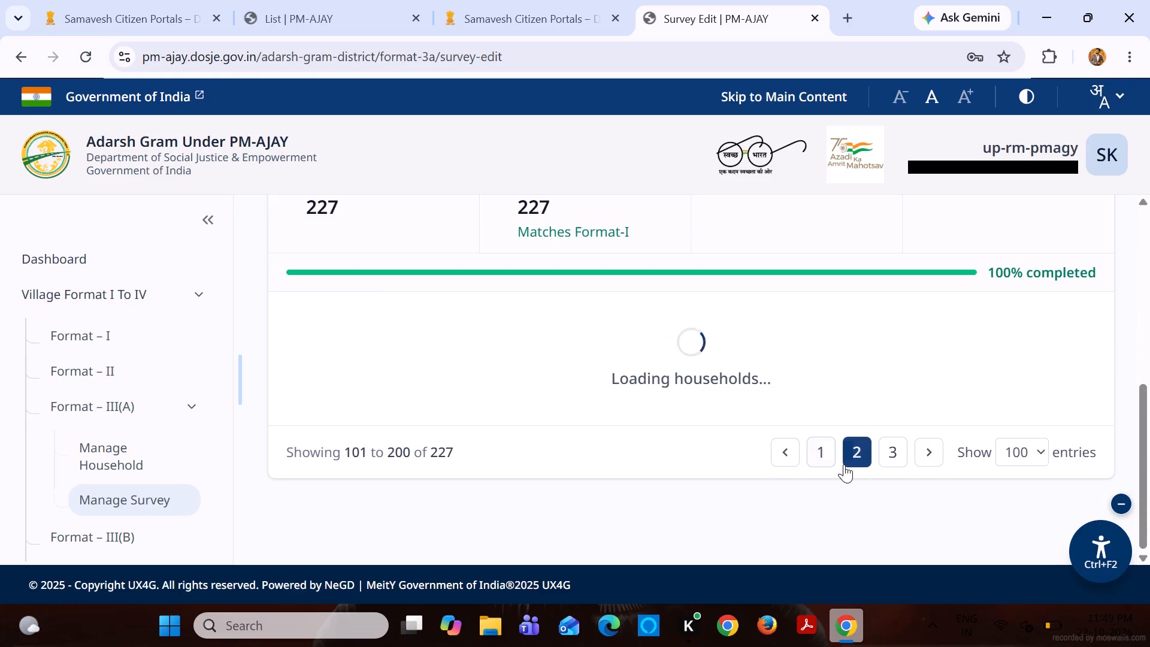
Open house 124's survey, household ID ending 123, at domain 10 – Livelihood and Skill Development.
{"action": "scroll", "coordinate": [882, 294], "scroll_direction": "up", "scroll_amount": 13}
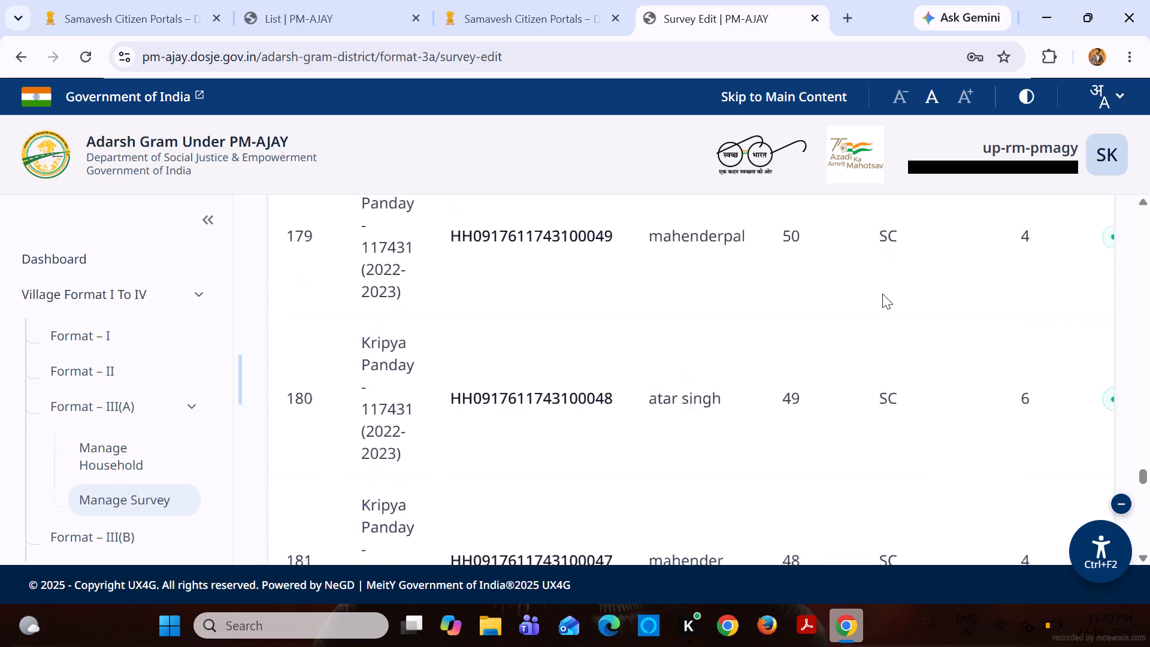
{"action": "scroll", "coordinate": [882, 294], "scroll_direction": "up", "scroll_amount": 13}
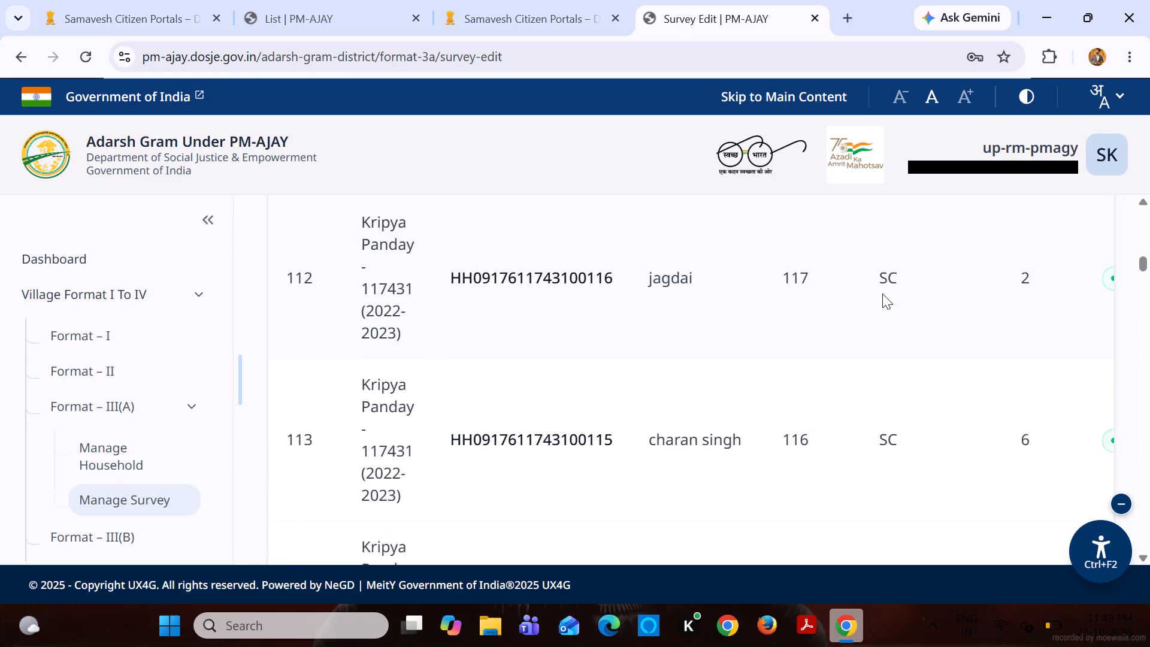
{"action": "scroll", "coordinate": [882, 294], "scroll_direction": "up", "scroll_amount": 3}
{"action": "scroll", "coordinate": [882, 294], "scroll_direction": "left", "scroll_amount": 6}
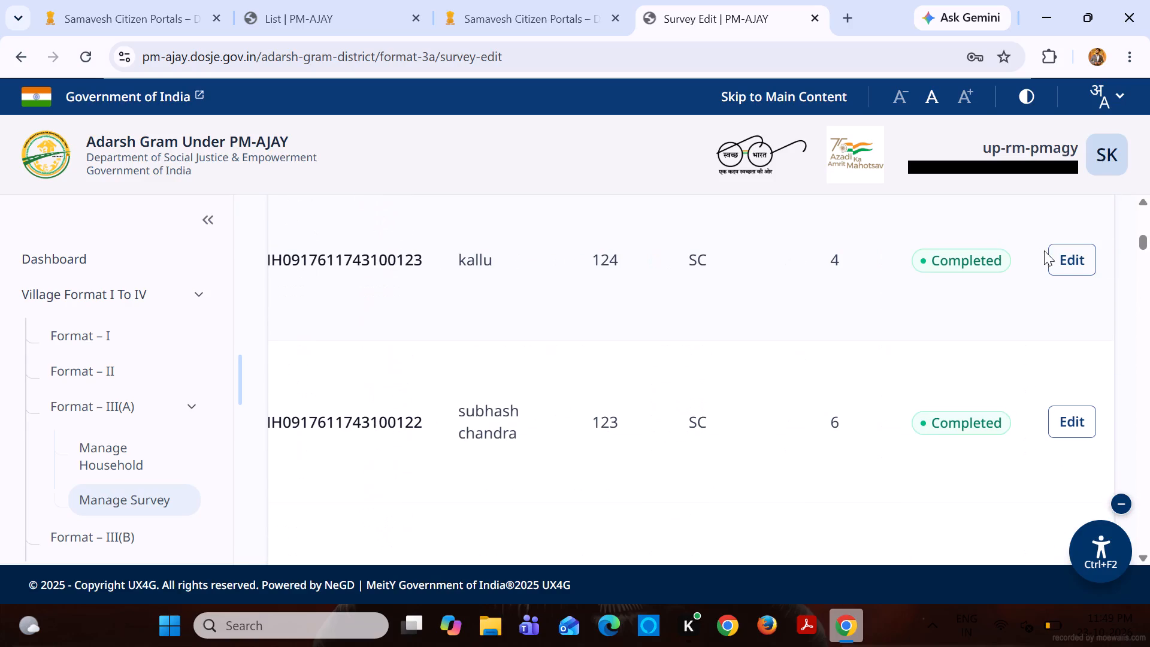
{"action": "left_click", "coordinate": [1066, 255]}
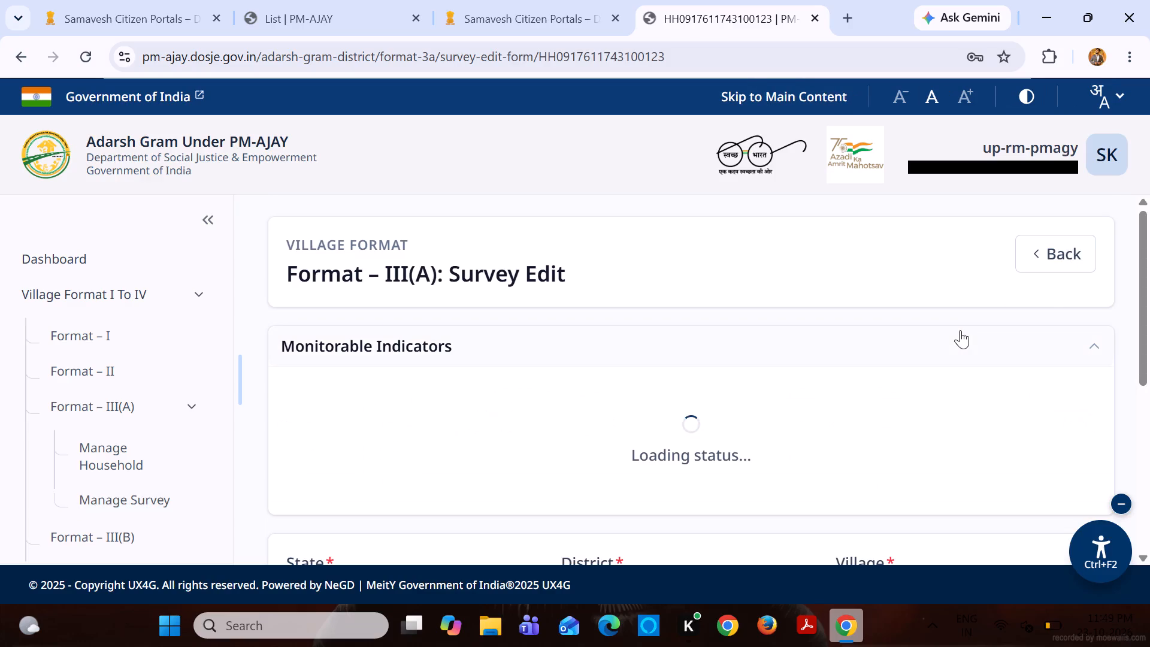
{"action": "scroll", "coordinate": [960, 330], "scroll_direction": "down", "scroll_amount": 11}
{"action": "left_click", "coordinate": [789, 428]}
{"action": "scroll", "coordinate": [770, 308], "scroll_direction": "down", "scroll_amount": 7}
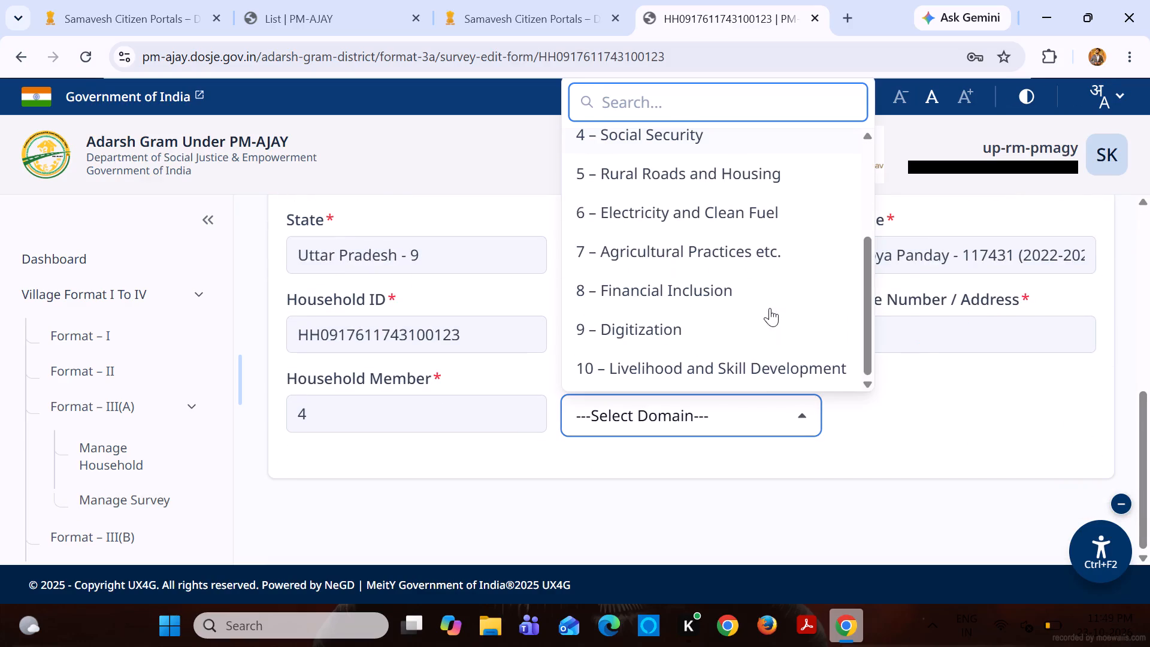
{"action": "left_click", "coordinate": [730, 371]}
Set house 124's youth eligible for bank linked loans (10.2) and members wishing to join an SHG (10.3) to 0, and save the survey.
{"action": "scroll", "coordinate": [845, 424], "scroll_direction": "down", "scroll_amount": 4}
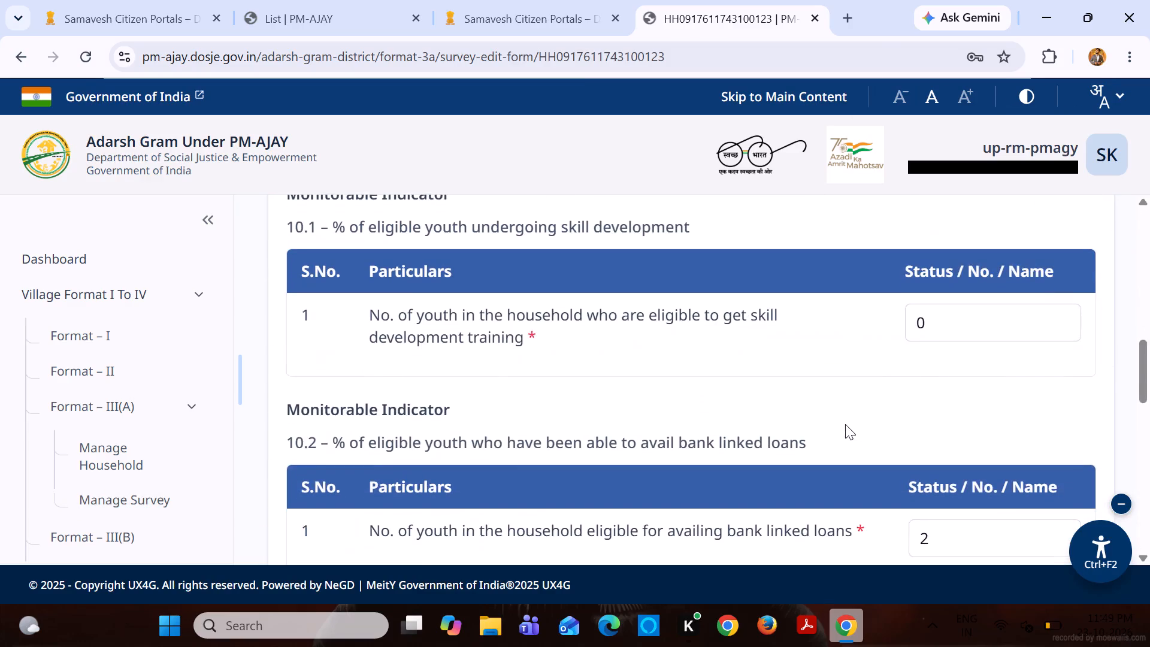
{"action": "scroll", "coordinate": [971, 392], "scroll_direction": "down", "scroll_amount": 2}
{"action": "left_click", "coordinate": [973, 352]}
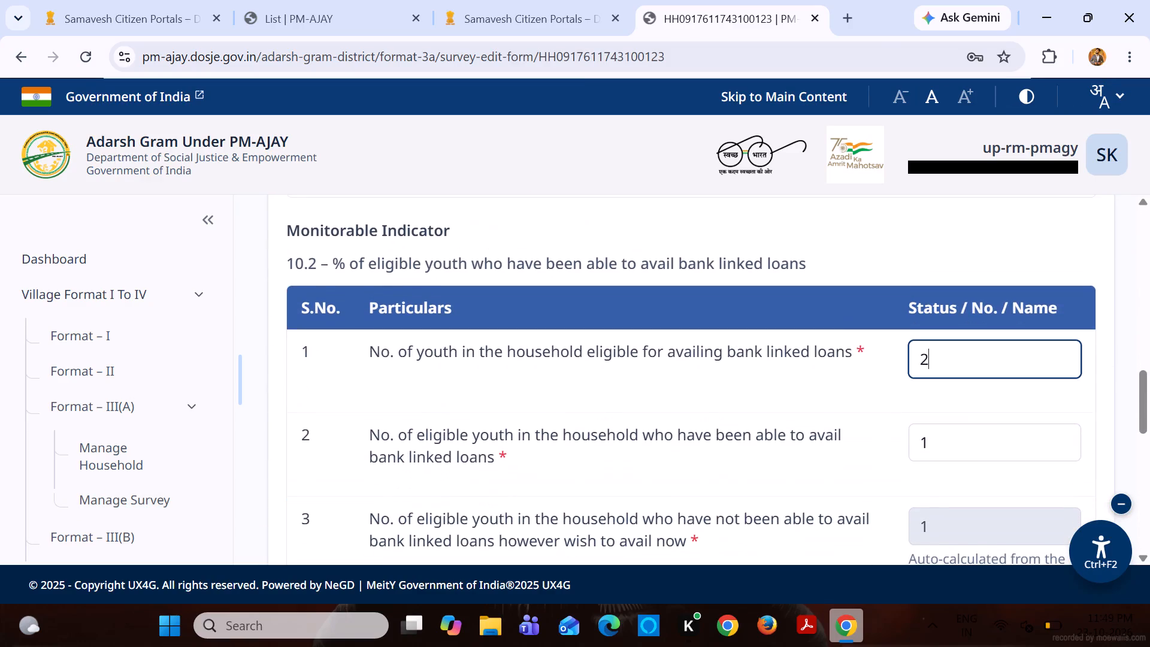
{"action": "key", "text": "BackSpace"}
{"action": "key", "text": "0"}
{"action": "scroll", "coordinate": [973, 352], "scroll_direction": "down", "scroll_amount": 4}
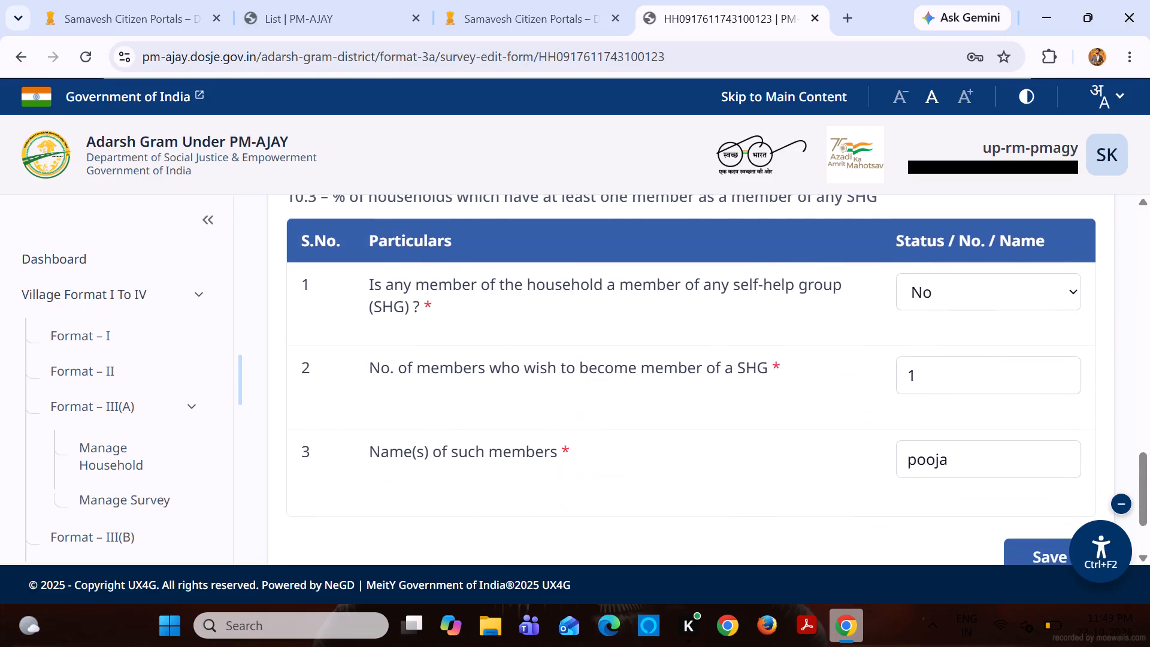
{"action": "left_click", "coordinate": [997, 371]}
{"action": "key", "text": "BackSpace"}
{"action": "key", "text": "0"}
{"action": "scroll", "coordinate": [997, 371], "scroll_direction": "down", "scroll_amount": 1}
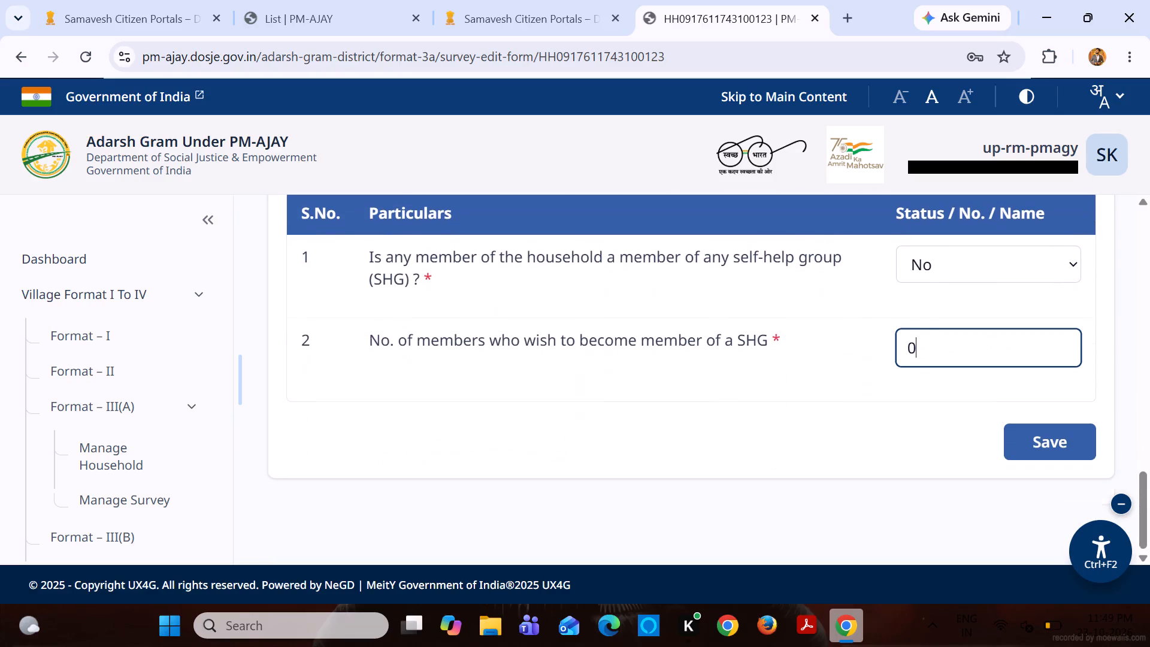
{"action": "scroll", "coordinate": [997, 371], "scroll_direction": "down", "scroll_amount": 2}
{"action": "left_click", "coordinate": [1075, 444]}
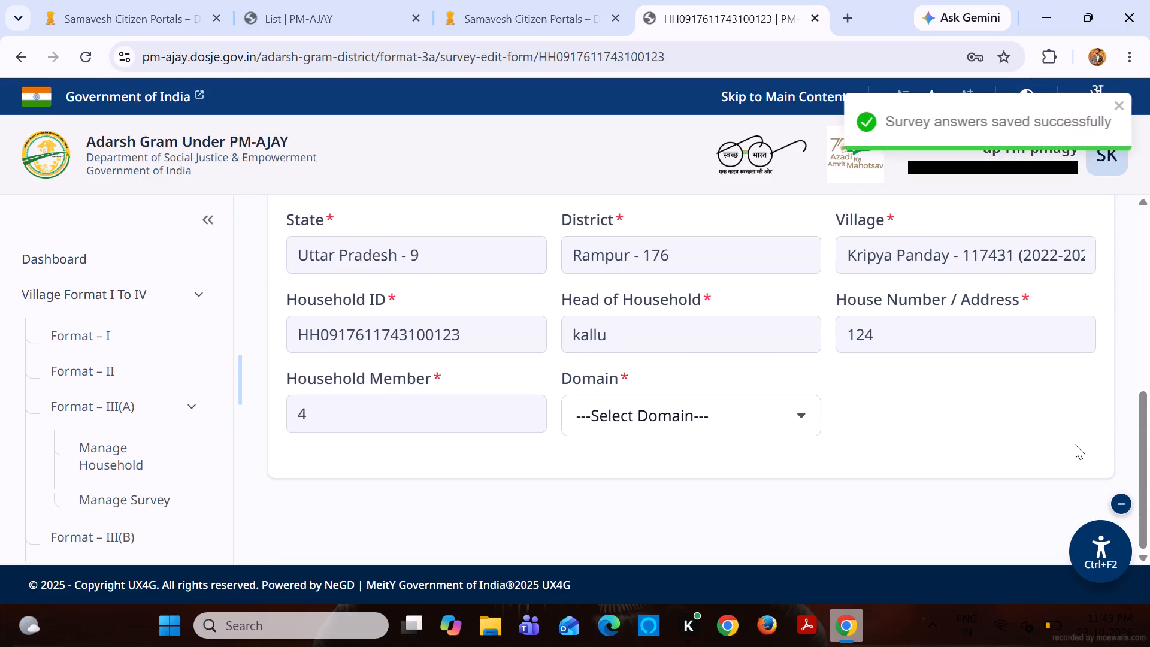
Go back from house 124's survey to the household survey list and bring up its page 2.
{"action": "scroll", "coordinate": [908, 360], "scroll_direction": "up", "scroll_amount": 9}
{"action": "left_click", "coordinate": [1033, 262]}
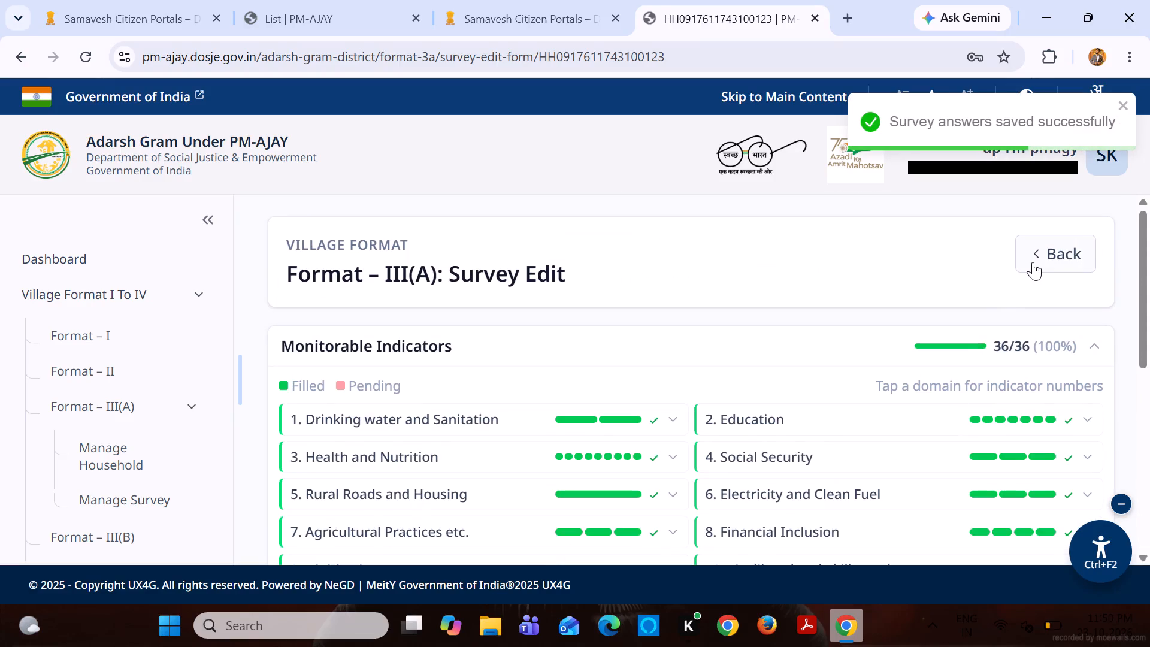
{"action": "scroll", "coordinate": [989, 298], "scroll_direction": "down", "scroll_amount": 9}
{"action": "scroll", "coordinate": [989, 298], "scroll_direction": "down", "scroll_amount": 18}
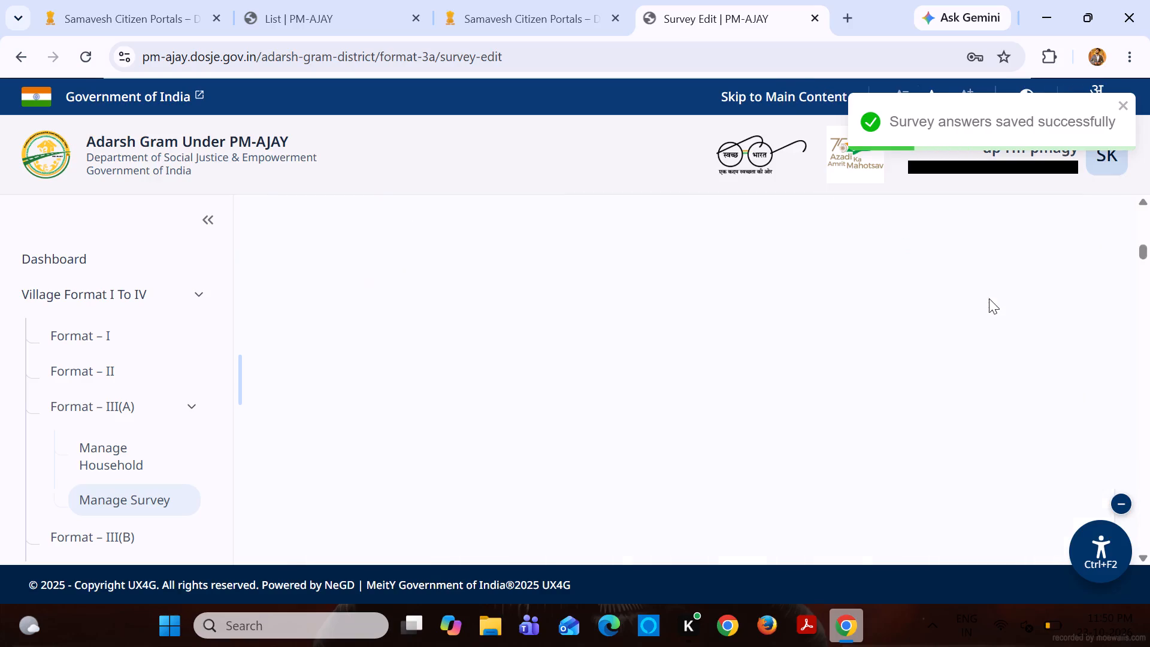
{"action": "scroll", "coordinate": [989, 298], "scroll_direction": "down", "scroll_amount": 20}
{"action": "scroll", "coordinate": [989, 298], "scroll_direction": "down", "scroll_amount": 20}
{"action": "scroll", "coordinate": [989, 298], "scroll_direction": "down", "scroll_amount": 5}
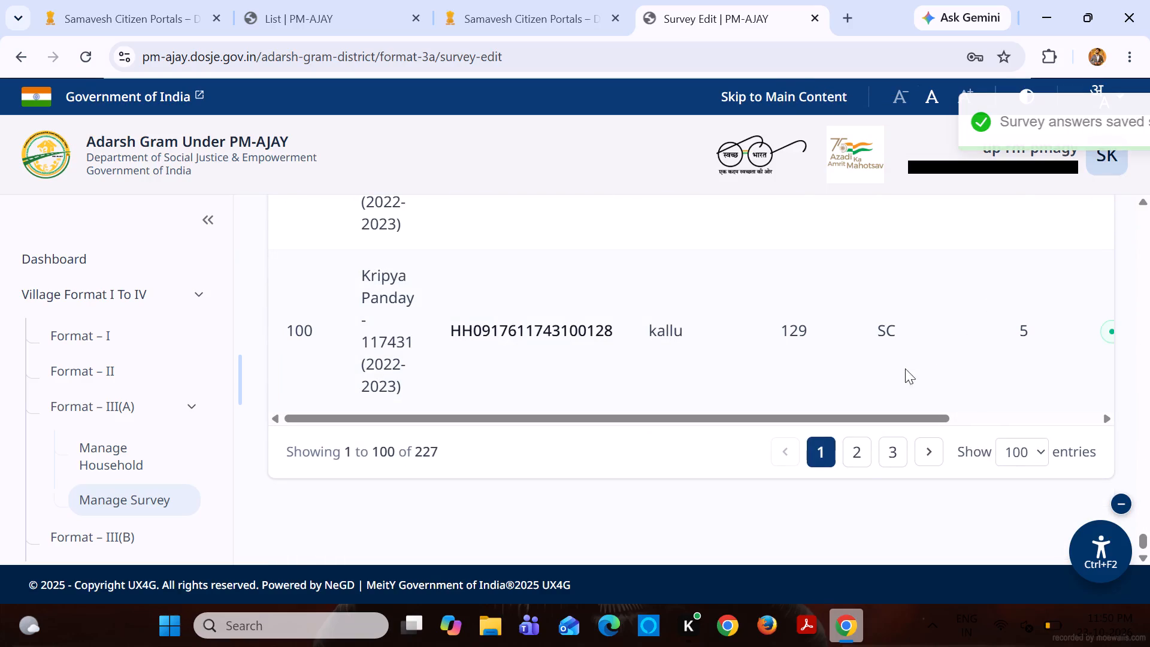
{"action": "left_click", "coordinate": [863, 452]}
Open house 125's survey, household ID ending 124, at domain 10 – Livelihood and Skill Development.
{"action": "scroll", "coordinate": [889, 300], "scroll_direction": "up", "scroll_amount": 7}
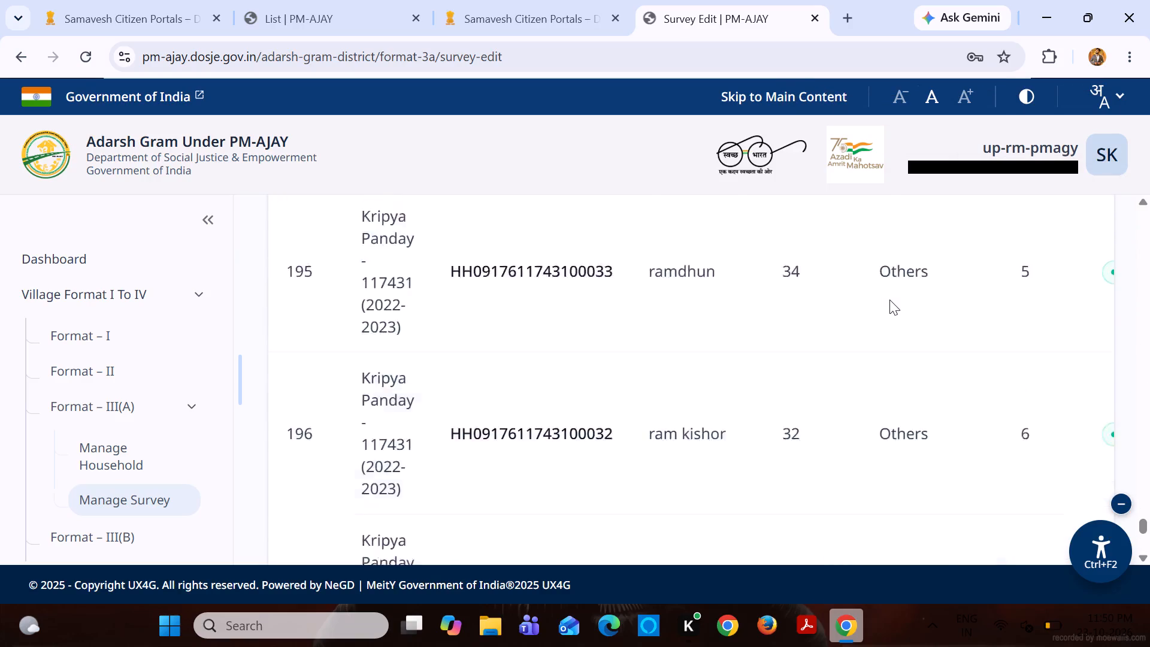
{"action": "scroll", "coordinate": [889, 300], "scroll_direction": "up", "scroll_amount": 20}
{"action": "scroll", "coordinate": [889, 300], "scroll_direction": "up", "scroll_amount": 20}
{"action": "scroll", "coordinate": [889, 300], "scroll_direction": "down", "scroll_amount": 2}
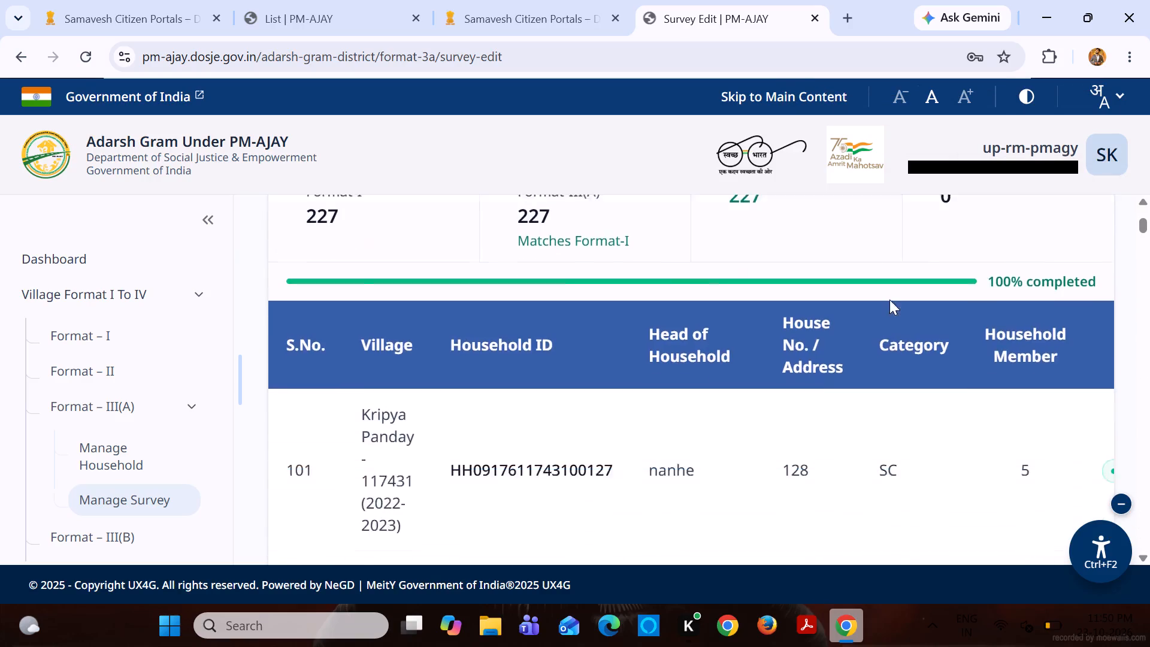
{"action": "scroll", "coordinate": [889, 300], "scroll_direction": "down", "scroll_amount": 7}
{"action": "scroll", "coordinate": [889, 300], "scroll_direction": "left", "scroll_amount": 4}
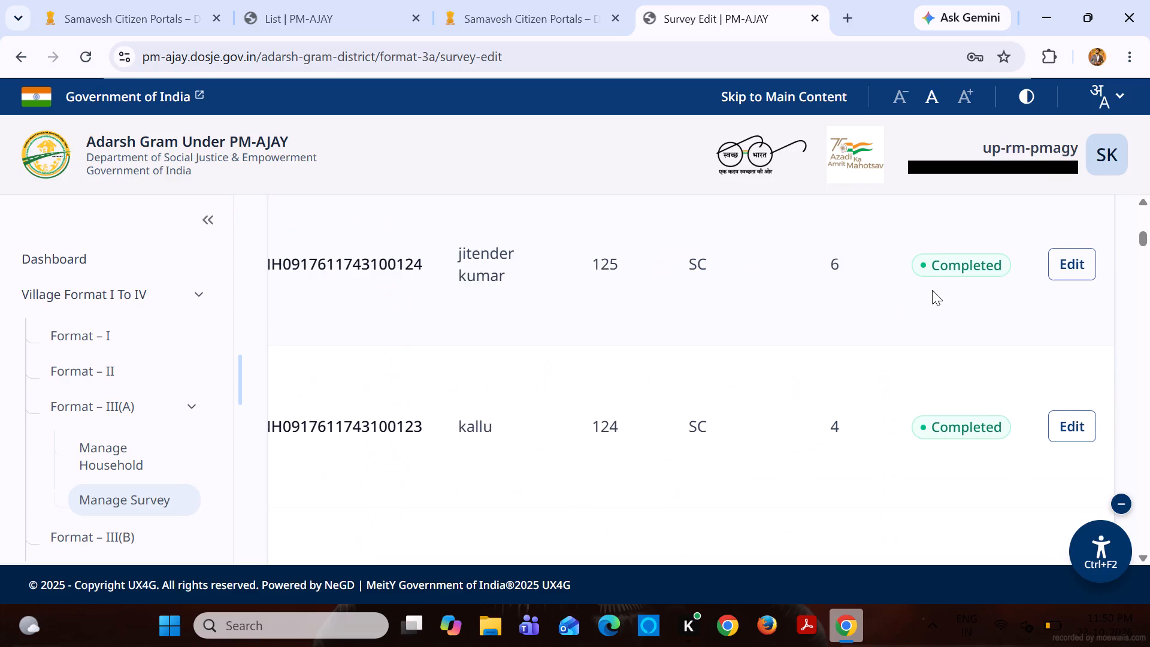
{"action": "left_click", "coordinate": [1085, 262]}
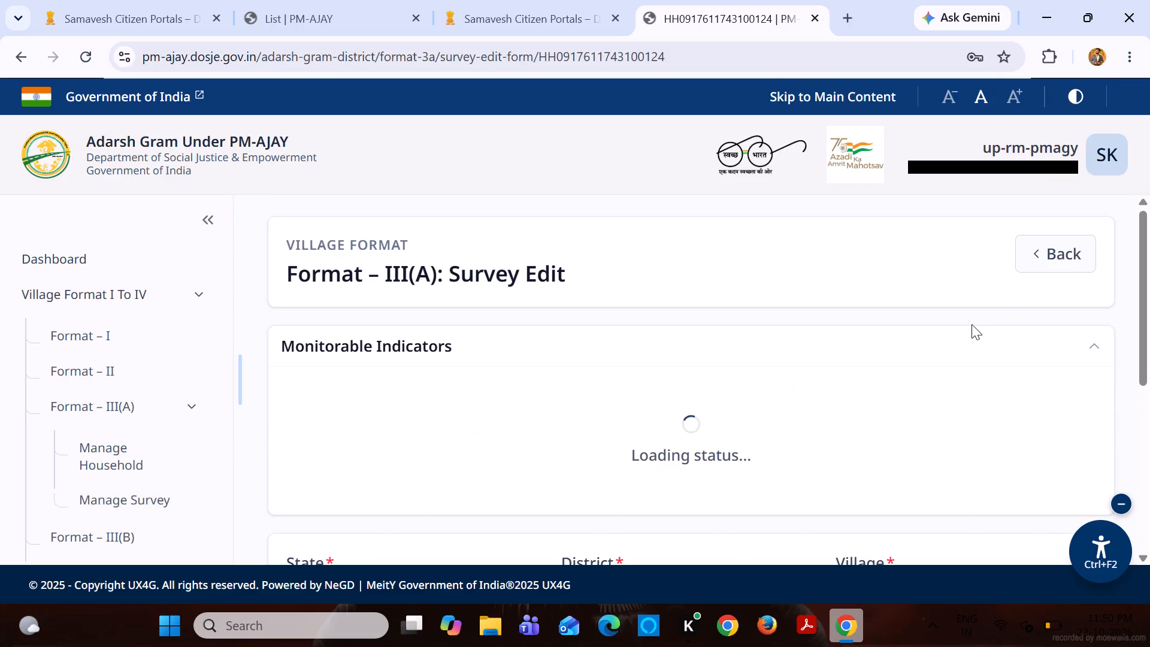
{"action": "scroll", "coordinate": [972, 324], "scroll_direction": "down", "scroll_amount": 9}
{"action": "left_click", "coordinate": [771, 403]}
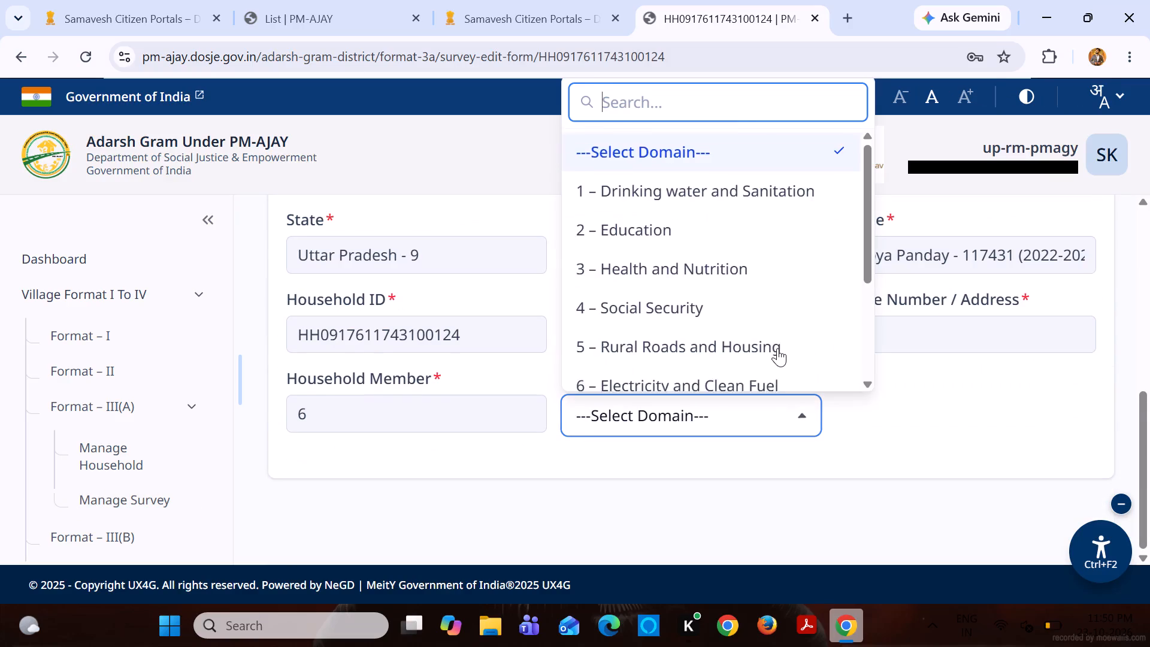
{"action": "scroll", "coordinate": [777, 348], "scroll_direction": "down", "scroll_amount": 6}
{"action": "left_click", "coordinate": [736, 369]}
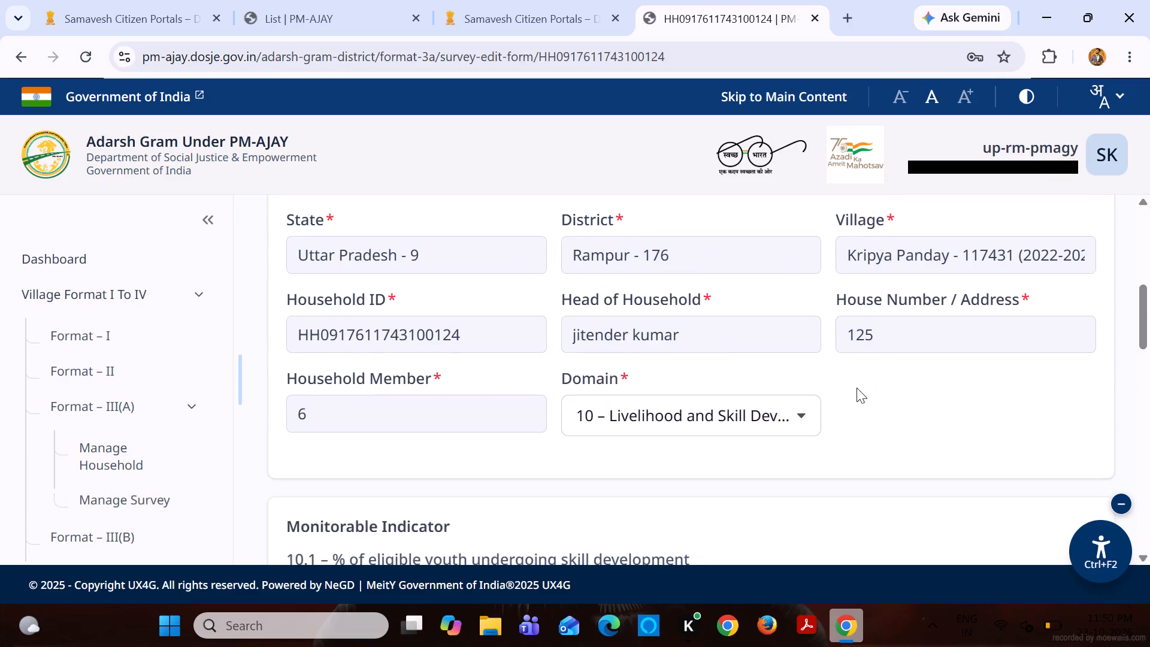
Set house 125's number of youth eligible for bank linked loans (10.2) to 0 and save the survey.
{"action": "scroll", "coordinate": [857, 388], "scroll_direction": "down", "scroll_amount": 5}
{"action": "scroll", "coordinate": [992, 374], "scroll_direction": "down", "scroll_amount": 1}
{"action": "left_click", "coordinate": [979, 380]}
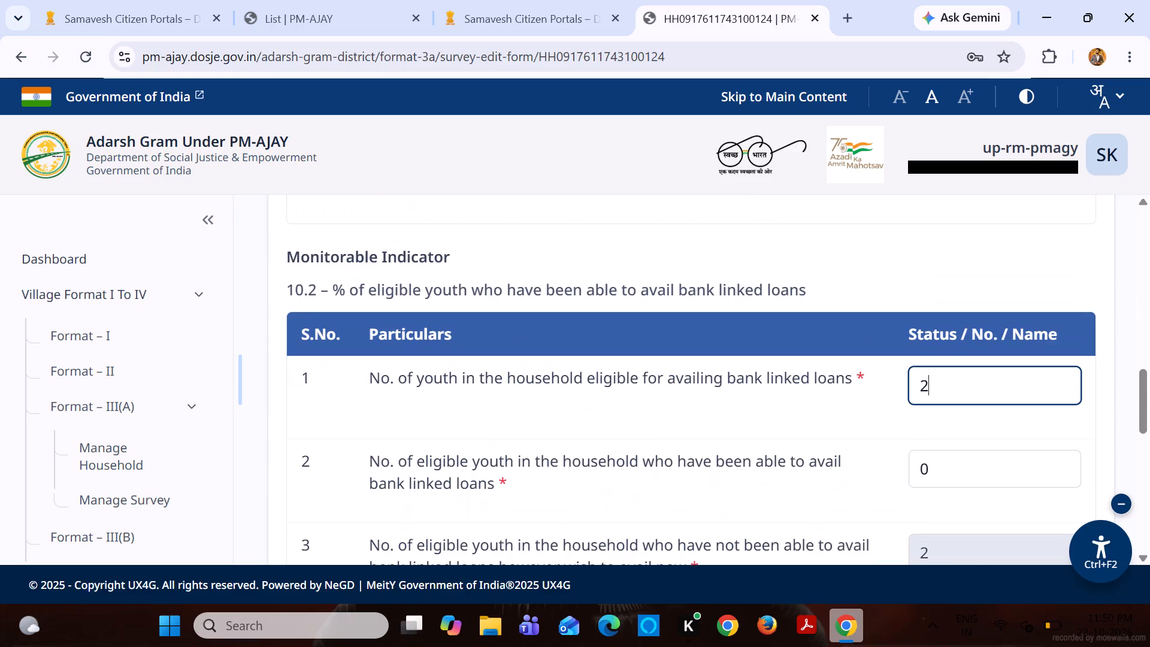
{"action": "key", "text": "BackSpace"}
{"action": "key", "text": "0"}
{"action": "scroll", "coordinate": [979, 380], "scroll_direction": "down", "scroll_amount": 4}
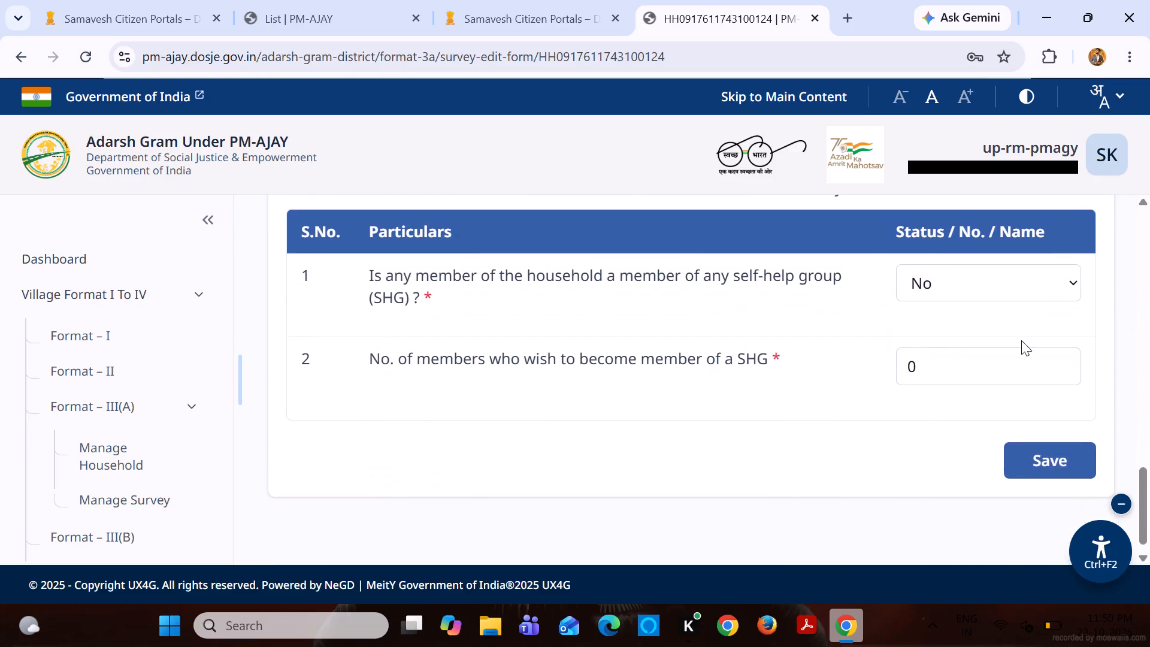
{"action": "left_click", "coordinate": [1054, 471]}
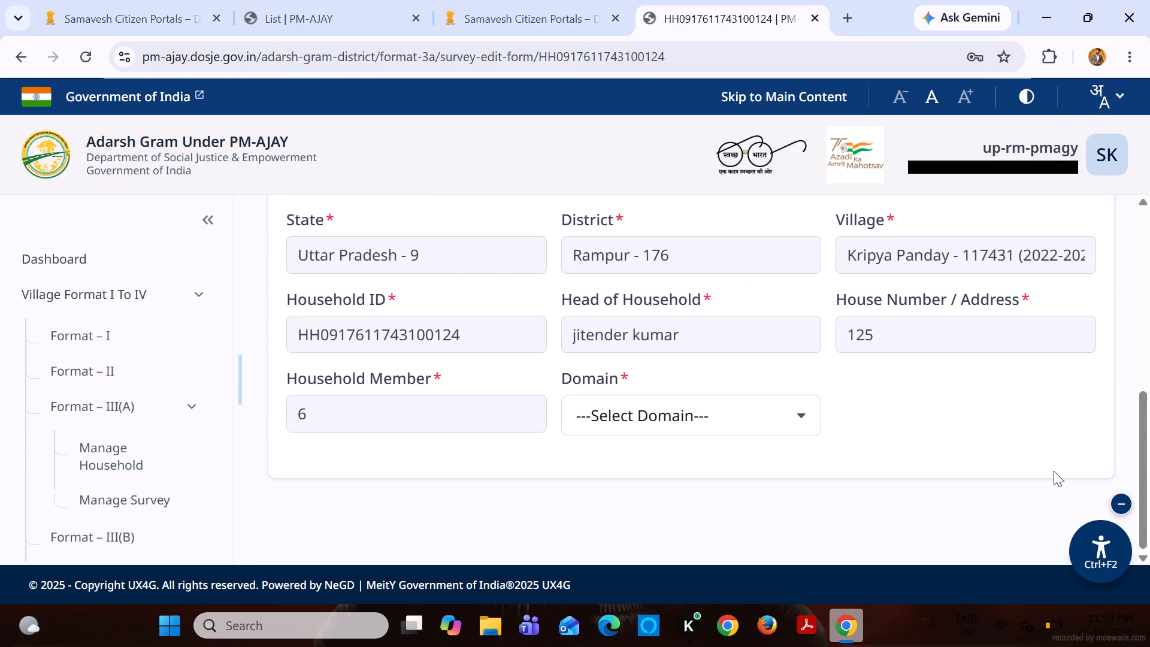
Reload the Format – III(B) page and select block Milak - 1486, gram panchayat Kripya Pandey - 84604 and village Kripya Panday.
{"action": "left_click", "coordinate": [357, 5]}
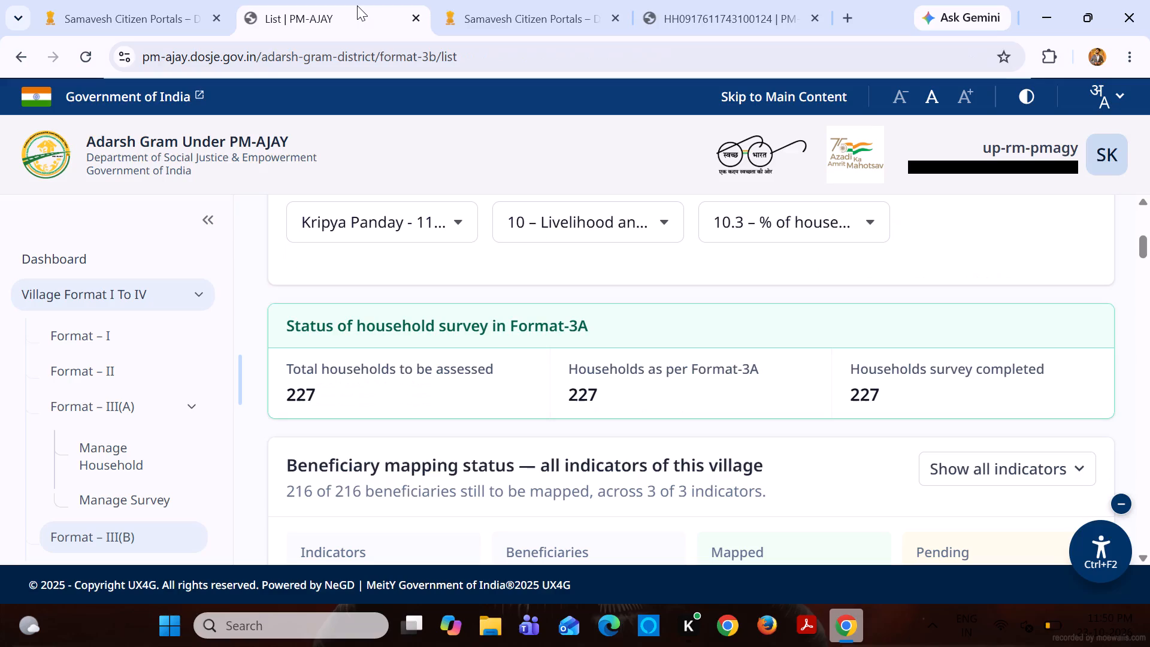
{"action": "left_click", "coordinate": [84, 62]}
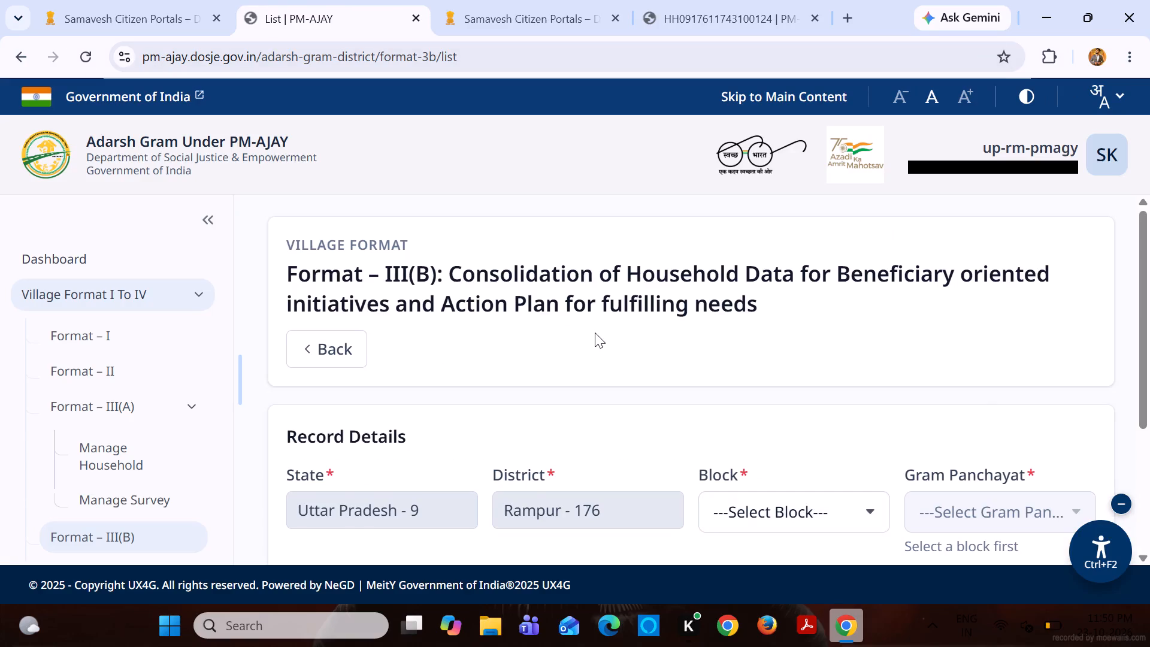
{"action": "scroll", "coordinate": [595, 332], "scroll_direction": "down", "scroll_amount": 3}
{"action": "left_click", "coordinate": [774, 306]}
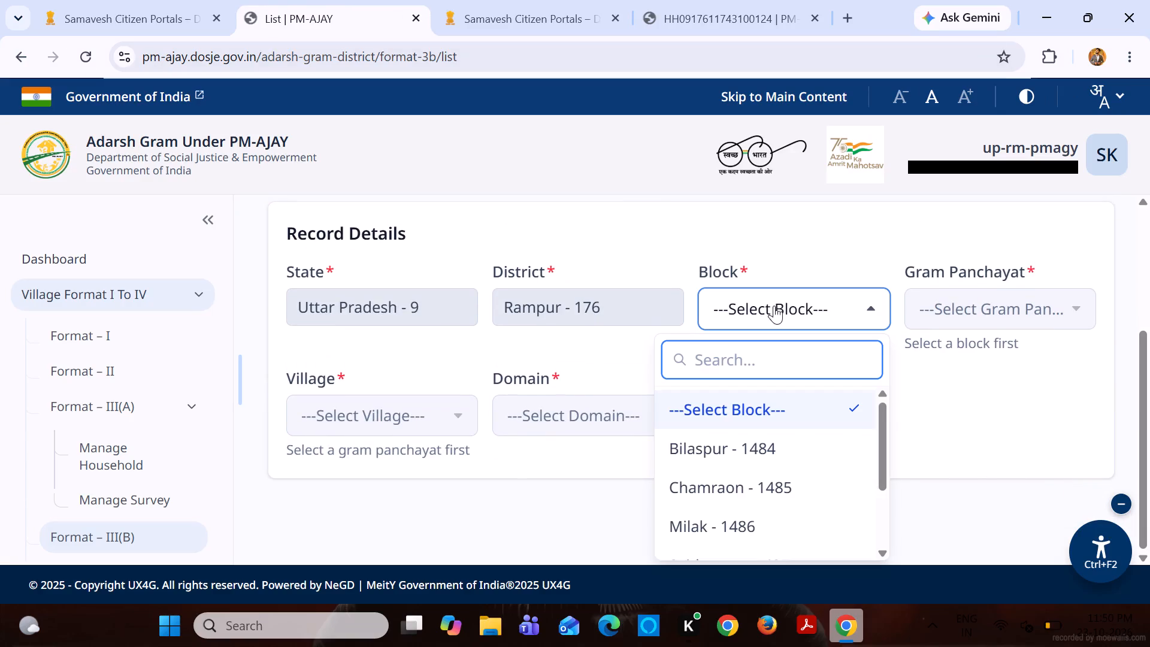
{"action": "scroll", "coordinate": [768, 443], "scroll_direction": "down", "scroll_amount": 1}
{"action": "left_click", "coordinate": [722, 426]}
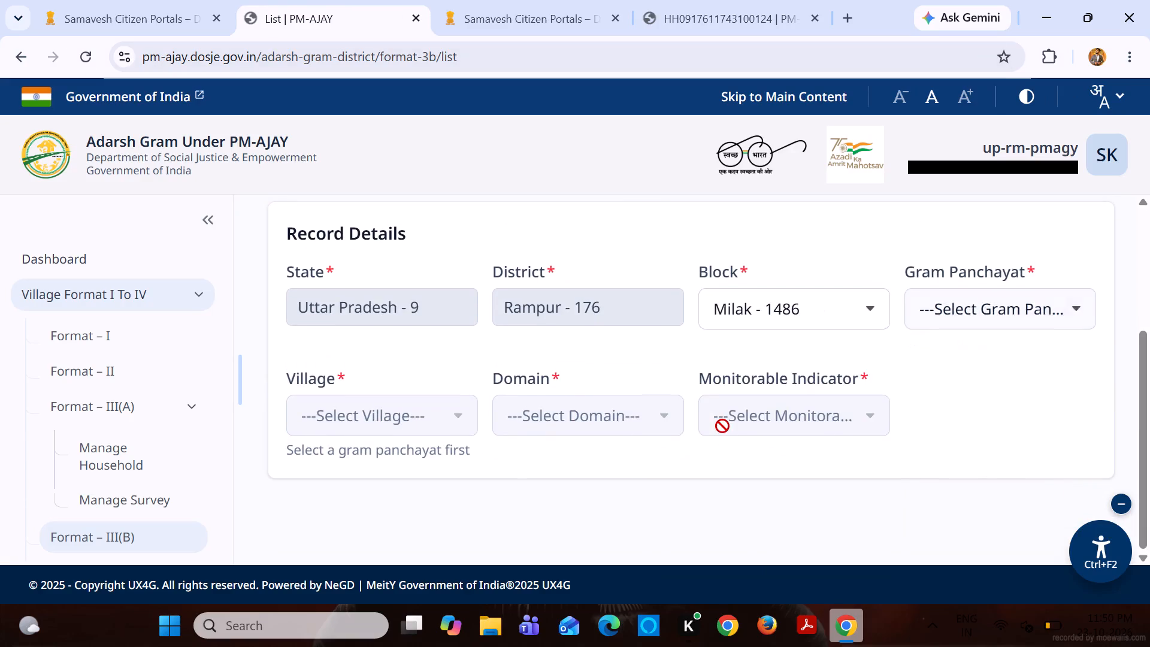
{"action": "left_click", "coordinate": [998, 313]}
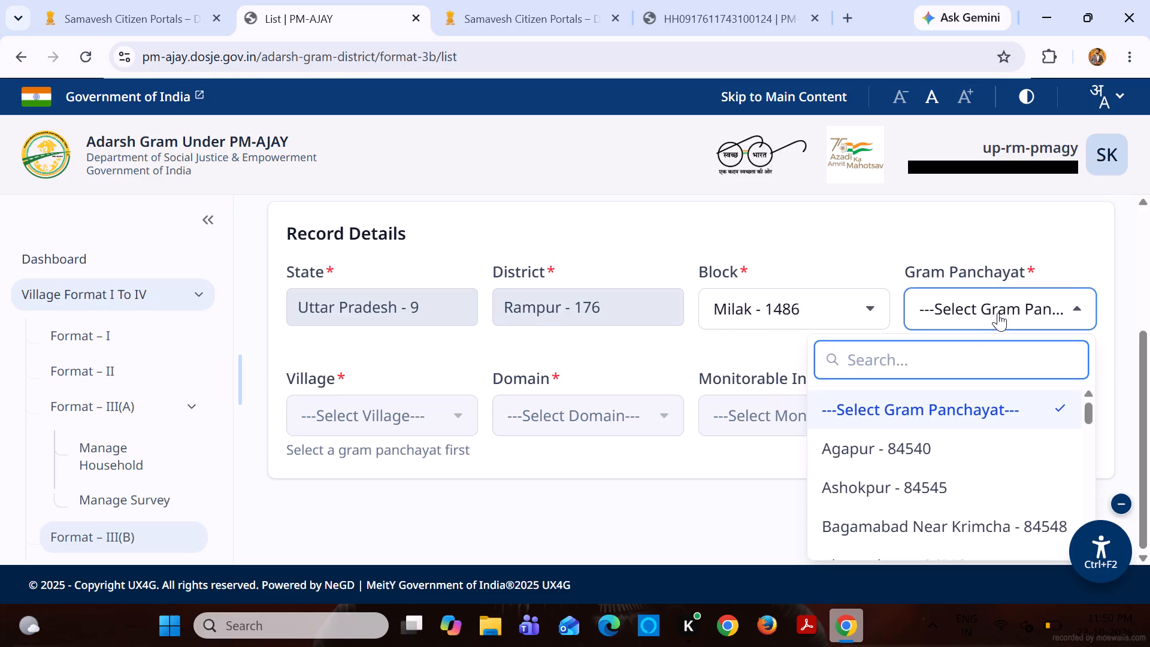
{"action": "type", "text": "krip"}
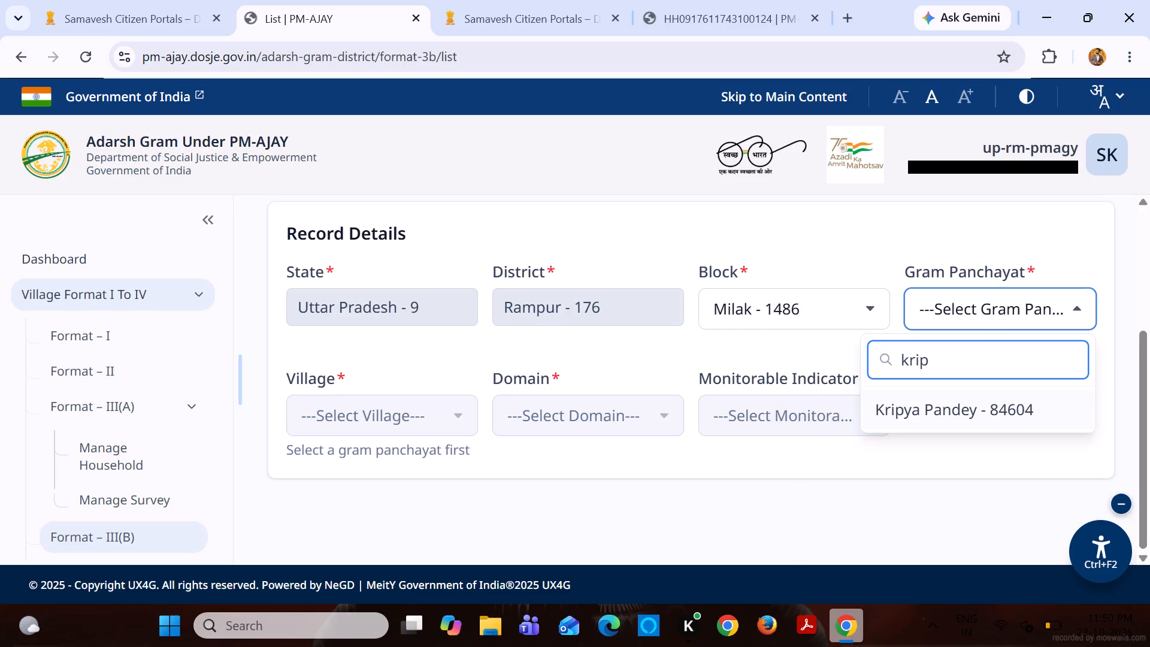
{"action": "left_click", "coordinate": [970, 398]}
{"action": "left_click", "coordinate": [458, 412]}
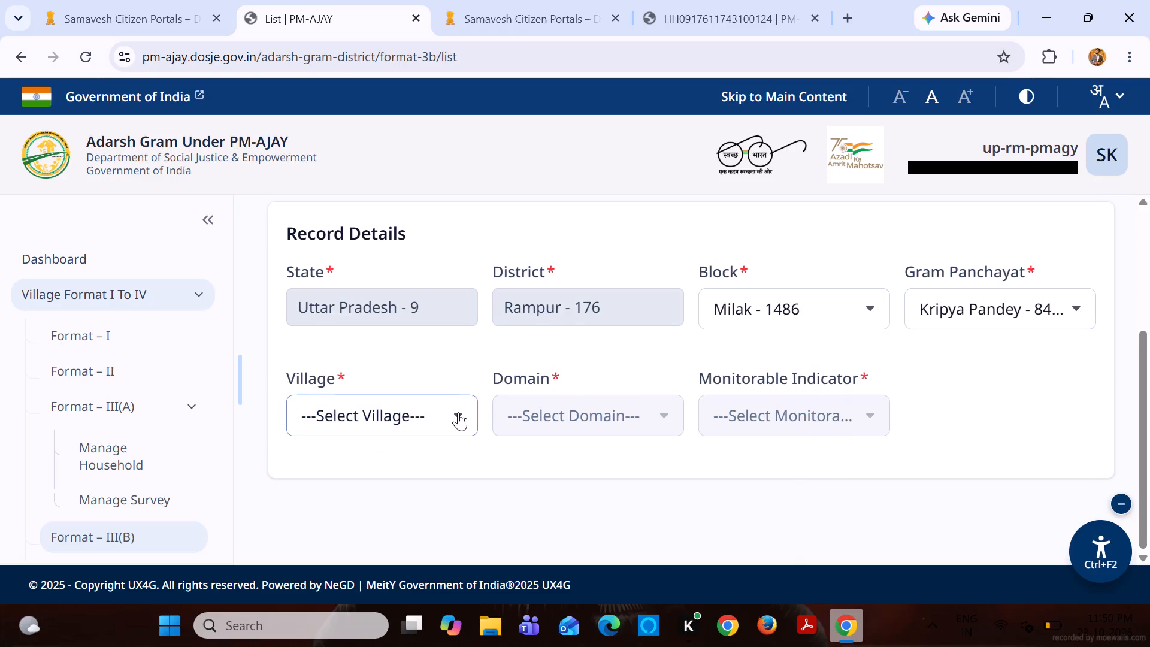
{"action": "left_click", "coordinate": [412, 365]}
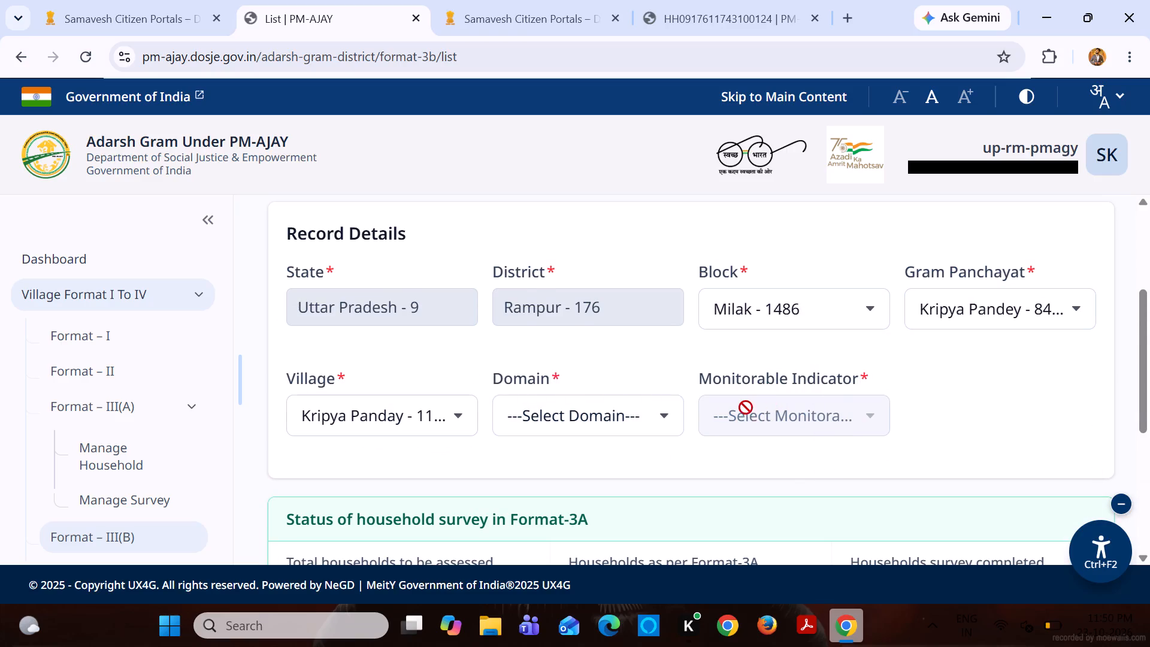
{"action": "scroll", "coordinate": [762, 408], "scroll_direction": "down", "scroll_amount": 3}
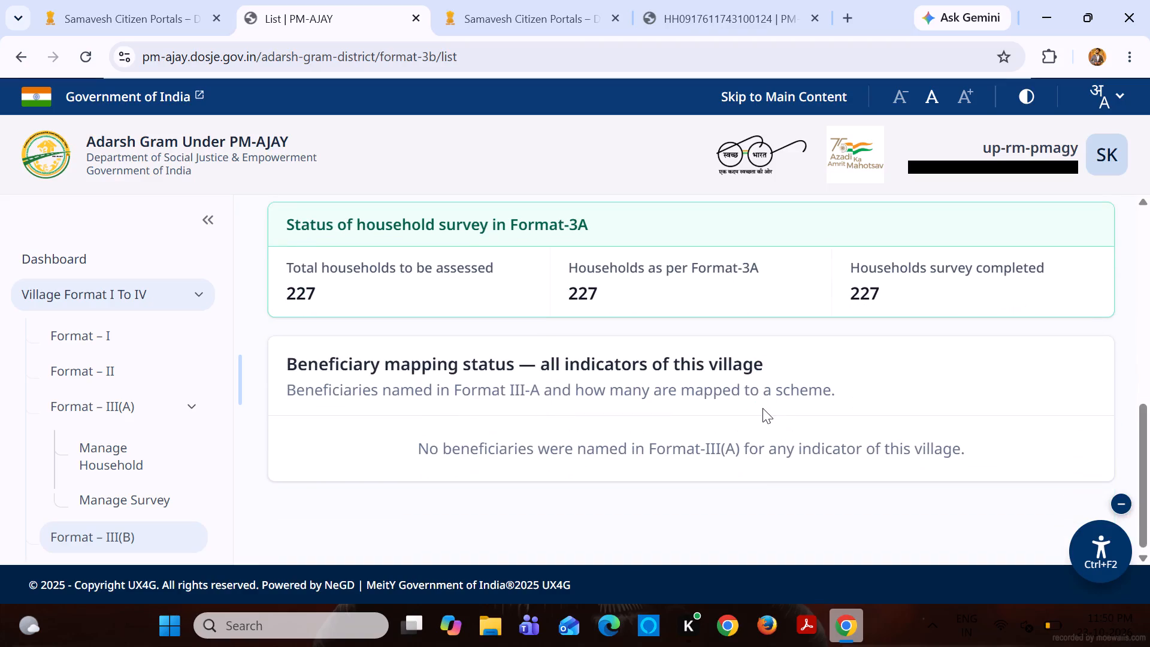
{"action": "scroll", "coordinate": [762, 408], "scroll_direction": "down", "scroll_amount": 5}
{"action": "scroll", "coordinate": [762, 408], "scroll_direction": "up", "scroll_amount": 1}
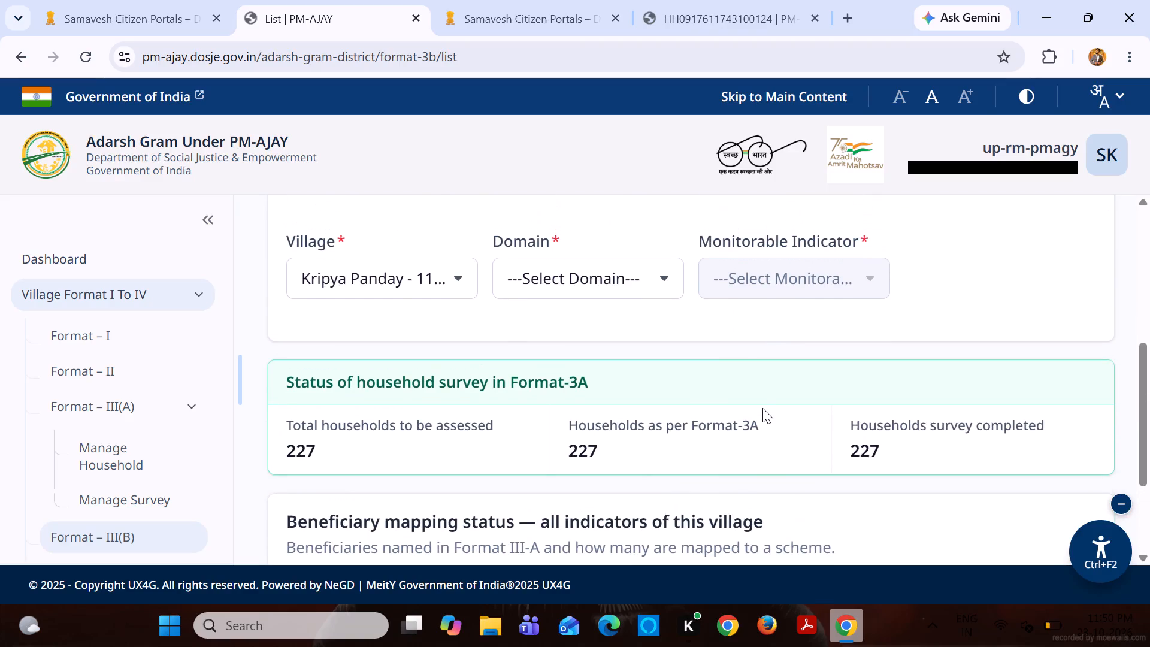
{"action": "scroll", "coordinate": [762, 408], "scroll_direction": "up", "scroll_amount": 3}
{"action": "scroll", "coordinate": [762, 408], "scroll_direction": "down", "scroll_amount": 3}
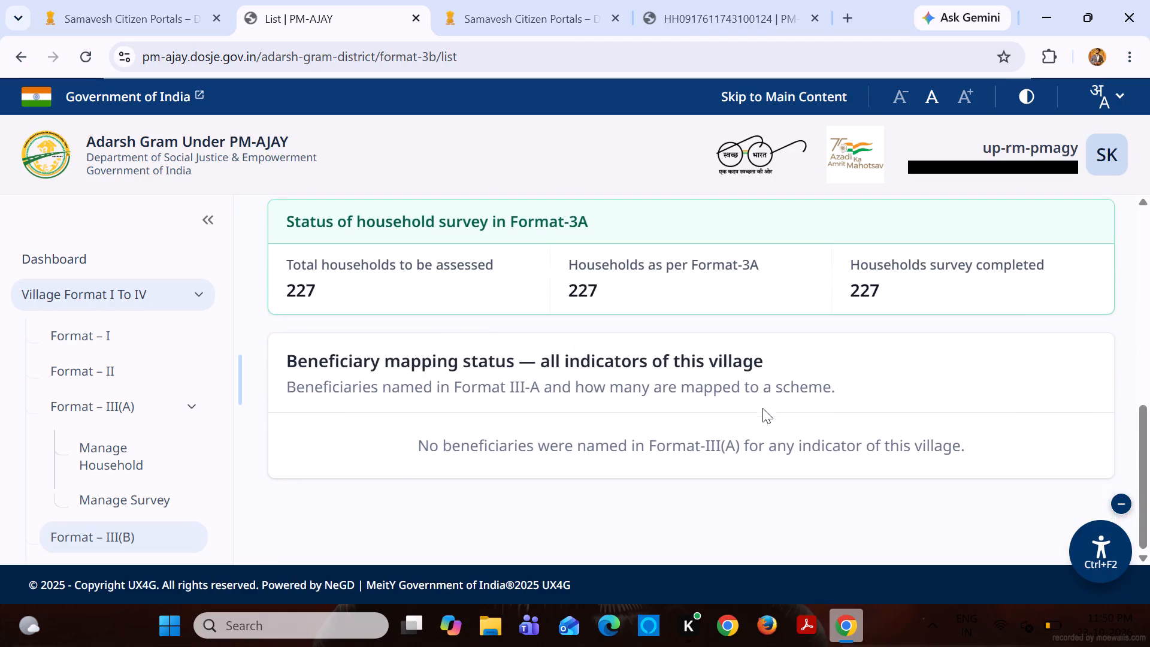
{"action": "scroll", "coordinate": [762, 408], "scroll_direction": "down", "scroll_amount": 2}
{"action": "scroll", "coordinate": [762, 408], "scroll_direction": "up", "scroll_amount": 3}
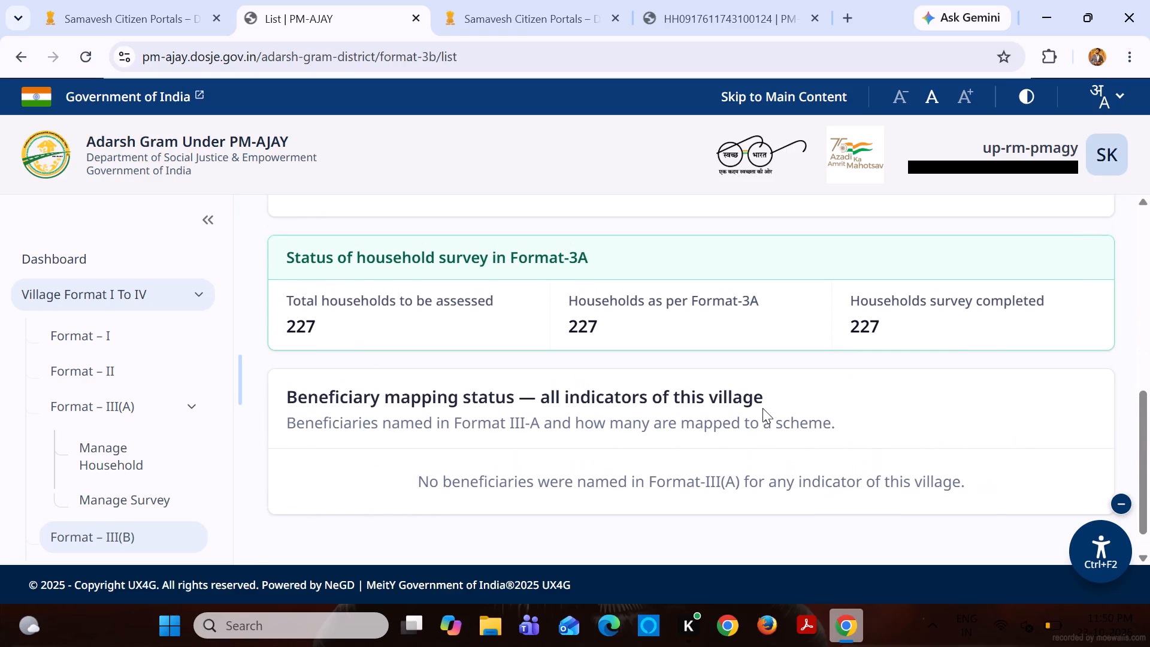
{"action": "scroll", "coordinate": [762, 408], "scroll_direction": "up", "scroll_amount": 3}
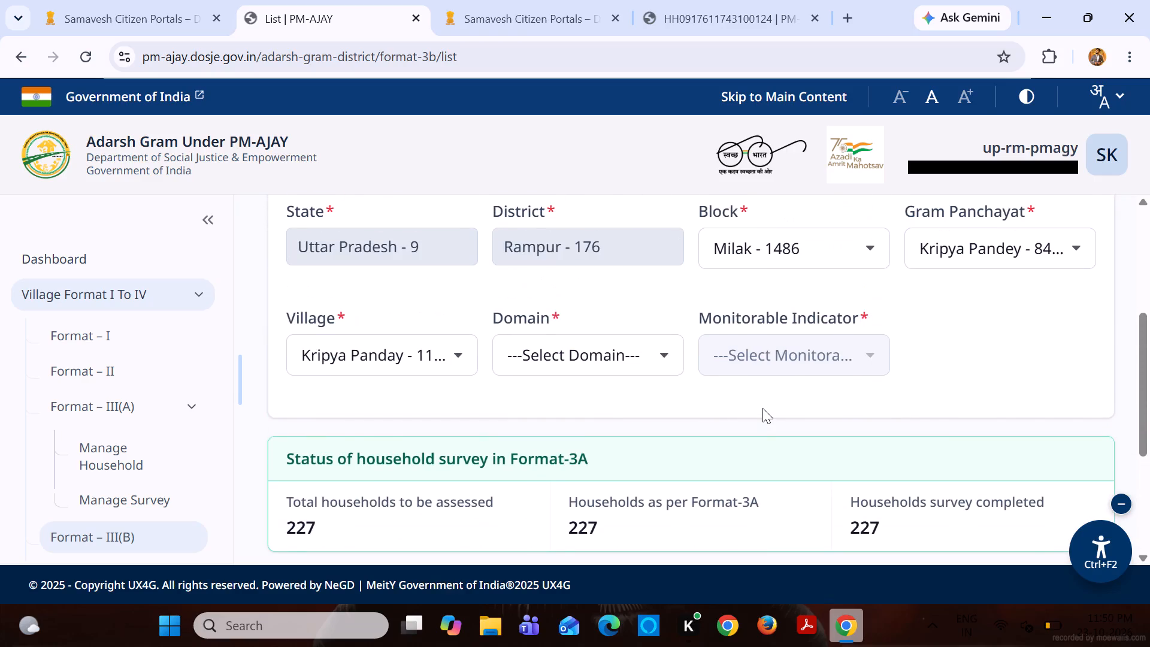
{"action": "scroll", "coordinate": [762, 408], "scroll_direction": "up", "scroll_amount": 8}
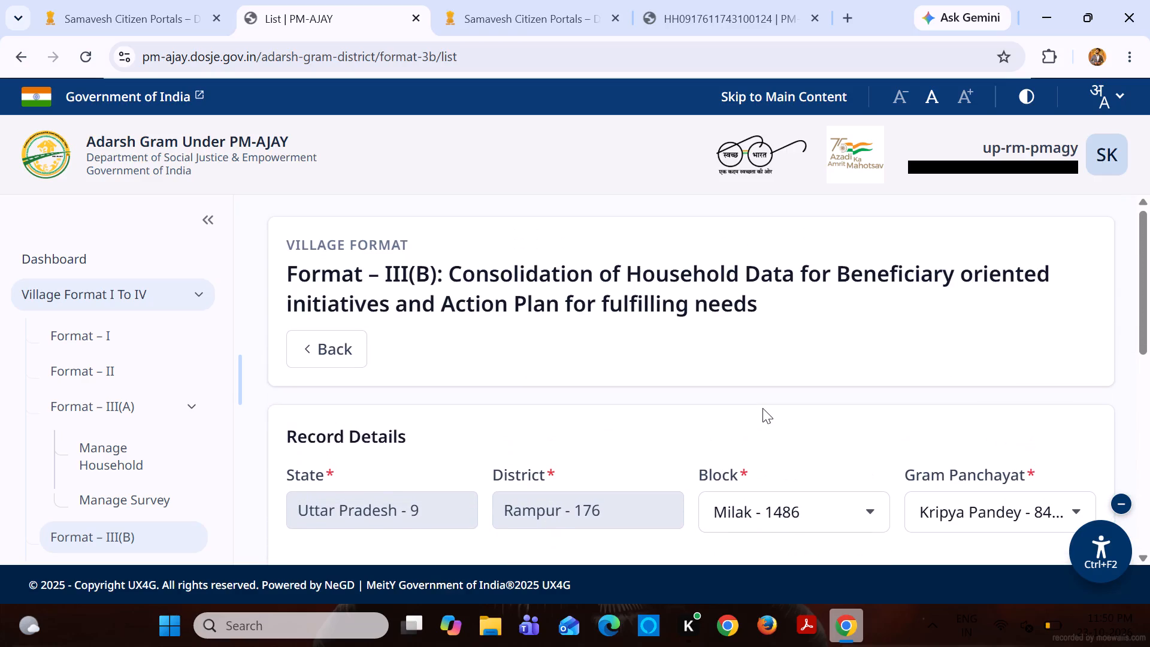
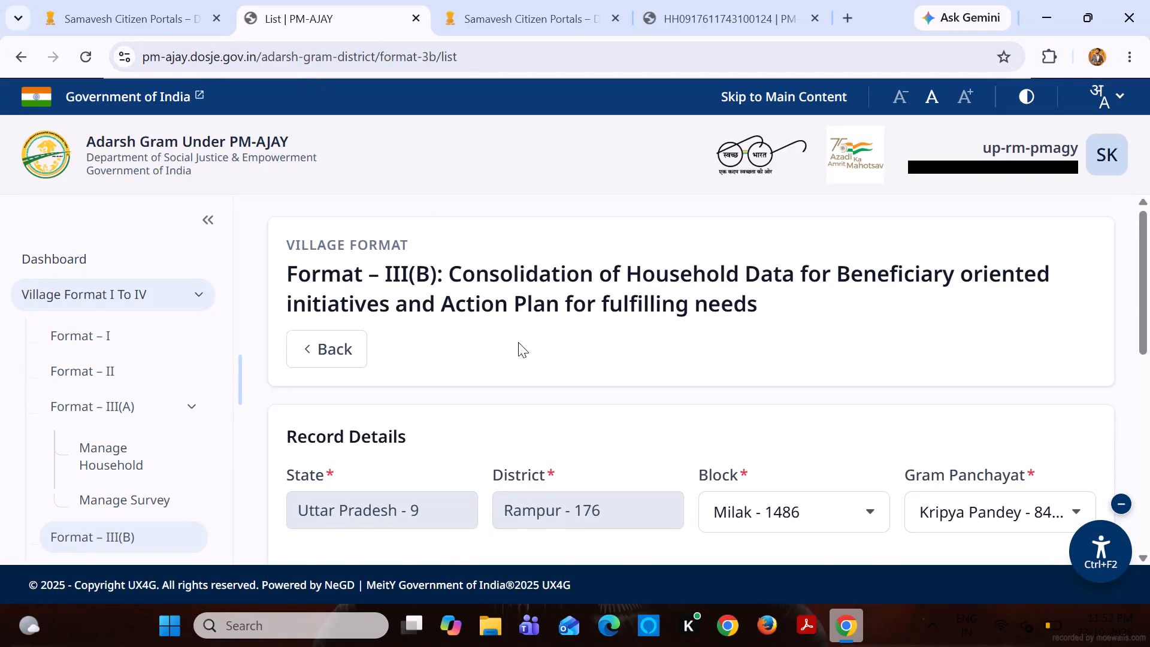
{"action": "scroll", "coordinate": [518, 342], "scroll_direction": "down", "scroll_amount": 4}
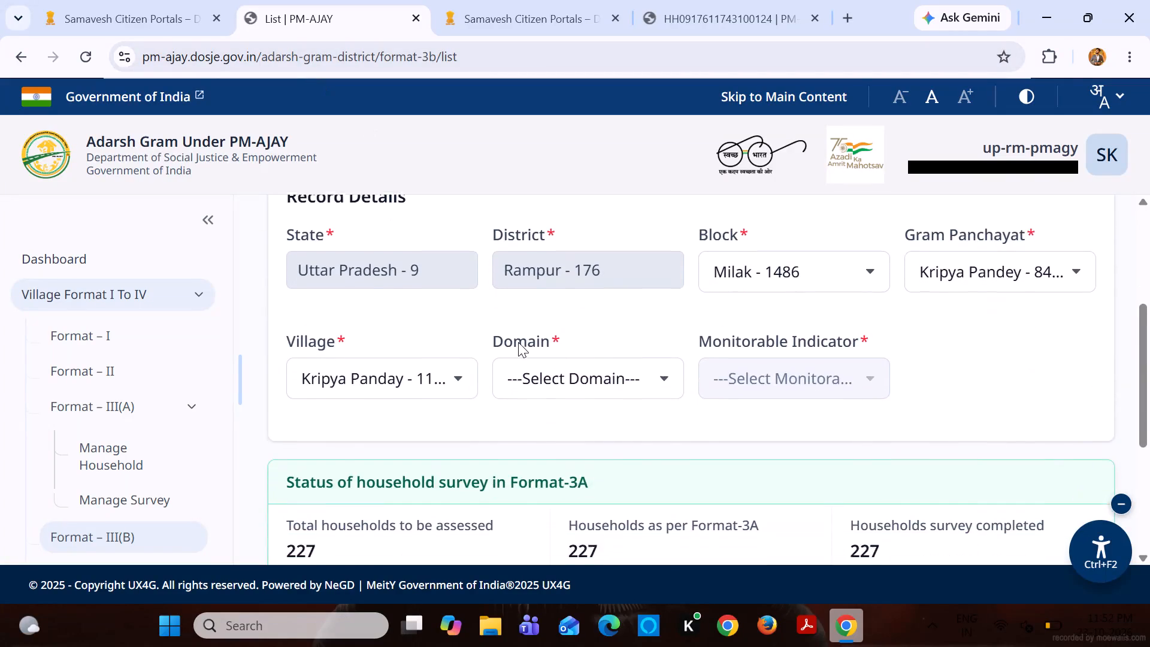
{"action": "left_click", "coordinate": [846, 262]}
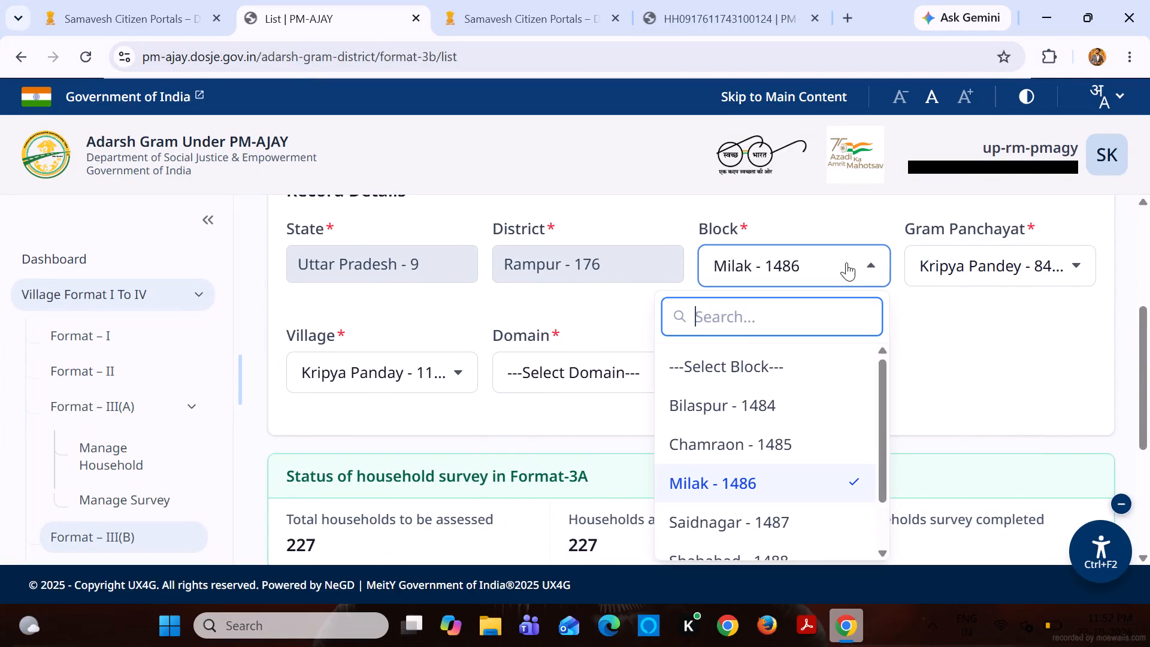
{"action": "left_click", "coordinate": [949, 367]}
{"action": "left_click", "coordinate": [1004, 267]}
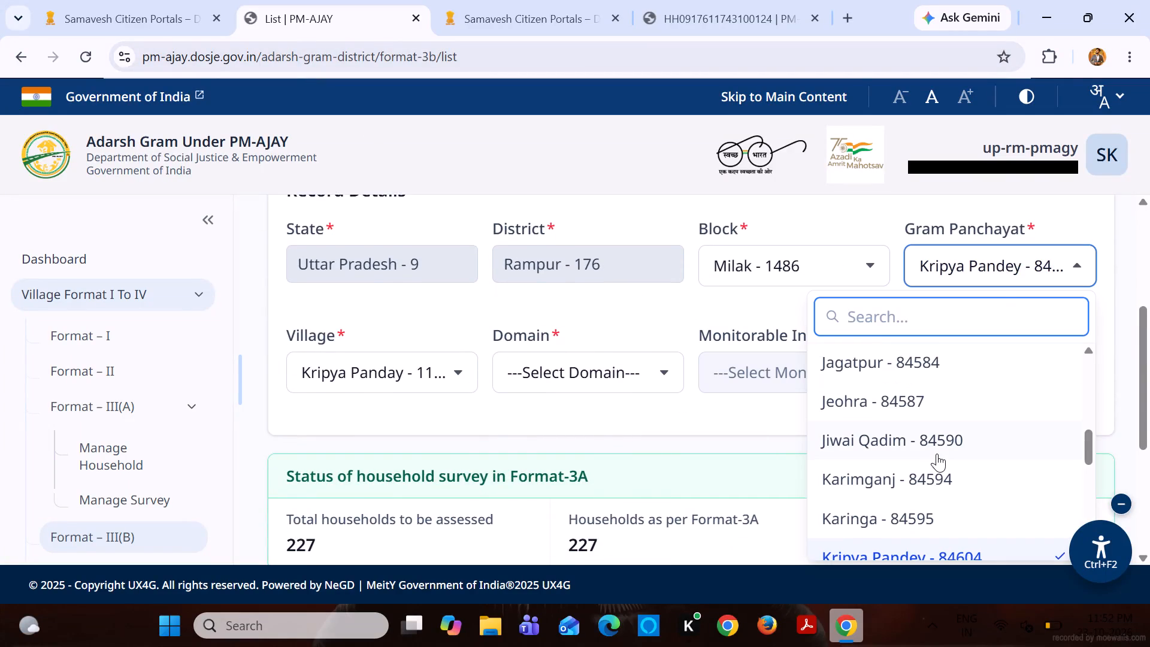
{"action": "scroll", "coordinate": [937, 453], "scroll_direction": "up", "scroll_amount": 13}
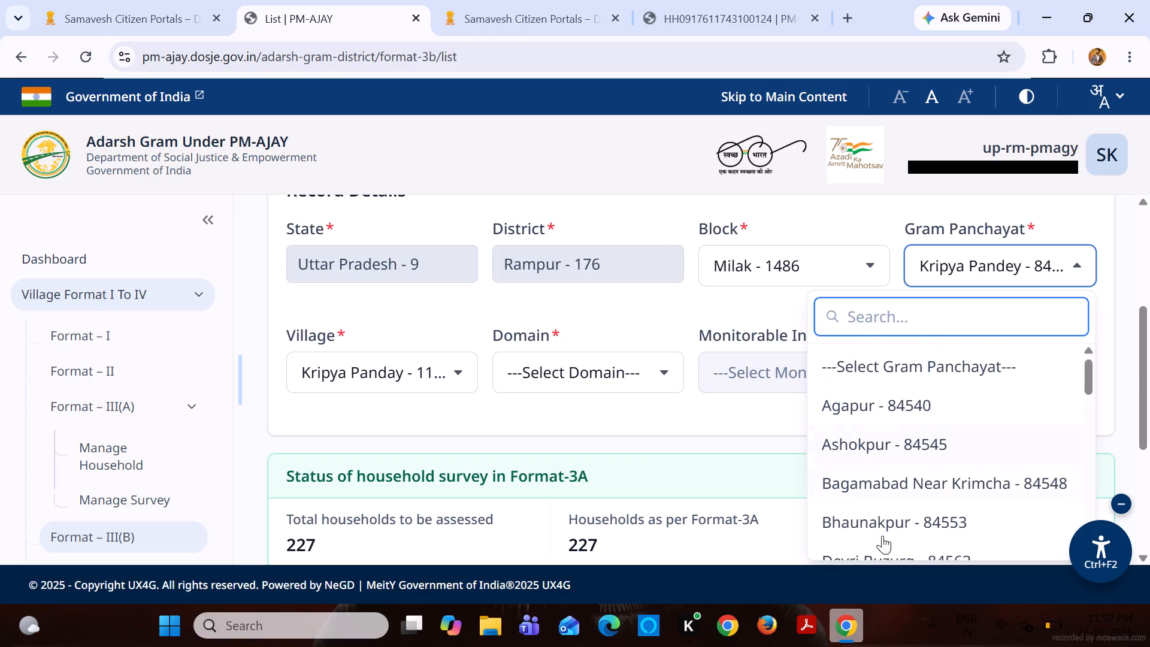
{"action": "left_click", "coordinate": [864, 496]}
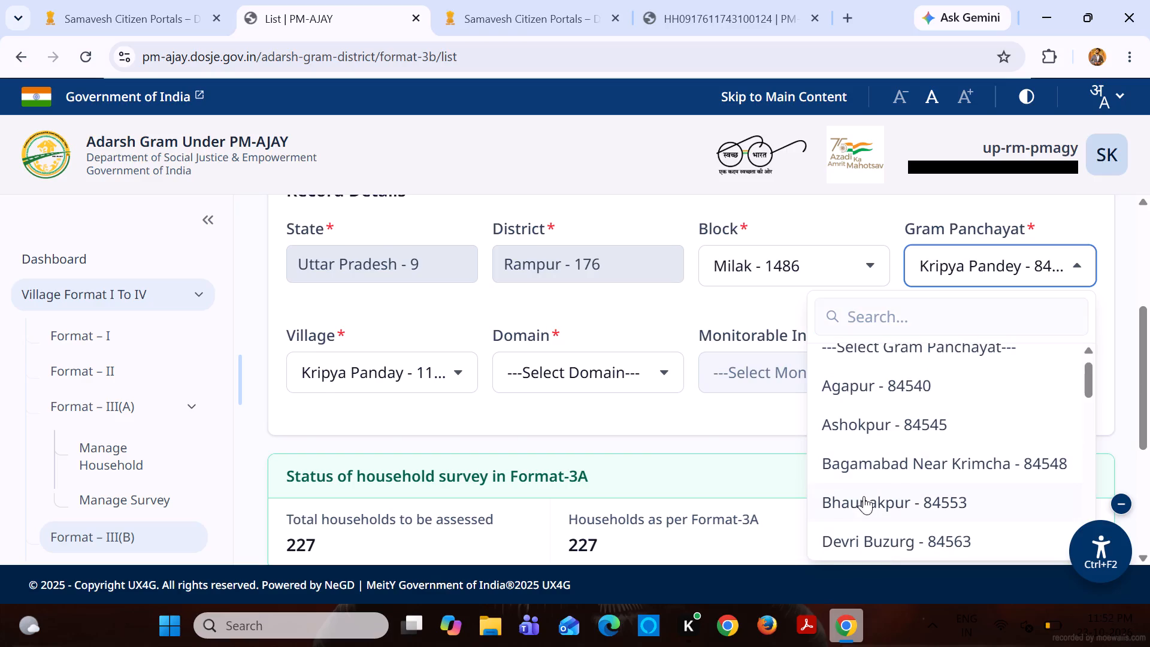
{"action": "left_click", "coordinate": [408, 418]}
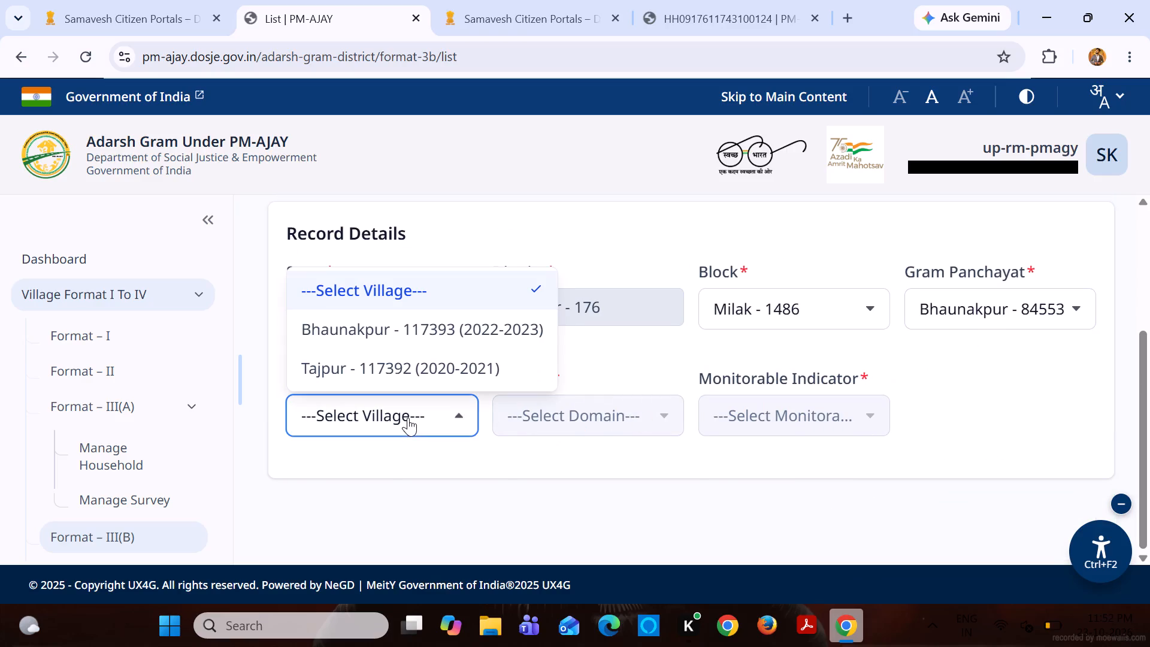
{"action": "left_click", "coordinate": [409, 323]}
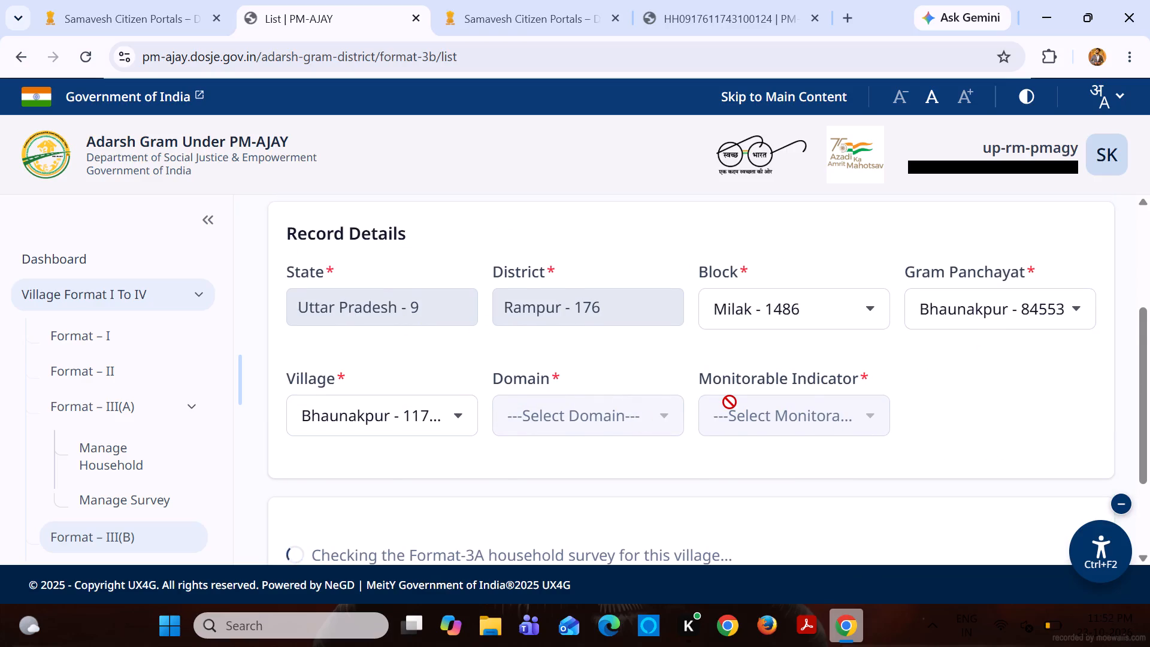
Open the pending beneficiary mapping for indicator 1.3 under Domain 1 – Drinking Water and Sanitation.
{"action": "scroll", "coordinate": [730, 402], "scroll_direction": "down", "scroll_amount": 5}
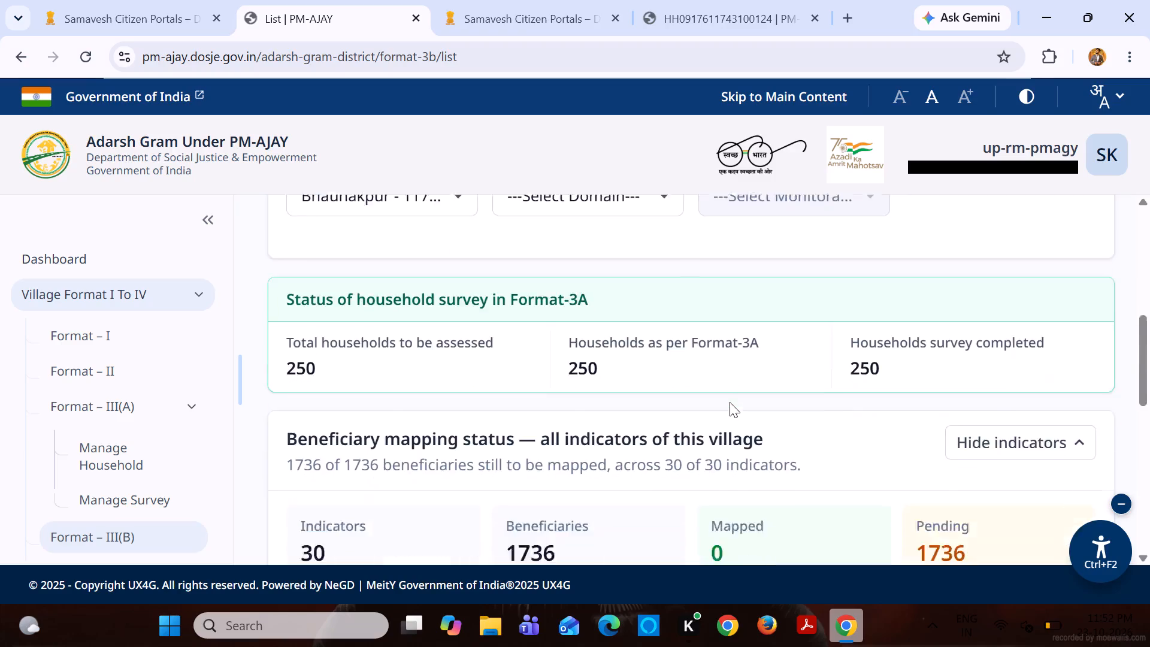
{"action": "scroll", "coordinate": [730, 402], "scroll_direction": "down", "scroll_amount": 5}
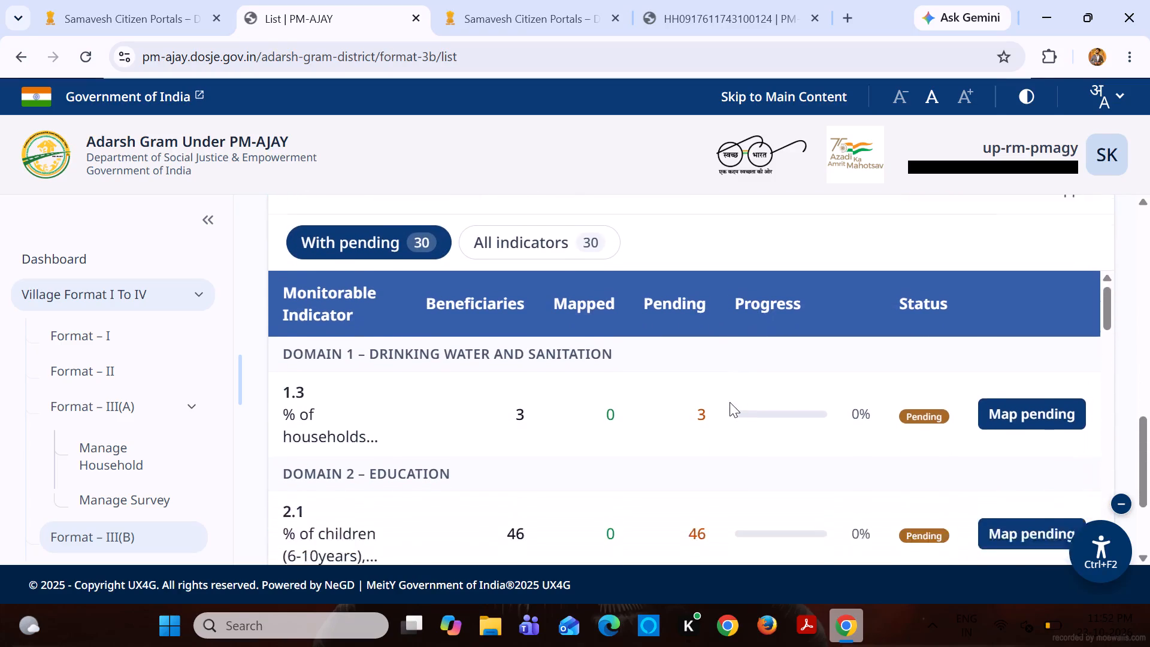
{"action": "scroll", "coordinate": [730, 402], "scroll_direction": "down", "scroll_amount": 1}
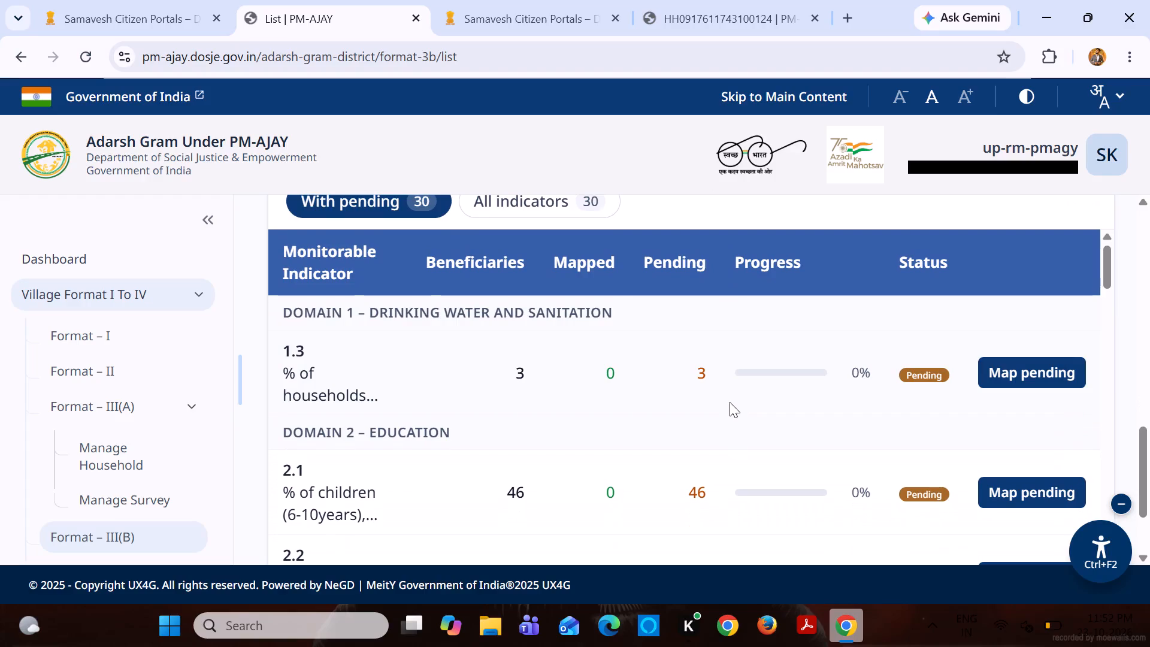
{"action": "left_click", "coordinate": [992, 374]}
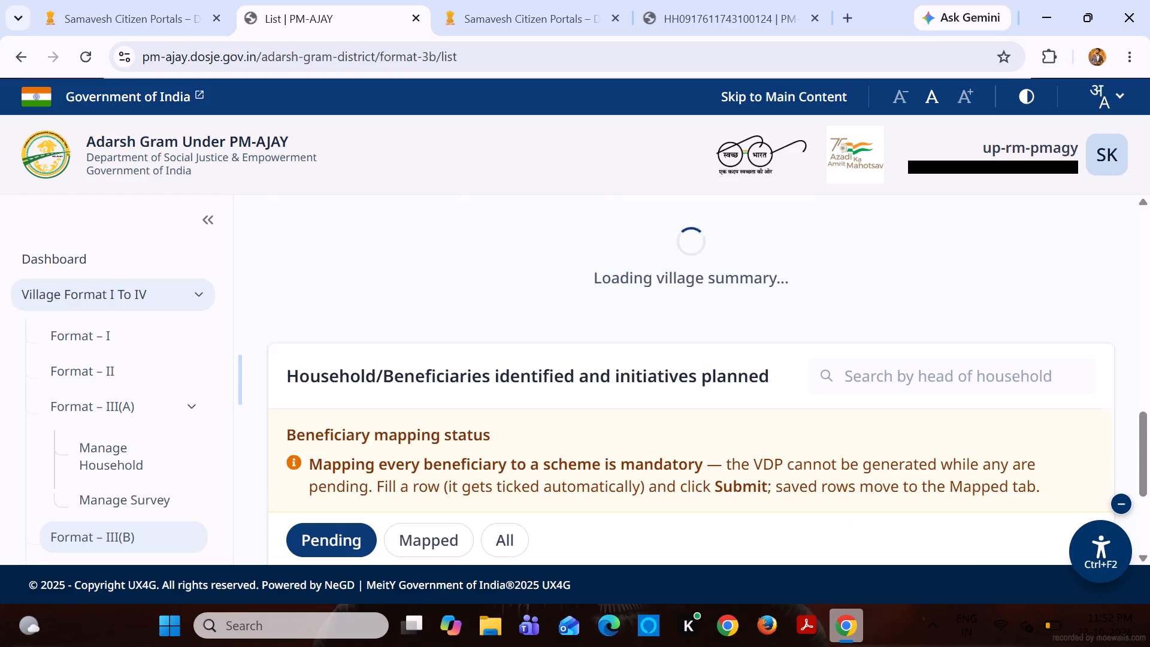
Examine the pending beneficiaries listed for indicator 1.3, including their household IDs and house numbers, and the selected record details.
{"action": "scroll", "coordinate": [864, 376], "scroll_direction": "down", "scroll_amount": 2}
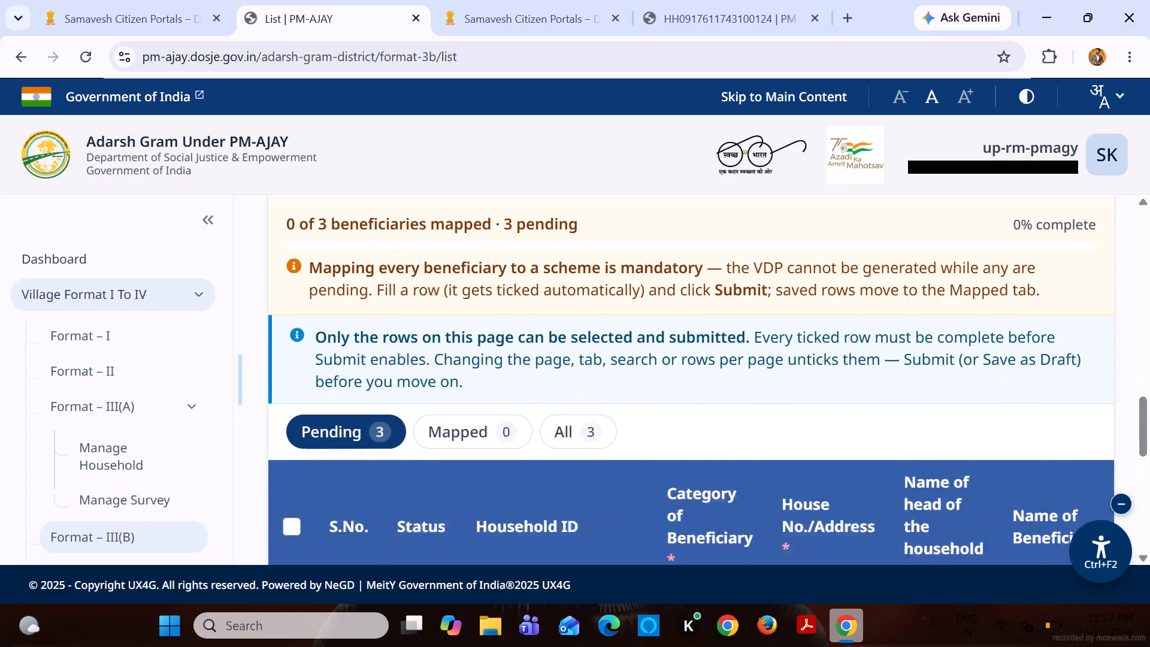
{"action": "scroll", "coordinate": [864, 376], "scroll_direction": "down", "scroll_amount": 3}
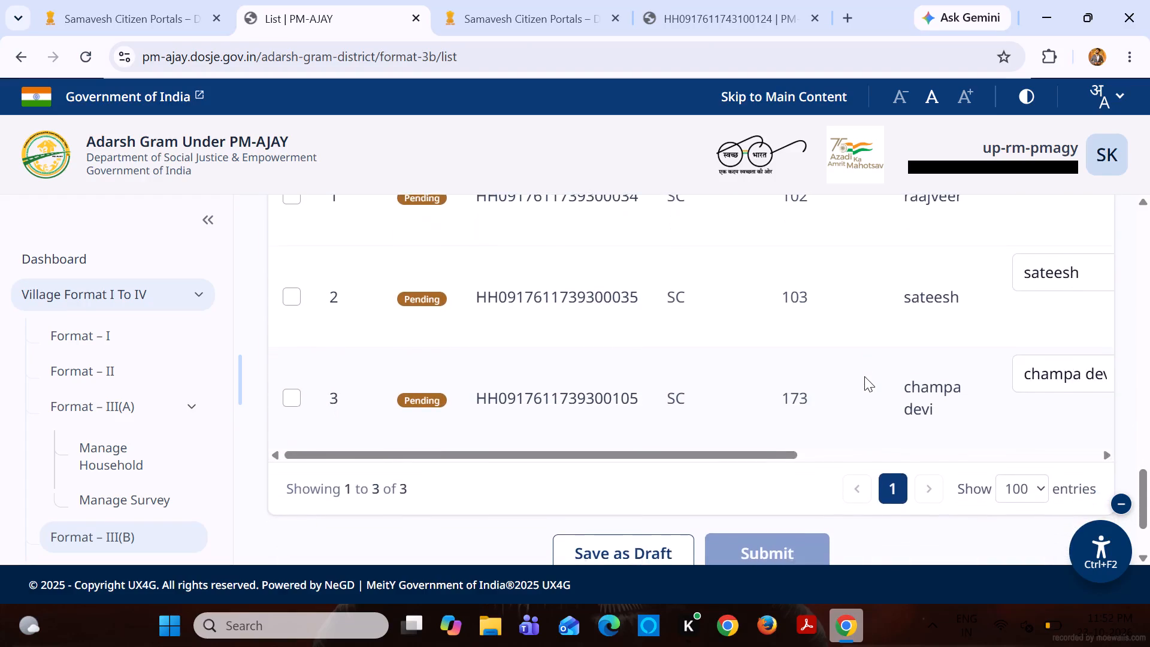
{"action": "scroll", "coordinate": [864, 376], "scroll_direction": "down", "scroll_amount": 1}
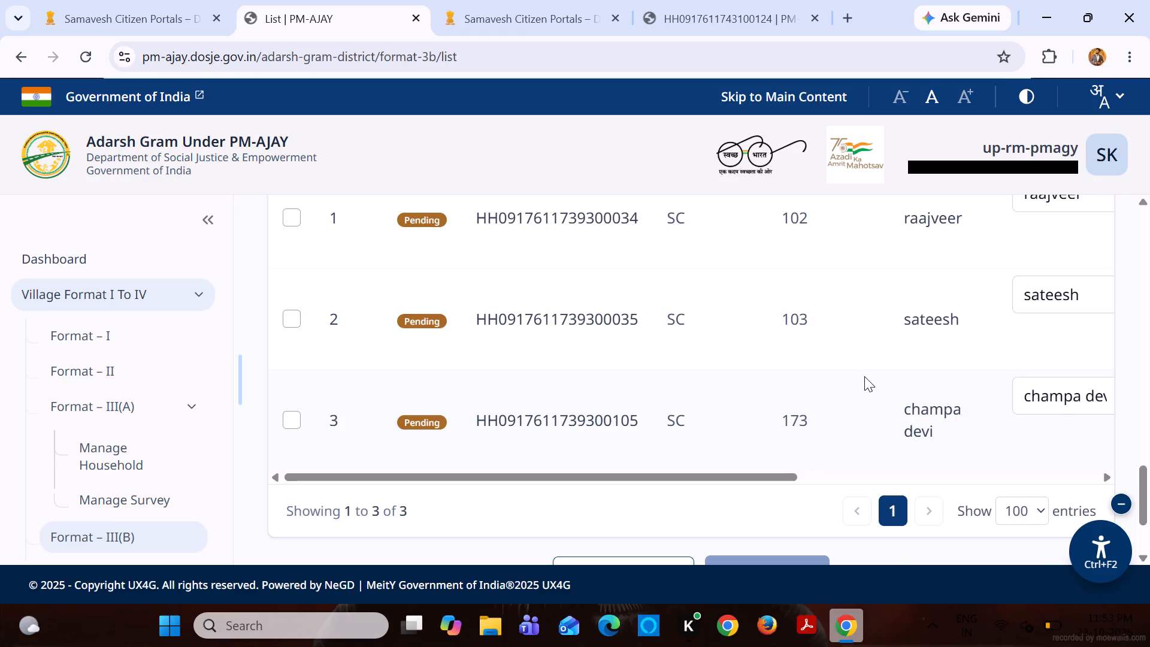
{"action": "scroll", "coordinate": [864, 376], "scroll_direction": "up", "scroll_amount": 7}
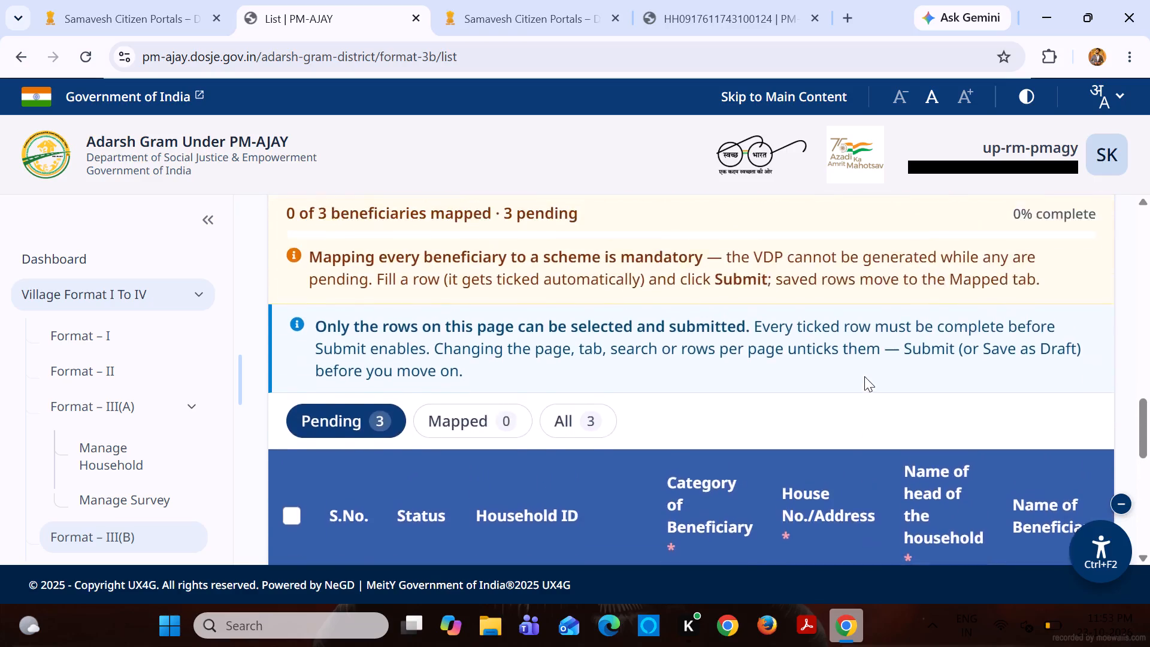
{"action": "scroll", "coordinate": [864, 376], "scroll_direction": "up", "scroll_amount": 5}
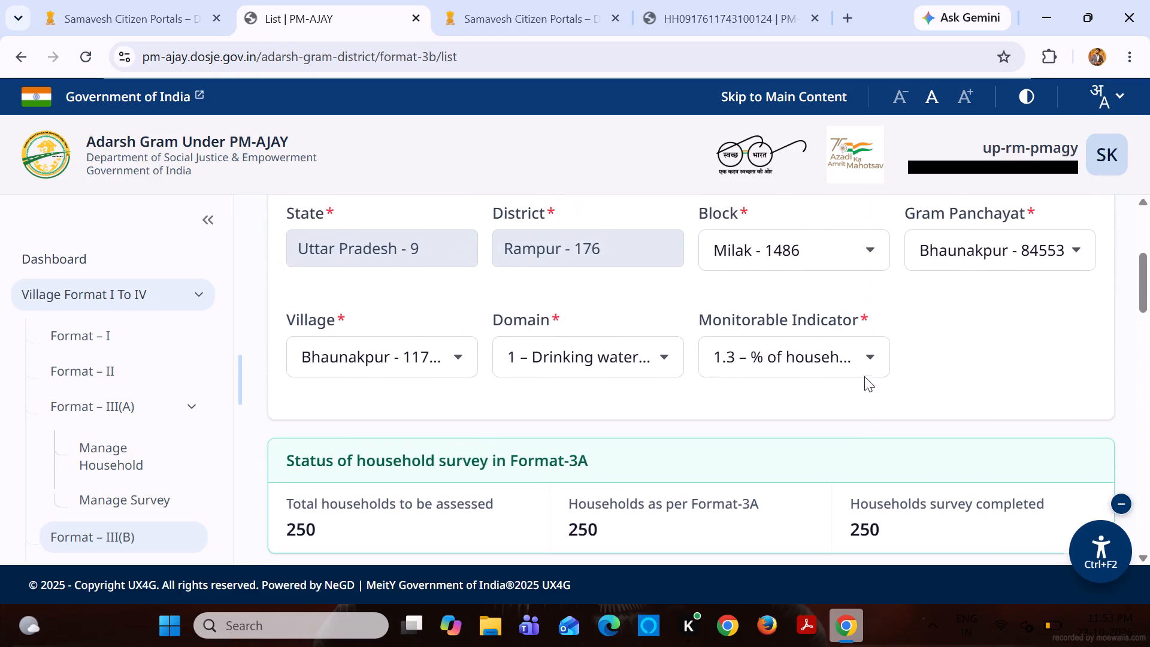
{"action": "scroll", "coordinate": [864, 376], "scroll_direction": "up", "scroll_amount": 1}
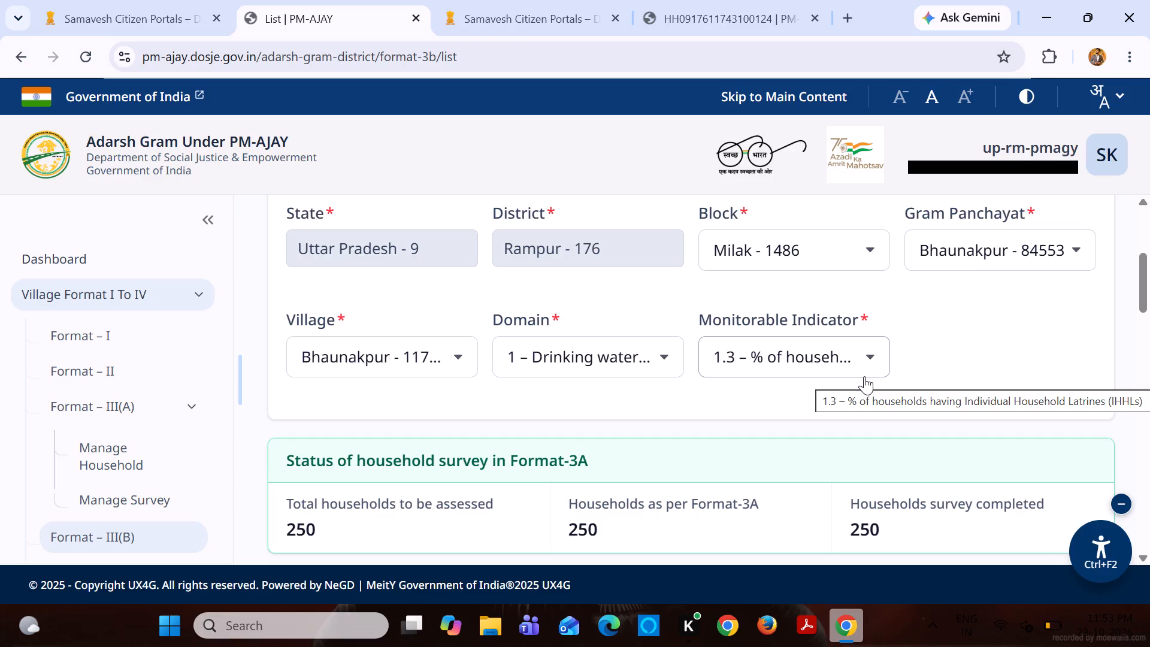
{"action": "left_click", "coordinate": [737, 10]}
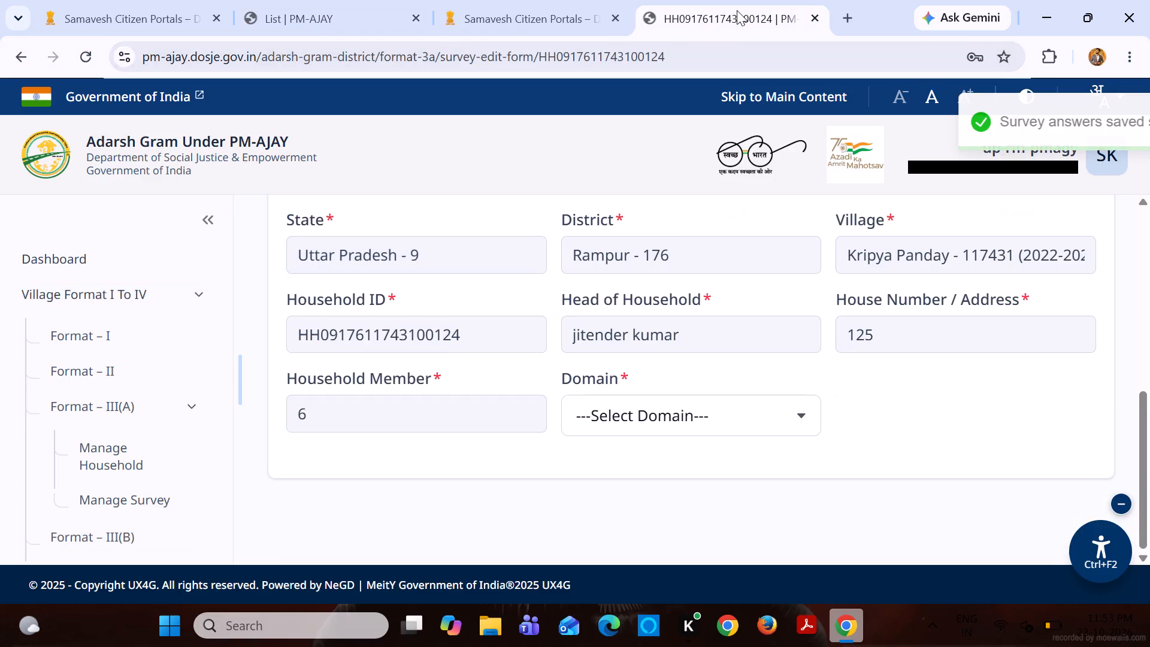
{"action": "scroll", "coordinate": [751, 262], "scroll_direction": "up", "scroll_amount": 4}
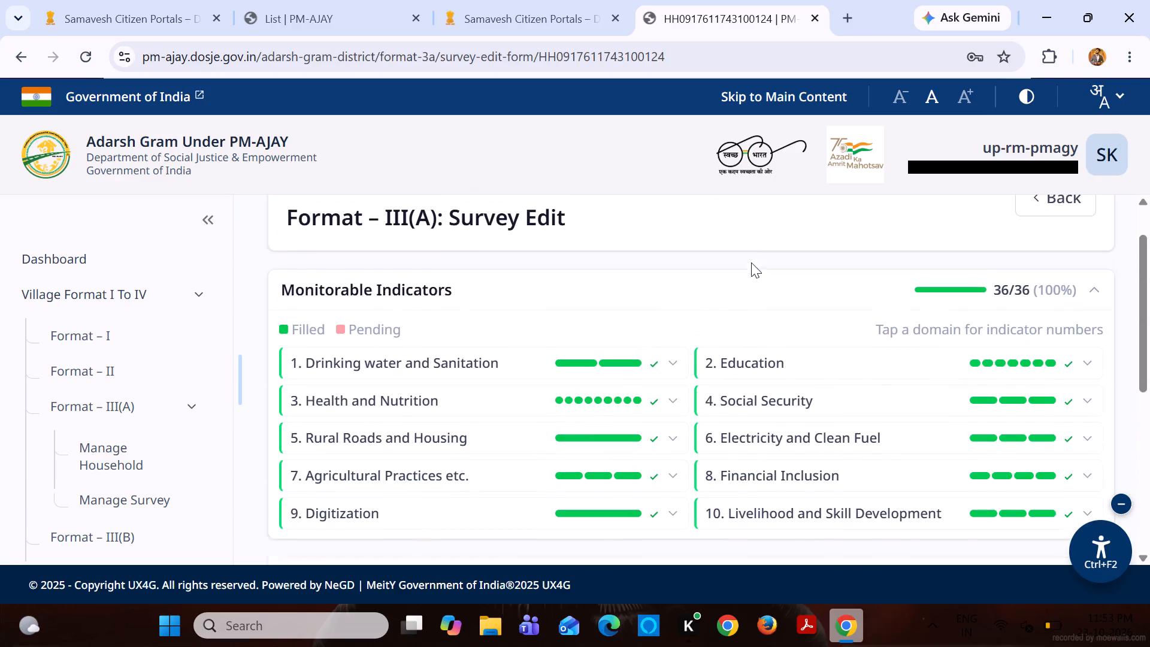
{"action": "left_click", "coordinate": [1075, 220]}
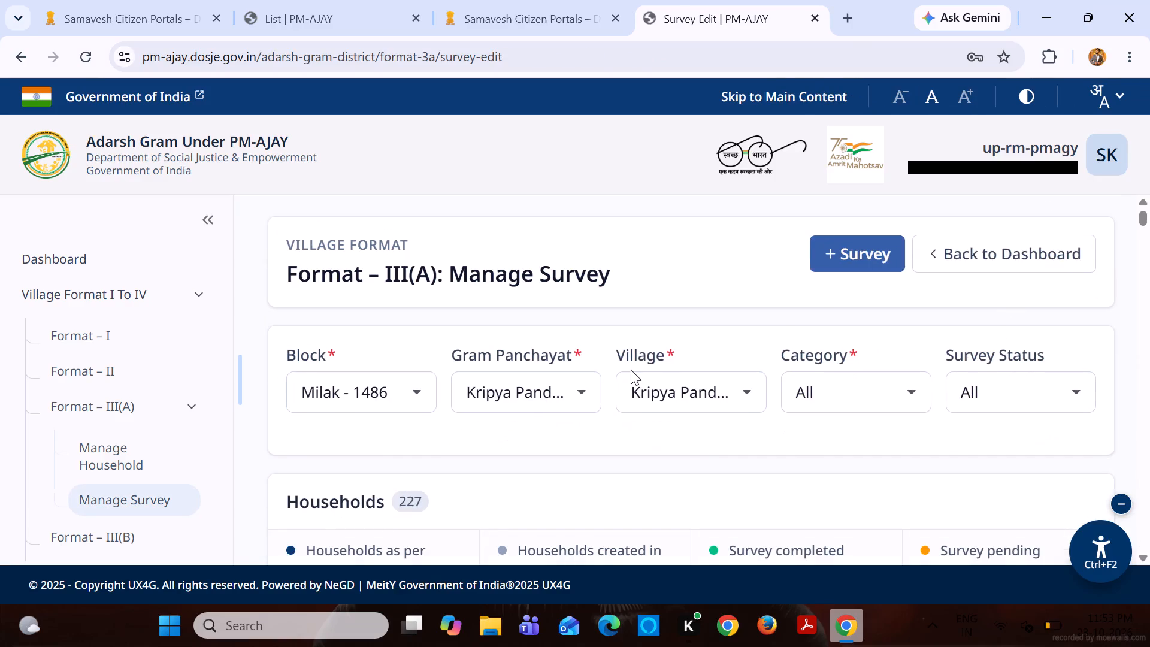
{"action": "left_click", "coordinate": [573, 382]}
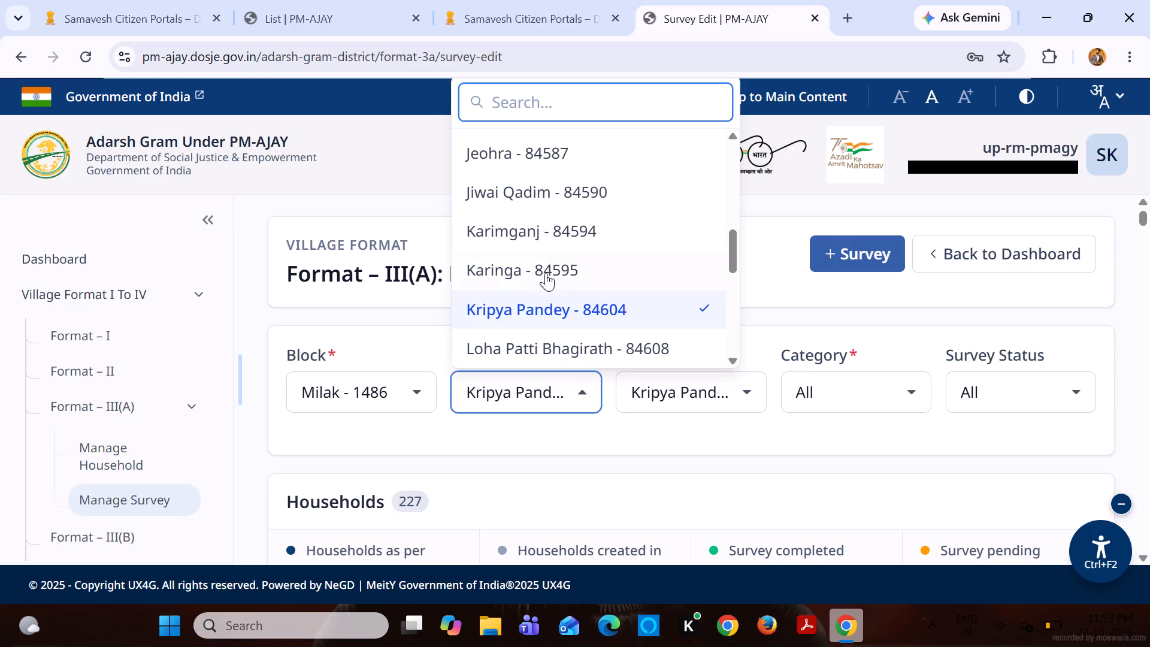
{"action": "scroll", "coordinate": [597, 229], "scroll_direction": "up", "scroll_amount": 9}
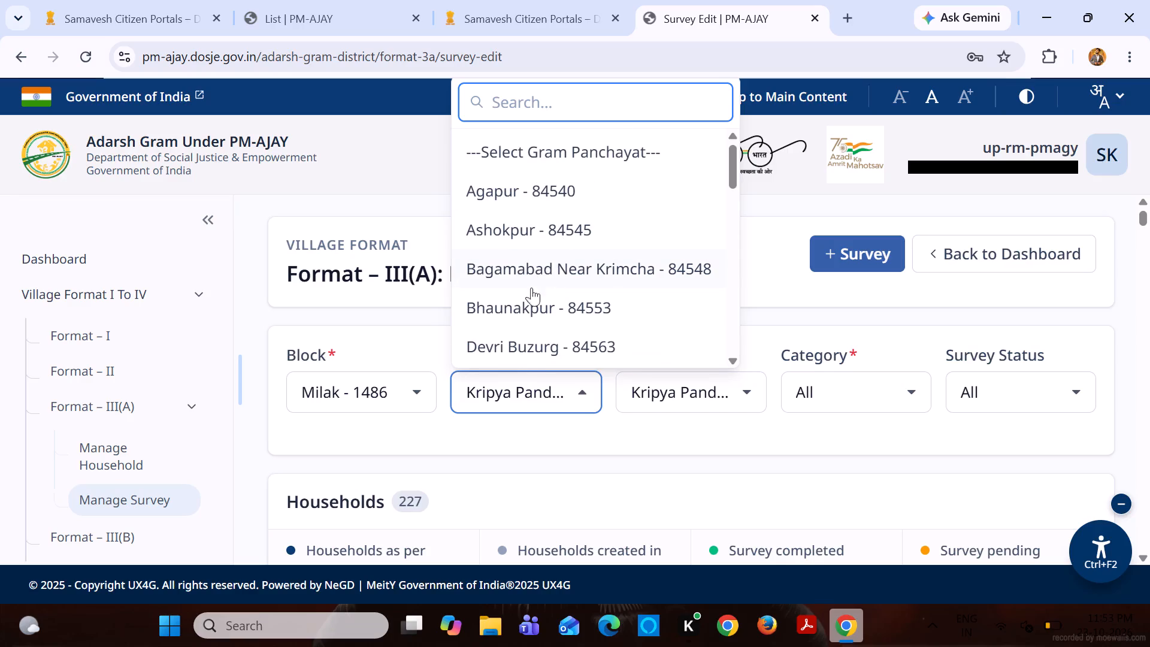
{"action": "left_click", "coordinate": [527, 298]}
{"action": "left_click", "coordinate": [695, 394]}
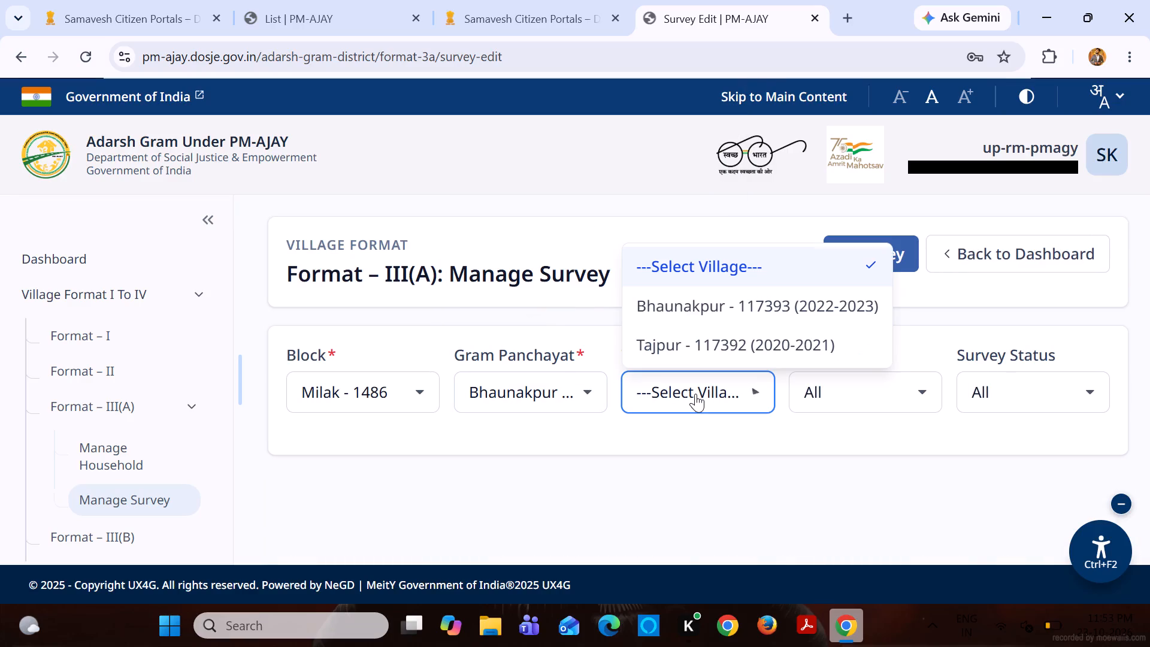
{"action": "left_click", "coordinate": [688, 295]}
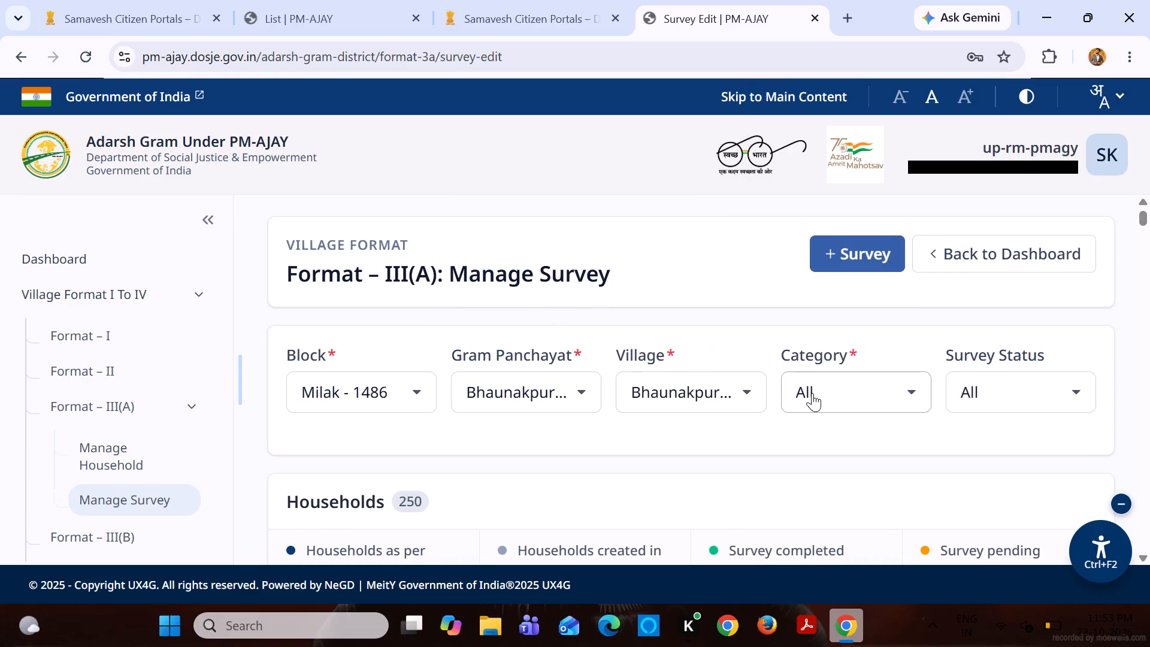
Look through the first page of Bhaunakpur households and go to page 2 of the list.
{"action": "scroll", "coordinate": [812, 393], "scroll_direction": "down", "scroll_amount": 4}
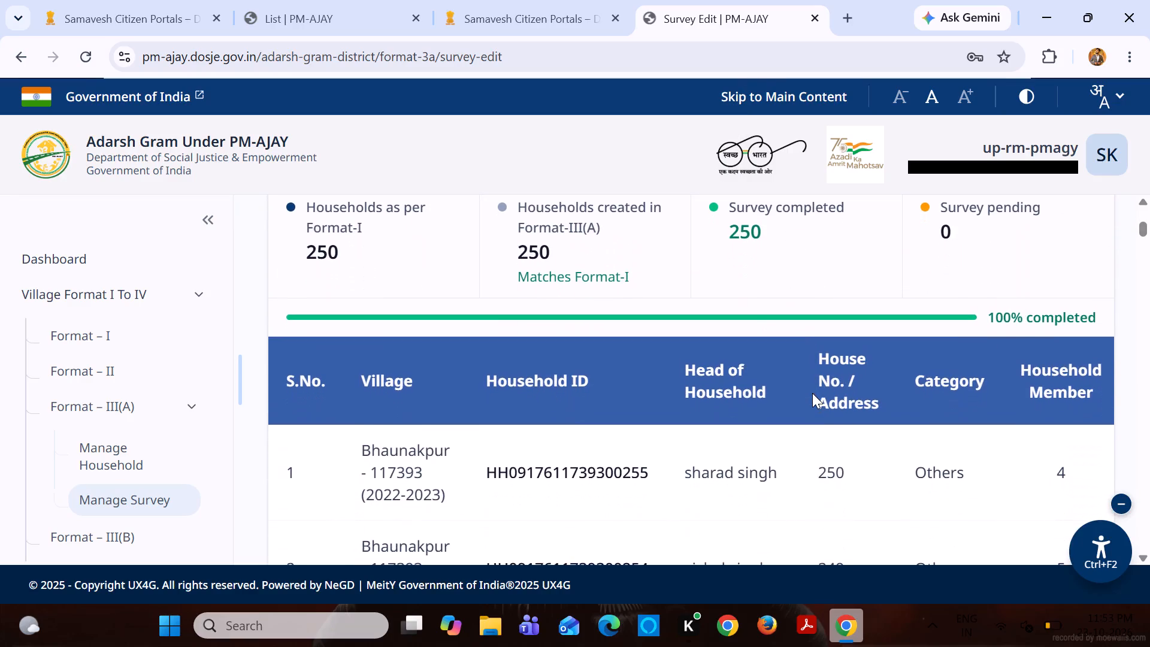
{"action": "scroll", "coordinate": [812, 393], "scroll_direction": "down", "scroll_amount": 3}
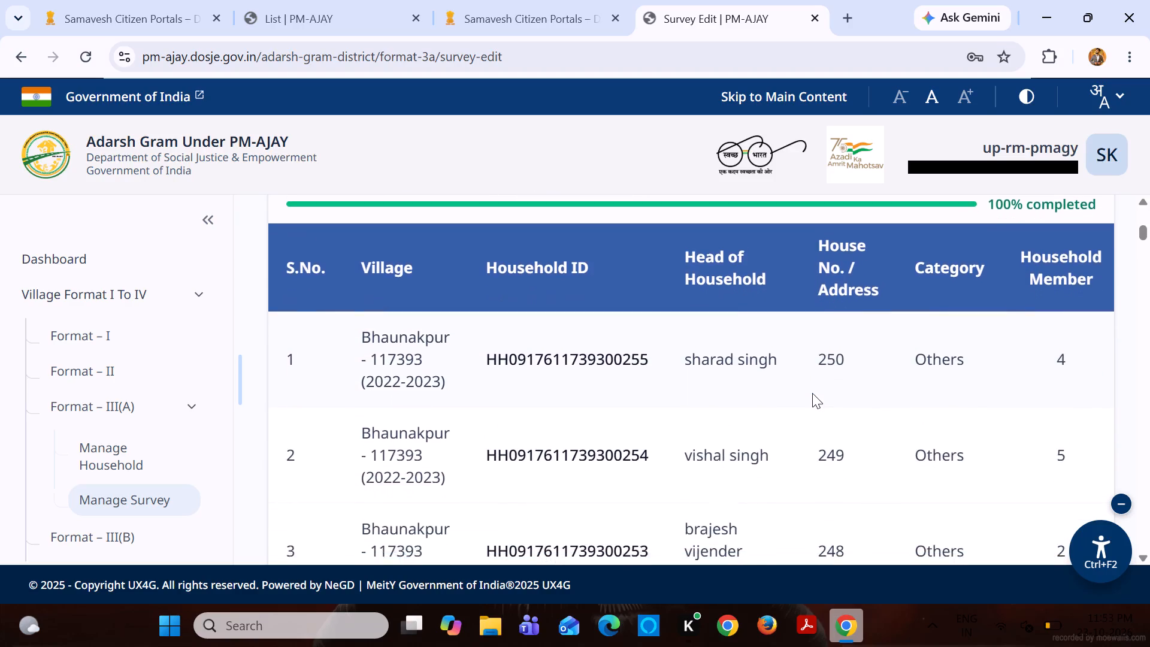
{"action": "scroll", "coordinate": [812, 393], "scroll_direction": "down", "scroll_amount": 10}
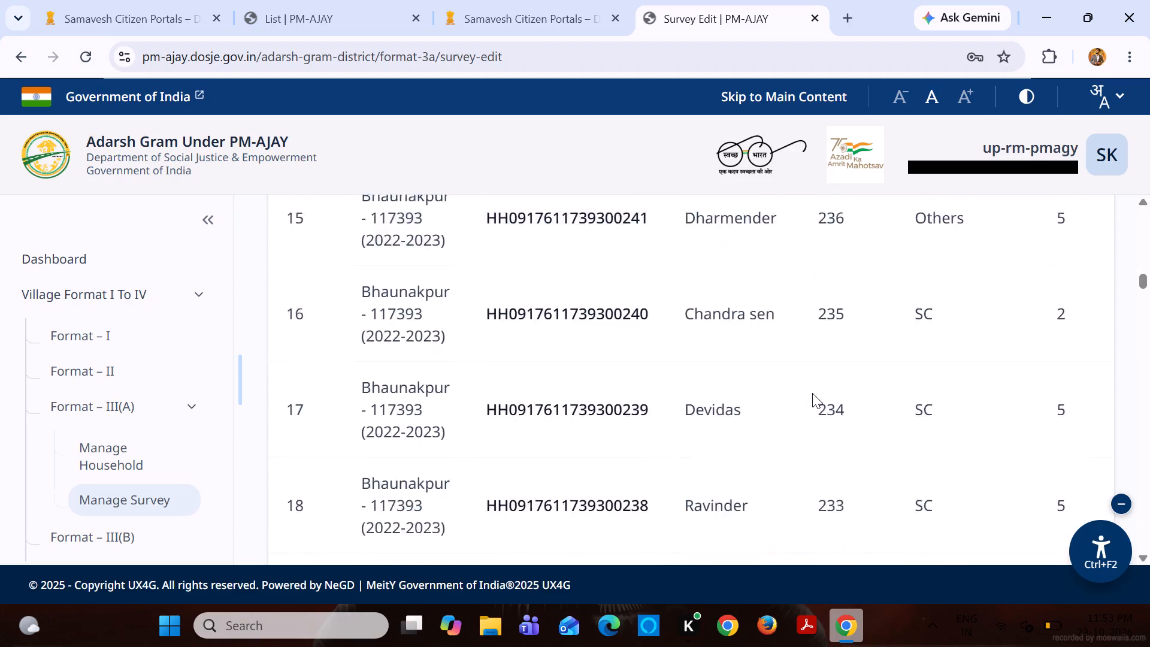
{"action": "scroll", "coordinate": [812, 393], "scroll_direction": "down", "scroll_amount": 7}
{"action": "scroll", "coordinate": [812, 393], "scroll_direction": "up", "scroll_amount": 3}
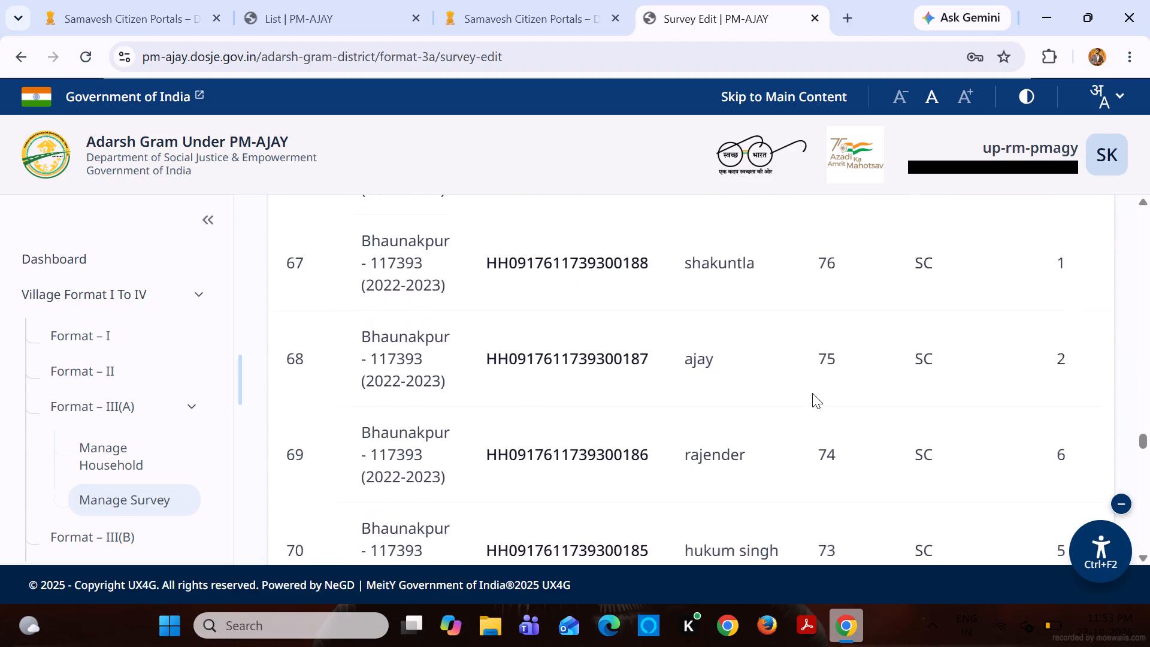
{"action": "scroll", "coordinate": [812, 393], "scroll_direction": "up", "scroll_amount": 6}
{"action": "scroll", "coordinate": [812, 393], "scroll_direction": "down", "scroll_amount": 2}
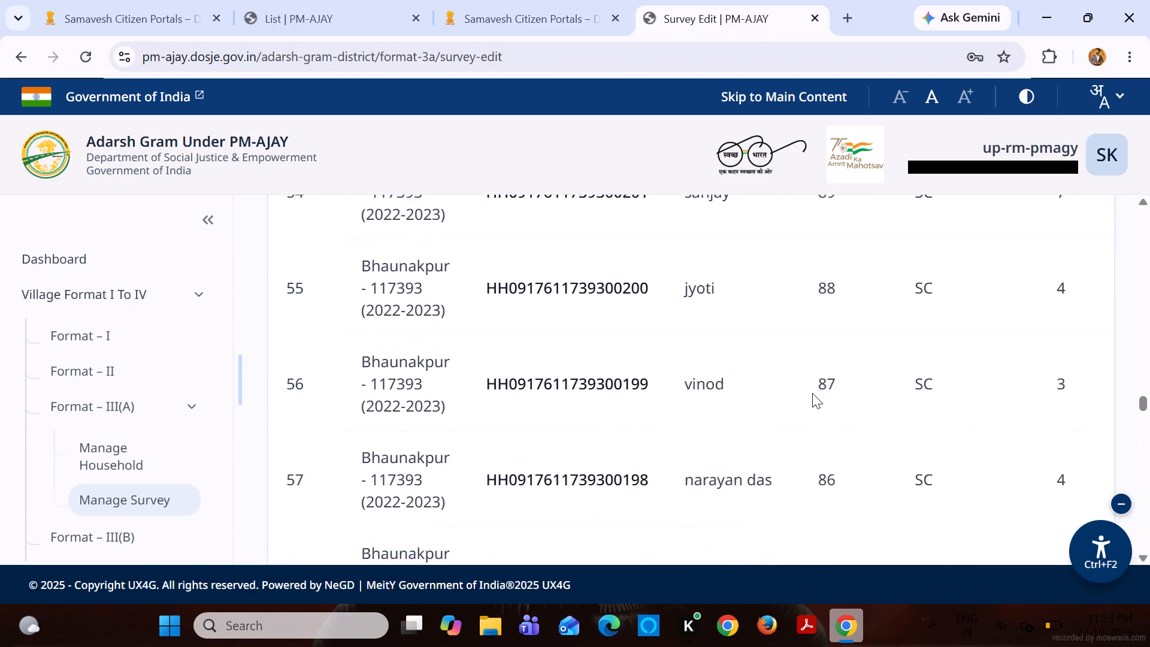
{"action": "scroll", "coordinate": [812, 393], "scroll_direction": "down", "scroll_amount": 2}
{"action": "left_click", "coordinate": [854, 440]}
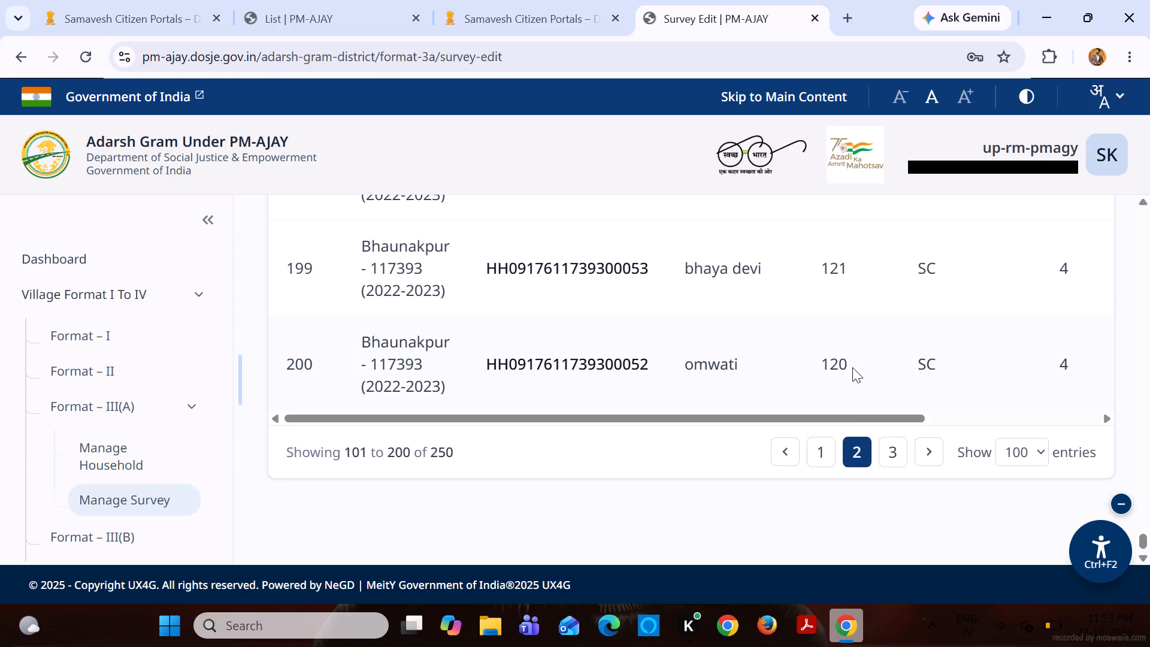
Find the SC household with house number 173 and open its survey for editing.
{"action": "scroll", "coordinate": [859, 359], "scroll_direction": "up", "scroll_amount": 13}
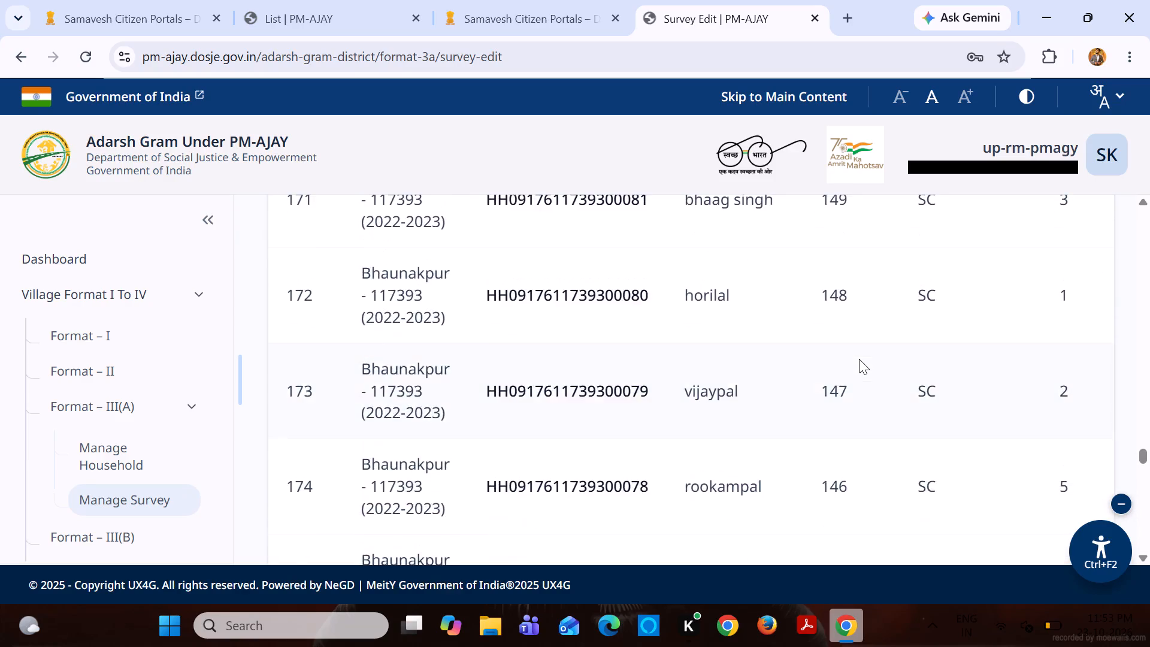
{"action": "scroll", "coordinate": [859, 359], "scroll_direction": "up", "scroll_amount": 10}
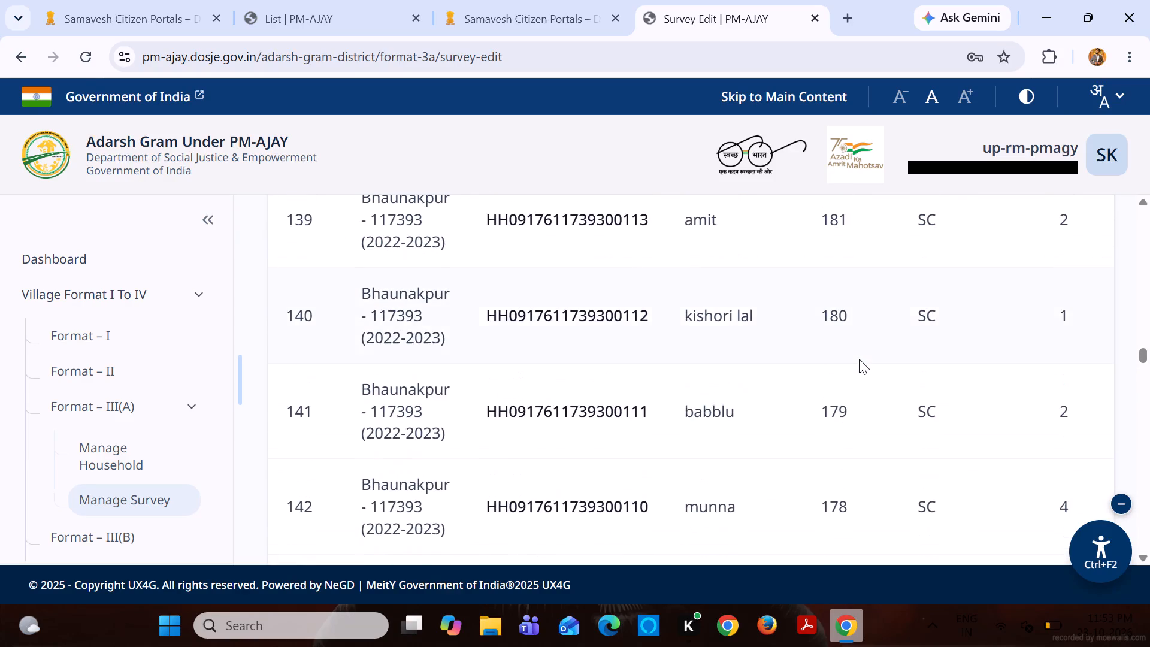
{"action": "scroll", "coordinate": [859, 359], "scroll_direction": "down", "scroll_amount": 9}
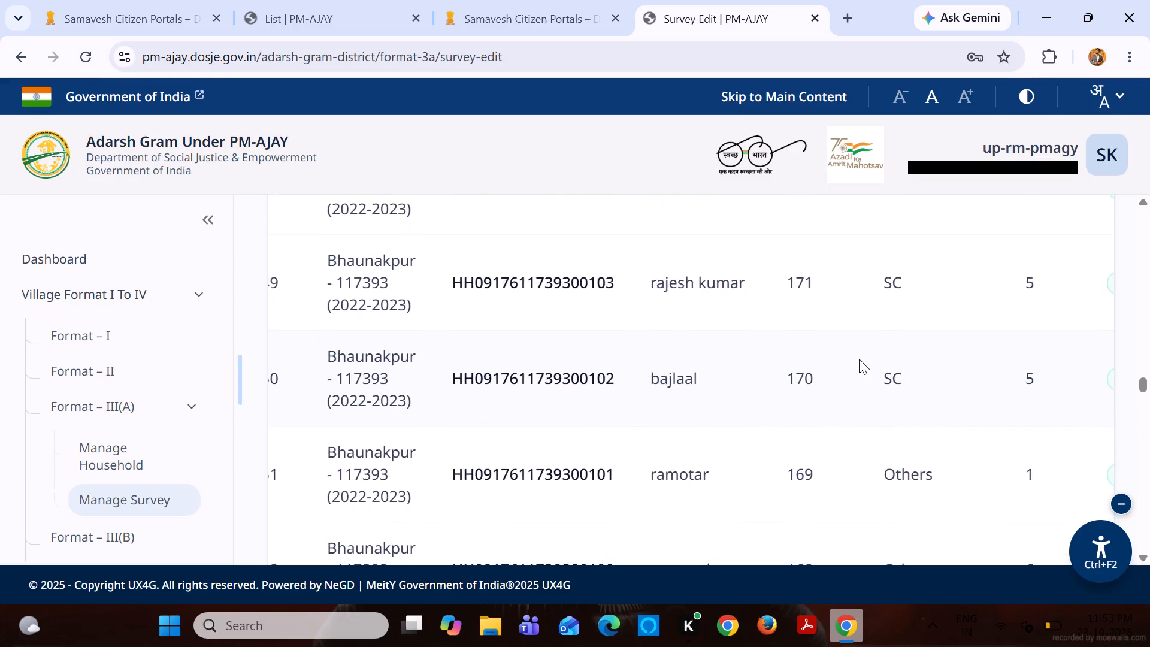
{"action": "scroll", "coordinate": [859, 359], "scroll_direction": "up", "scroll_amount": 3}
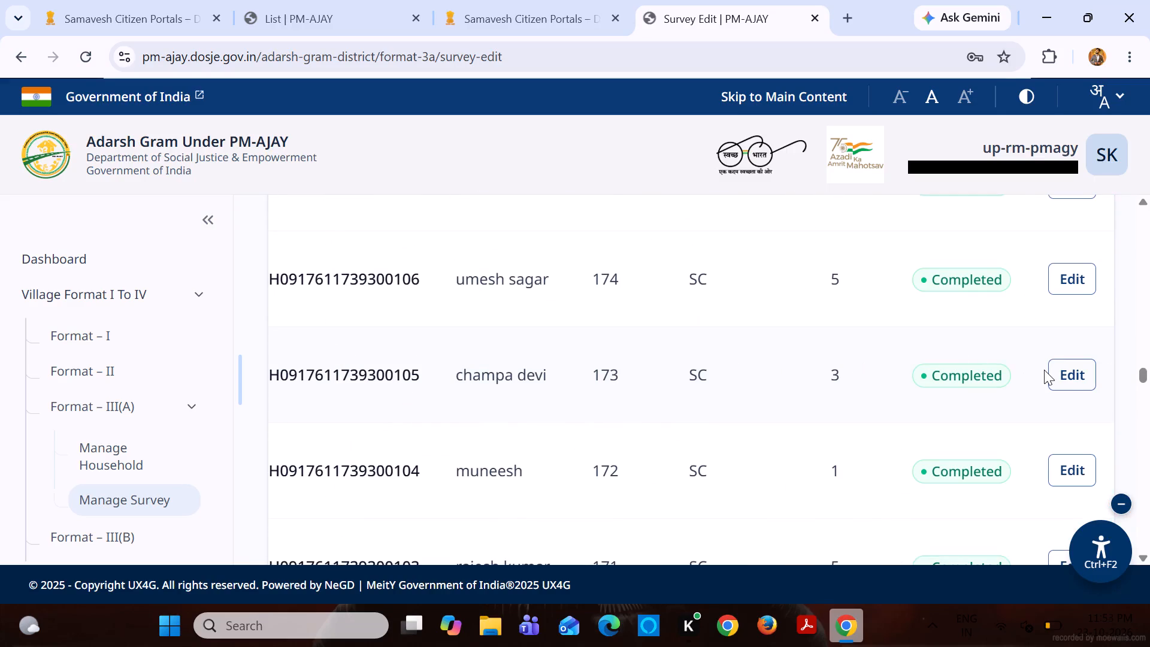
{"action": "left_click", "coordinate": [1073, 375]}
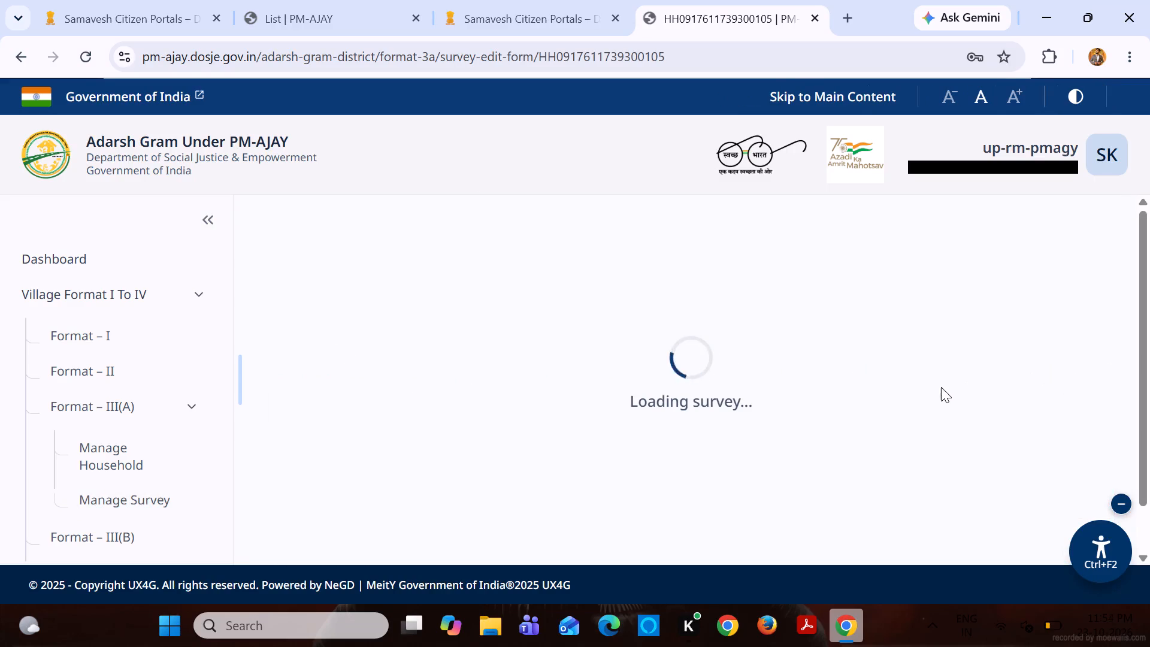
In domain 1 – Drinking water and Sanitation, answer Yes to having an Individual Household Latrine, save, and return to Manage Survey.
{"action": "scroll", "coordinate": [866, 404], "scroll_direction": "down", "scroll_amount": 7}
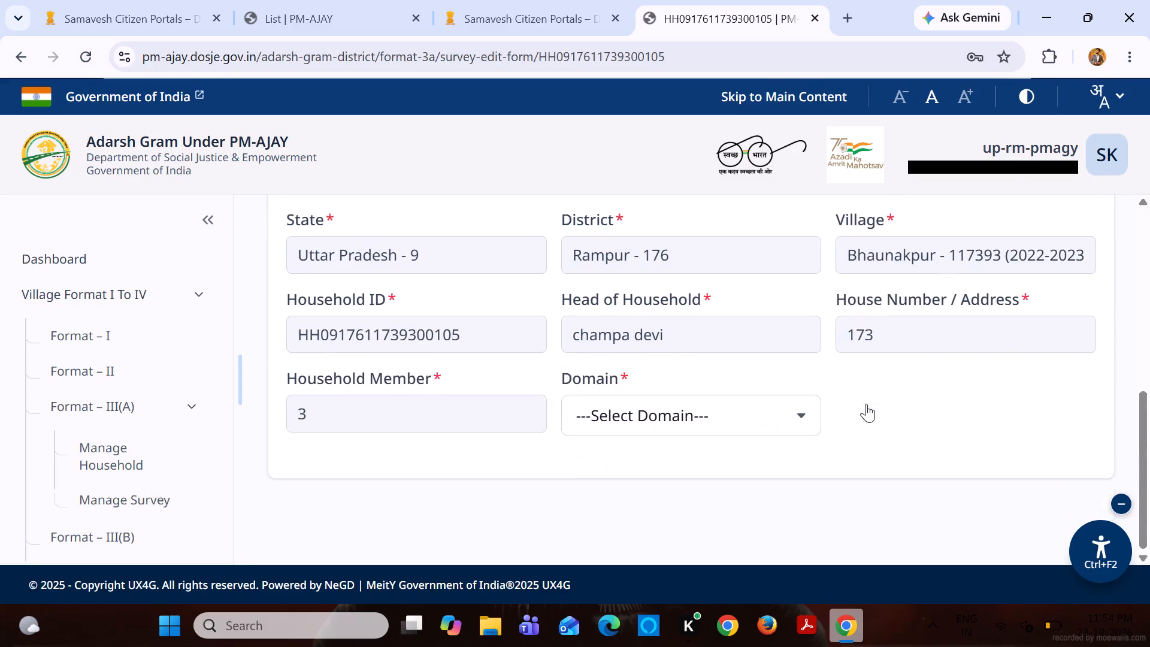
{"action": "left_click", "coordinate": [797, 408]}
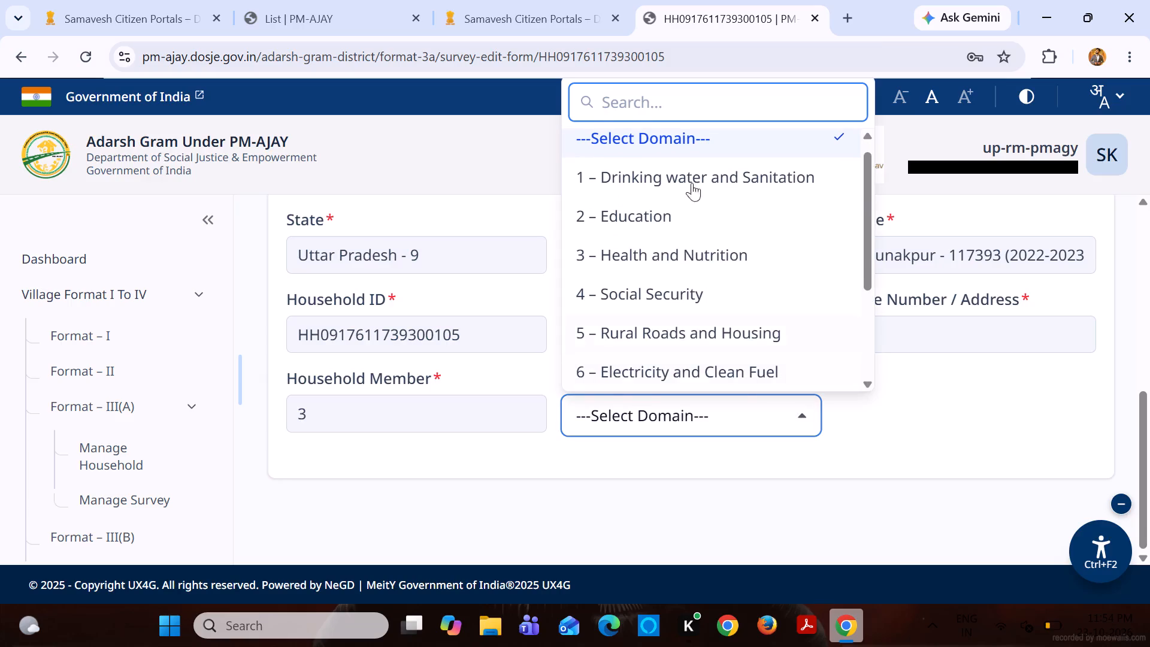
{"action": "left_click", "coordinate": [686, 180]}
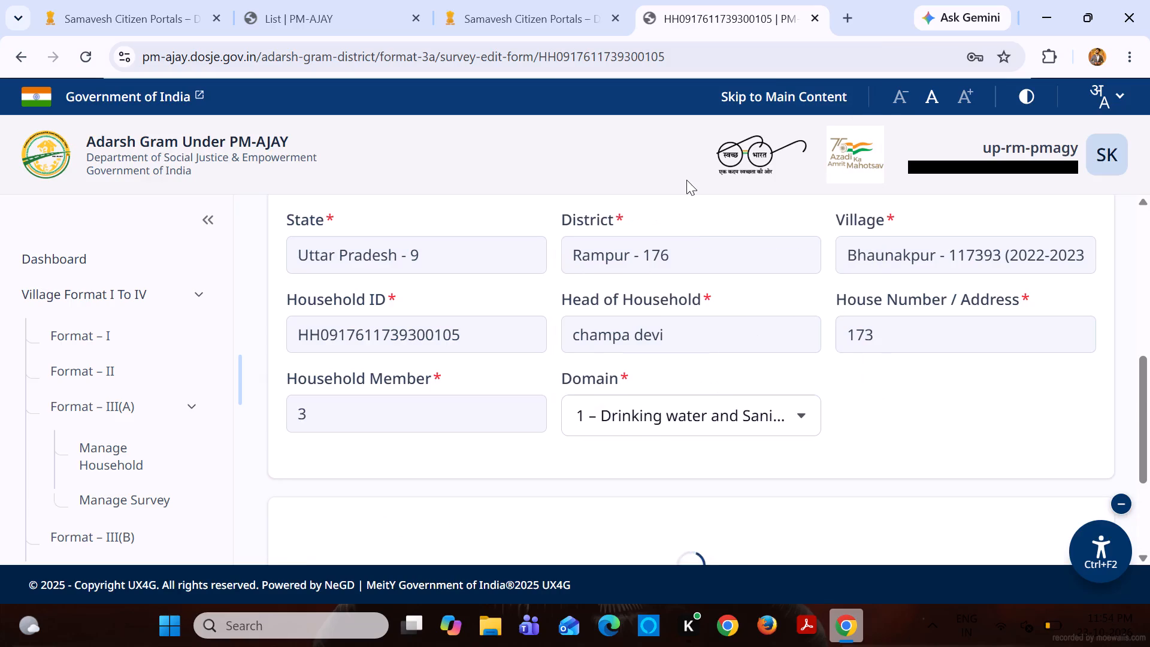
{"action": "scroll", "coordinate": [894, 315], "scroll_direction": "down", "scroll_amount": 3}
{"action": "left_click_drag", "start_coordinate": [1019, 347], "coordinate": [1016, 382]}
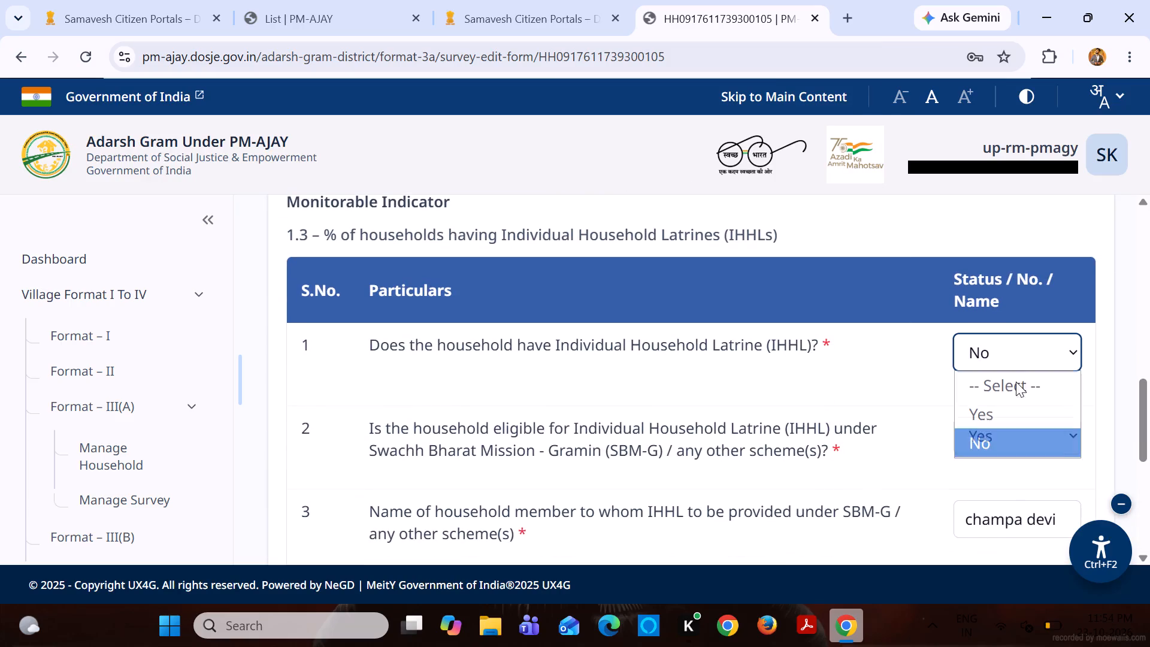
{"action": "left_click_drag", "start_coordinate": [1016, 382], "coordinate": [1013, 404]}
{"action": "left_click", "coordinate": [1013, 404]}
{"action": "scroll", "coordinate": [1013, 404], "scroll_direction": "down", "scroll_amount": 4}
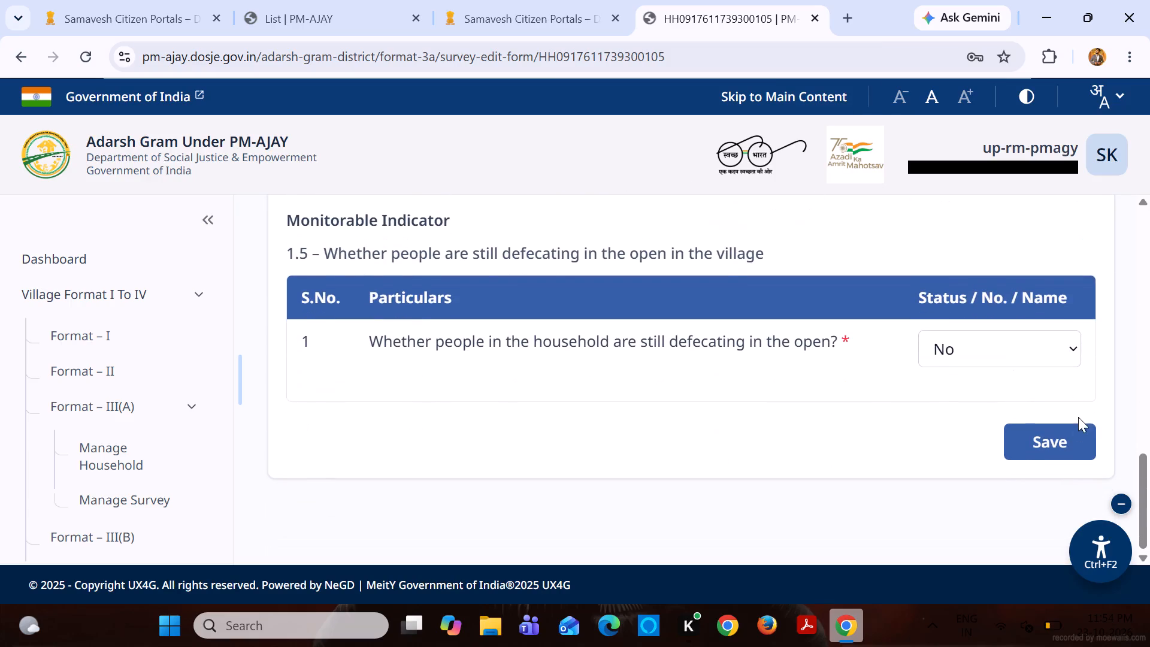
{"action": "left_click", "coordinate": [1067, 434]}
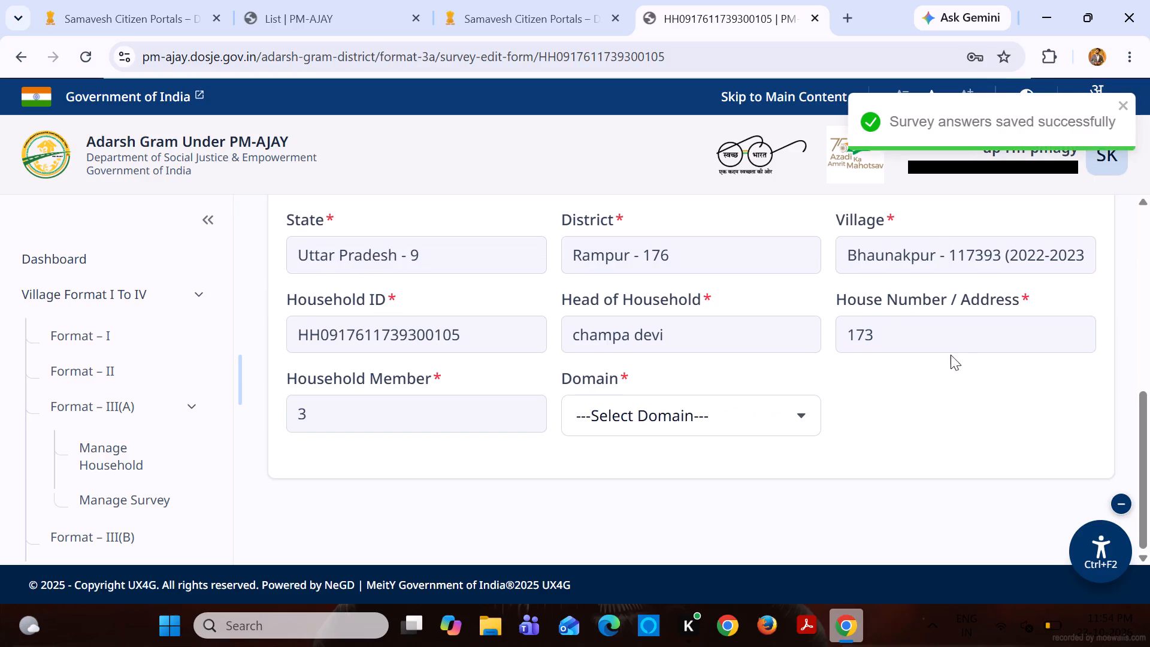
{"action": "scroll", "coordinate": [878, 270], "scroll_direction": "up", "scroll_amount": 7}
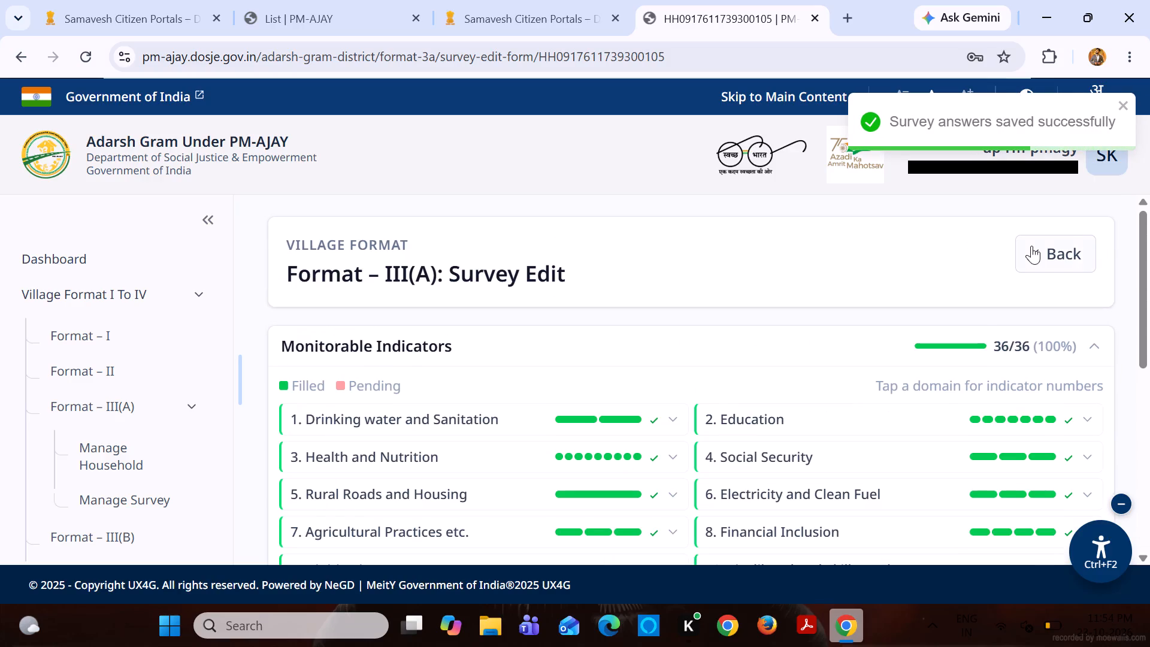
{"action": "left_click", "coordinate": [1031, 246]}
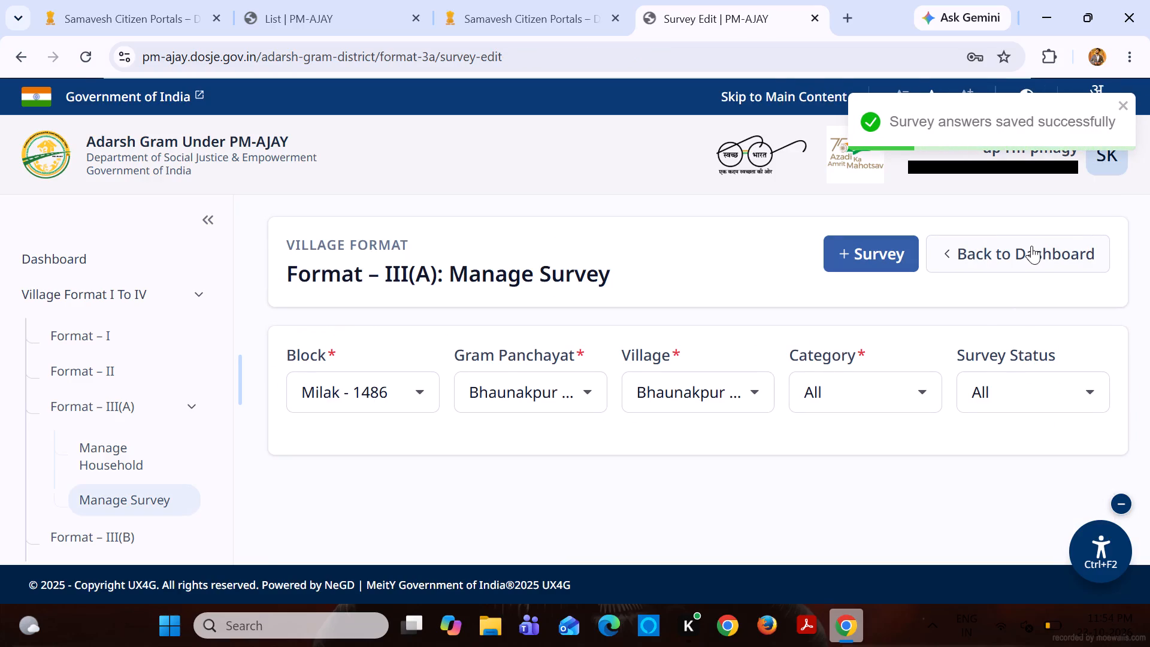
Look through the Bhaunakpur household list and move on past page 2 to page 3.
{"action": "scroll", "coordinate": [858, 344], "scroll_direction": "down", "scroll_amount": 4}
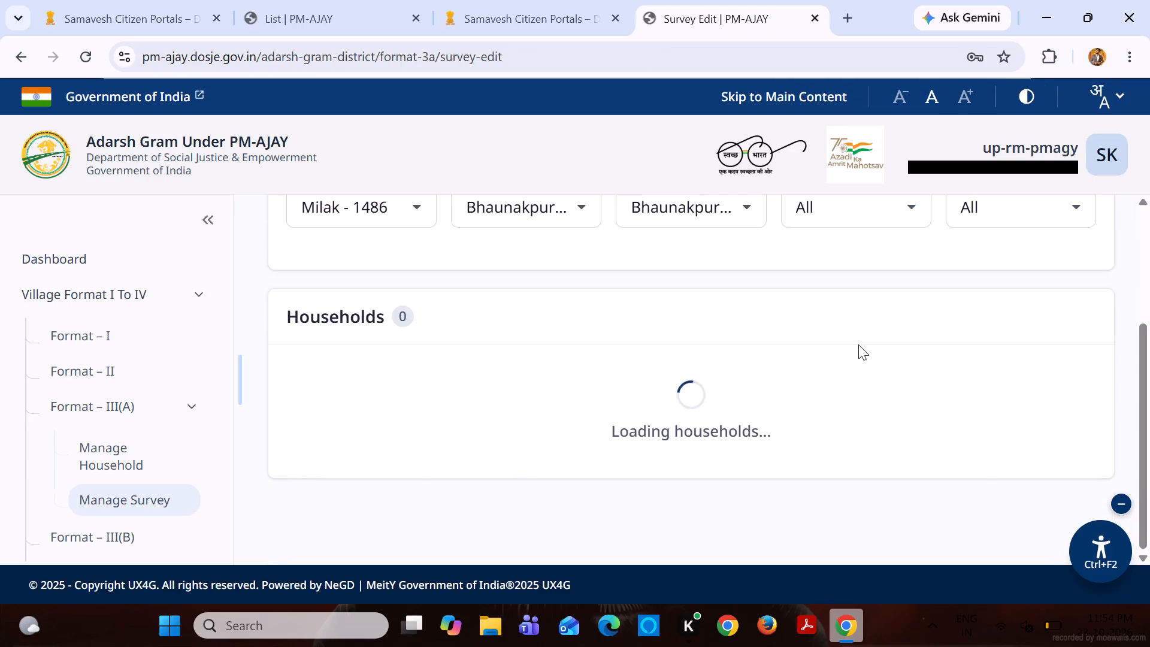
{"action": "scroll", "coordinate": [858, 344], "scroll_direction": "down", "scroll_amount": 4}
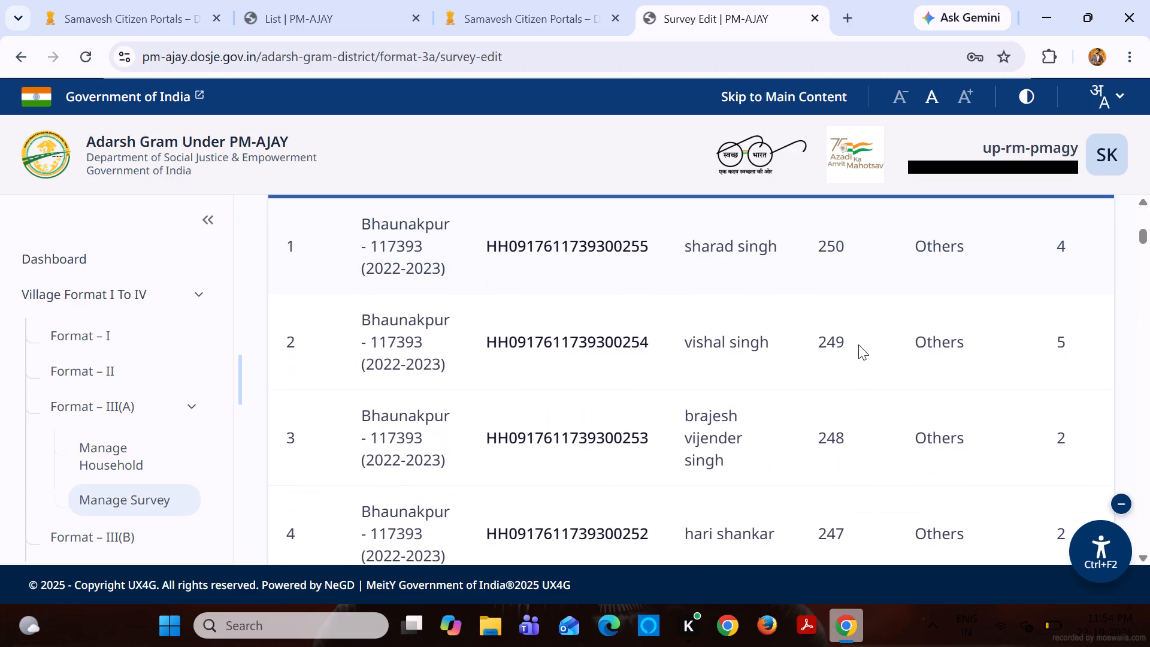
{"action": "scroll", "coordinate": [858, 344], "scroll_direction": "right", "scroll_amount": 1}
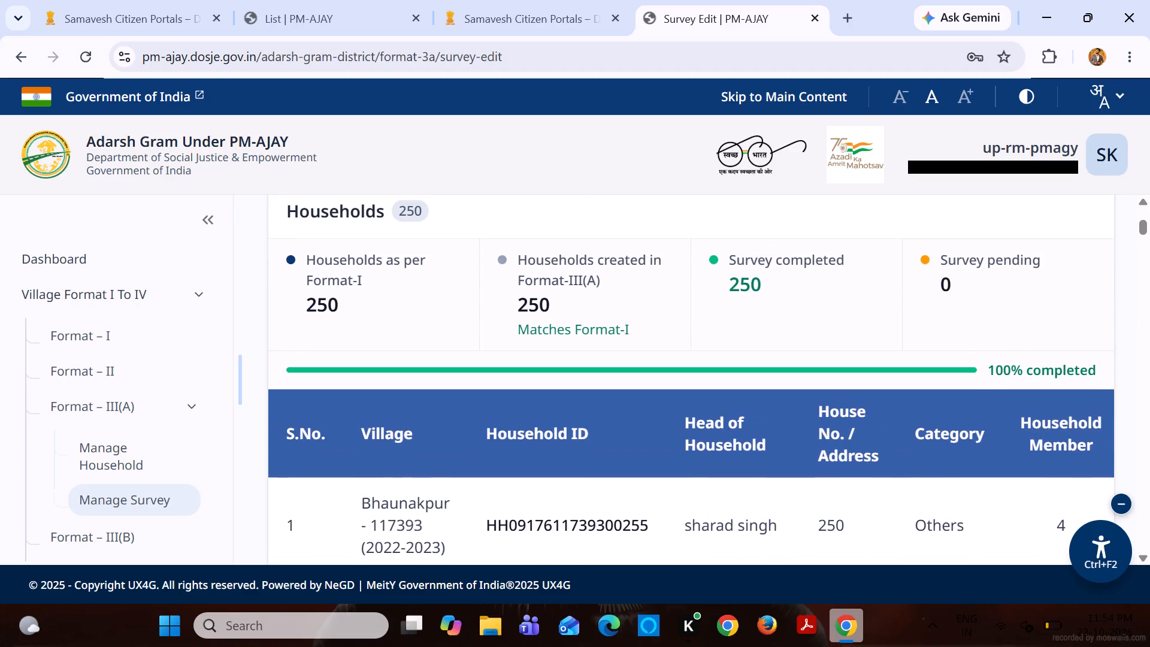
{"action": "scroll", "coordinate": [858, 344], "scroll_direction": "right", "scroll_amount": 1}
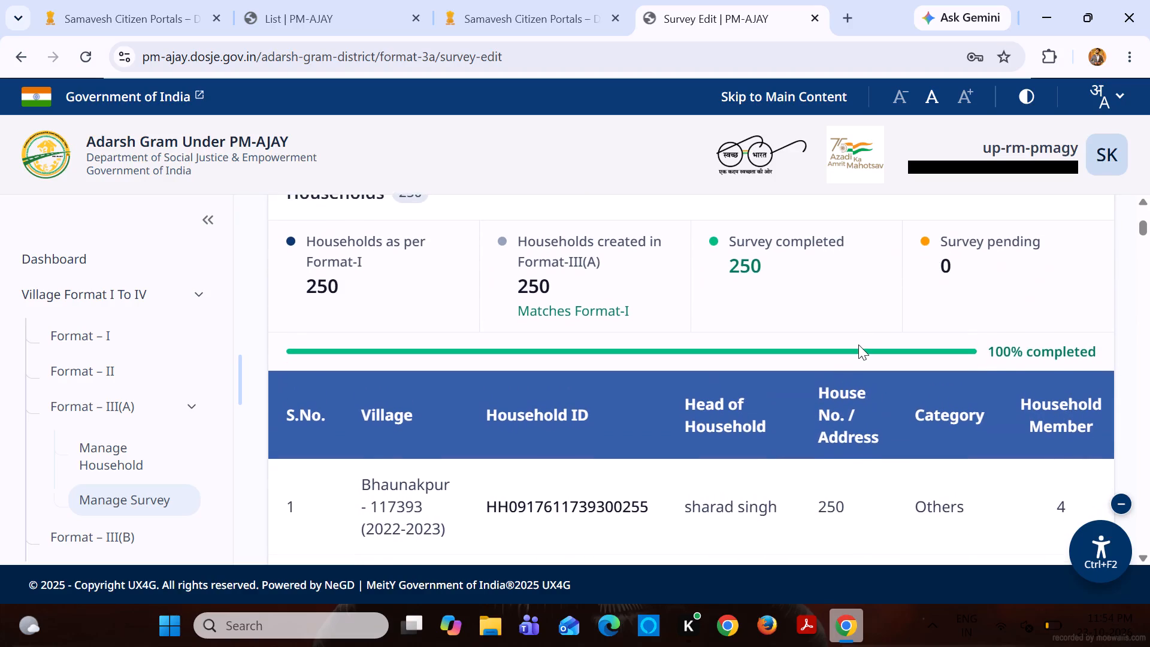
{"action": "scroll", "coordinate": [858, 344], "scroll_direction": "right", "scroll_amount": 1}
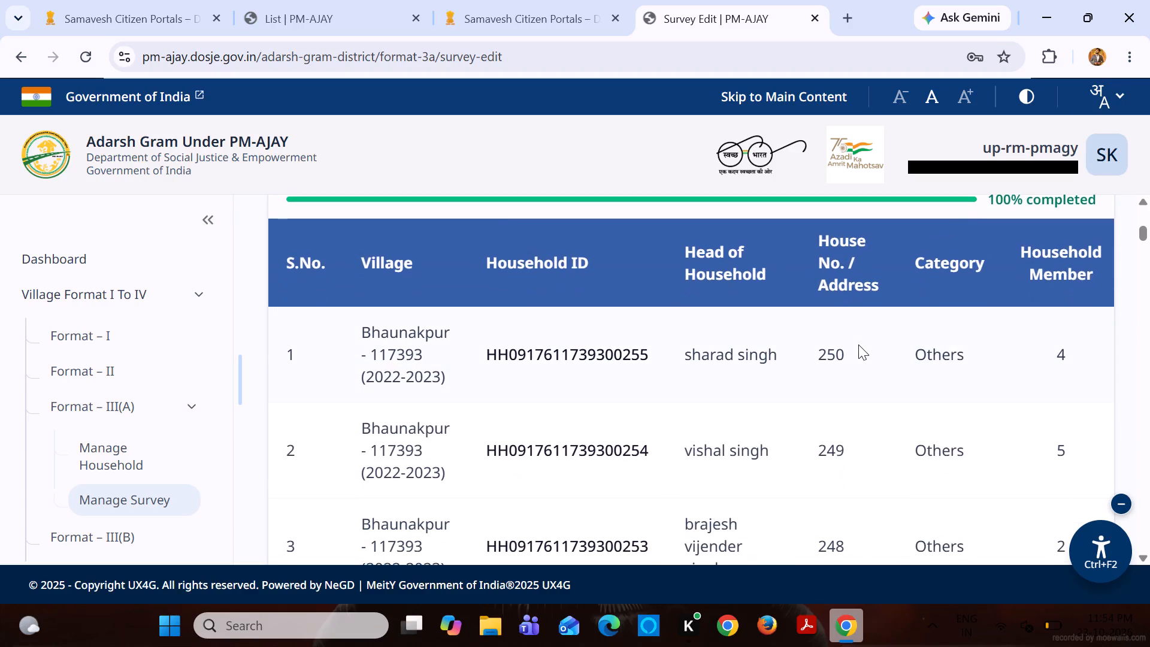
{"action": "scroll", "coordinate": [858, 344], "scroll_direction": "down", "scroll_amount": 12}
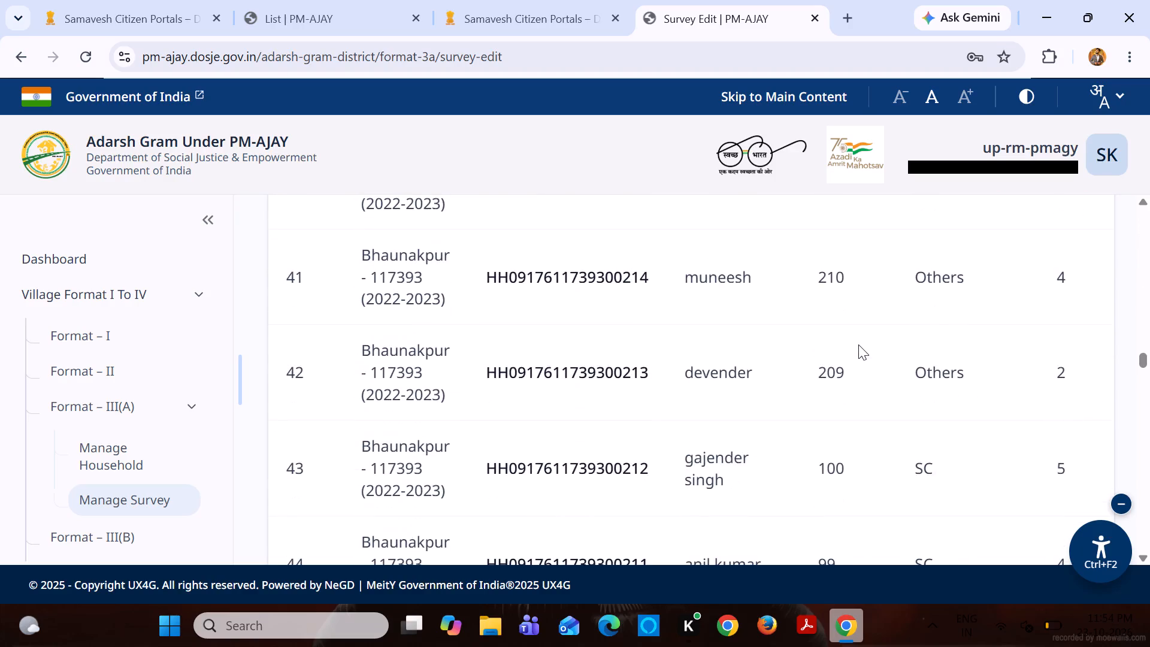
{"action": "scroll", "coordinate": [858, 344], "scroll_direction": "down", "scroll_amount": 14}
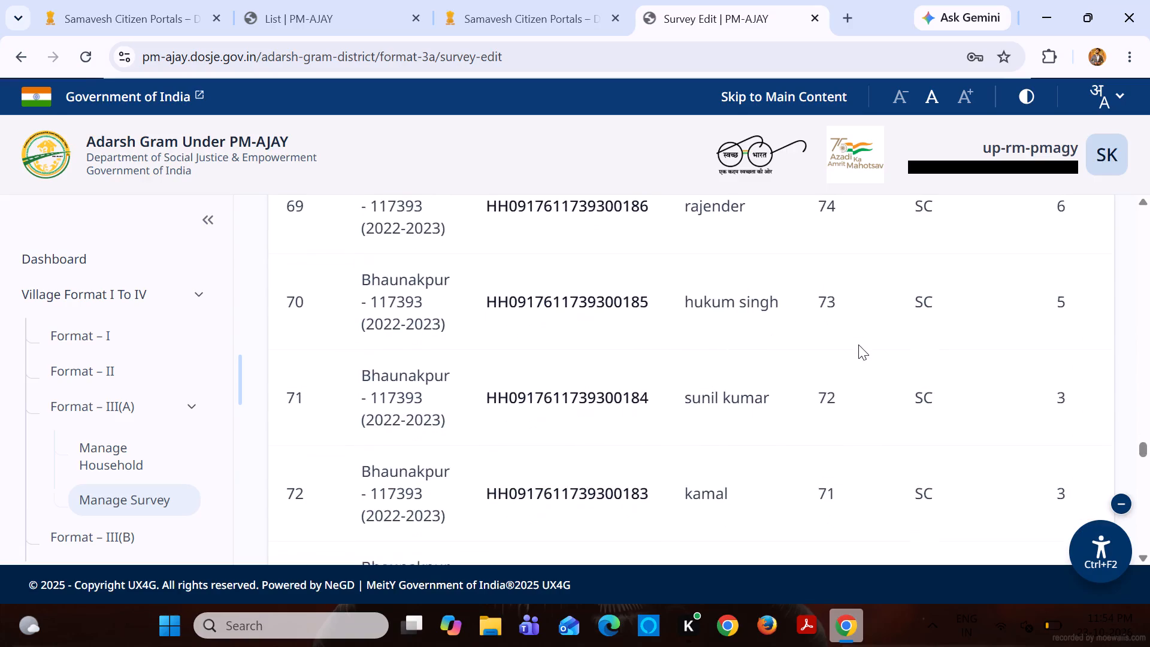
{"action": "scroll", "coordinate": [858, 344], "scroll_direction": "down", "scroll_amount": 14}
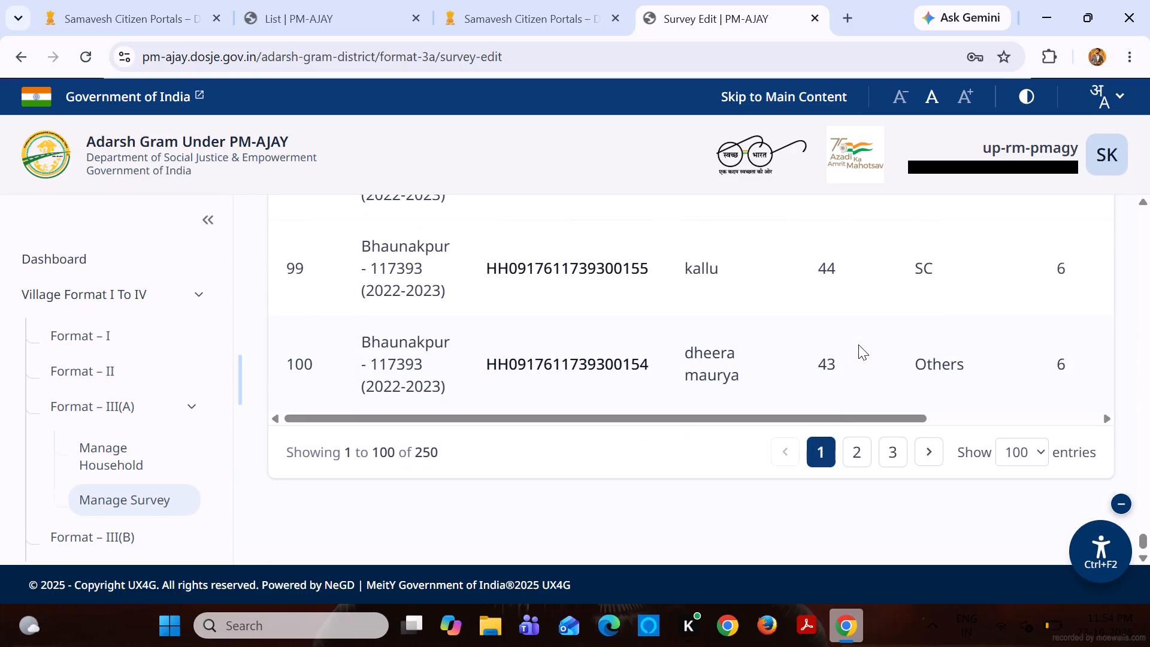
{"action": "left_click", "coordinate": [851, 462]}
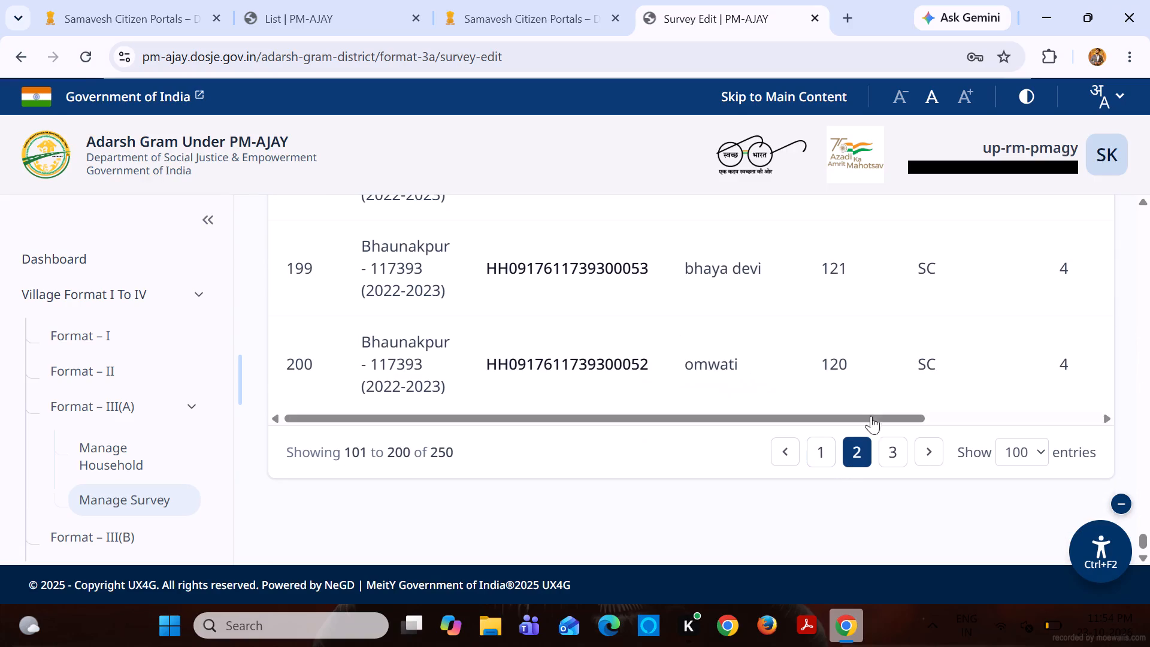
{"action": "scroll", "coordinate": [883, 343], "scroll_direction": "up", "scroll_amount": 4}
{"action": "scroll", "coordinate": [883, 343], "scroll_direction": "down", "scroll_amount": 5}
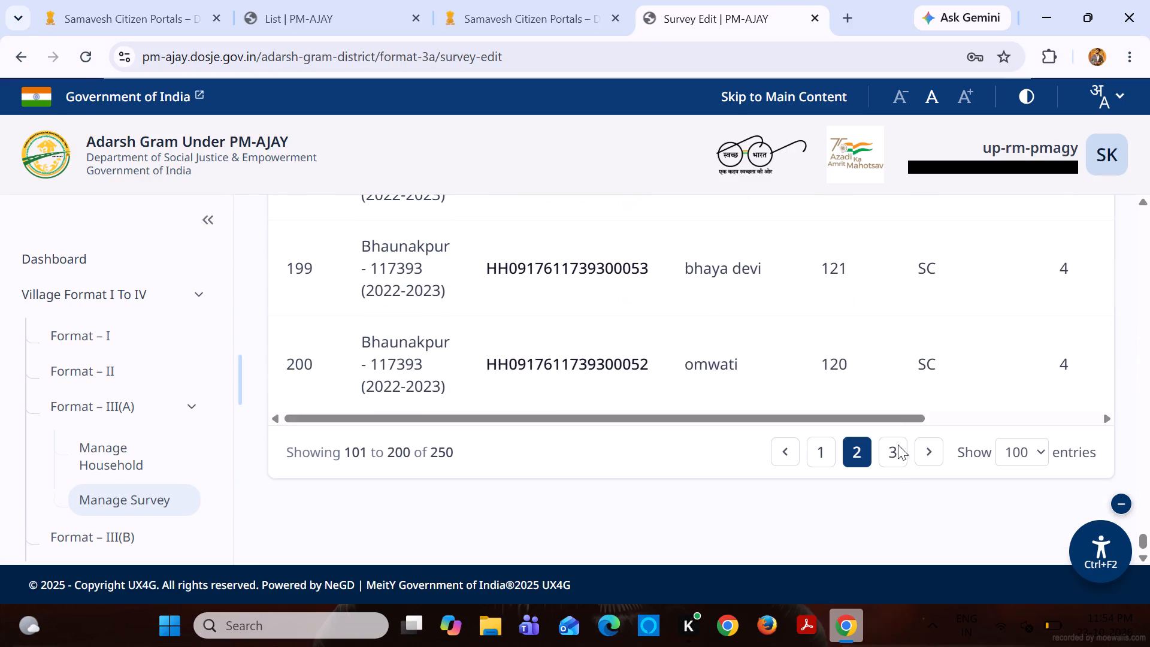
{"action": "left_click", "coordinate": [900, 453]}
Find the SC household with house number 103 and open its survey for editing.
{"action": "scroll", "coordinate": [909, 338], "scroll_direction": "up", "scroll_amount": 5}
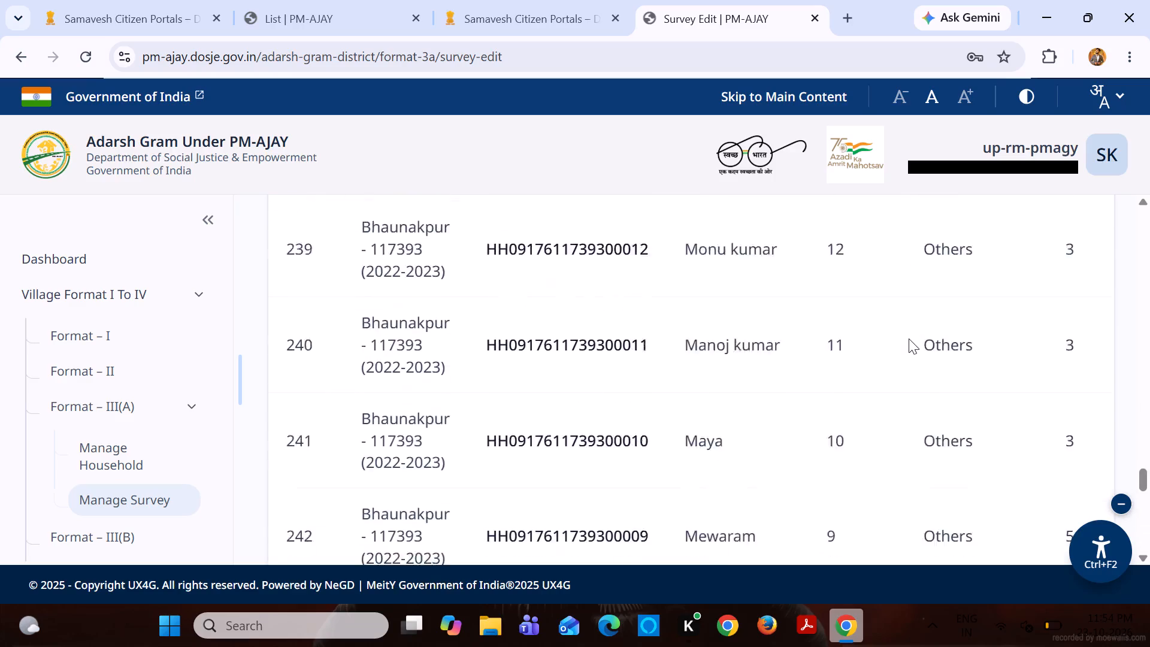
{"action": "scroll", "coordinate": [909, 338], "scroll_direction": "up", "scroll_amount": 8}
{"action": "scroll", "coordinate": [909, 338], "scroll_direction": "down", "scroll_amount": 4}
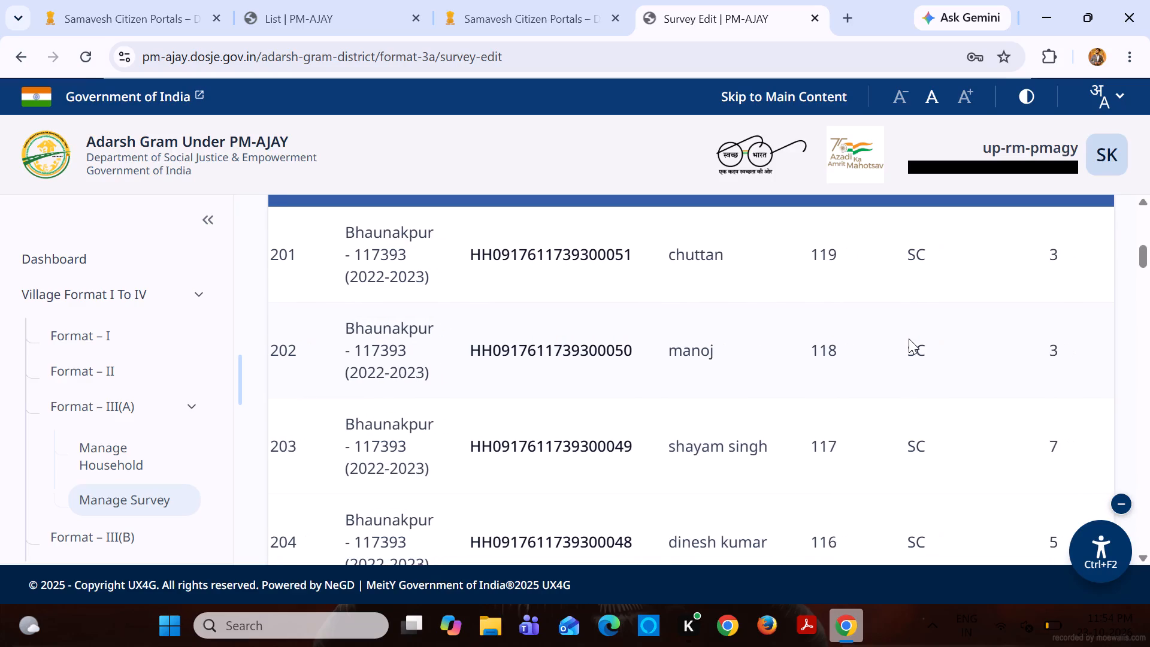
{"action": "scroll", "coordinate": [909, 338], "scroll_direction": "down", "scroll_amount": 12}
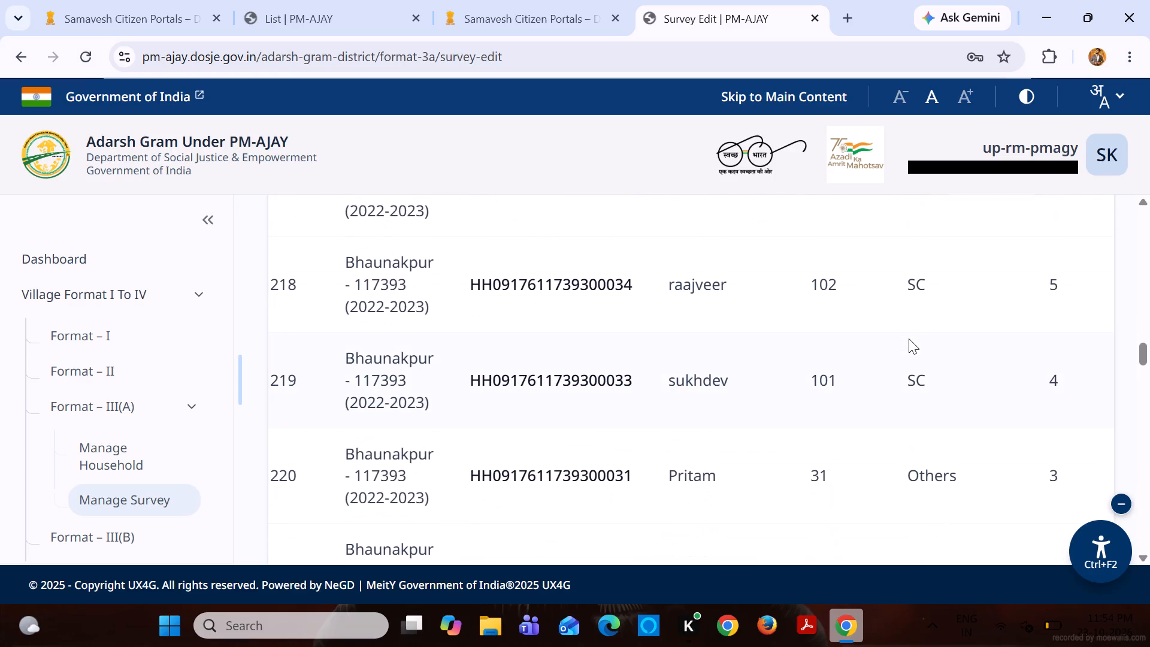
{"action": "scroll", "coordinate": [961, 294], "scroll_direction": "left", "scroll_amount": 6}
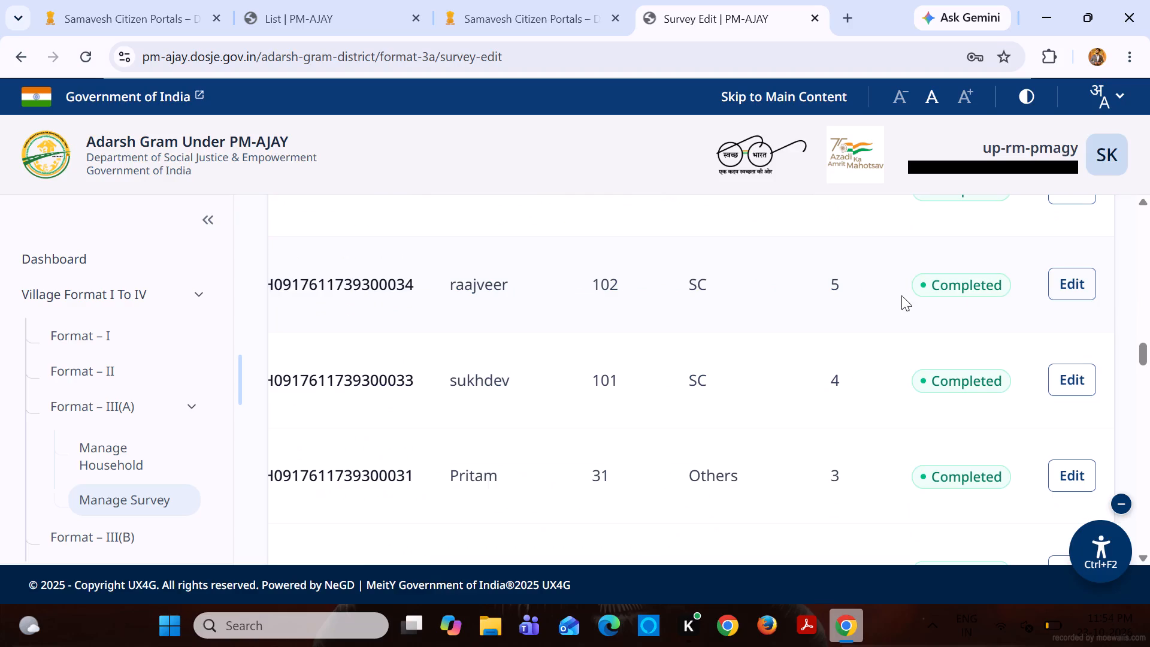
{"action": "scroll", "coordinate": [980, 282], "scroll_direction": "up", "scroll_amount": 1}
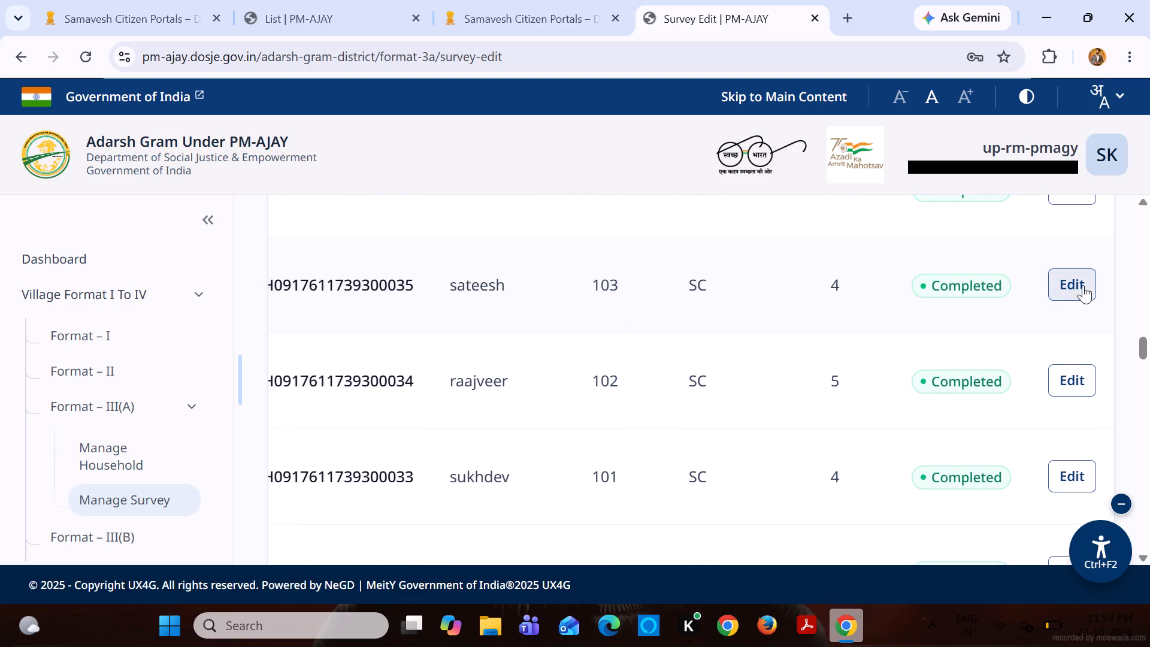
{"action": "left_click", "coordinate": [1084, 285]}
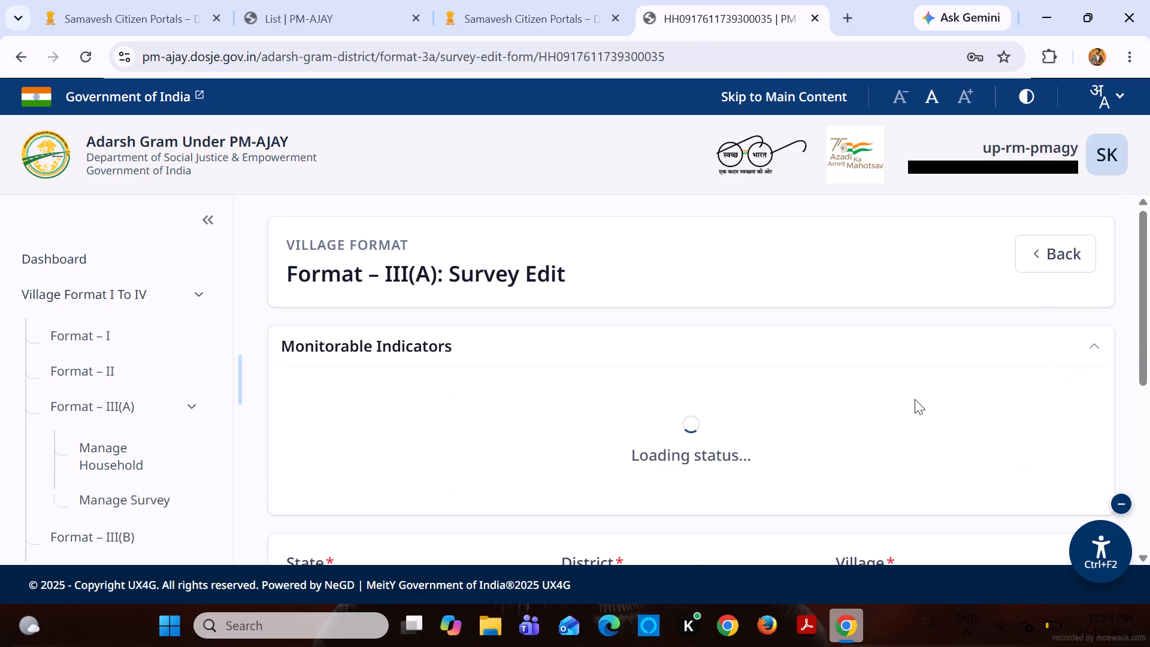
For house 103, set indicator 1.3's household latrine answer to Yes under Drinking water and Sanitation, save, and return to Manage Survey.
{"action": "scroll", "coordinate": [915, 399], "scroll_direction": "down", "scroll_amount": 7}
{"action": "left_click", "coordinate": [809, 406]}
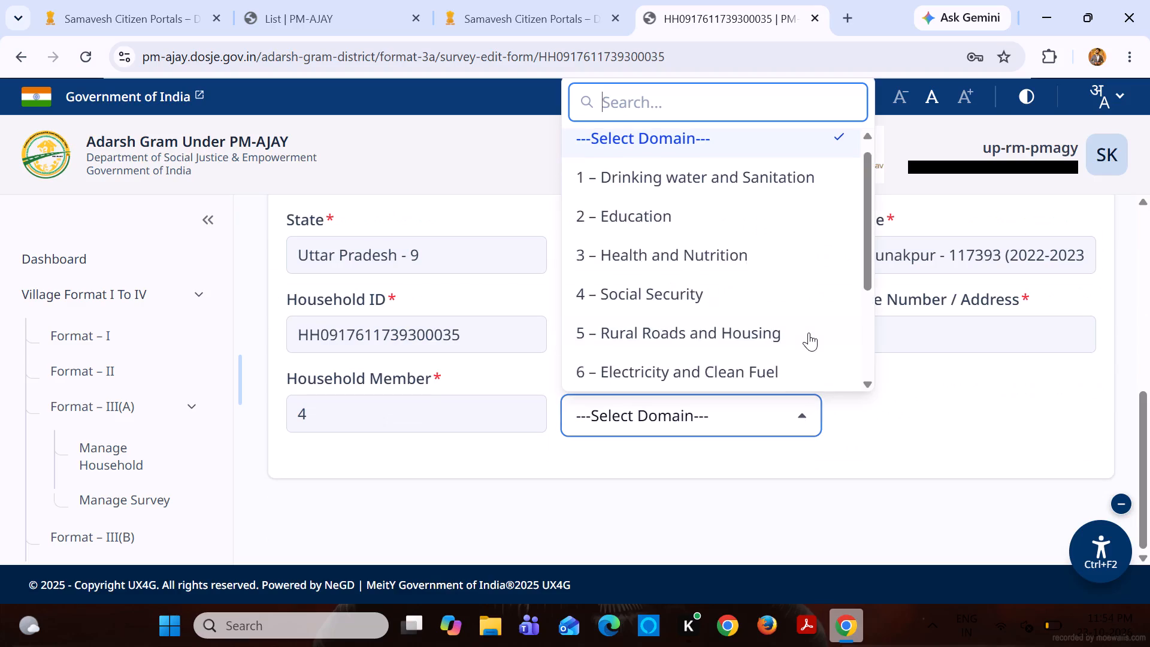
{"action": "scroll", "coordinate": [809, 332], "scroll_direction": "down", "scroll_amount": 4}
{"action": "scroll", "coordinate": [761, 297], "scroll_direction": "up", "scroll_amount": 6}
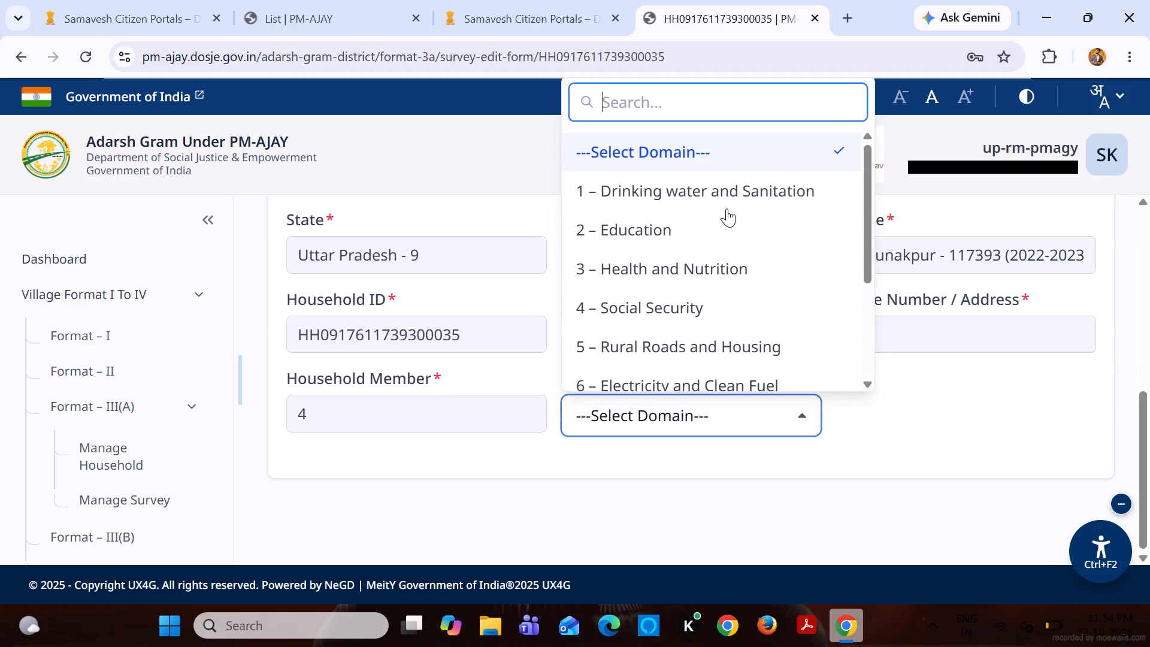
{"action": "left_click", "coordinate": [720, 198]}
{"action": "scroll", "coordinate": [807, 357], "scroll_direction": "down", "scroll_amount": 3}
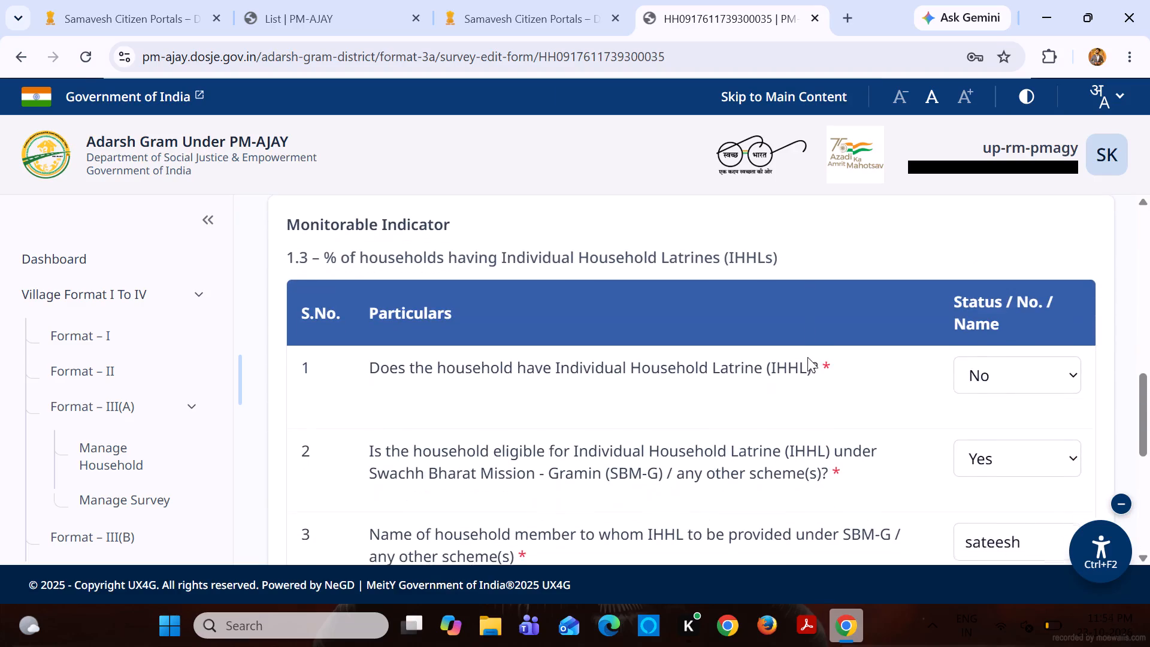
{"action": "left_click_drag", "start_coordinate": [1000, 379], "coordinate": [1000, 425]}
{"action": "left_click", "coordinate": [1000, 425]}
{"action": "scroll", "coordinate": [1000, 425], "scroll_direction": "down", "scroll_amount": 2}
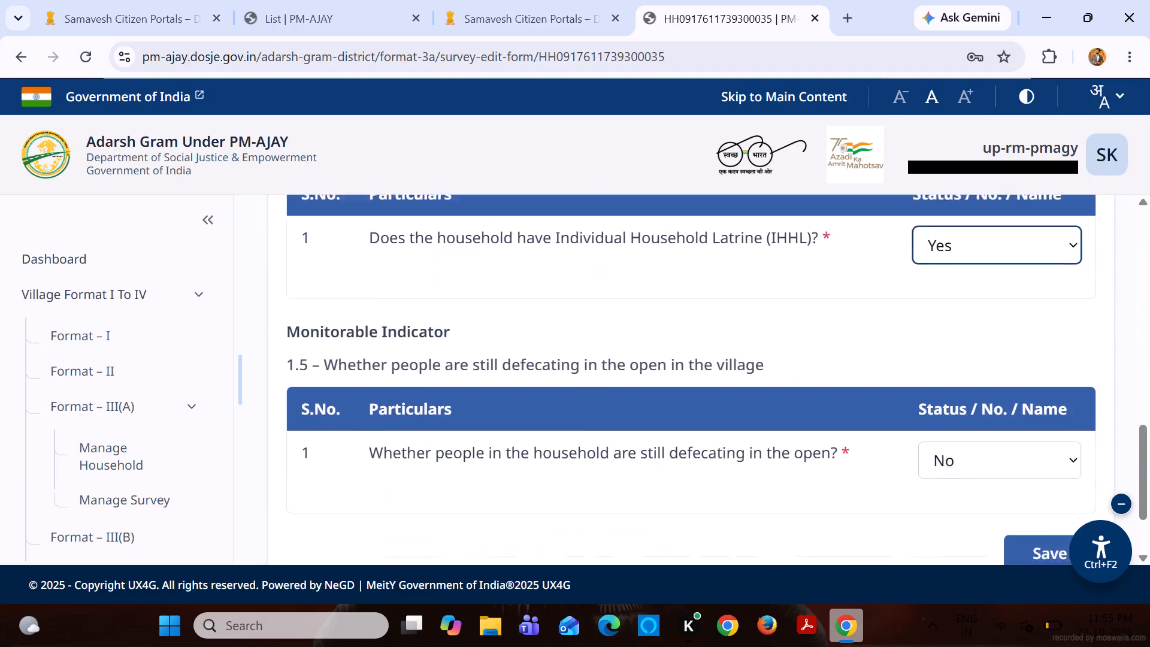
{"action": "scroll", "coordinate": [1000, 425], "scroll_direction": "down", "scroll_amount": 2}
{"action": "left_click", "coordinate": [1046, 434]}
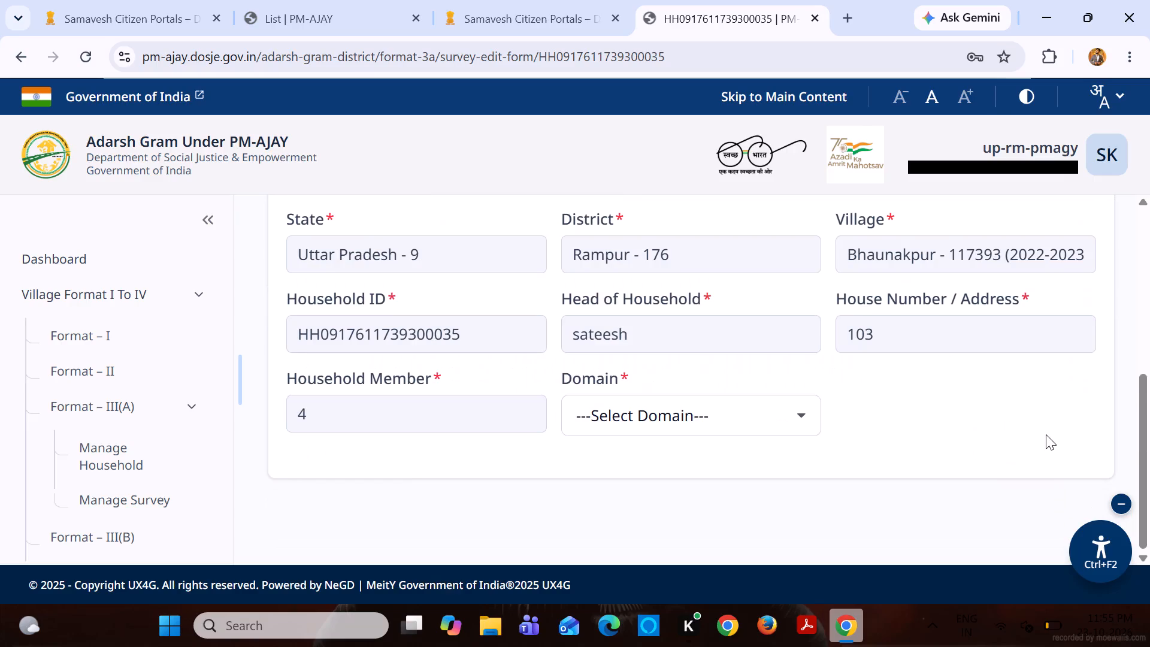
{"action": "scroll", "coordinate": [999, 289], "scroll_direction": "up", "scroll_amount": 8}
{"action": "left_click", "coordinate": [1047, 253]}
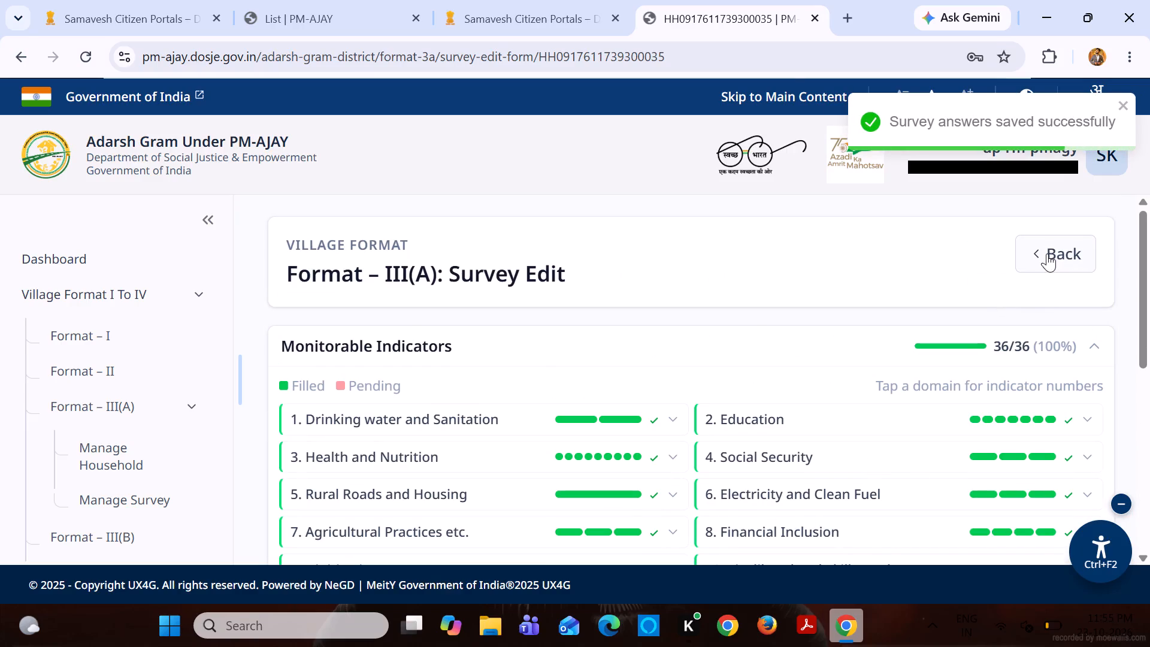
{"action": "scroll", "coordinate": [964, 356], "scroll_direction": "down", "scroll_amount": 18}
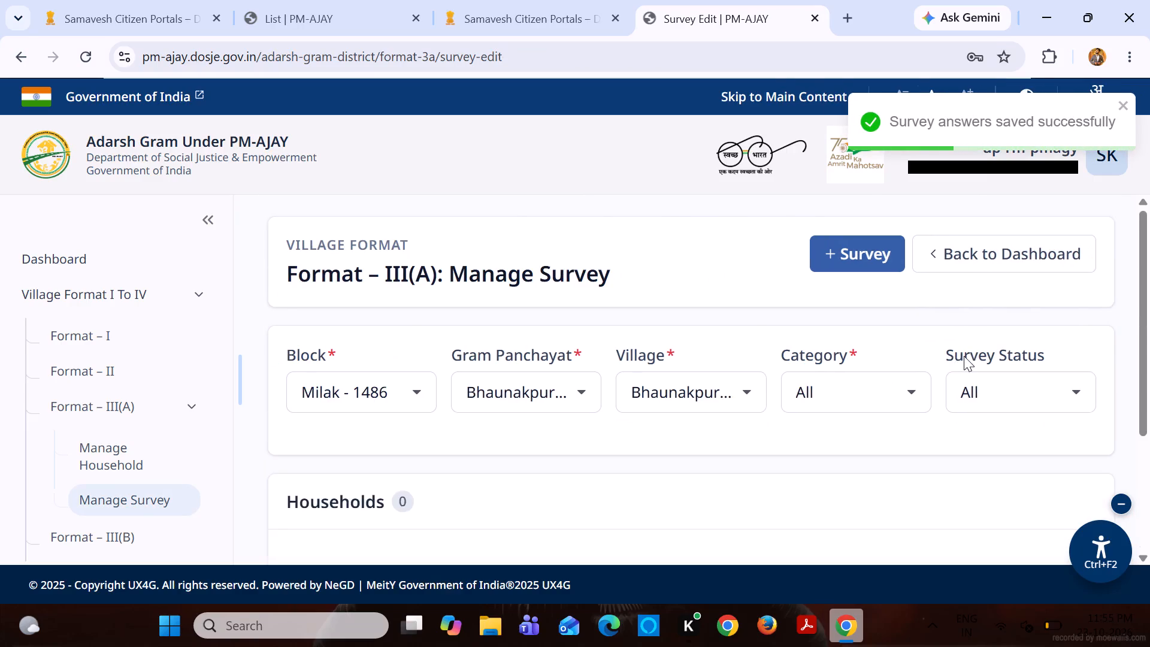
{"action": "scroll", "coordinate": [964, 356], "scroll_direction": "down", "scroll_amount": 20}
{"action": "scroll", "coordinate": [964, 356], "scroll_direction": "down", "scroll_amount": 20}
{"action": "scroll", "coordinate": [964, 356], "scroll_direction": "down", "scroll_amount": 15}
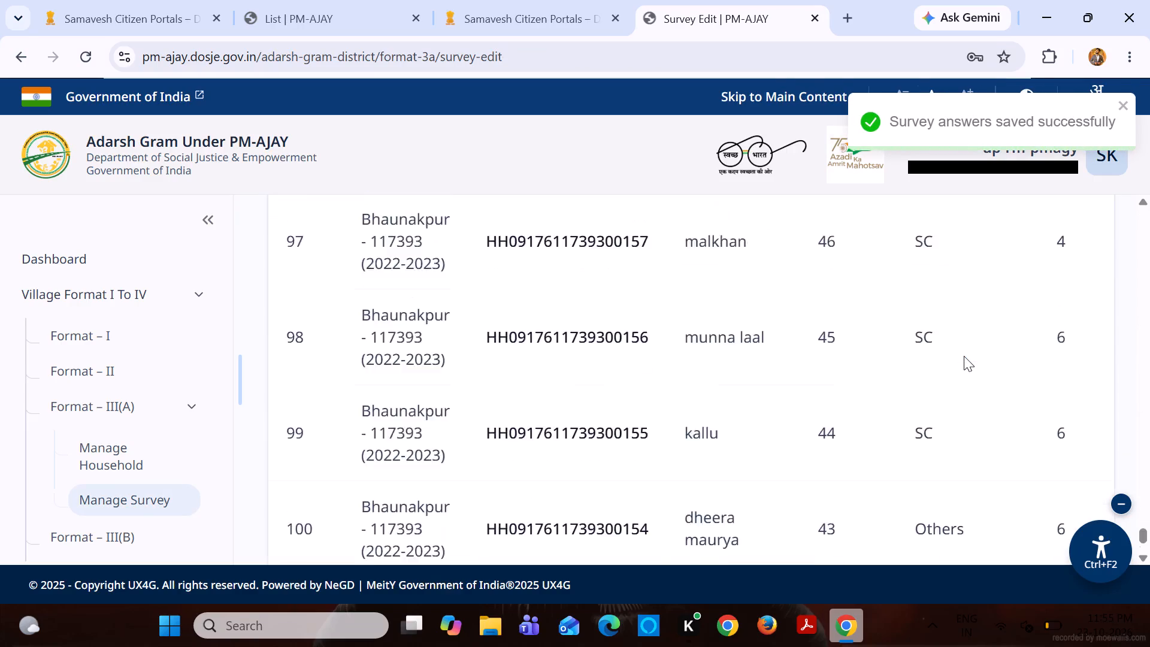
{"action": "scroll", "coordinate": [964, 356], "scroll_direction": "down", "scroll_amount": 11}
{"action": "left_click", "coordinate": [906, 451]}
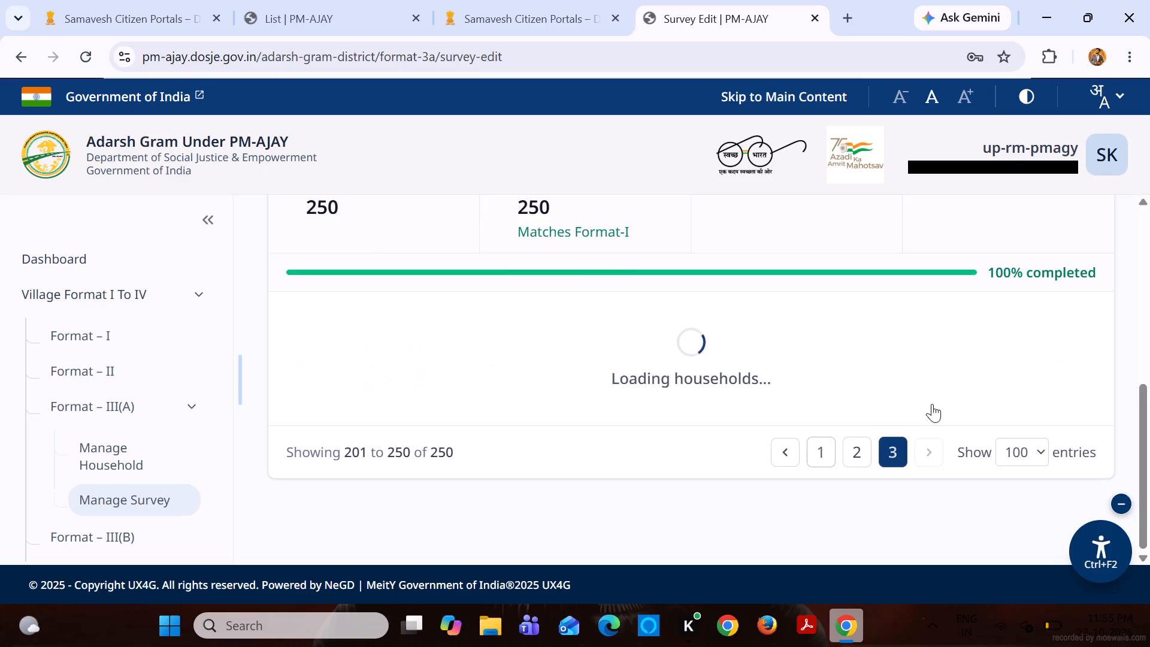
{"action": "scroll", "coordinate": [940, 371], "scroll_direction": "up", "scroll_amount": 10}
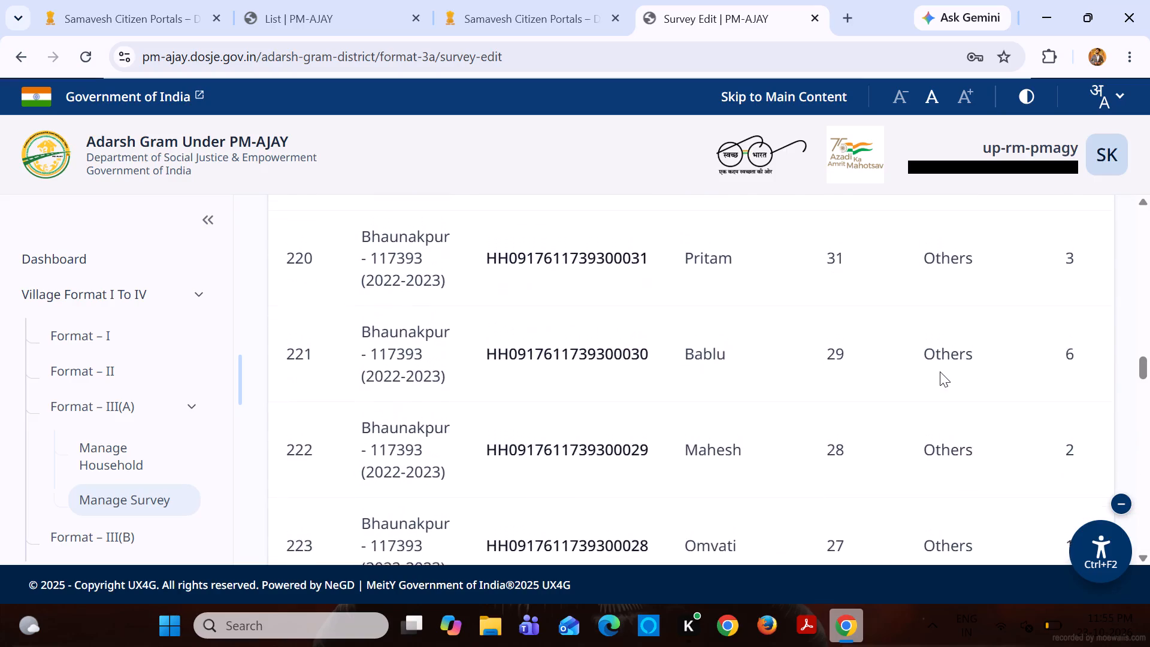
{"action": "scroll", "coordinate": [940, 371], "scroll_direction": "up", "scroll_amount": 9}
{"action": "scroll", "coordinate": [940, 371], "scroll_direction": "down", "scroll_amount": 2}
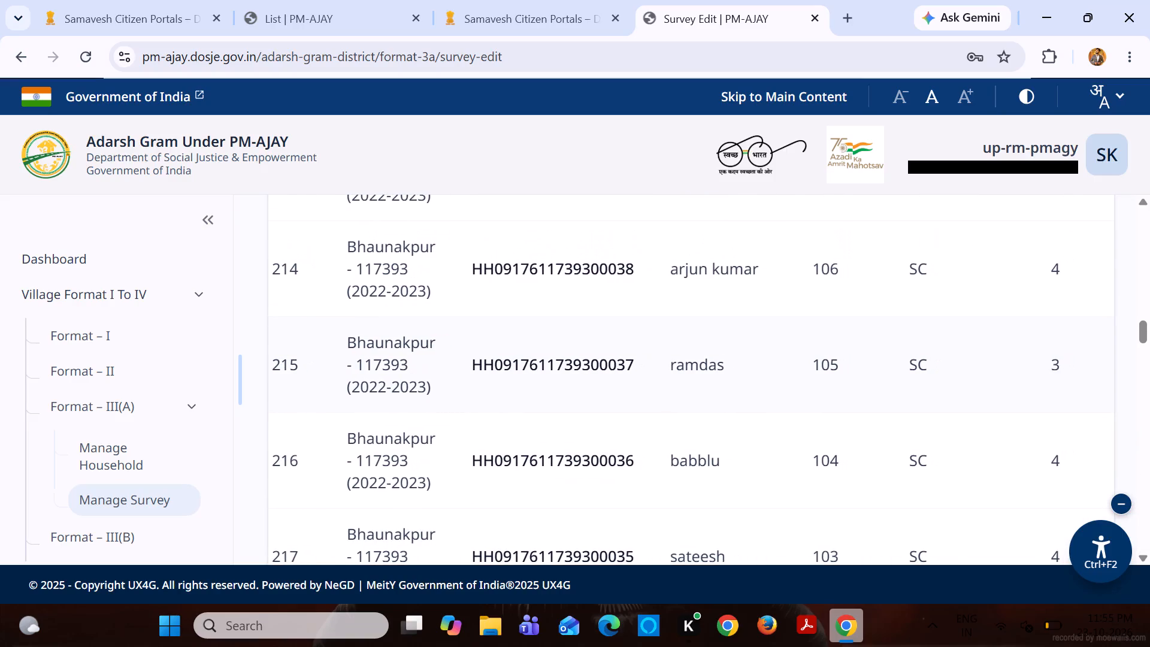
{"action": "scroll", "coordinate": [940, 371], "scroll_direction": "down", "scroll_amount": 8}
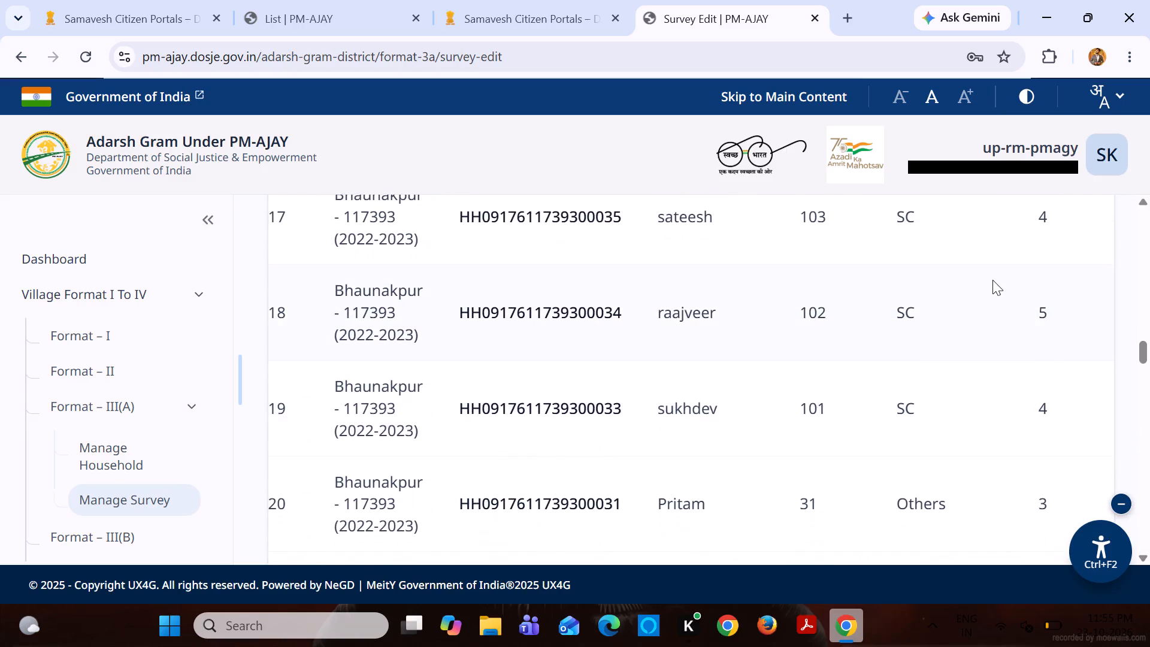
{"action": "scroll", "coordinate": [992, 280], "scroll_direction": "left", "scroll_amount": 6}
{"action": "left_click", "coordinate": [1080, 303]}
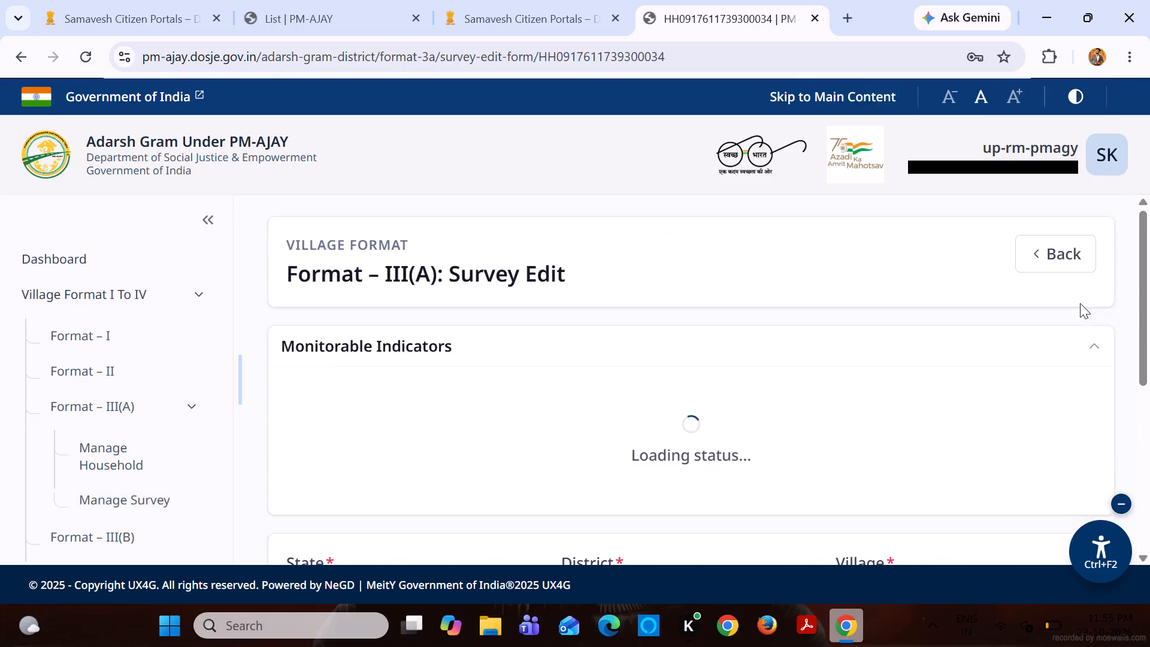
For house 102, set indicator 1.3's household latrine answer to Yes under domain 1 – Drinking water and Sanitation, and save the answers.
{"action": "scroll", "coordinate": [973, 384], "scroll_direction": "down", "scroll_amount": 2}
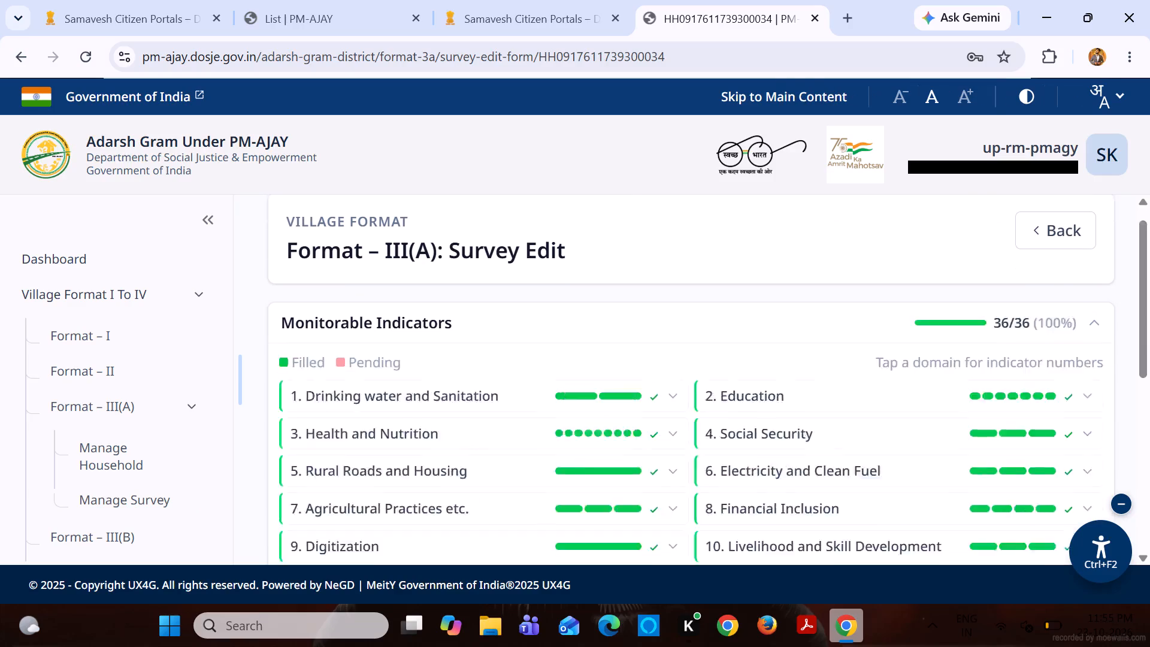
{"action": "scroll", "coordinate": [973, 384], "scroll_direction": "down", "scroll_amount": 5}
{"action": "left_click", "coordinate": [800, 416]}
{"action": "scroll", "coordinate": [752, 288], "scroll_direction": "down", "scroll_amount": 1}
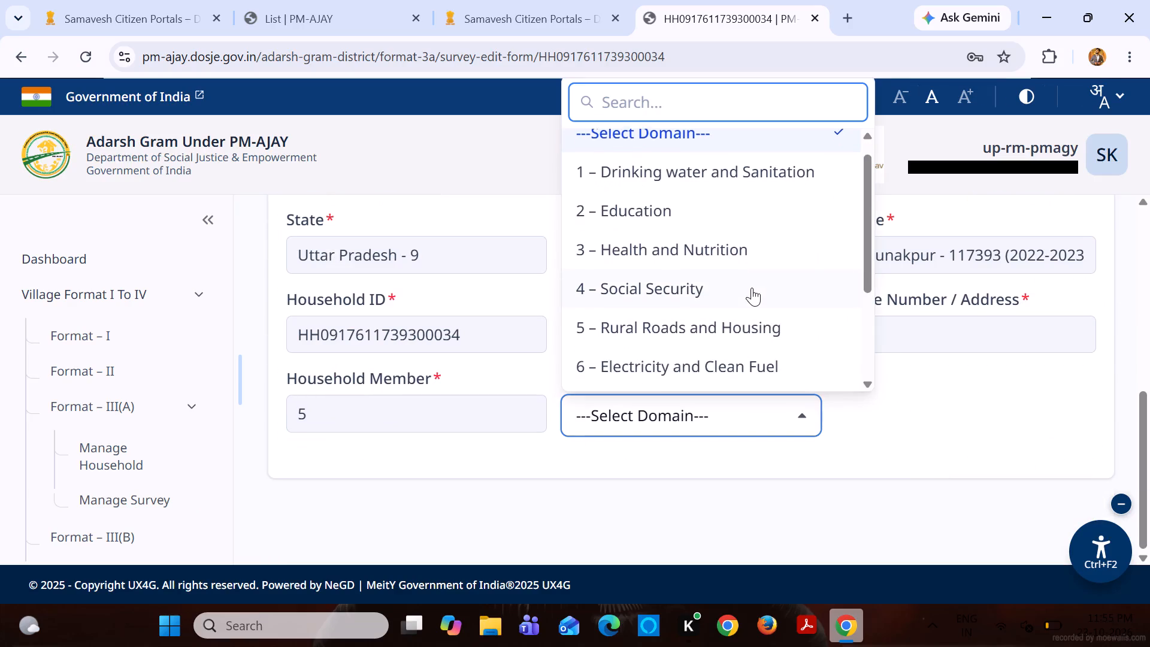
{"action": "scroll", "coordinate": [752, 288], "scroll_direction": "down", "scroll_amount": 1}
{"action": "left_click", "coordinate": [747, 165]}
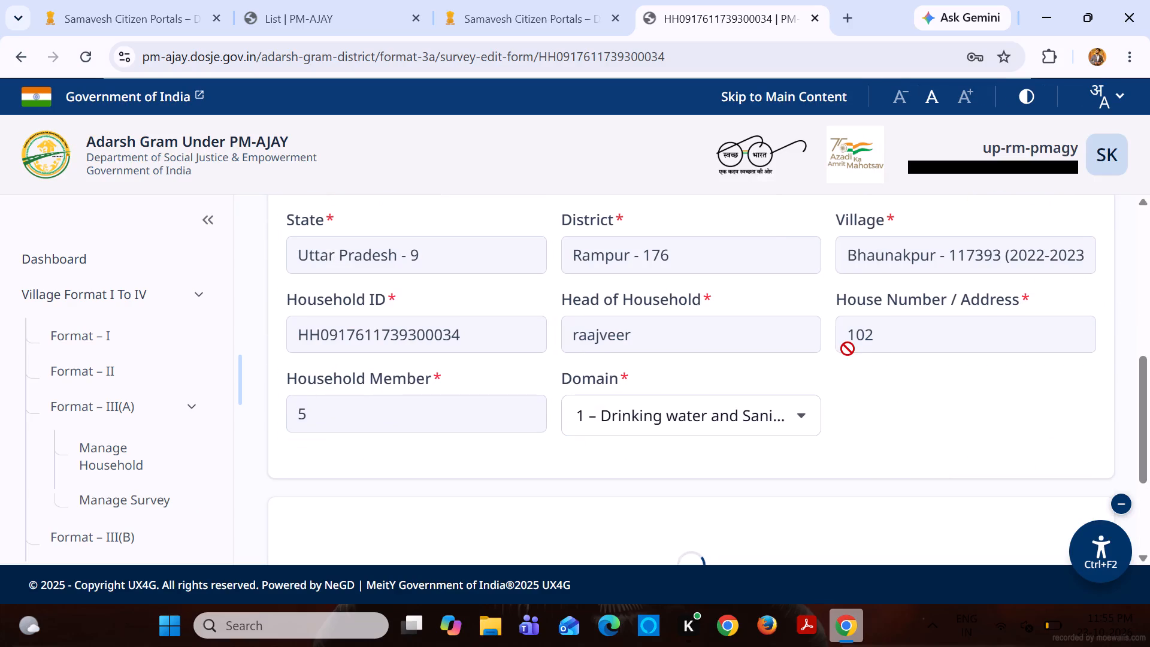
{"action": "scroll", "coordinate": [848, 349], "scroll_direction": "down", "scroll_amount": 3}
{"action": "left_click_drag", "start_coordinate": [991, 423], "coordinate": [991, 488]}
{"action": "left_click", "coordinate": [991, 488]}
{"action": "scroll", "coordinate": [991, 488], "scroll_direction": "down", "scroll_amount": 3}
{"action": "left_click", "coordinate": [1054, 442]}
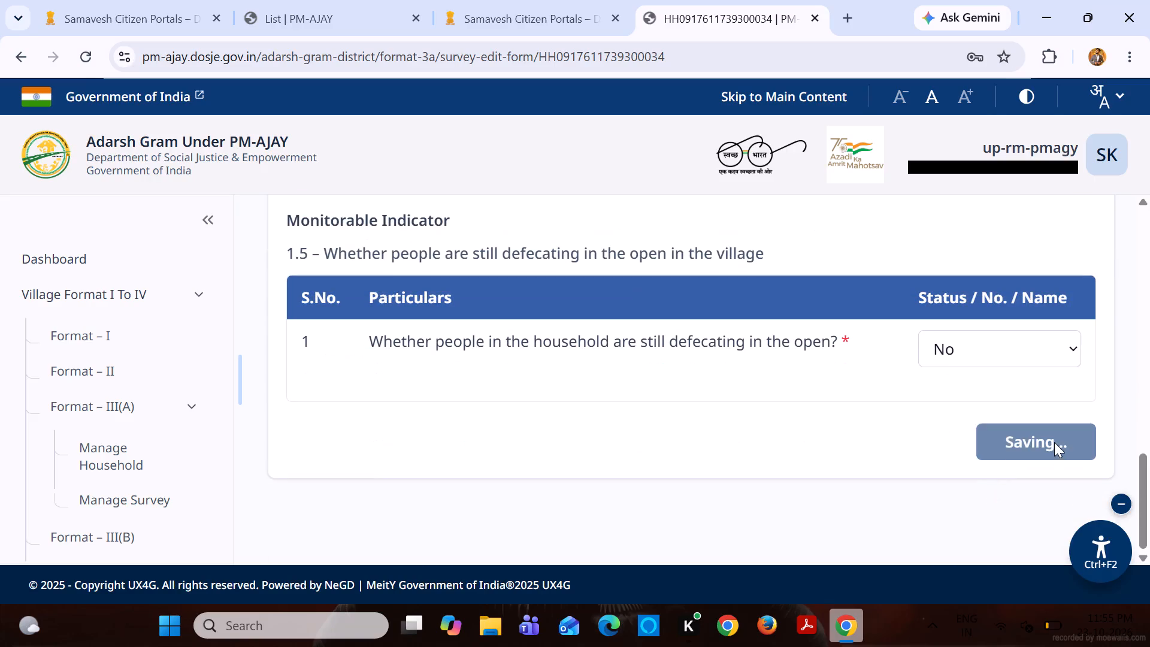